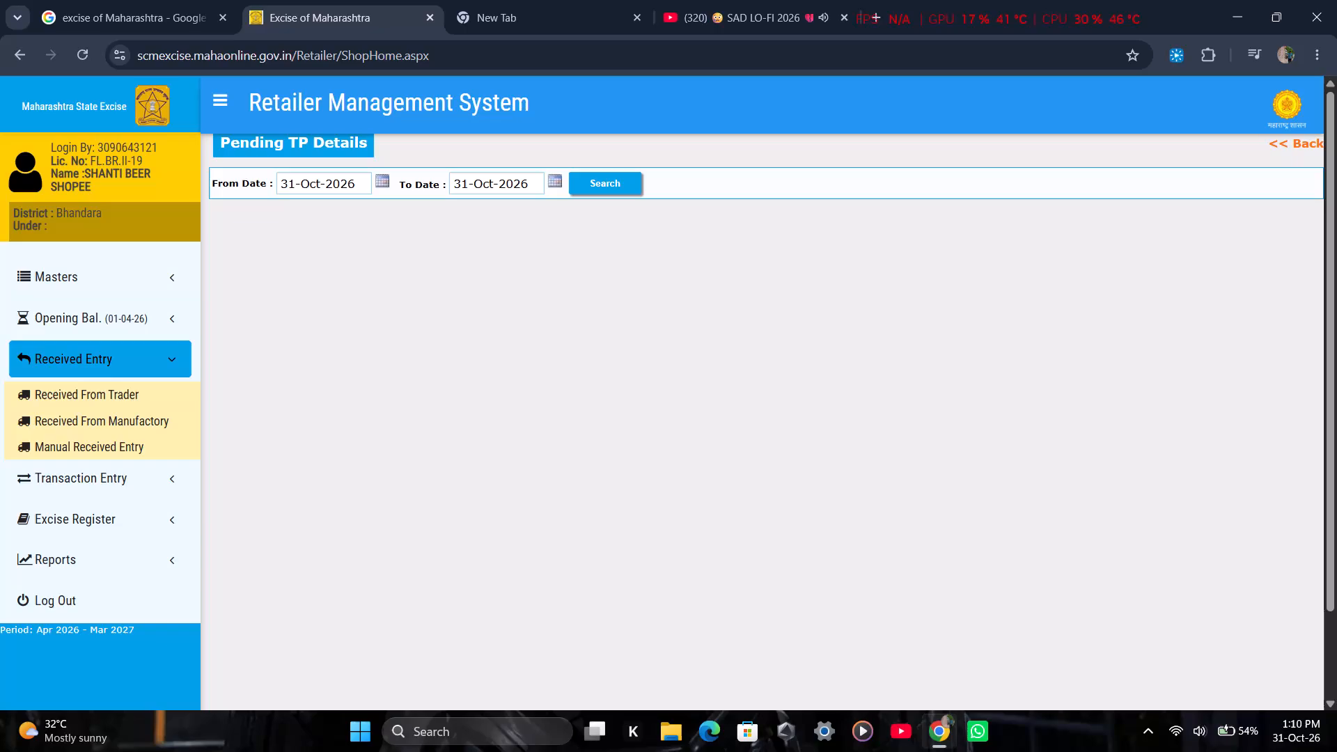
# Search the pending TP records from 01-Oct-2026 to 31-Oct-2026.
pyautogui.click(382, 184)
pyautogui.click(372, 233)
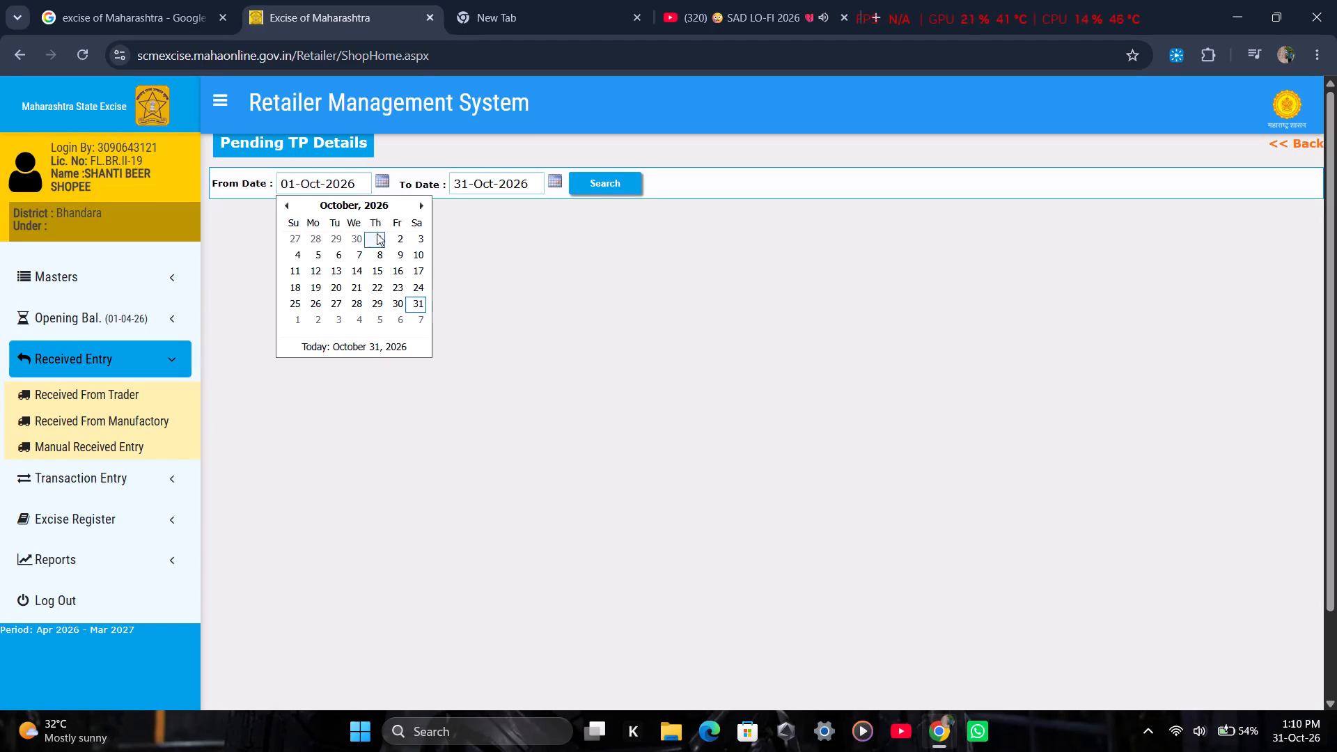
pyautogui.click(623, 184)
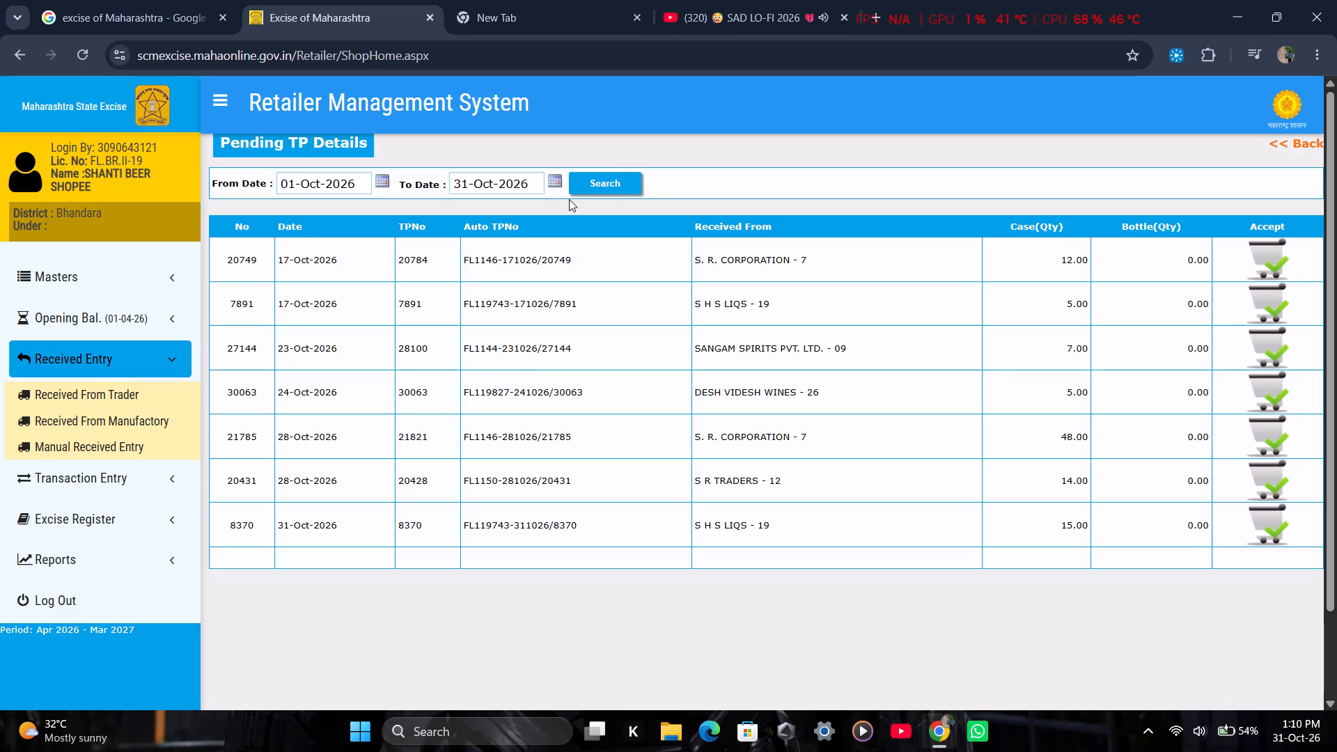
# Accept pending TP 7891 from S H S LIQS - 19 with the received date 17-Oct-2026, and save it.
pyautogui.click(1274, 311)
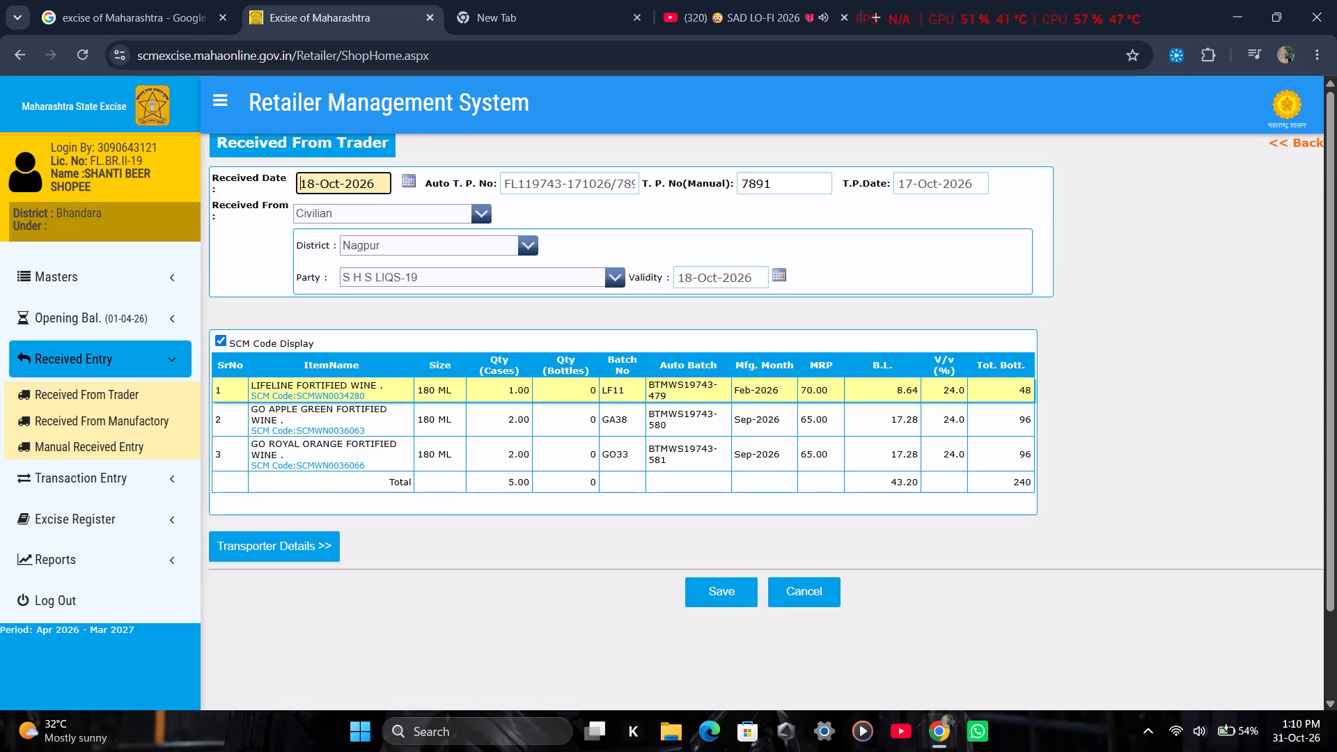
pyautogui.click(406, 173)
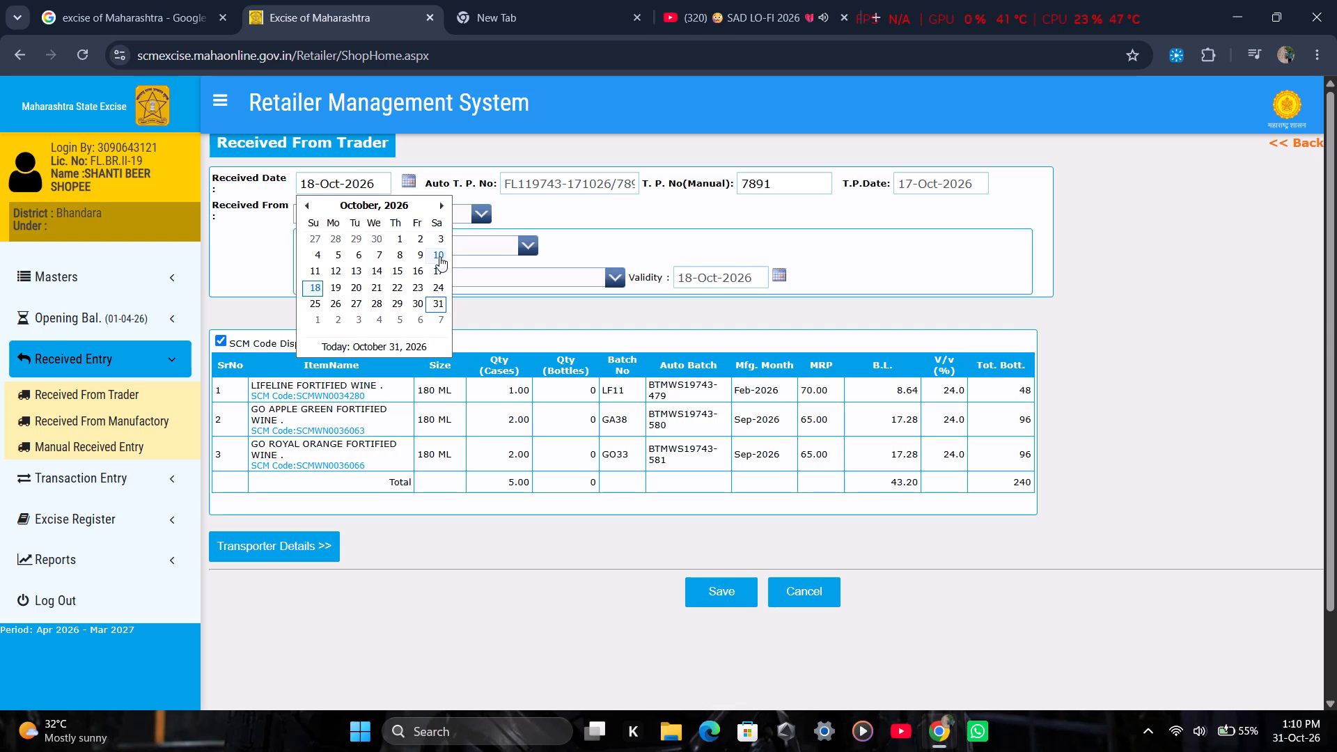
pyautogui.click(439, 268)
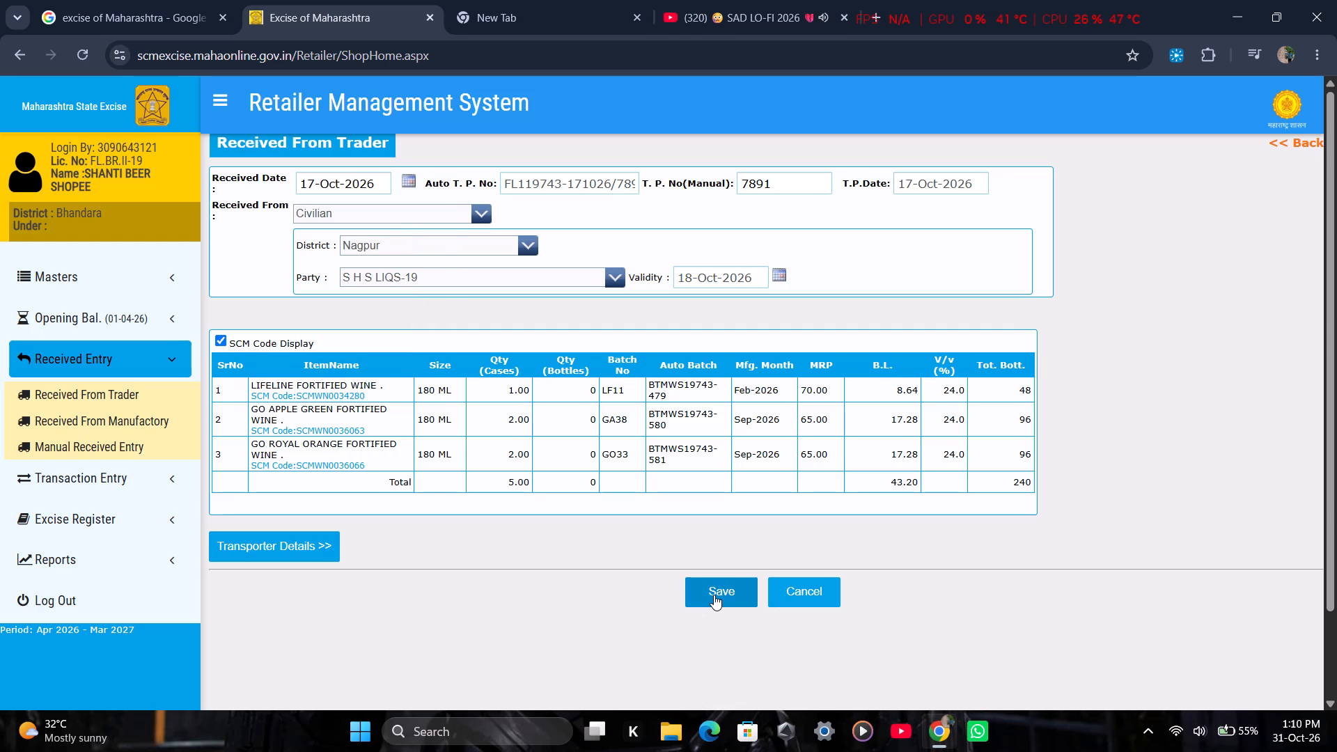
pyautogui.click(714, 595)
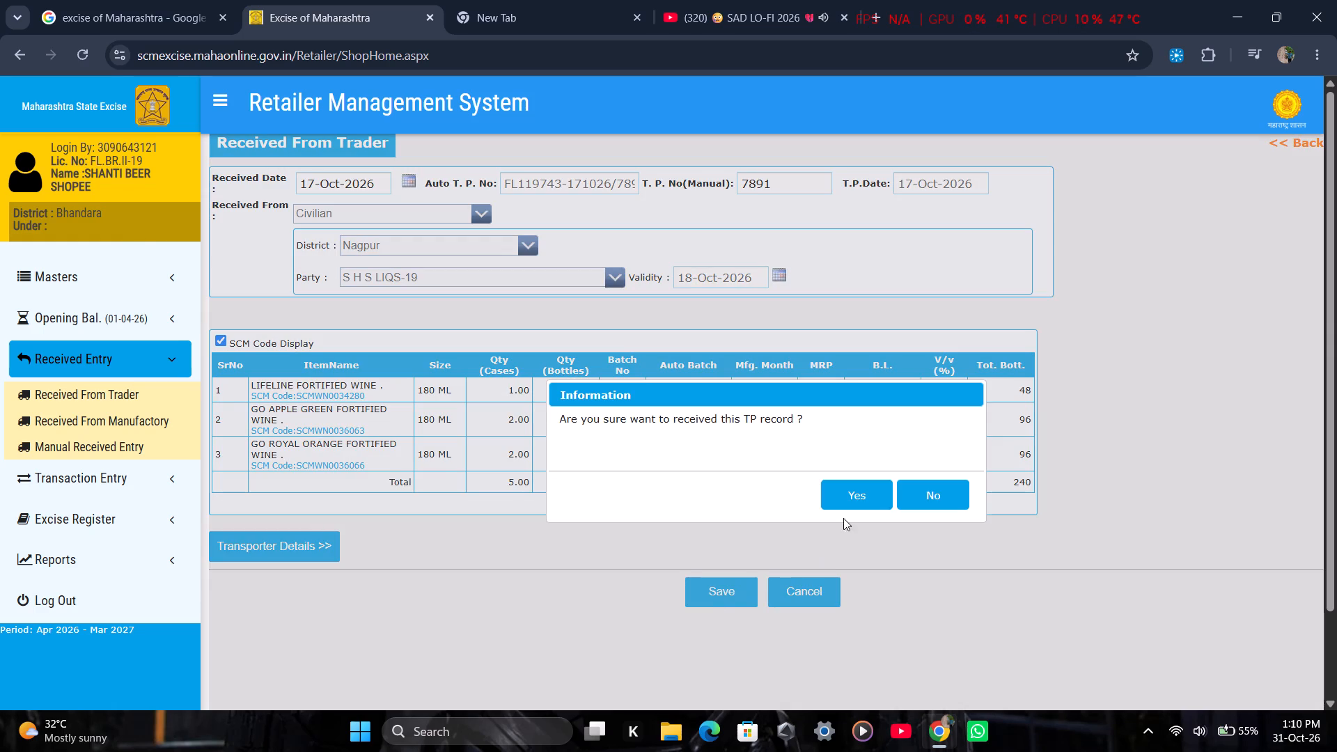
pyautogui.click(854, 503)
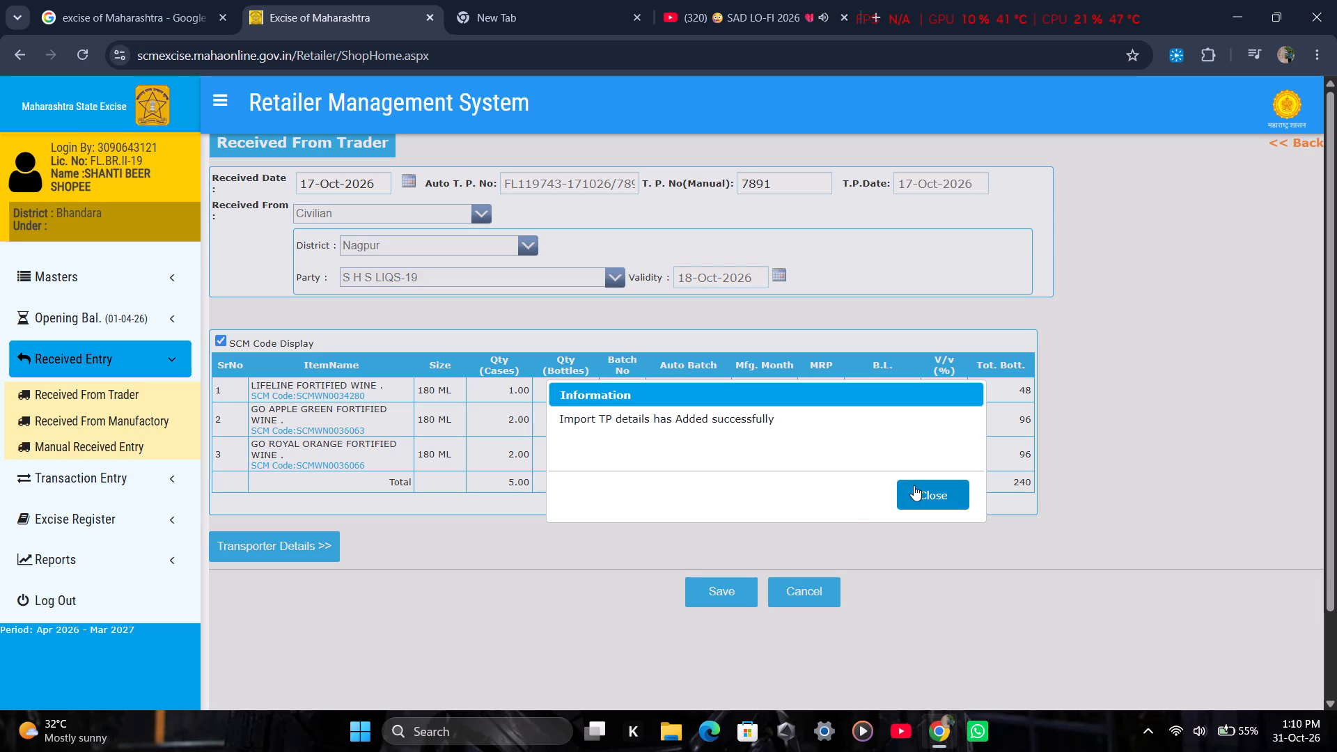
pyautogui.click(914, 485)
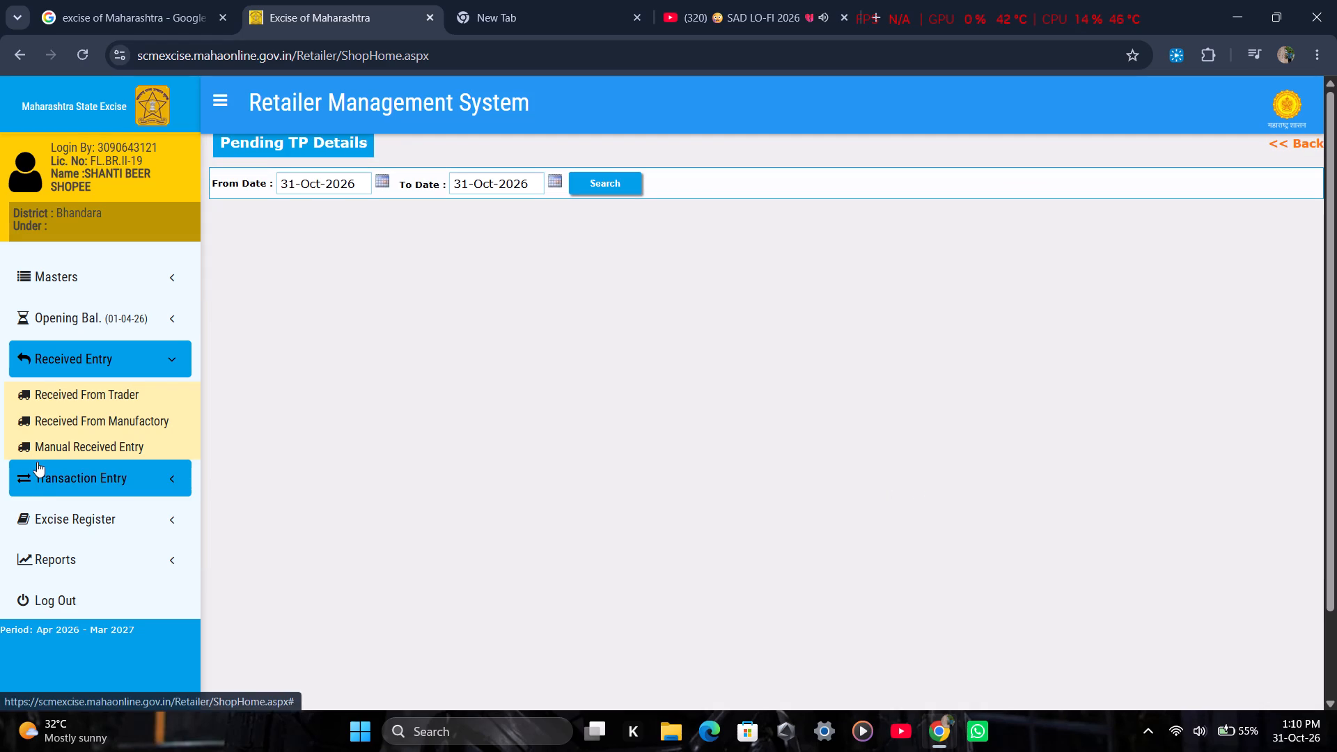
# Start a new daily sales entry and set its date to 17-Oct-2026.
pyautogui.click(40, 480)
pyautogui.click(61, 438)
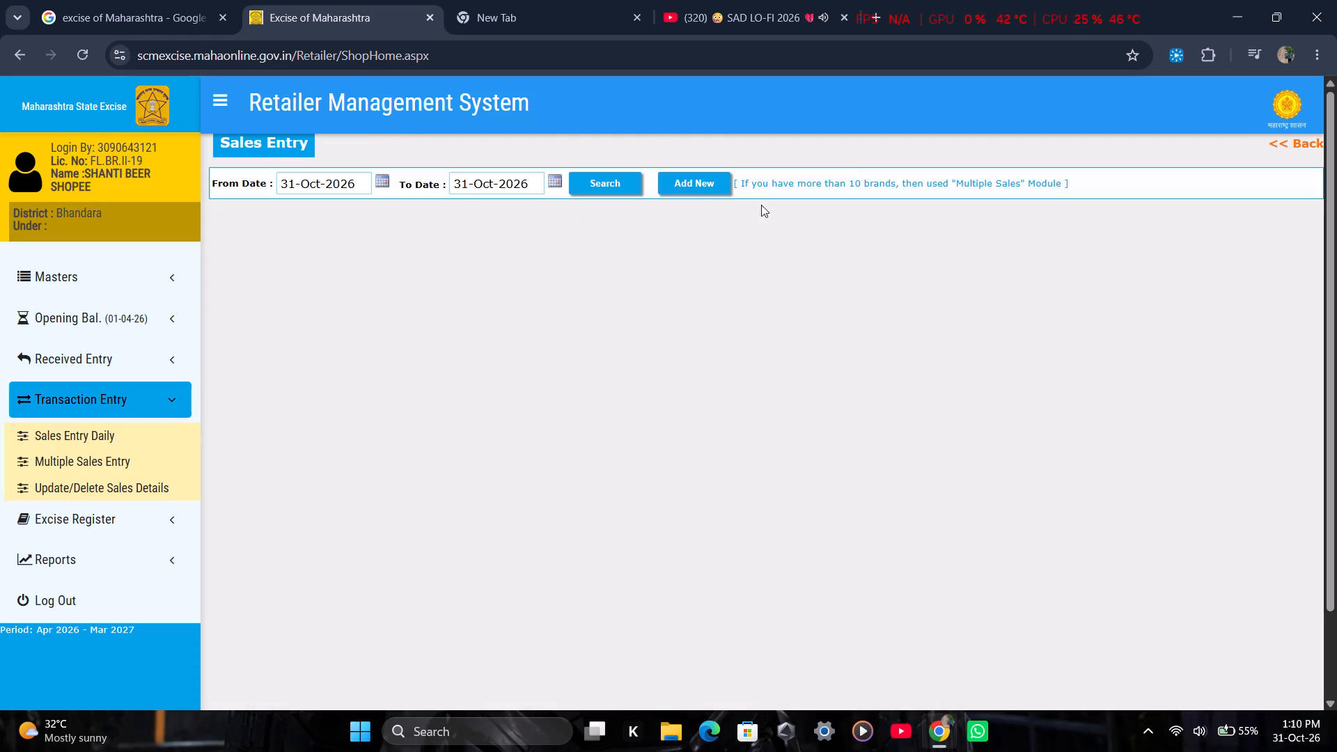
pyautogui.click(683, 180)
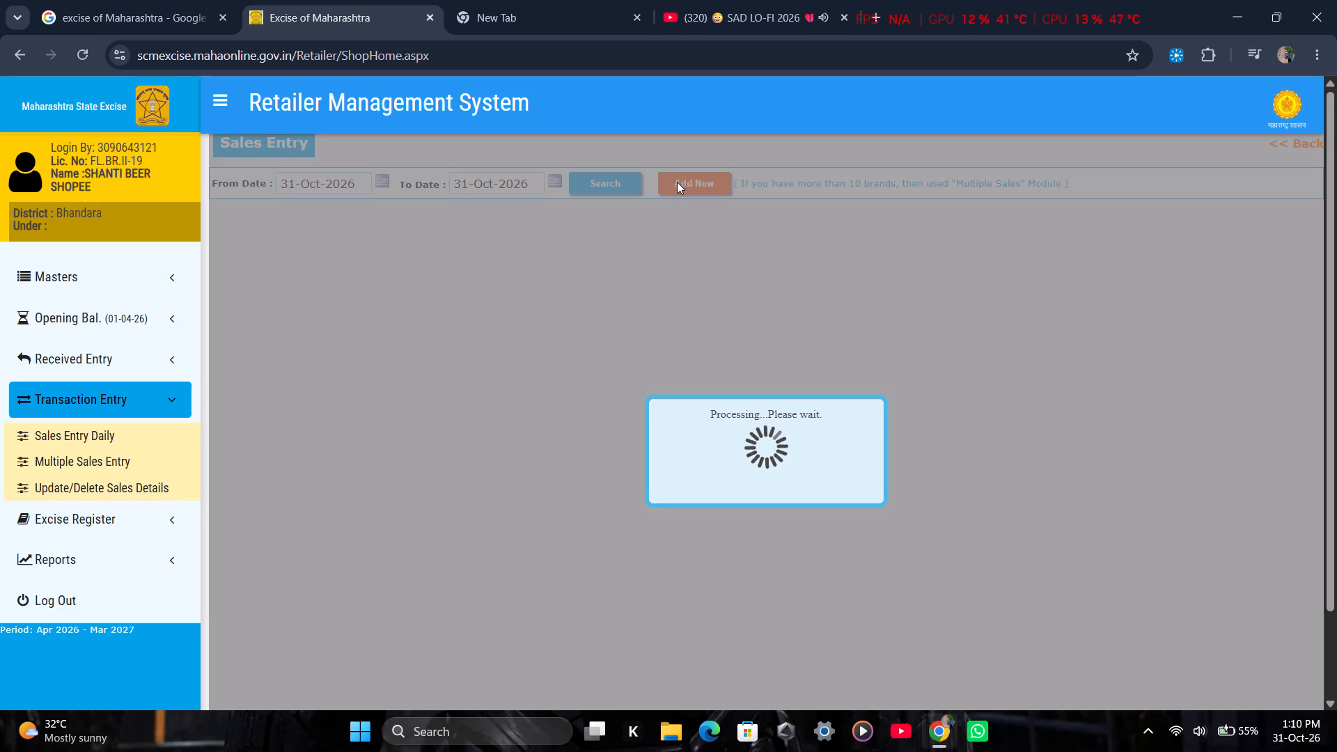
pyautogui.click(381, 182)
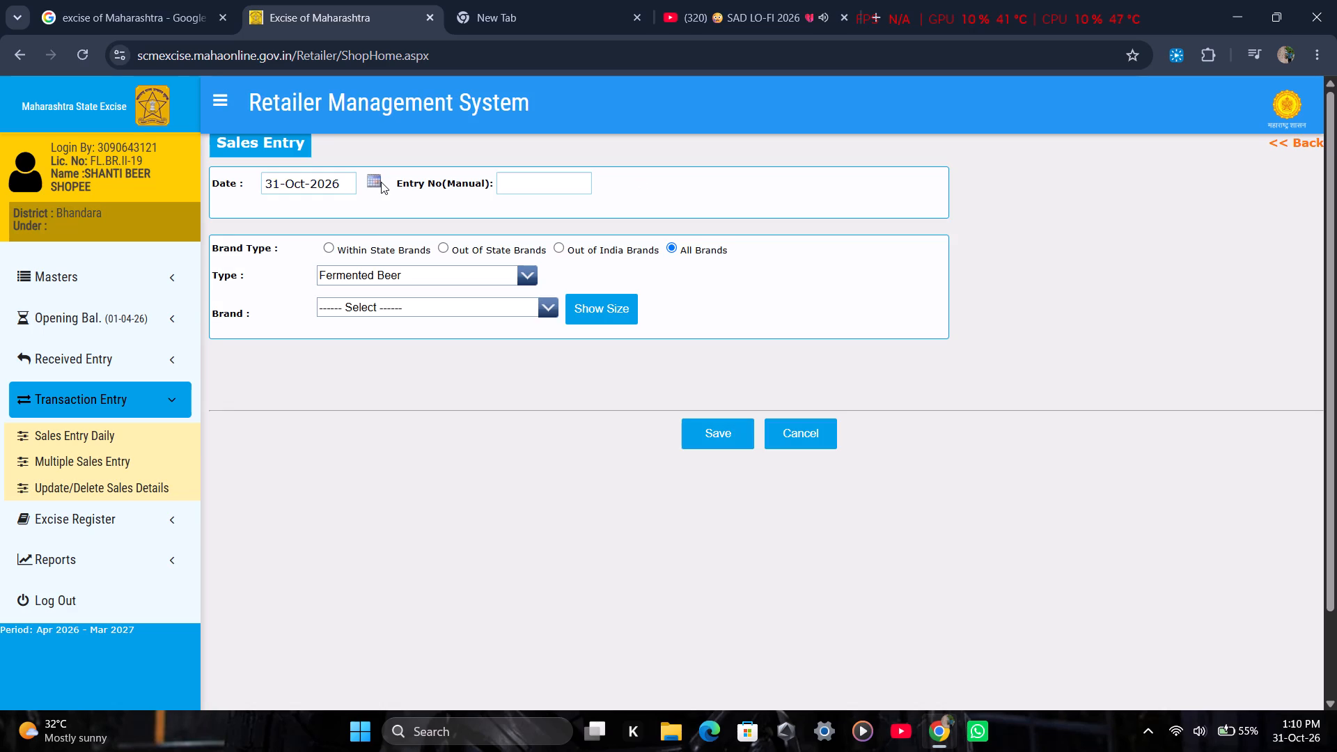
pyautogui.click(375, 181)
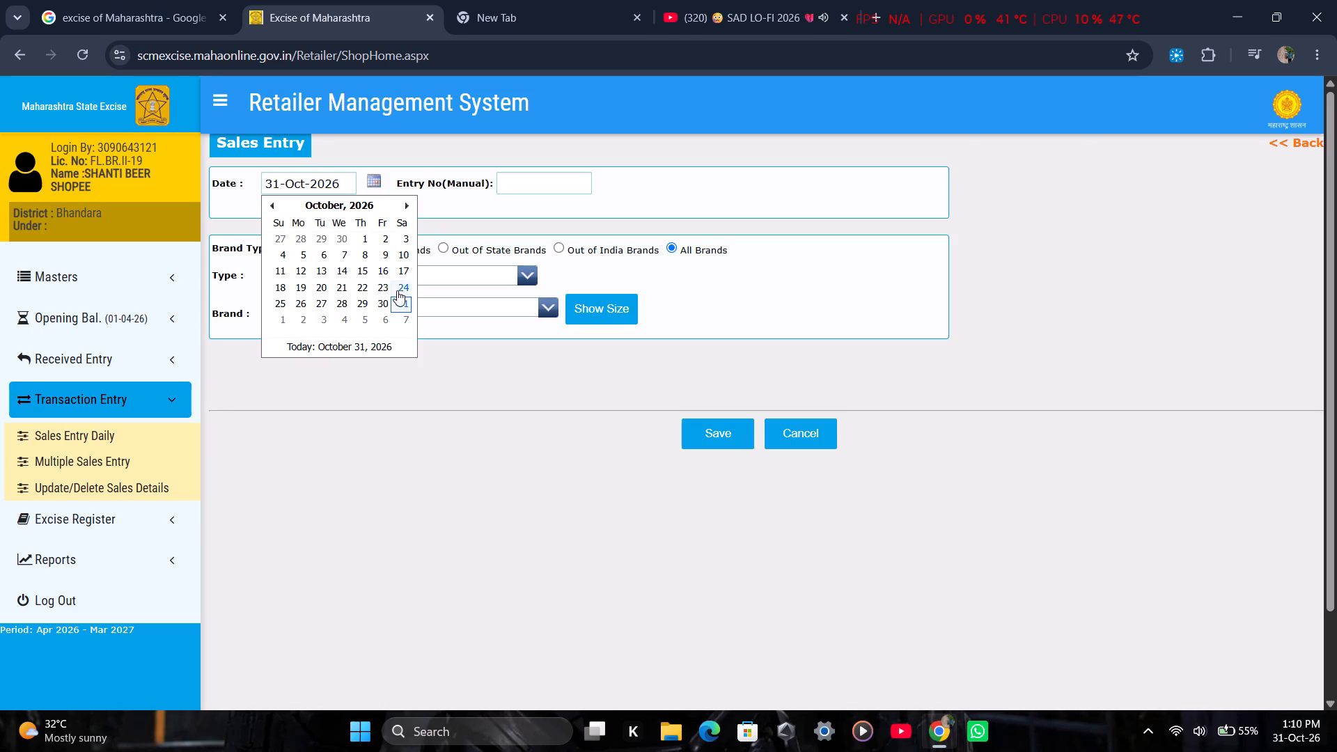
pyautogui.click(409, 272)
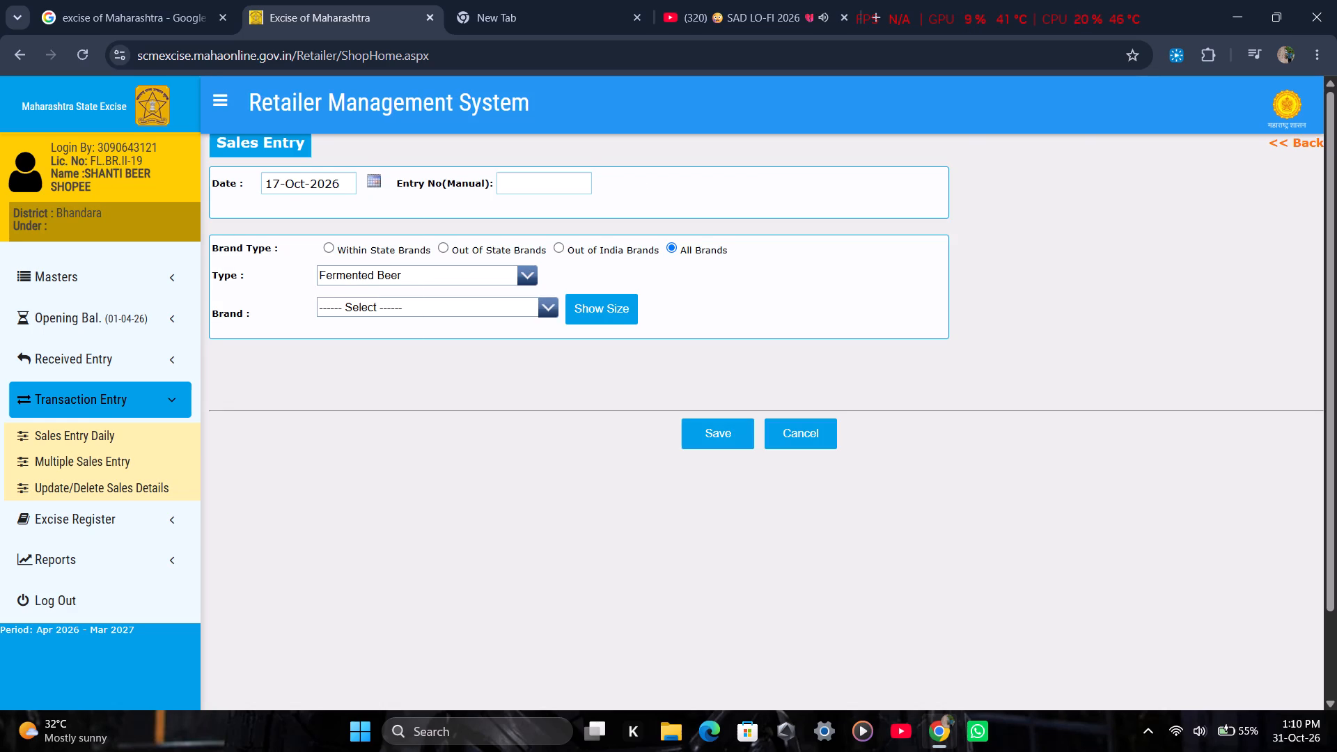
# Add 1 bottle of Bro Code Original BC 250 ML, of type Wines, to the sales entry.
pyautogui.scroll(-4, 424, 376)
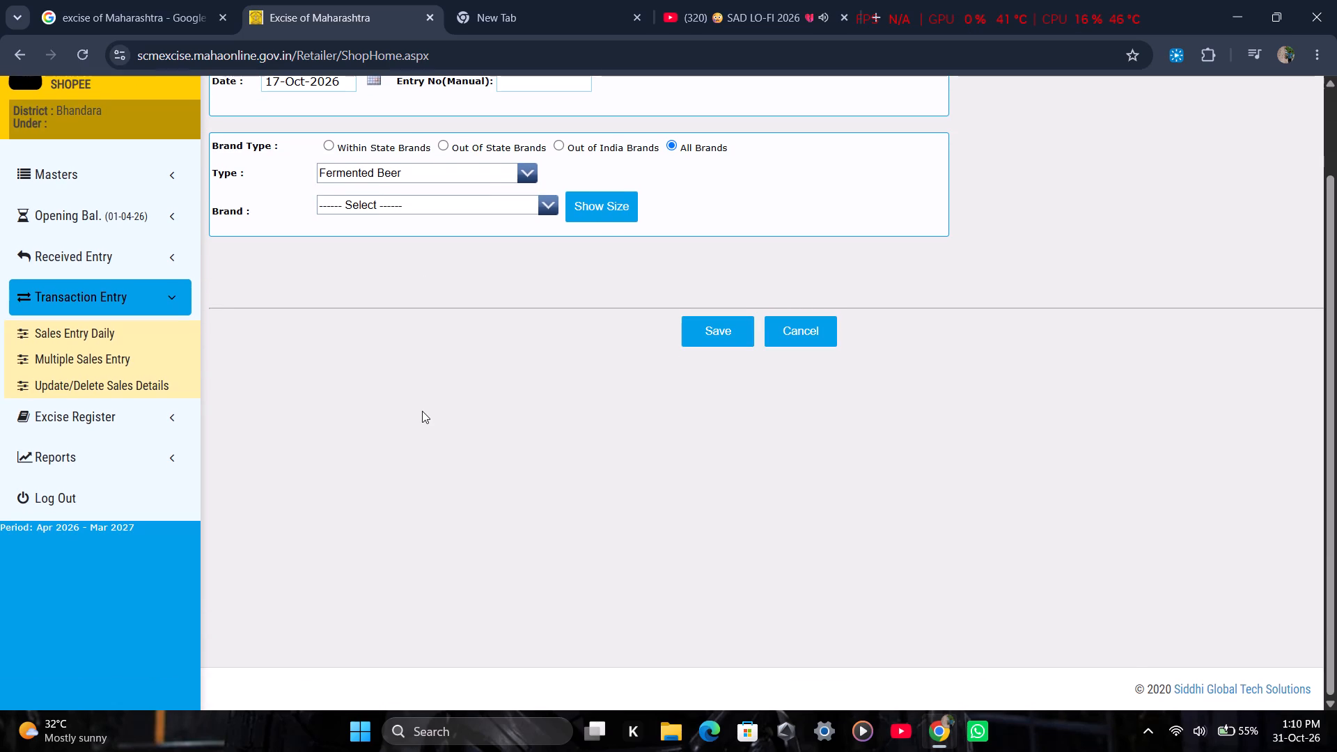
pyautogui.scroll(-1, 533, 407)
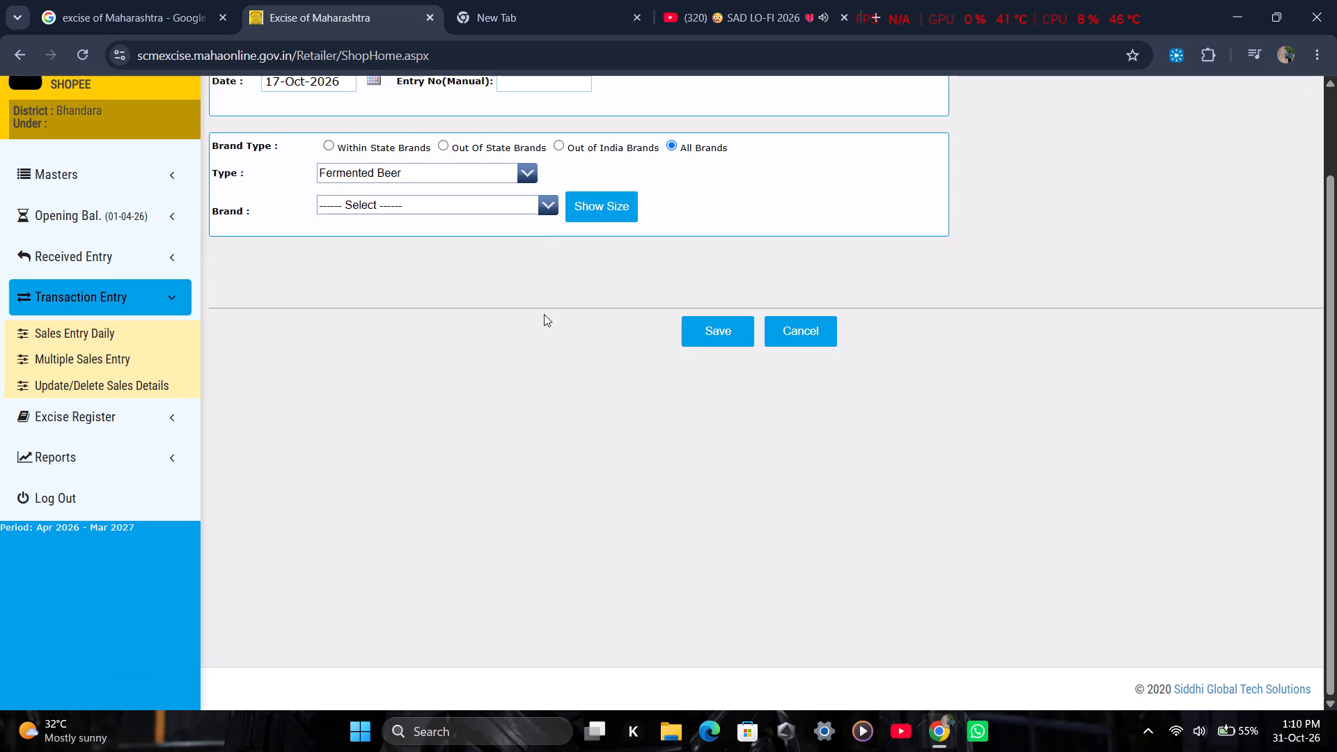
pyautogui.click(525, 171)
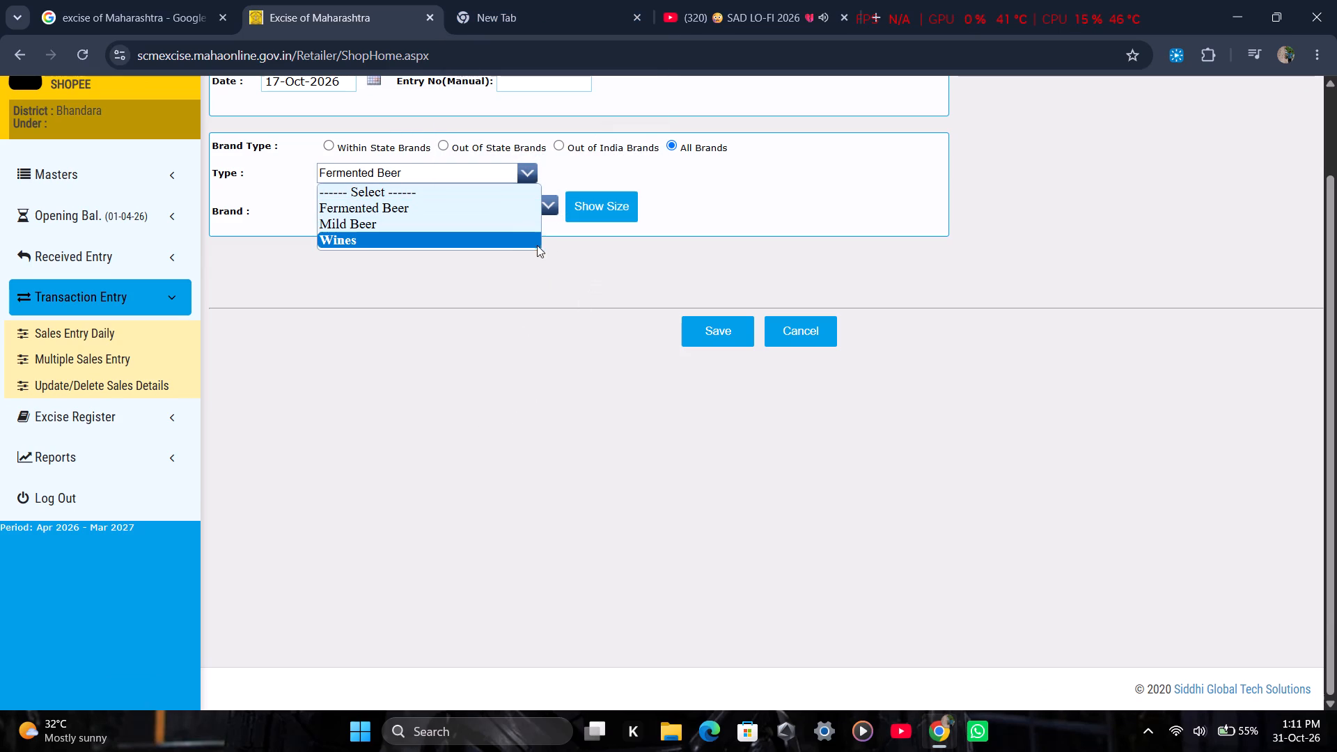
pyautogui.click(512, 242)
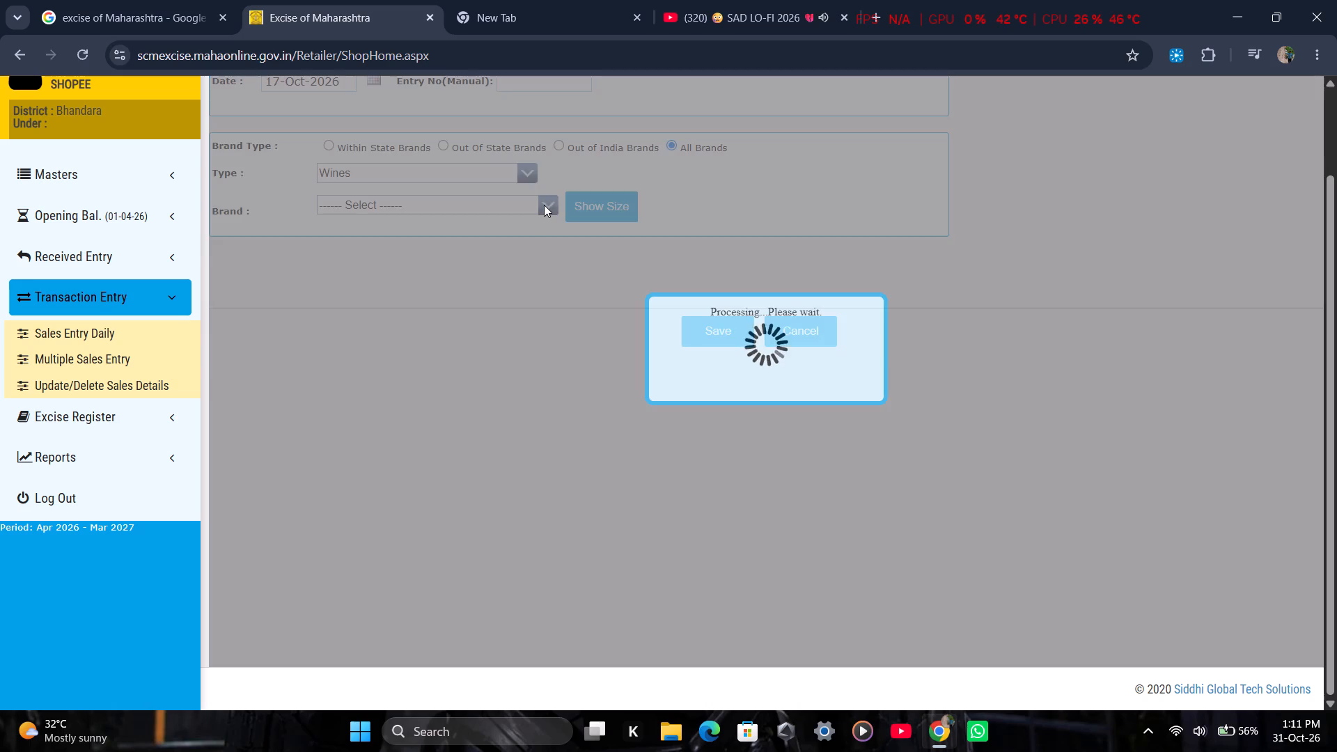
pyautogui.click(544, 205)
pyautogui.click(563, 284)
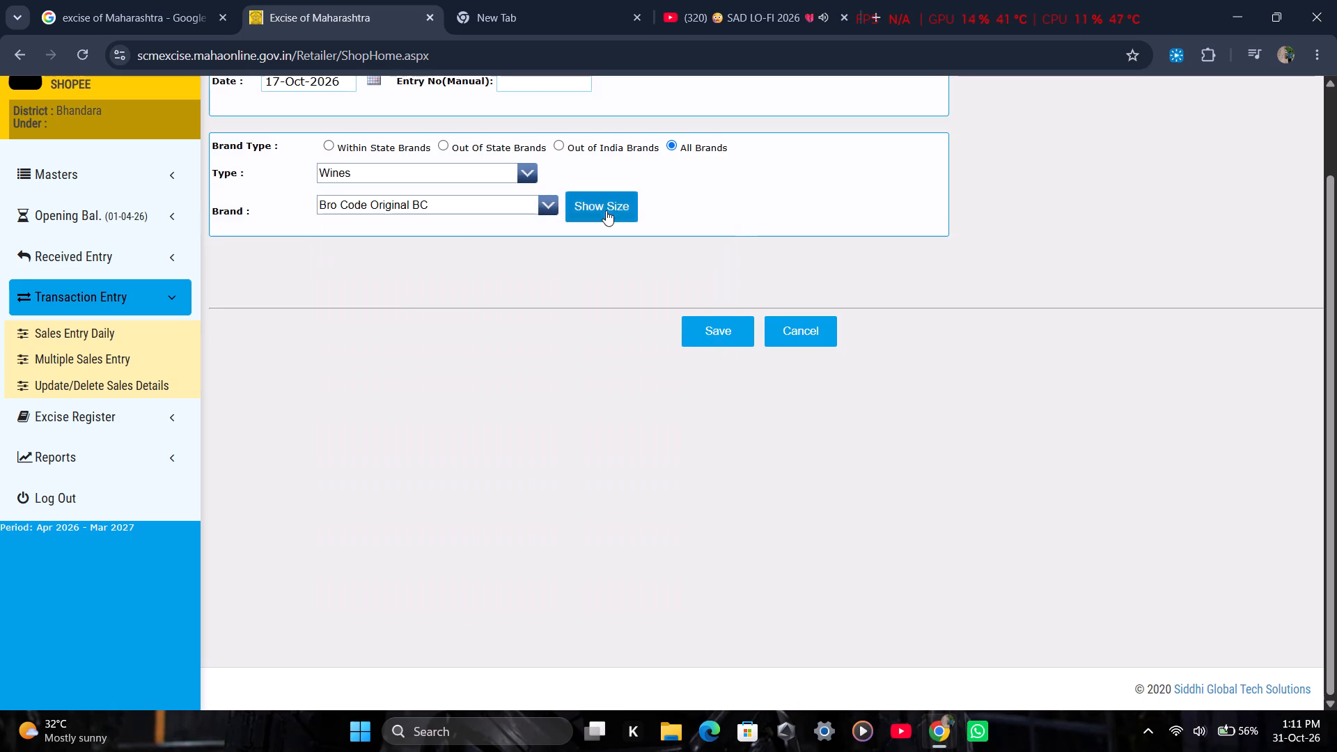
pyautogui.click(606, 210)
pyautogui.click(606, 210)
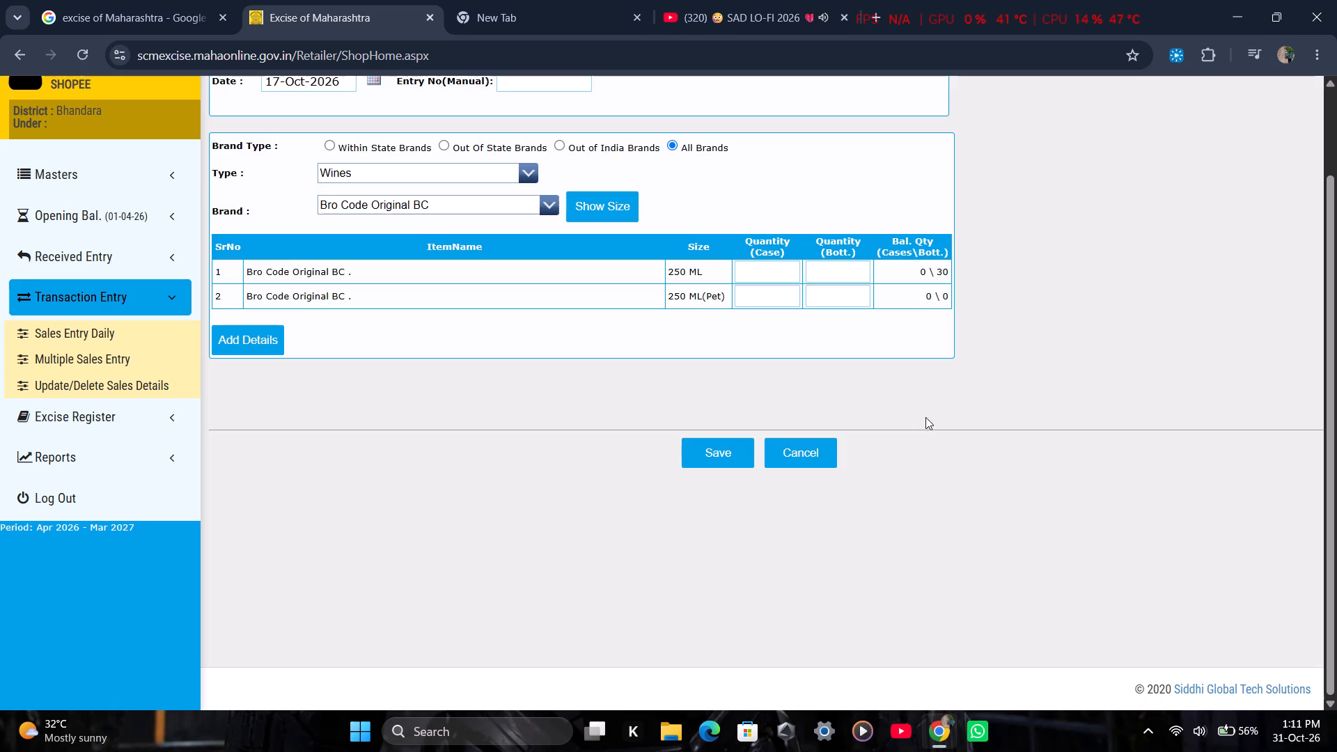
pyautogui.click(856, 271)
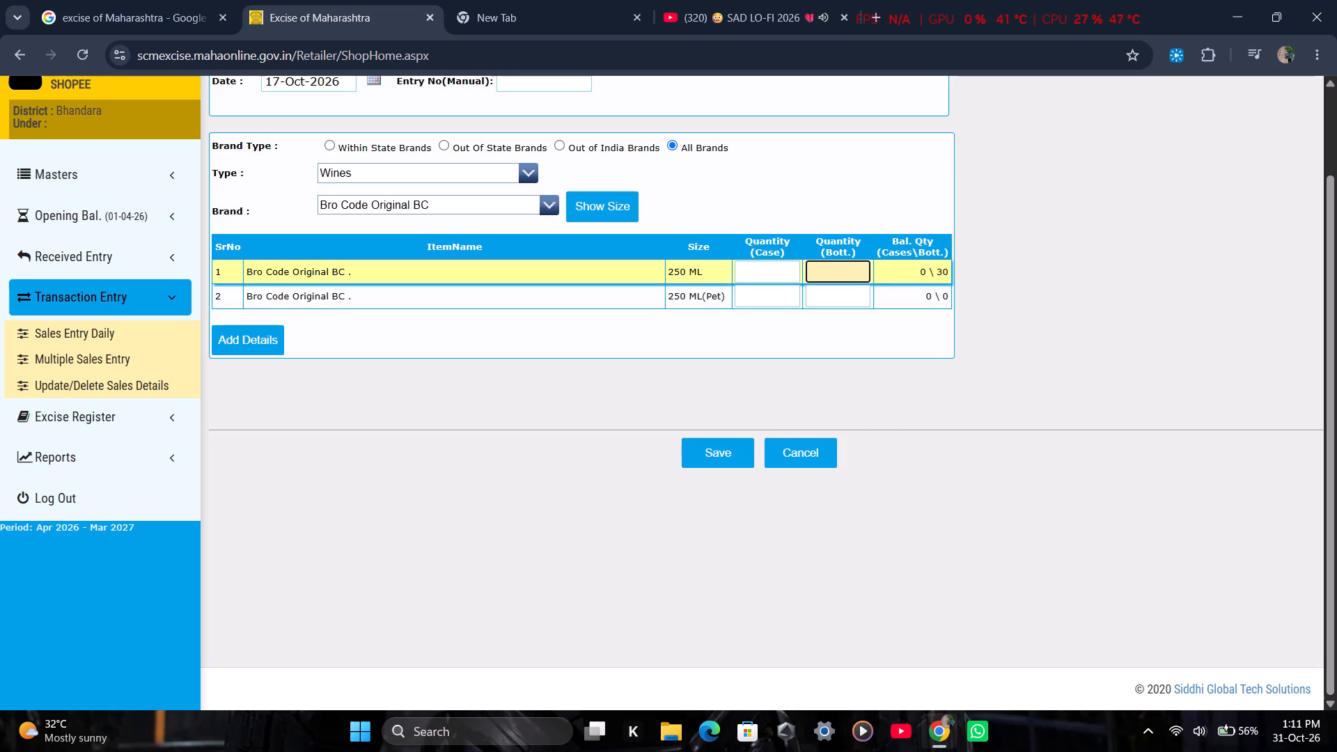
pyautogui.press('1')
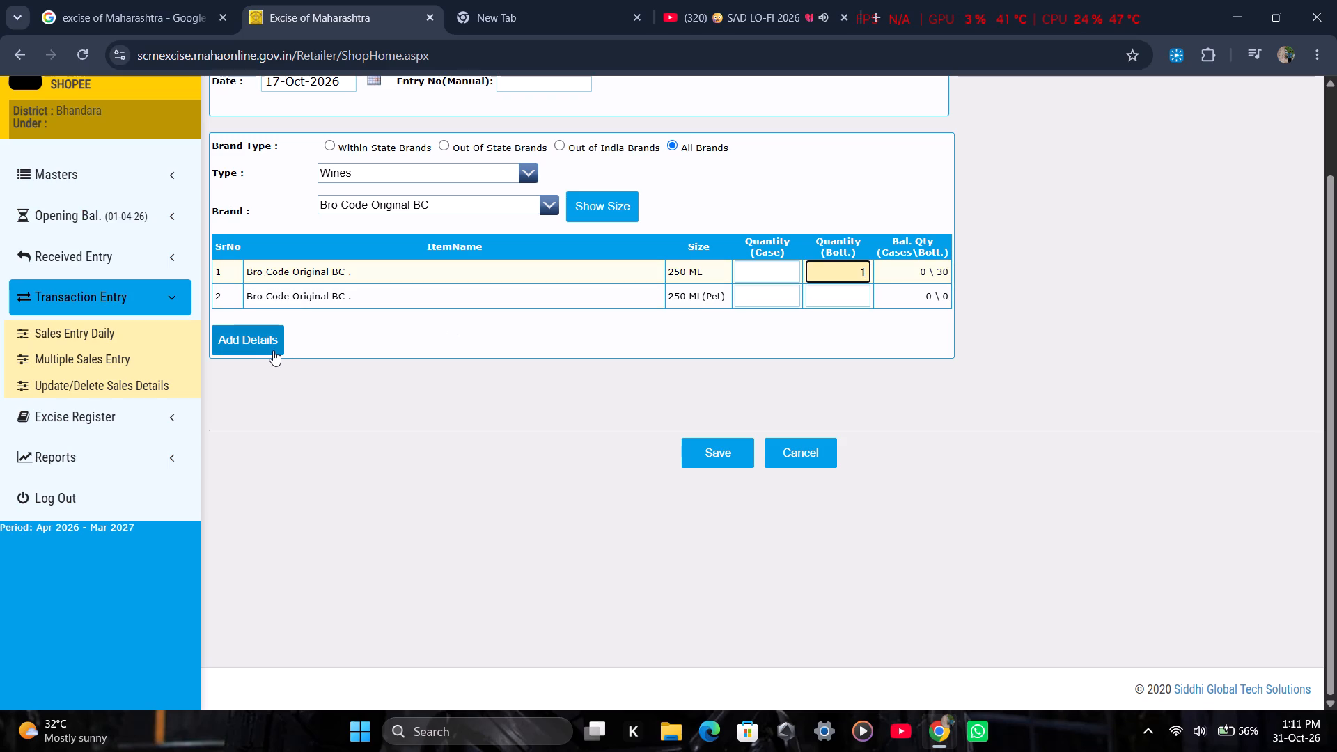
pyautogui.click(267, 350)
# Add 15 bottles of DING DONG FORTIFIED WINE 180 ML to the sales entry.
pyautogui.scroll(-4, 384, 359)
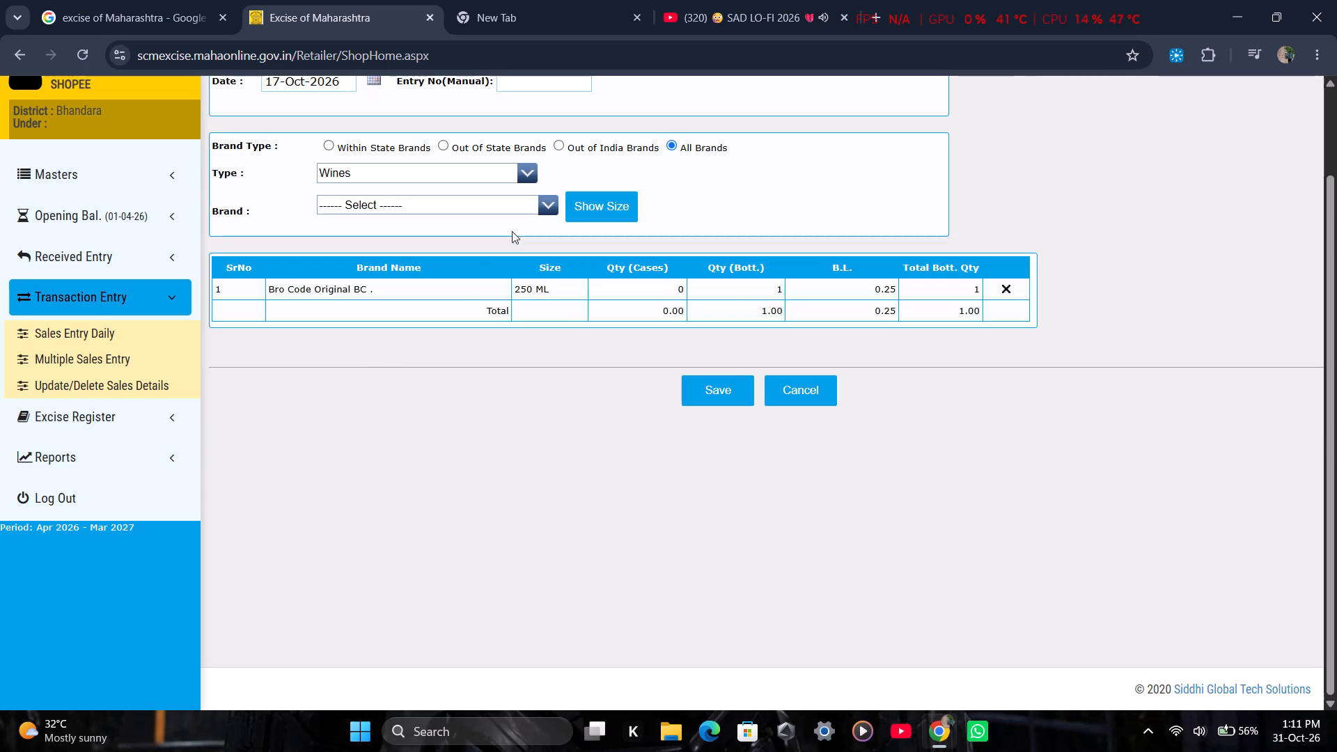
pyautogui.click(542, 205)
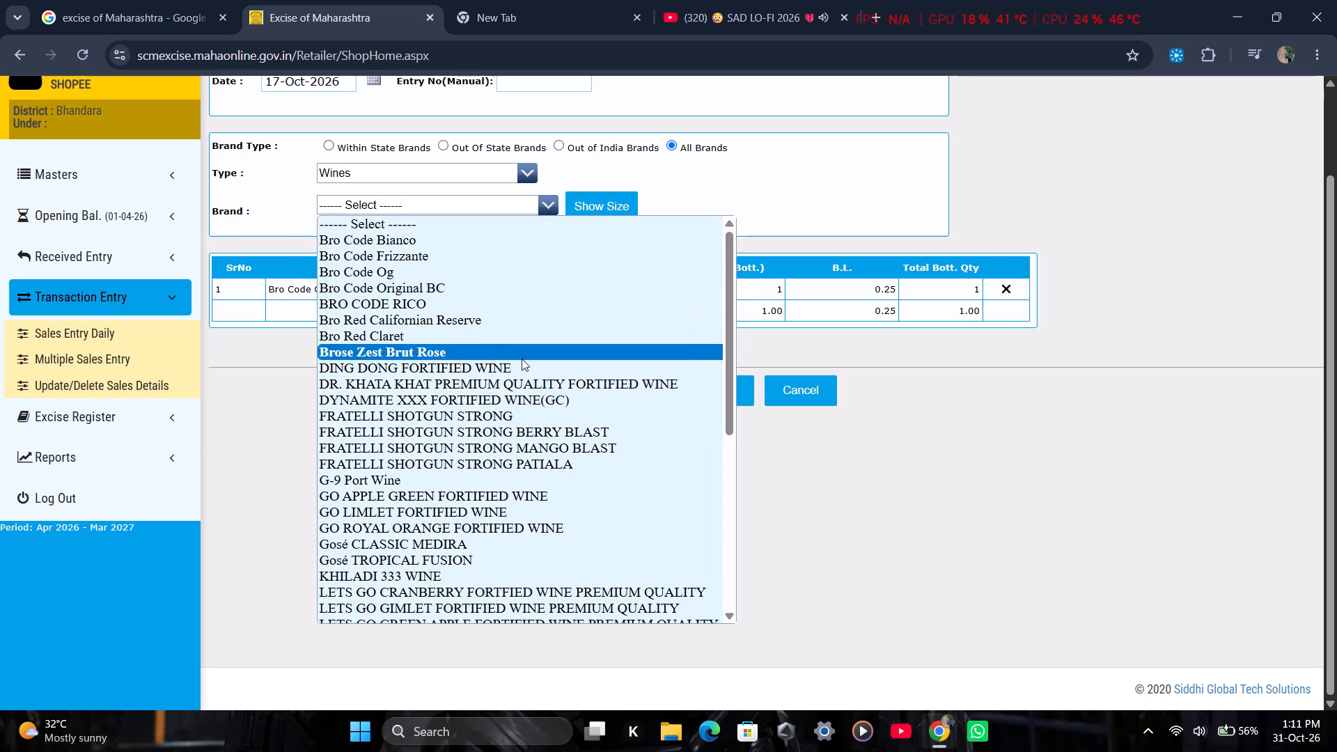
pyautogui.click(529, 364)
pyautogui.click(596, 210)
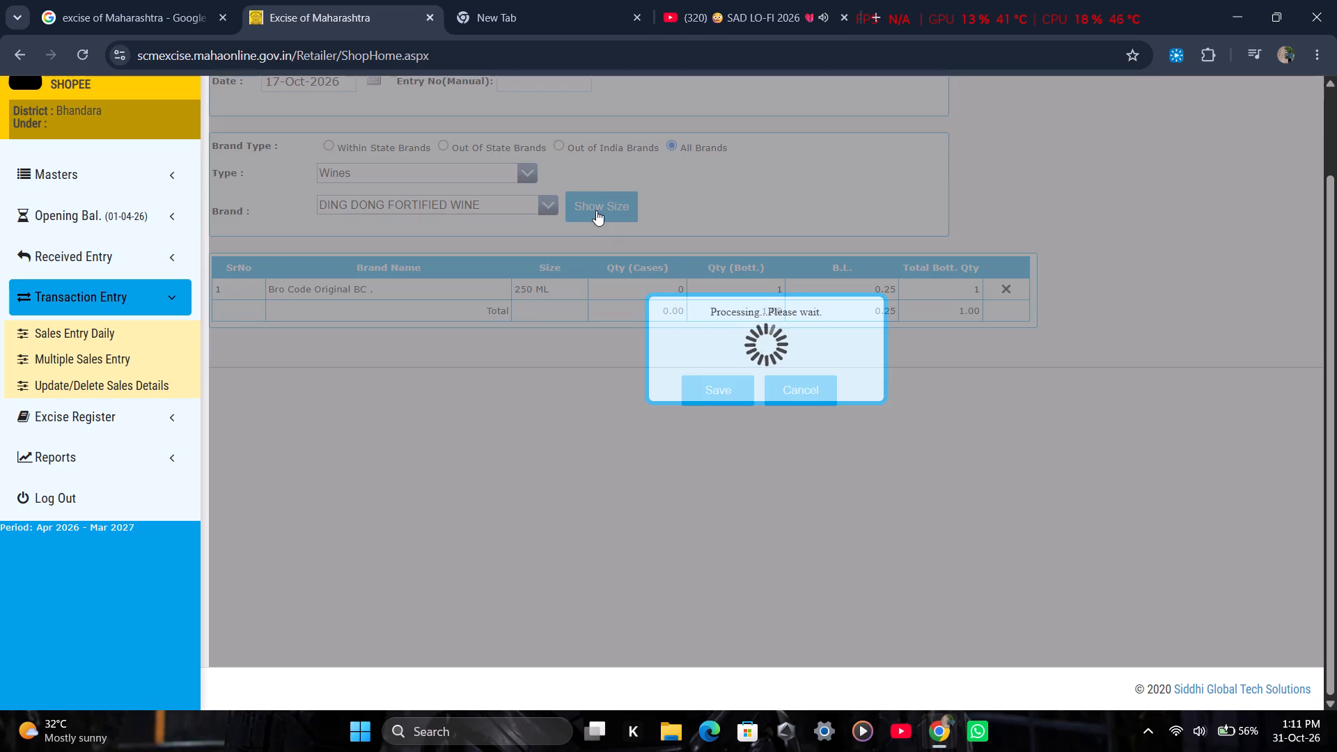
pyautogui.click(596, 210)
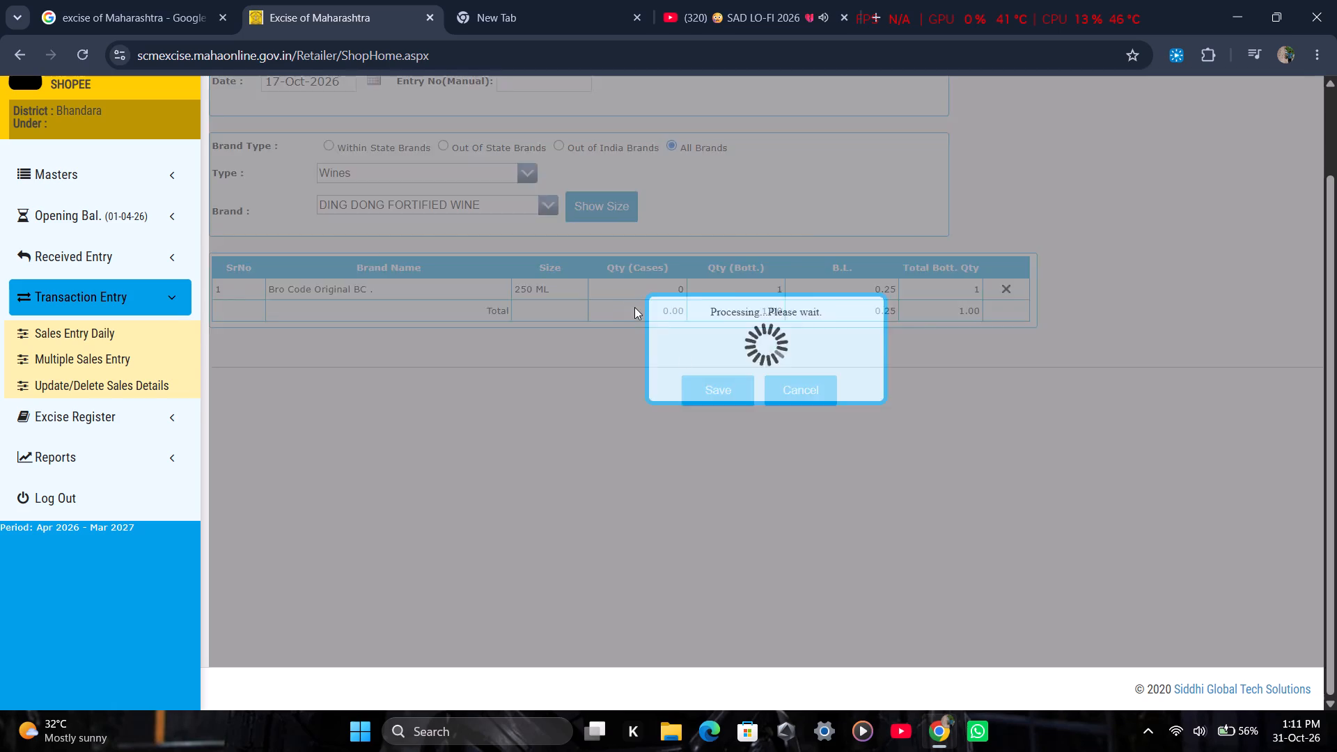
pyautogui.click(863, 295)
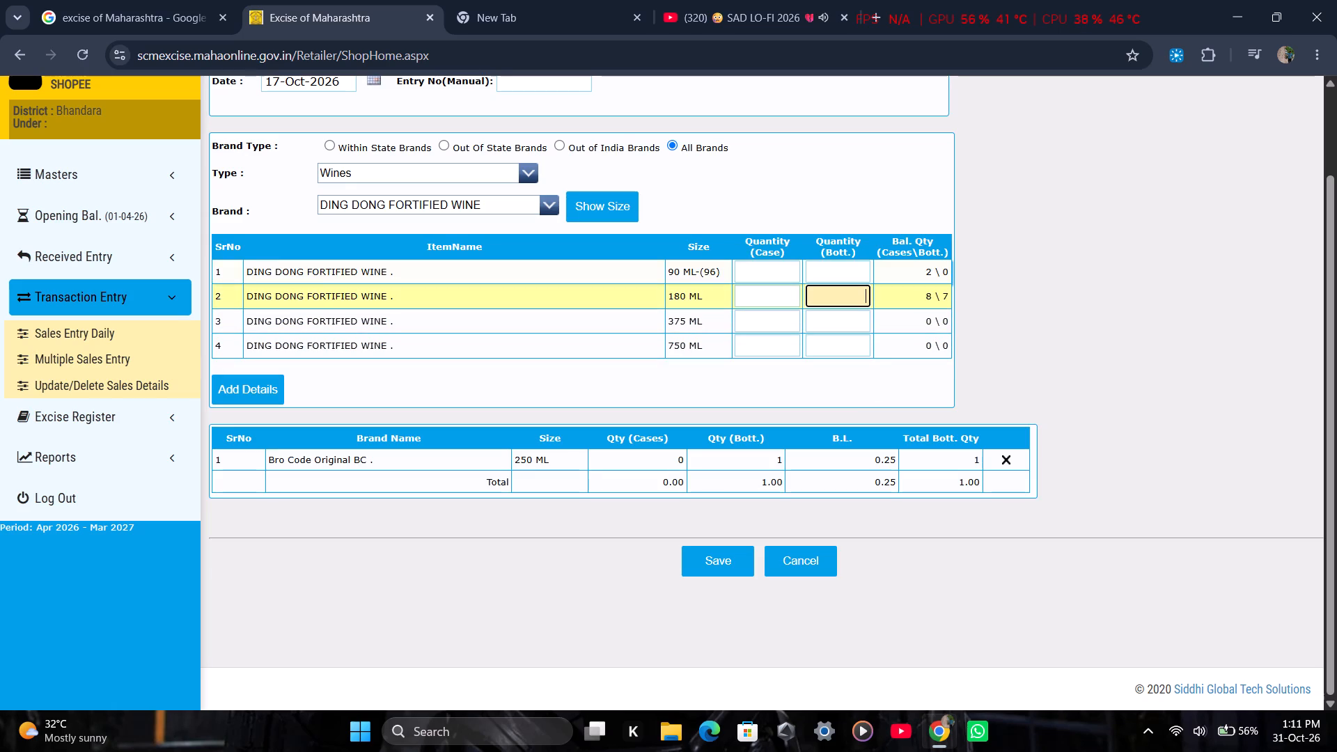
pyautogui.write('15')
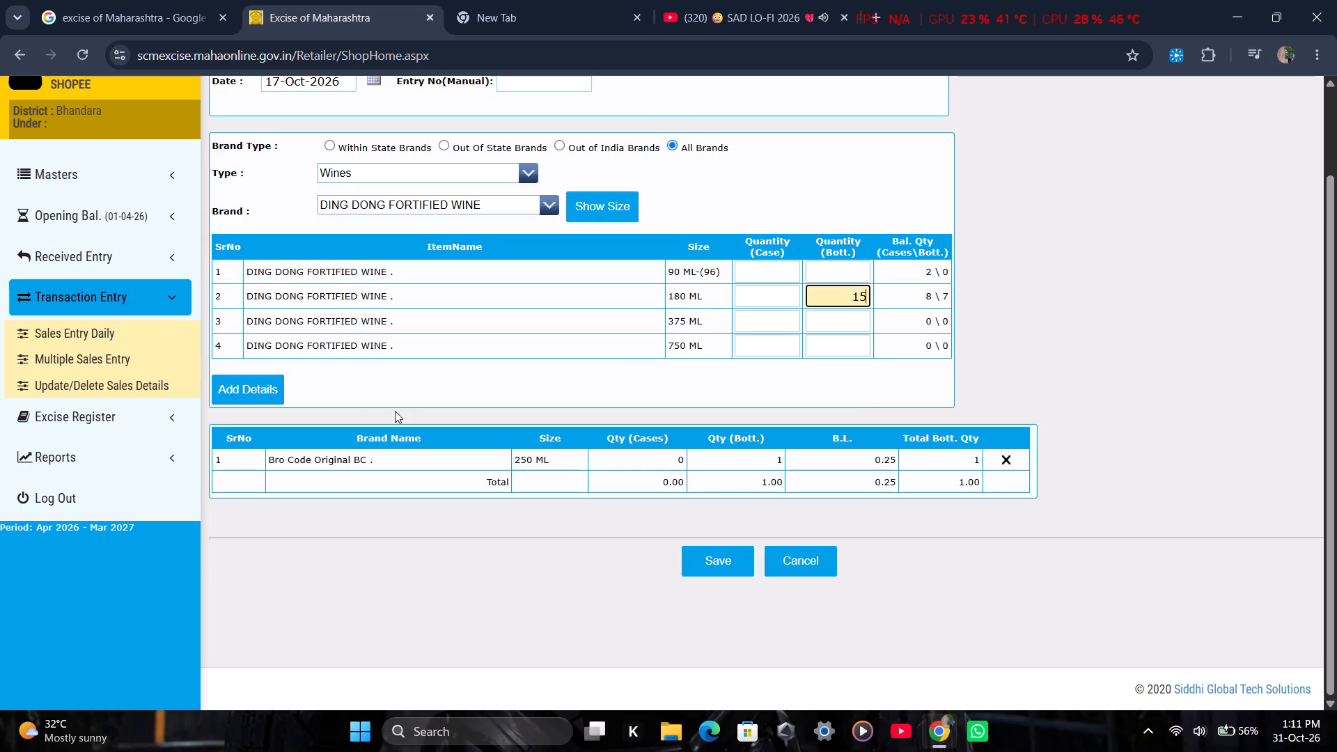
pyautogui.click(264, 384)
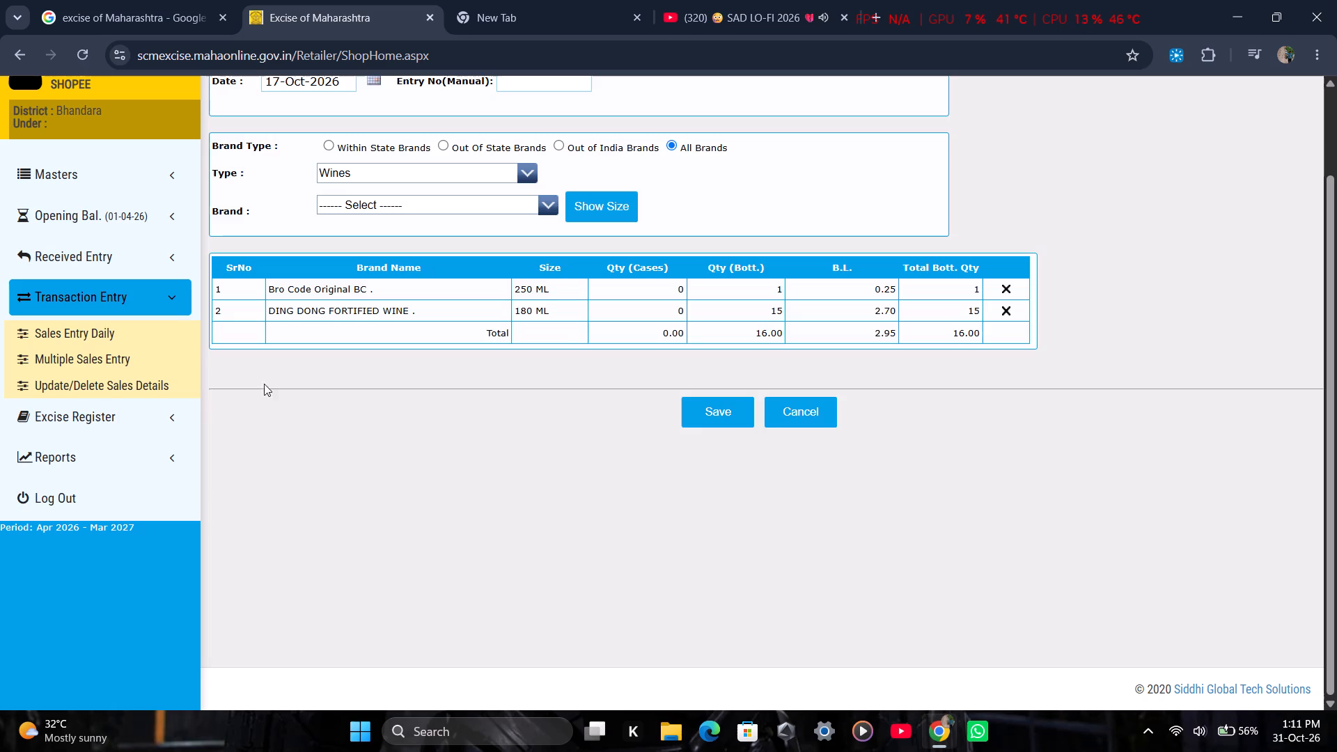
# Add 2 bottles of DYNAMITE XXX FORTIFIED WINE(GC) 180 ML to the sales entry.
pyautogui.scroll(-6, 322, 432)
pyautogui.click(549, 198)
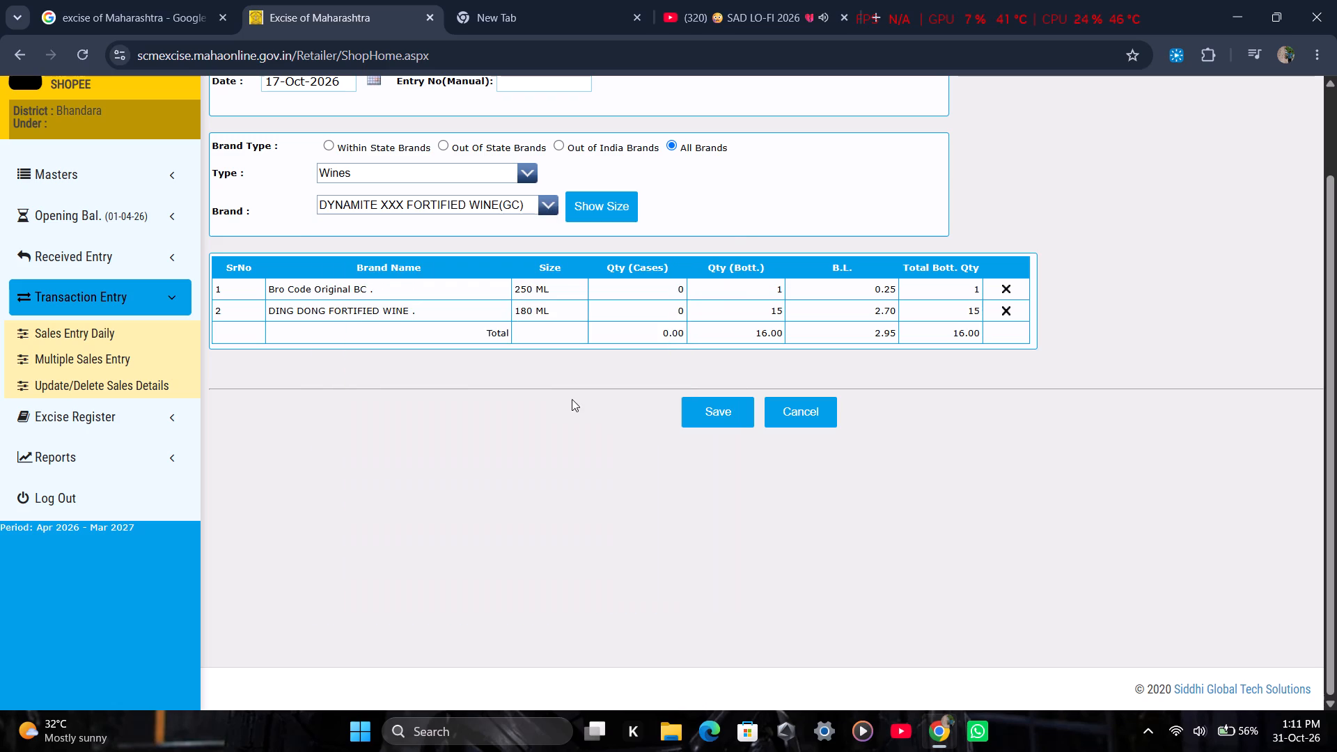
pyautogui.click(572, 399)
pyautogui.click(609, 202)
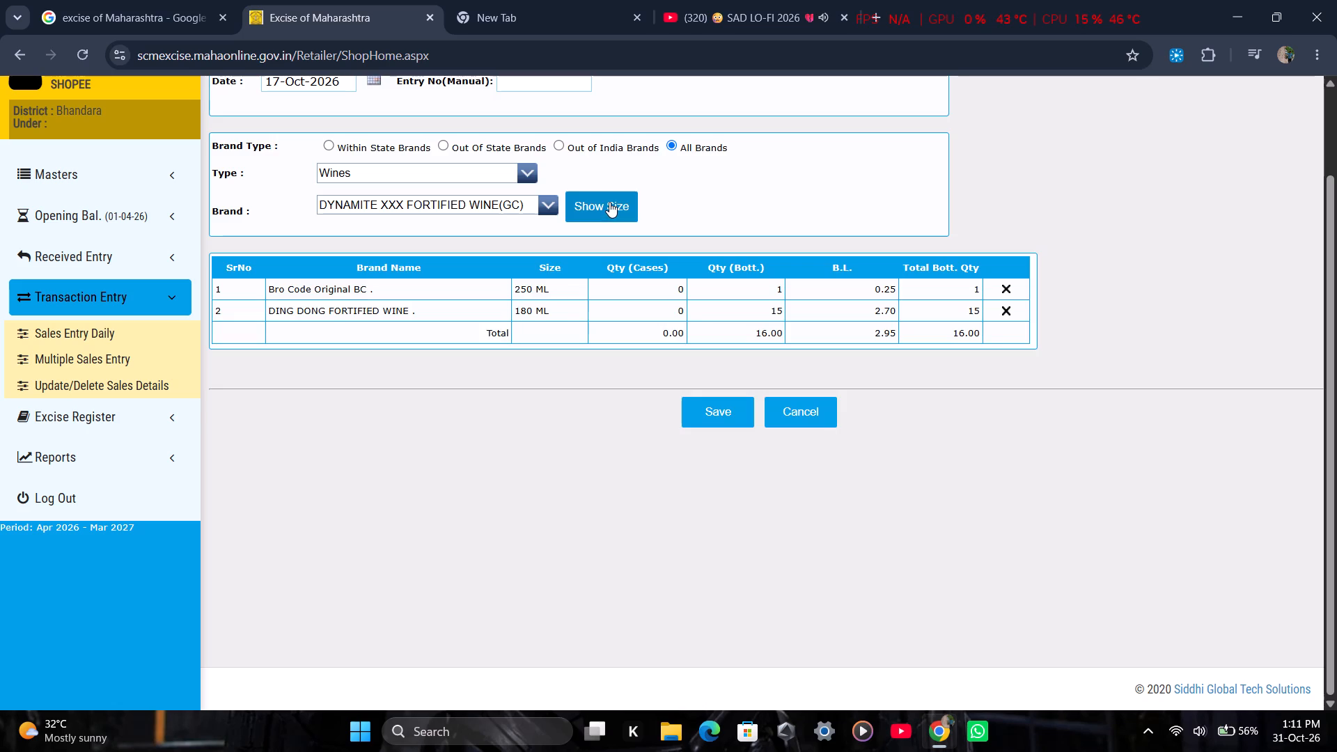
pyautogui.click(609, 202)
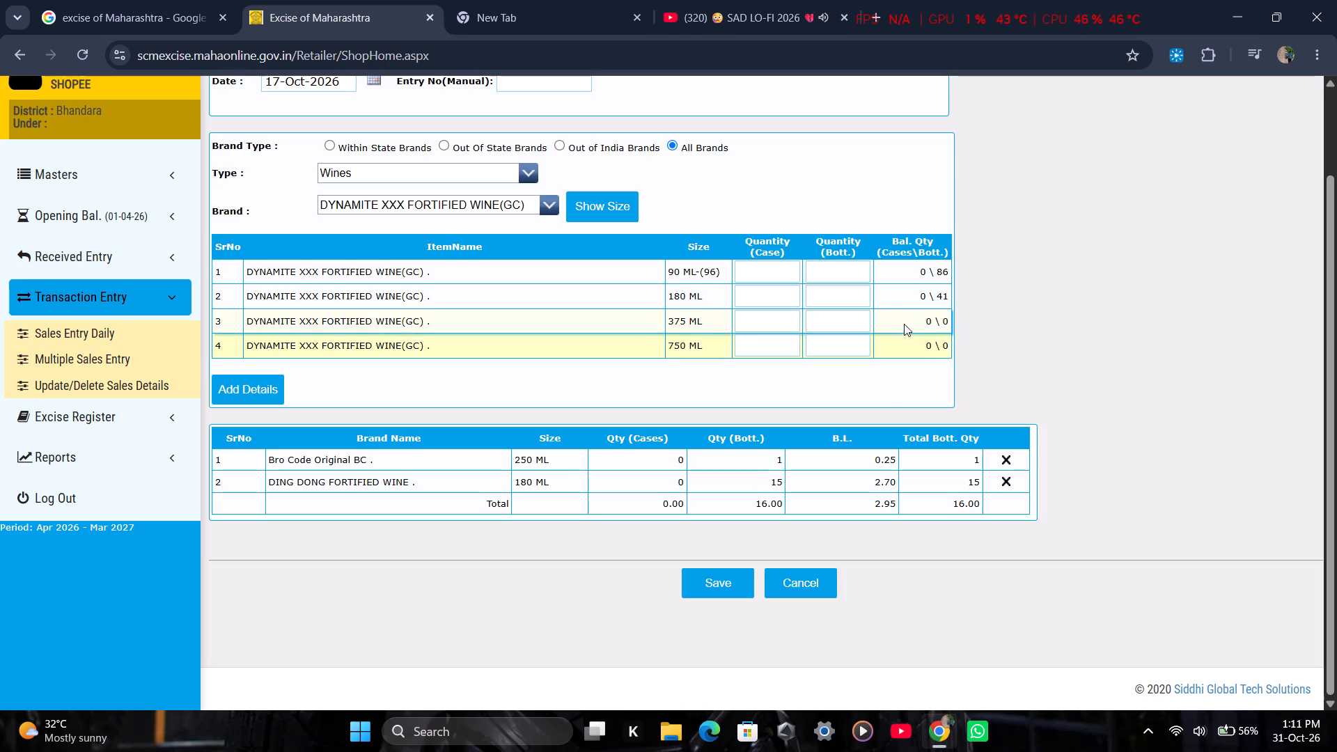
pyautogui.click(827, 294)
pyautogui.press('2')
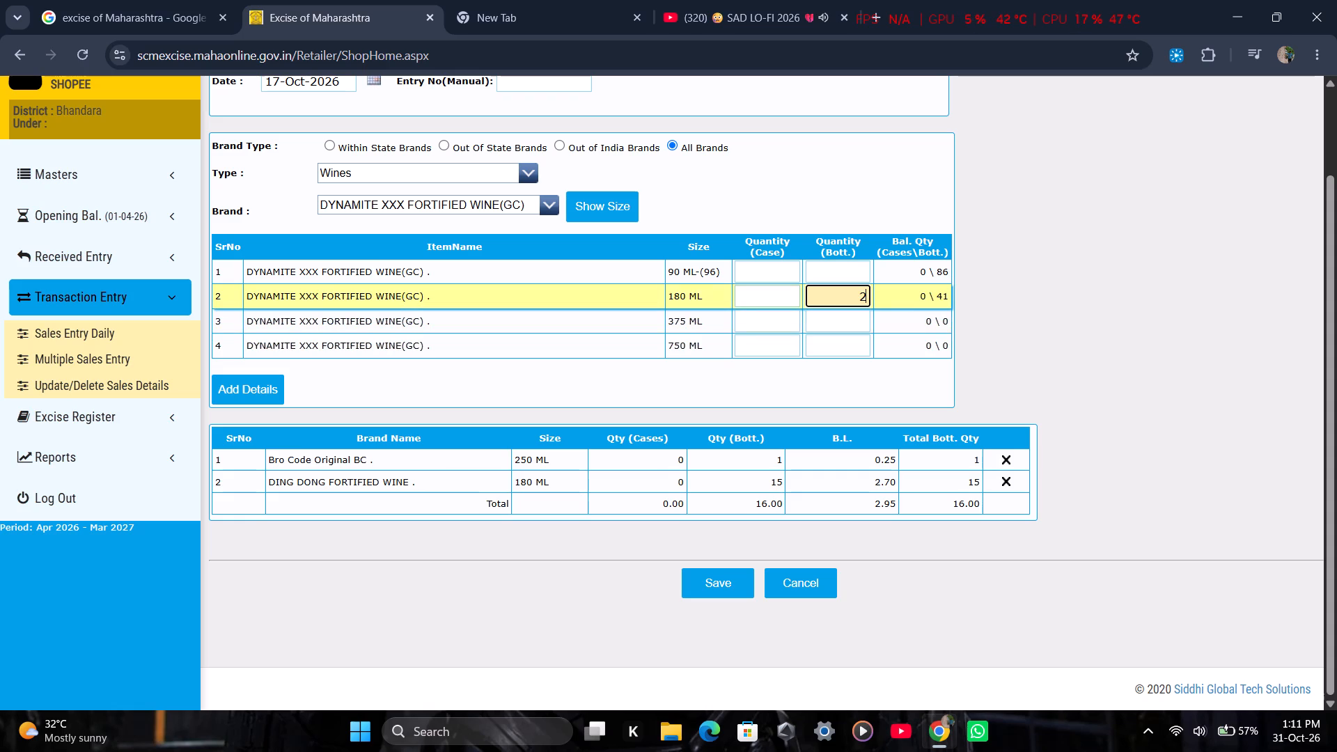
pyautogui.click(244, 386)
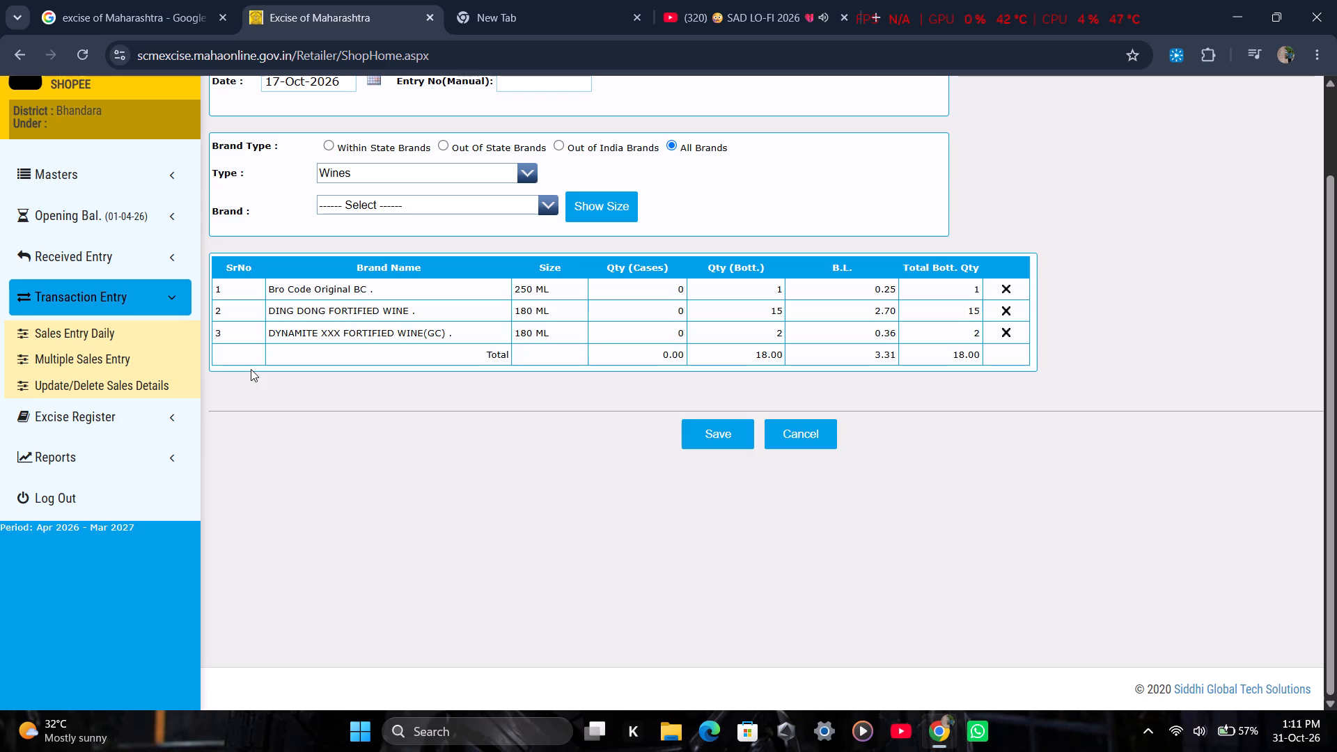
# Add 1 bottle of GO ROYAL ORANGE FORTIFIED WINE 180 ML to the sales entry.
pyautogui.scroll(-7, 251, 369)
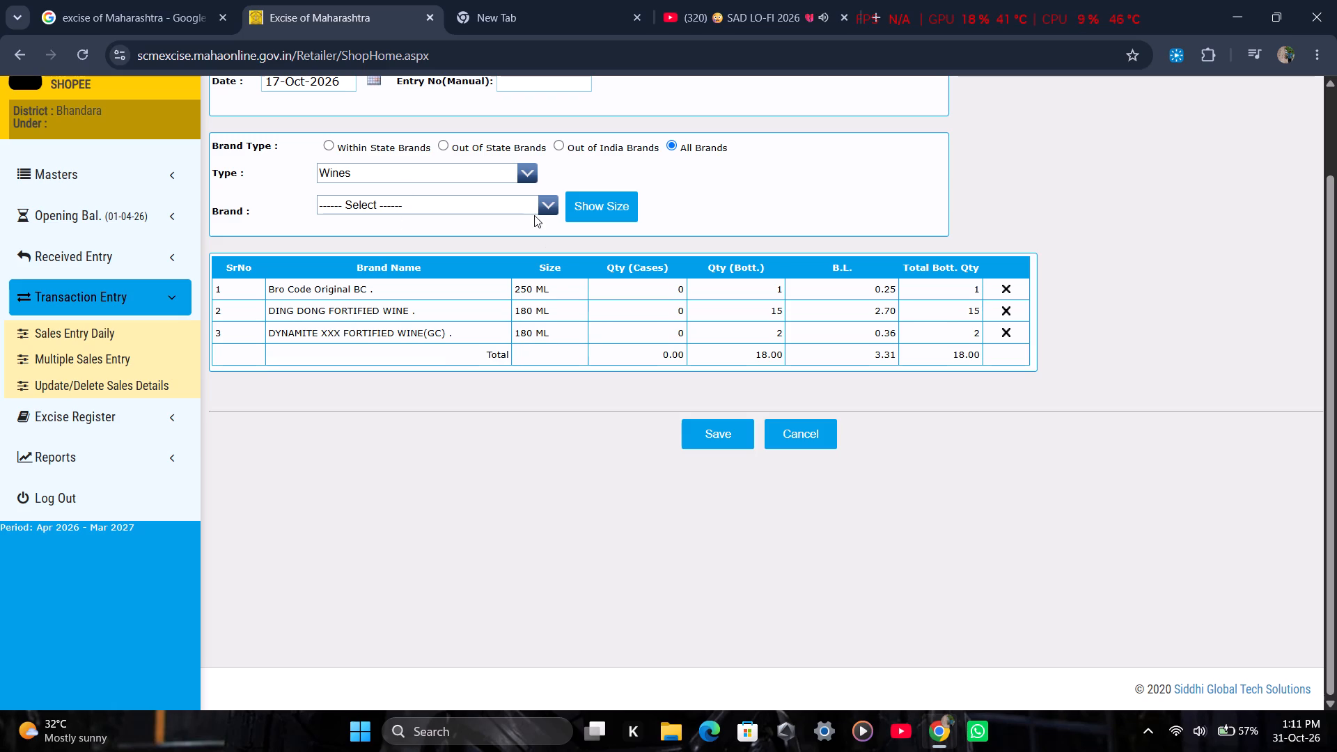
pyautogui.click(550, 210)
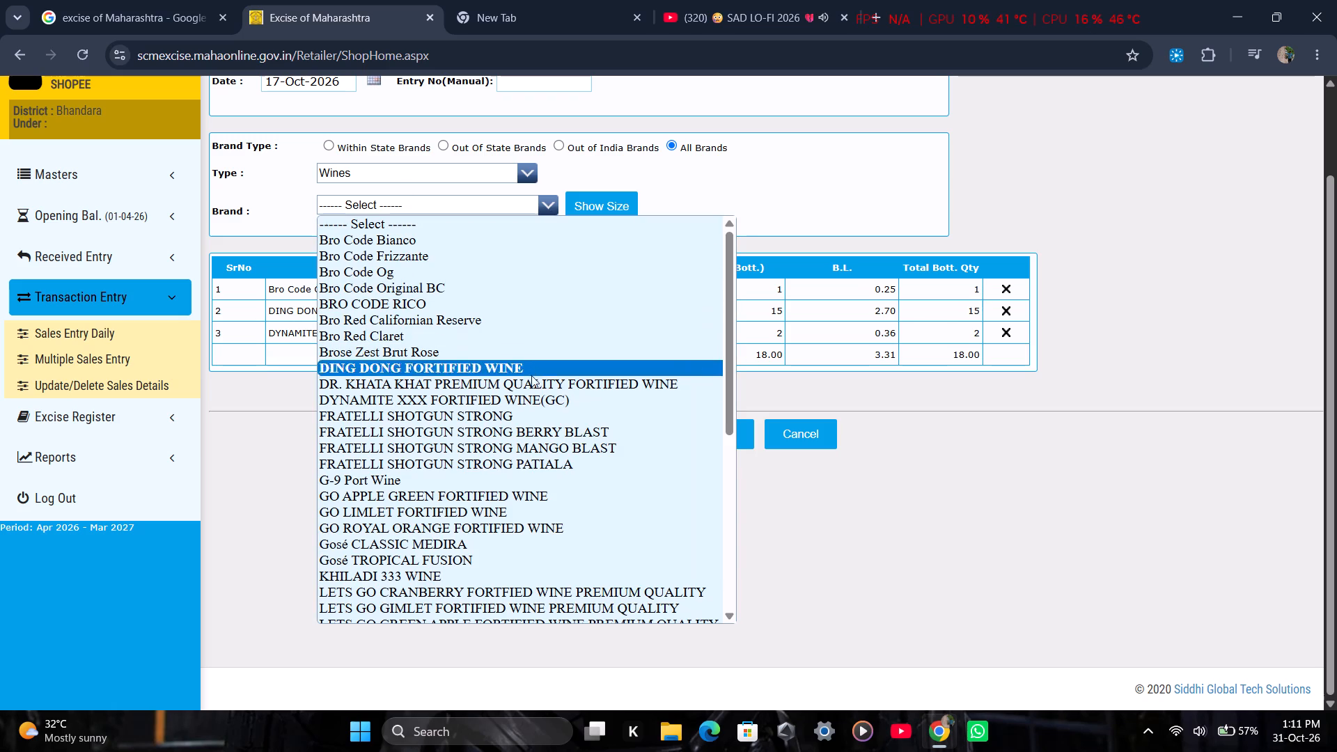
pyautogui.click(564, 531)
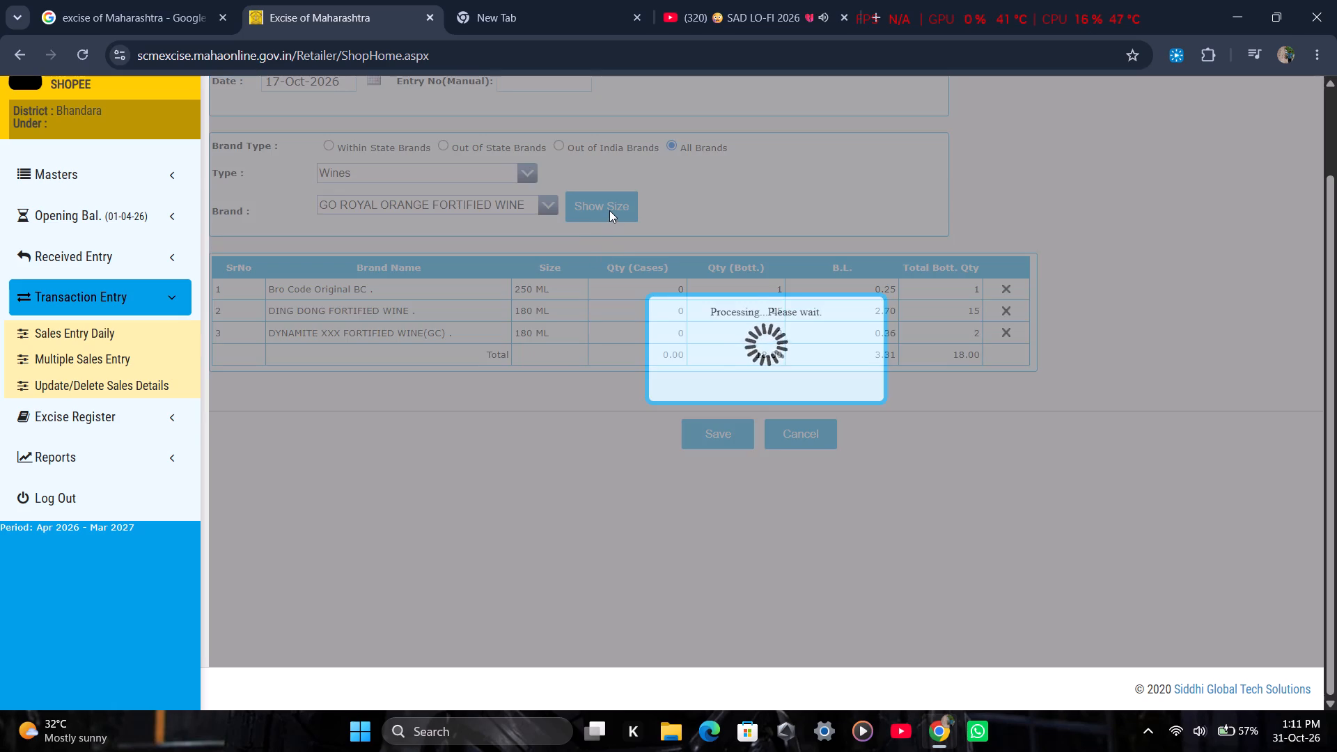
pyautogui.click(609, 210)
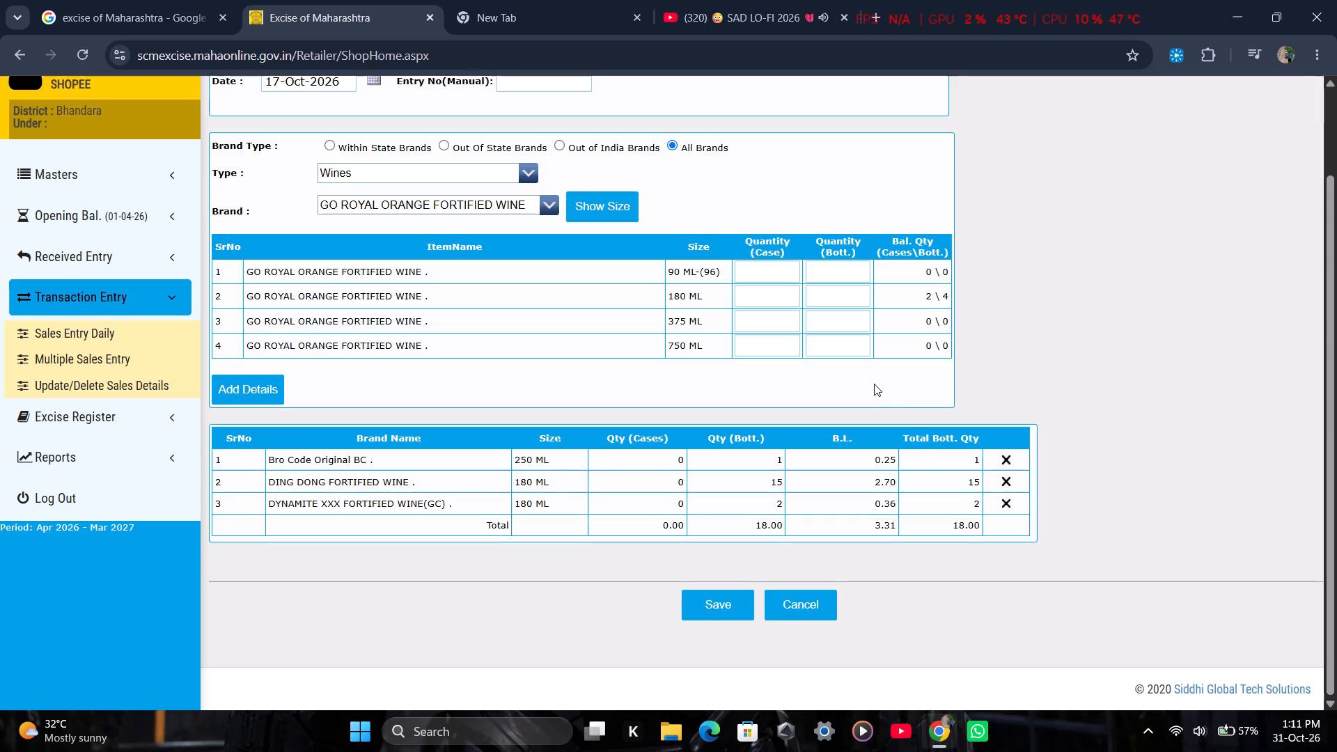
pyautogui.click(821, 303)
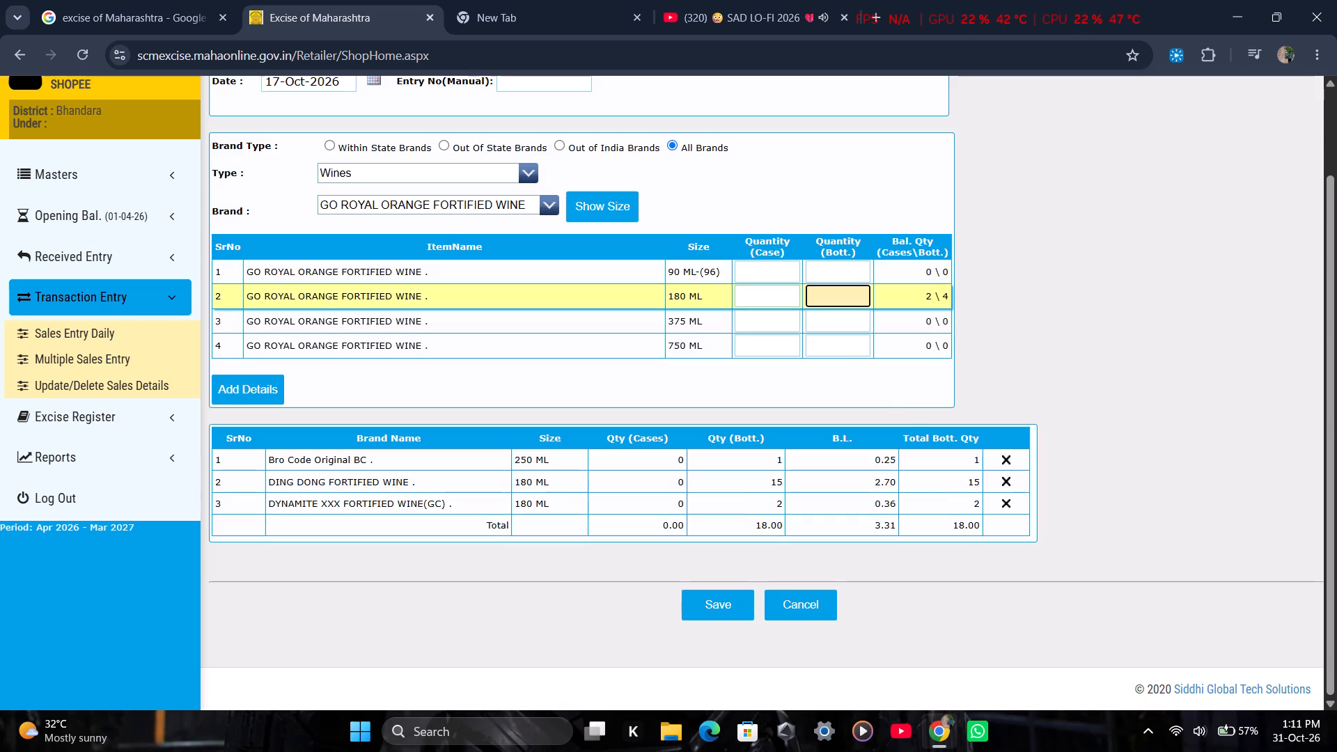
pyautogui.press('1')
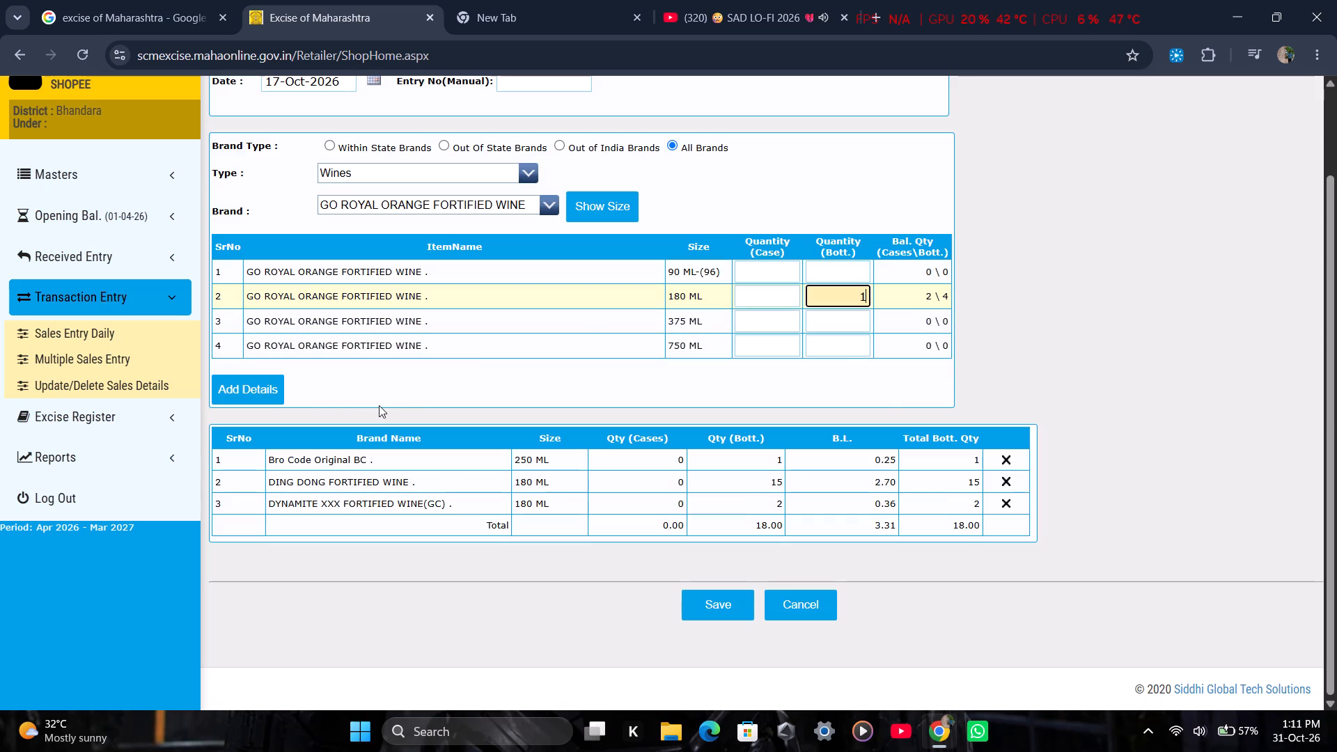
pyautogui.click(276, 392)
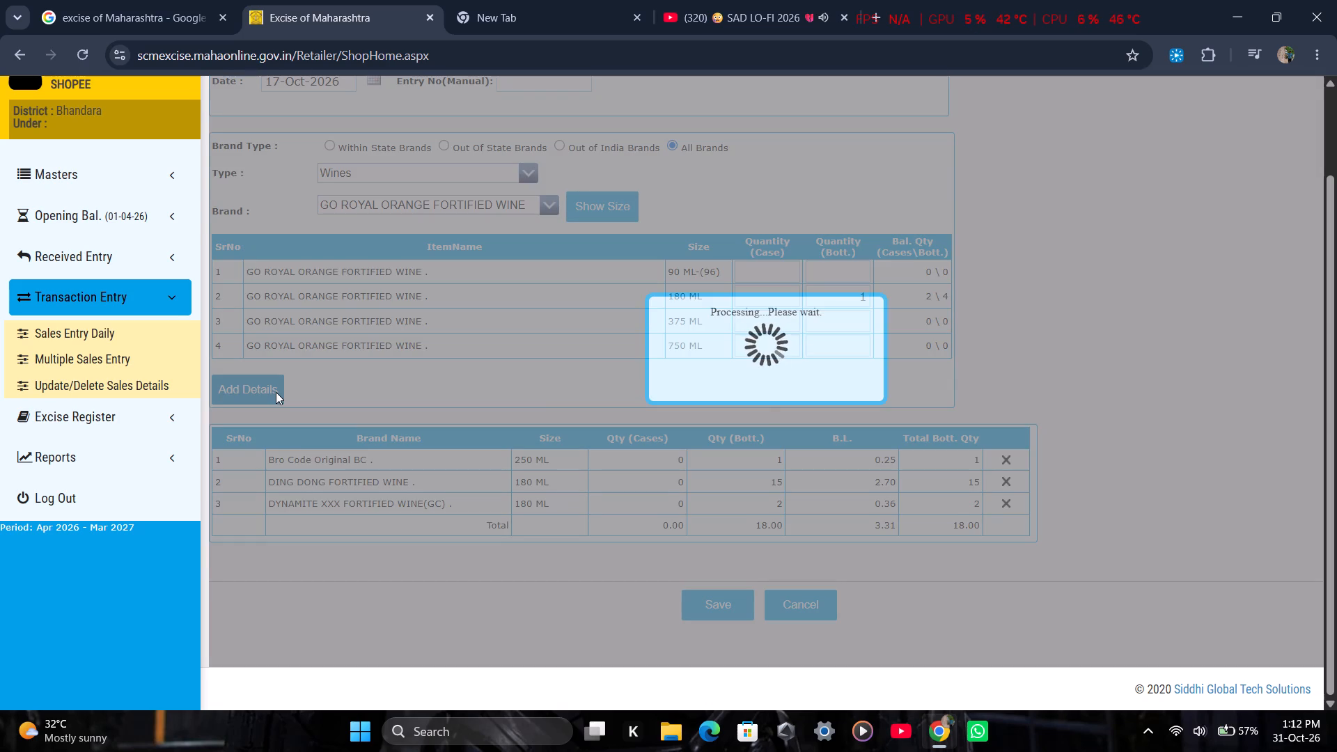
pyautogui.scroll(-6, 399, 400)
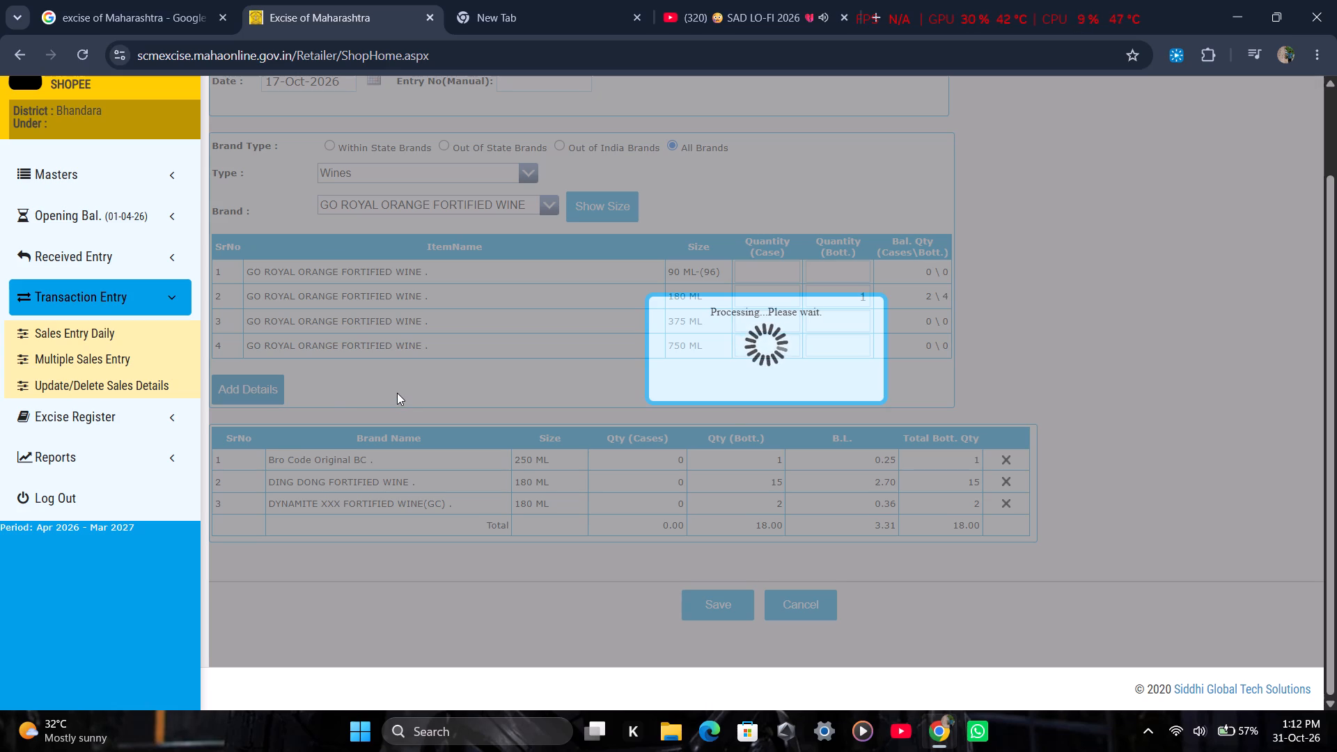
pyautogui.scroll(-6, 397, 393)
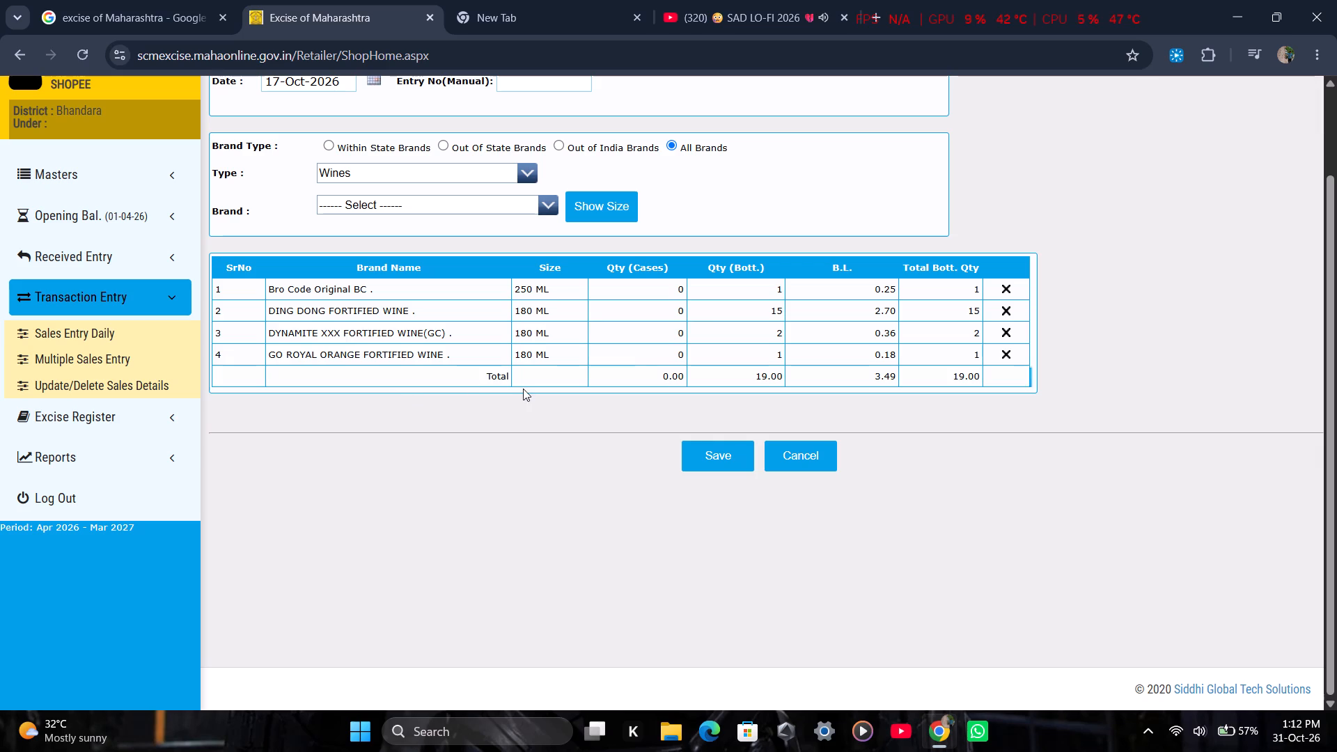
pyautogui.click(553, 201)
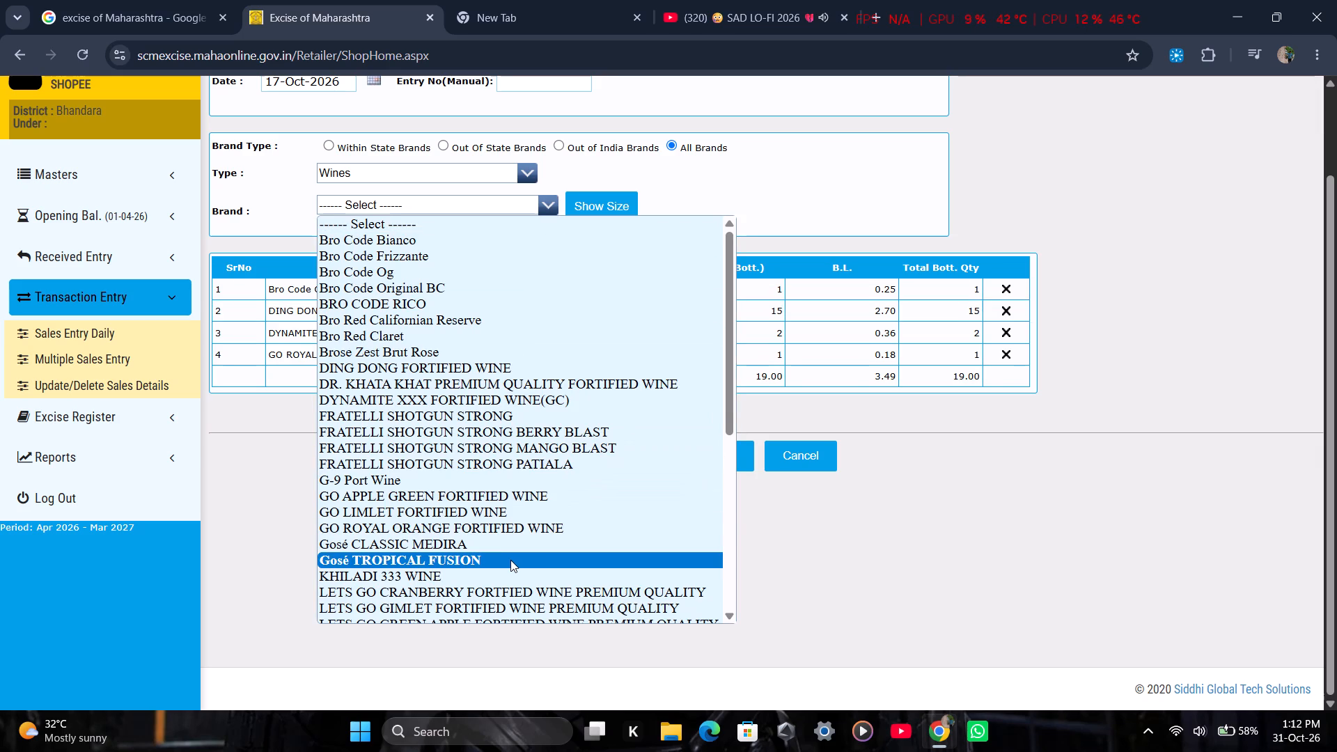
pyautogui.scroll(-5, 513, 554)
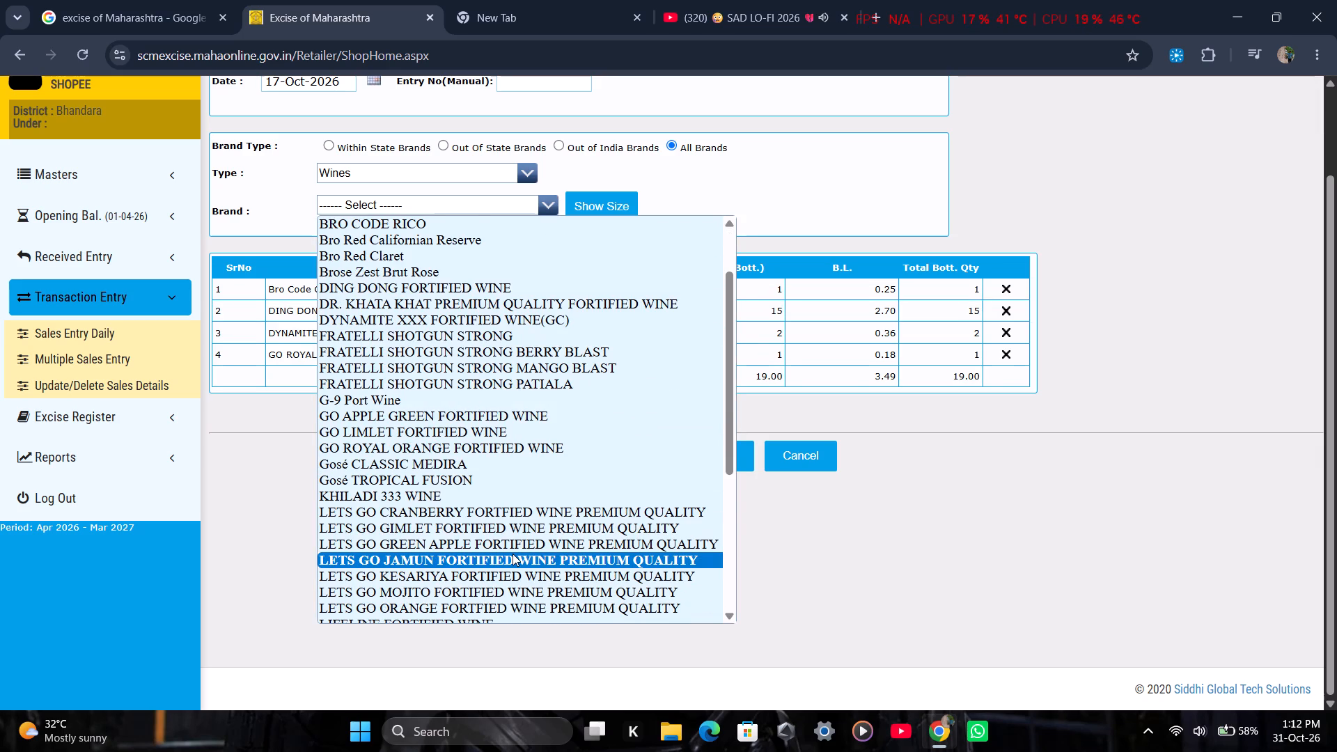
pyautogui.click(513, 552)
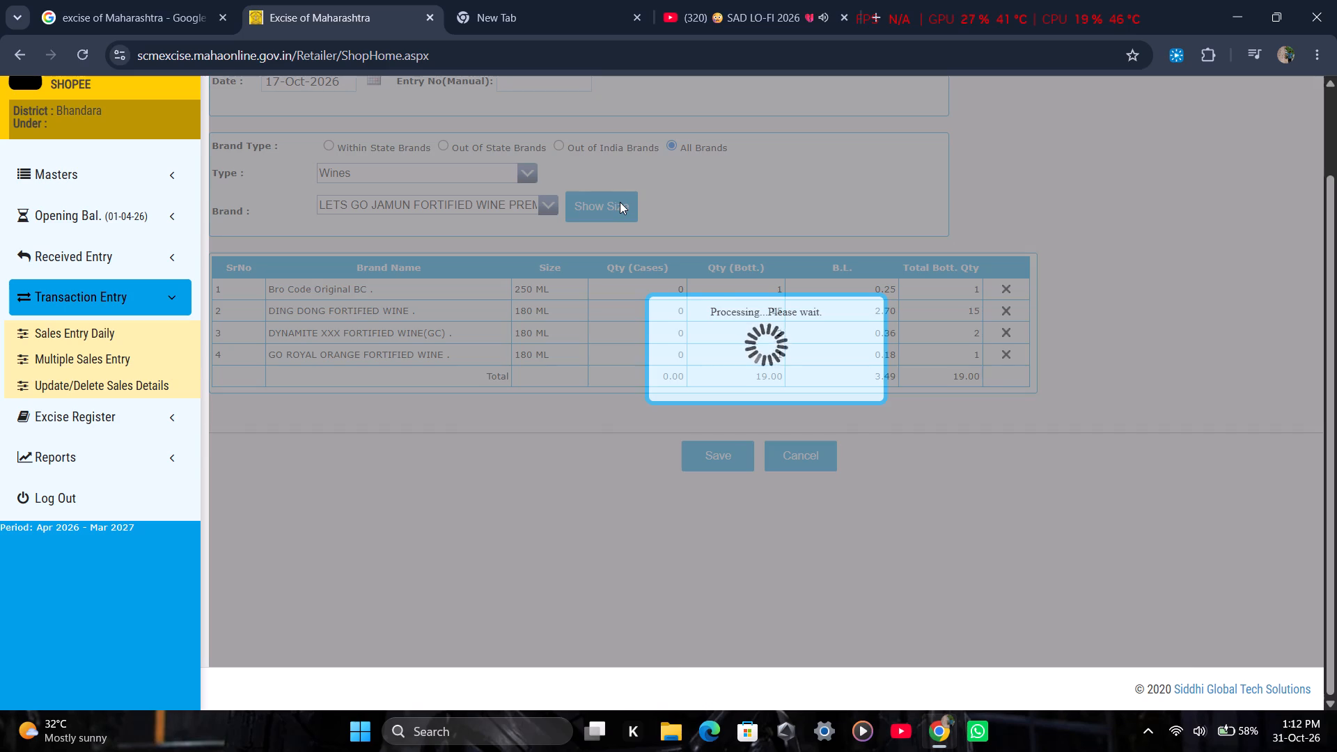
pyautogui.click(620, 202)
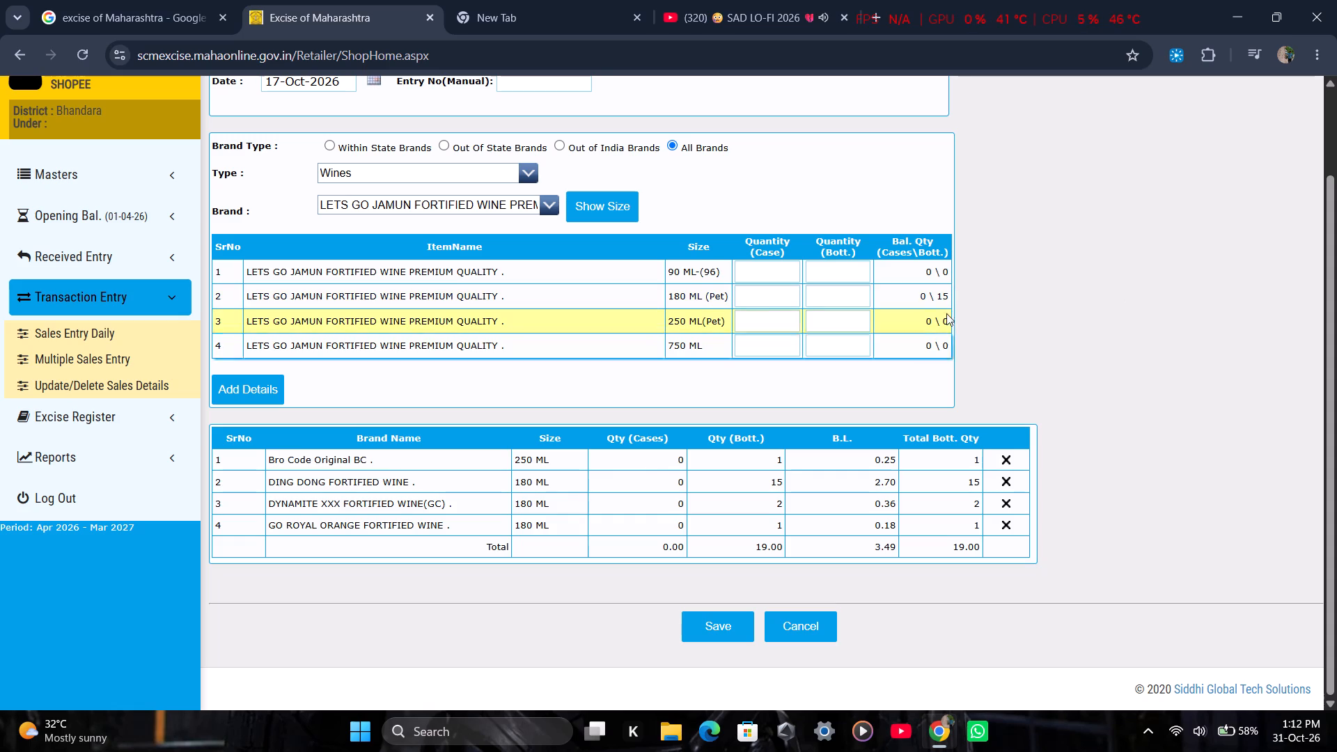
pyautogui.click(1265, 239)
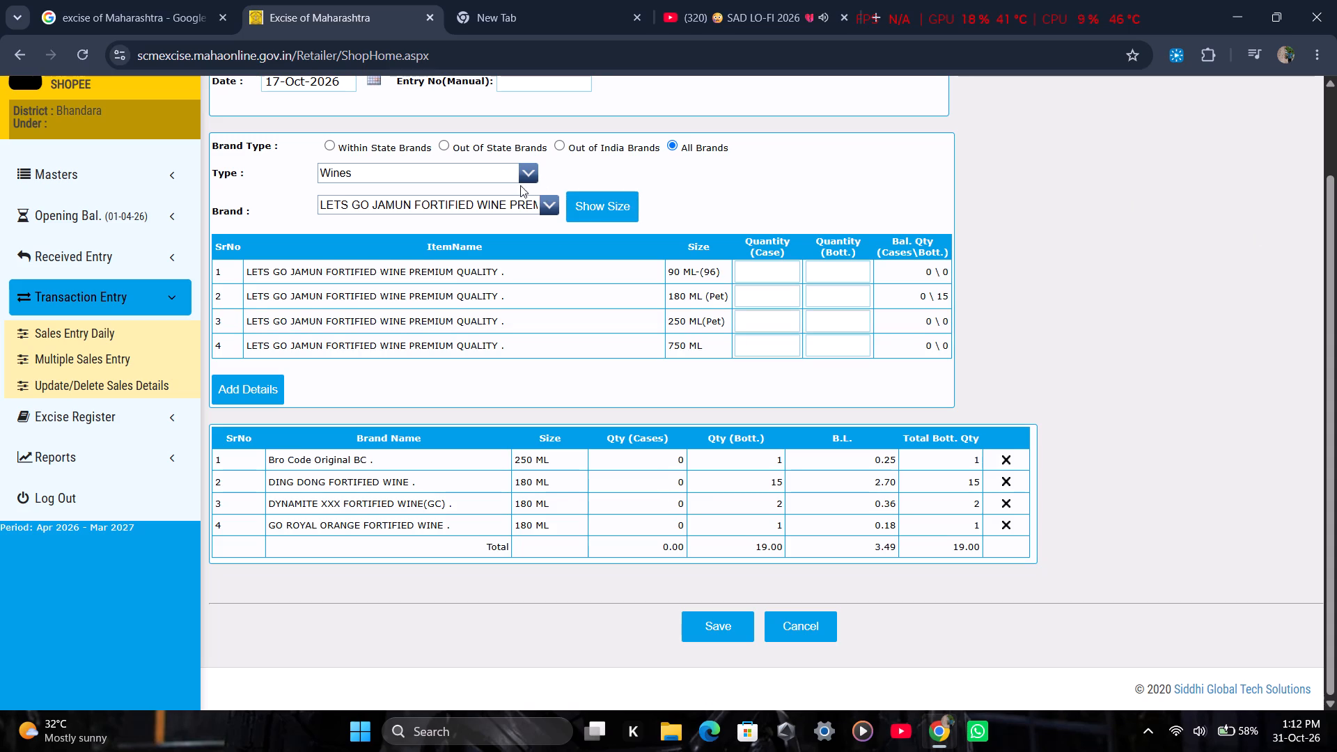
# Add 13 bottles of Gosé TROPICAL FUSION 180 ML to the sales entry.
pyautogui.click(542, 207)
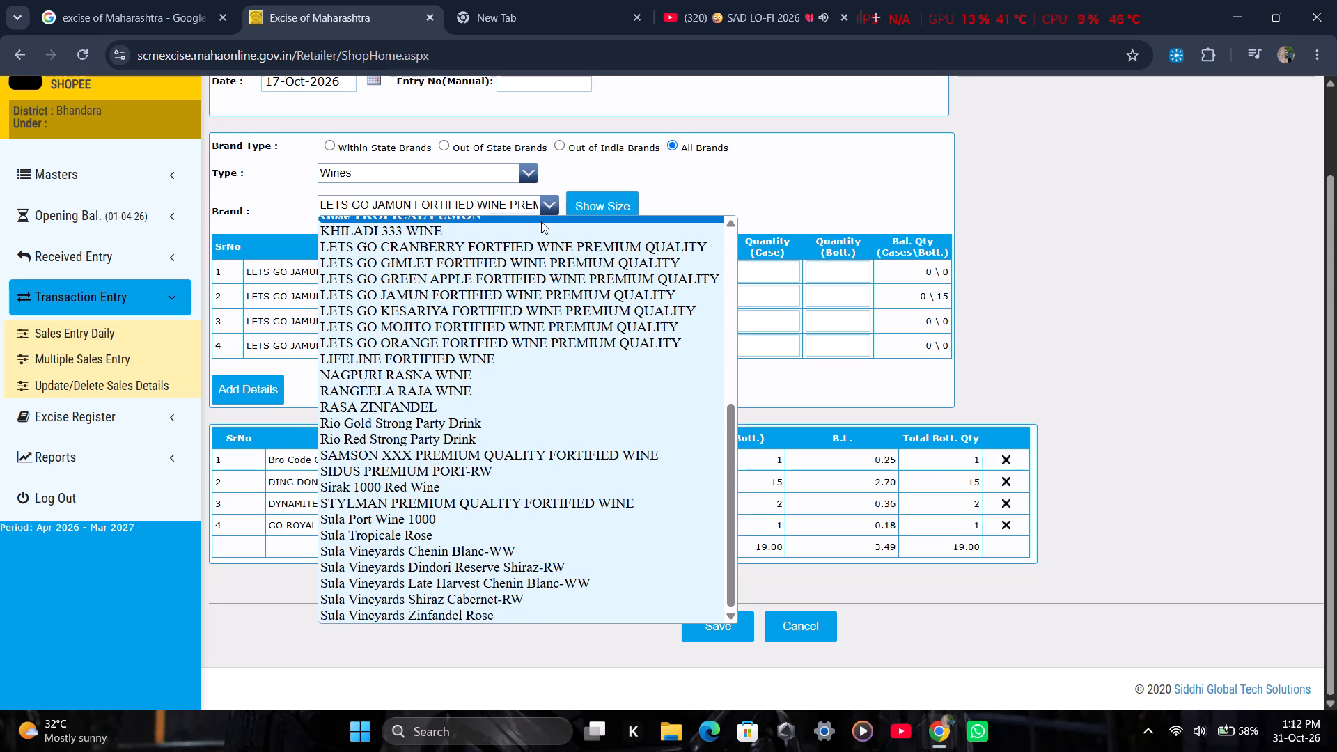
pyautogui.scroll(-10, 469, 462)
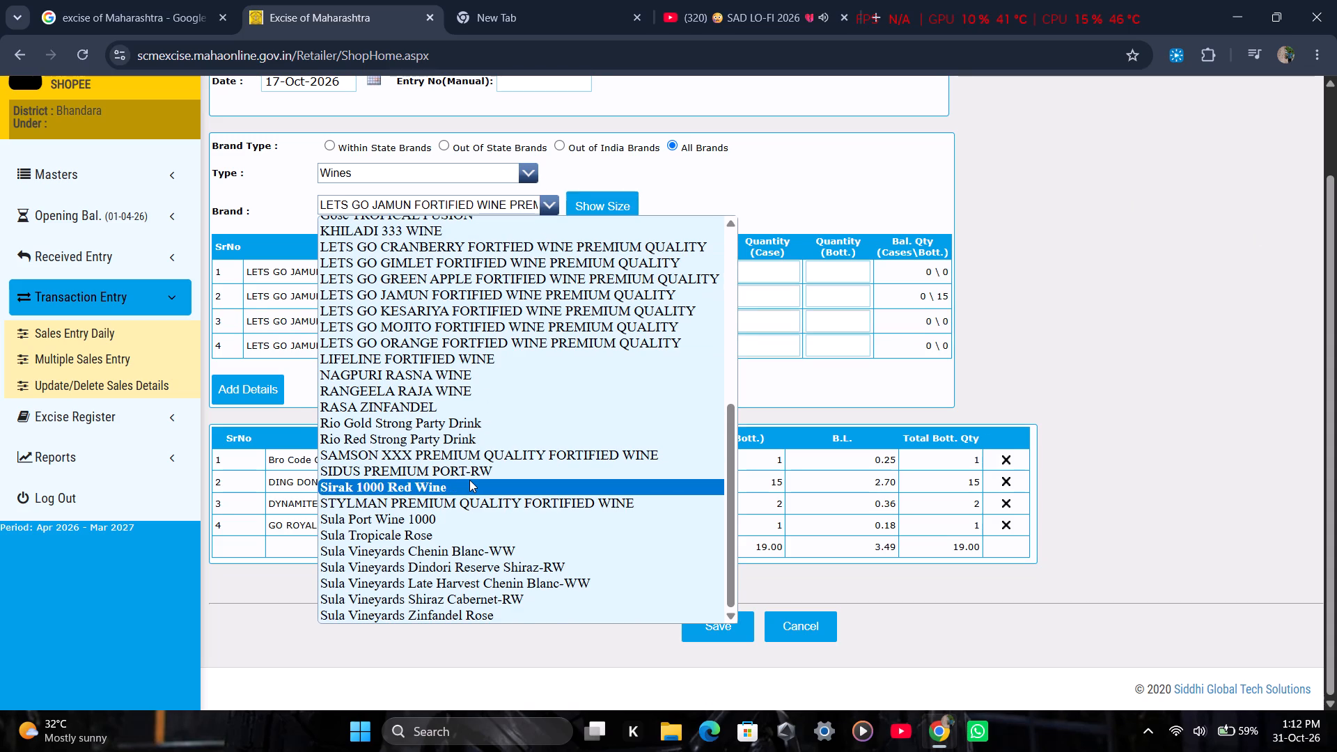
pyautogui.scroll(5, 465, 432)
pyautogui.click(475, 285)
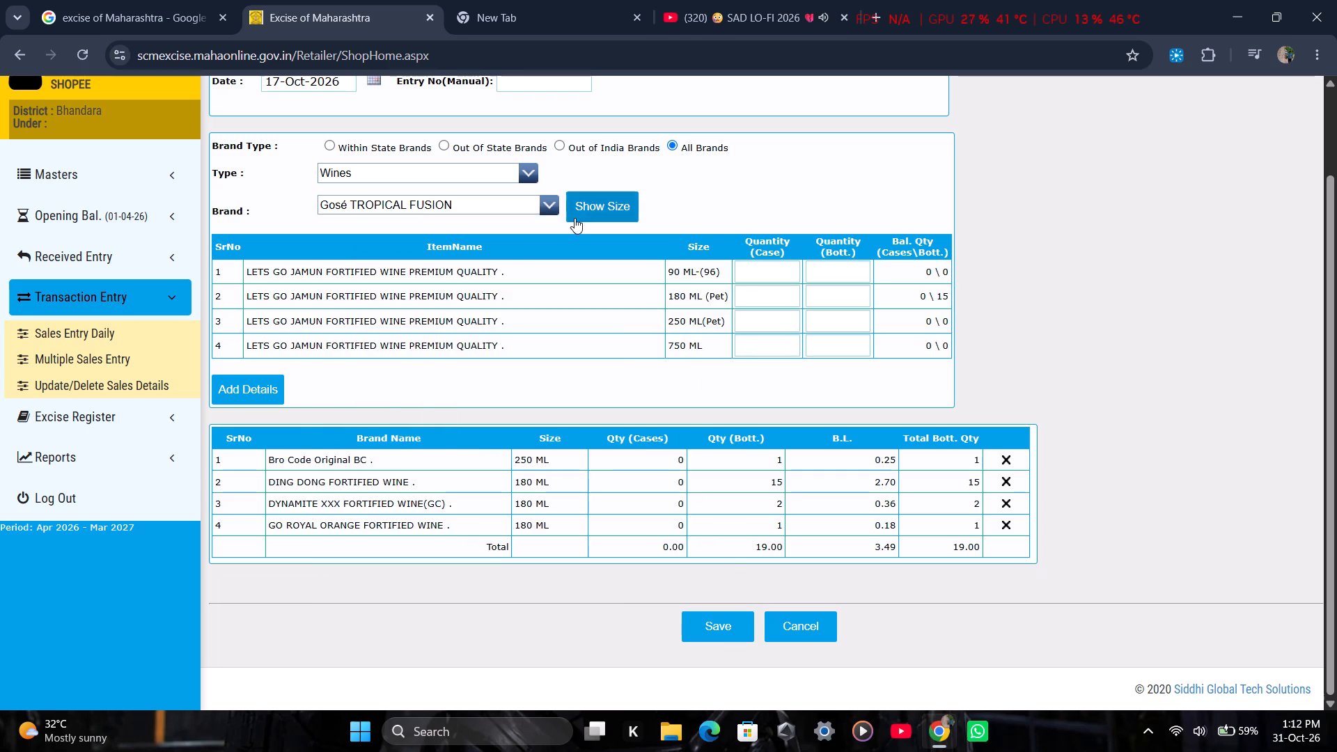
pyautogui.click(582, 212)
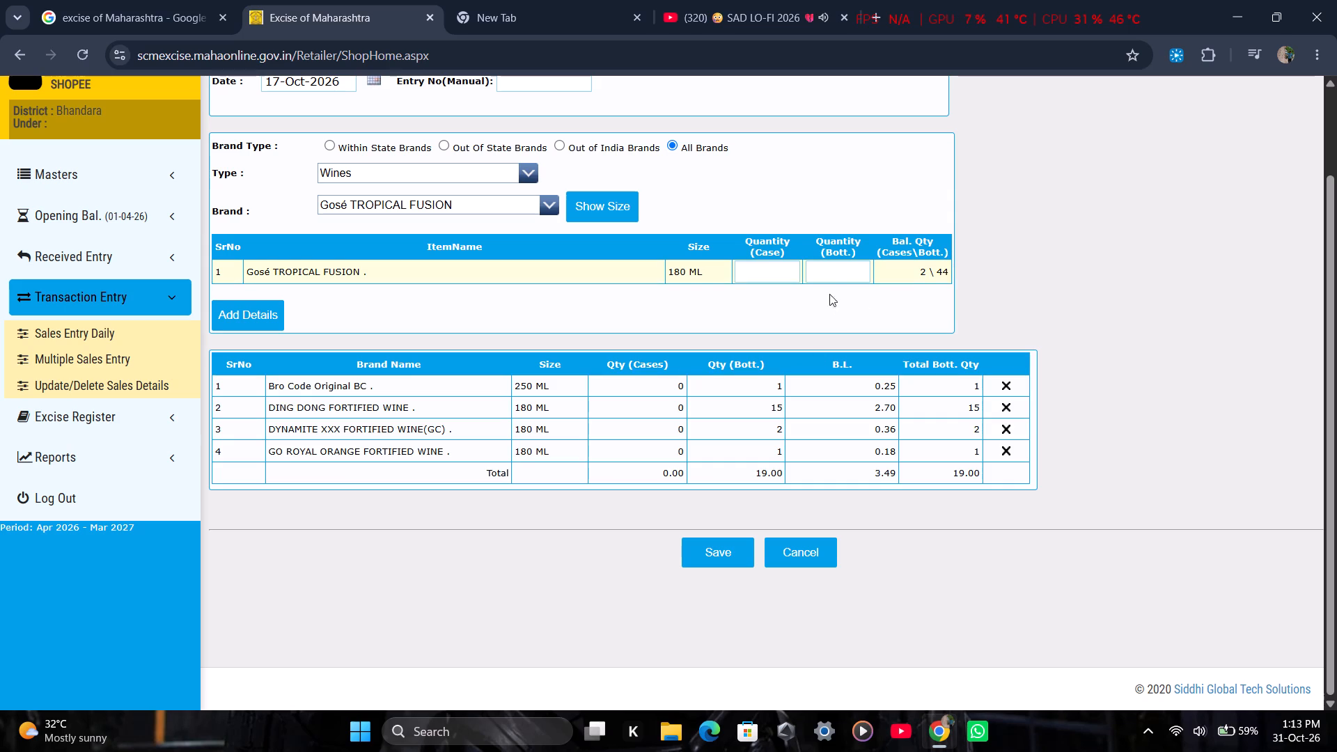
pyautogui.click(829, 272)
pyautogui.write('13')
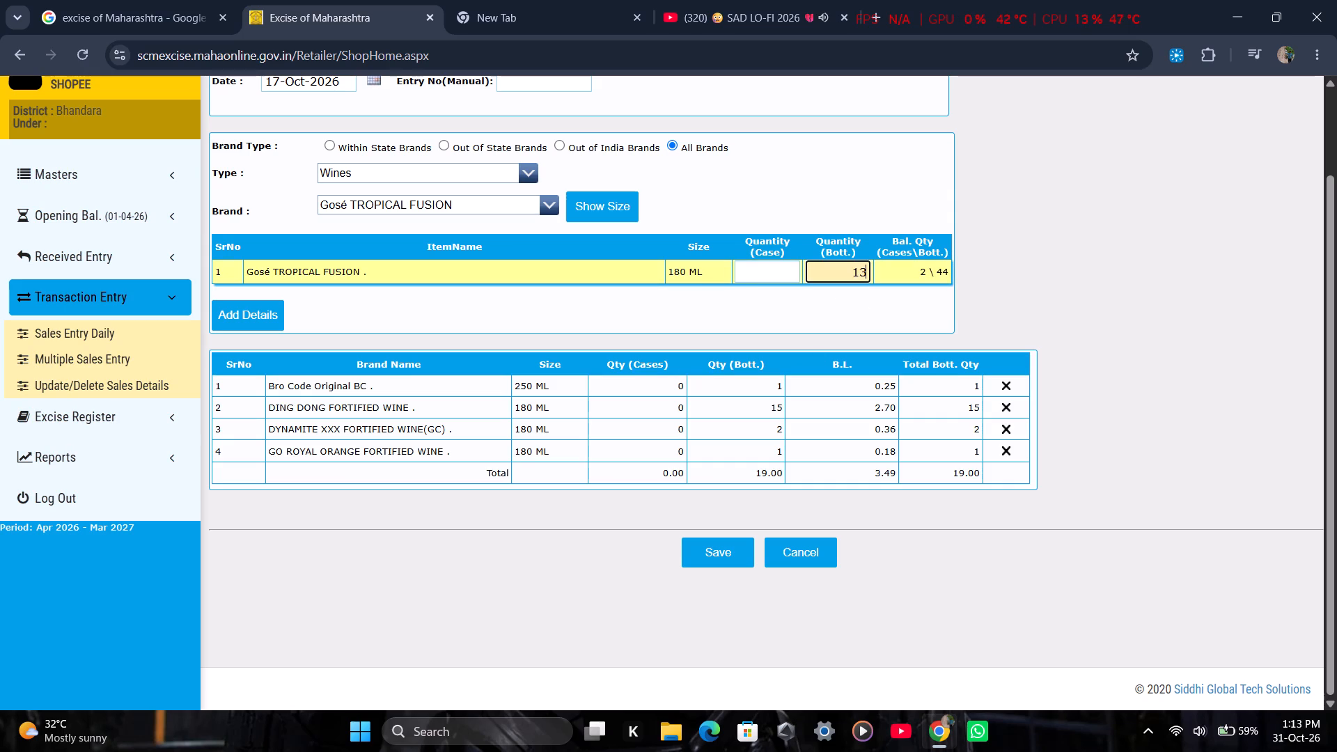
pyautogui.click(240, 312)
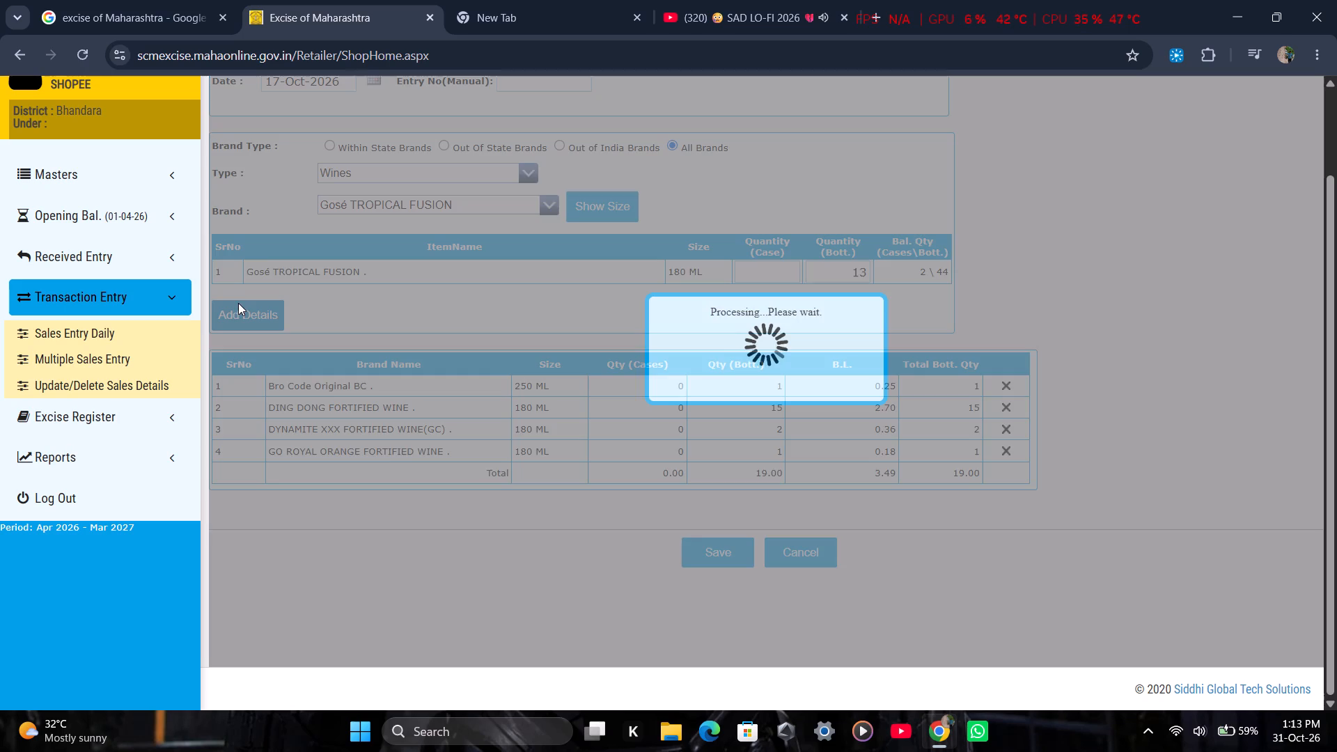
pyautogui.scroll(-7, 368, 287)
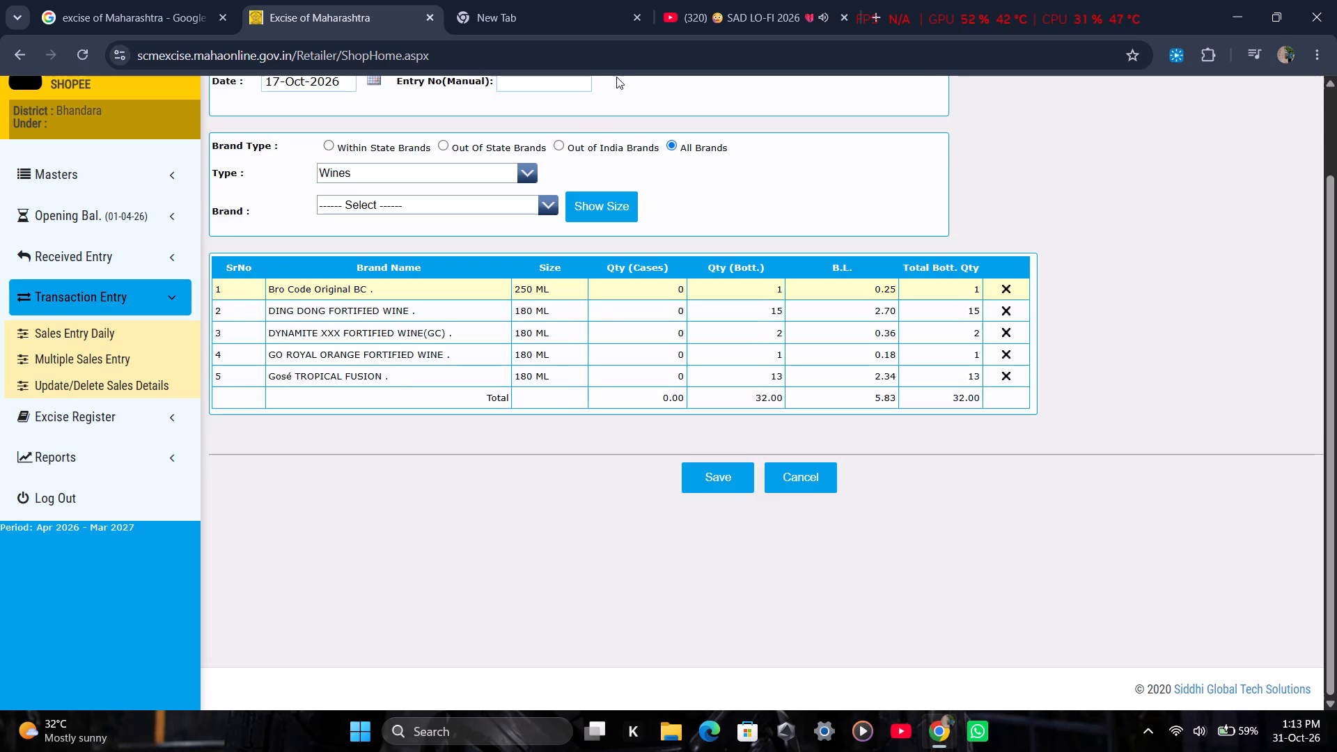
# Add 3 bottles of LETS GO JAMUN FORTIFIED WINE PREMIUM QUALITY 180 ML (Pet) to the sales entry.
pyautogui.click(546, 198)
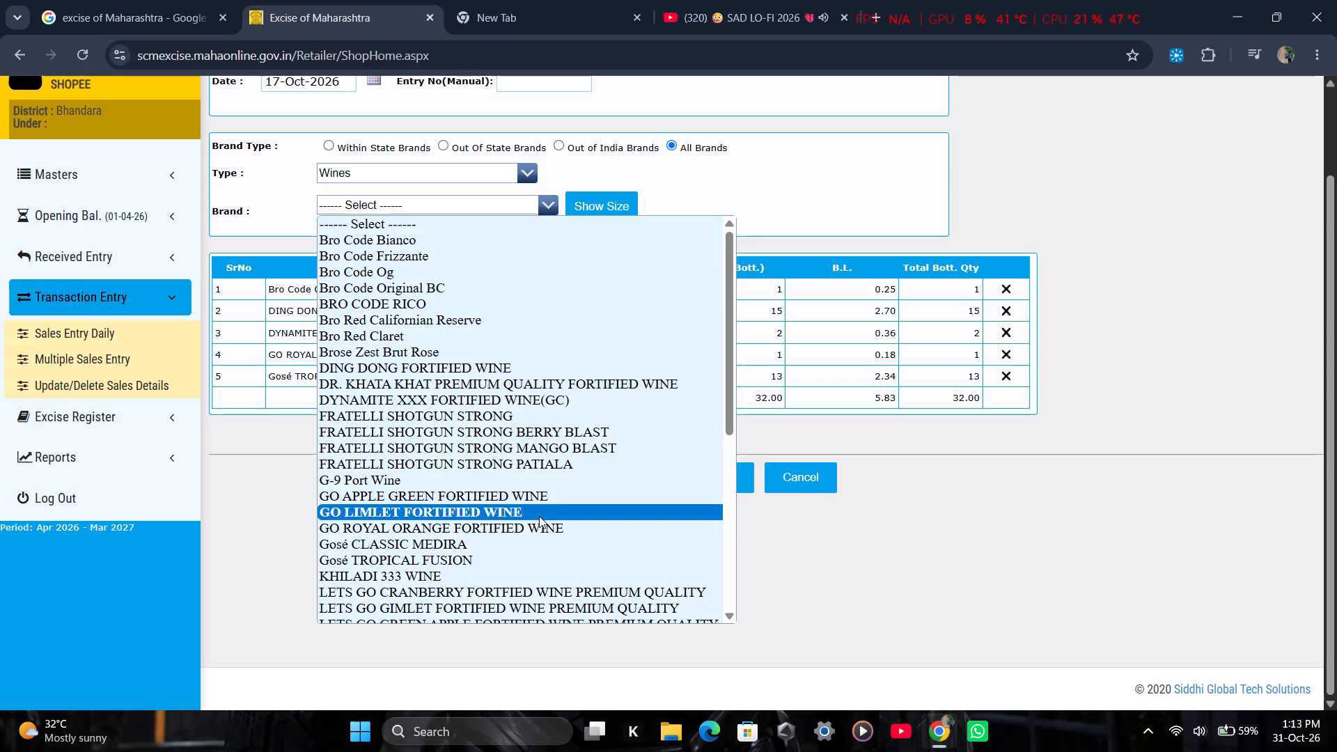
pyautogui.scroll(-3, 542, 558)
pyautogui.click(542, 586)
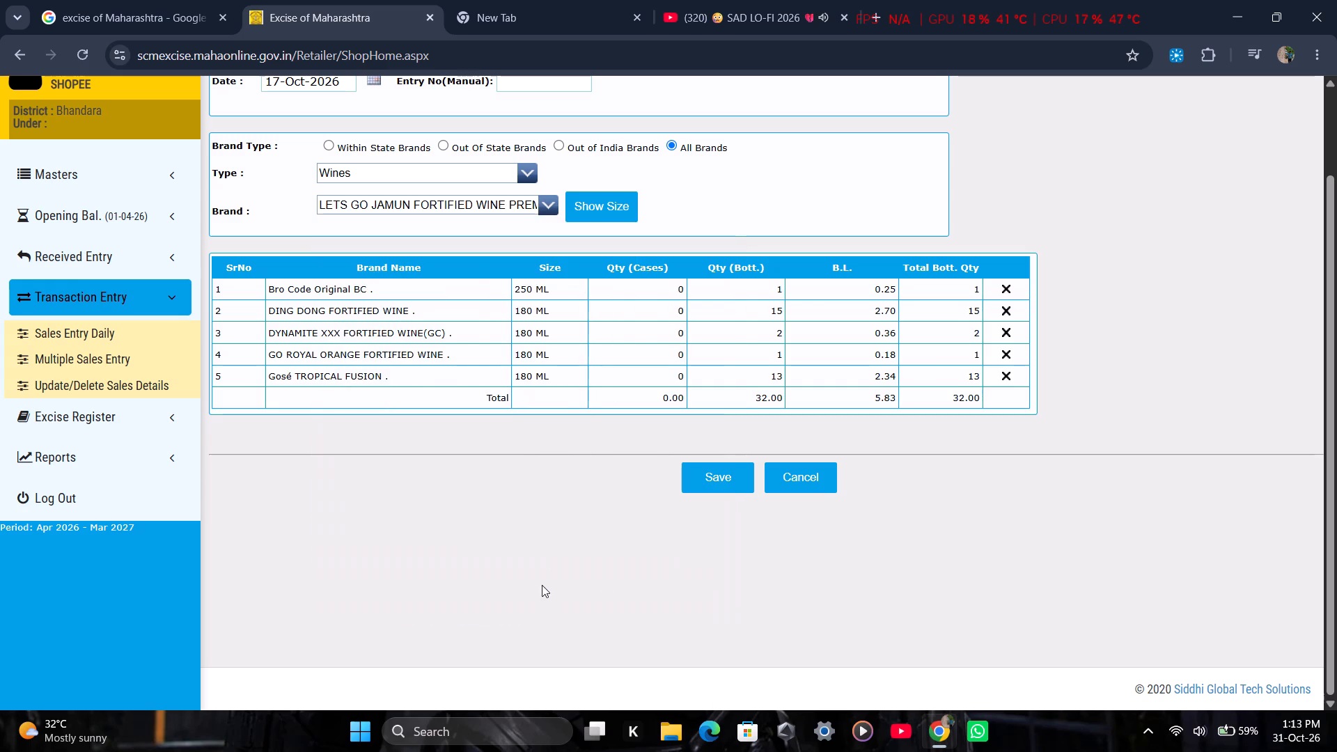
pyautogui.click(620, 198)
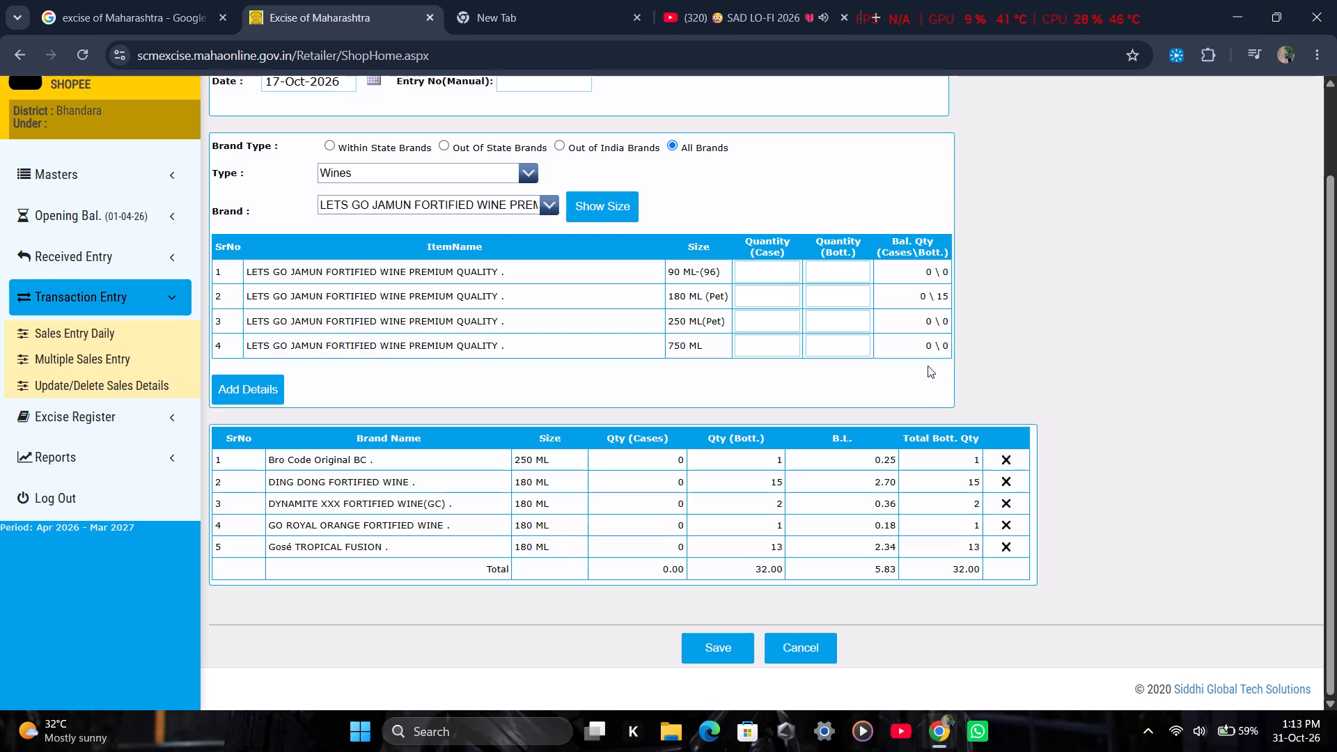
pyautogui.click(846, 295)
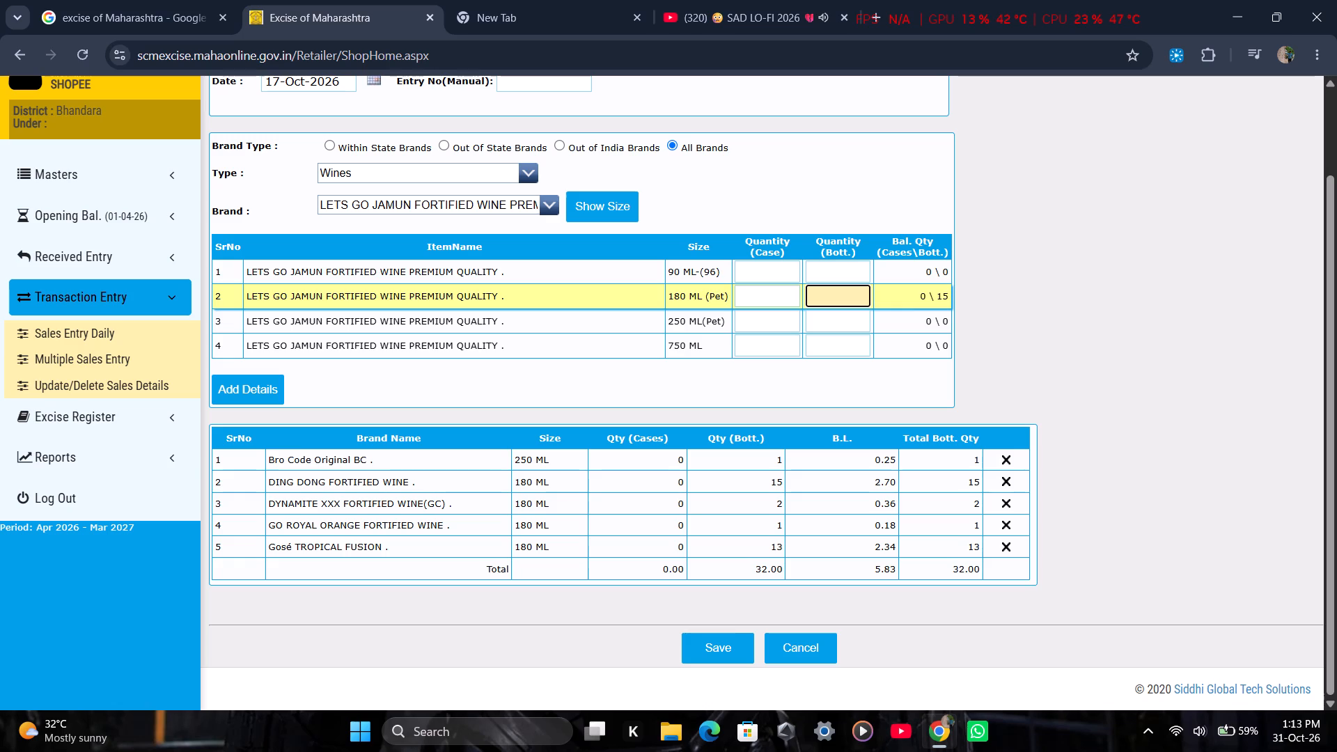
pyautogui.press('3')
pyautogui.click(268, 382)
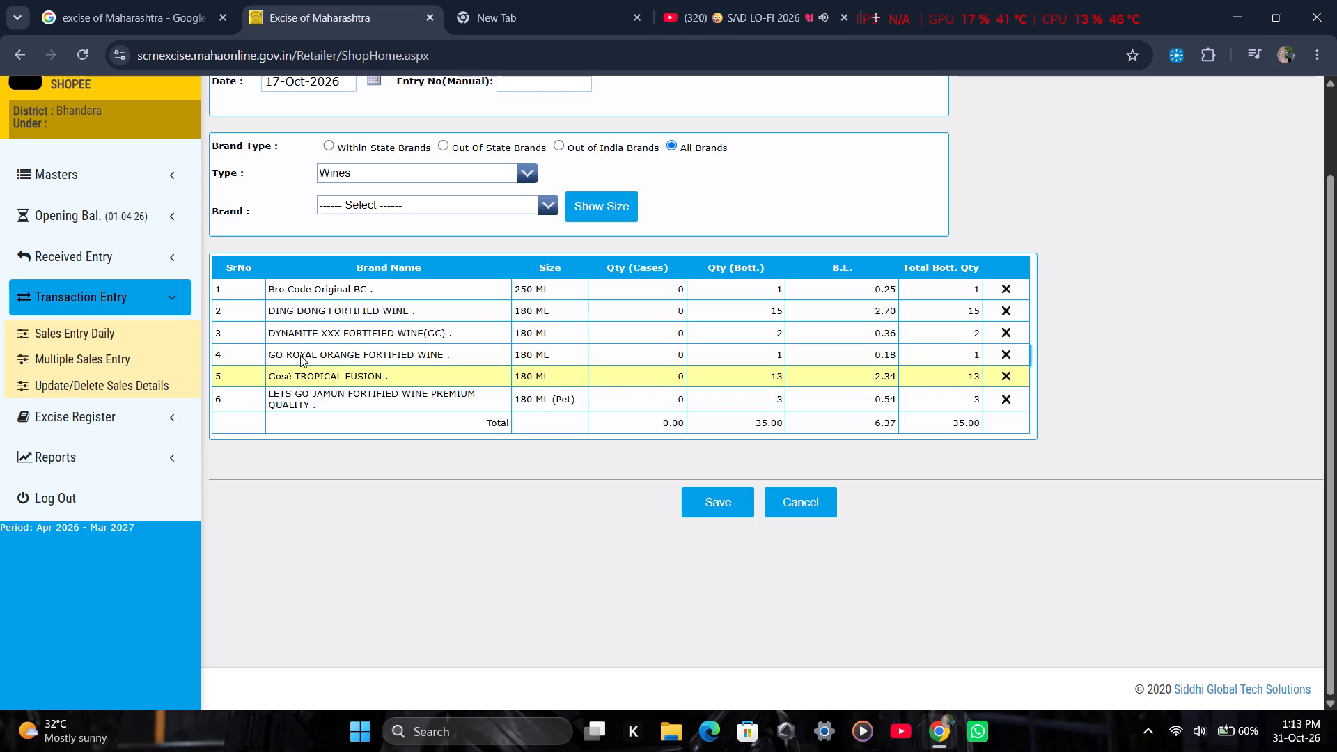
# Switch the type to Fermented Beer and add Budweiser Magnum Super Premium Beer, 6 of 500 ML (CAN) and 1 of 650 ML, to the sales entry.
pyautogui.scroll(-5, 300, 355)
pyautogui.click(517, 166)
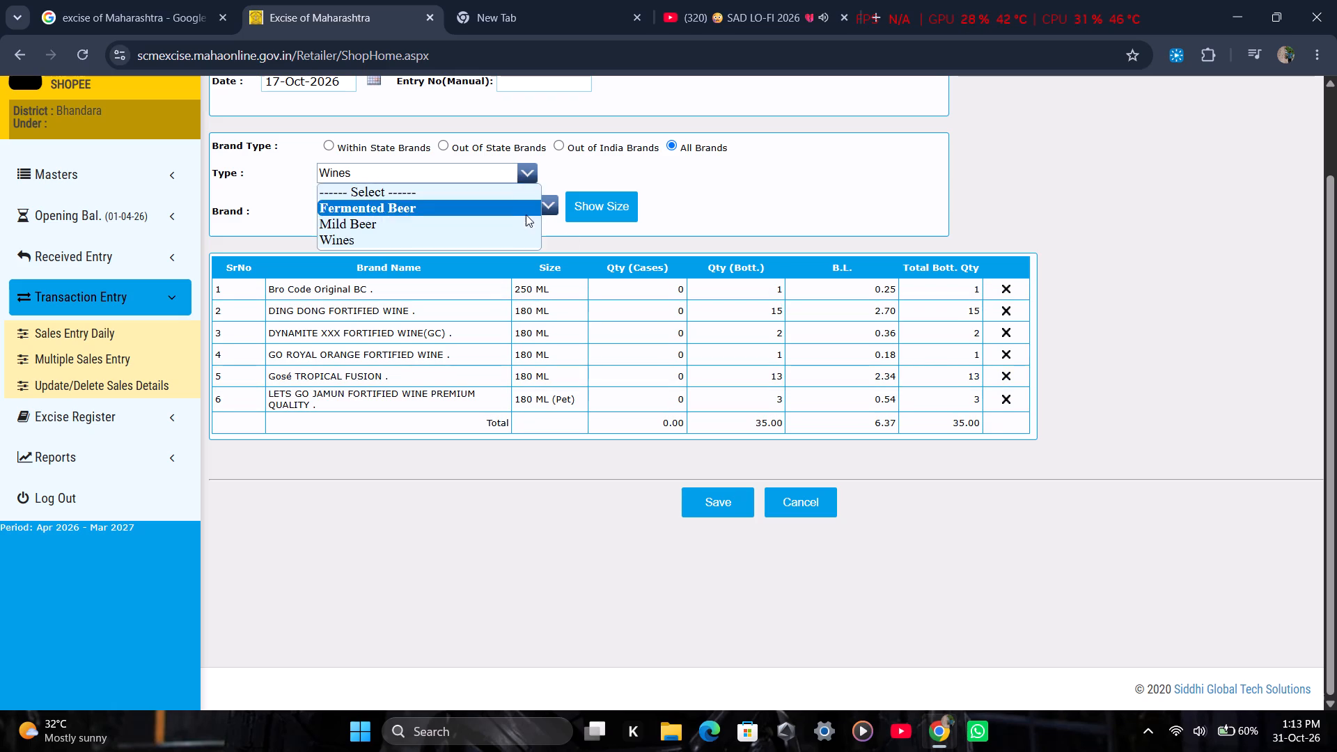
pyautogui.click(526, 214)
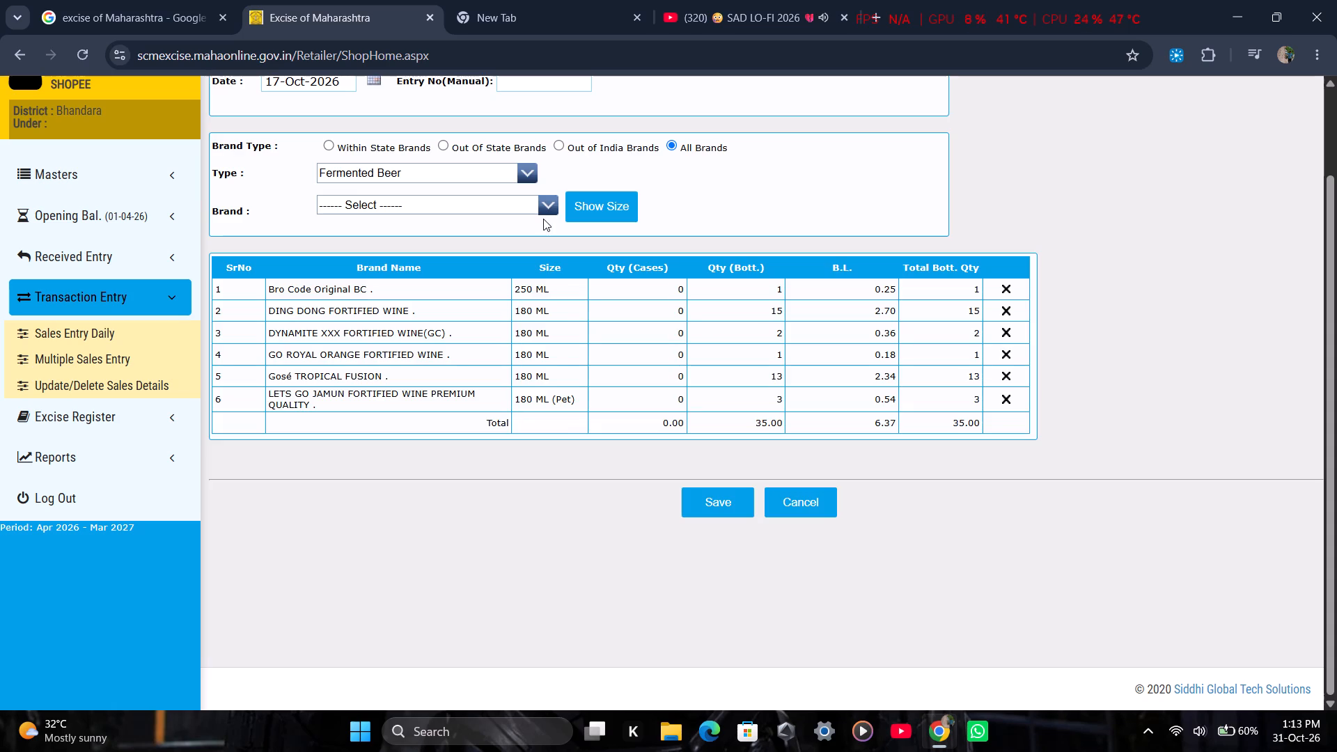
pyautogui.scroll(-6, 536, 237)
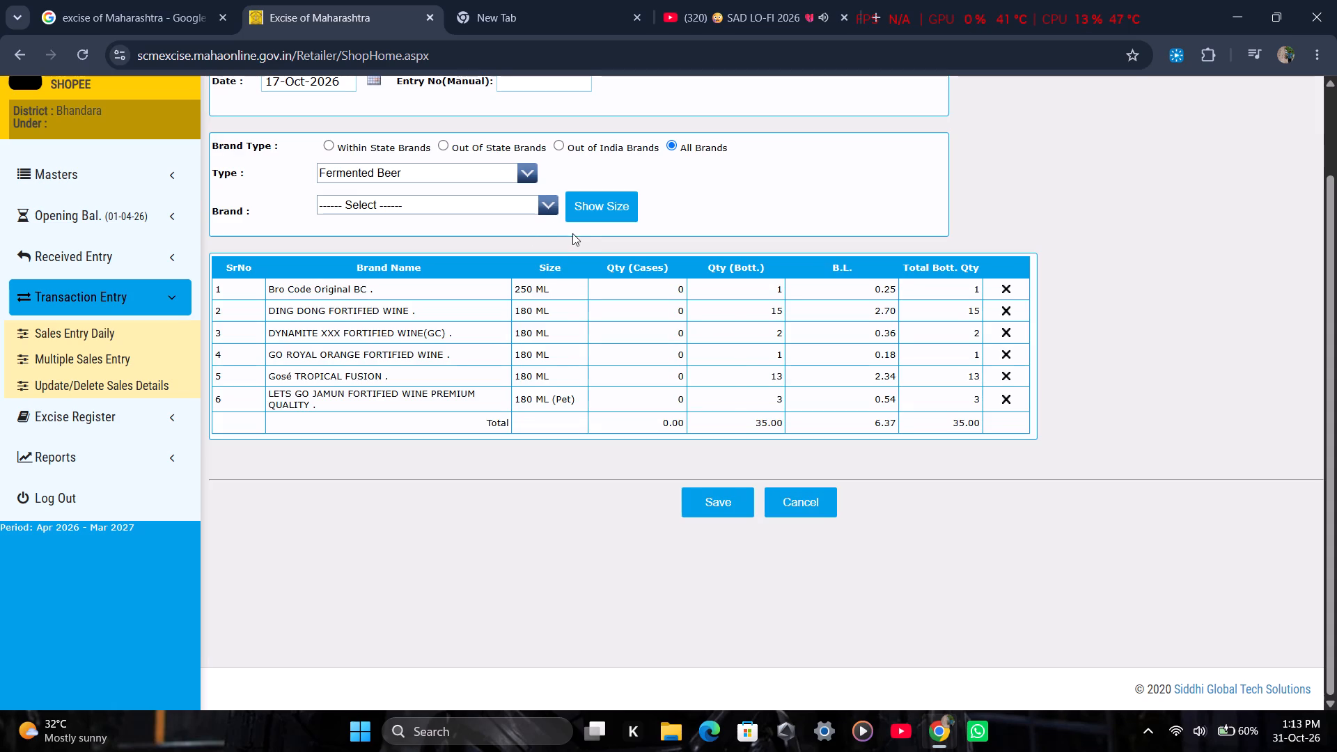
pyautogui.click(550, 207)
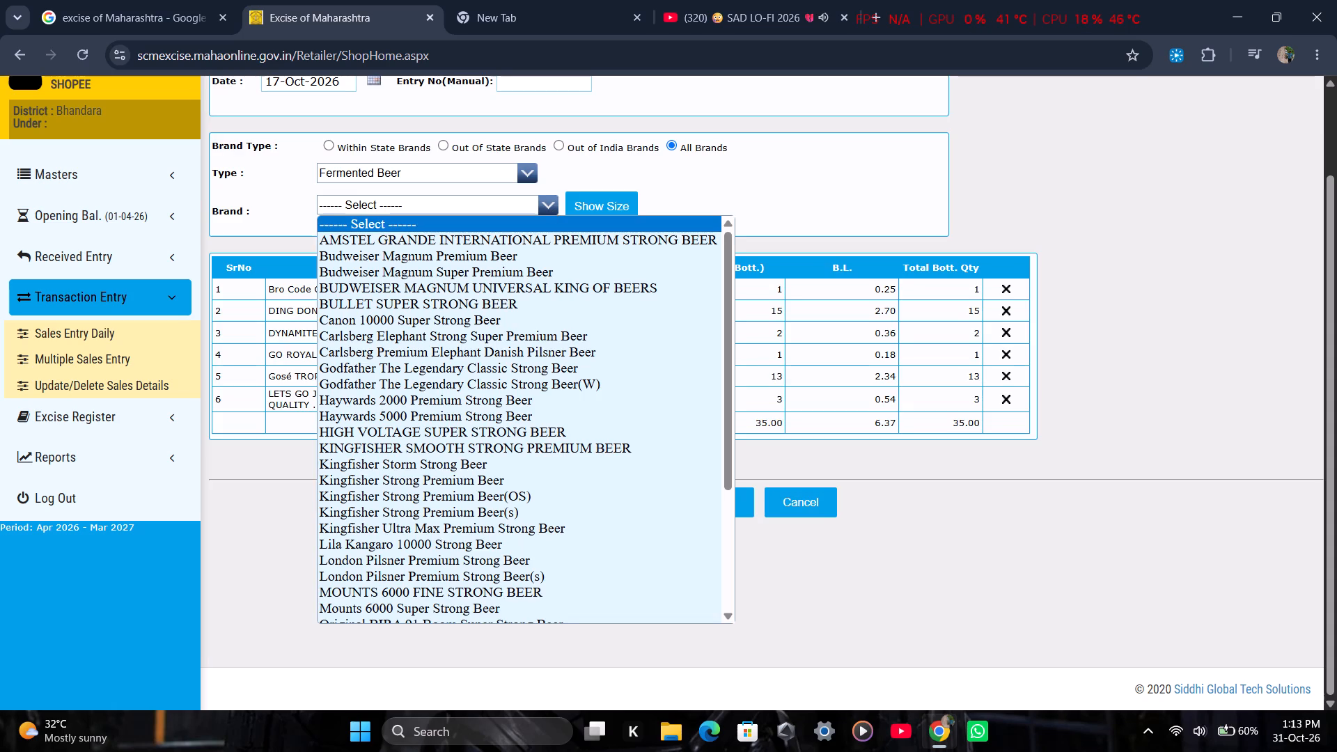
pyautogui.click(543, 265)
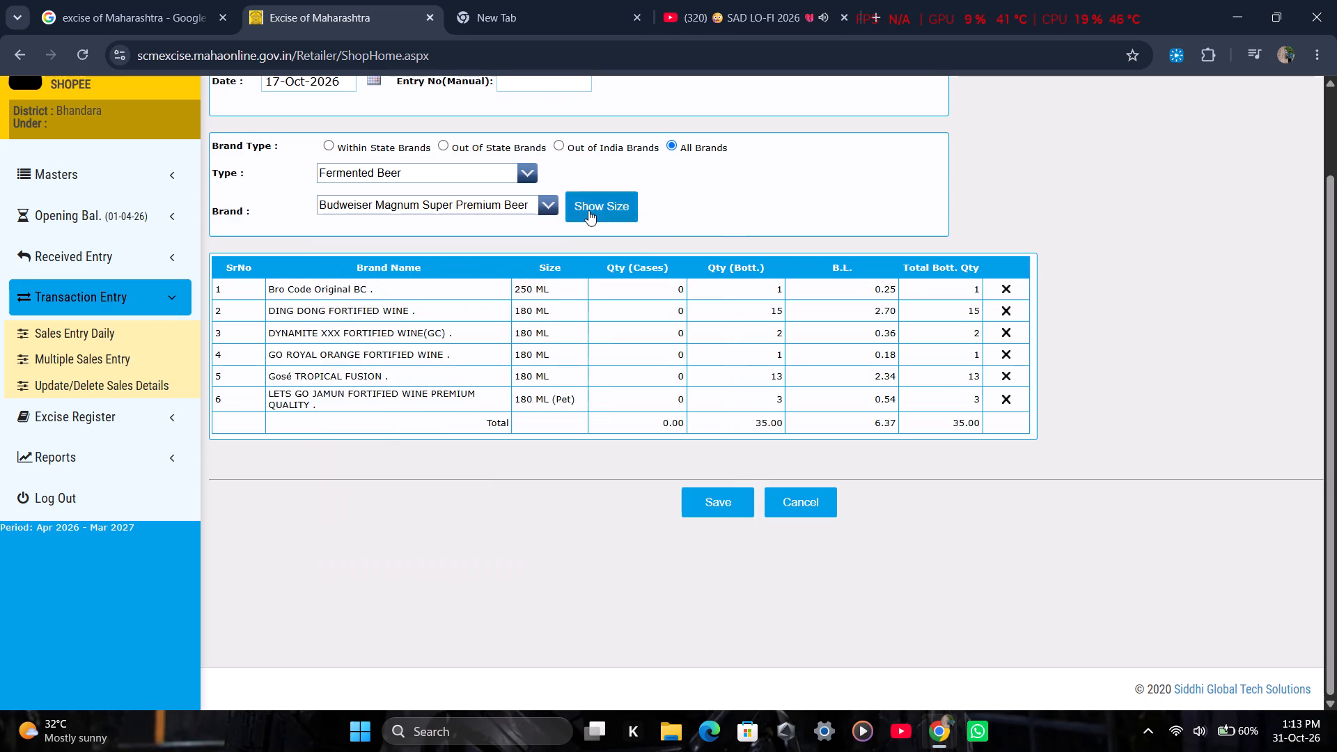
pyautogui.click(588, 210)
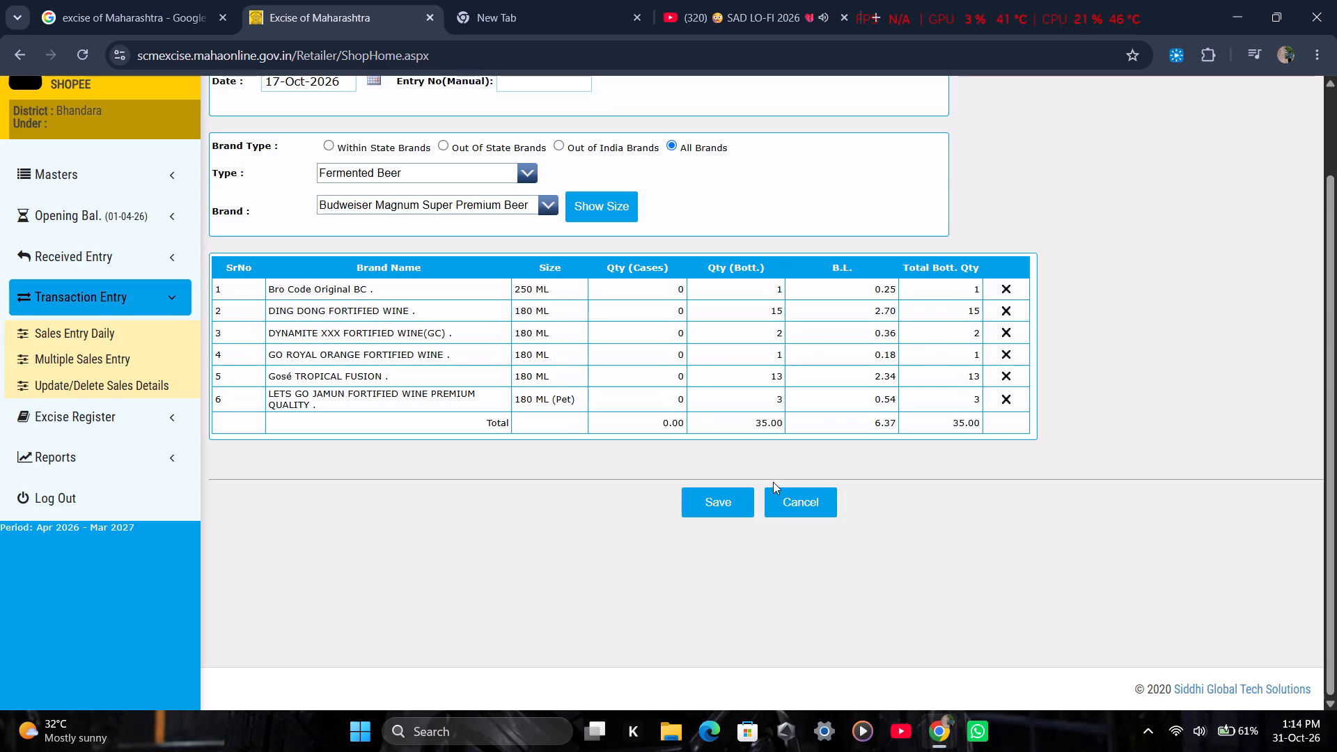
pyautogui.scroll(-5, 802, 350)
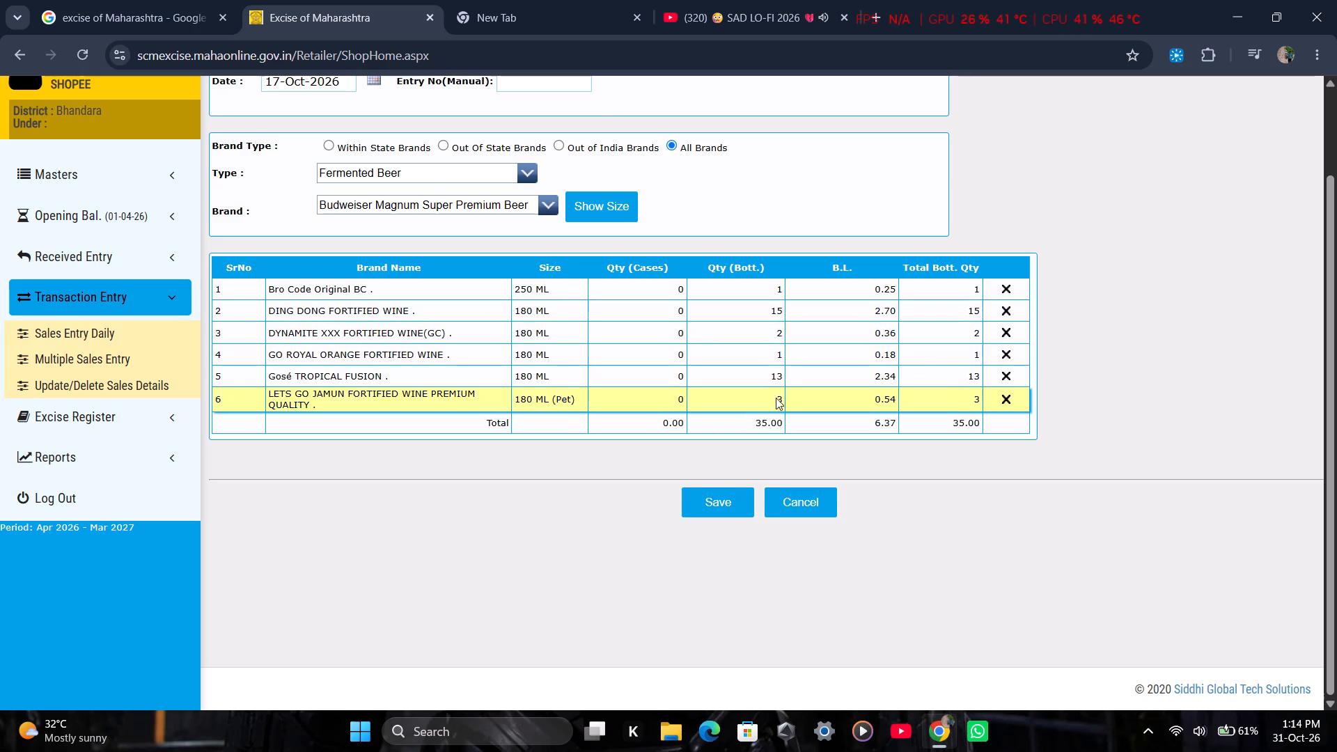
pyautogui.click(595, 203)
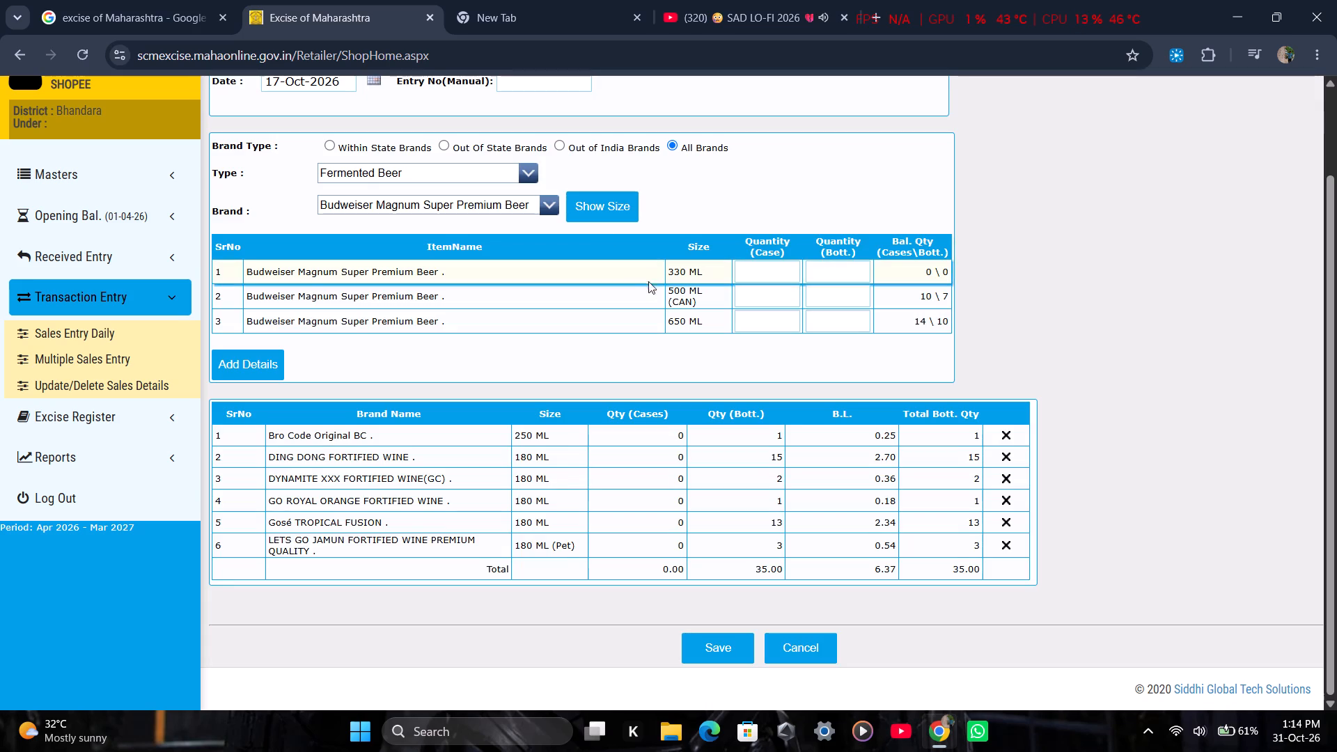
pyautogui.click(836, 327)
pyautogui.press('1')
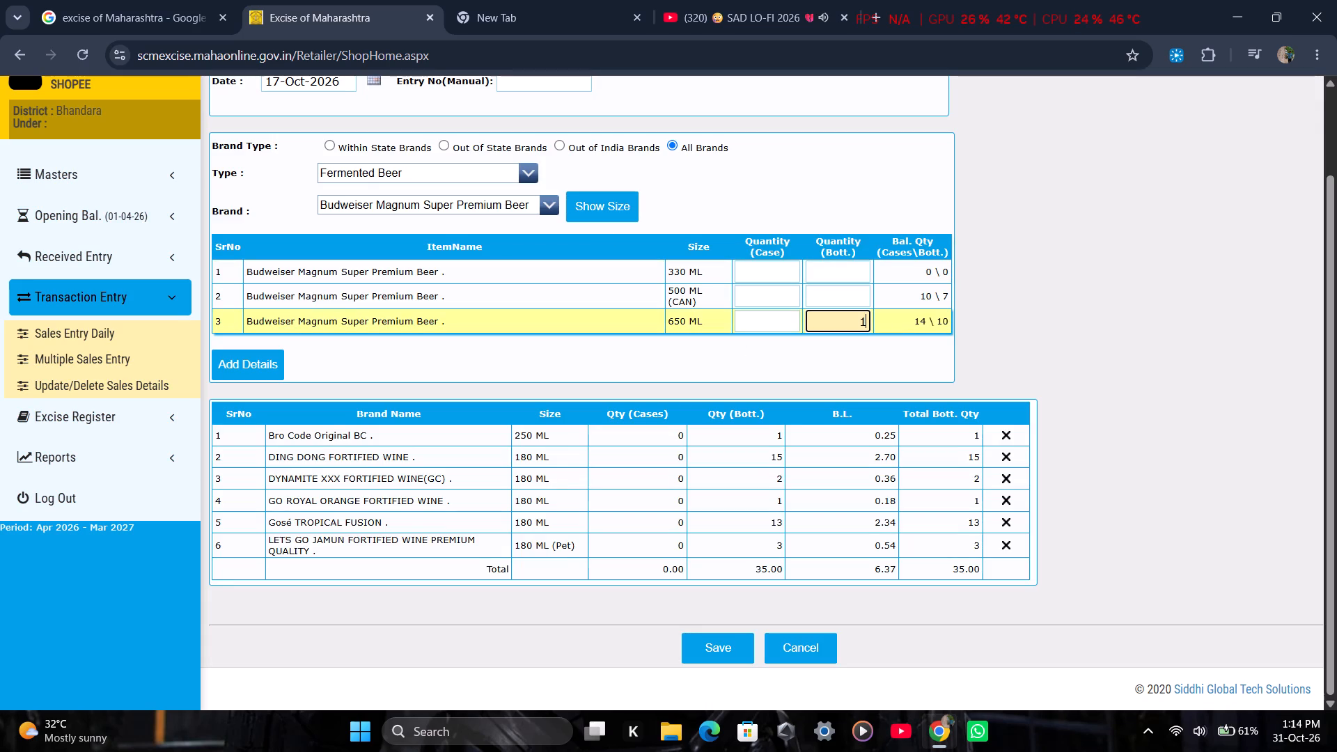
pyautogui.click(847, 299)
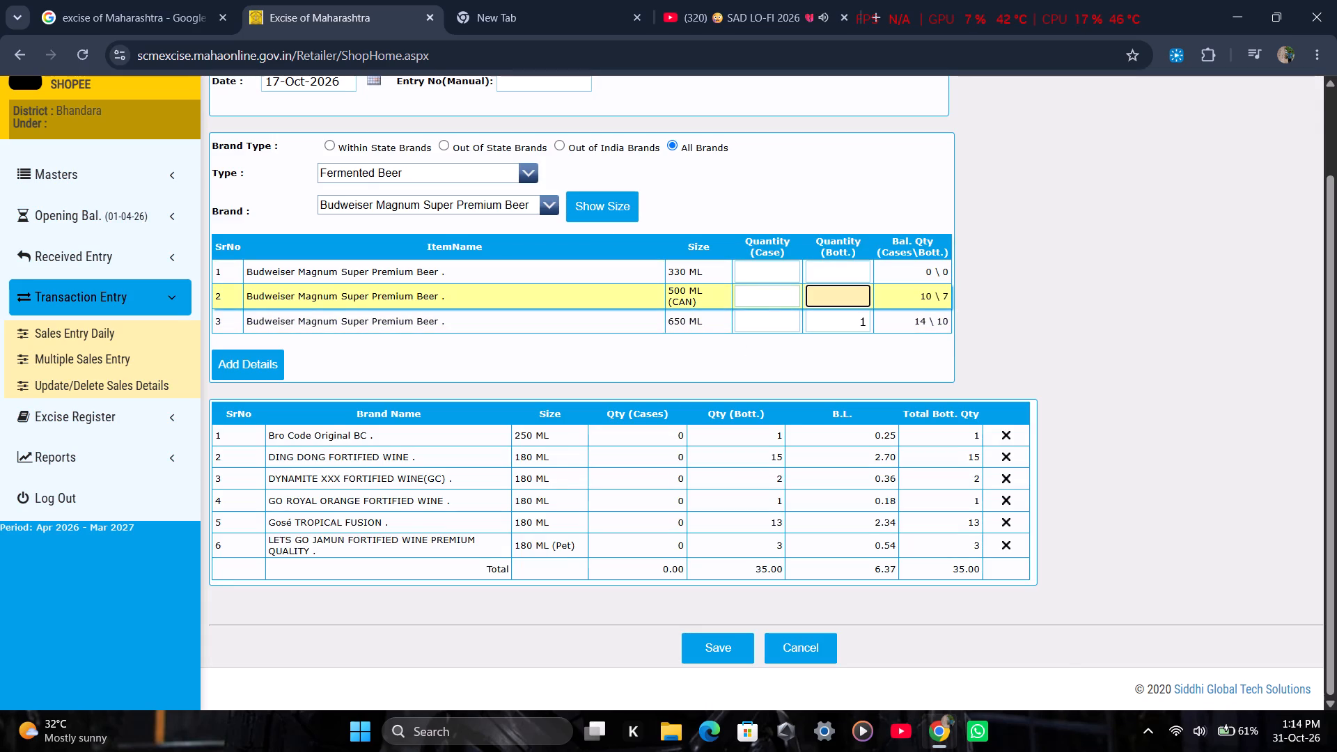
pyautogui.press('6')
pyautogui.click(259, 369)
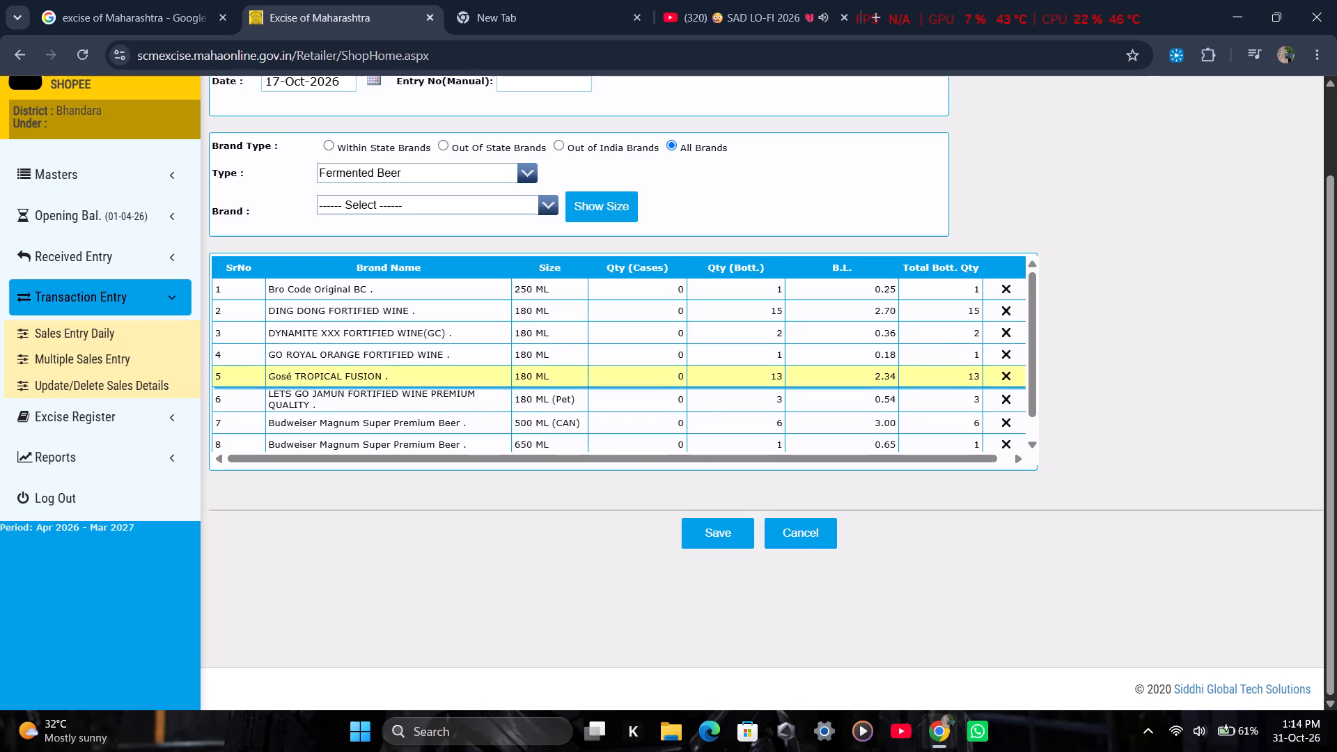
# Add 9 bottles of BULLET SUPER STRONG BEER 650 ML to the sales entry.
pyautogui.scroll(-7, 518, 379)
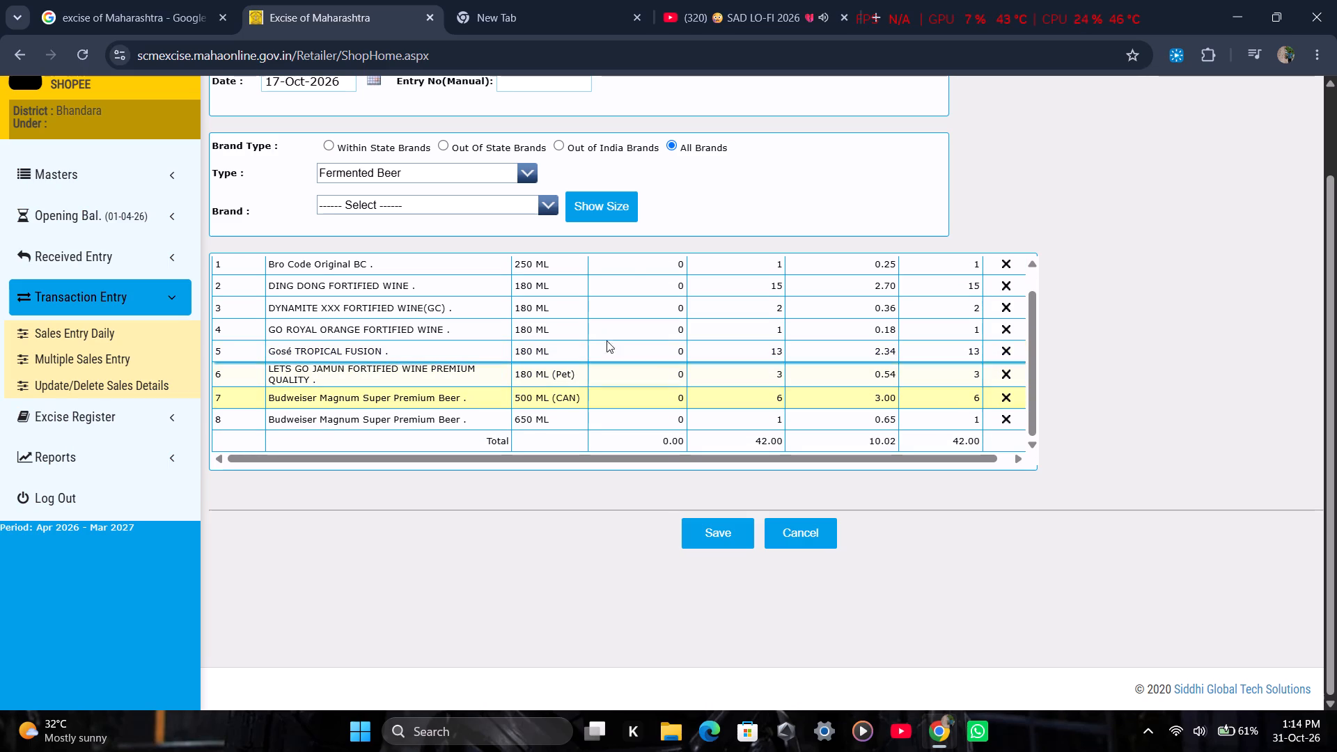
pyautogui.click(545, 207)
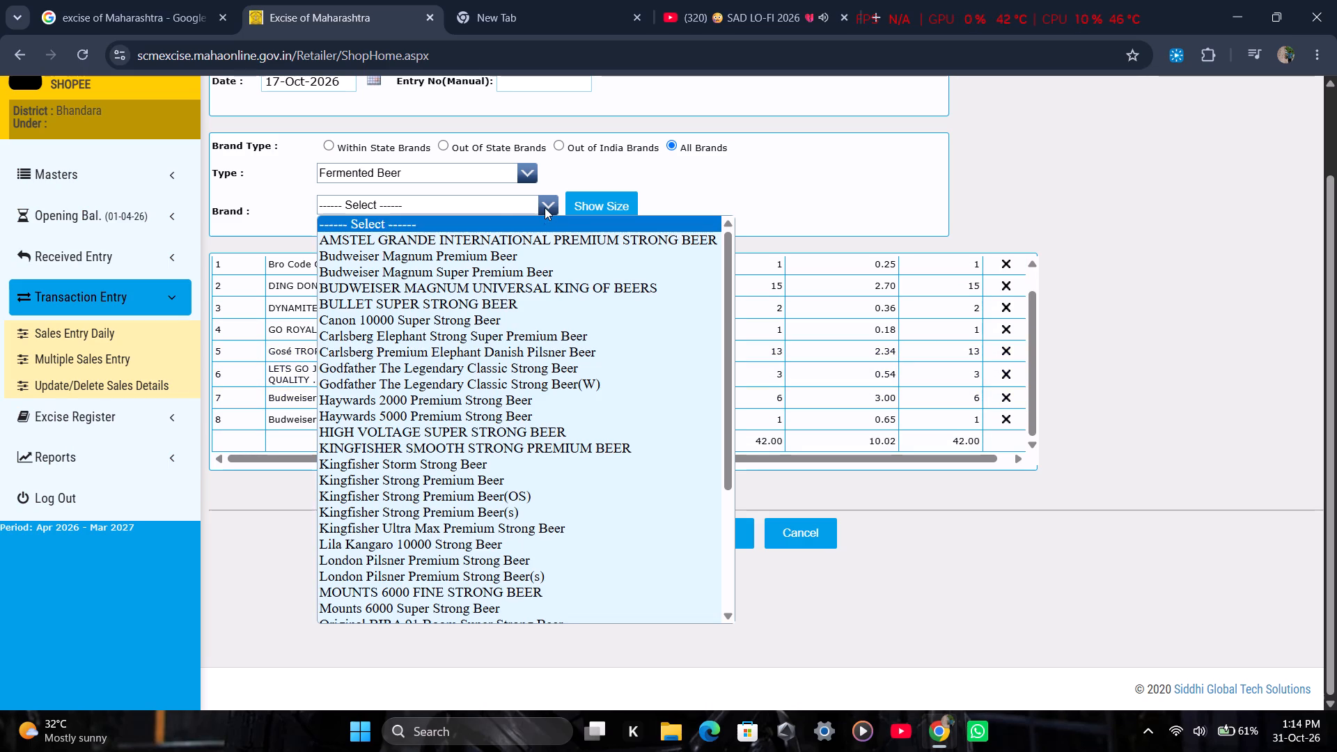
pyautogui.click(587, 304)
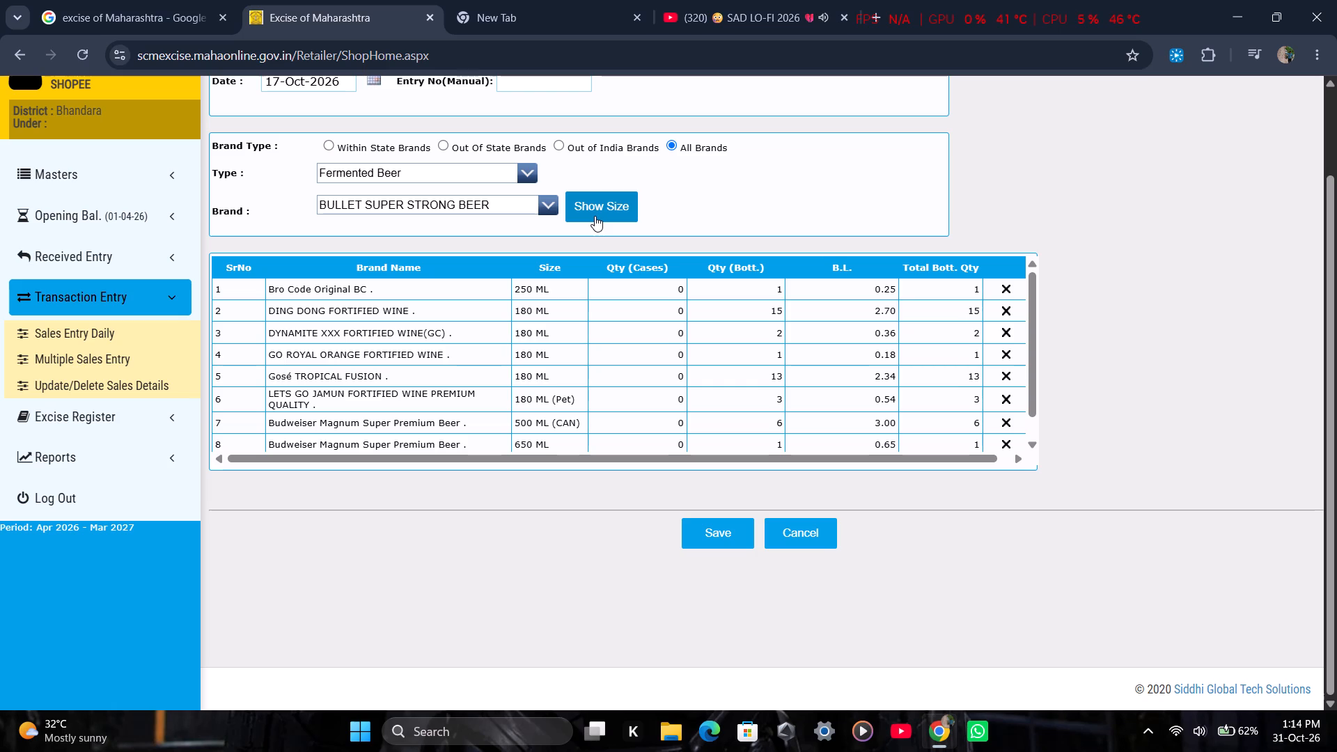
pyautogui.scroll(-6, 726, 360)
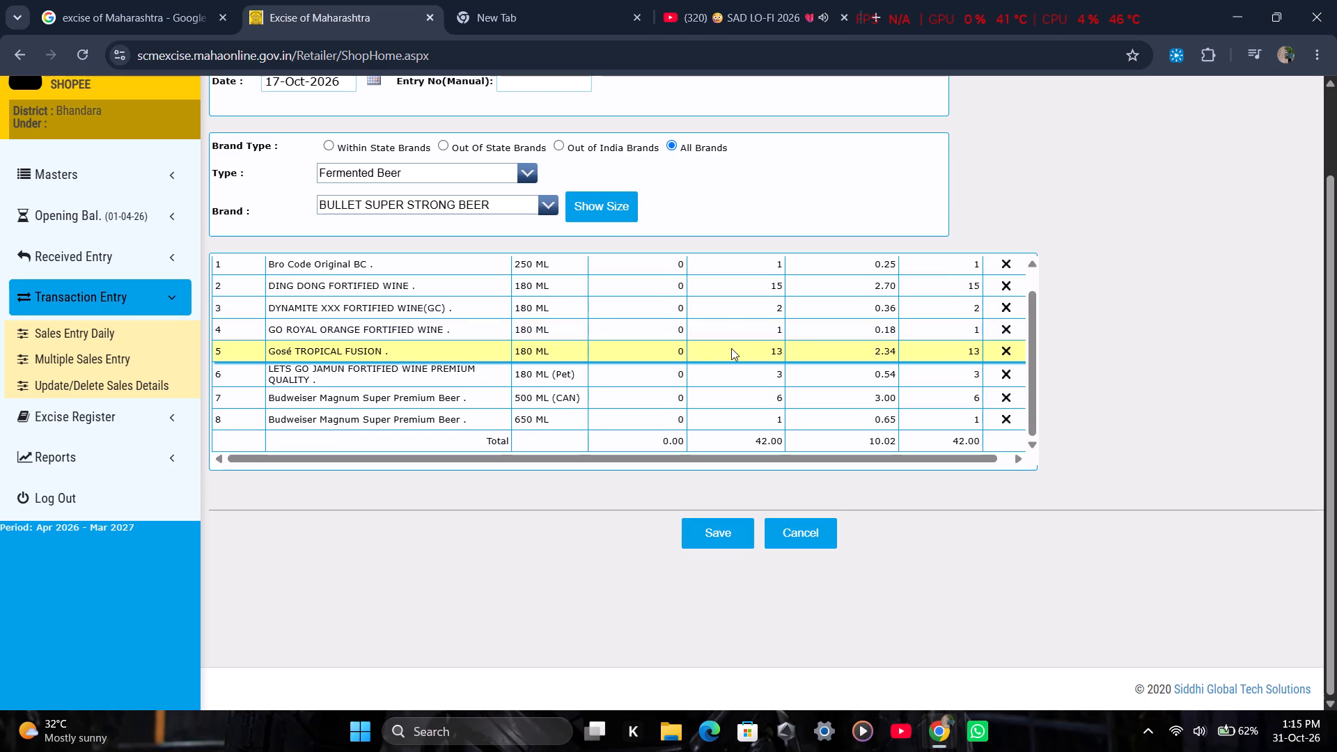
pyautogui.click(612, 205)
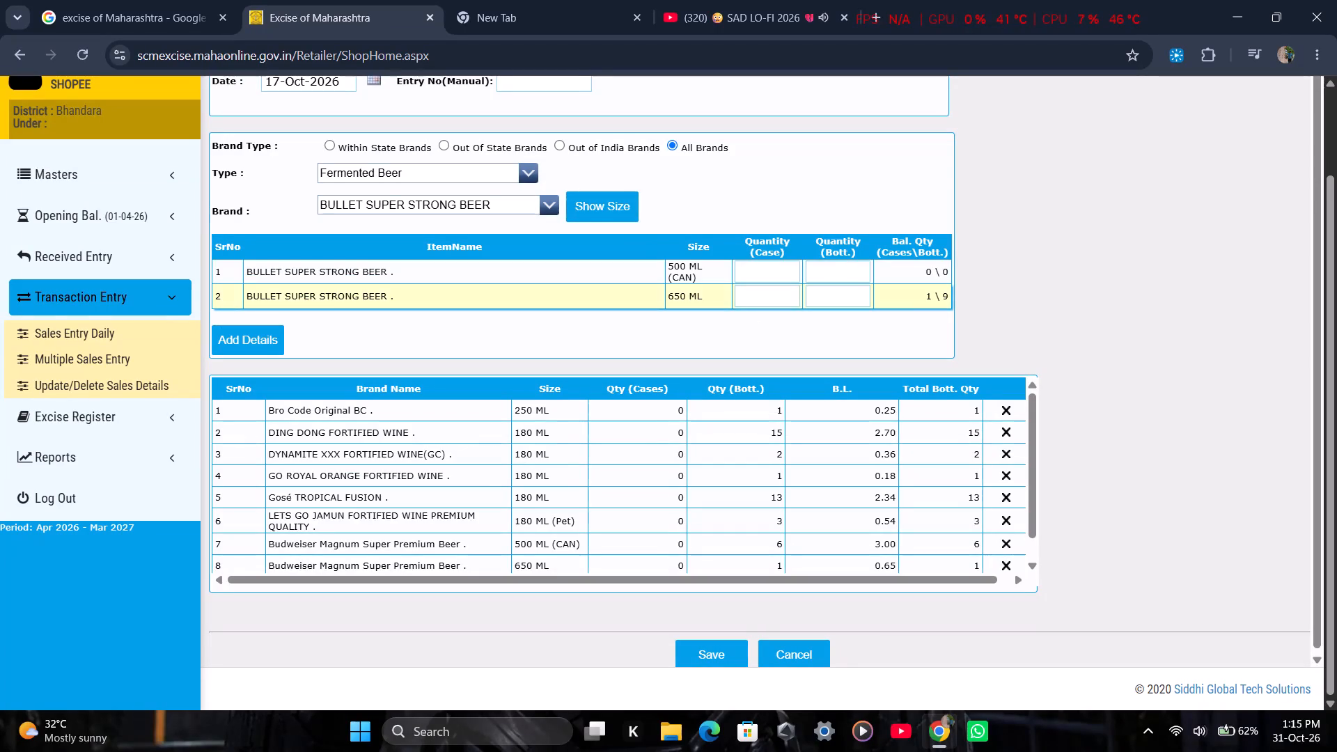
pyautogui.click(799, 304)
pyautogui.click(851, 300)
pyautogui.press('9')
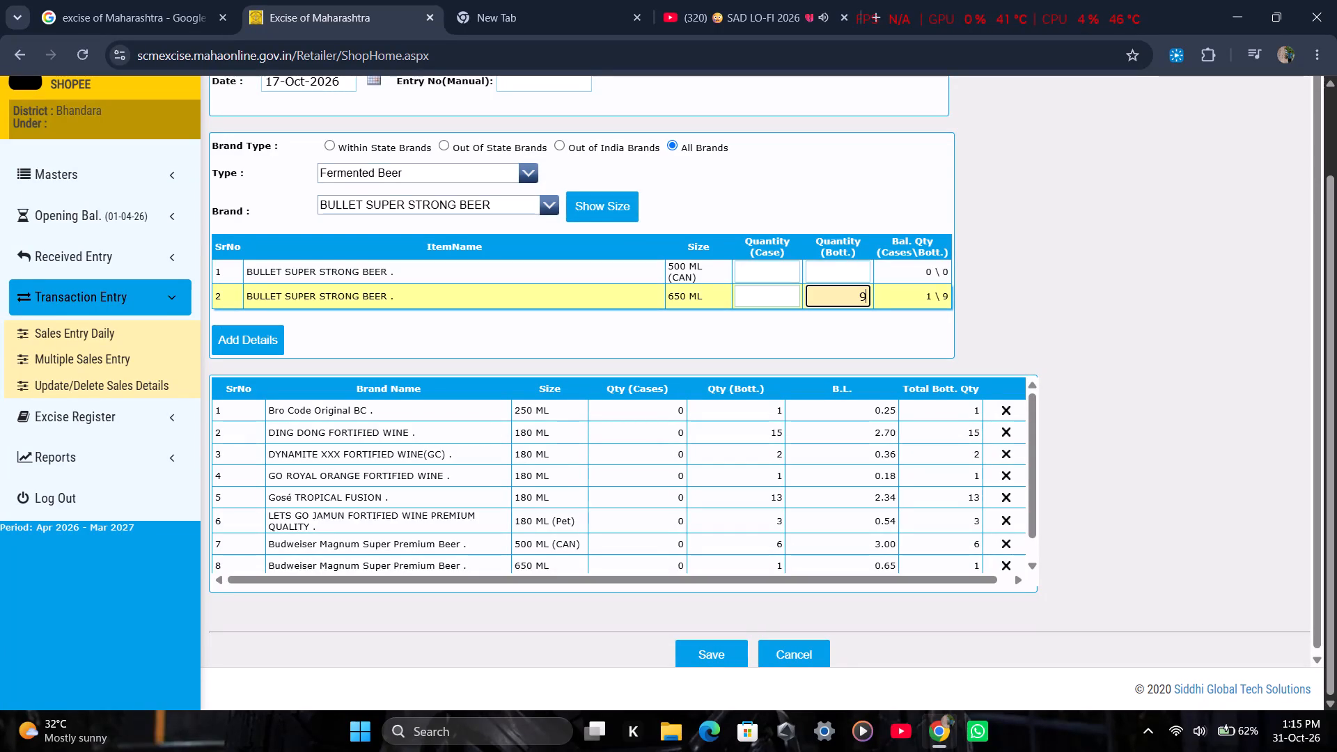
pyautogui.click(263, 336)
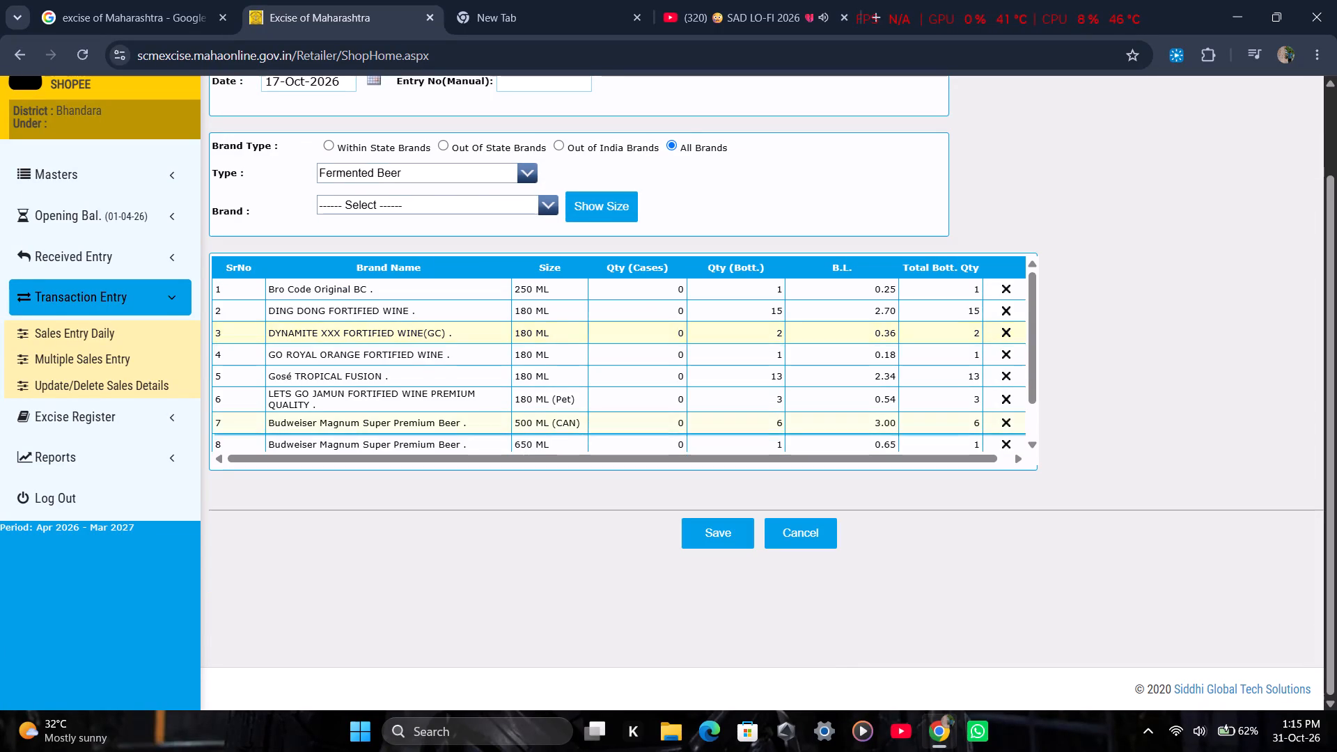
# Add 1 bottle of Carlsberg Elephant Strong Super Premium Beer 650 ML to the sales entry.
pyautogui.scroll(-7, 403, 422)
pyautogui.click(542, 211)
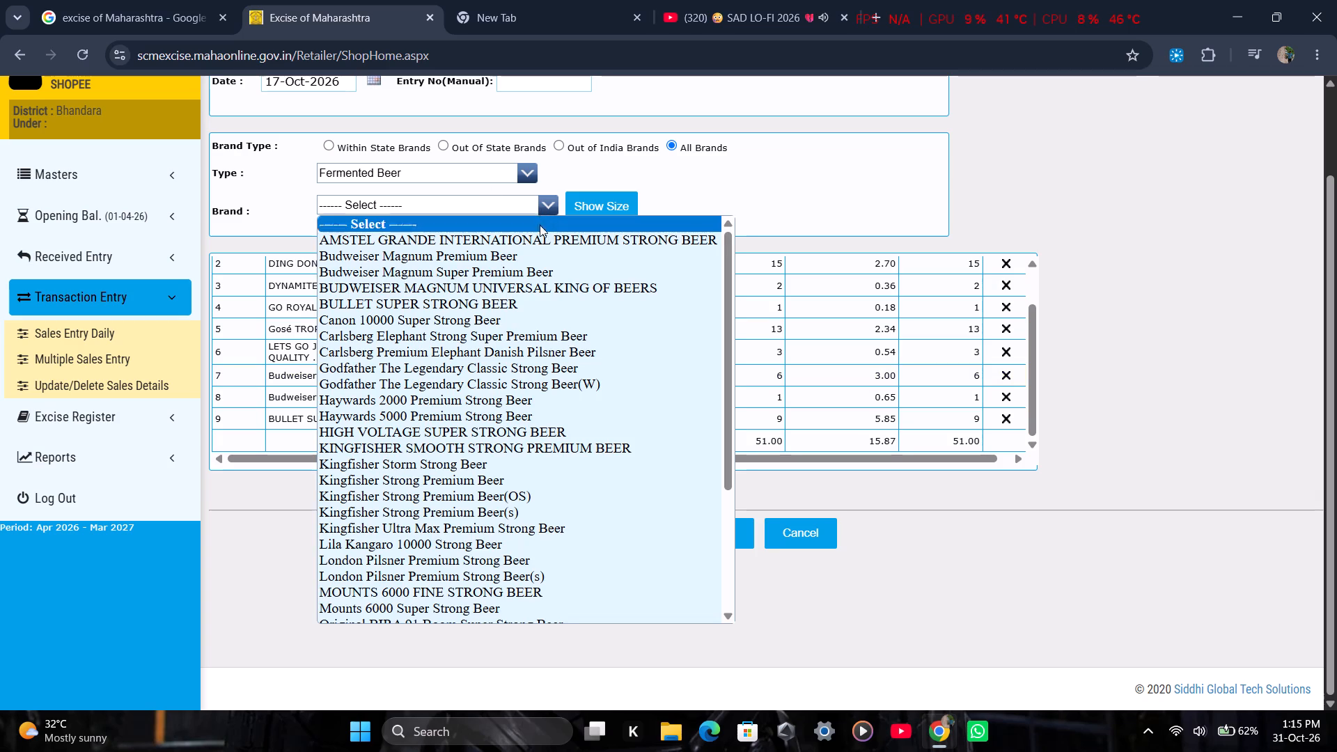
pyautogui.click(533, 336)
pyautogui.click(606, 196)
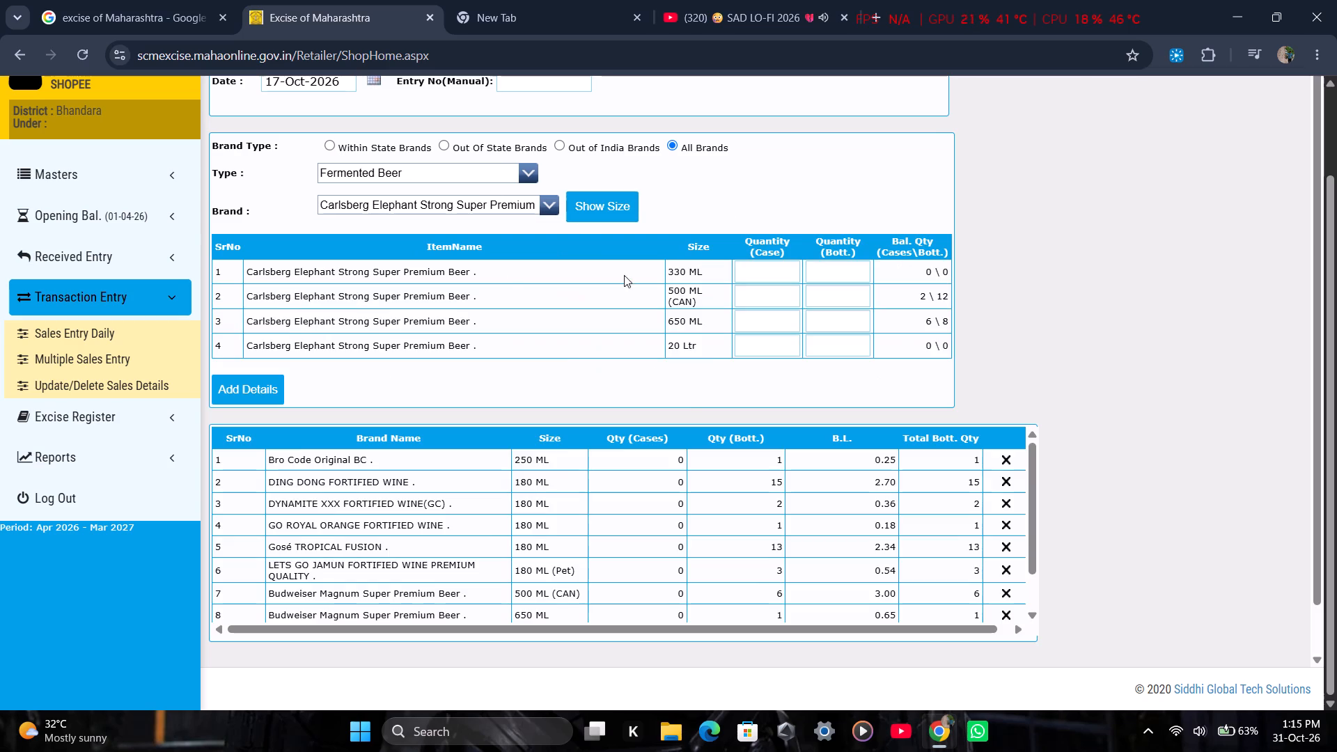
pyautogui.click(844, 320)
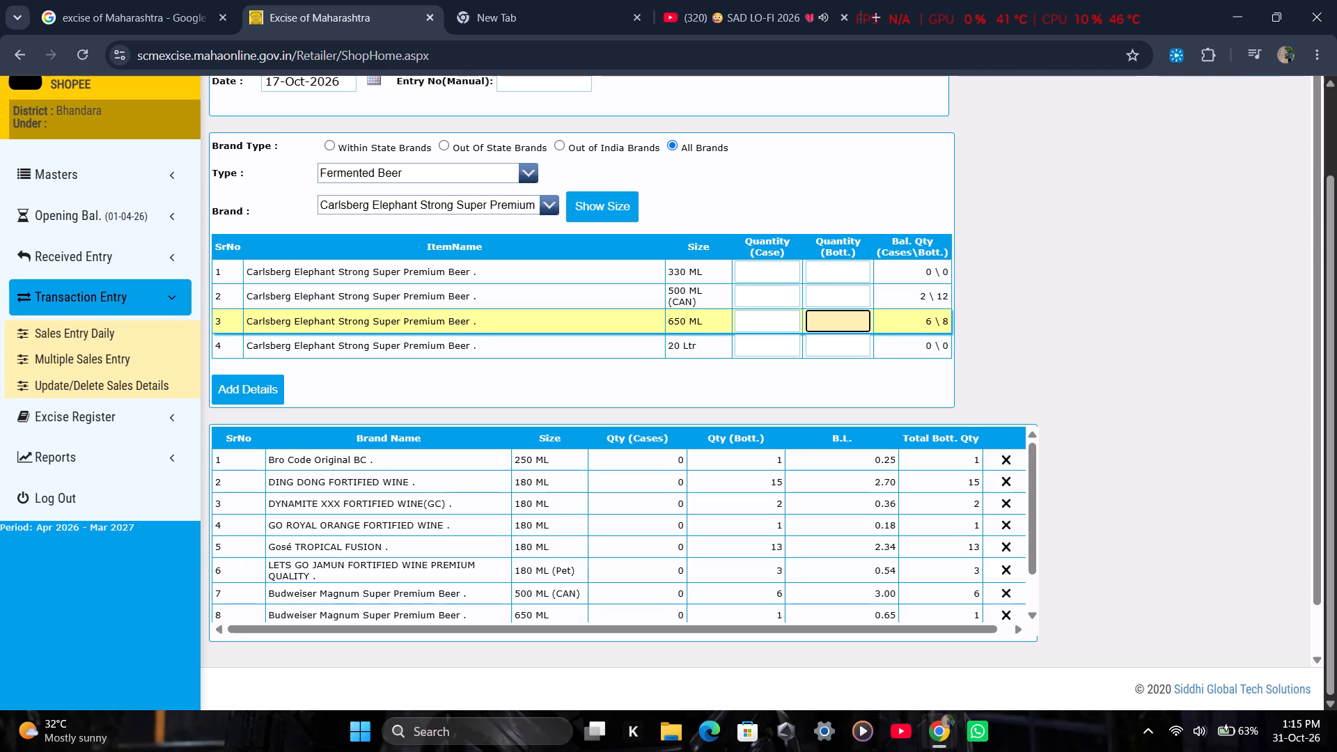
pyautogui.press('1')
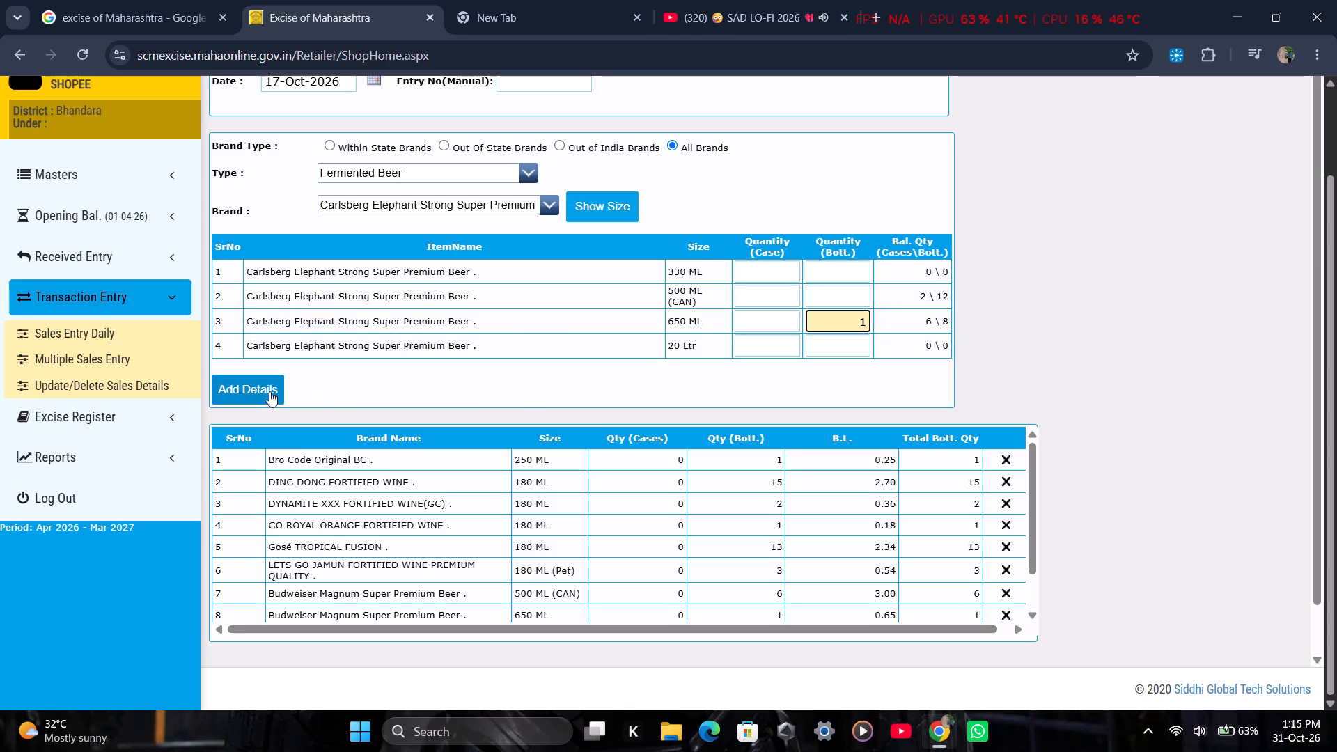
pyautogui.click(269, 391)
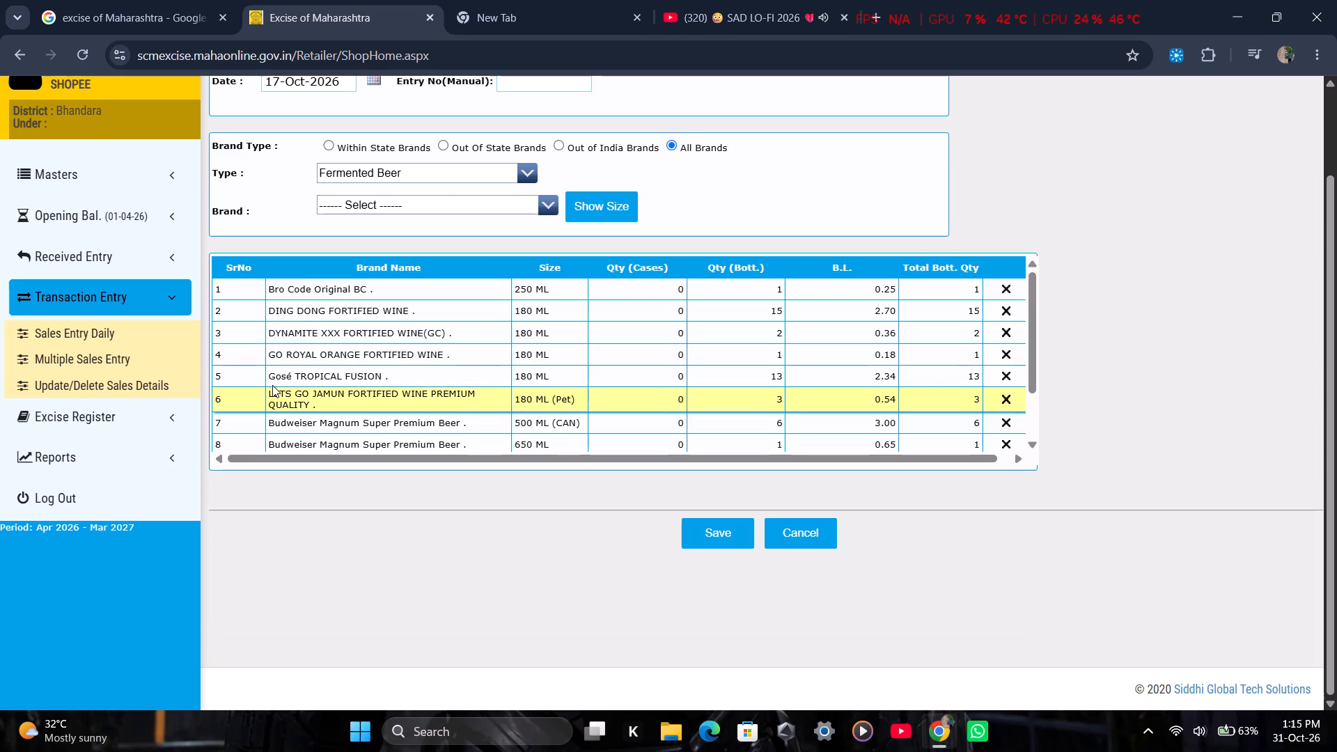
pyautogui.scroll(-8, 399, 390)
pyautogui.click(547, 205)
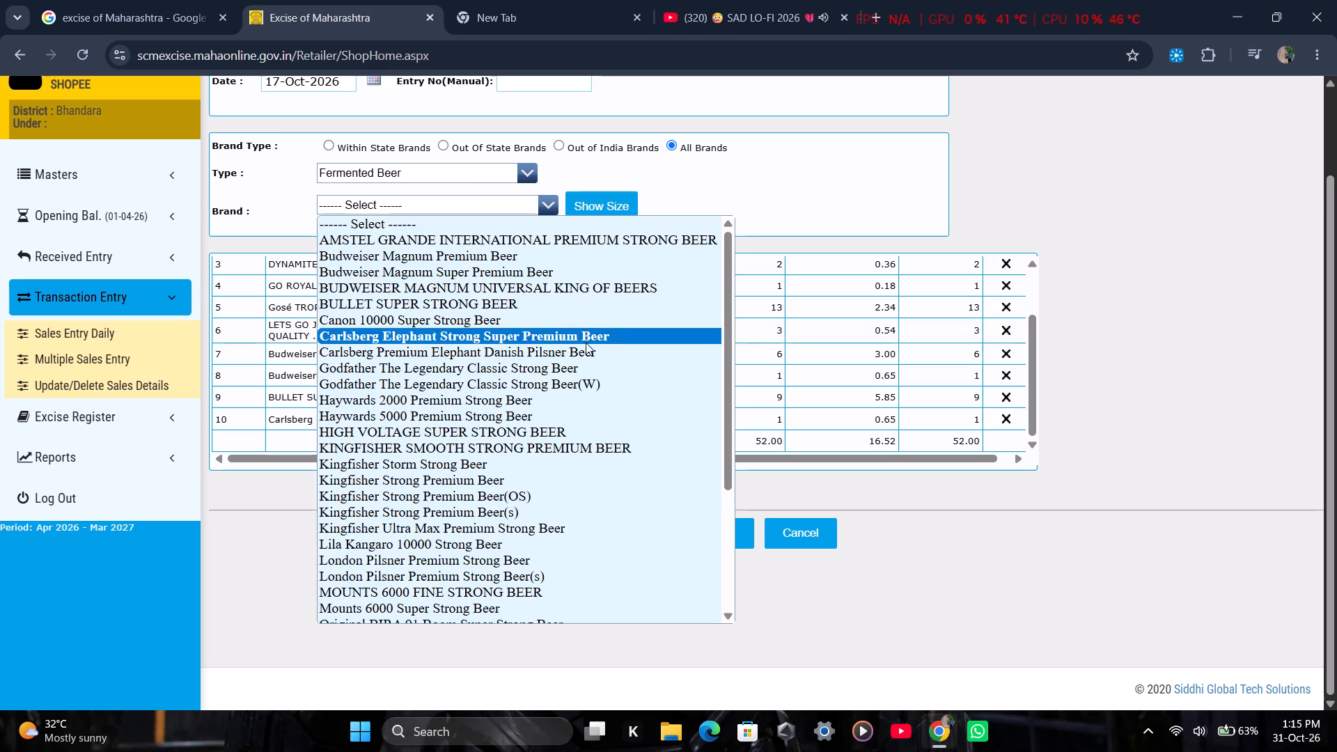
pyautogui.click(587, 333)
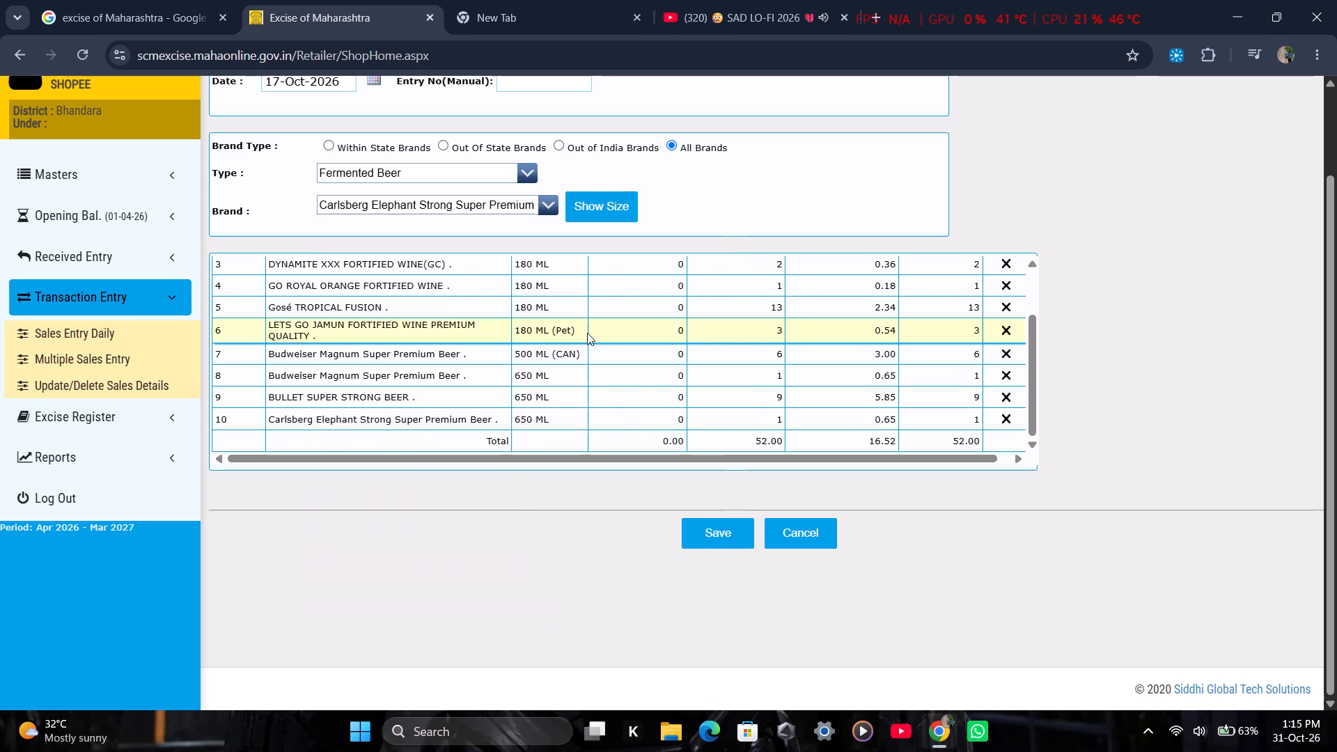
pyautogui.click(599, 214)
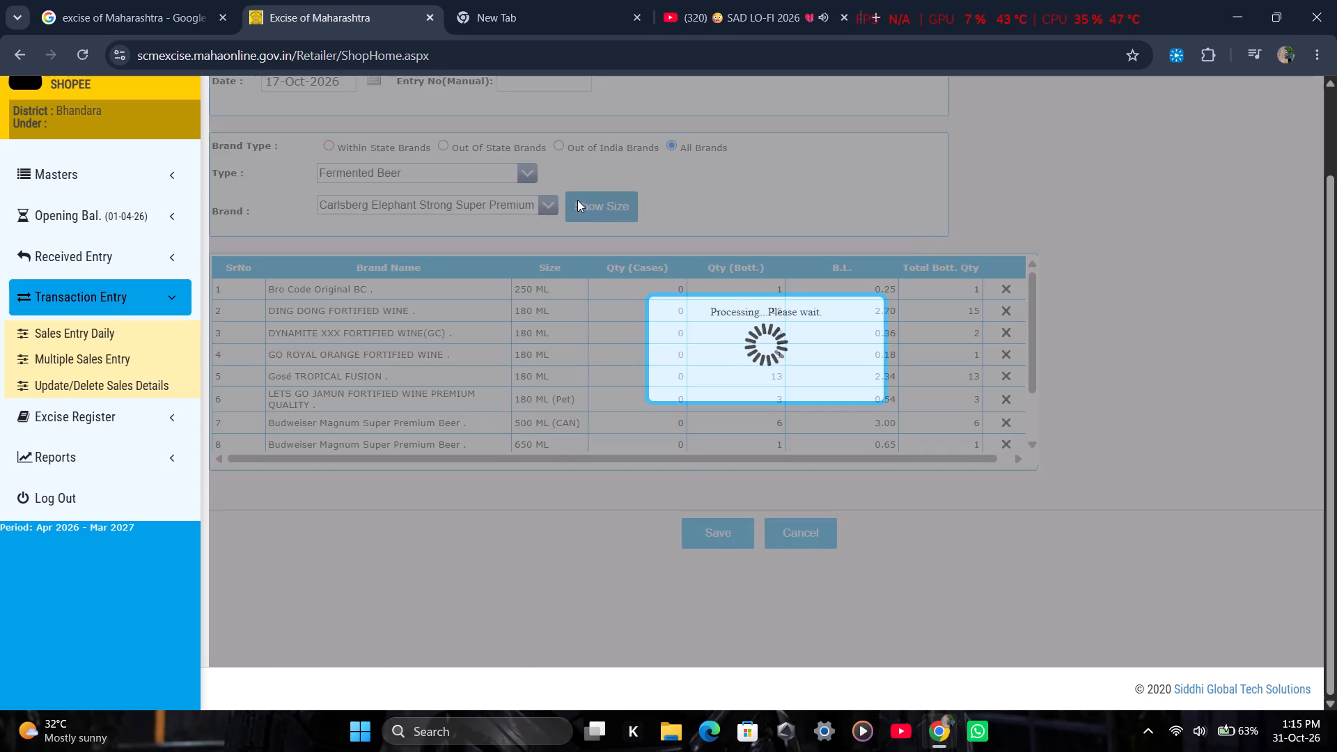
# Add 9 cans of Godfather The Legendary Classic Strong Beer 500 ML (CAN) to the sales entry.
pyautogui.click(550, 203)
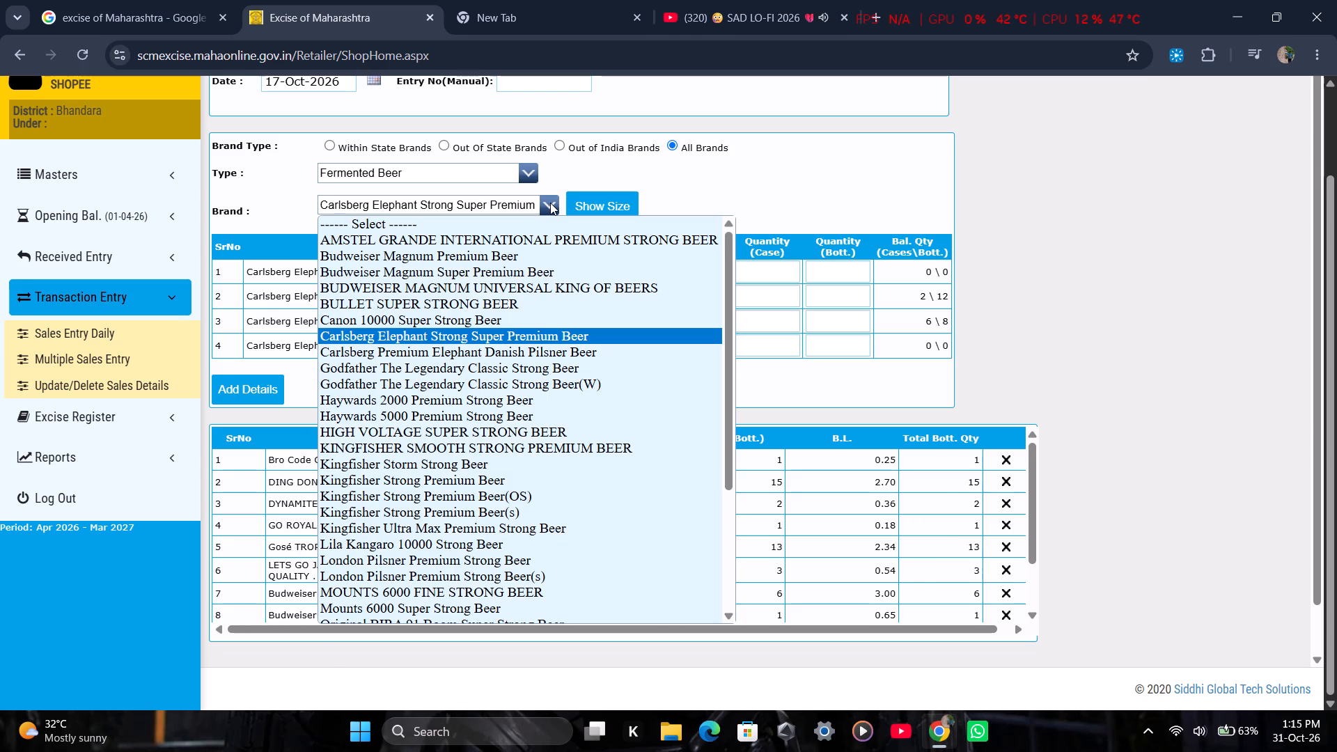
pyautogui.click(560, 373)
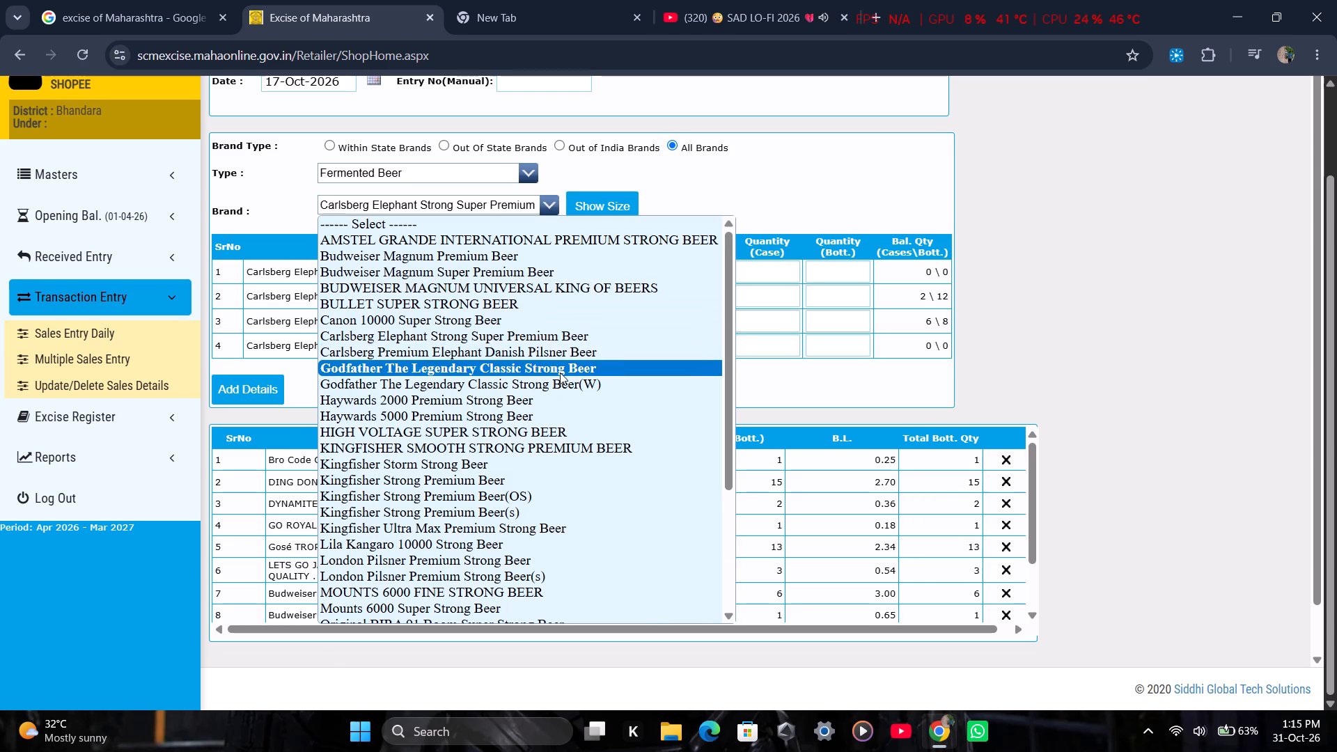
pyautogui.click(588, 214)
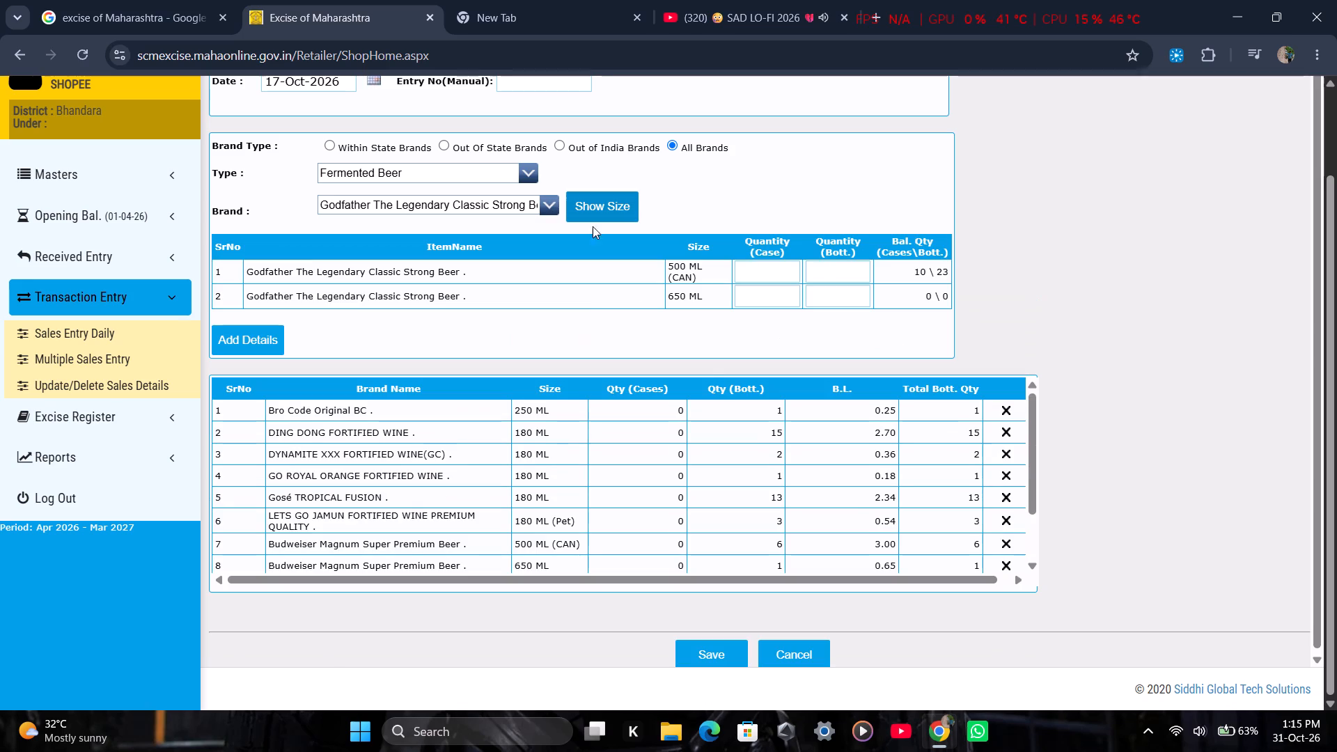
pyautogui.click(826, 274)
pyautogui.press('9')
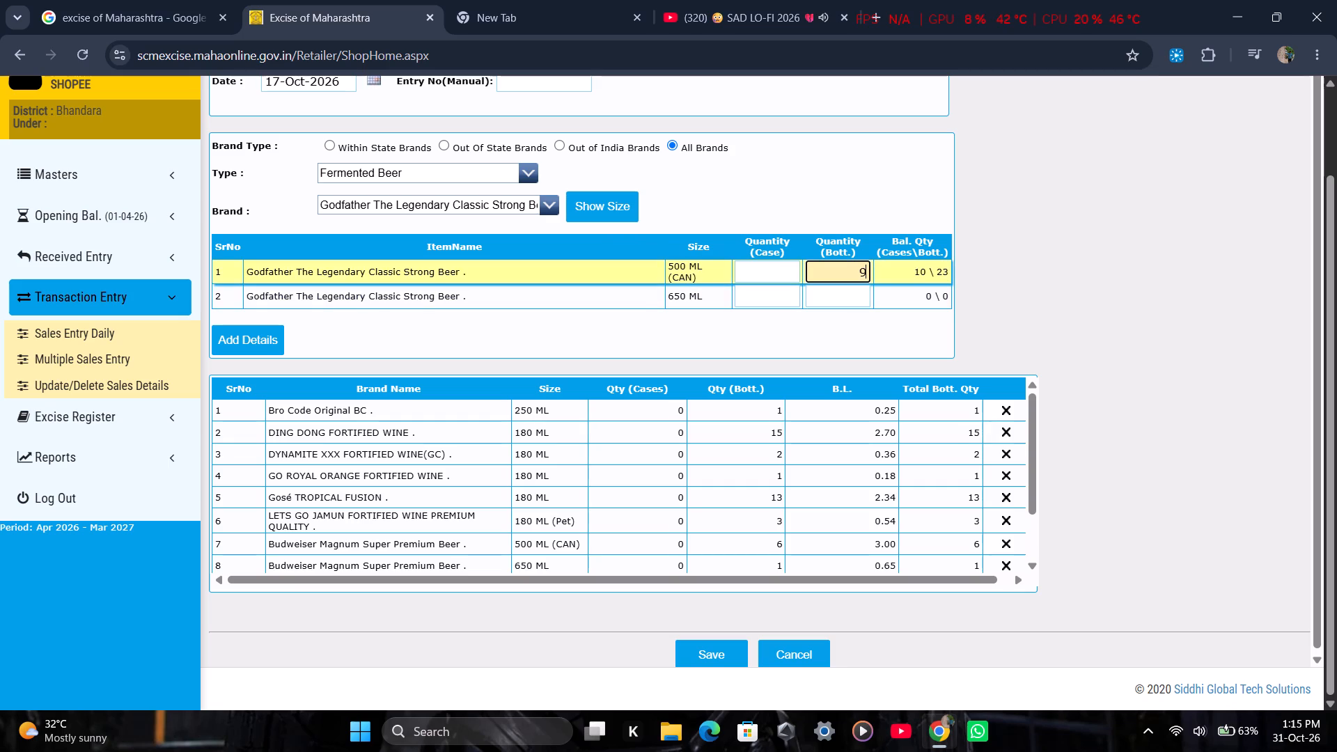
pyautogui.click(255, 345)
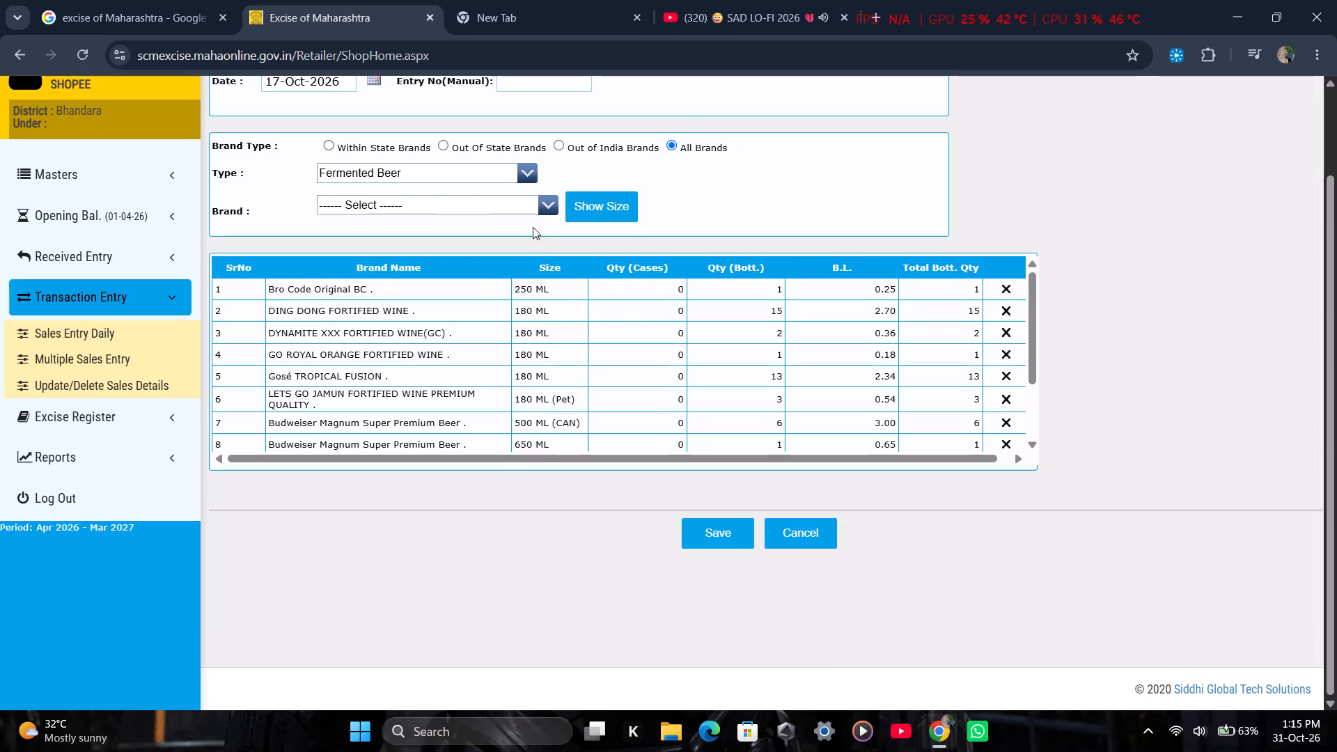
# Add 4 bottles of Godfather The Legendary Classic Strong Beer(W) 650 ML to the sales entry.
pyautogui.scroll(-7, 453, 389)
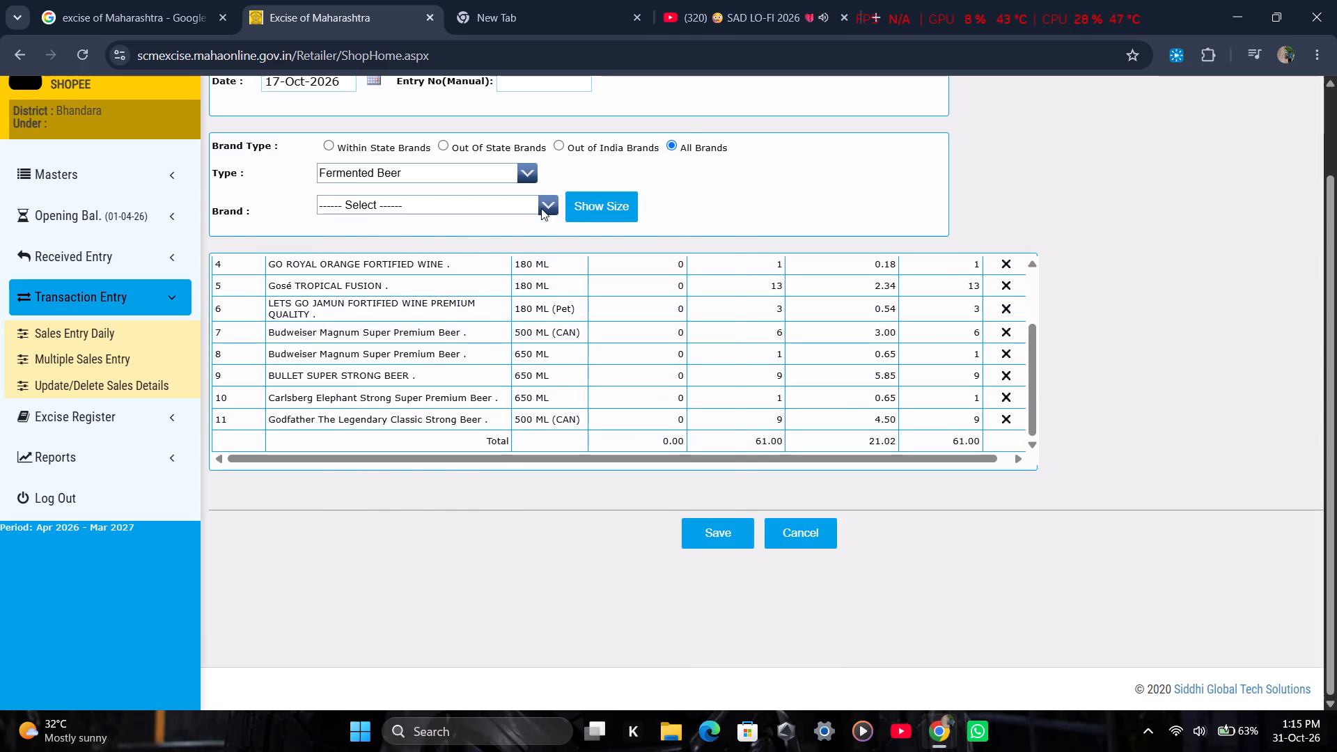
pyautogui.click(541, 208)
pyautogui.click(579, 377)
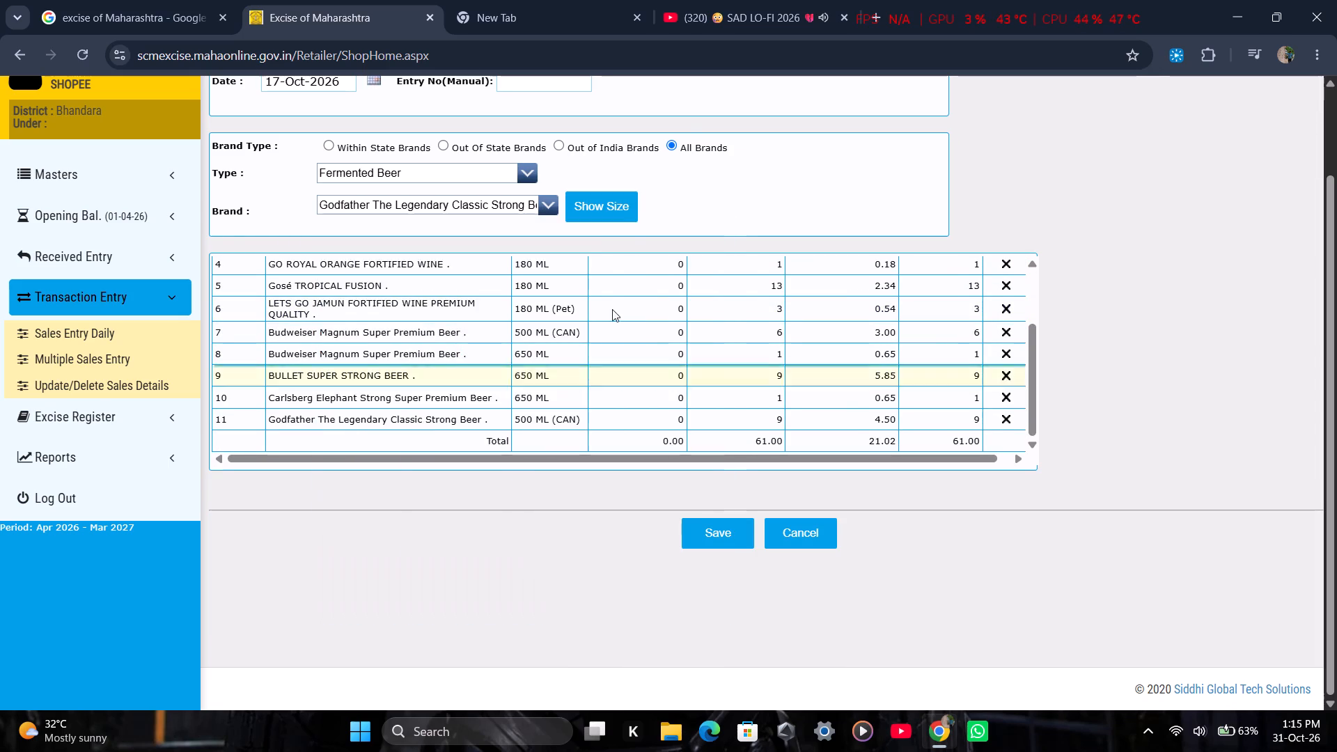
pyautogui.click(623, 212)
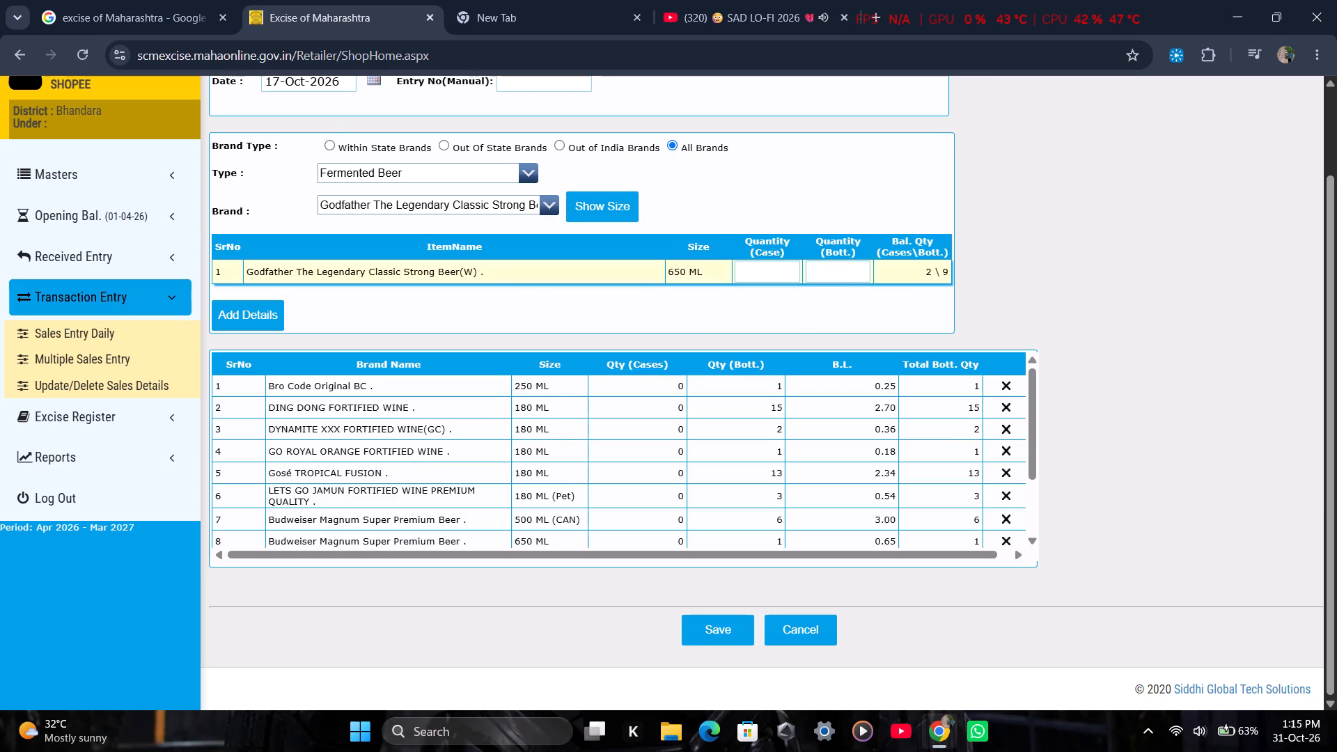
pyautogui.click(845, 276)
pyautogui.press('4')
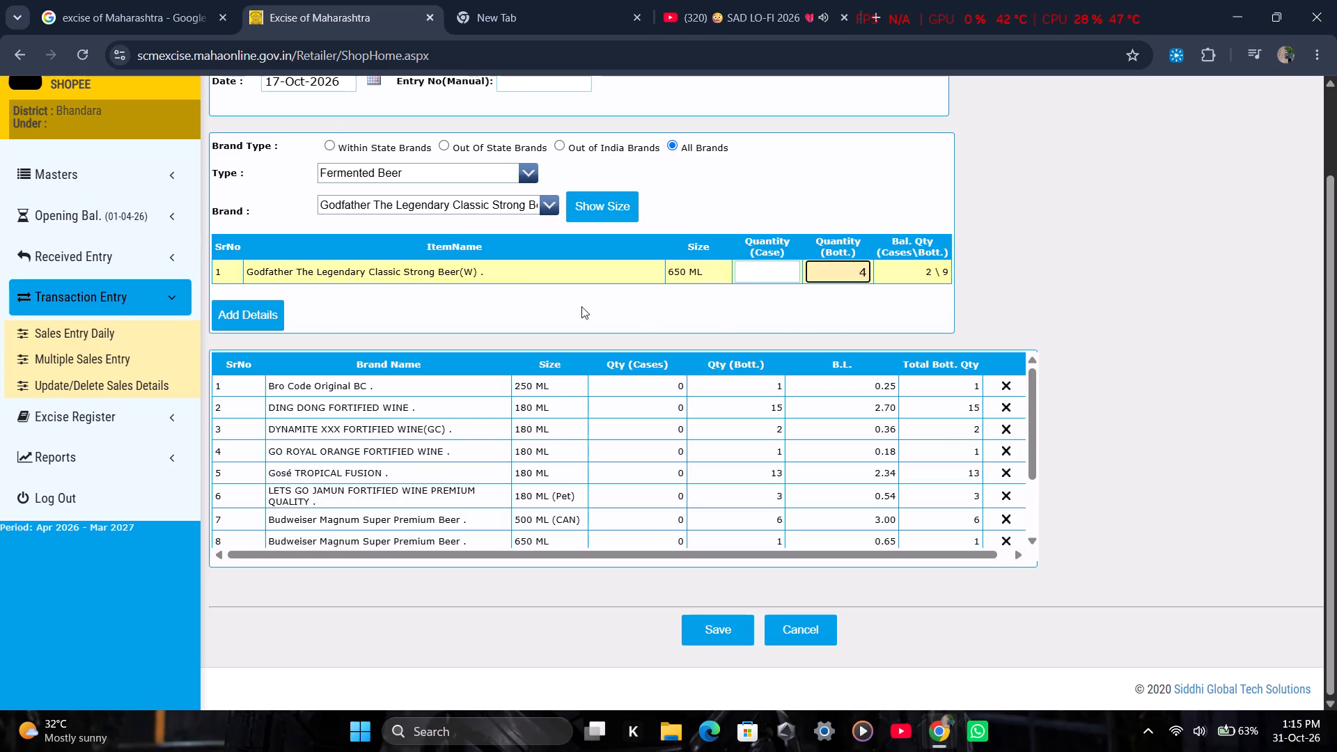
pyautogui.click(246, 318)
# Add 4 cans of Haywards 5000 Premium Strong Beer 500 ML (CAN) to the sales entry.
pyautogui.scroll(-7, 471, 374)
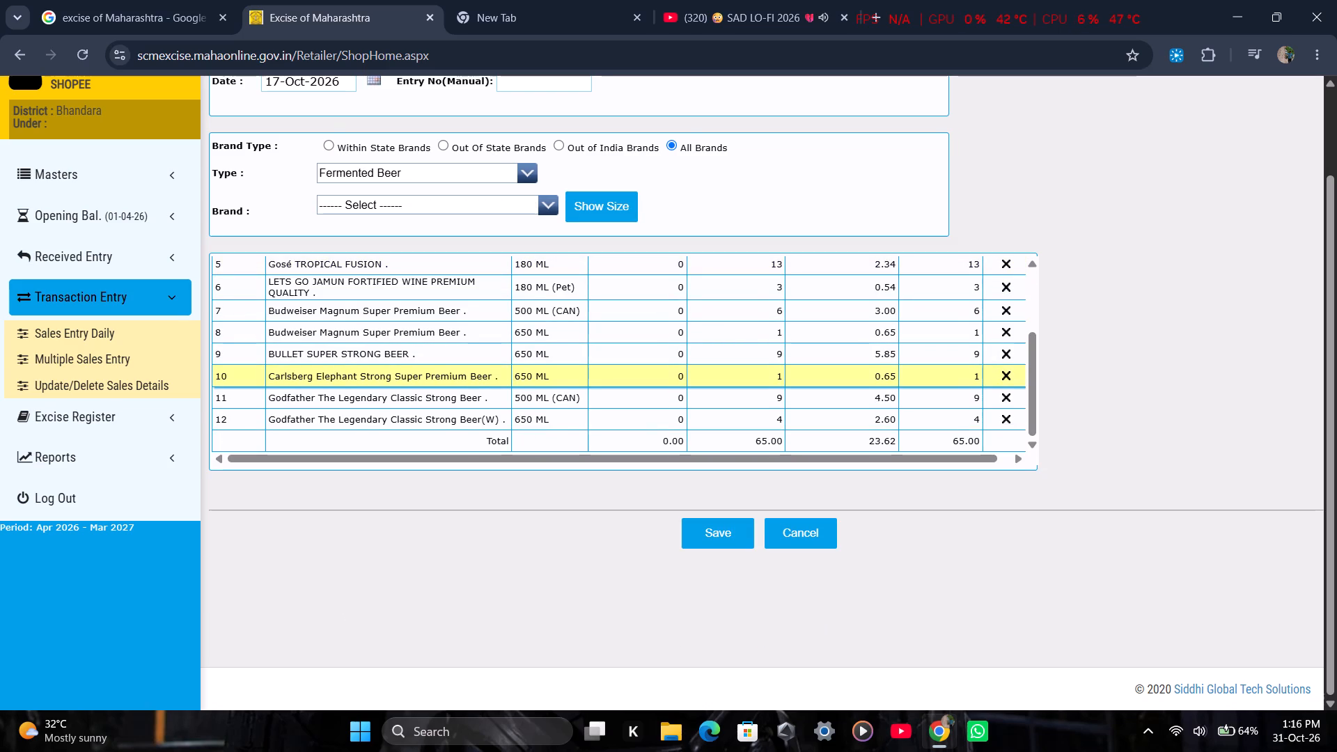
pyautogui.scroll(-5, 528, 348)
pyautogui.click(547, 196)
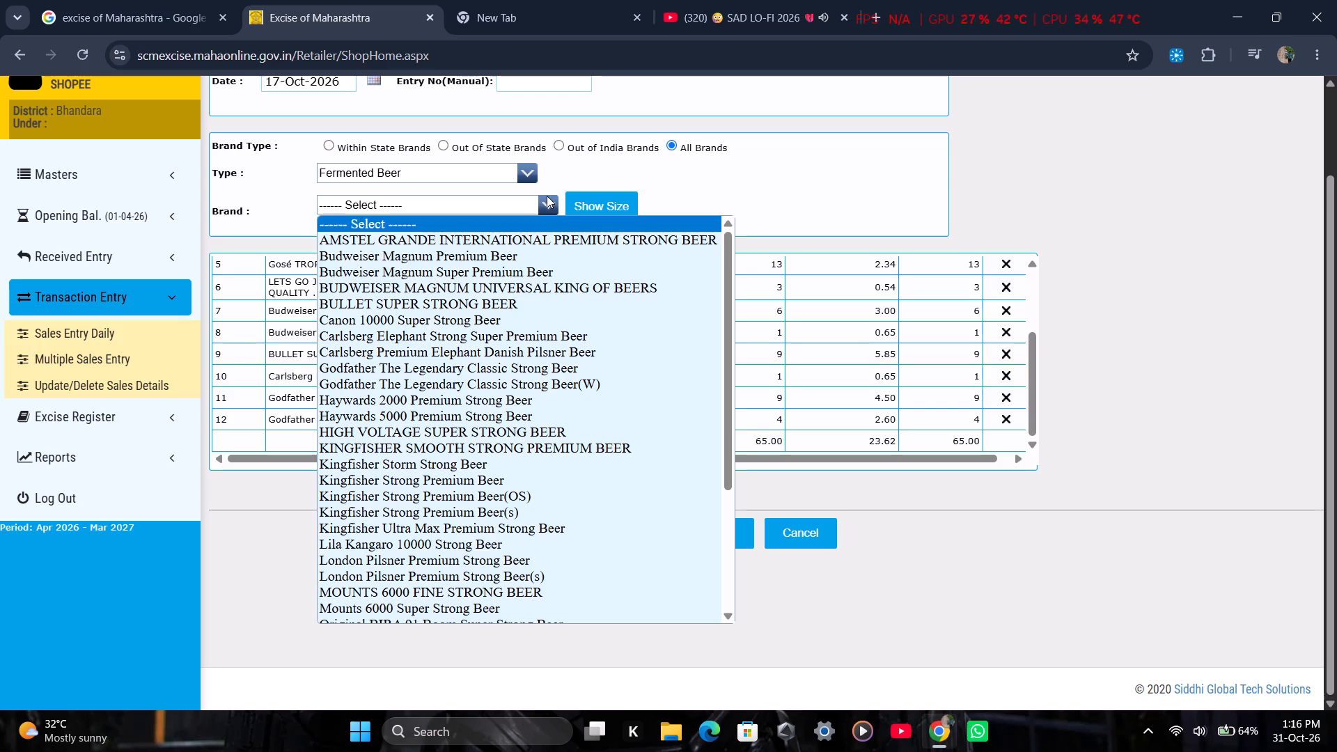
pyautogui.click(552, 414)
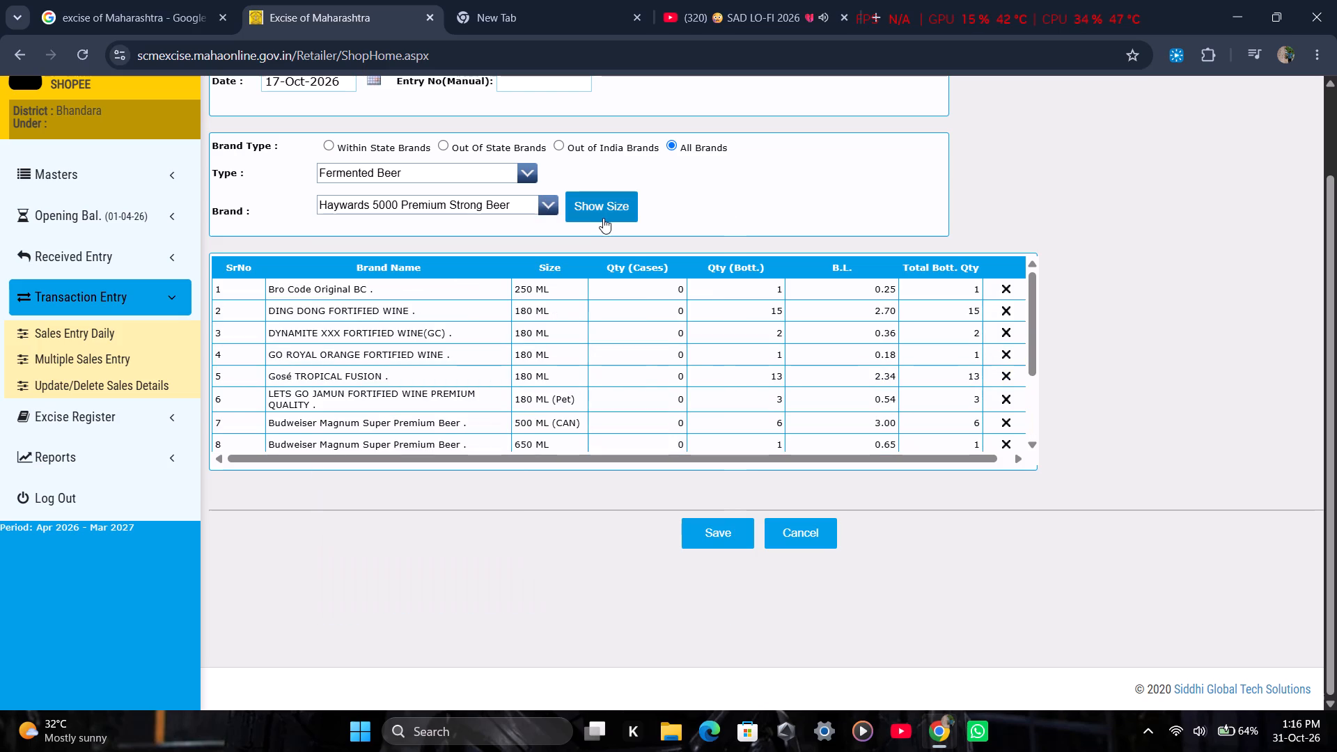
pyautogui.click(604, 217)
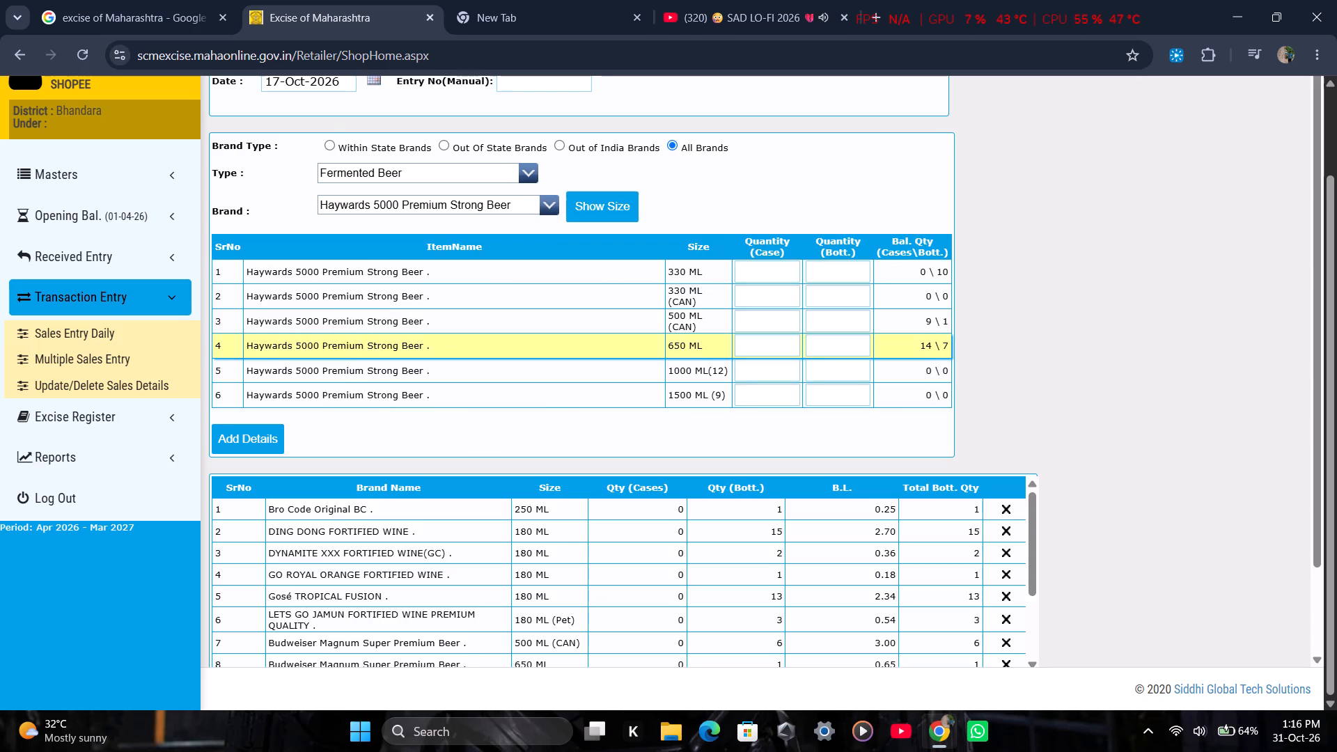
pyautogui.click(831, 320)
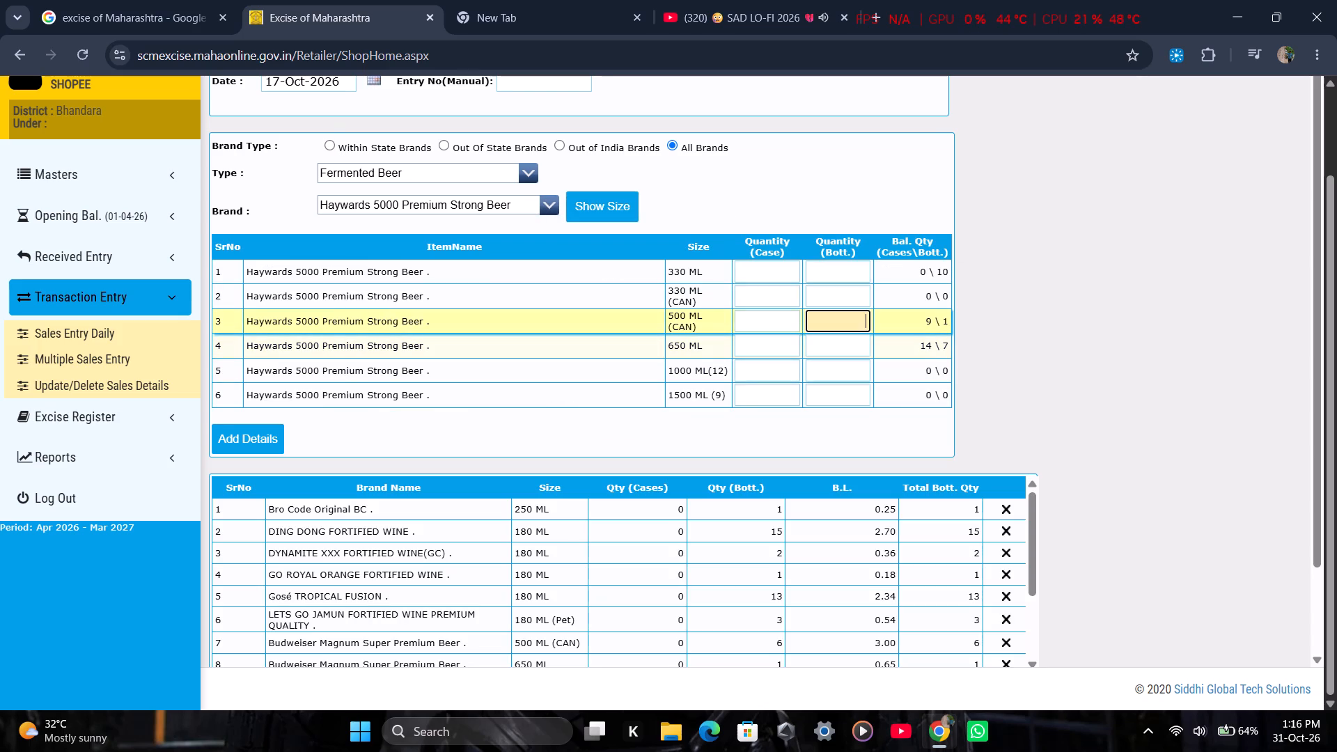
pyautogui.press('4')
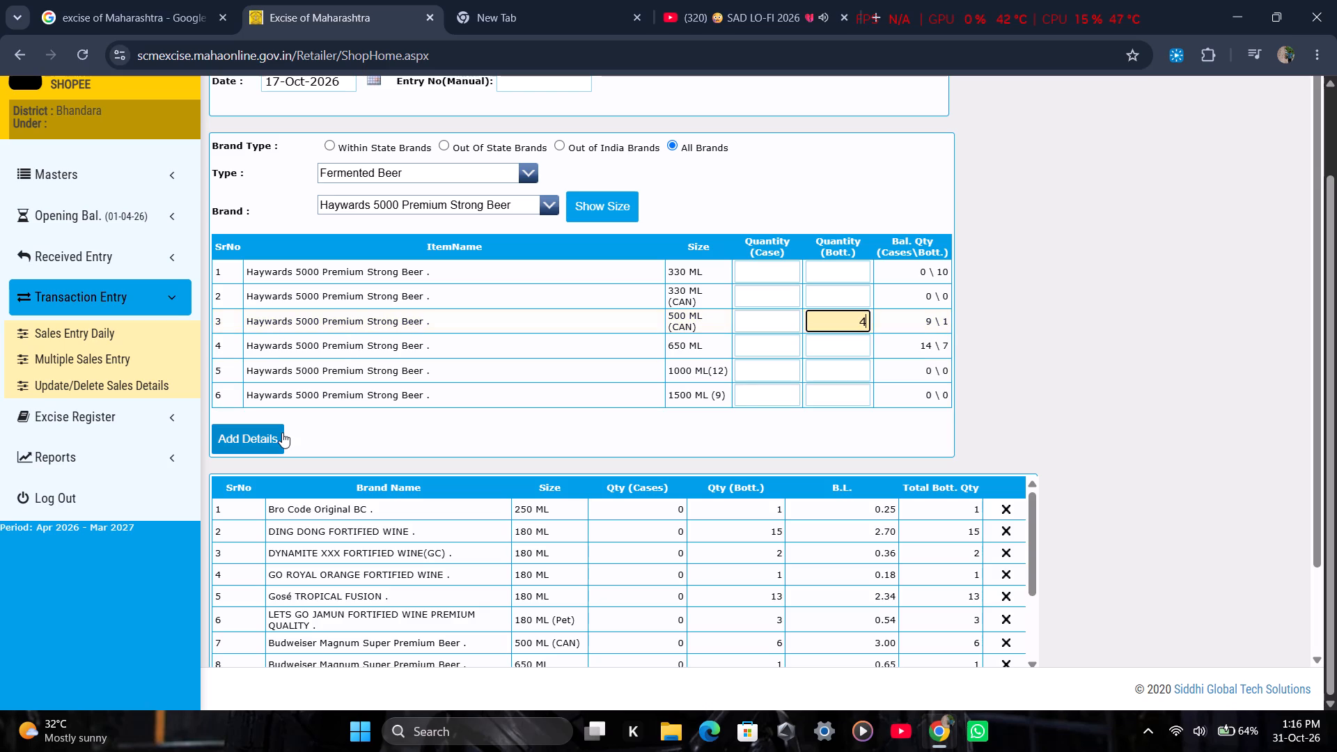
pyautogui.click(282, 432)
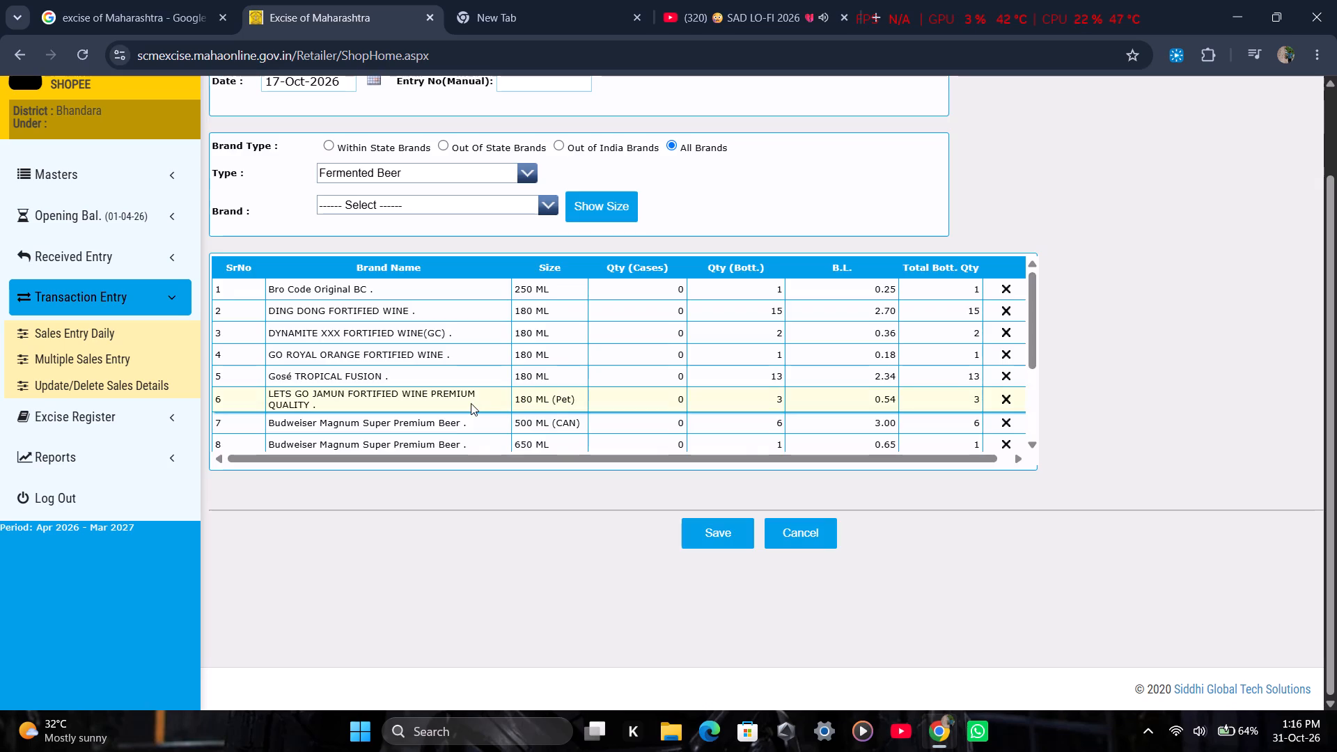
# Select Haywards 5000 Premium Strong Beer again and submit a bottle quantity of 5 for its 500 ML (CAN) size to the sales entry.
pyautogui.scroll(-9, 471, 403)
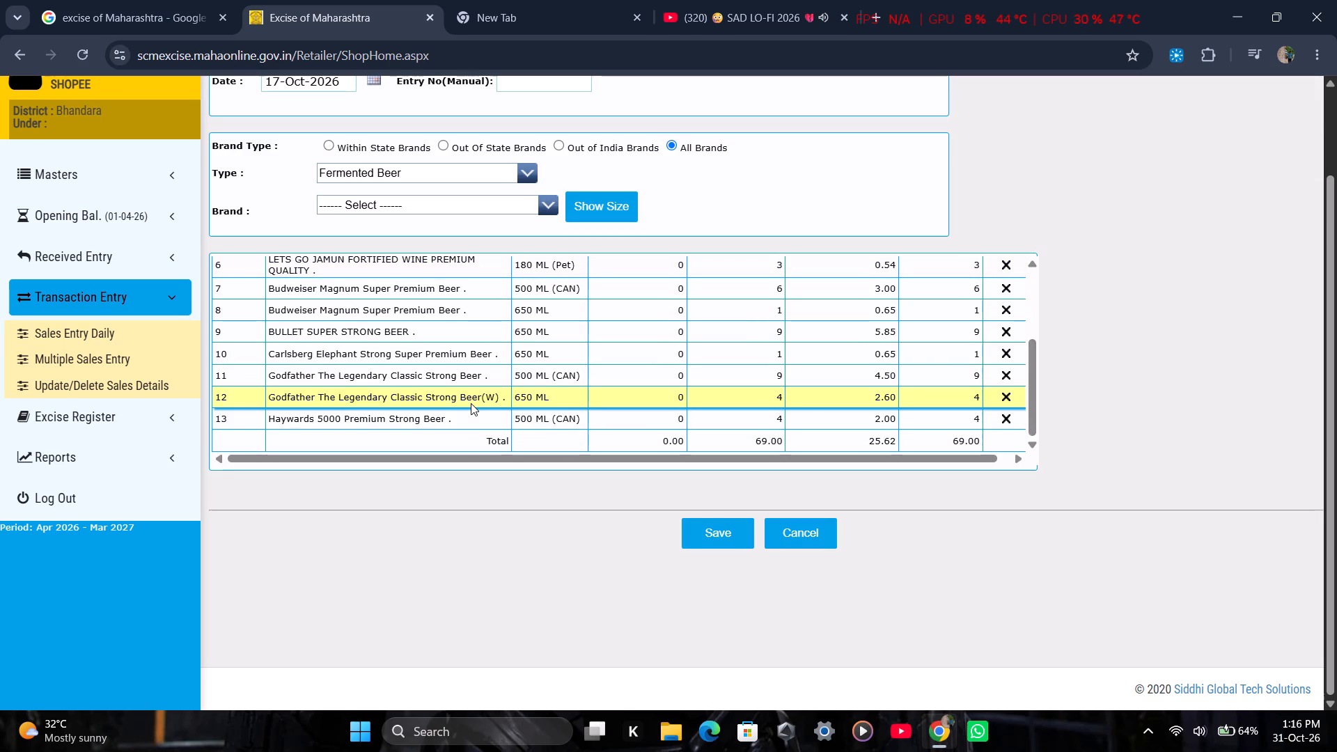
pyautogui.scroll(-4, 471, 403)
pyautogui.click(542, 206)
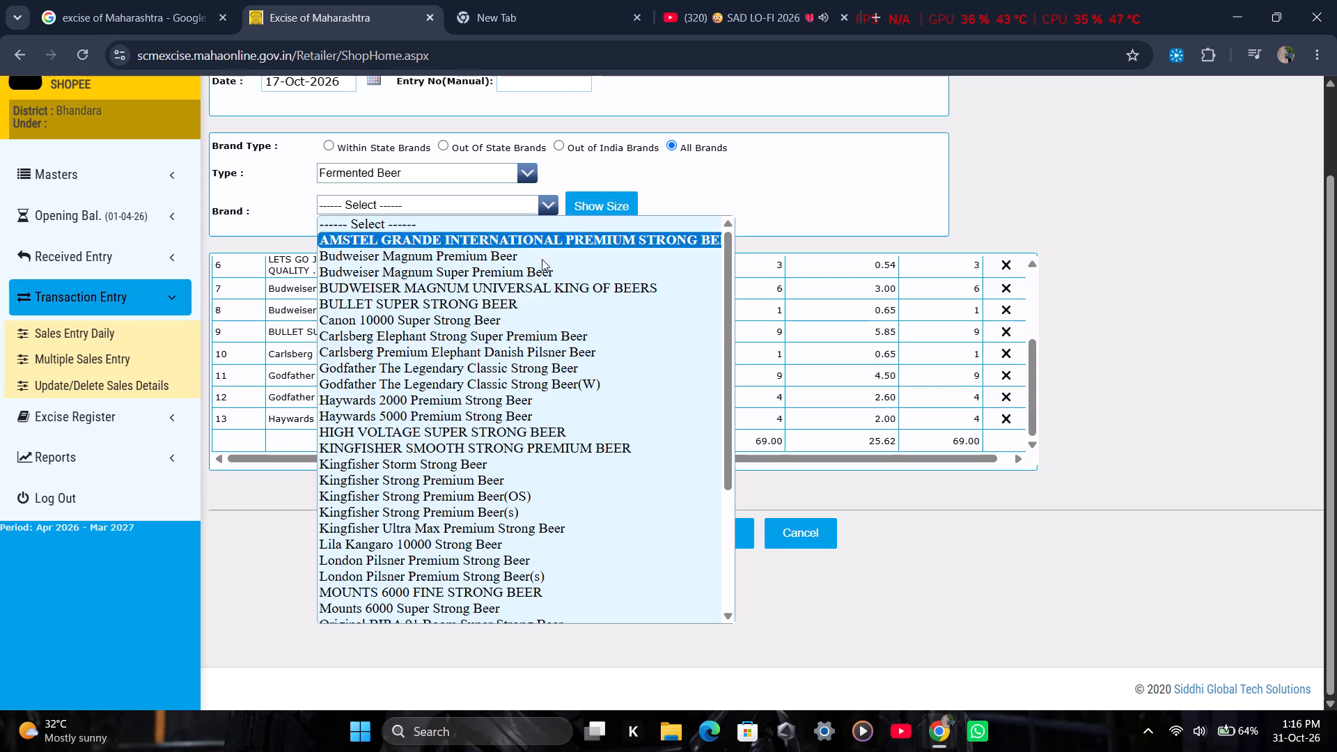
pyautogui.click(565, 413)
pyautogui.click(595, 201)
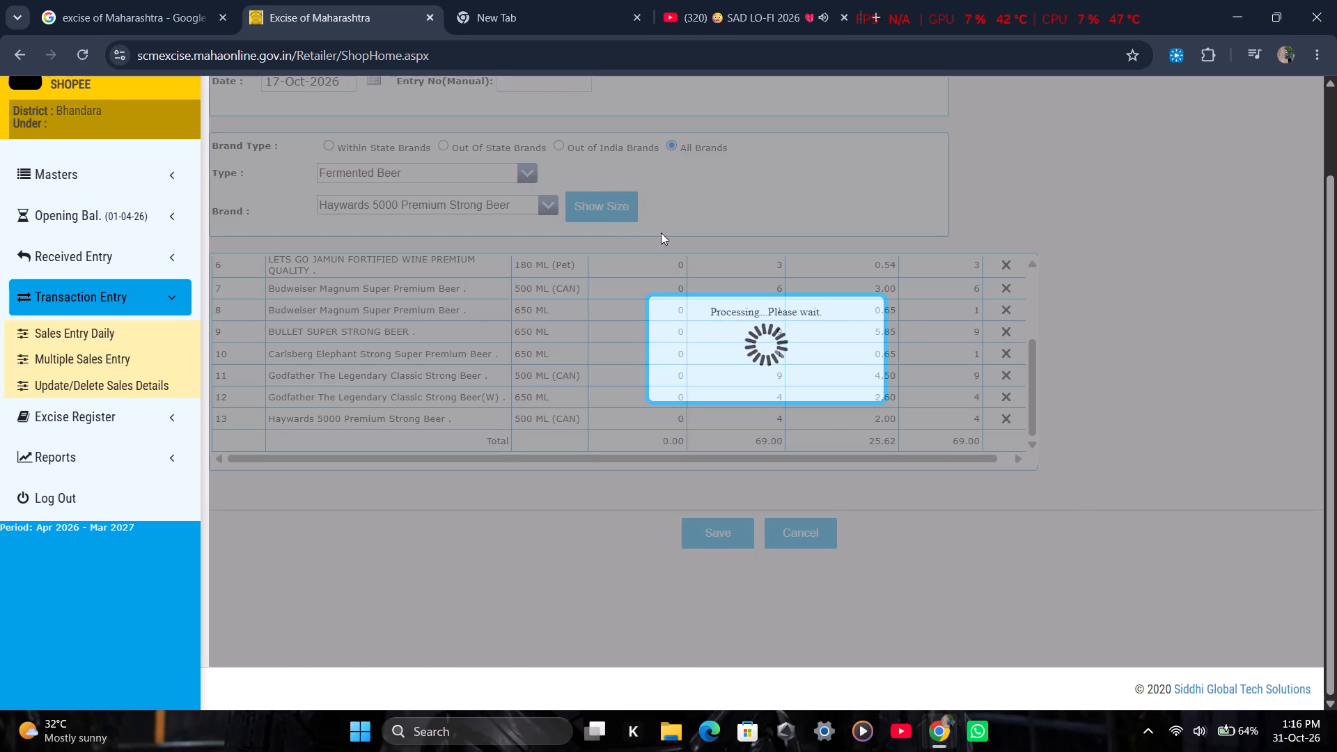
pyautogui.click(626, 210)
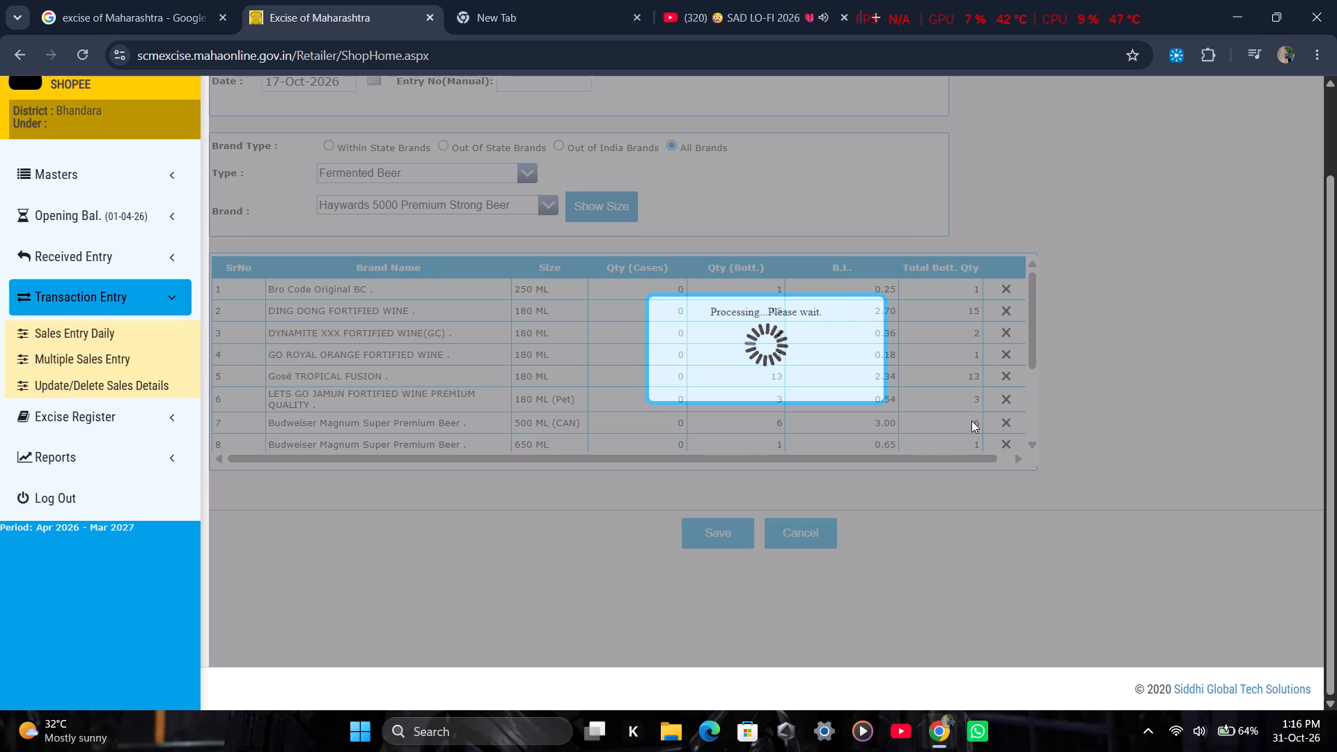
pyautogui.click(837, 343)
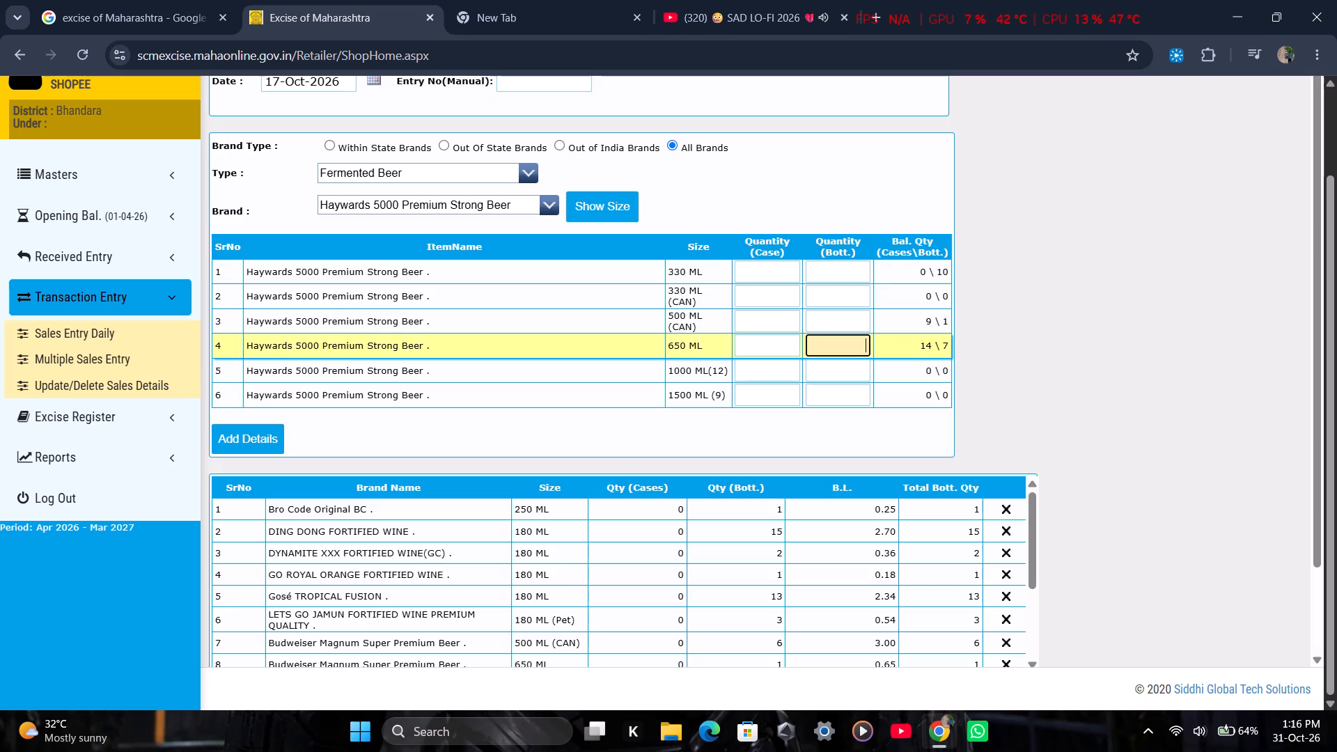
pyautogui.click(838, 322)
pyautogui.press('5')
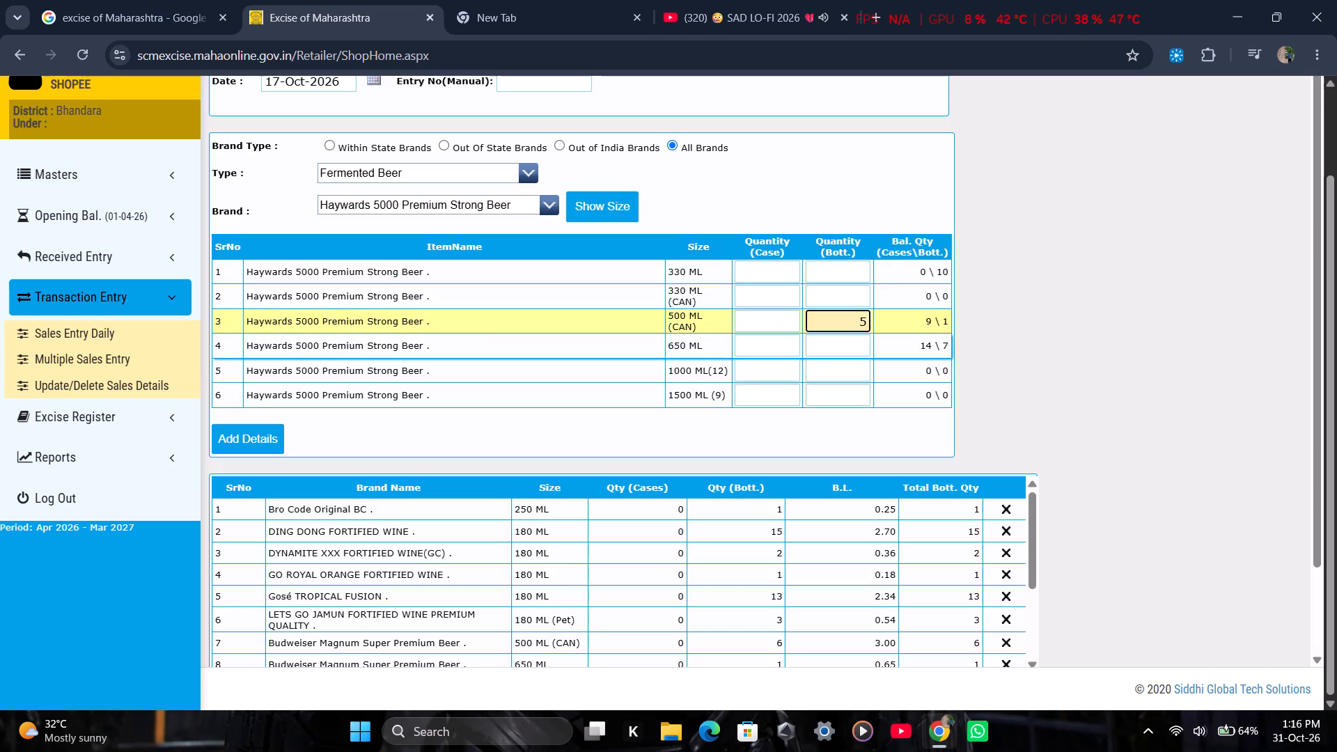
pyautogui.click(267, 440)
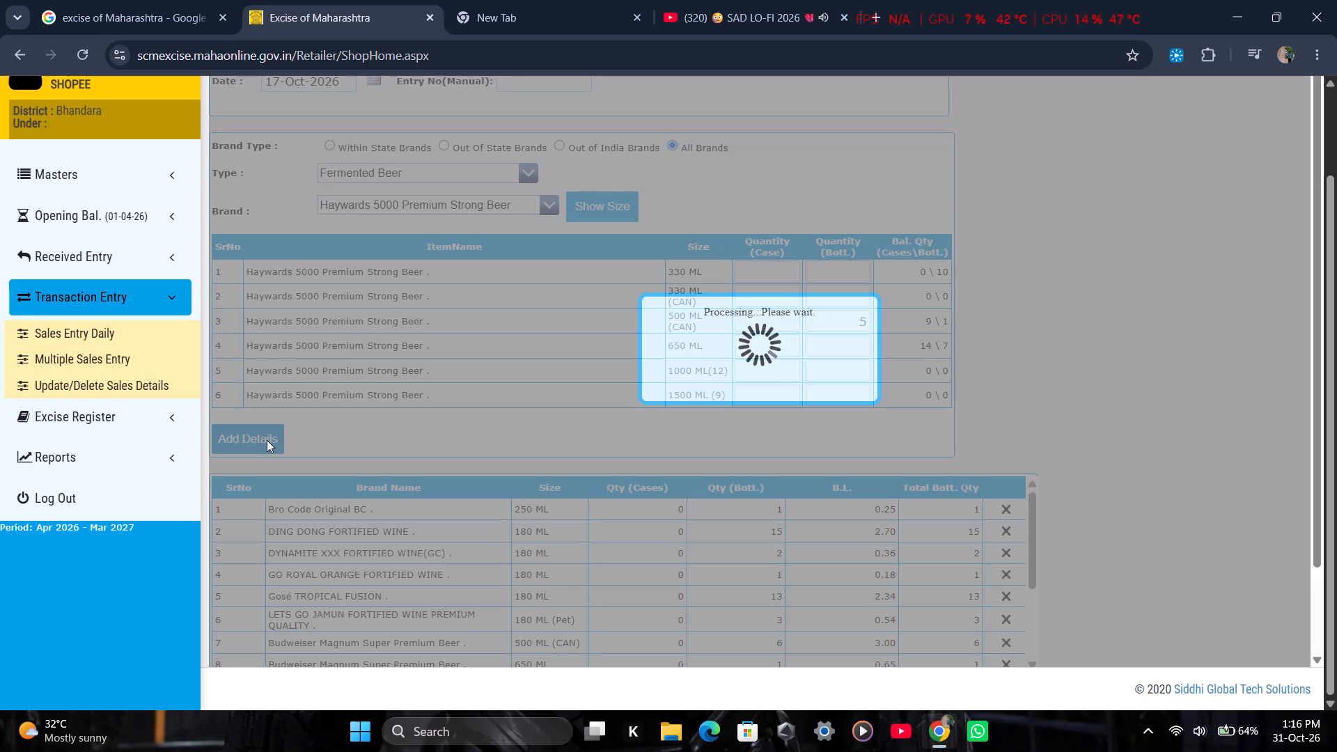
pyautogui.scroll(-3, 321, 455)
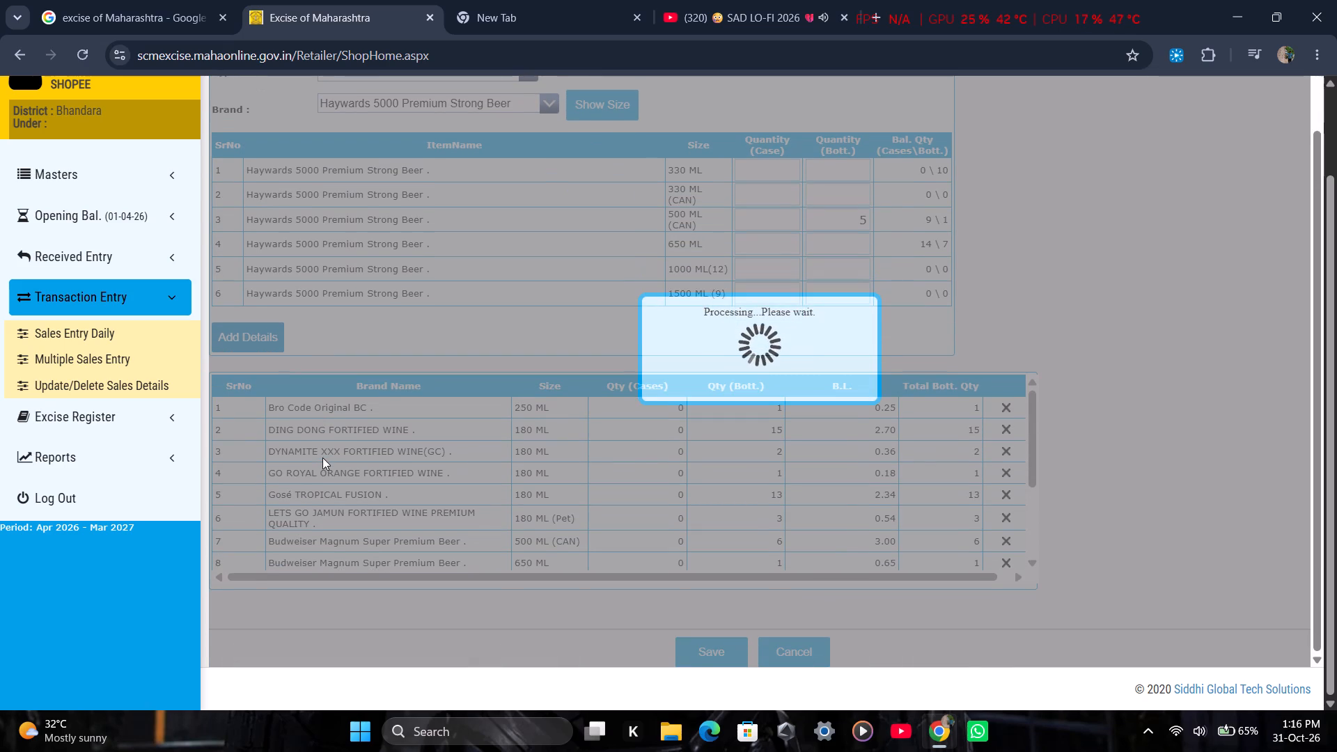
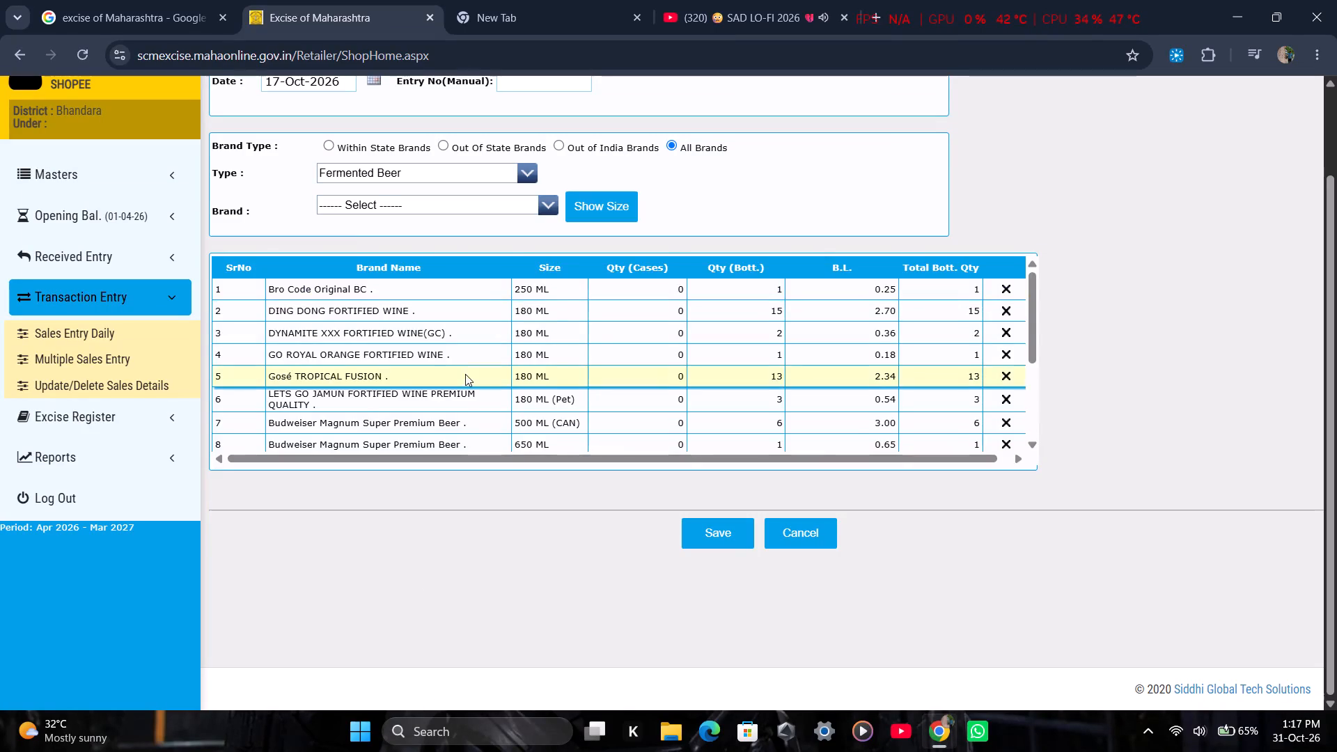
# Add 3 bottles of KINGFISHER SMOOTH STRONG PREMIUM BEER 650 ML to the sales entry.
pyautogui.scroll(-6, 465, 374)
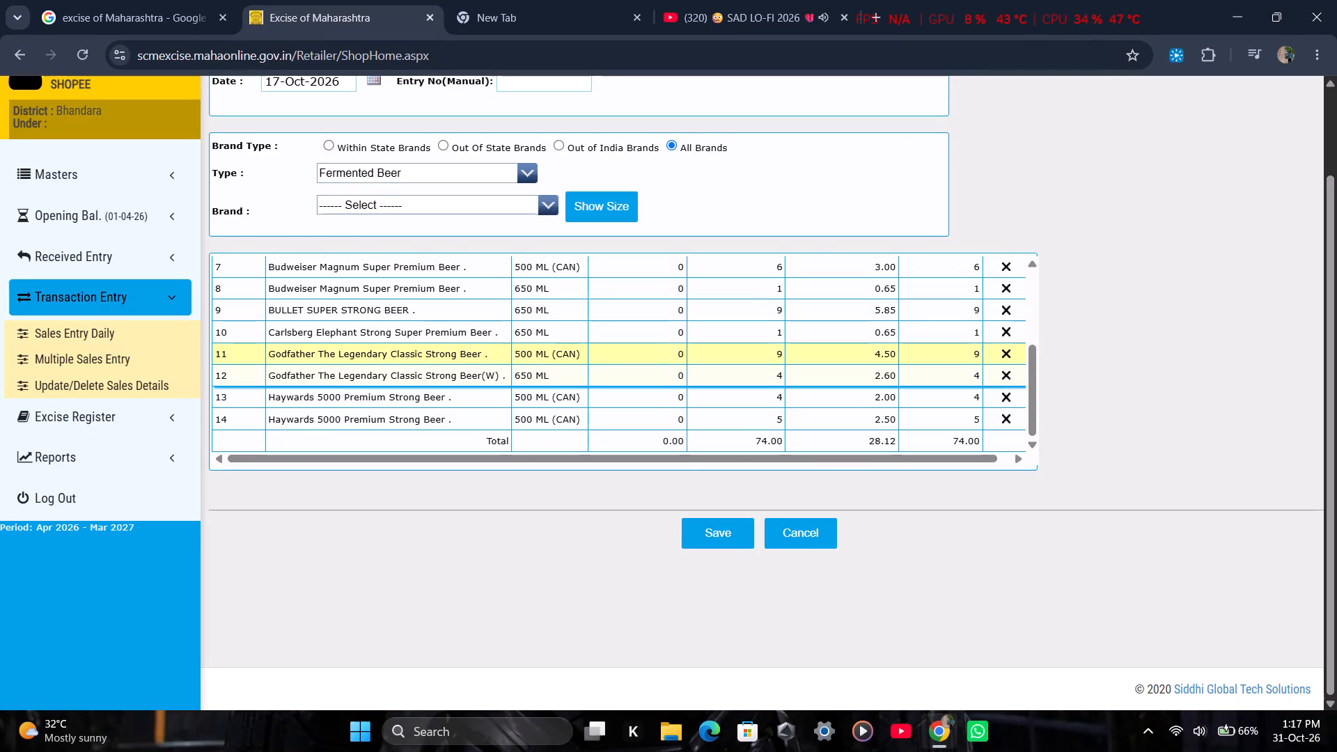
pyautogui.scroll(-4, 460, 428)
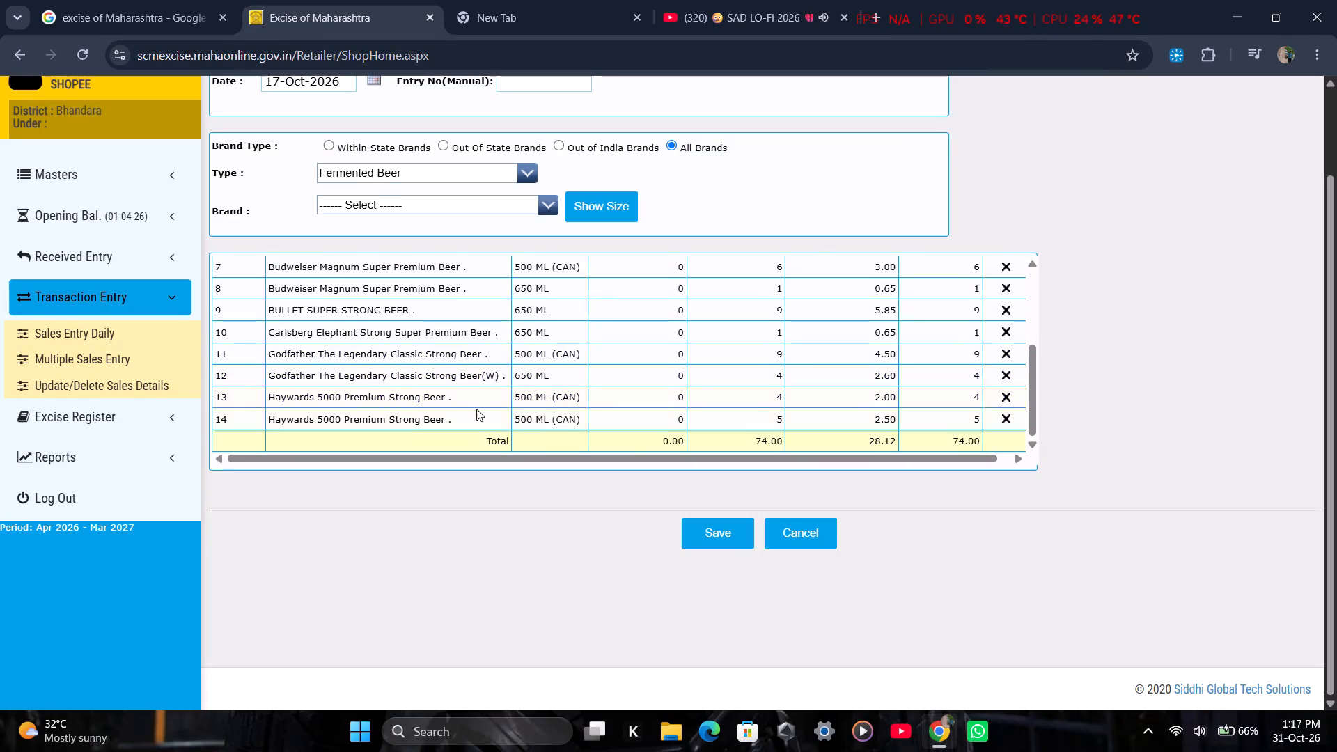
pyautogui.click(539, 207)
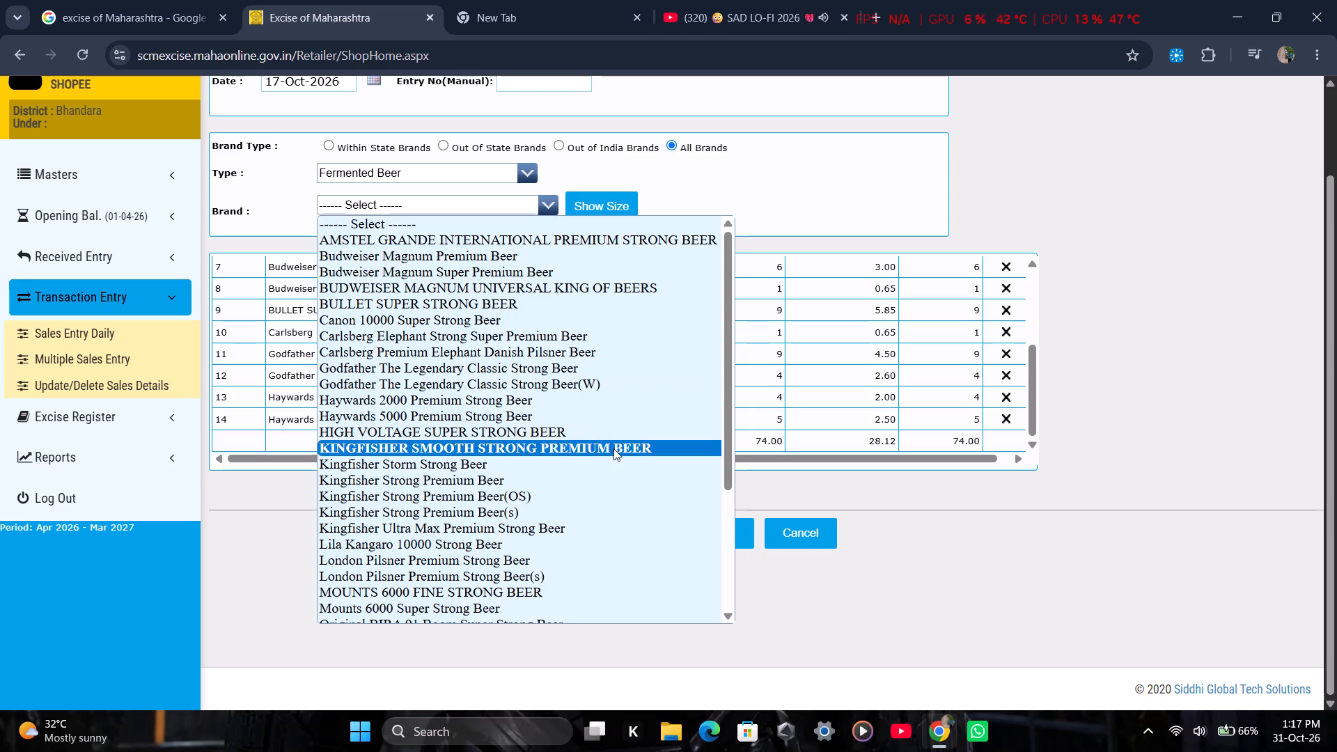
pyautogui.click(613, 448)
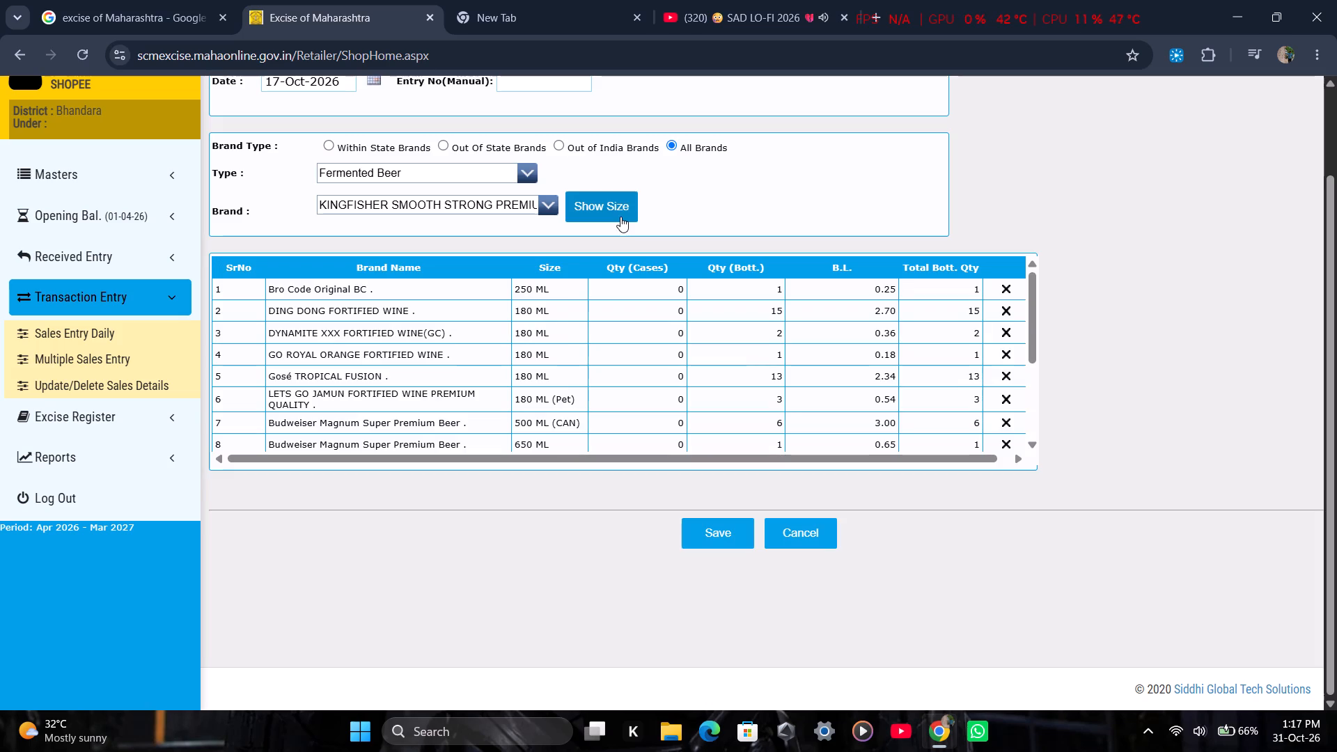
pyautogui.scroll(-6, 877, 412)
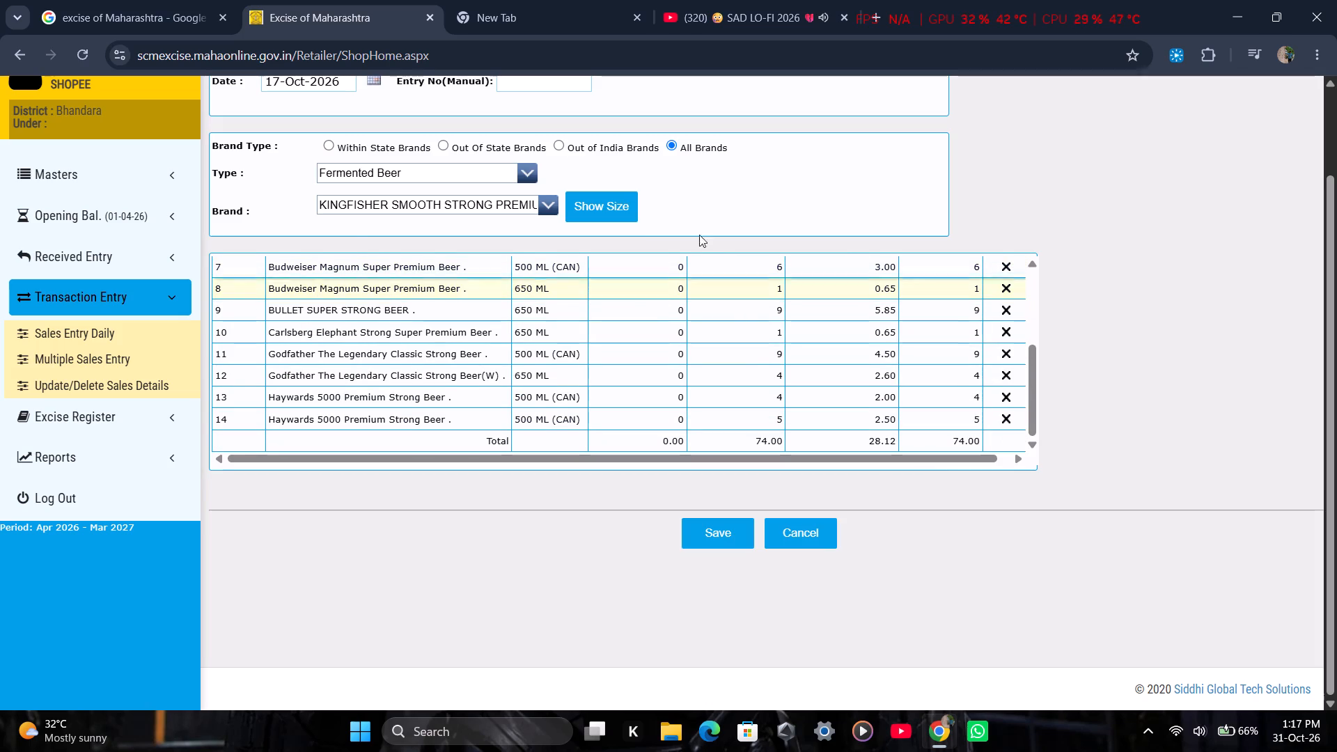
pyautogui.click(619, 197)
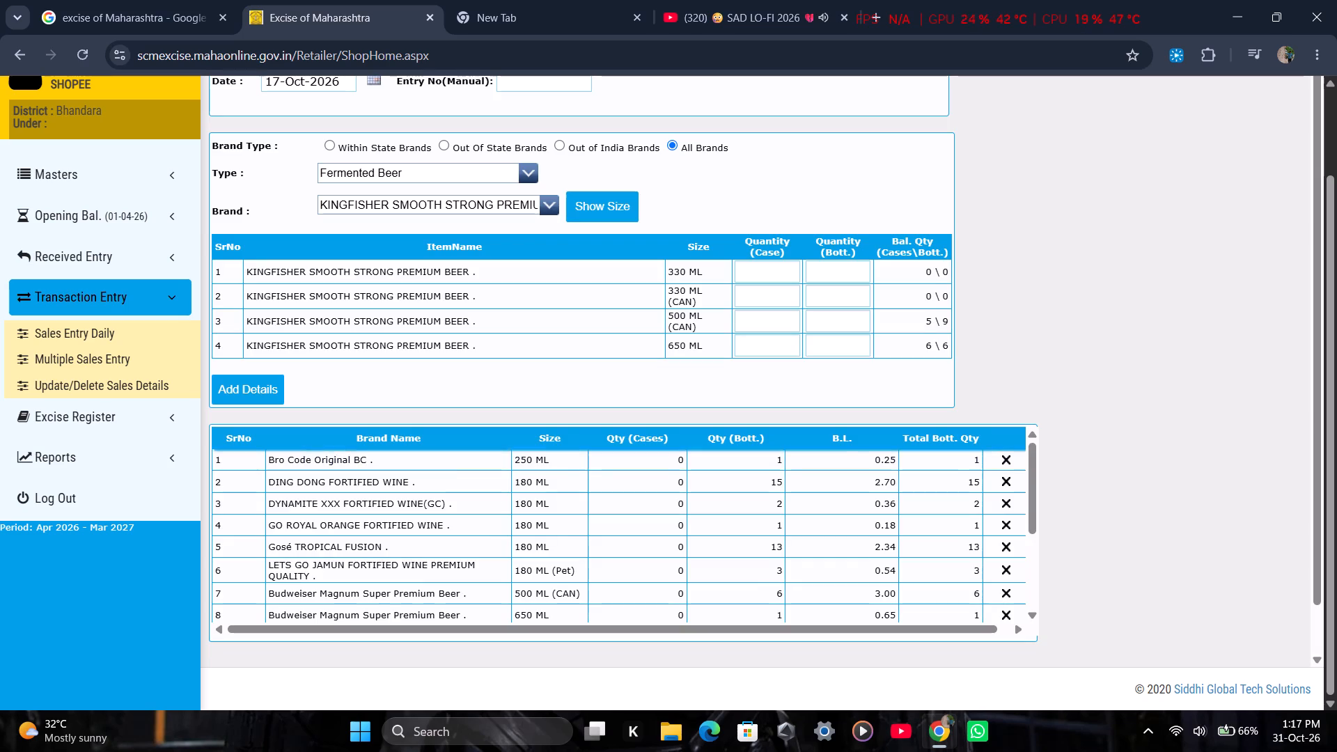
pyautogui.click(838, 344)
pyautogui.press('3')
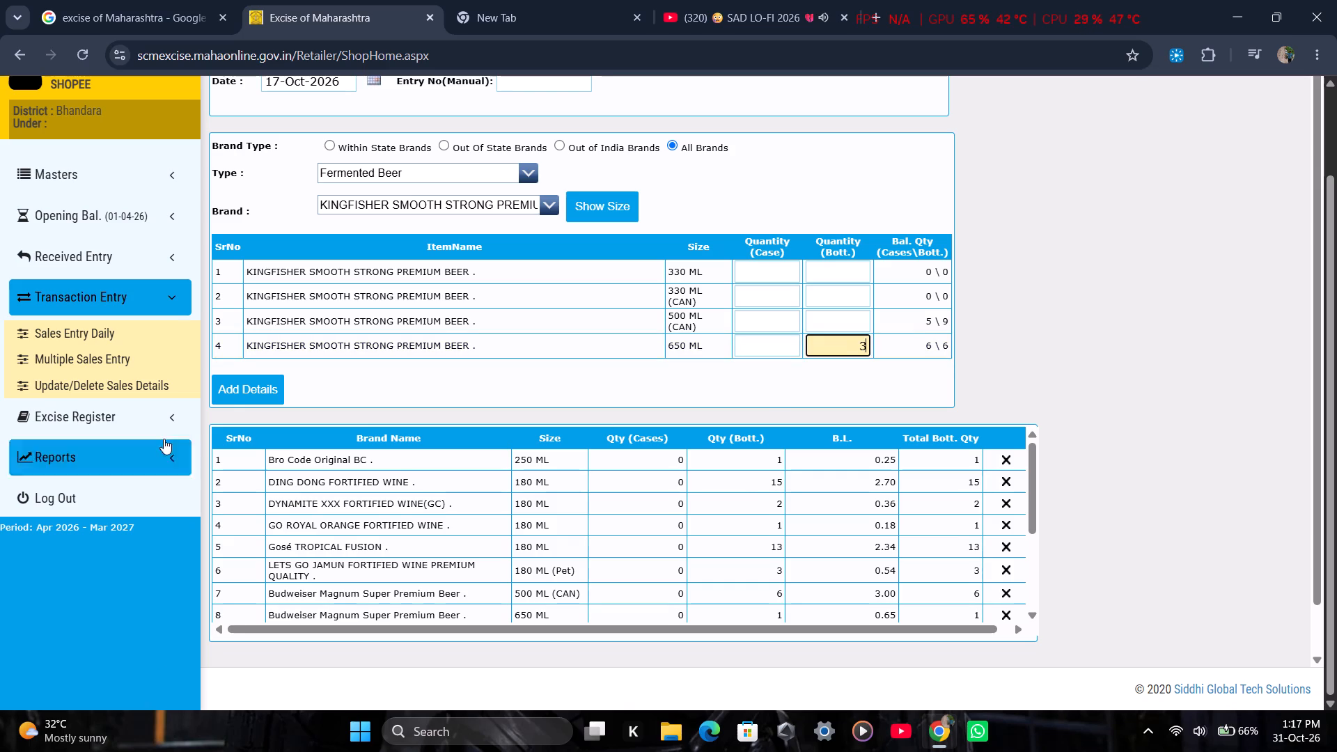
pyautogui.click(232, 403)
# Add Kingfisher Ultra Max Premium Strong Beer to the sales entry with 2 bottles of 650 ML and 4 of 500 ML (CAN).
pyautogui.scroll(-7, 430, 363)
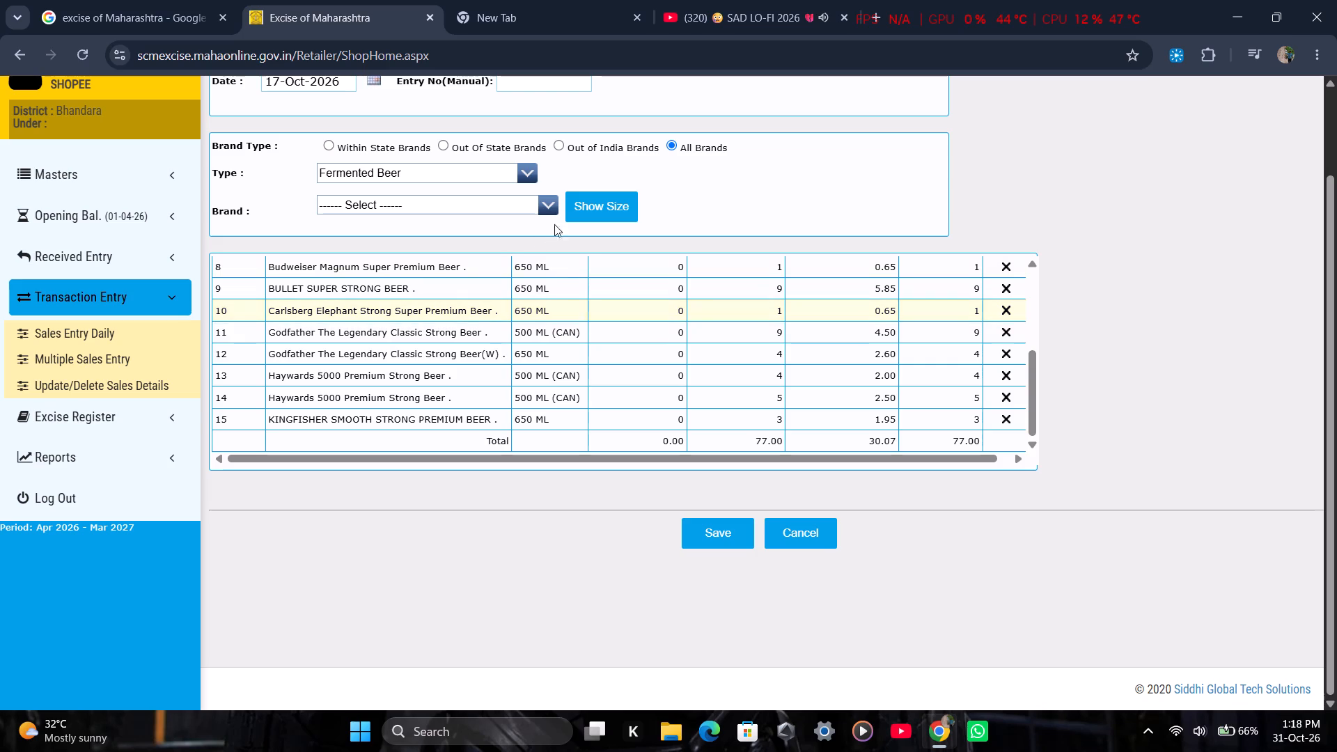
pyautogui.click(553, 205)
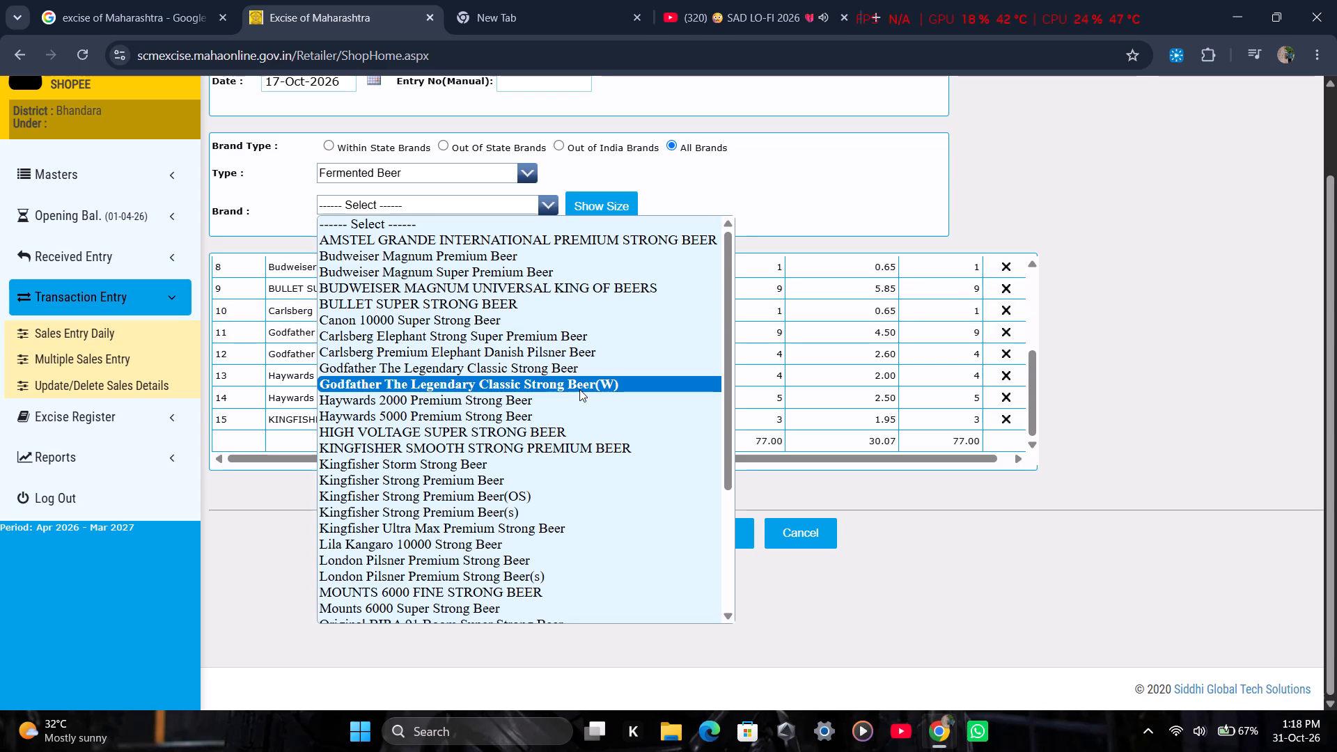
pyautogui.click(620, 530)
pyautogui.click(600, 217)
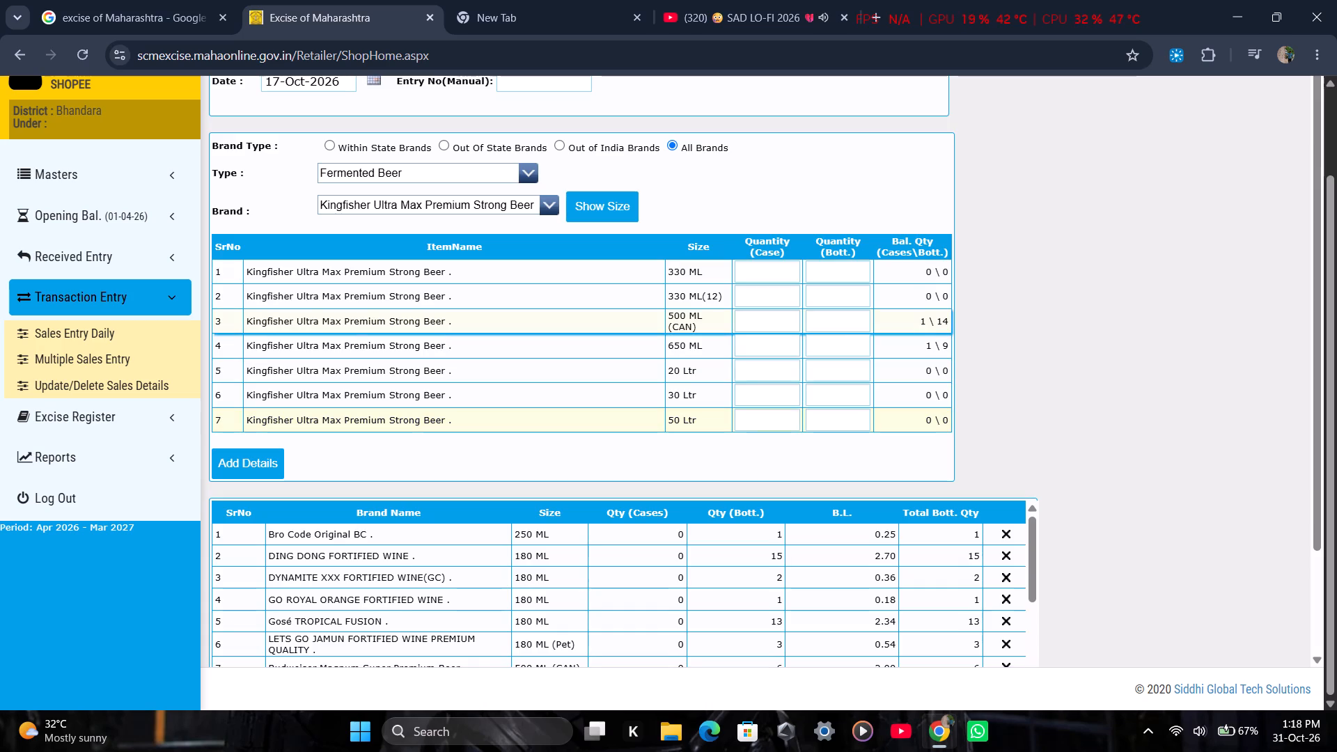
pyautogui.click(846, 350)
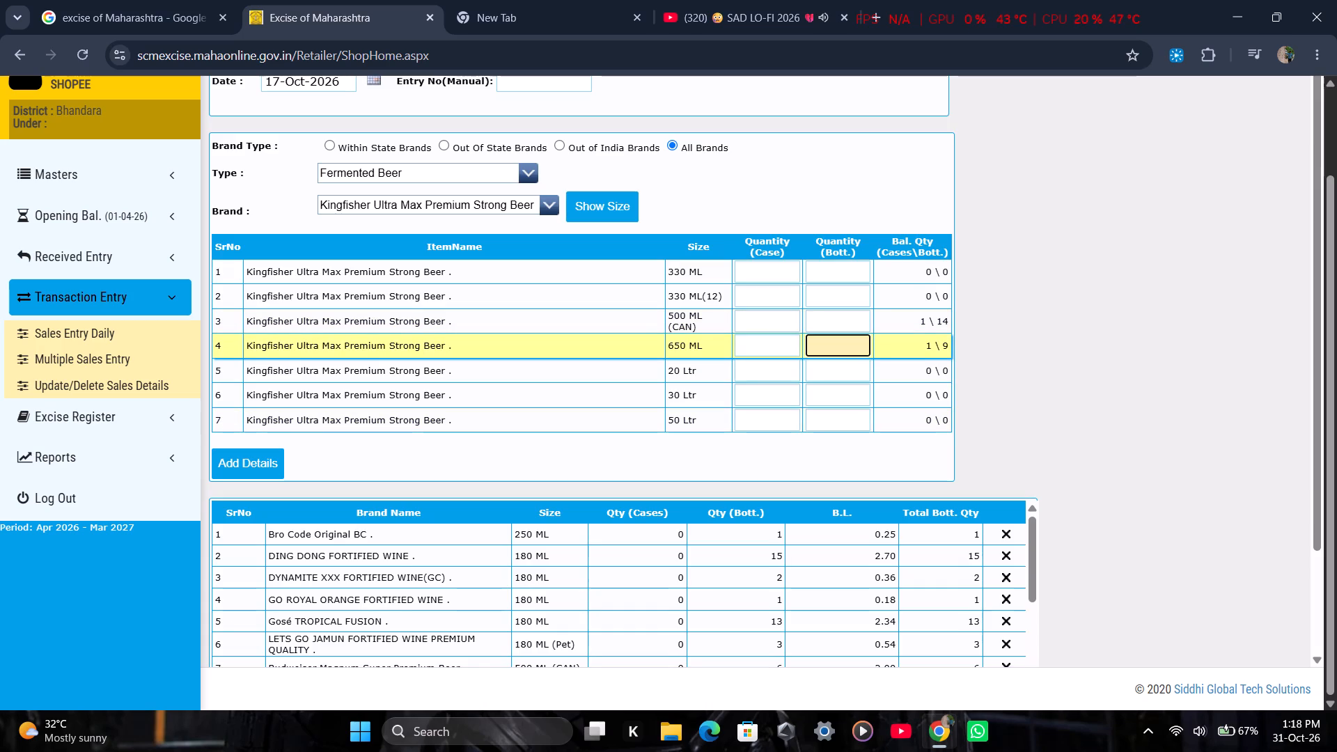
pyautogui.press('2')
pyautogui.click(844, 320)
pyautogui.press('4')
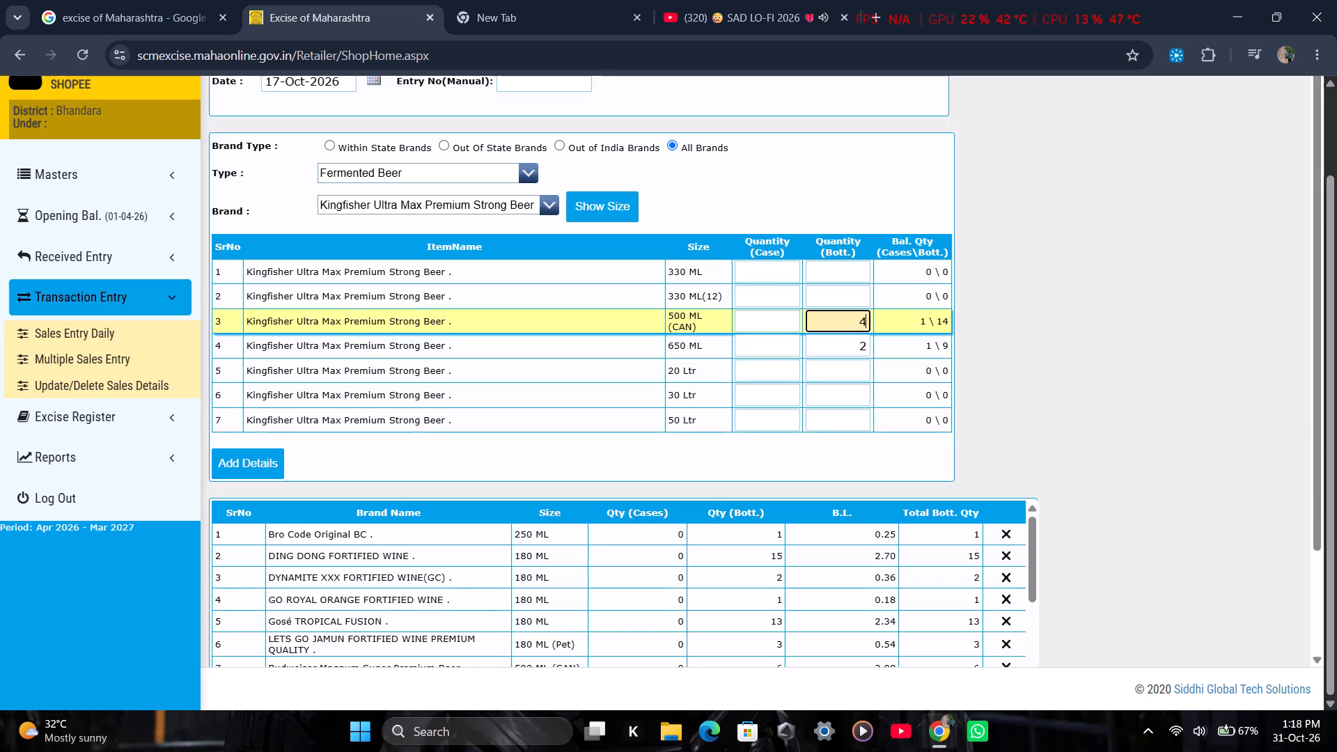
pyautogui.click(259, 454)
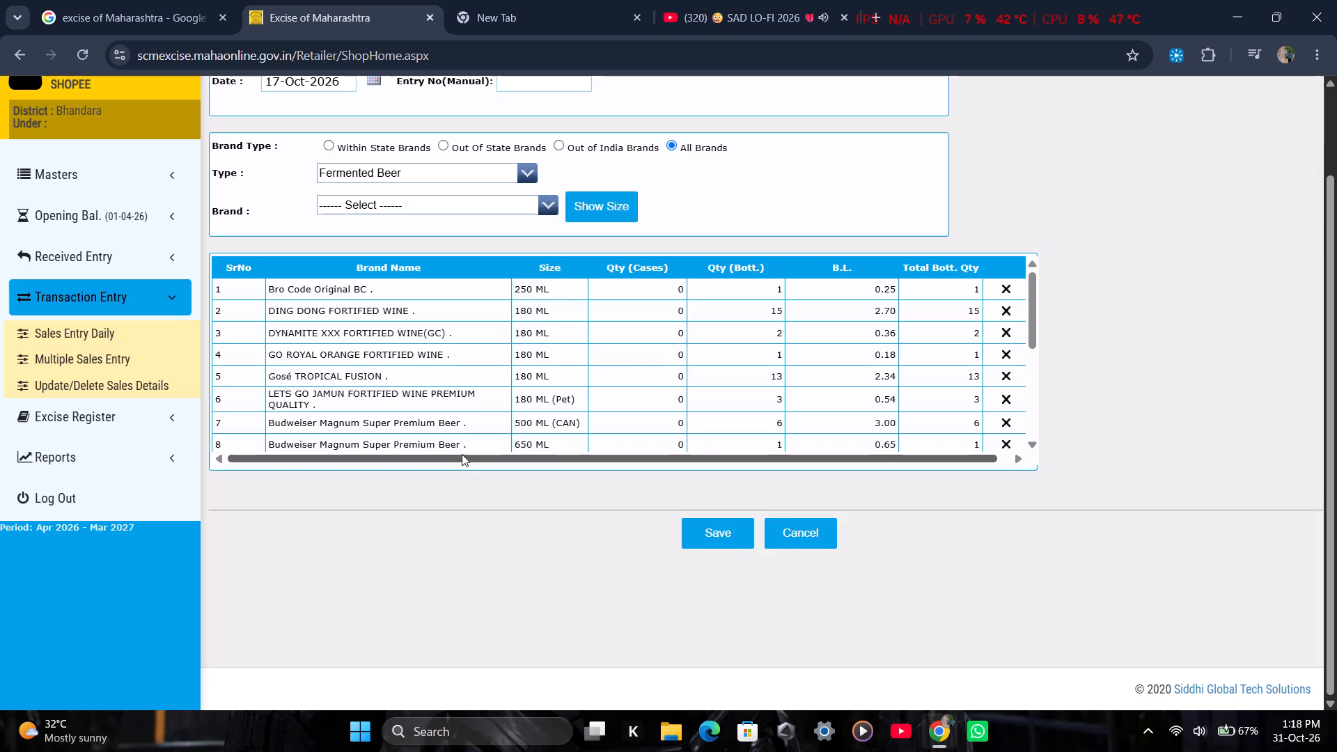
# Add Kingfisher Strong Premium Beer to the sales entry with 29 bottles of 650 ML and 10 of 500 ML (CAN).
pyautogui.scroll(-9, 472, 436)
pyautogui.click(548, 207)
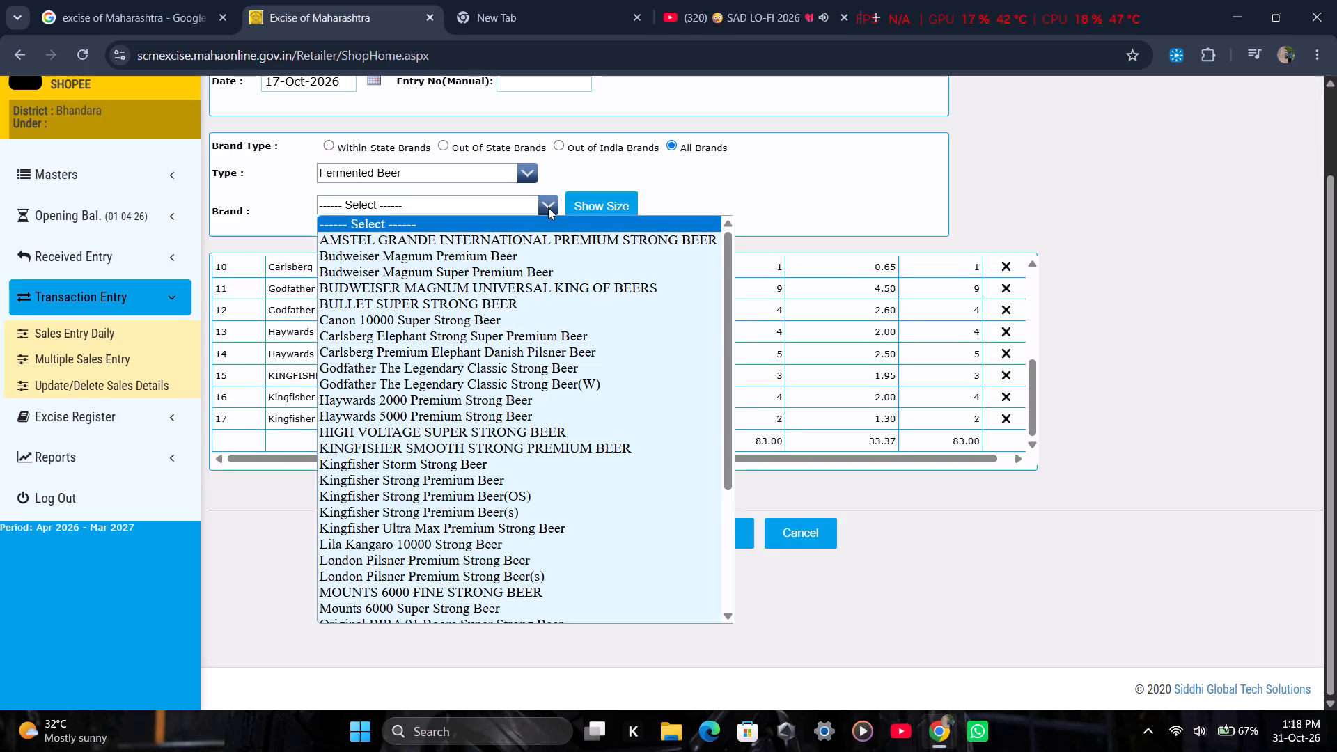
pyautogui.click(638, 483)
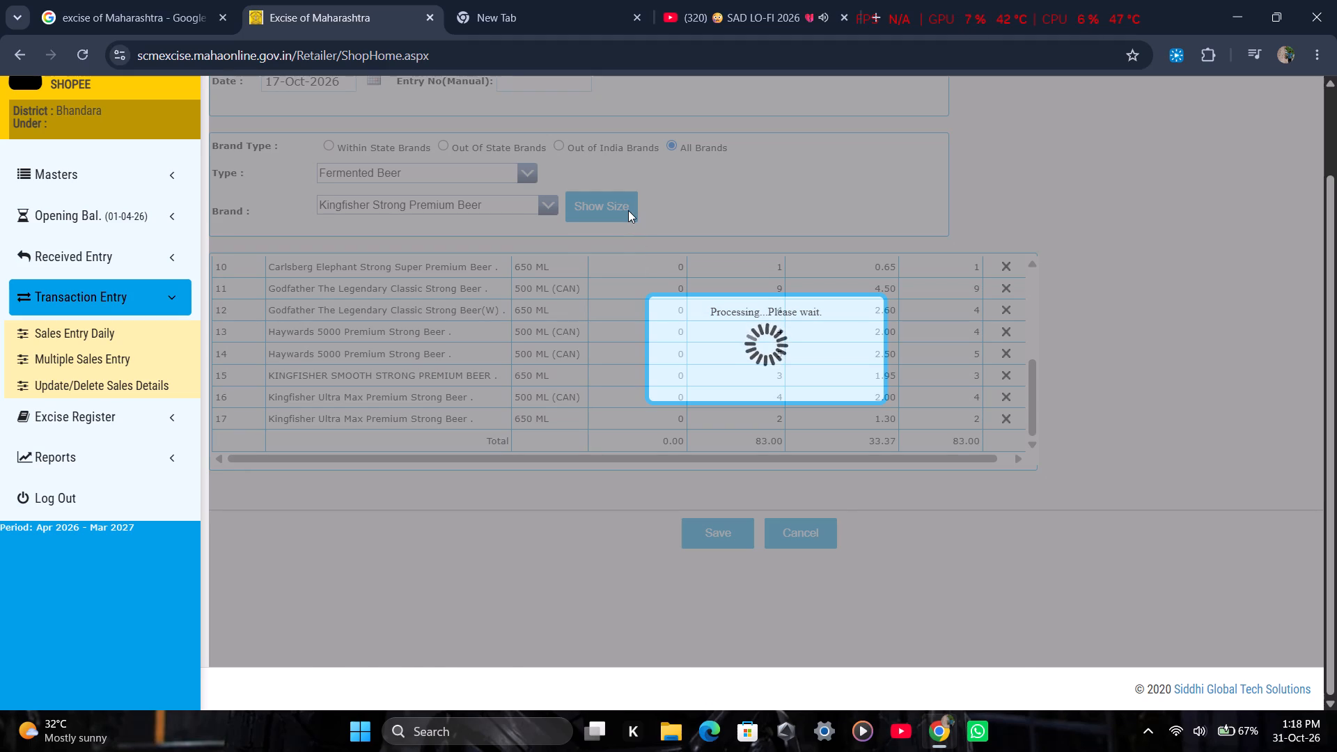
pyautogui.click(600, 206)
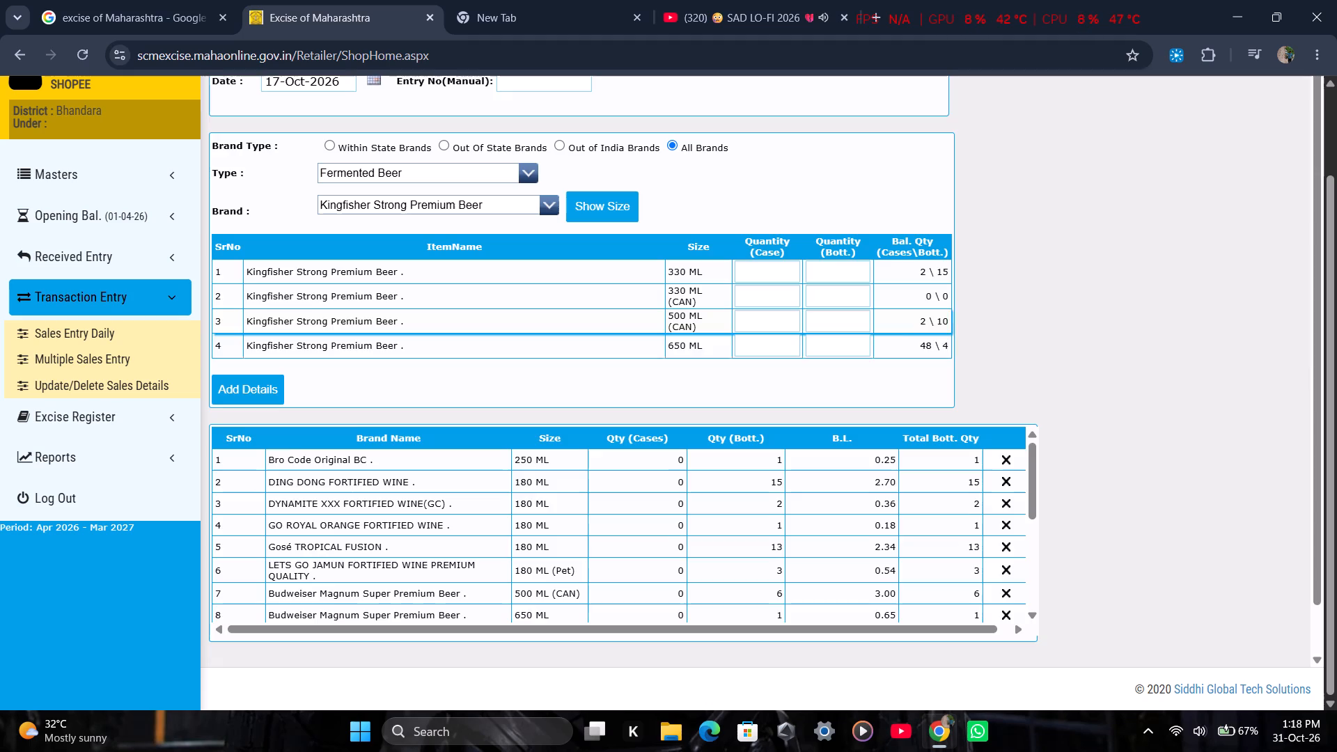
pyautogui.click(843, 344)
pyautogui.write('29')
pyautogui.click(847, 327)
pyautogui.write('10')
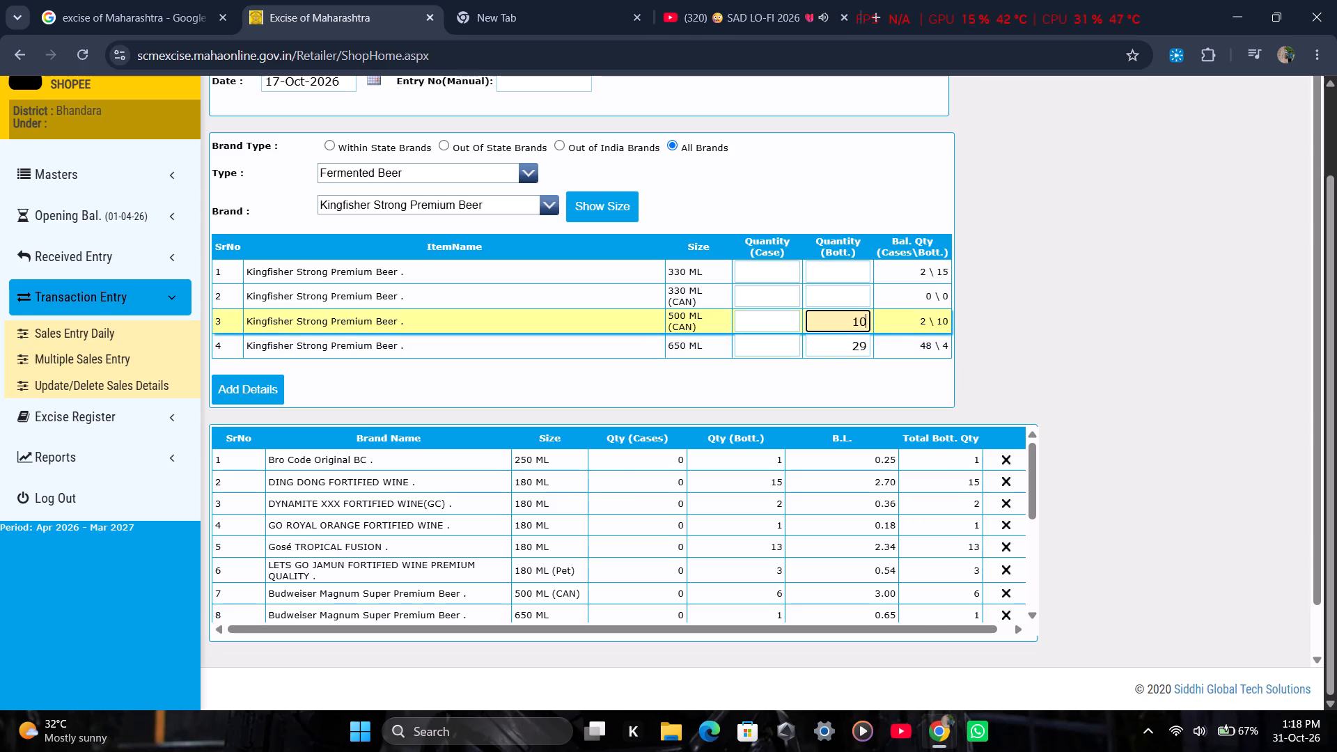
pyautogui.click(263, 375)
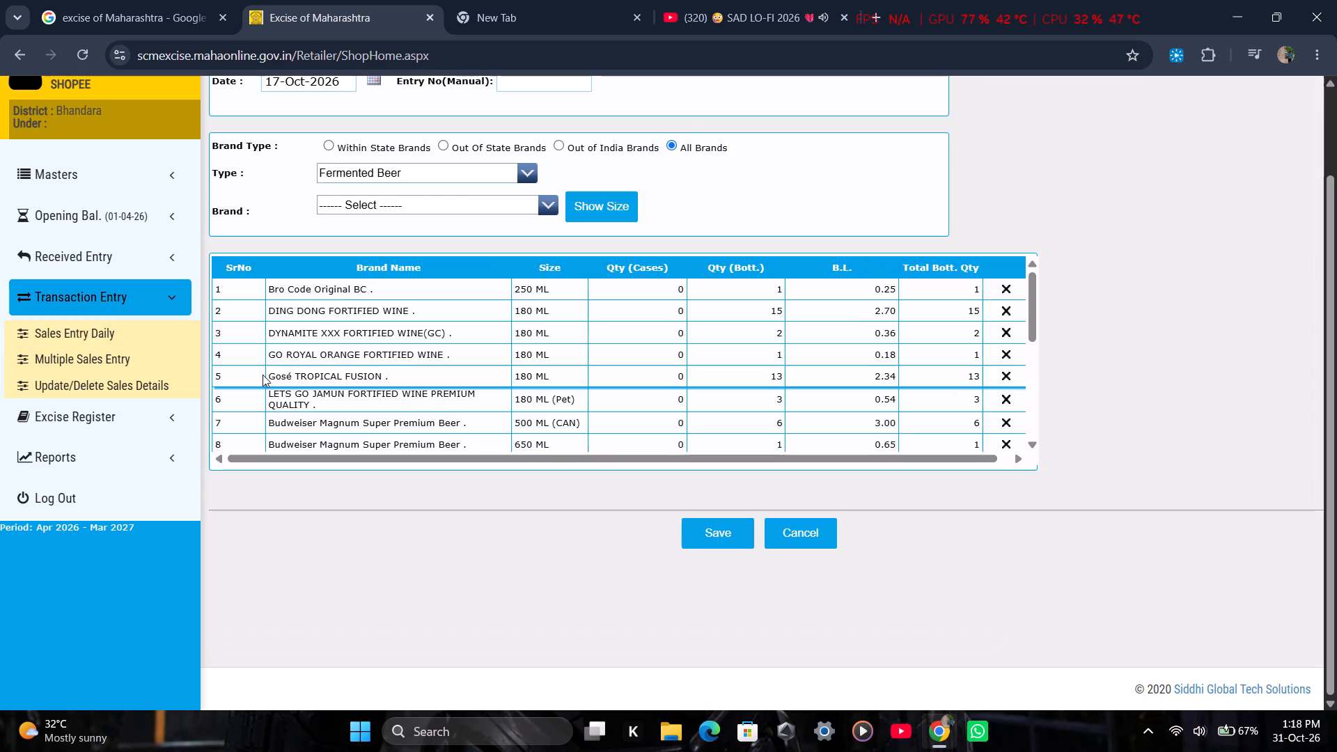
# Add 2 bottles of London Pilsner Premium Strong Beer 650 ML to the sales entry.
pyautogui.scroll(-8, 304, 375)
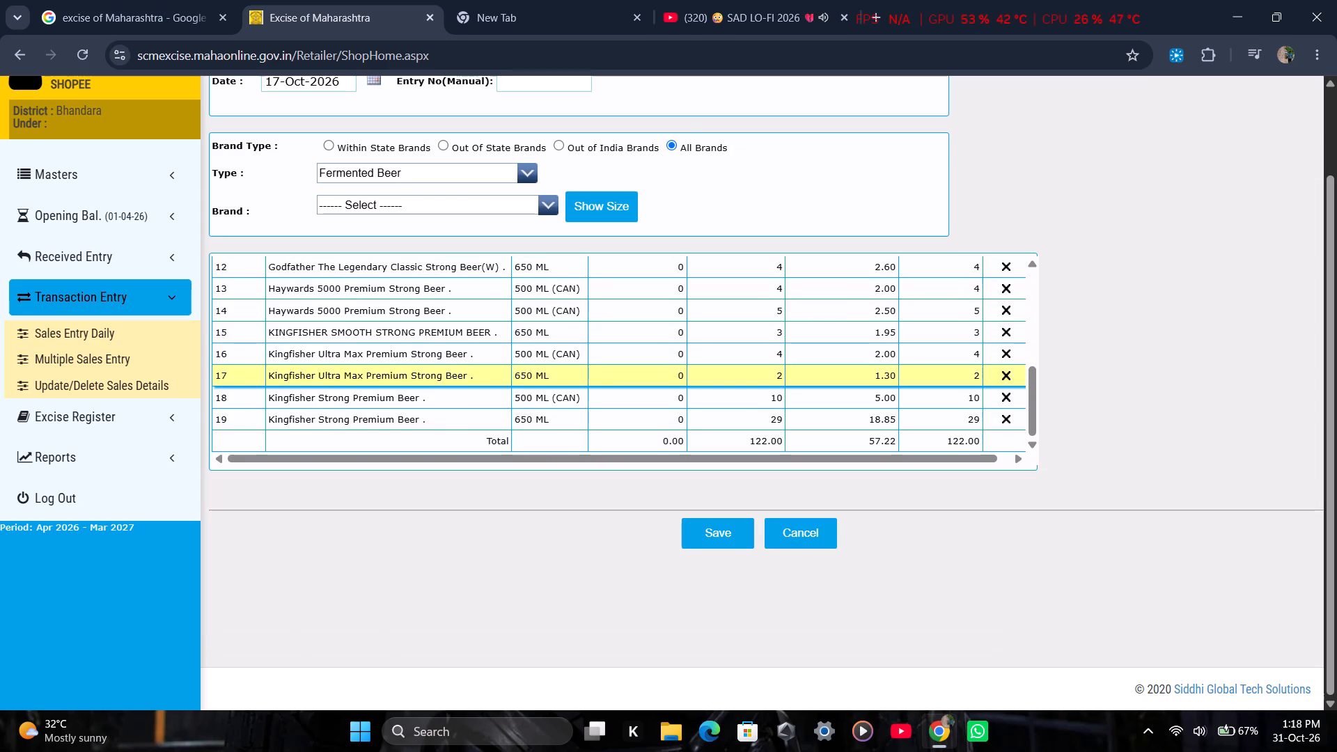
pyautogui.click(545, 207)
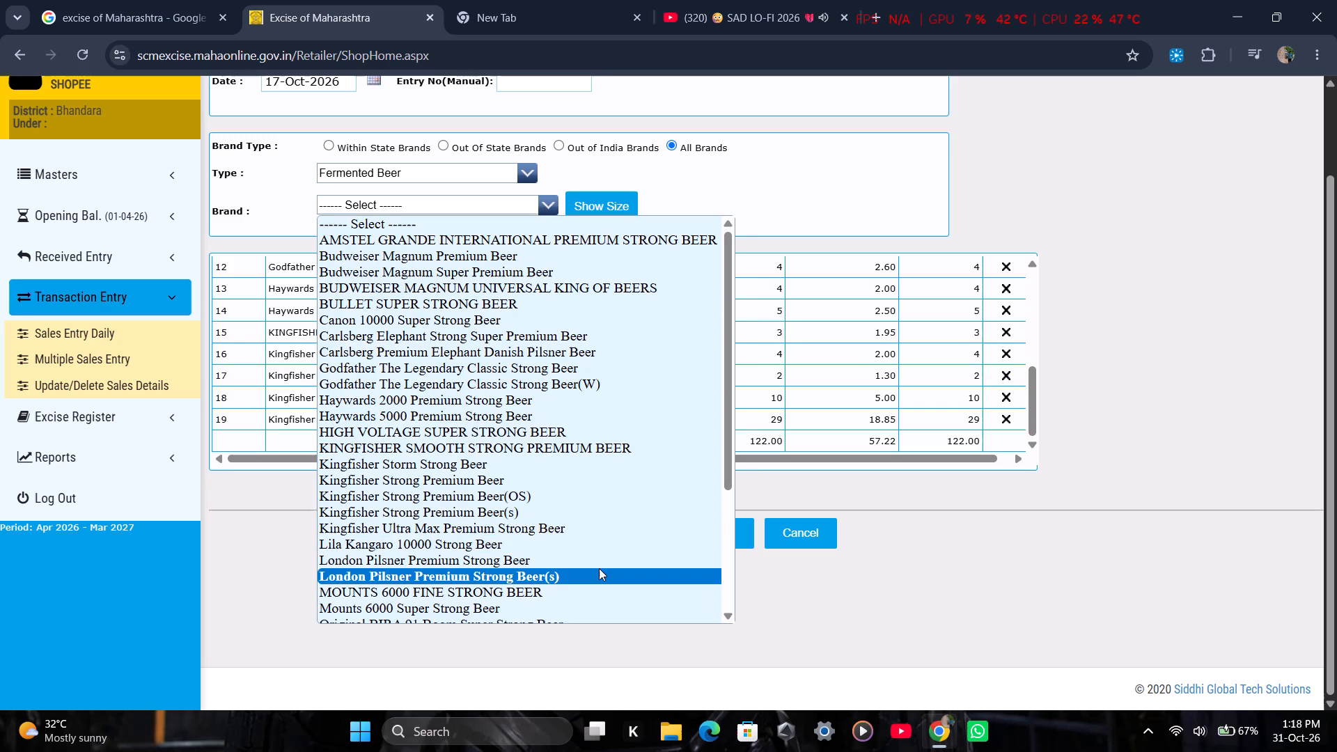
pyautogui.click(599, 564)
pyautogui.click(611, 210)
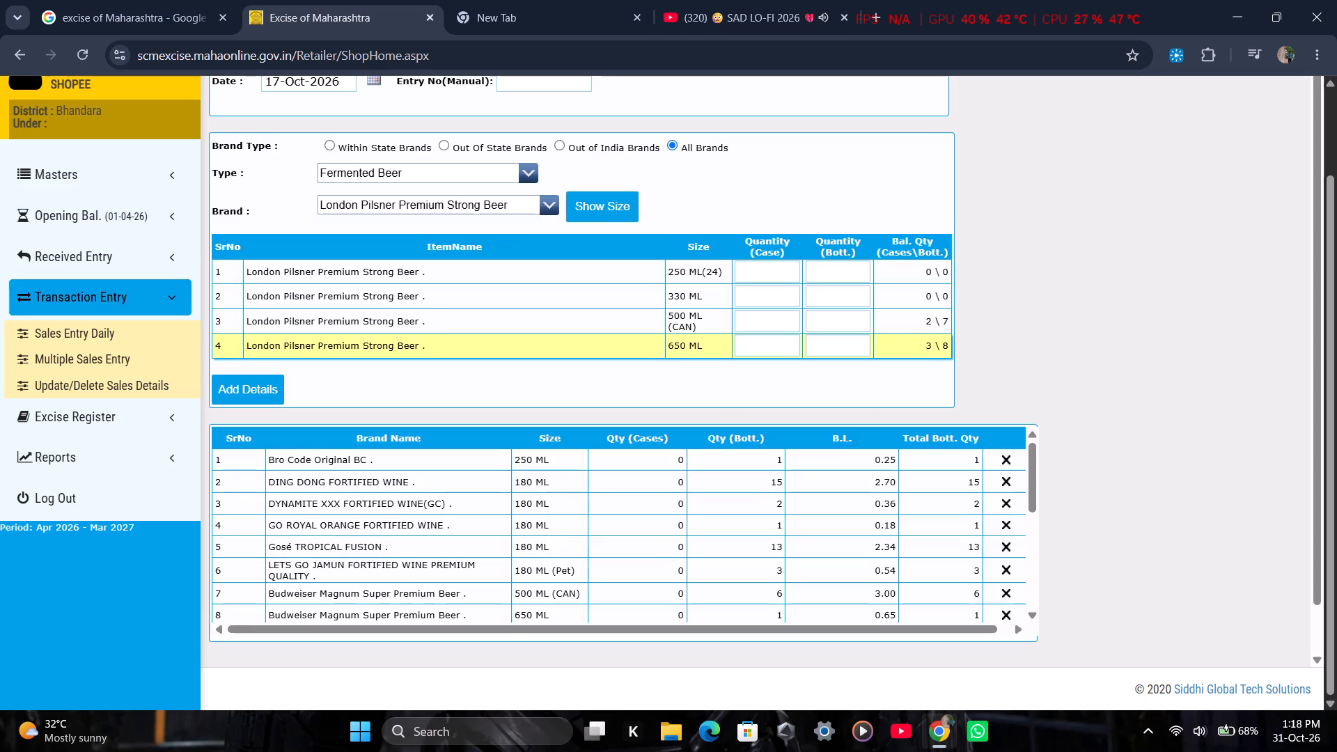
pyautogui.click(845, 350)
pyautogui.press('2')
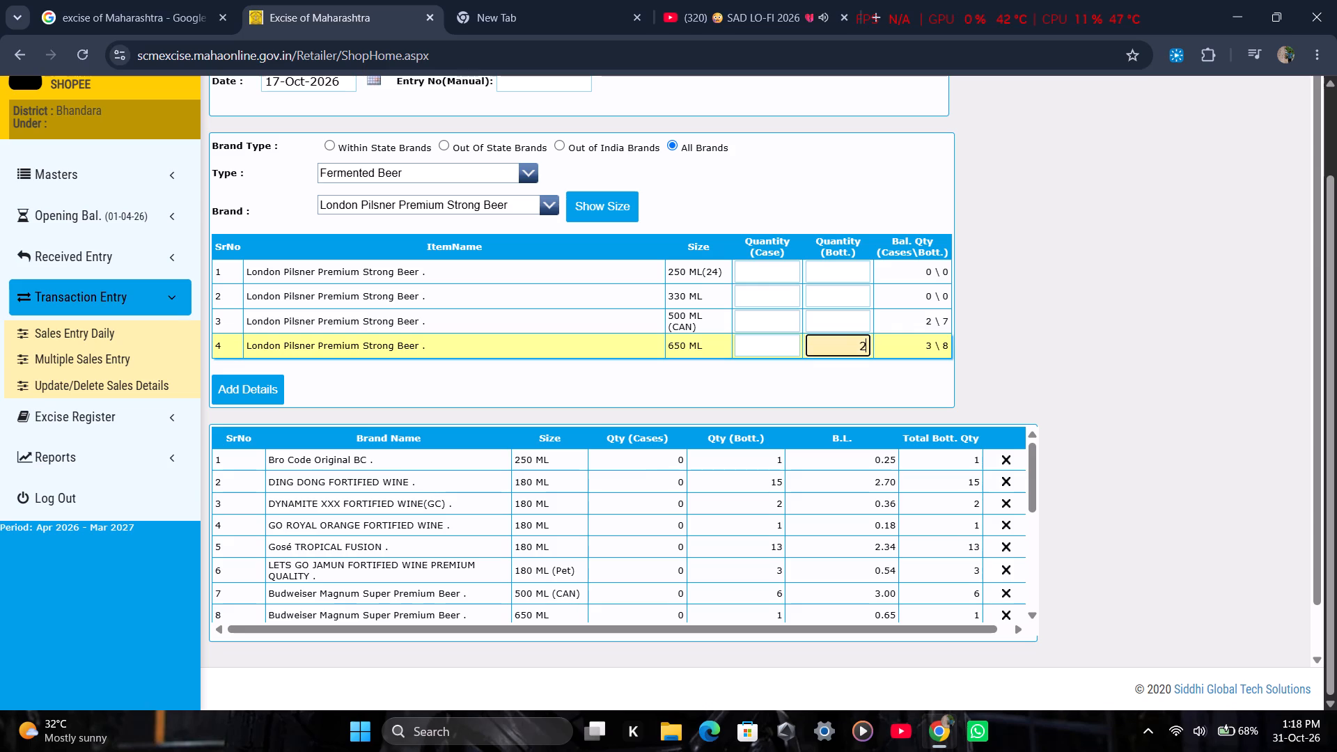
pyautogui.click(259, 391)
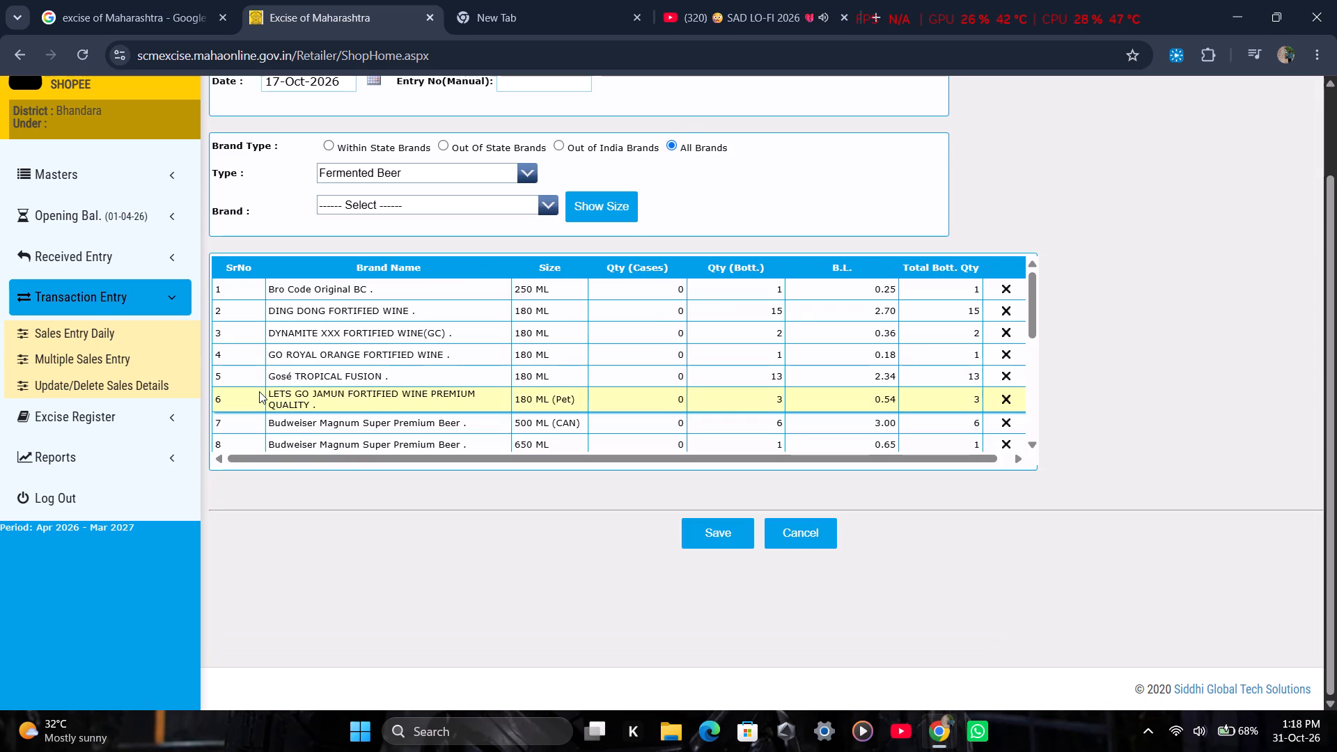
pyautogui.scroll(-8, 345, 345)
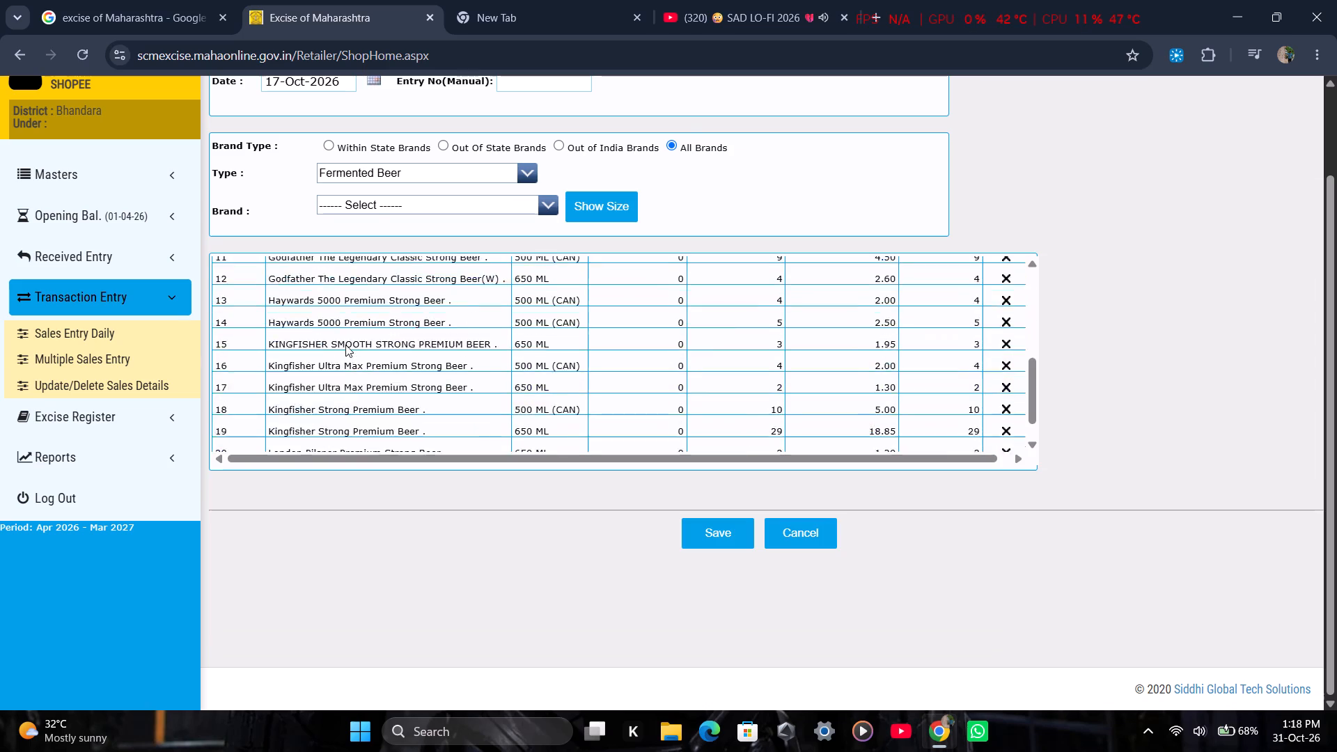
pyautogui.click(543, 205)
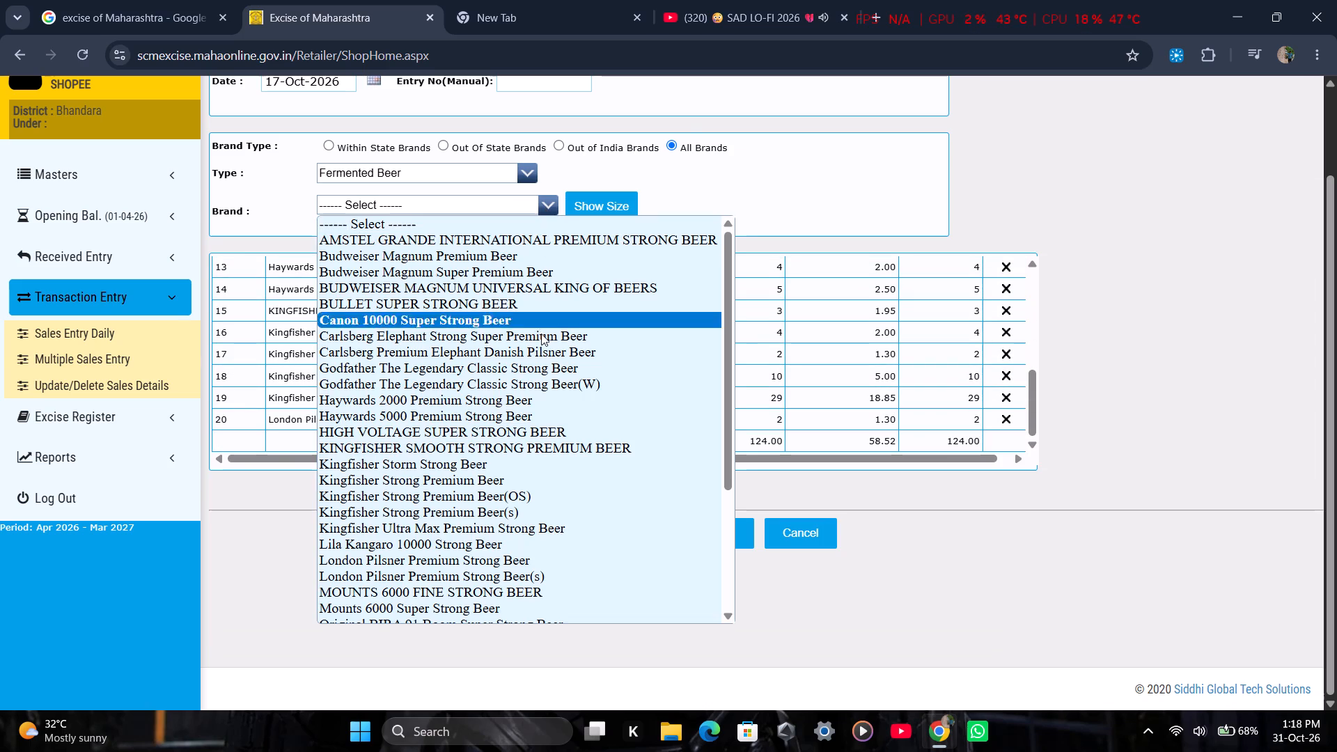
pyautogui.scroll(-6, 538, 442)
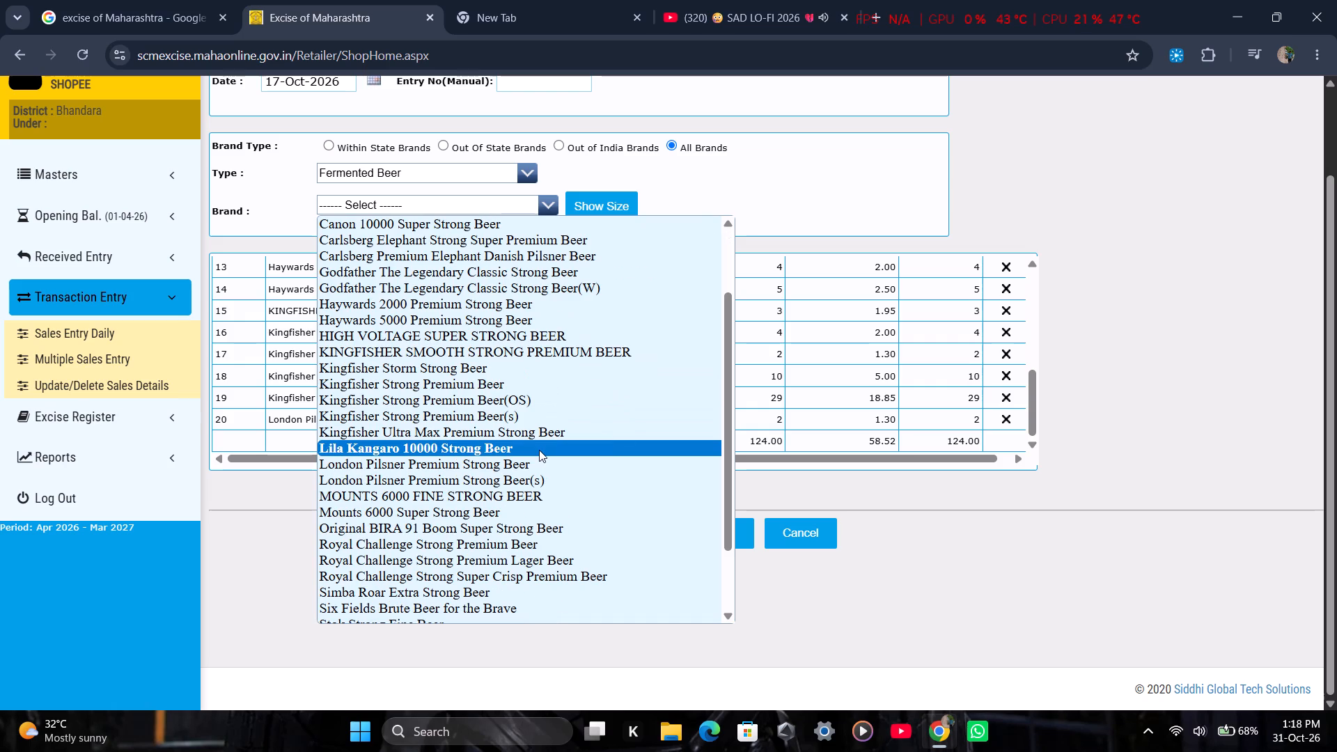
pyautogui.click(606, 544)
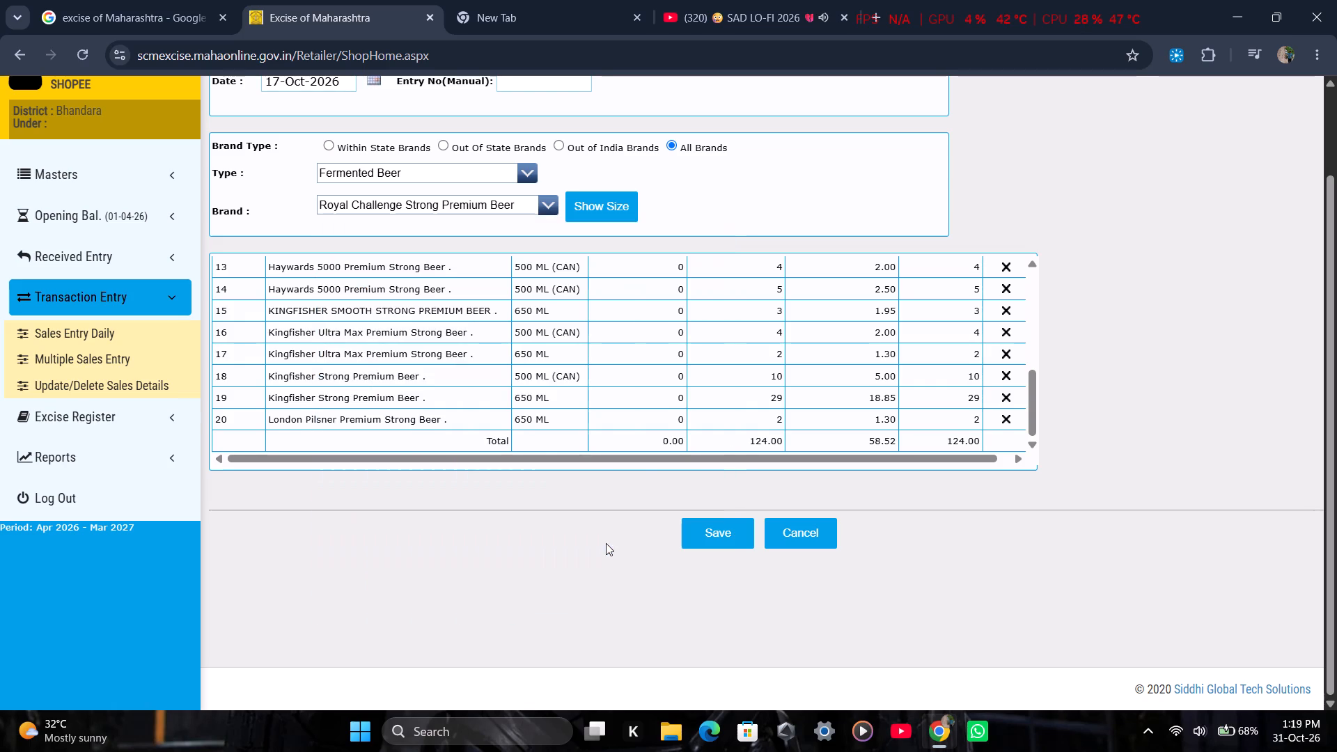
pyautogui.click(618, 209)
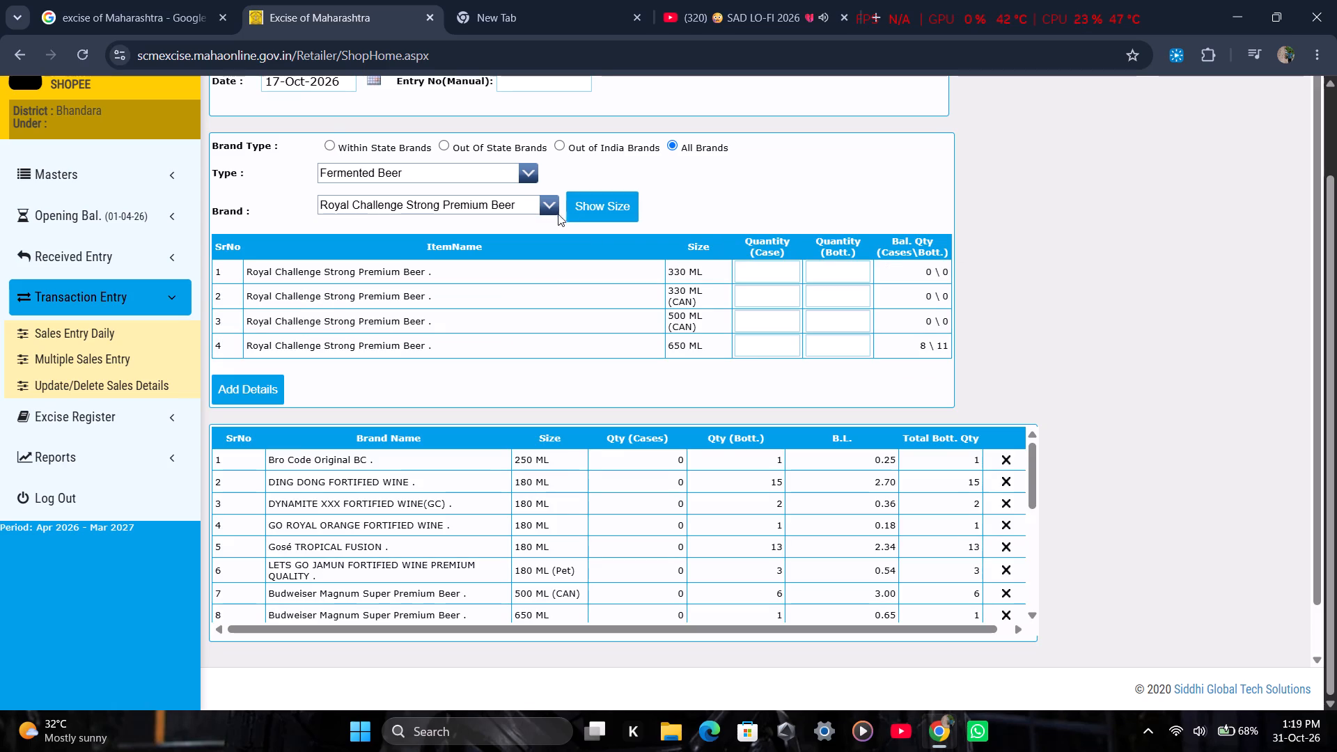
# Add 4 cans of Royal Challenge Strong Premium Lager Beer 500 ML (CAN) to the sales entry.
pyautogui.click(540, 202)
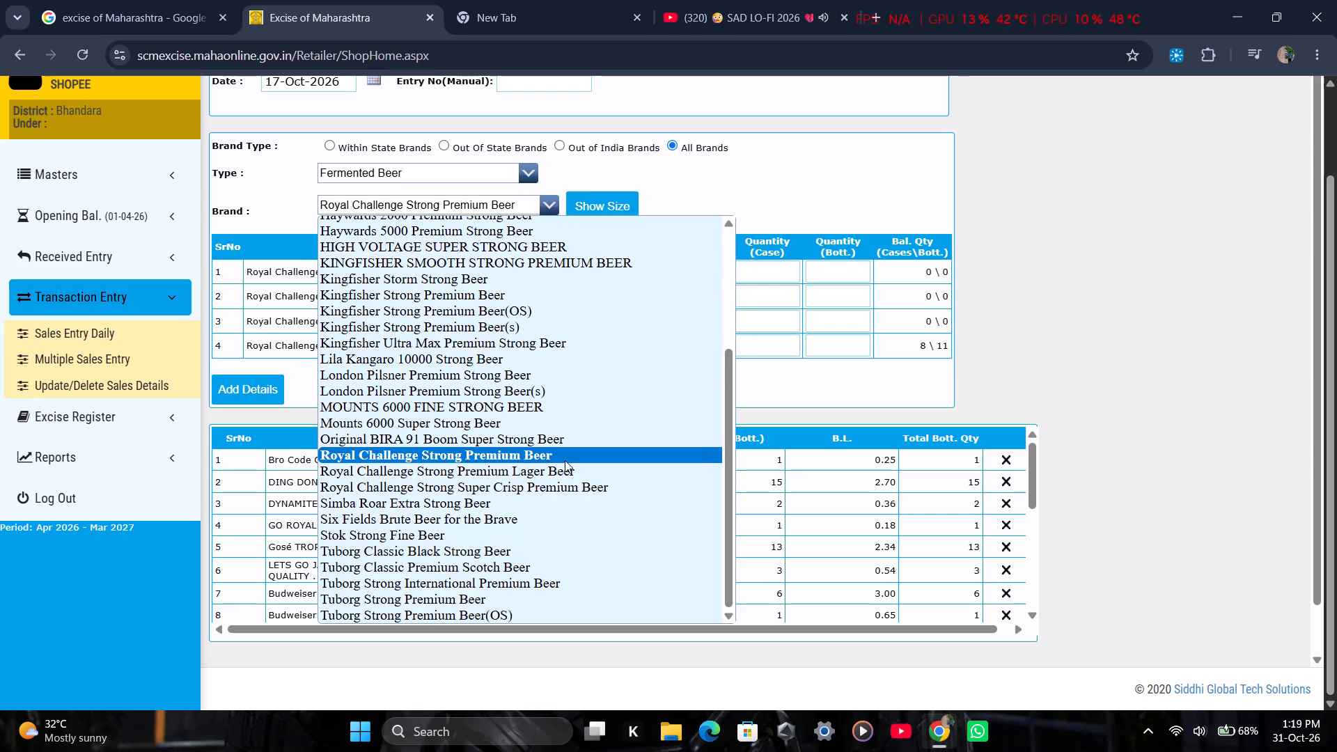
pyautogui.click(572, 473)
pyautogui.click(585, 212)
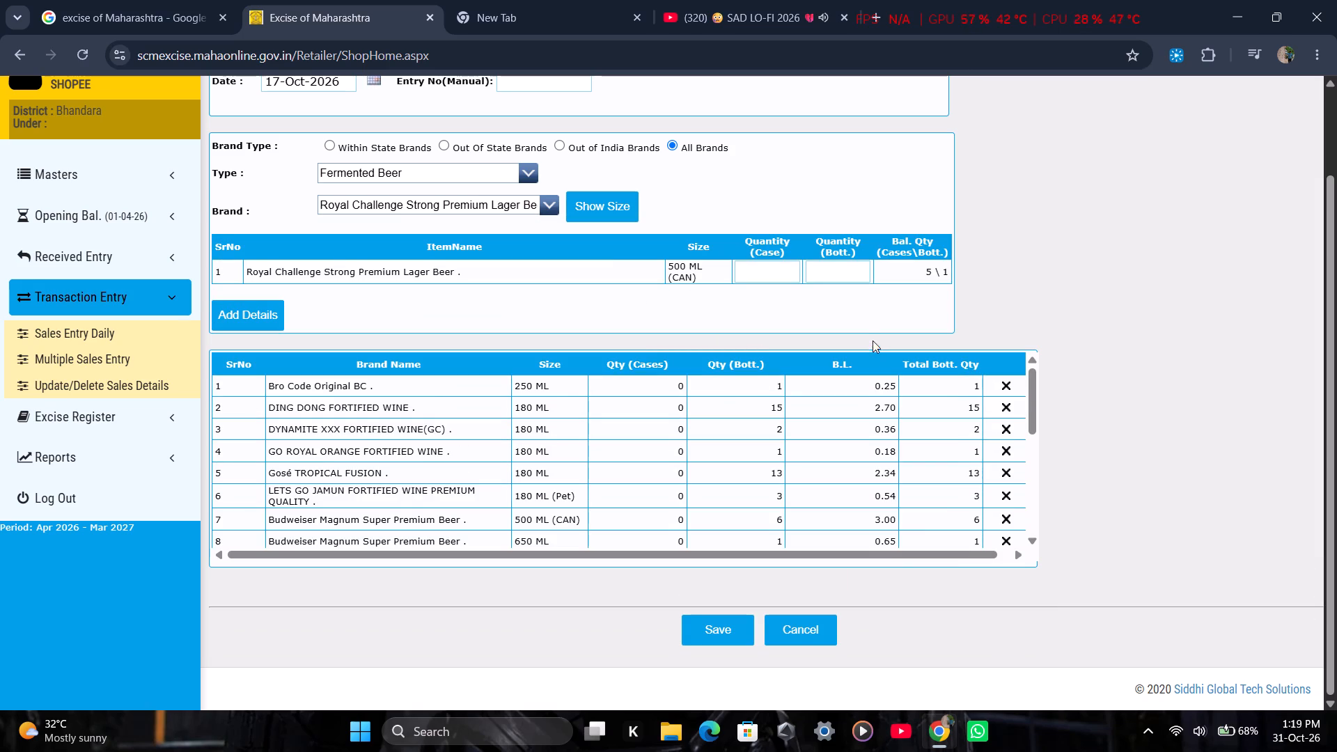
pyautogui.click(857, 269)
pyautogui.press('4')
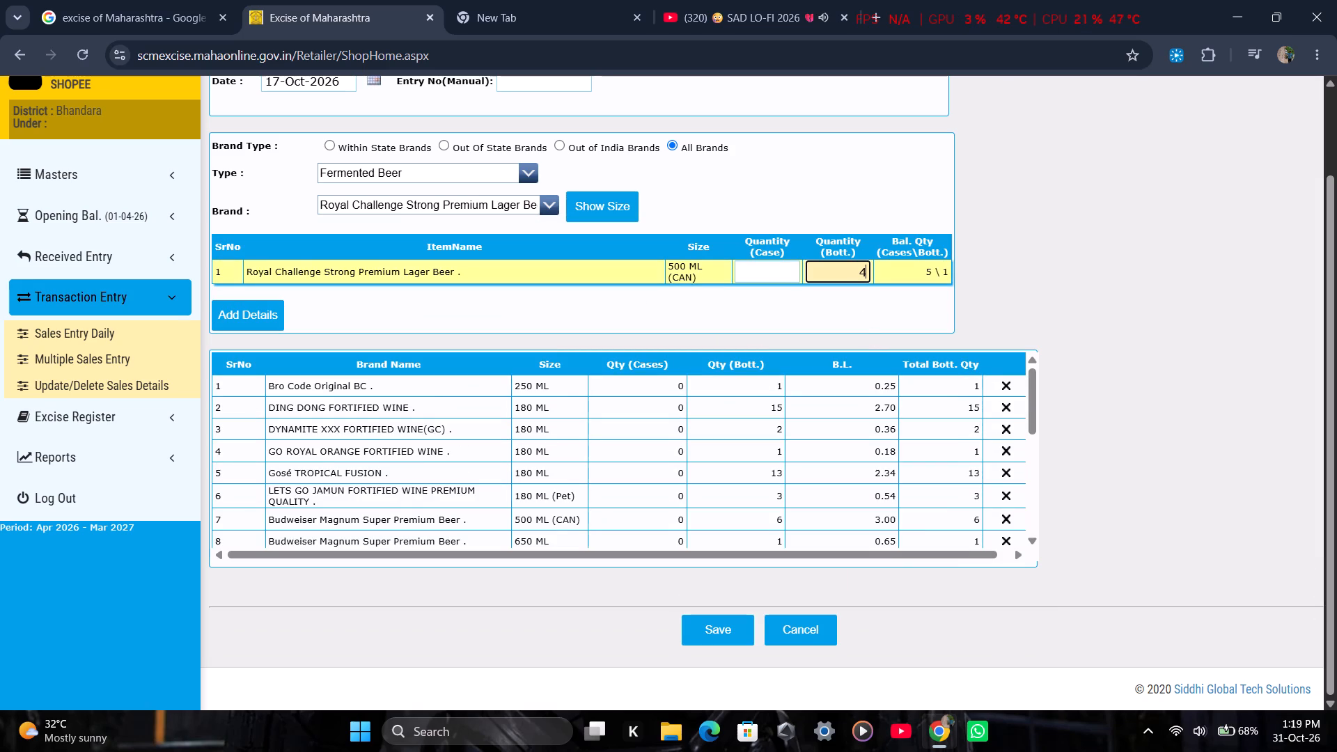
pyautogui.click(265, 309)
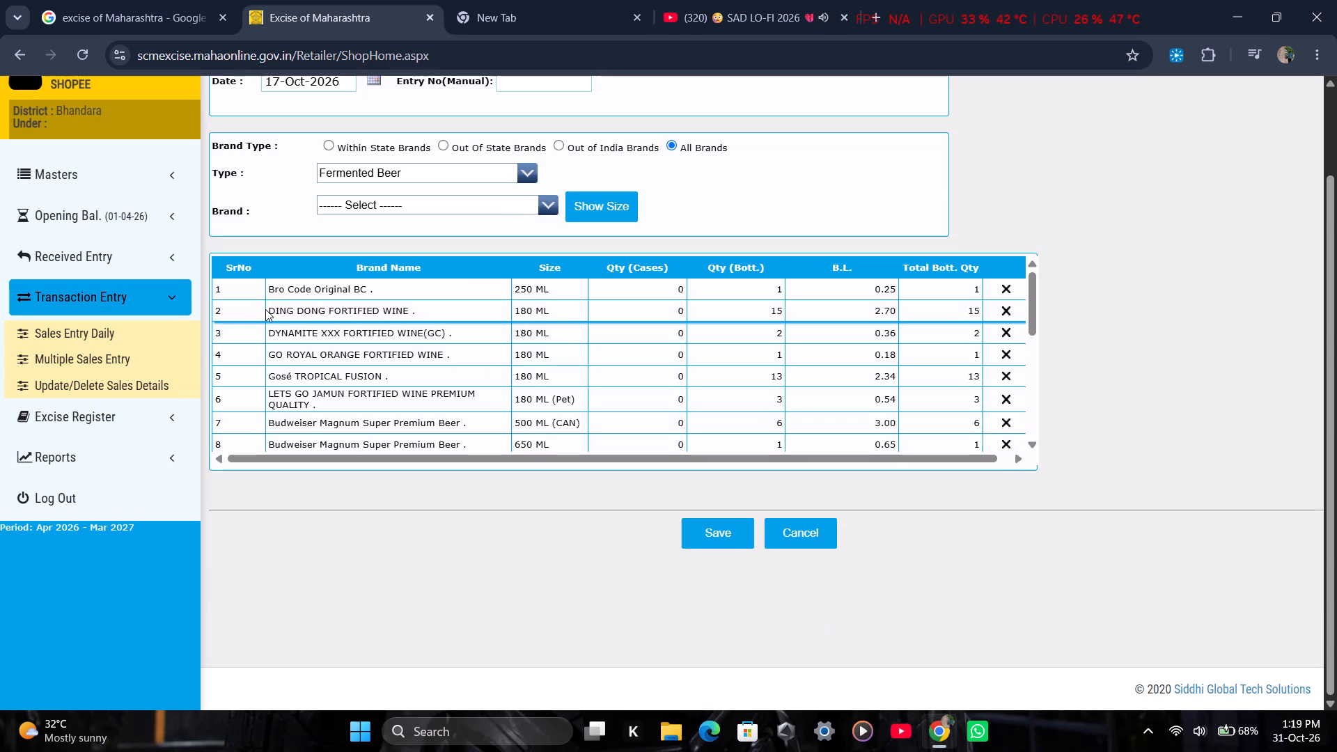
# Add Tuborg Strong Premium Beer to the sales entry with 6 of 500 ML (CAN) and 2 bottles of 330 ML.
pyautogui.scroll(-8, 414, 323)
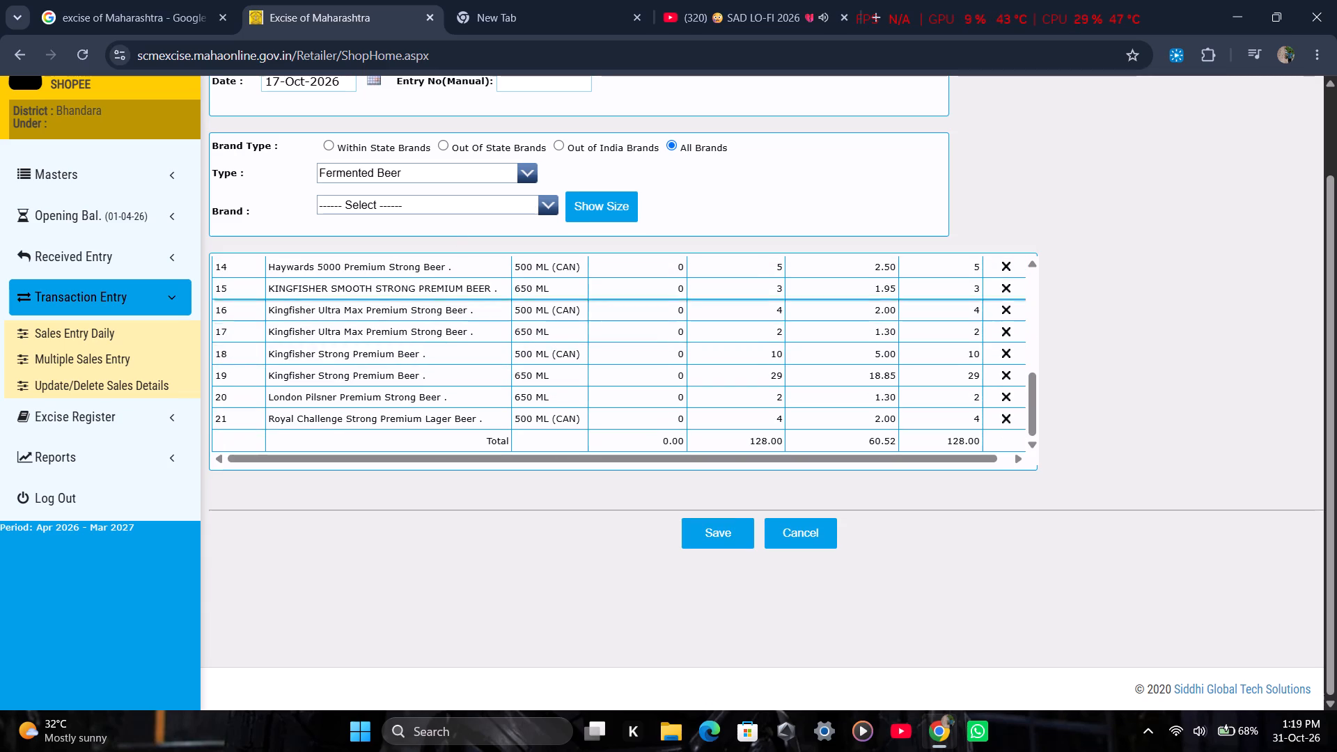
pyautogui.click(549, 210)
pyautogui.scroll(-18, 577, 453)
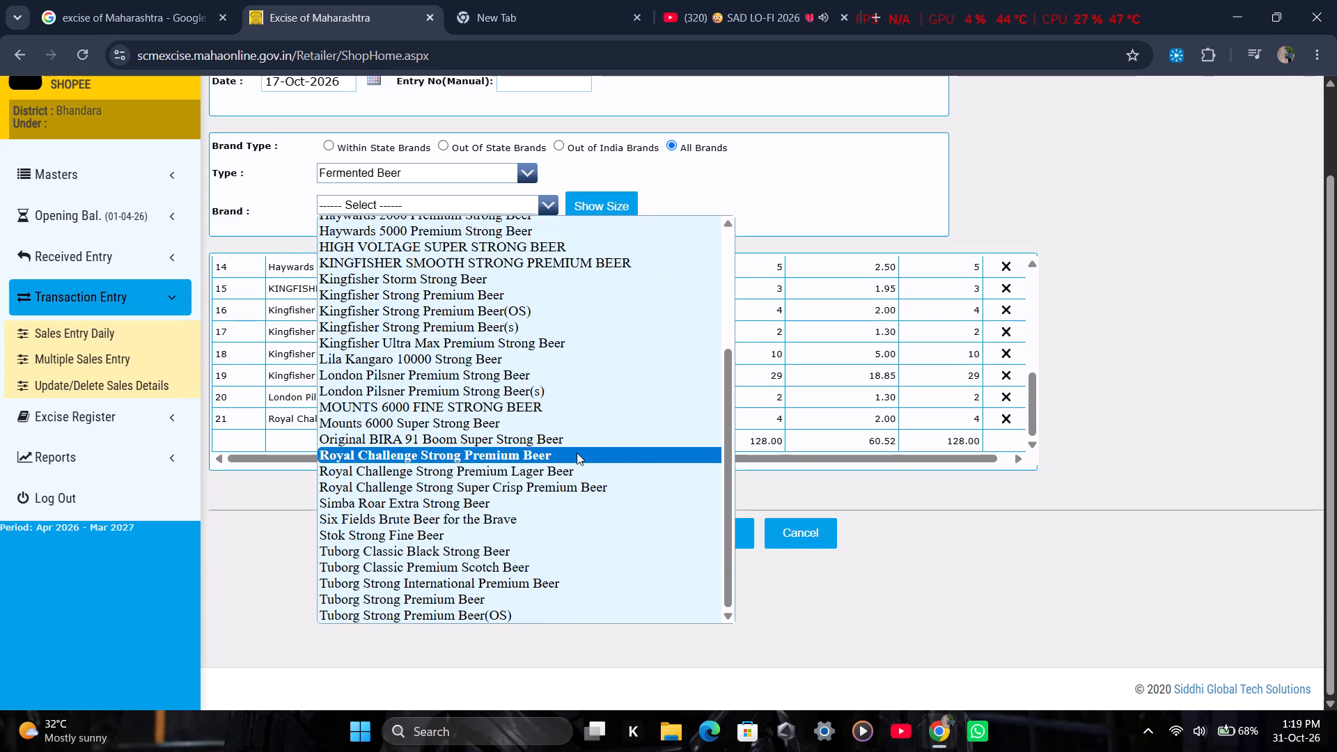
pyautogui.click(643, 599)
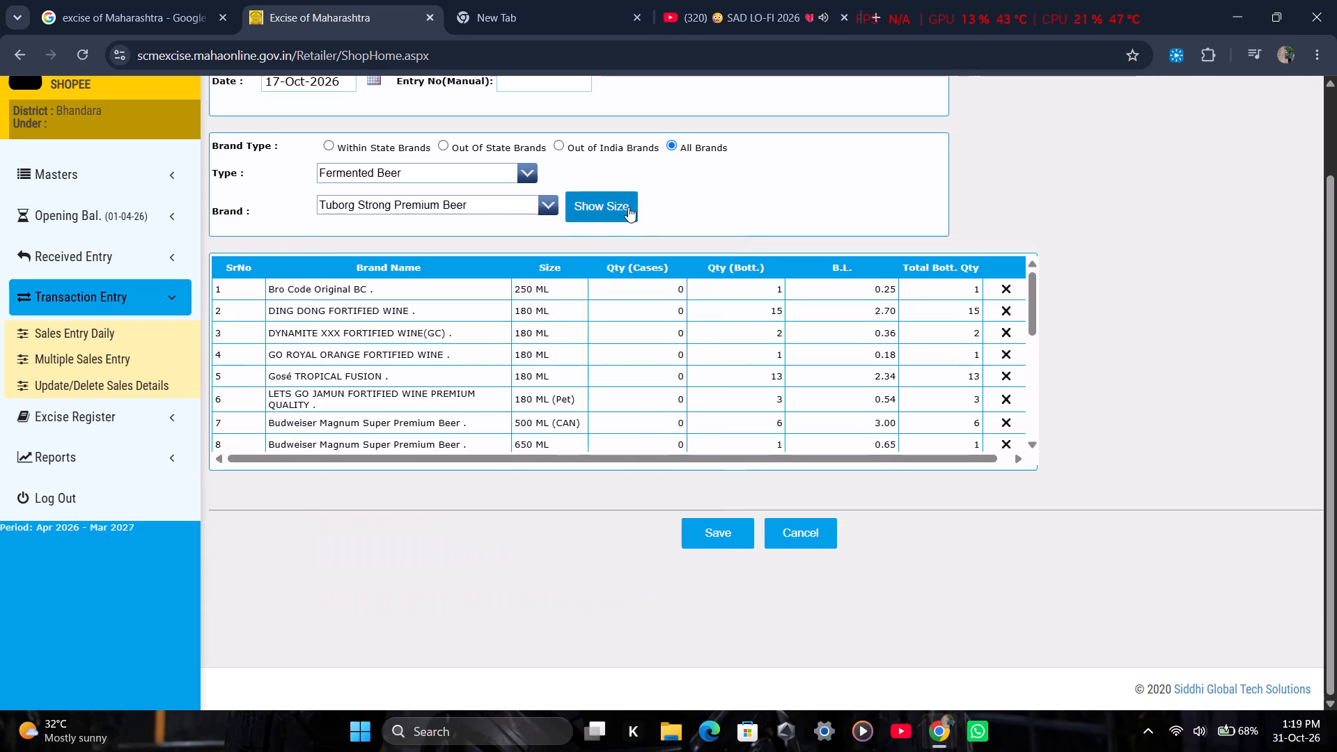
pyautogui.click(623, 207)
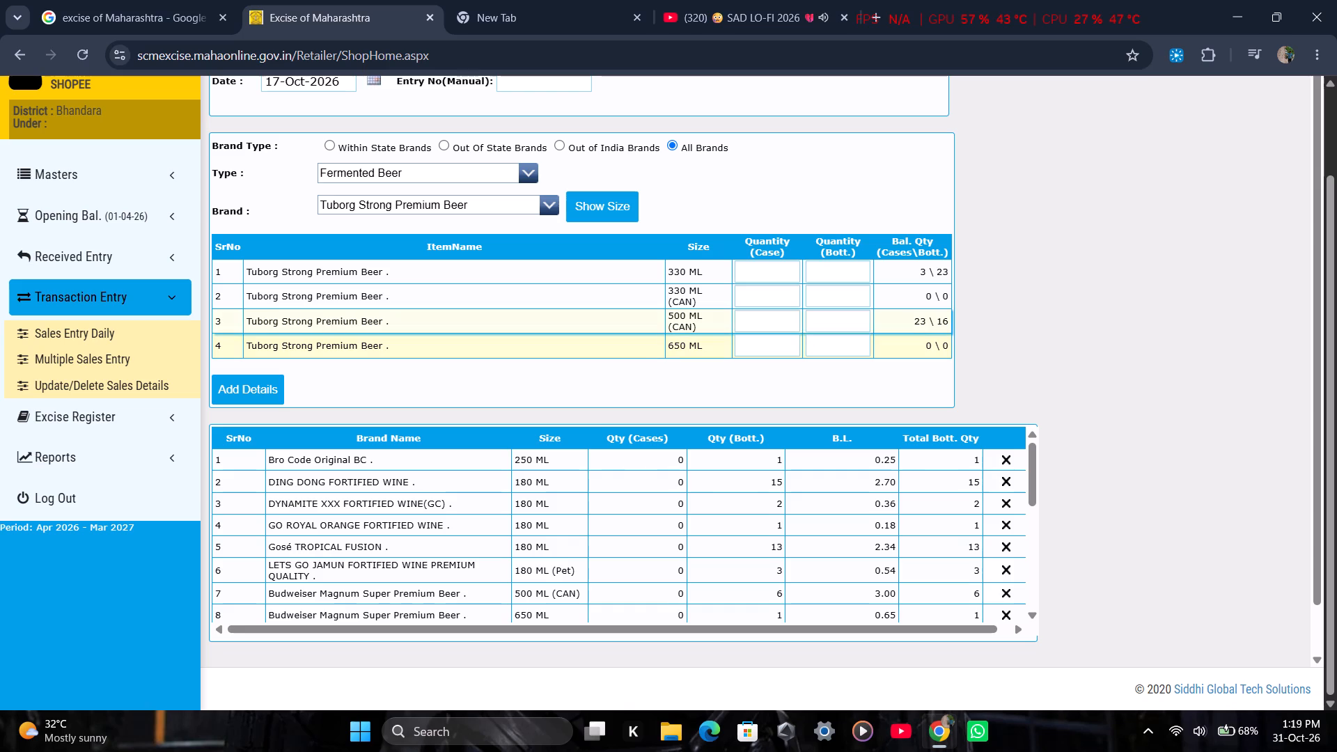
pyautogui.click(838, 321)
pyautogui.press('6')
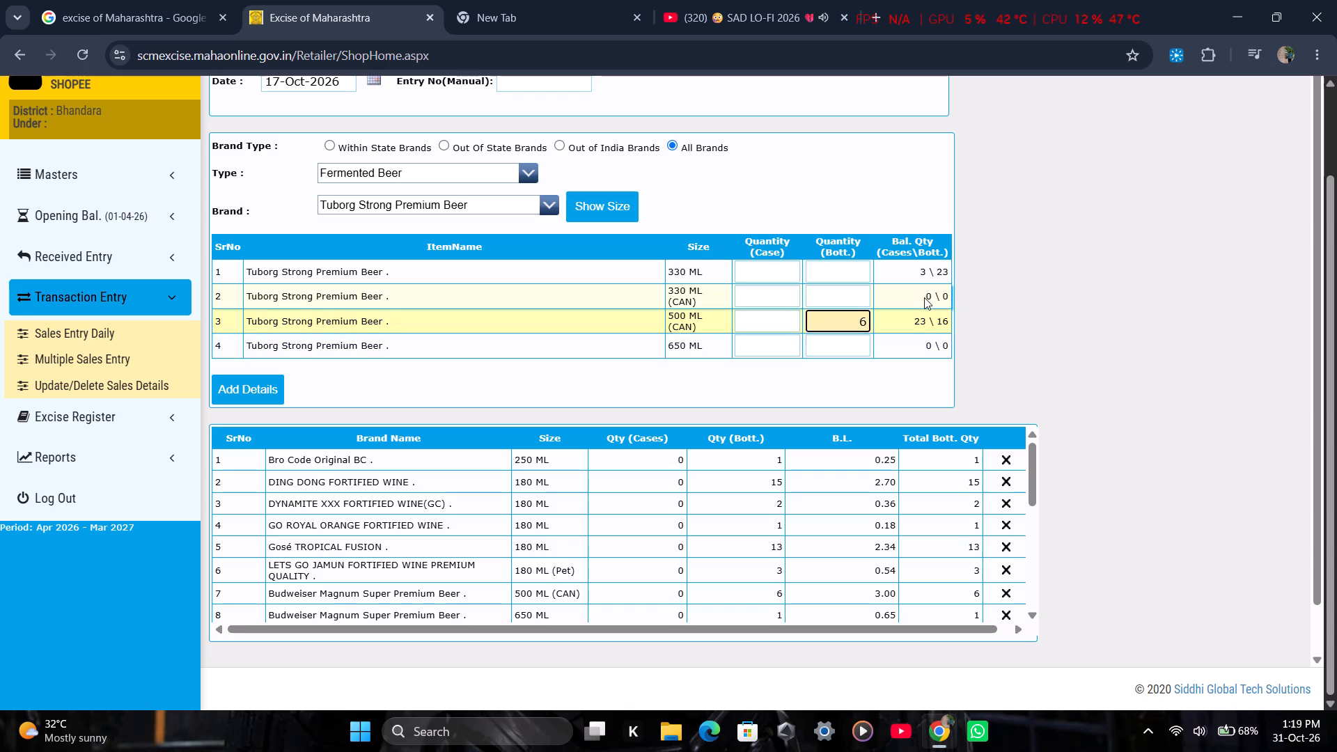
pyautogui.click(843, 272)
pyautogui.press('2')
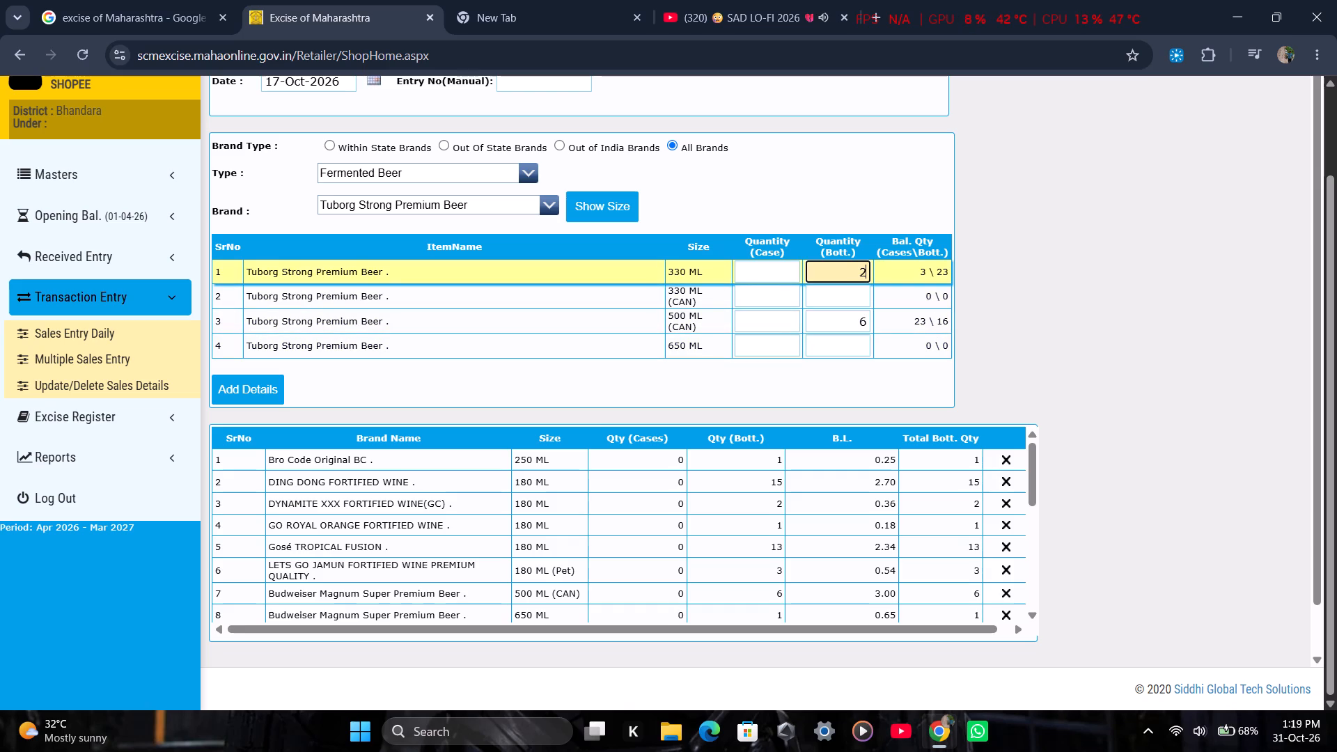
pyautogui.click(267, 390)
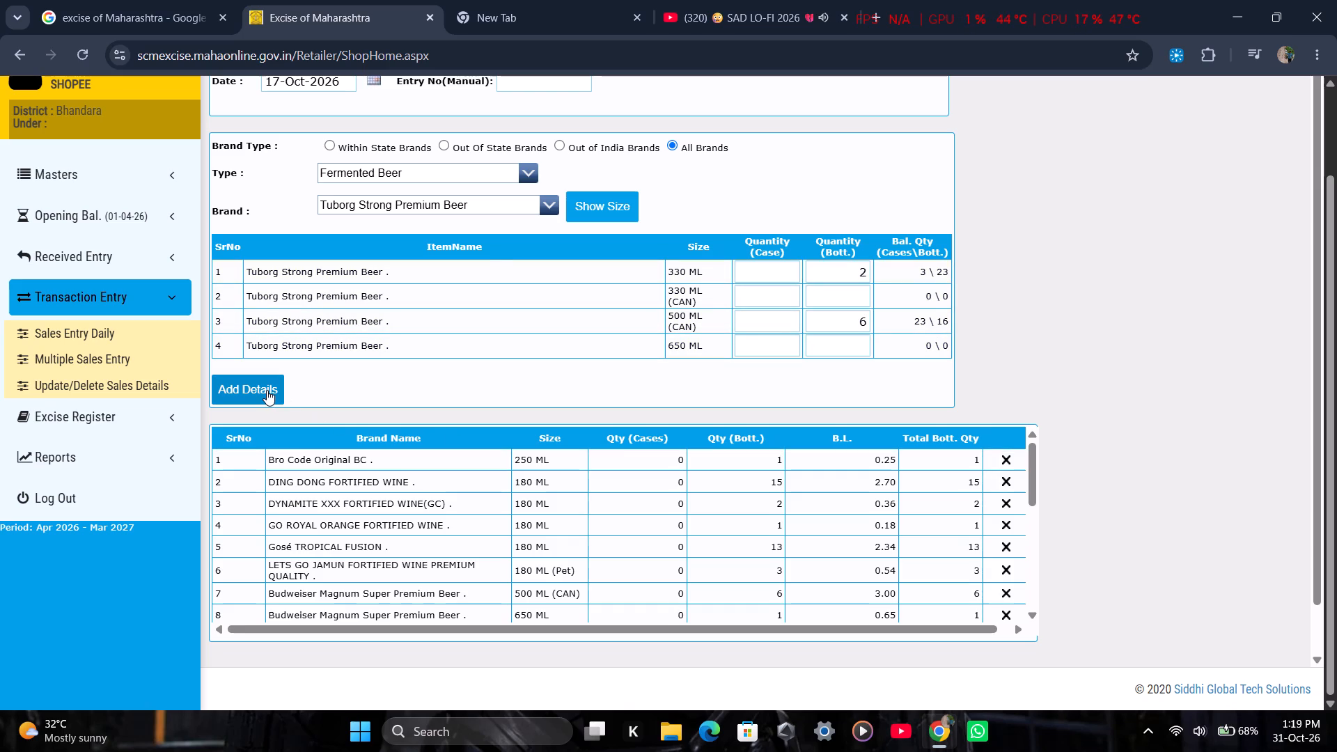
pyautogui.scroll(-9, 480, 312)
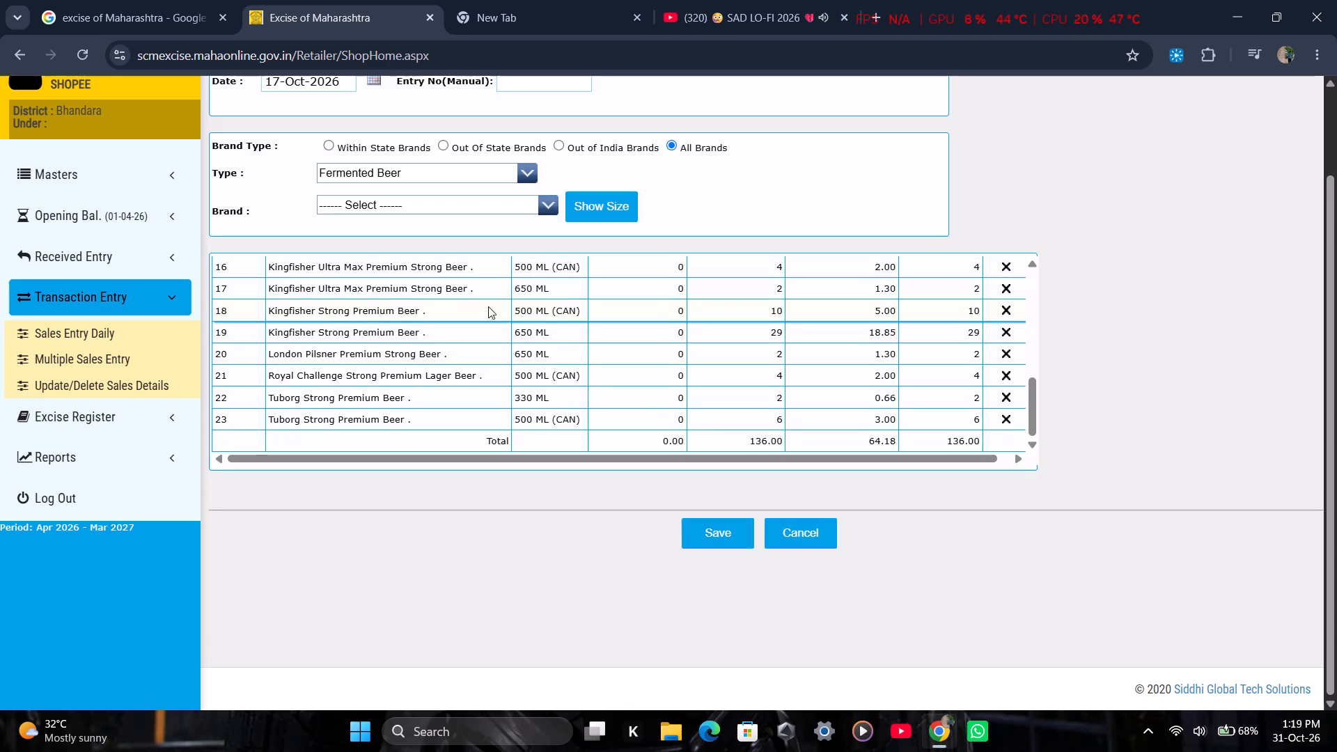
# Add 8 bottles of Tuborg Strong International Premium Beer 650 ML to the sales entry.
pyautogui.click(550, 207)
pyautogui.scroll(-9, 565, 471)
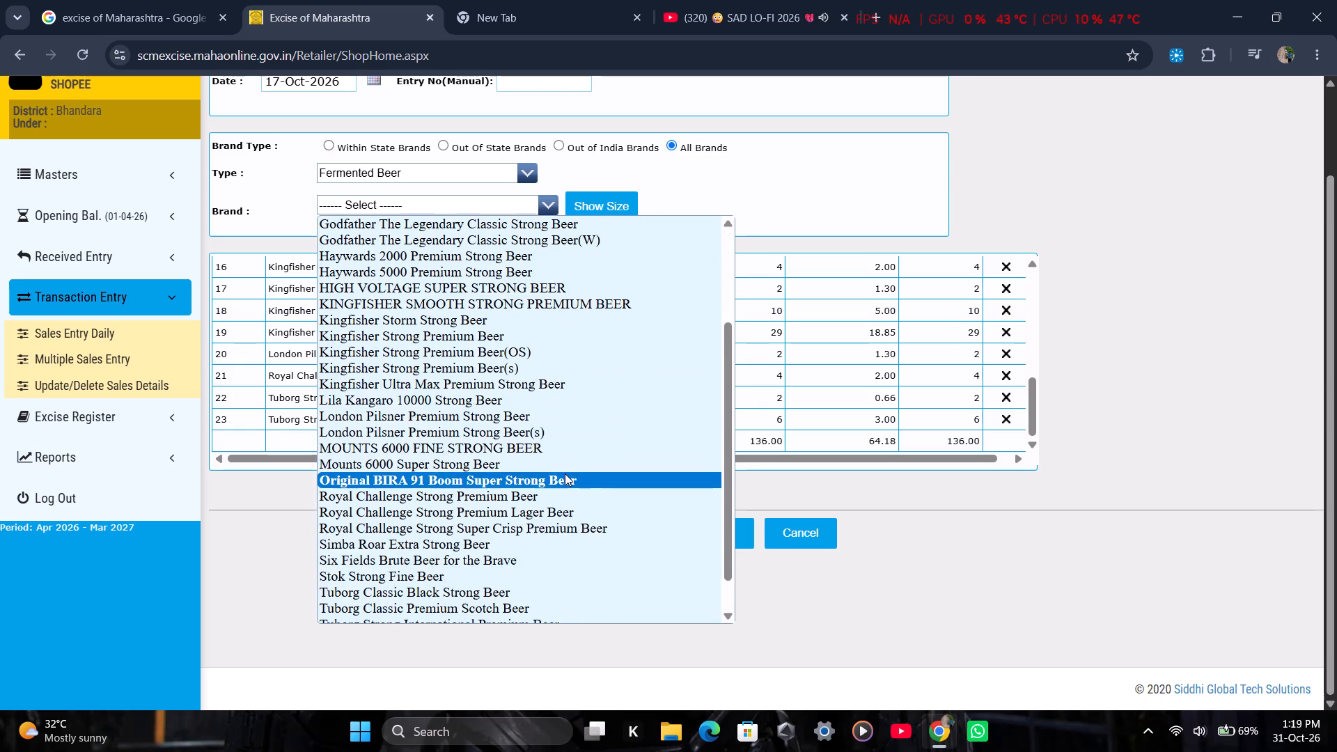
pyautogui.scroll(-9, 565, 473)
pyautogui.click(624, 578)
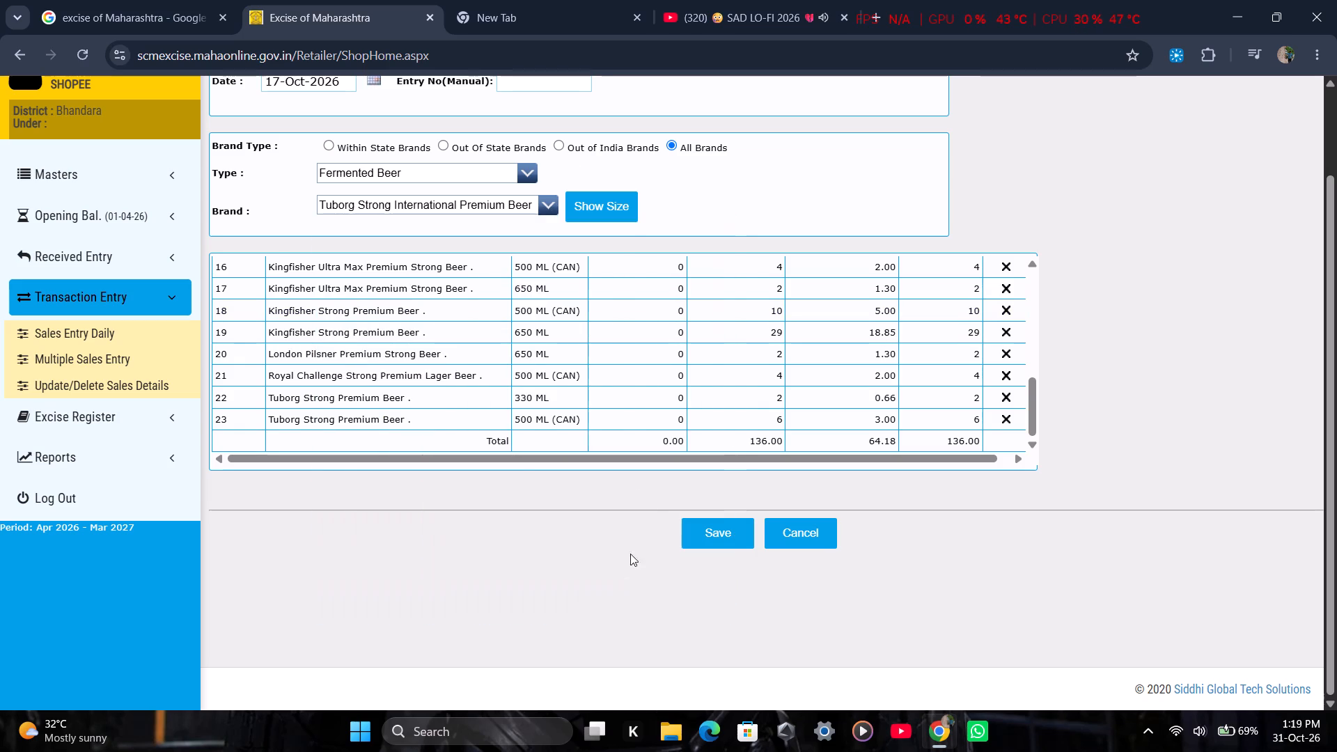
pyautogui.click(616, 217)
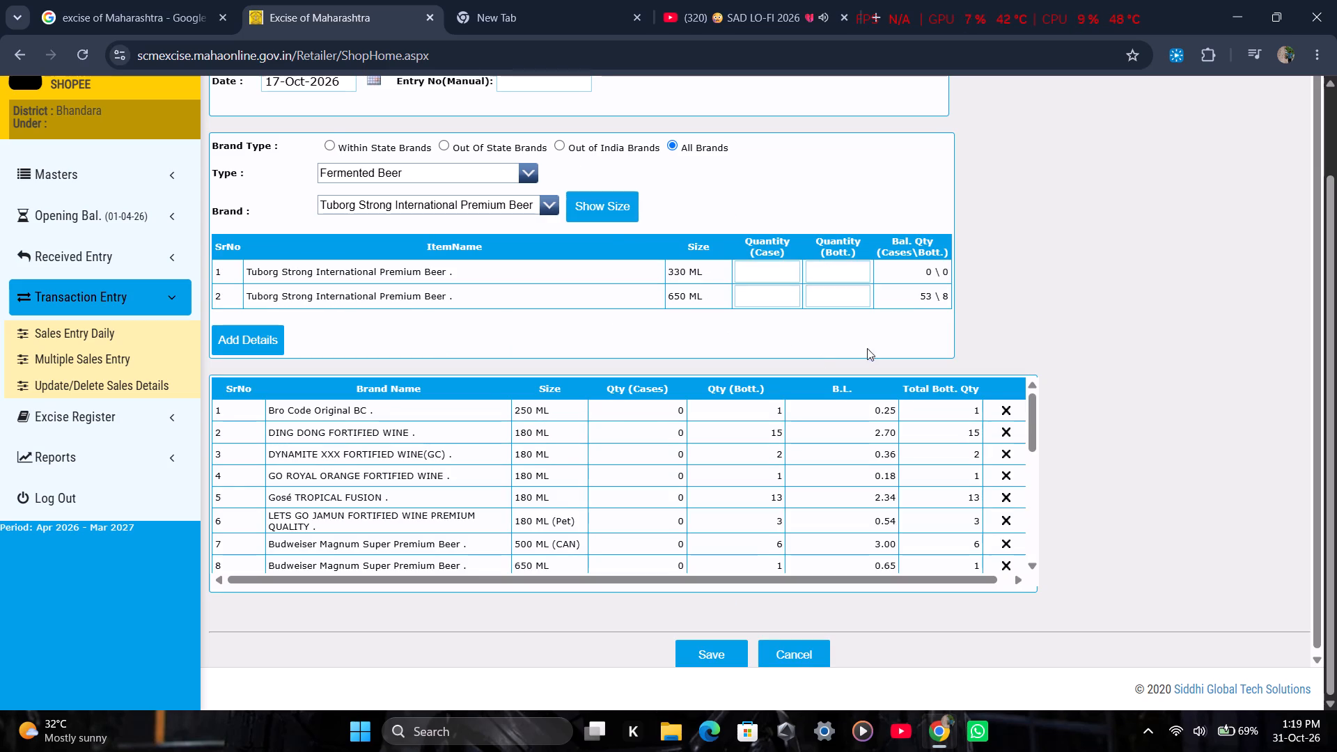
pyautogui.click(843, 304)
pyautogui.press('8')
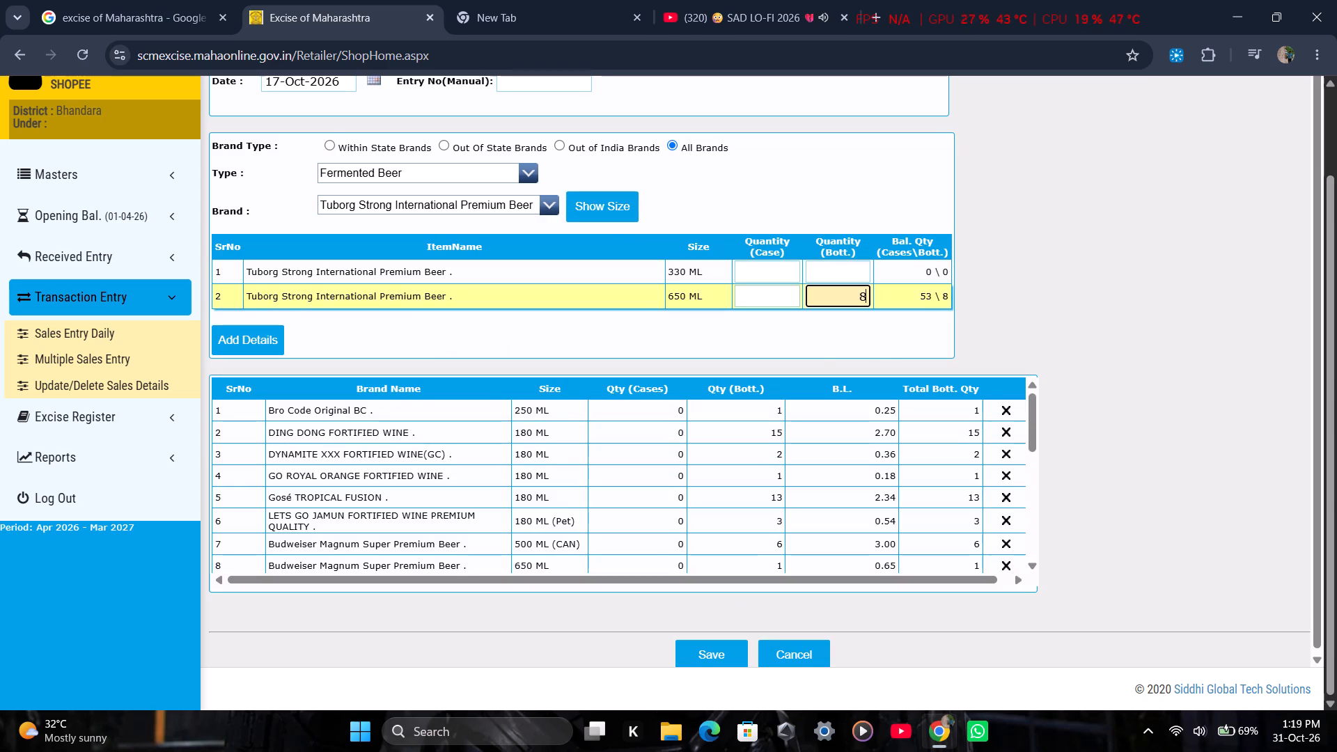
pyautogui.click(256, 338)
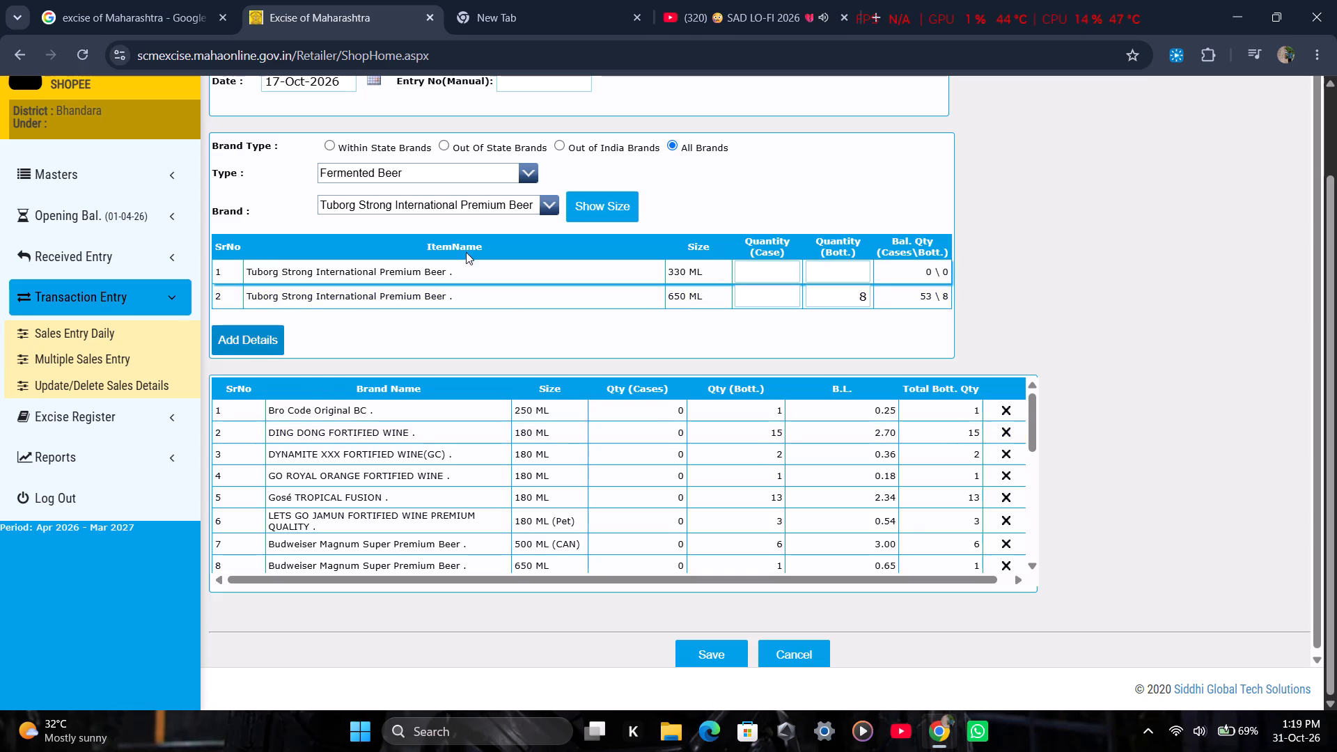
pyautogui.scroll(-8, 595, 266)
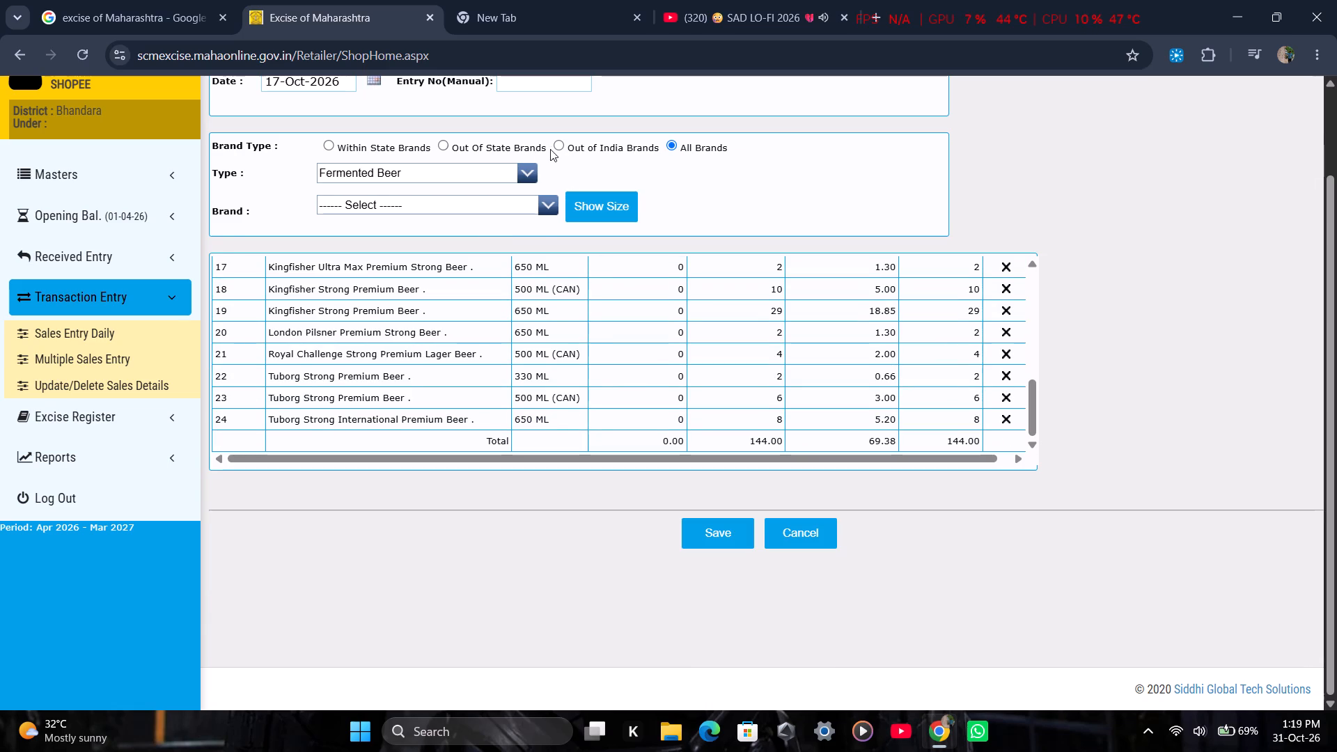
# Change the type for the following sales items to Mild Beer.
pyautogui.click(529, 169)
pyautogui.click(522, 221)
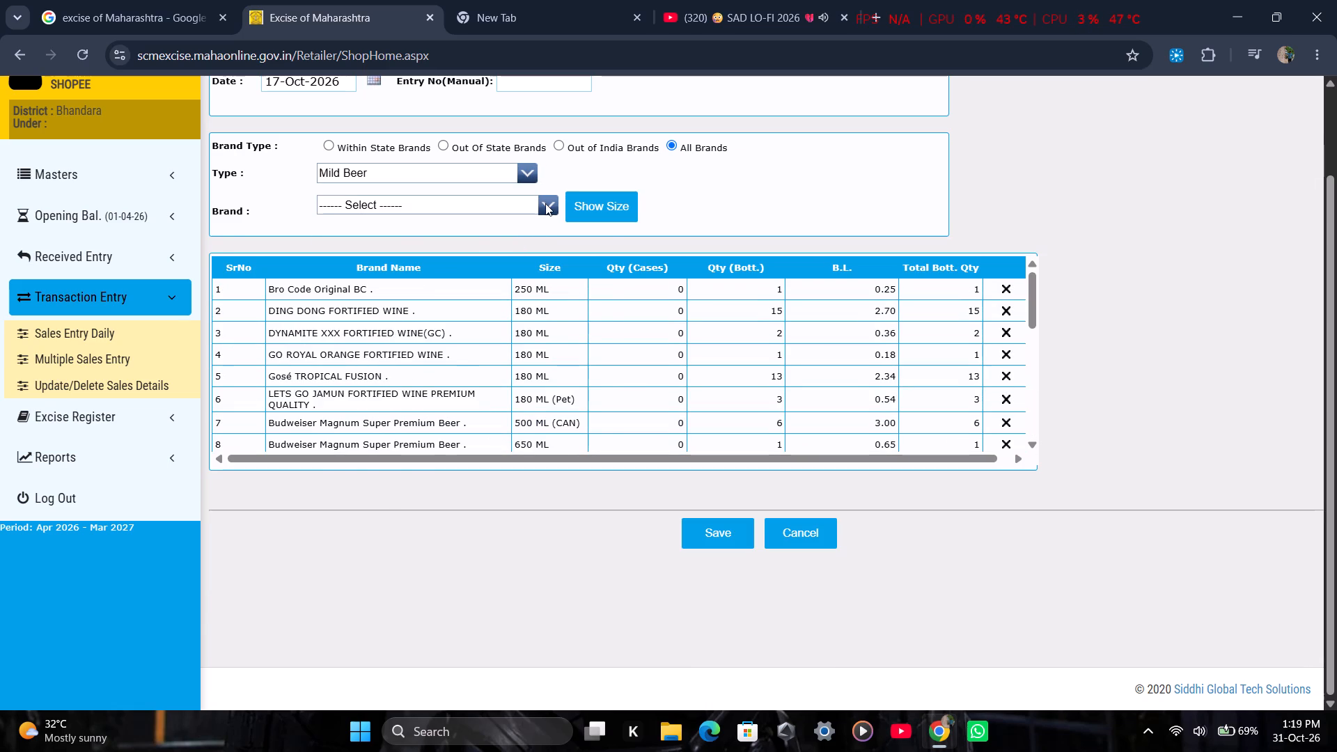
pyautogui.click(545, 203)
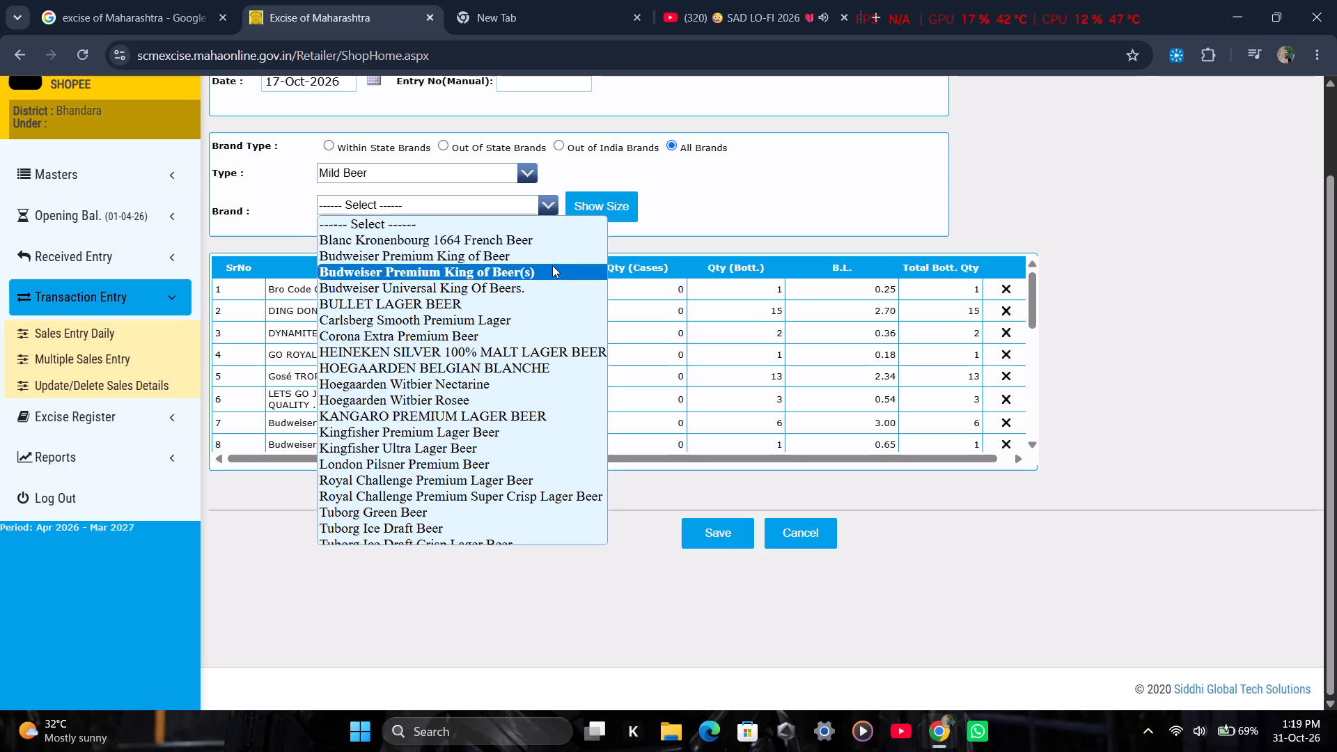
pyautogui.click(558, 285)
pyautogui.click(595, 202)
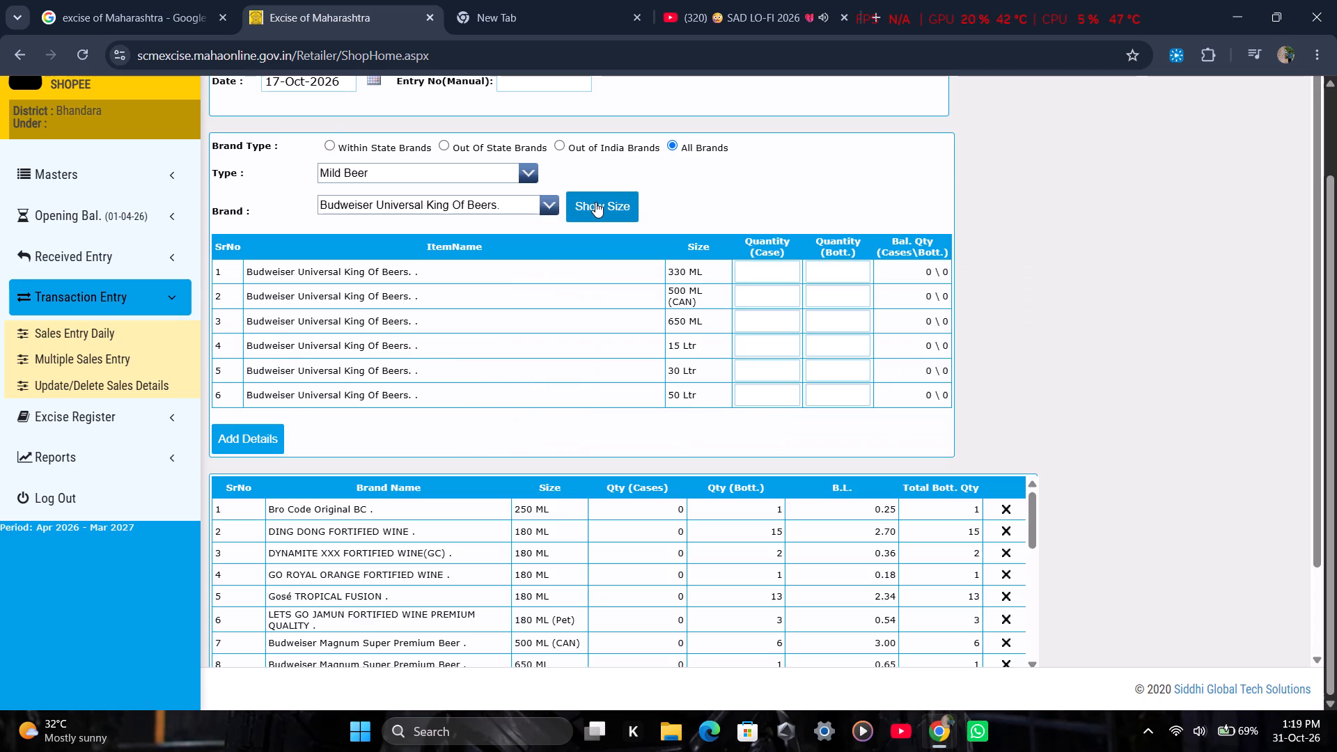
# Add 4 bottles of Budweiser Premium King of Beer 650 ML to the sales entry.
pyautogui.click(553, 205)
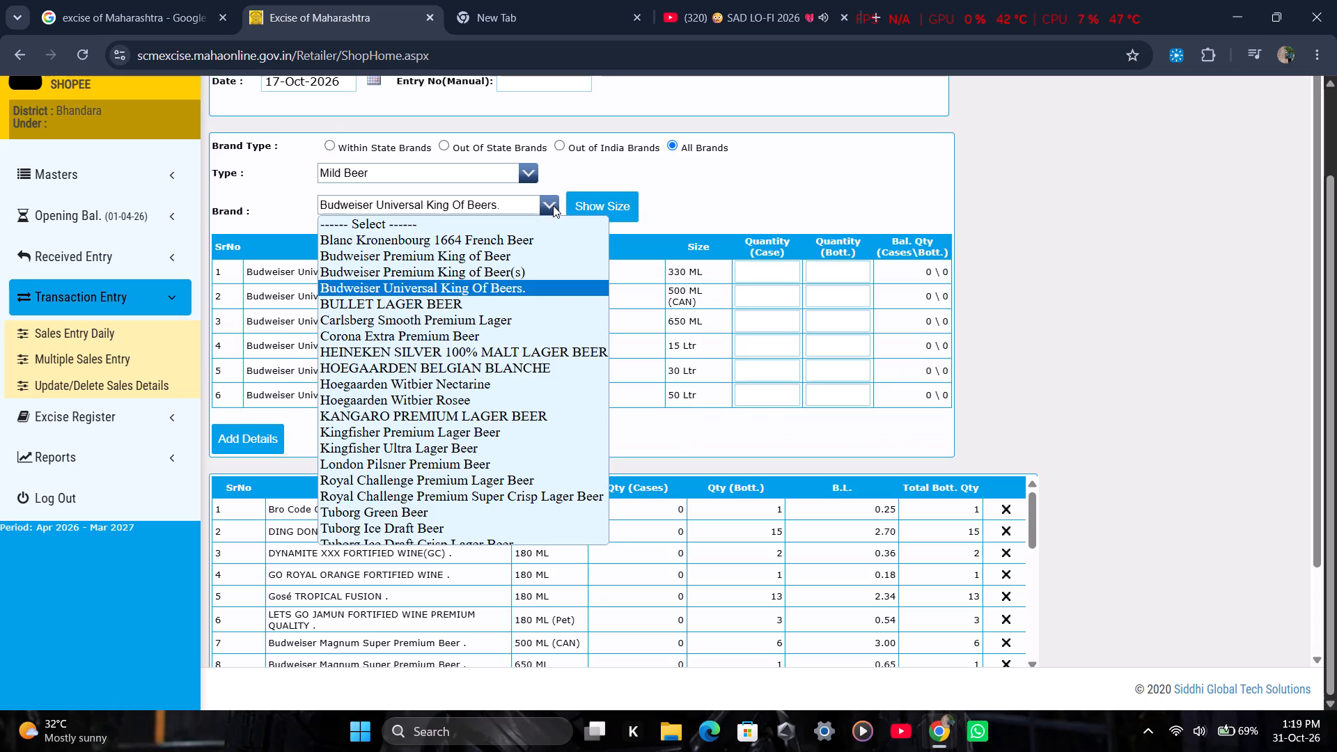
pyautogui.click(561, 260)
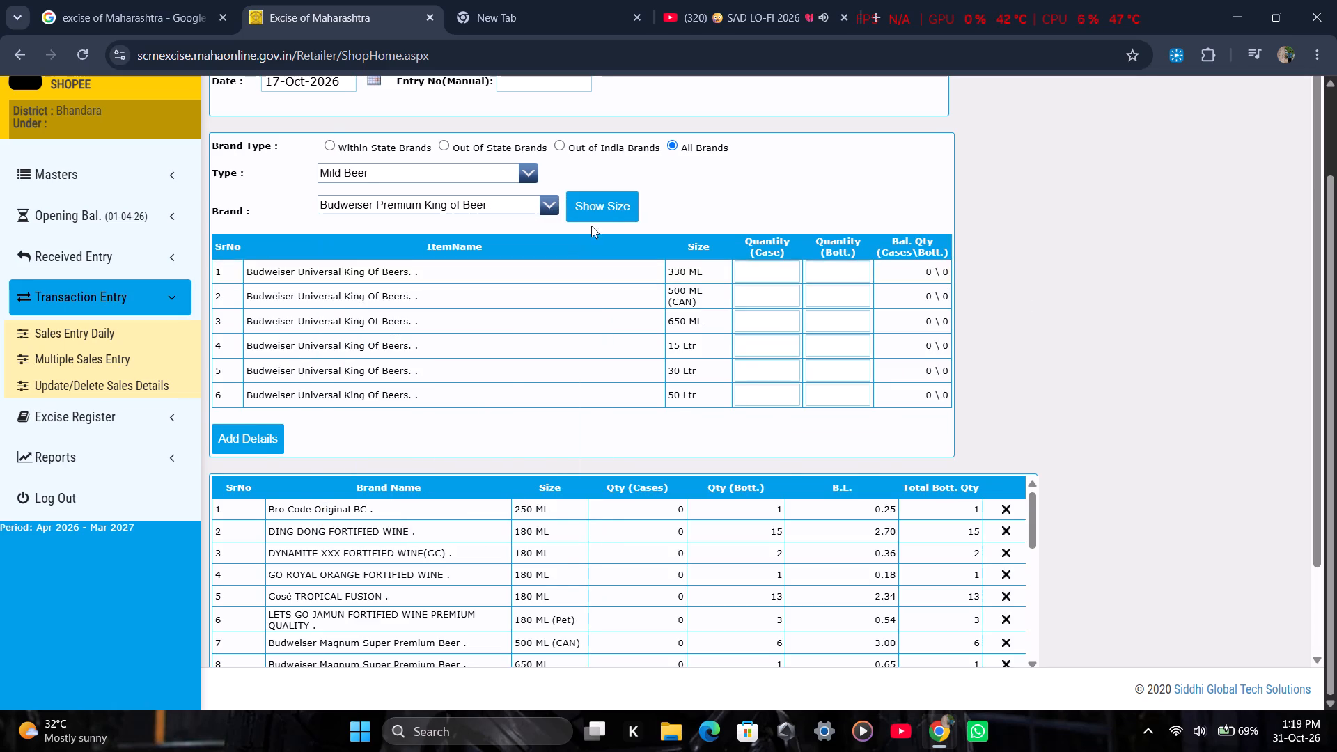
pyautogui.click(595, 212)
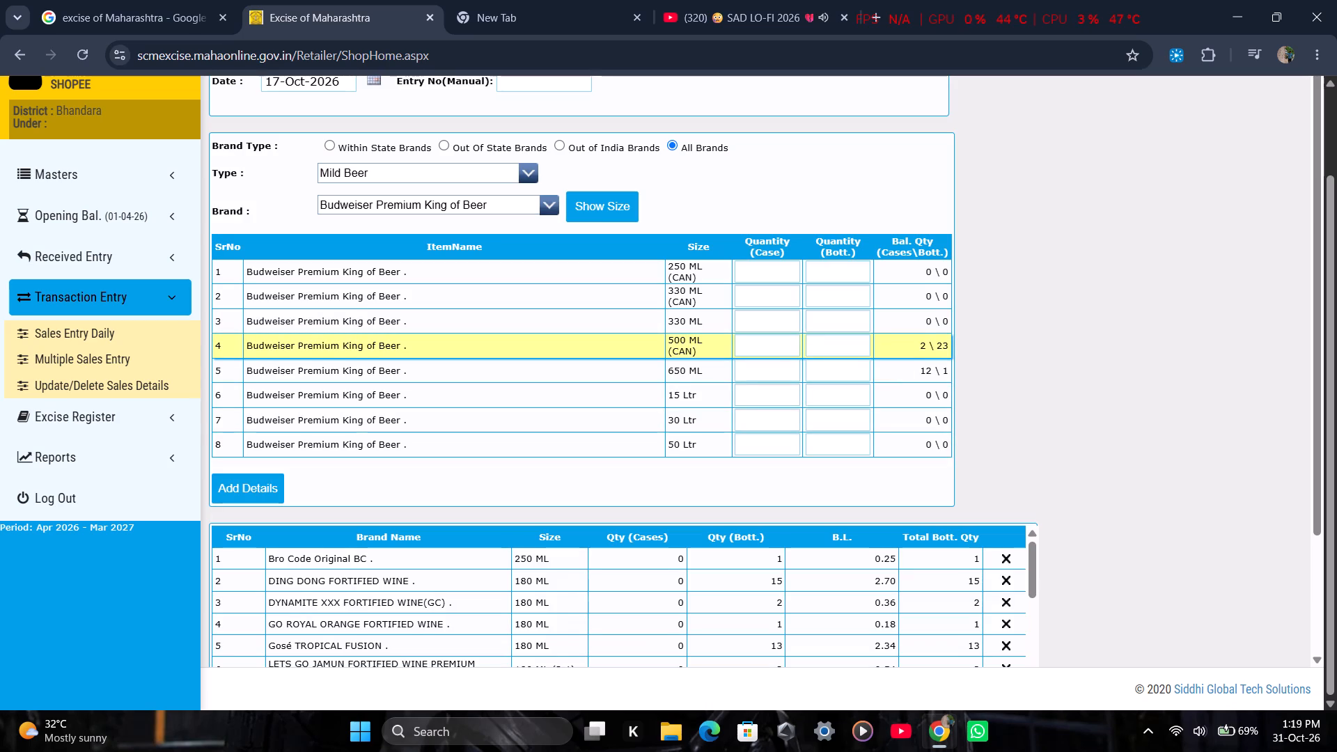
pyautogui.click(824, 377)
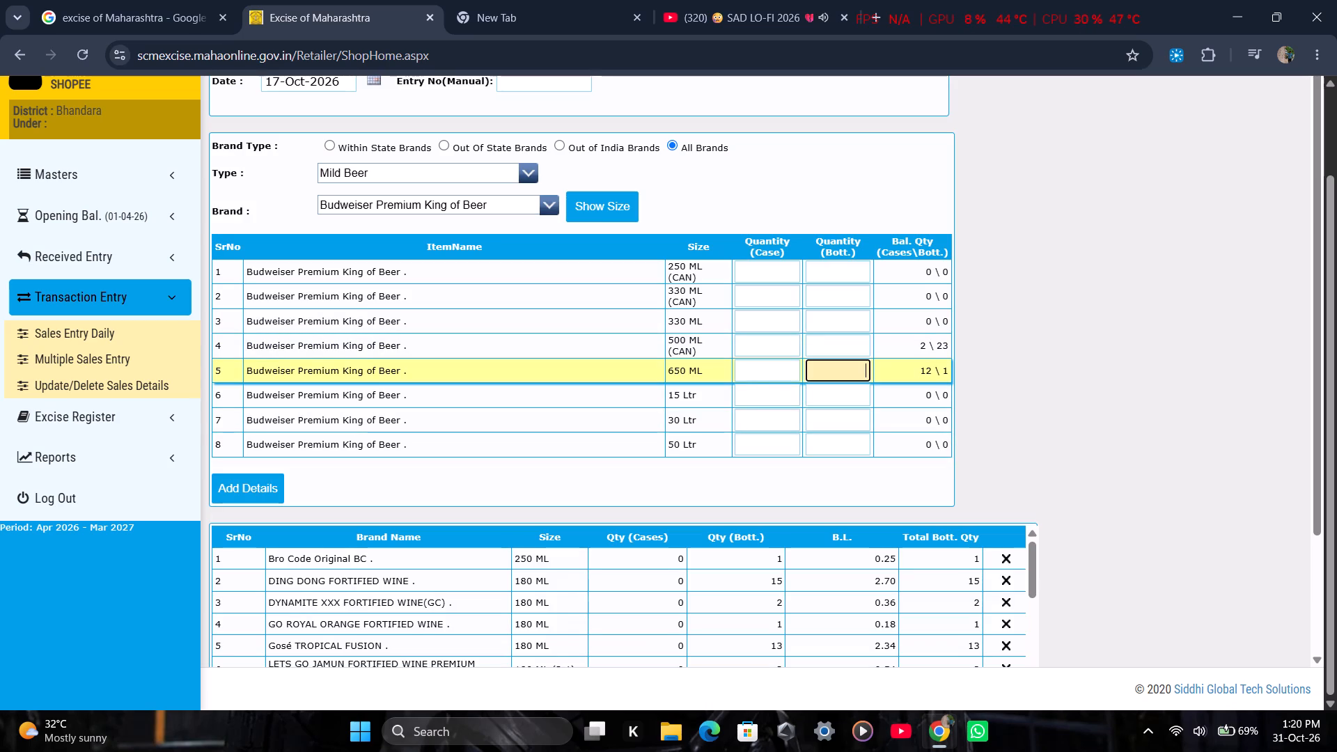
pyautogui.press('4')
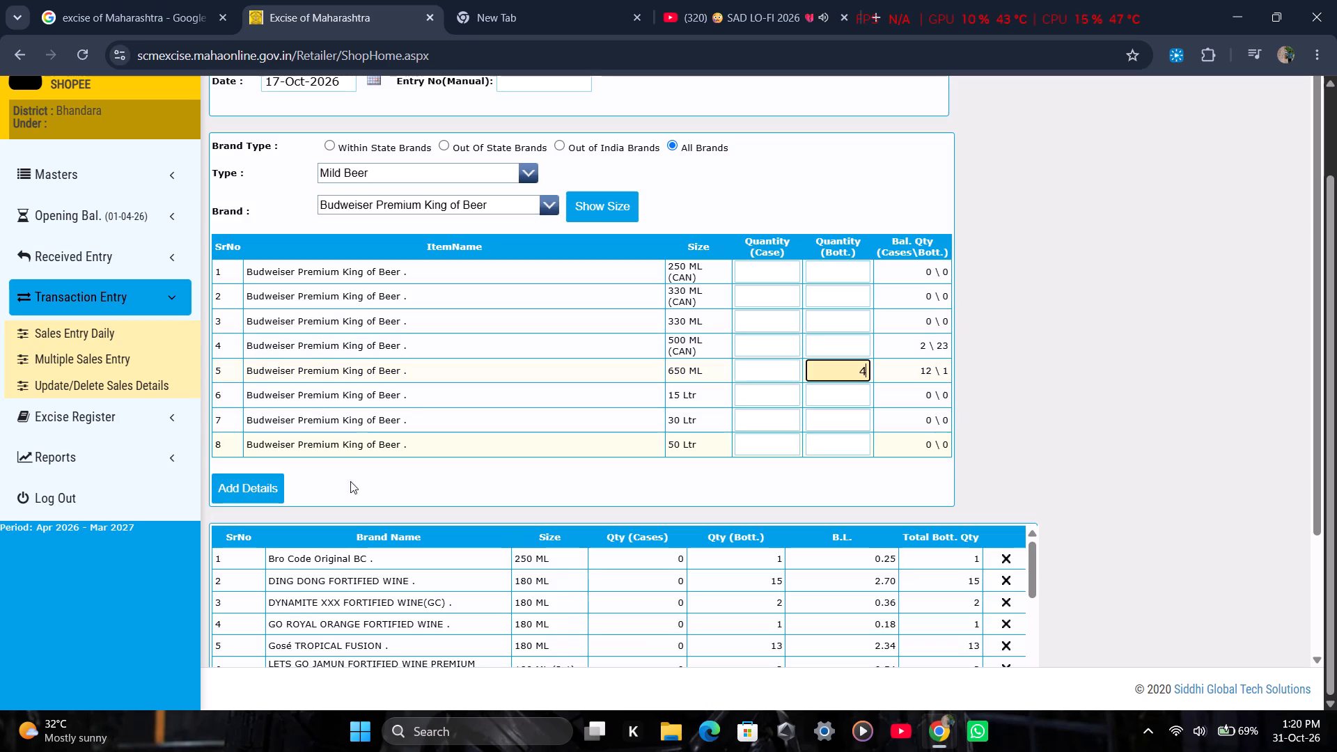
pyautogui.click(251, 489)
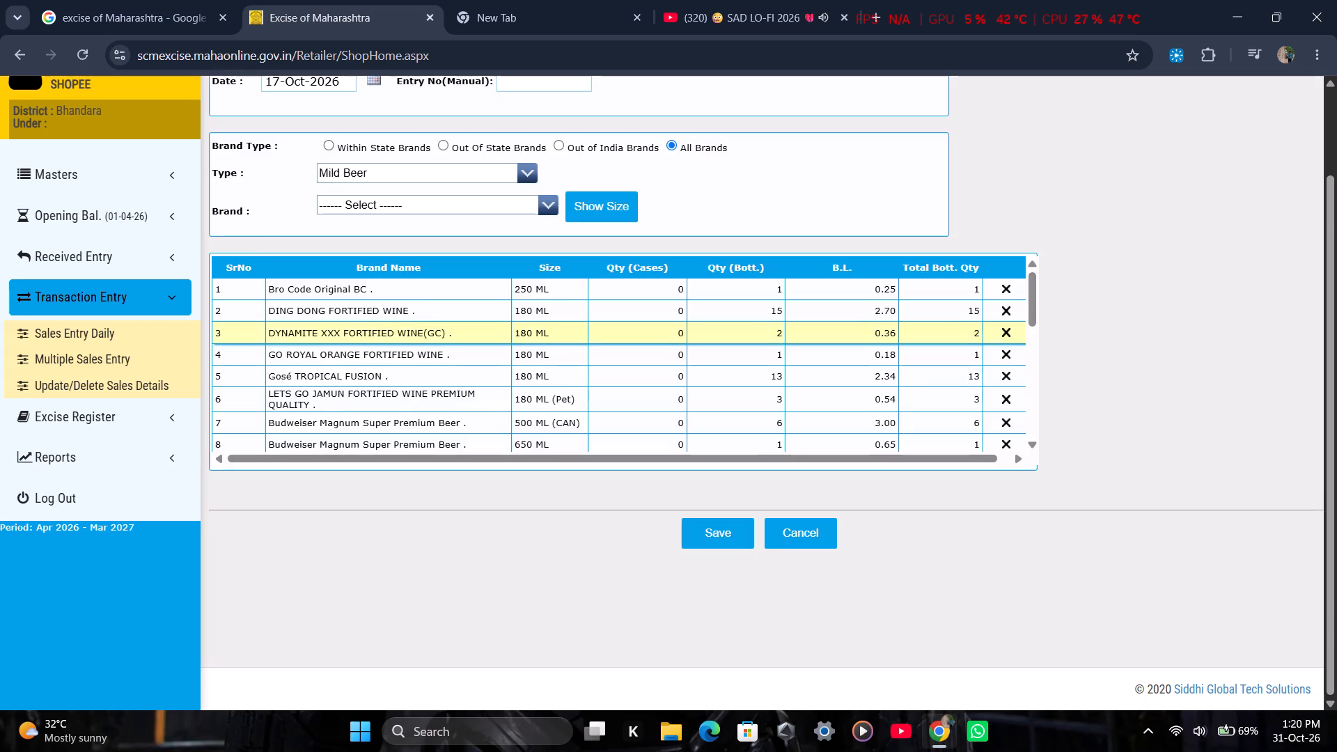
pyautogui.scroll(-8, 427, 362)
# Add 1 bottle of BULLET LAGER BEER 650 ML to the sales entry.
pyautogui.click(545, 203)
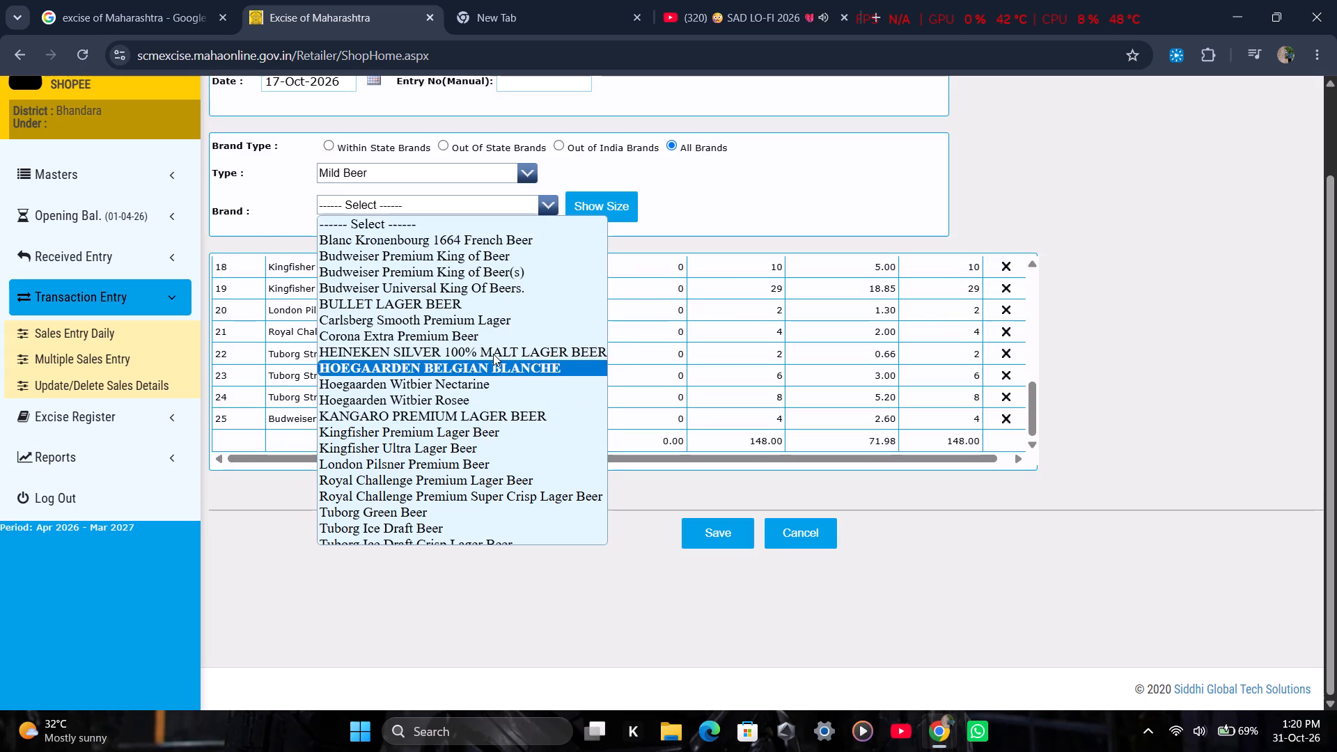
pyautogui.click(490, 303)
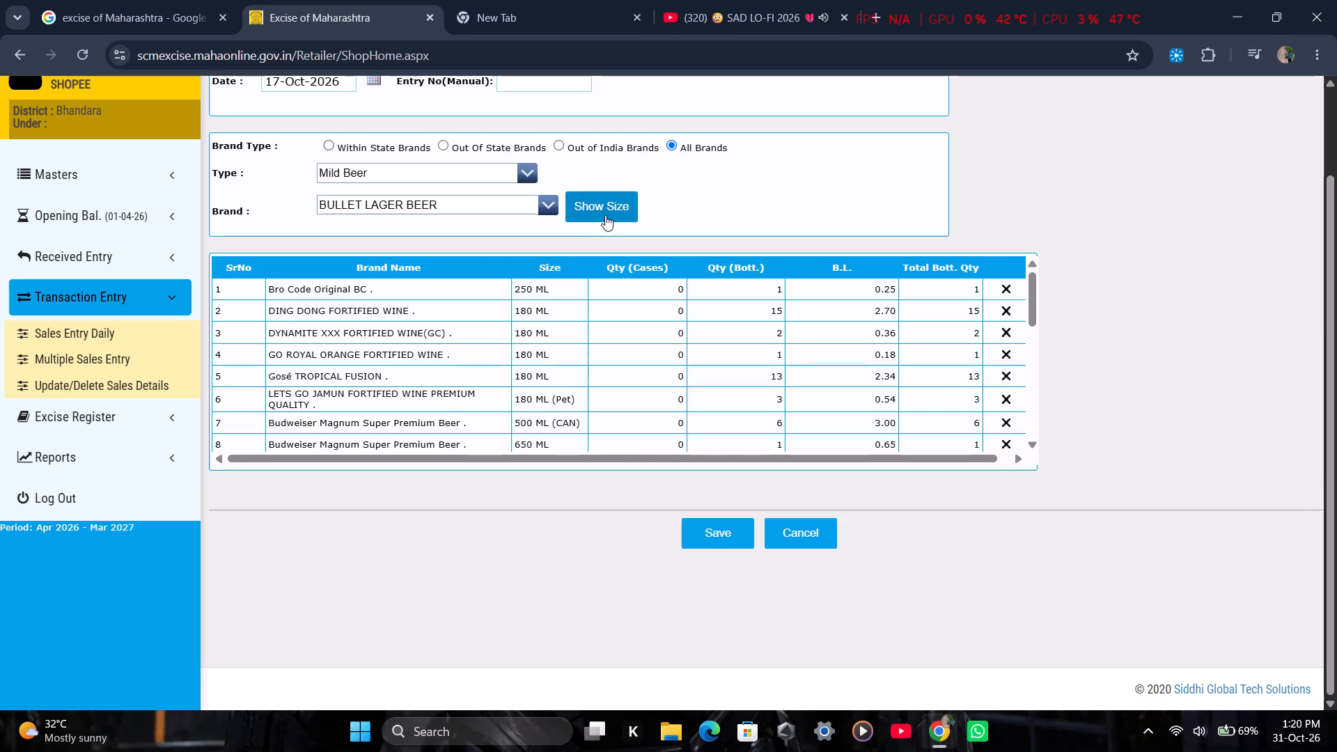
pyautogui.click(605, 215)
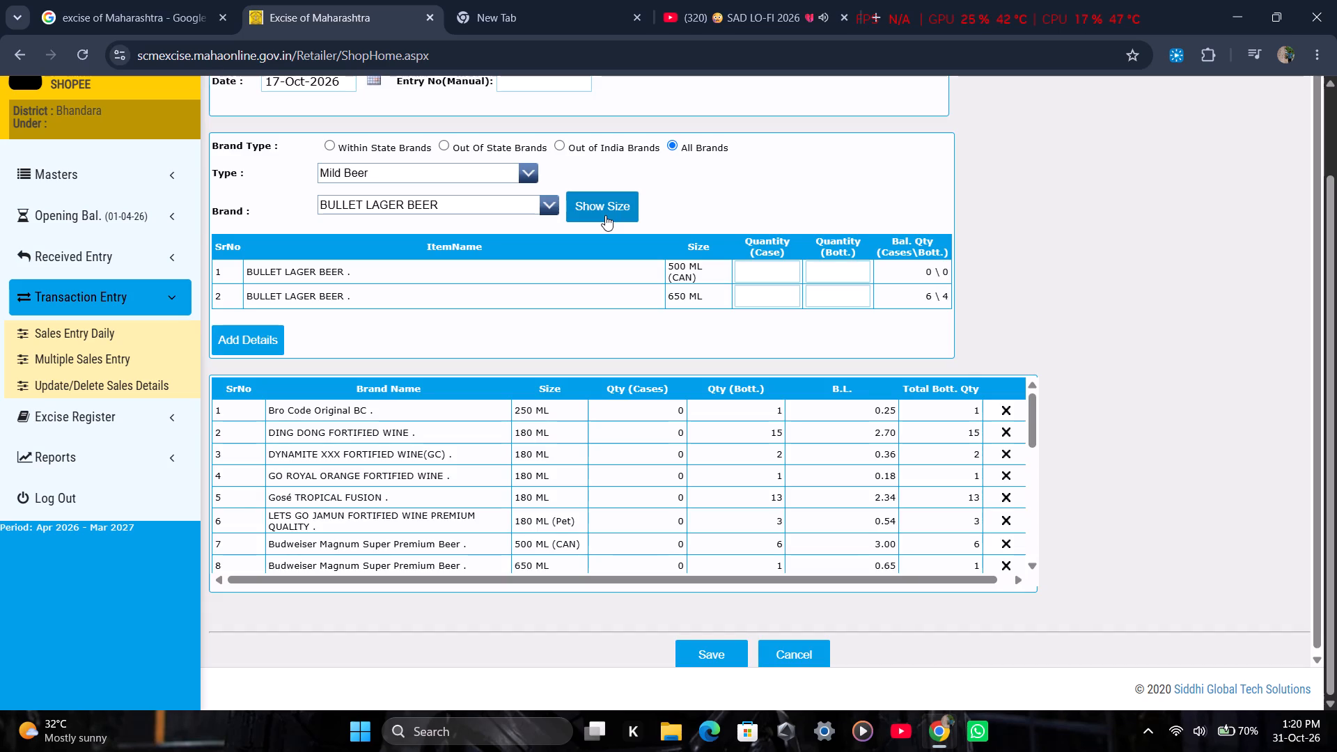
pyautogui.click(842, 304)
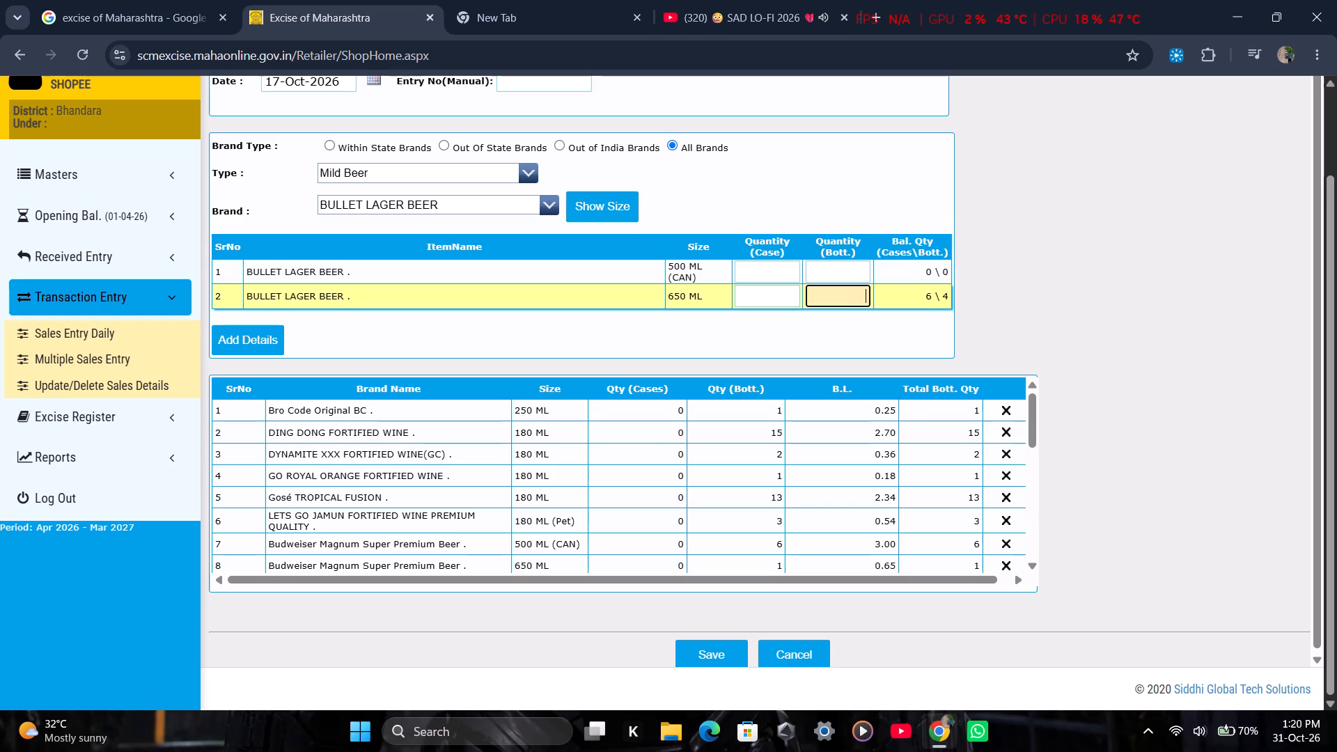
pyautogui.press('1')
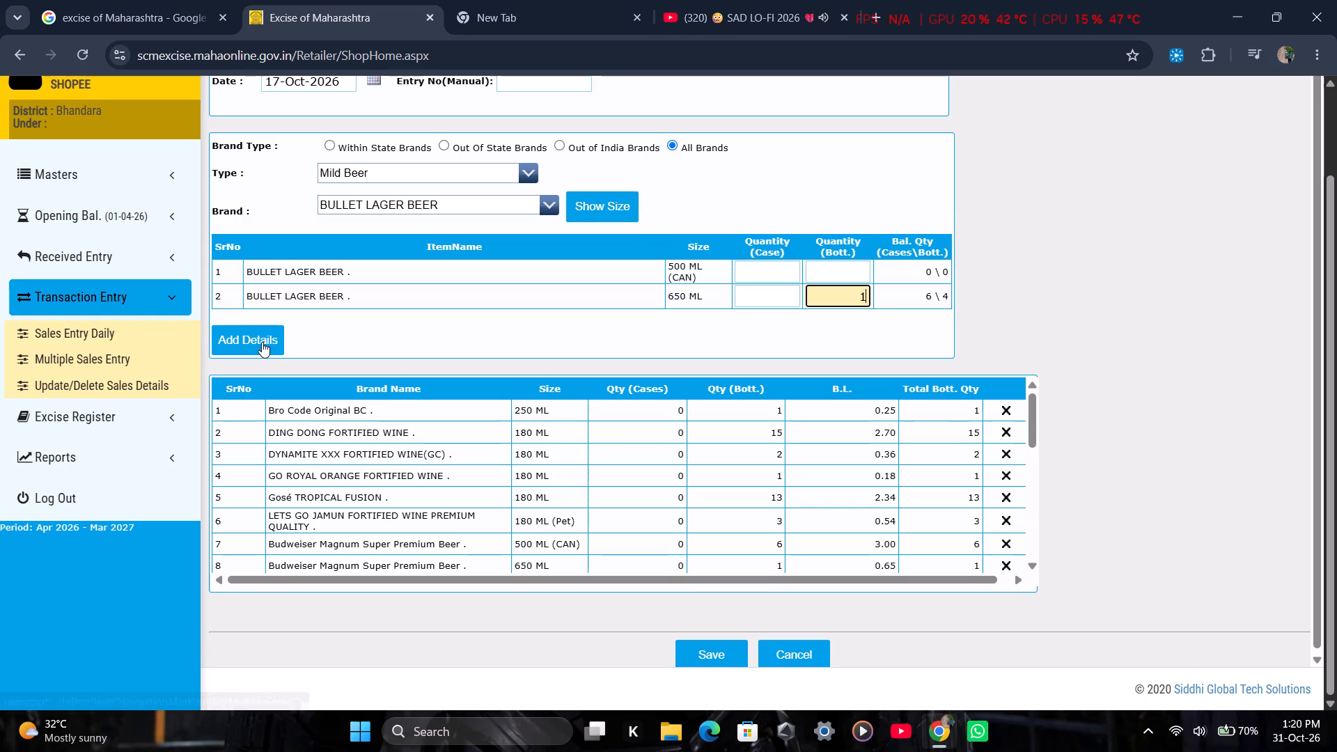
pyautogui.click(262, 340)
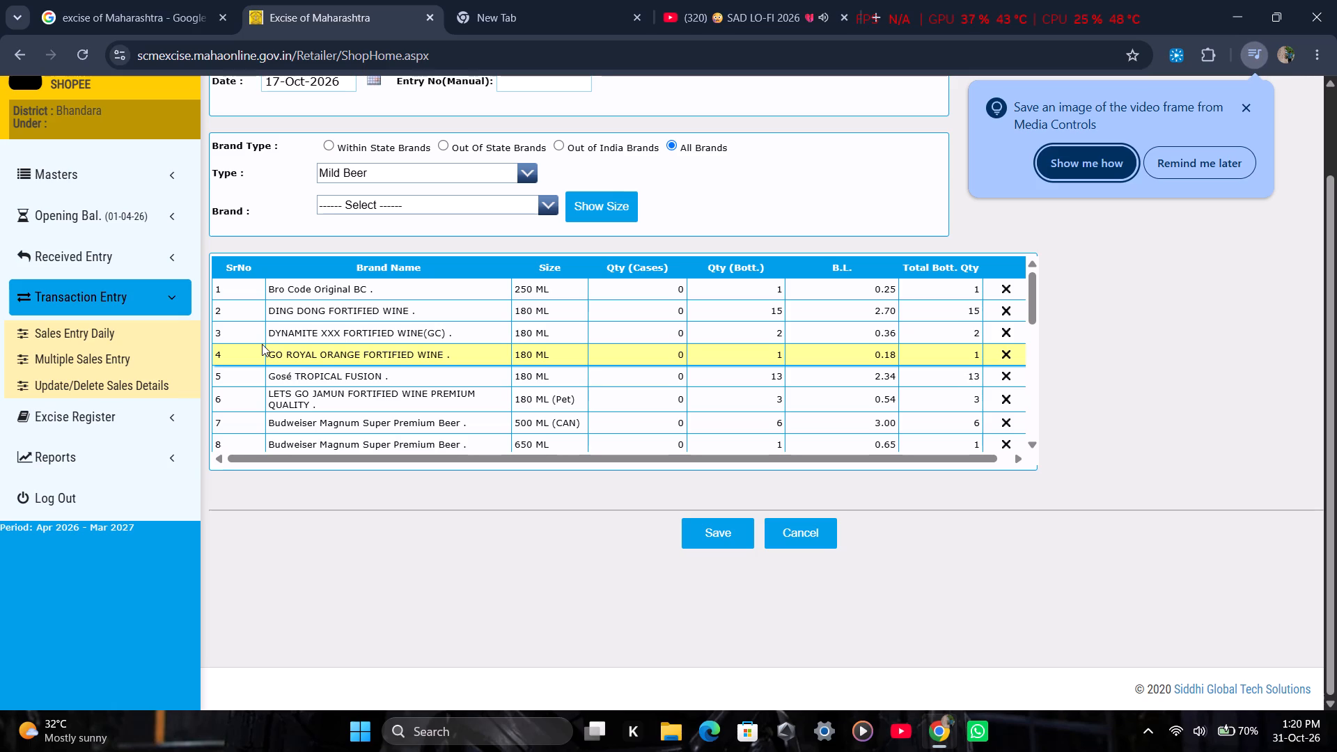
# Switch to the SAD LO-FI 2026 video on YouTube, resume playback and rewind it to near its beginning.
pyautogui.click(685, 10)
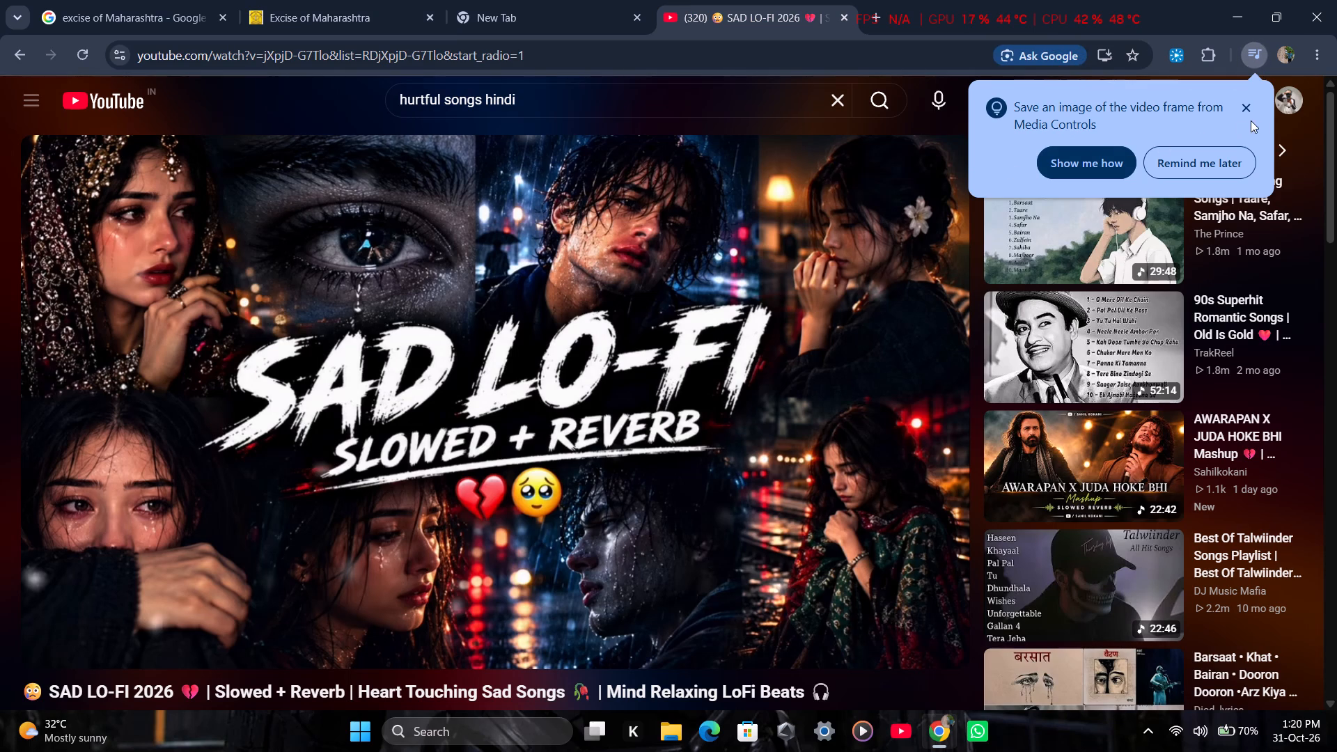
pyautogui.click(1247, 103)
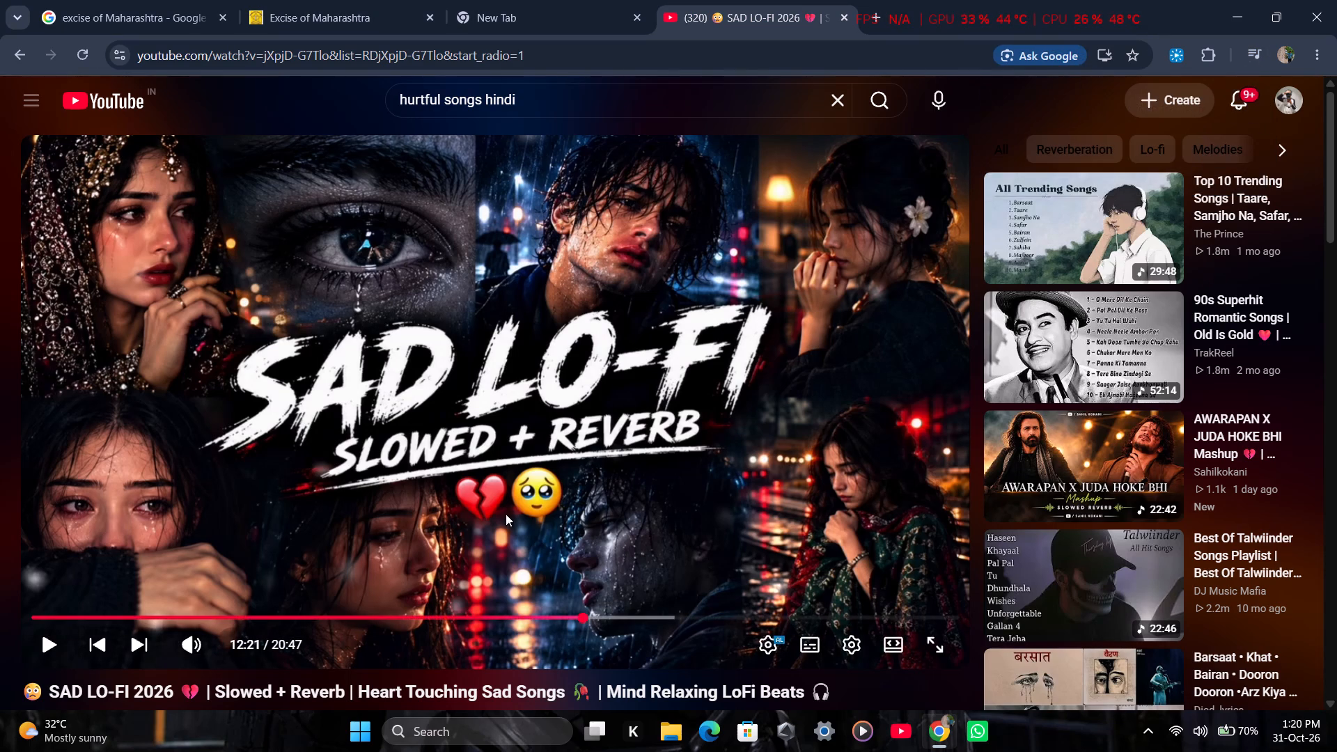
pyautogui.click(1219, 733)
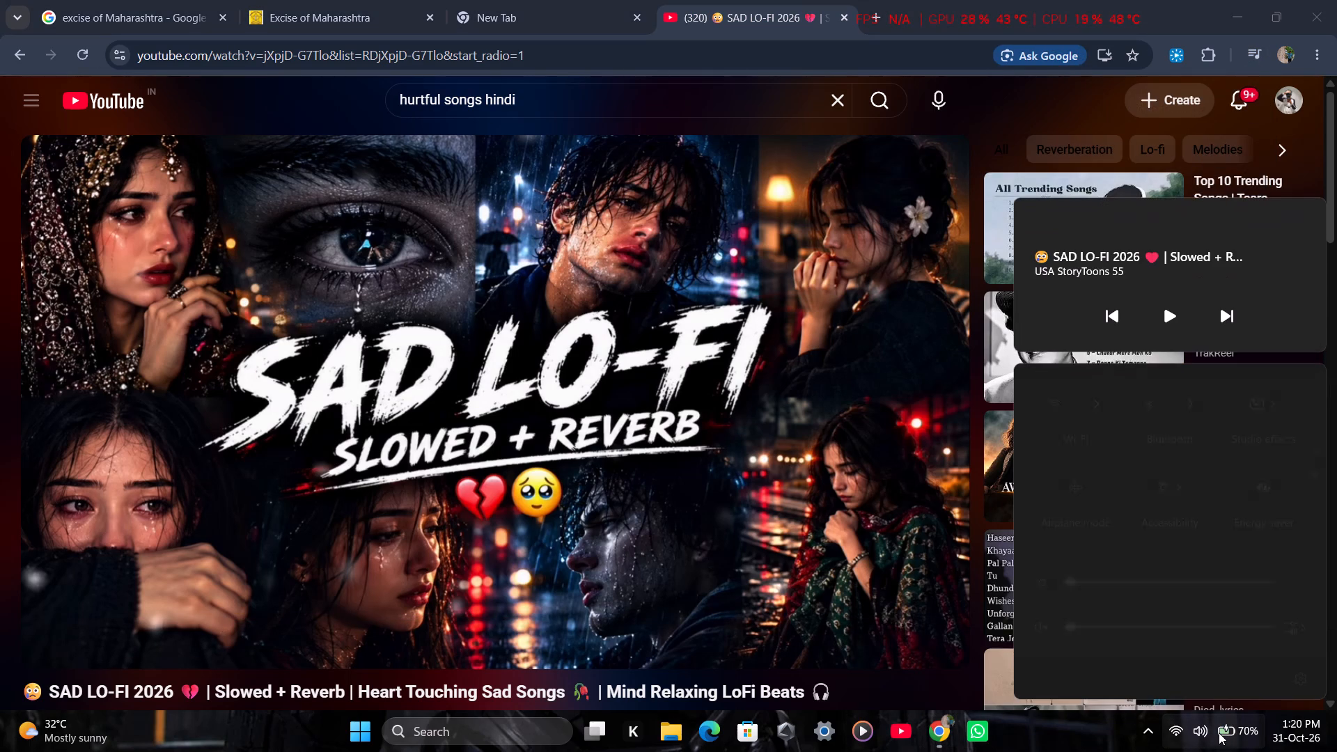
pyautogui.click(762, 451)
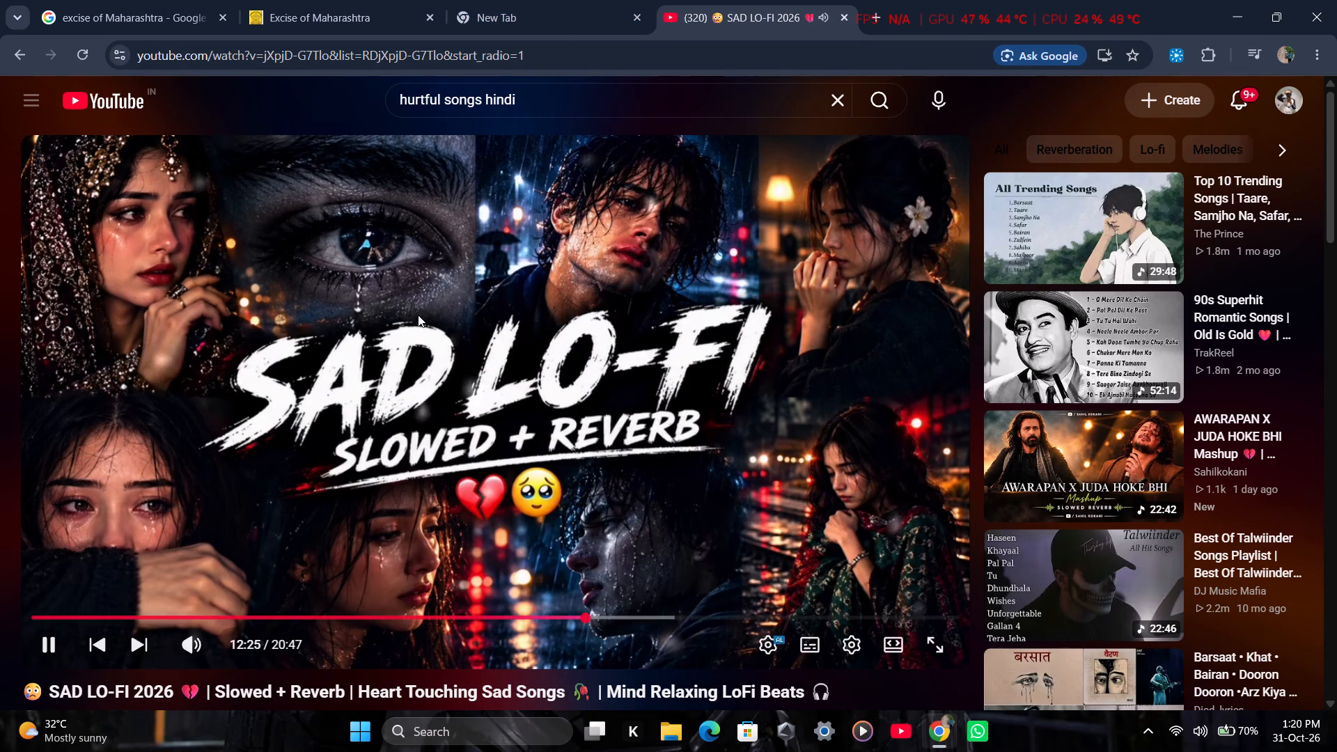
pyautogui.moveTo(585, 611); pyautogui.dragTo(319, 636)
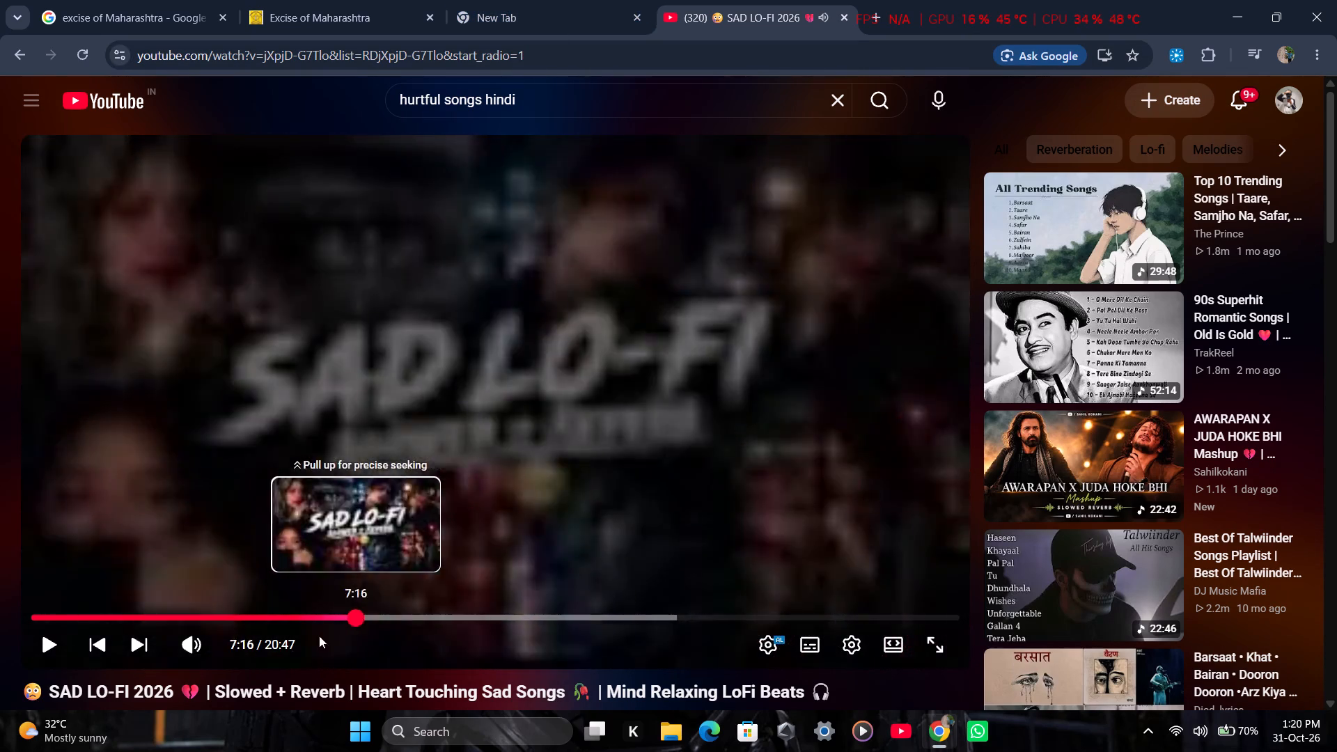
pyautogui.moveTo(319, 636); pyautogui.dragTo(52, 636)
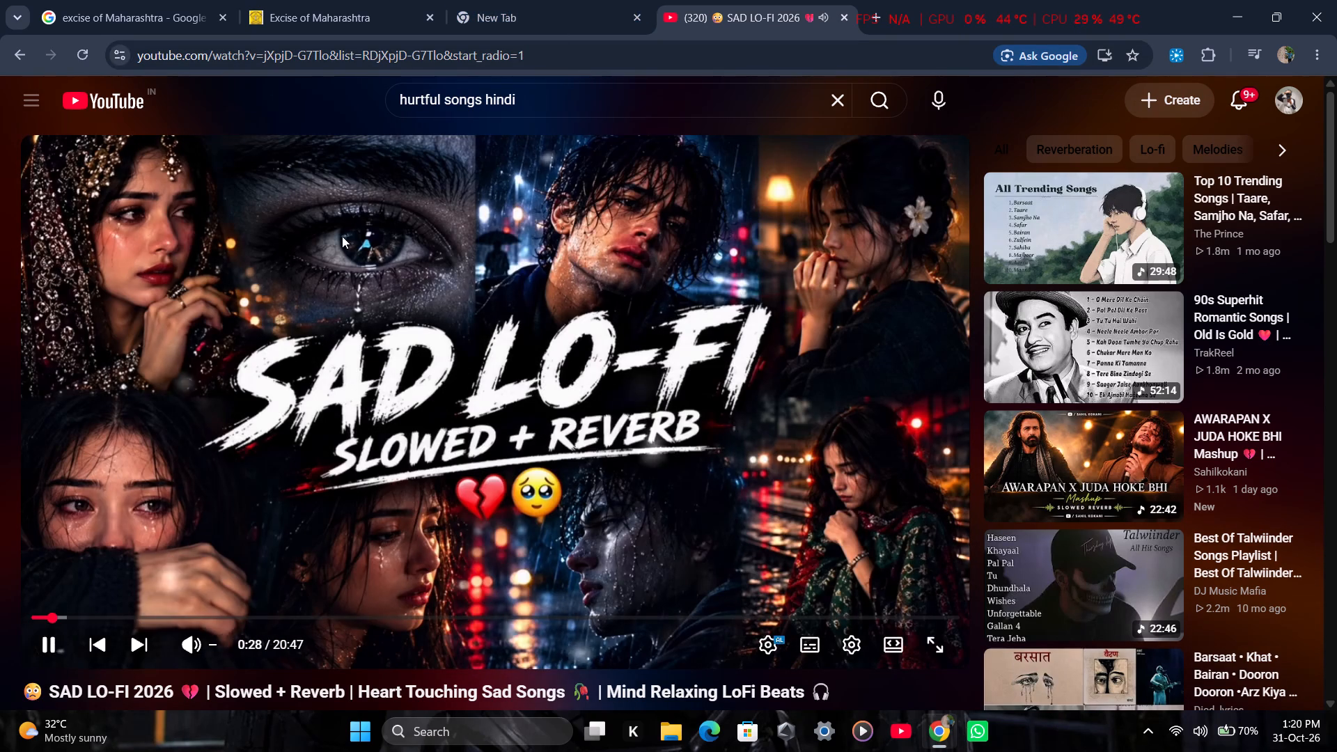
# Return to the Excise of Maharashtra sales entry and add London Pilsner Premium Beer: 14 bottles of 500 ML (CAN) and 9 of 650 ML.
pyautogui.click(365, 17)
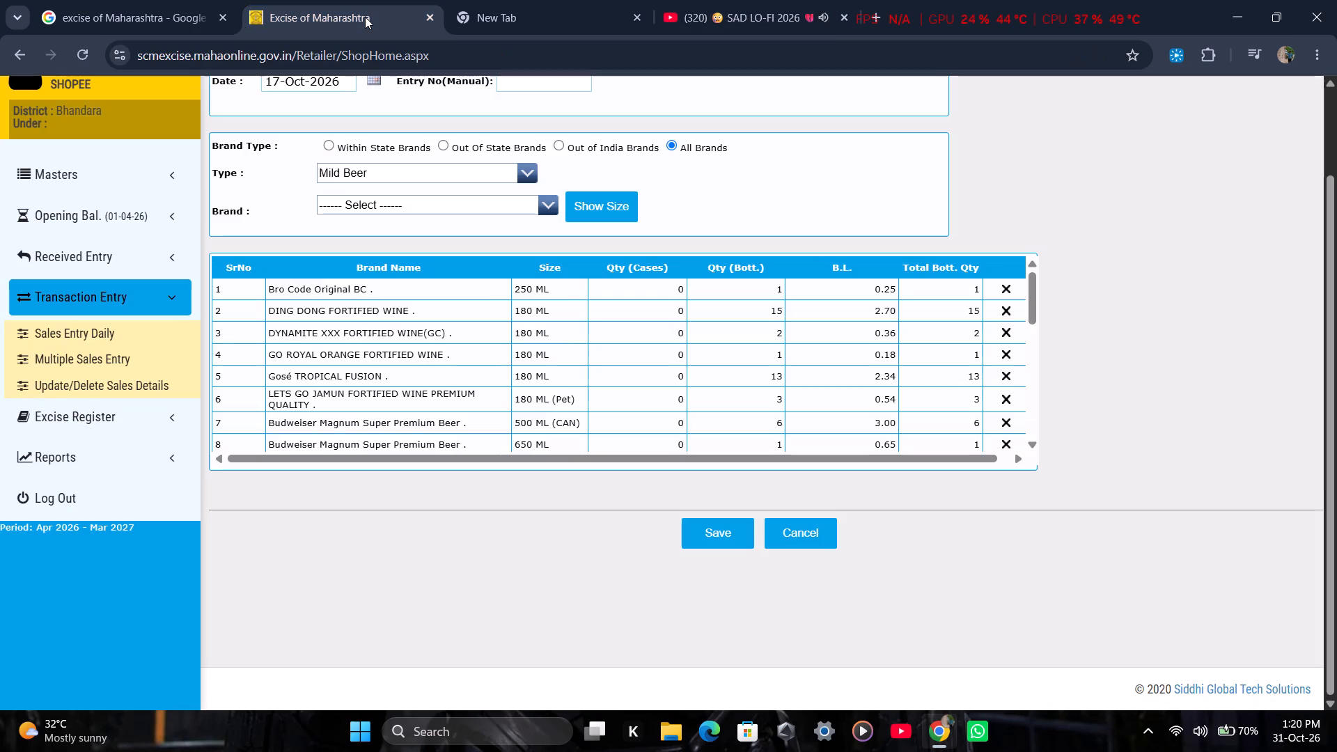
pyautogui.scroll(-7, 535, 336)
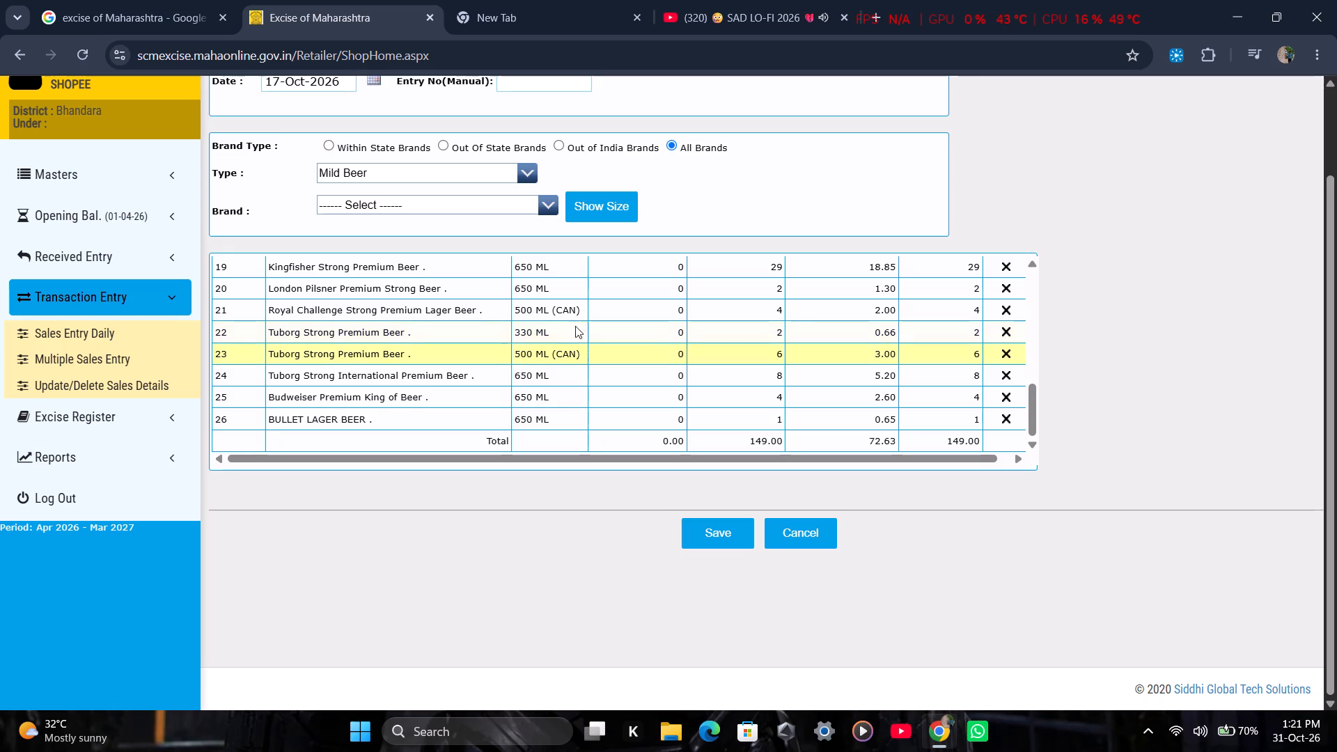
pyautogui.click(555, 201)
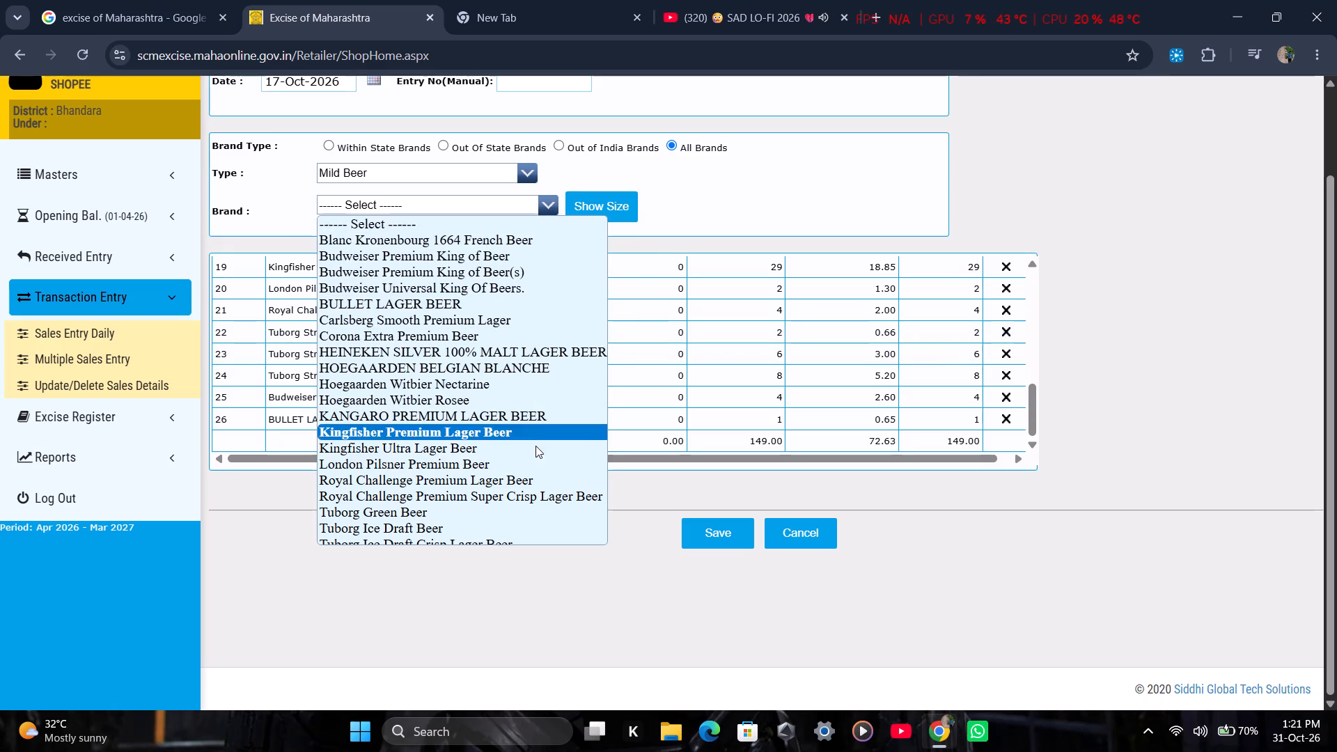
pyautogui.click(539, 464)
pyautogui.click(618, 198)
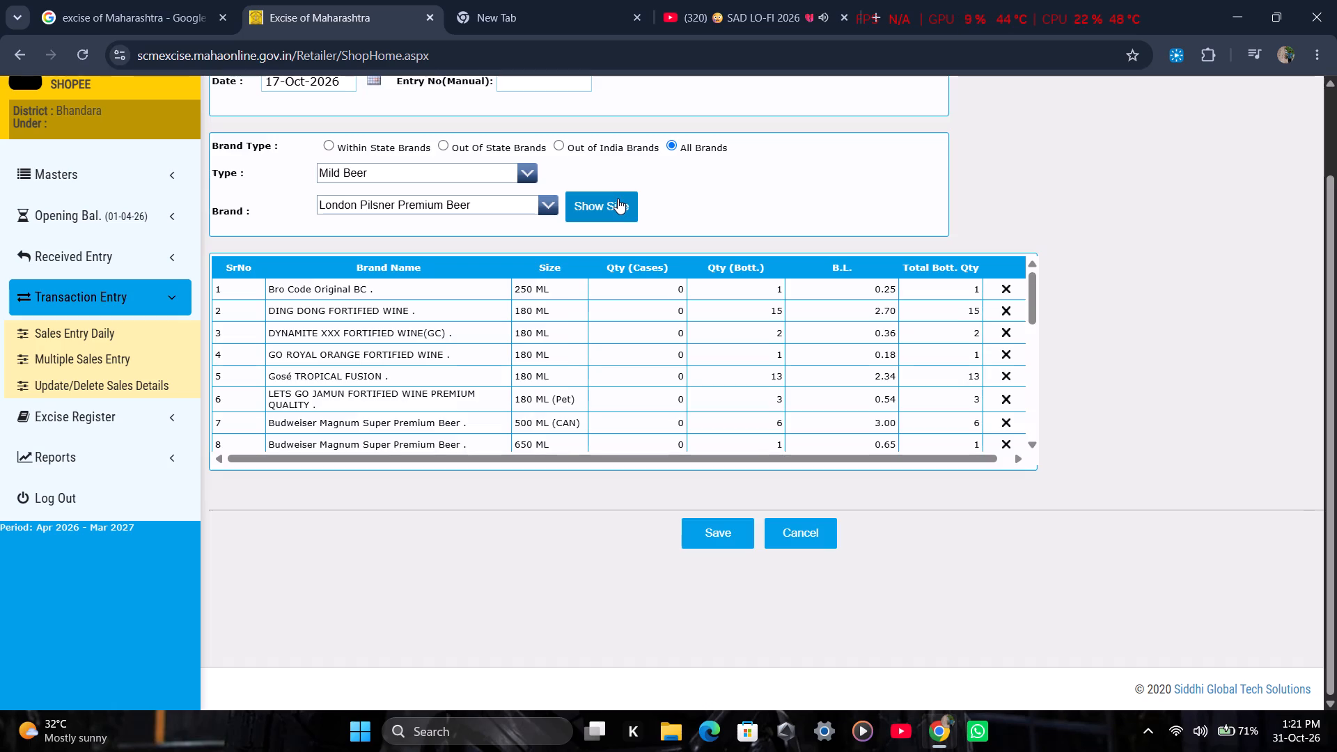
pyautogui.click(828, 342)
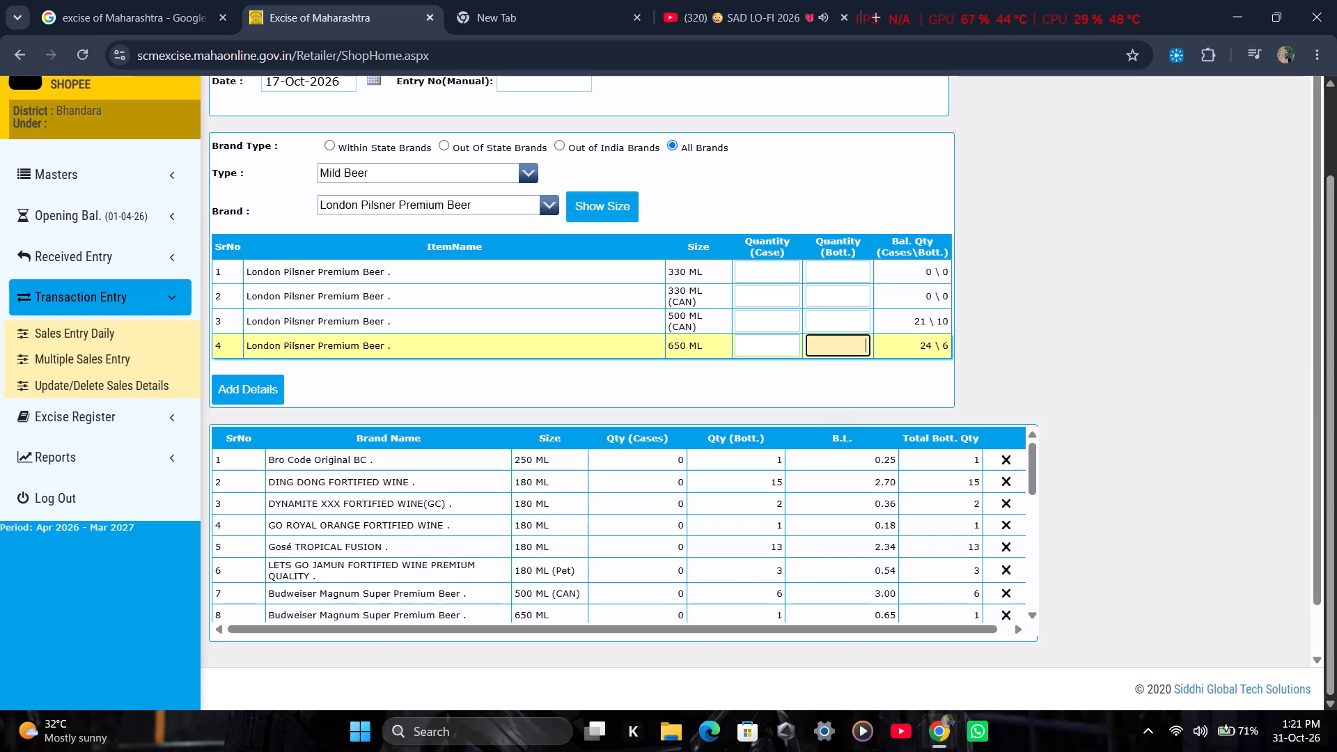
pyautogui.press('9')
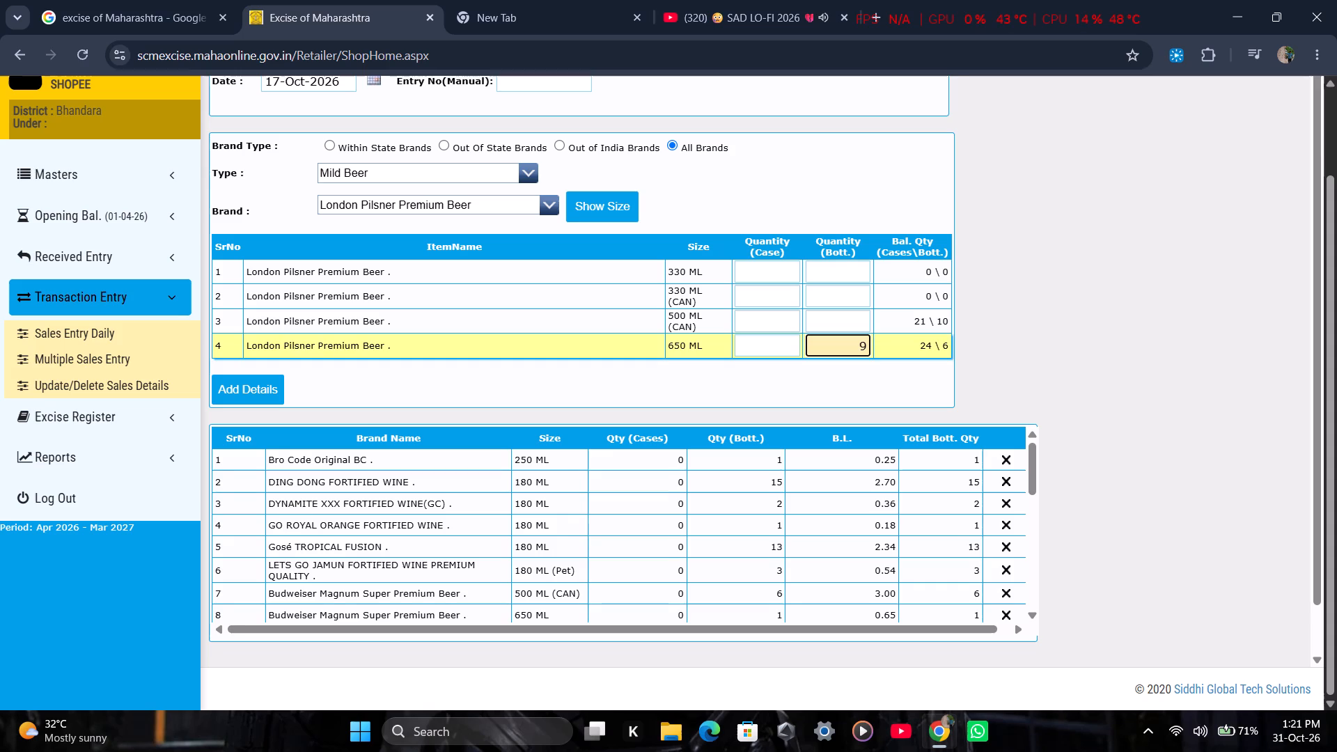
pyautogui.click(829, 322)
pyautogui.write('14')
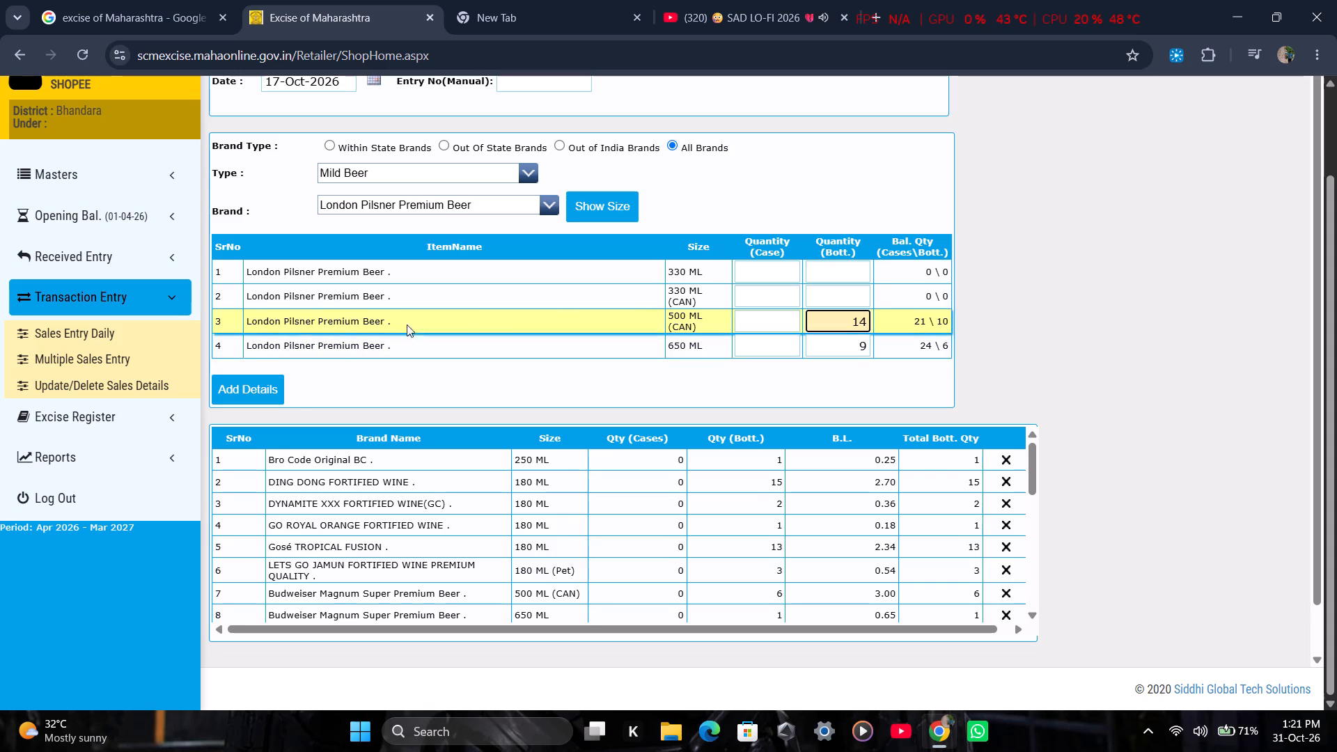
pyautogui.click(255, 400)
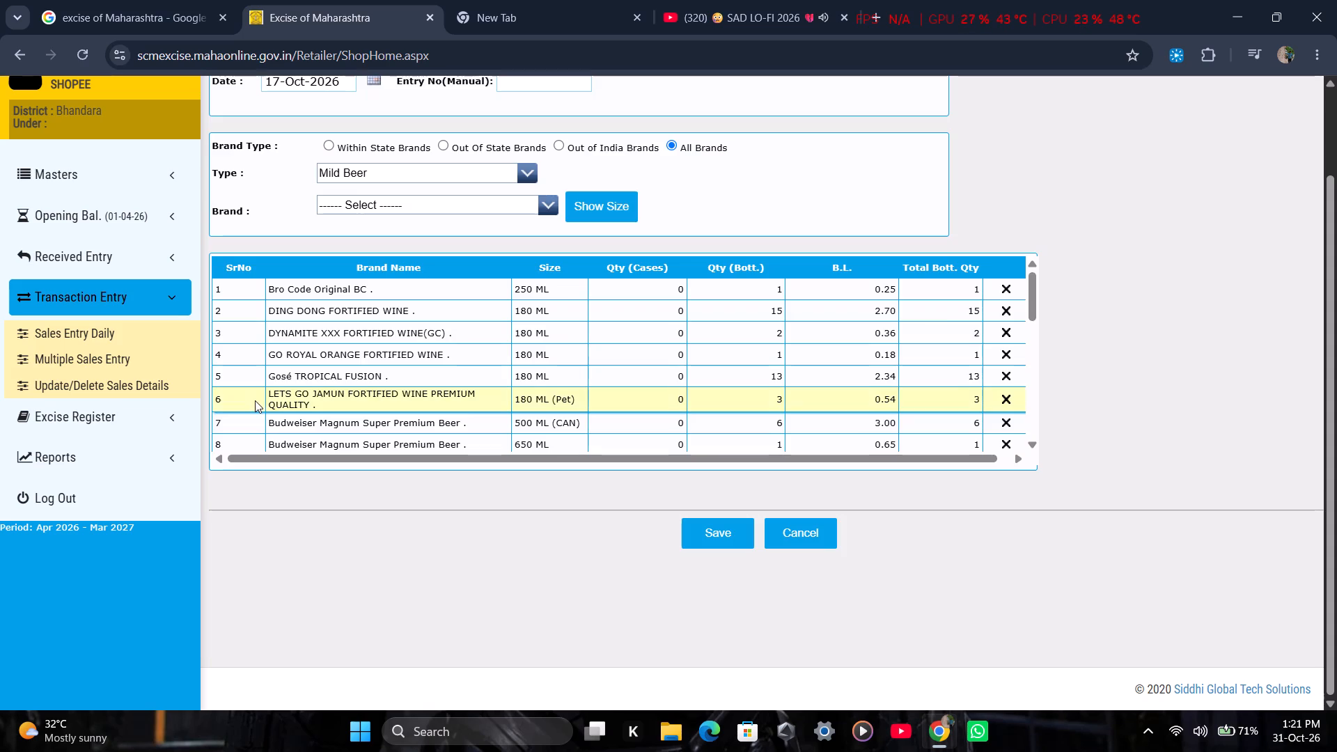
# Add 5 bottles of Royal Challenge Premium Lager Beer 650 ML to the sales entry.
pyautogui.scroll(-6, 400, 318)
pyautogui.click(551, 204)
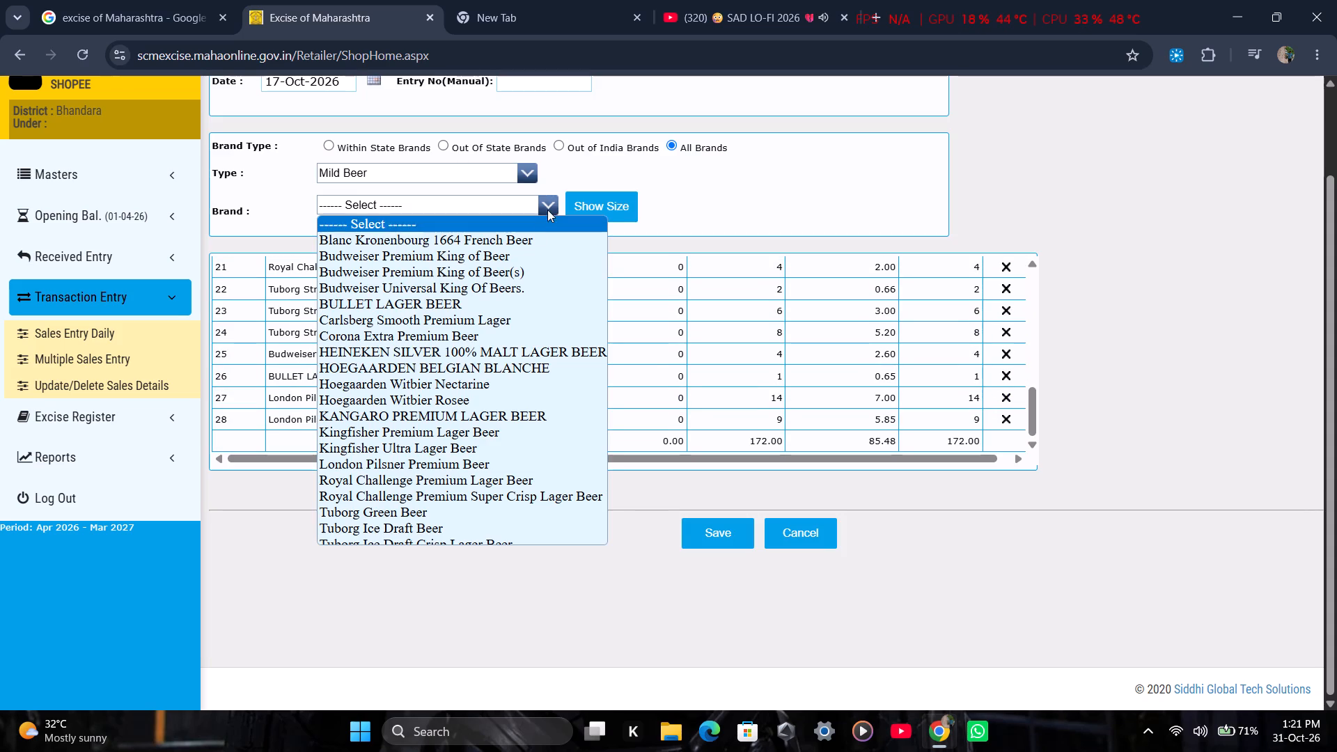
pyautogui.click(572, 477)
pyautogui.click(612, 211)
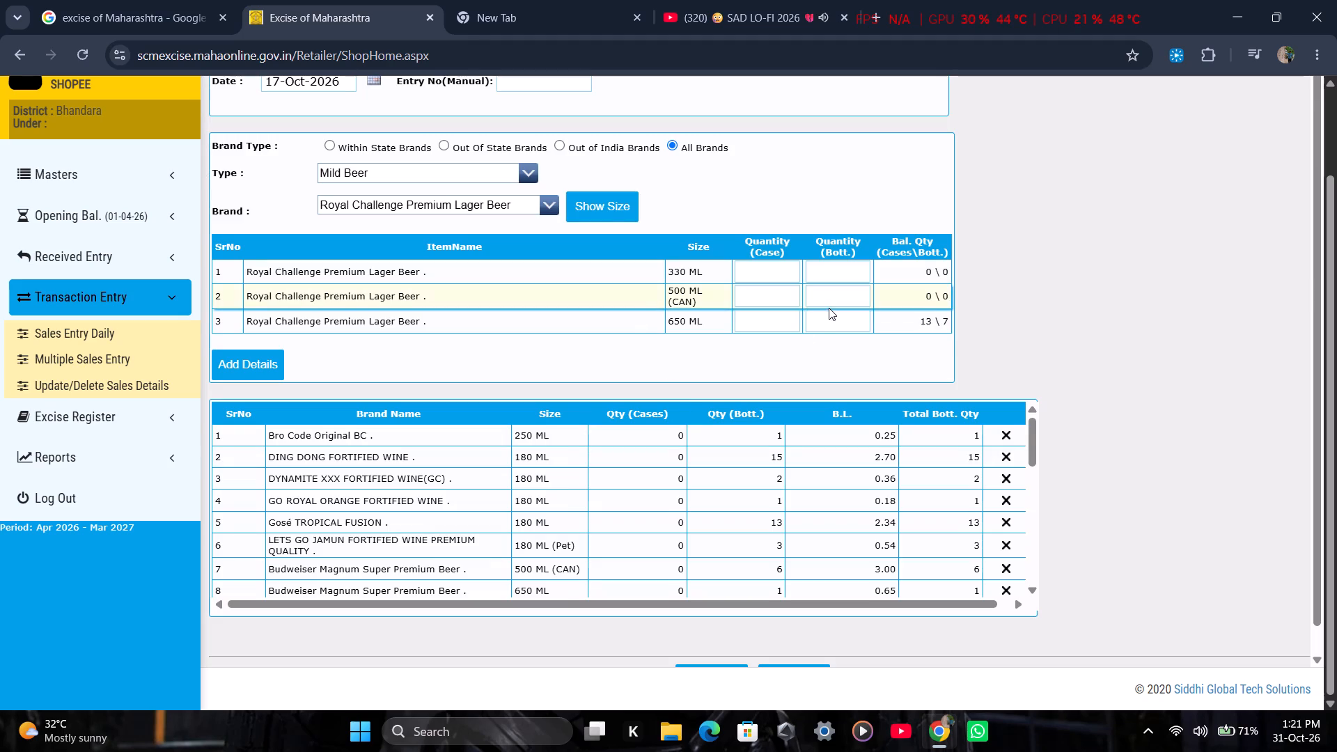
pyautogui.click(827, 308)
pyautogui.click(840, 327)
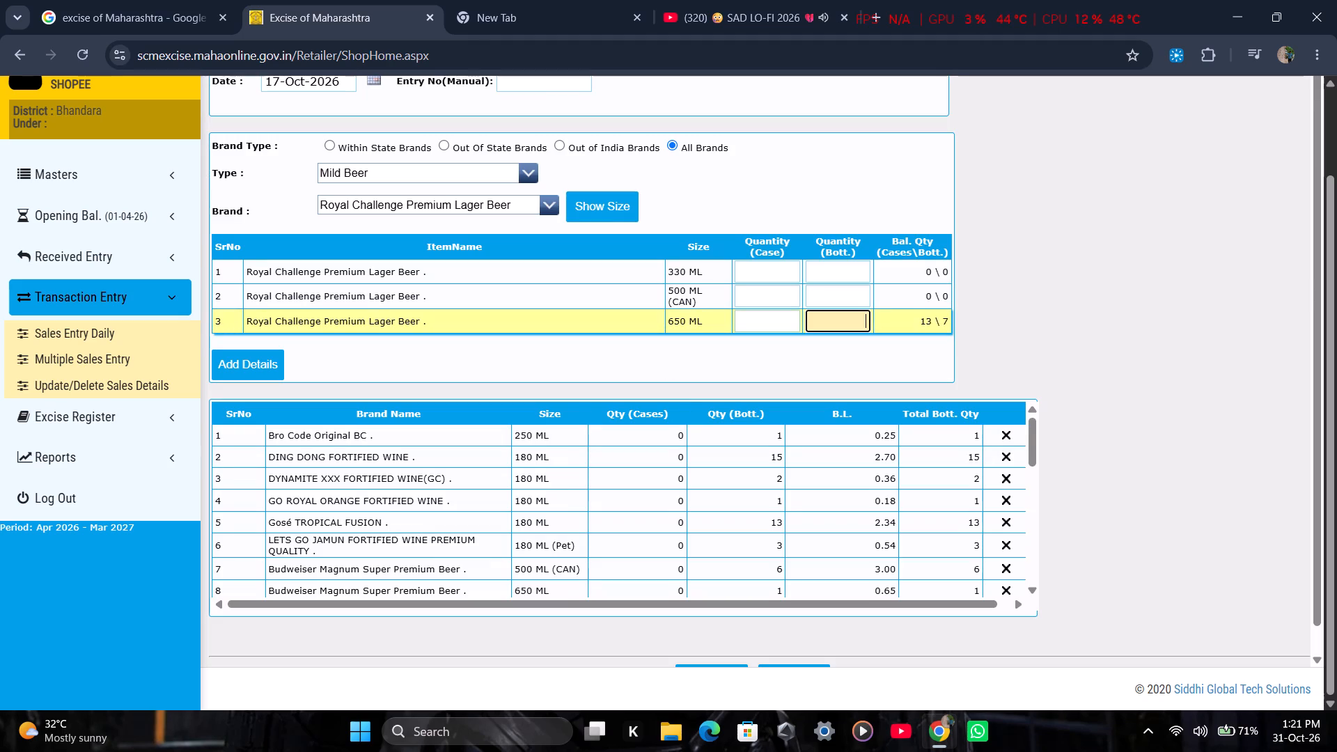
pyautogui.press('5')
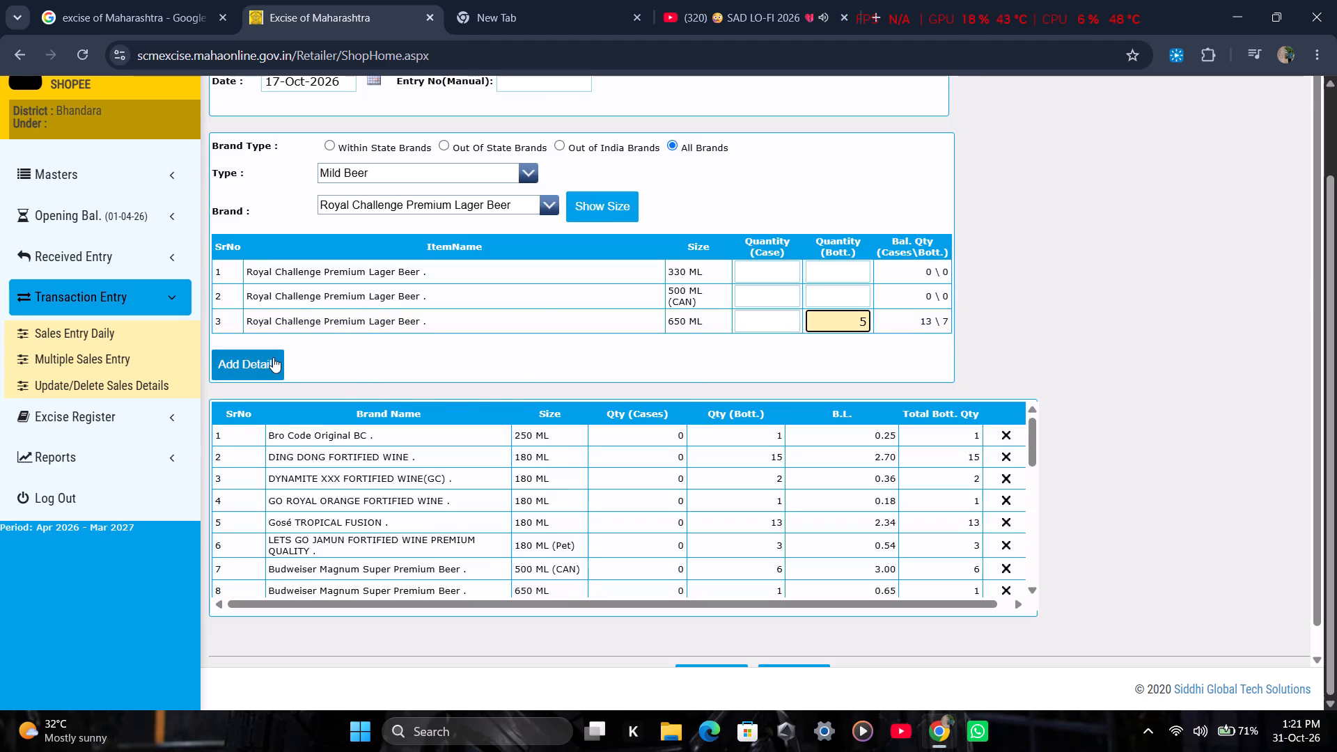
pyautogui.click(273, 357)
# Add 16 bottles of Royal Challenge Premium Super Crisp Lager Beer 500 ML (CAN) to the sales entry.
pyautogui.scroll(-7, 453, 354)
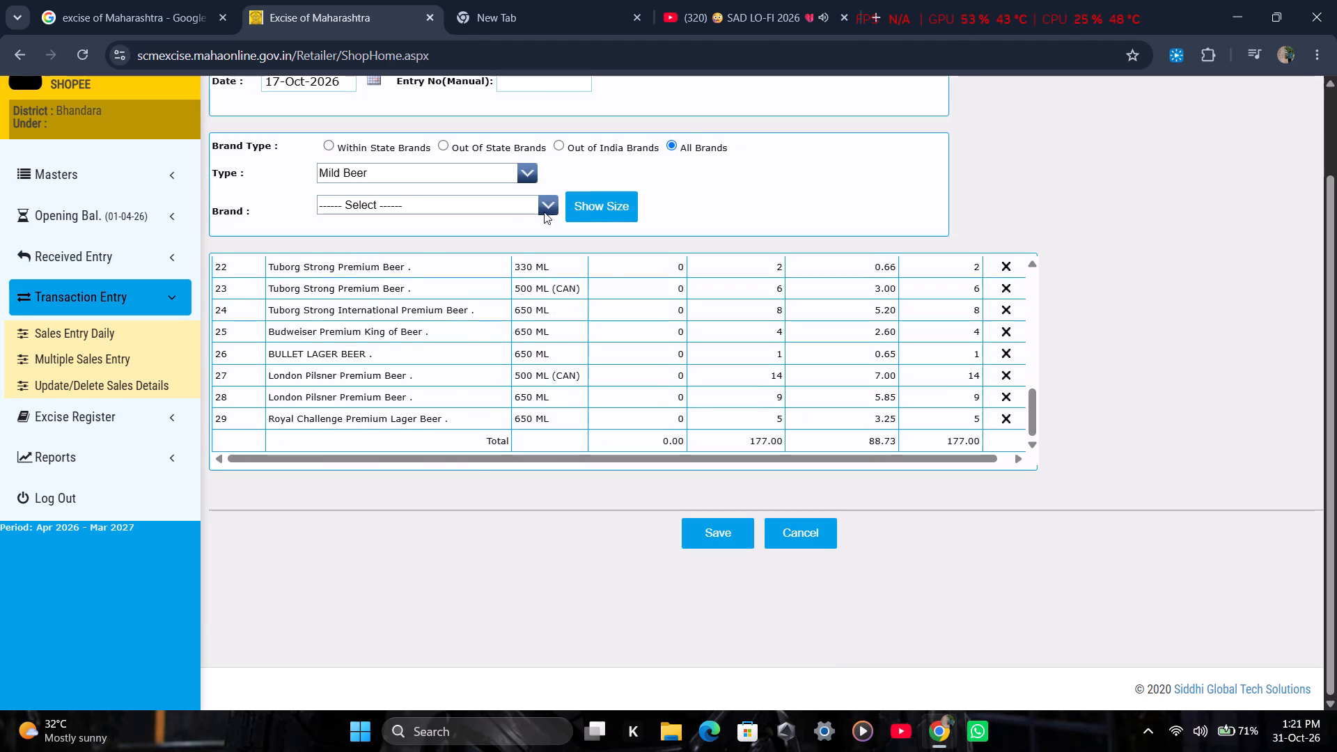
pyautogui.click(548, 212)
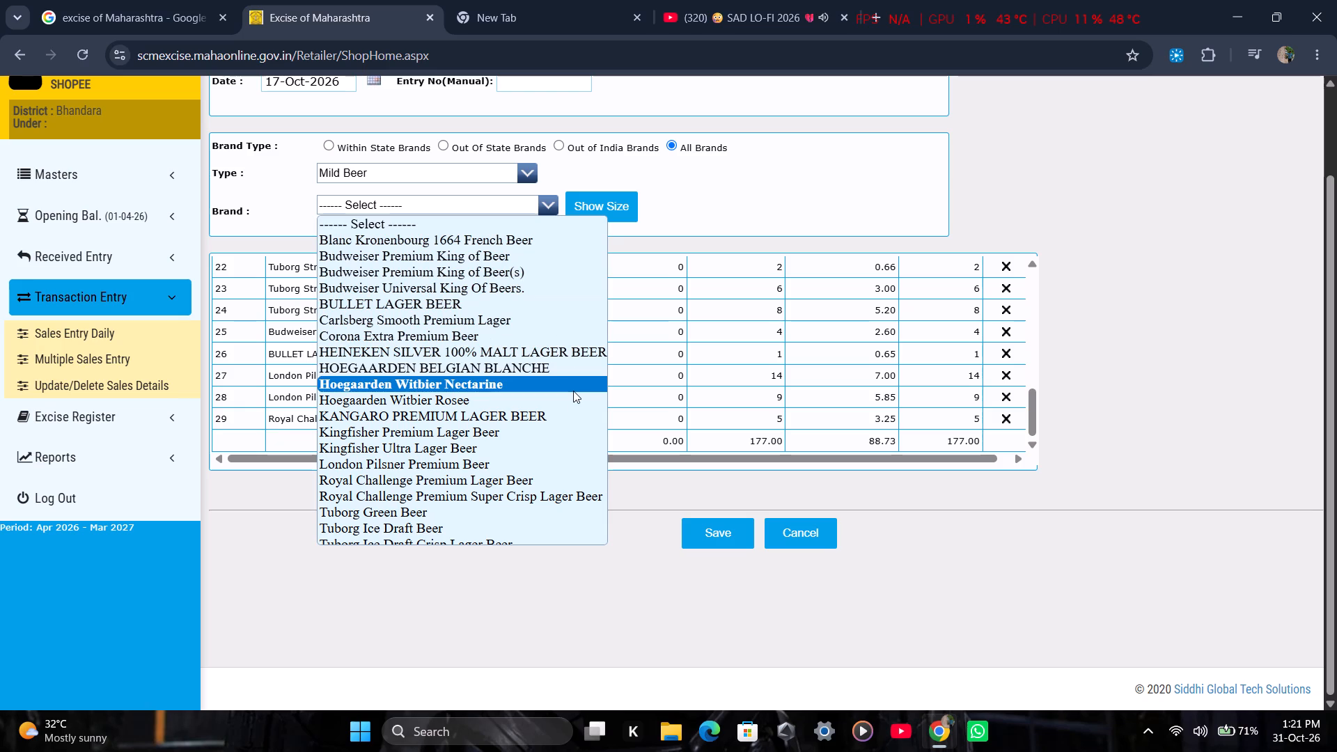
pyautogui.click(582, 496)
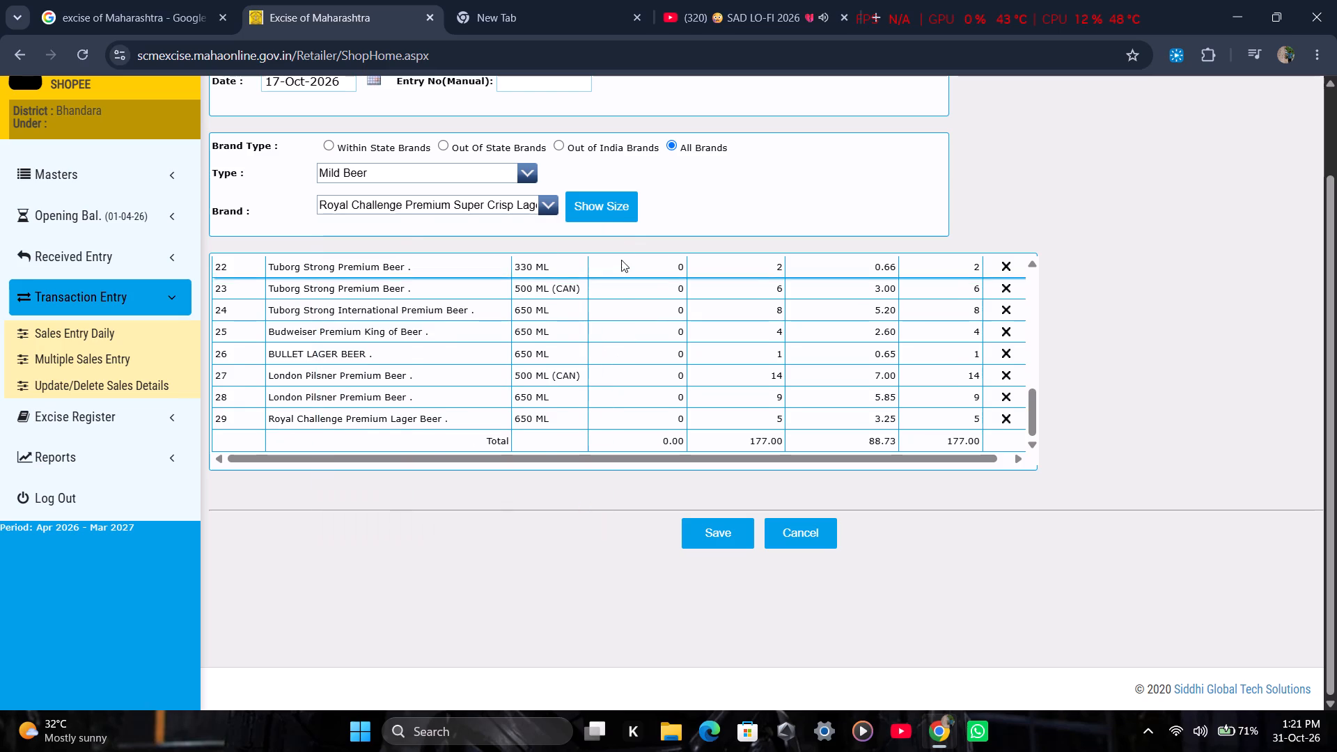
pyautogui.click(621, 215)
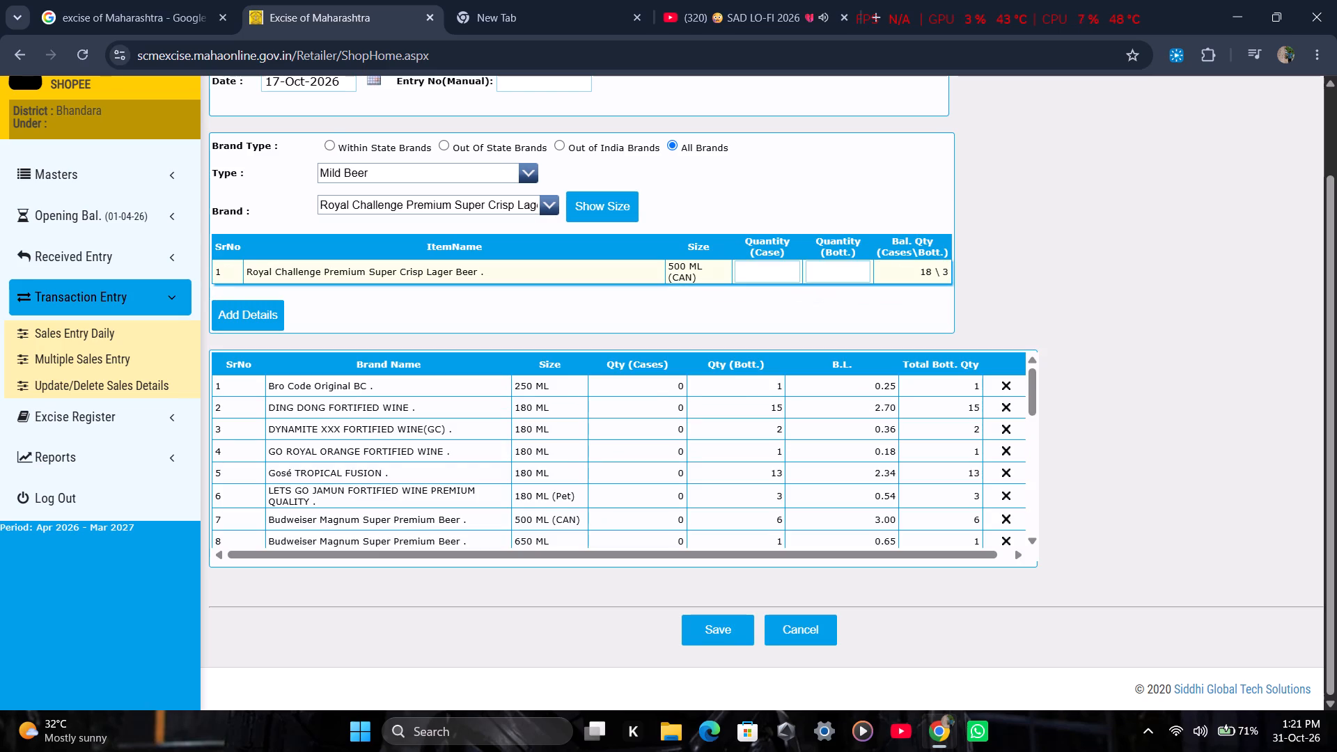
pyautogui.click(845, 279)
pyautogui.write('16')
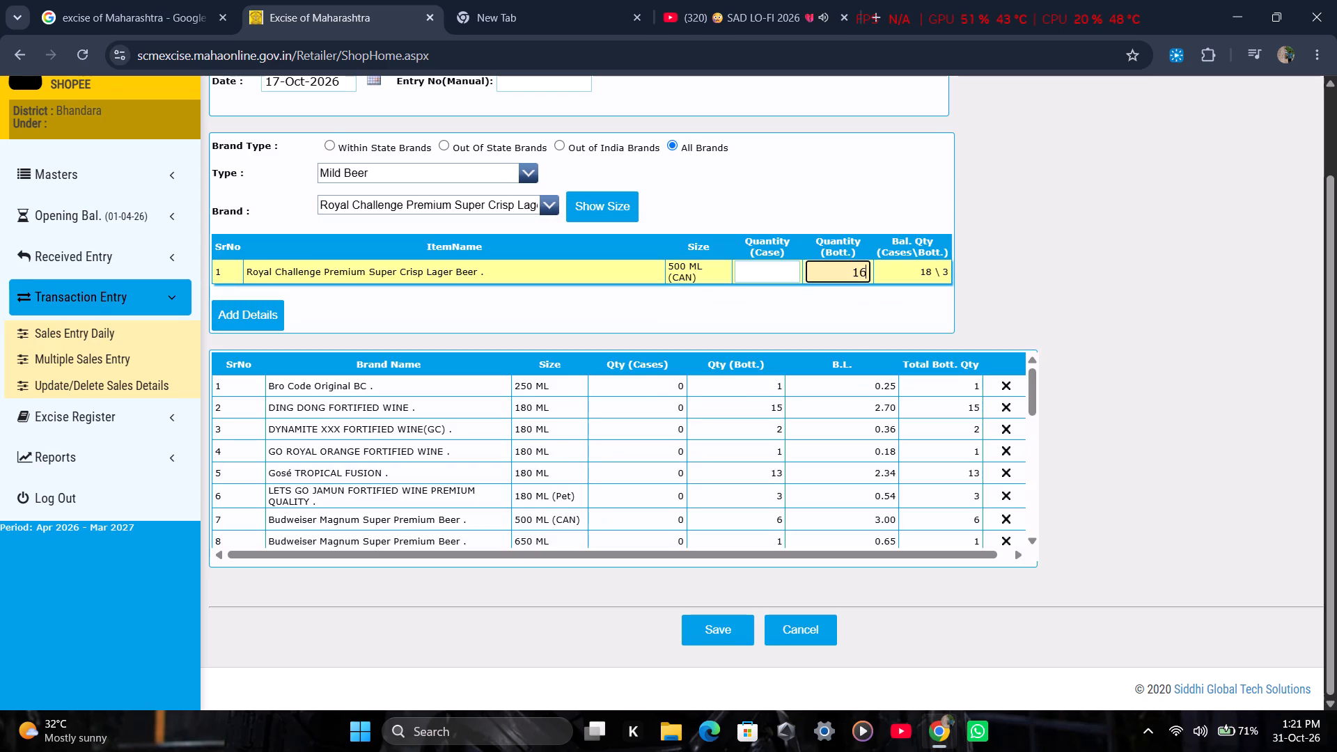
pyautogui.click(249, 315)
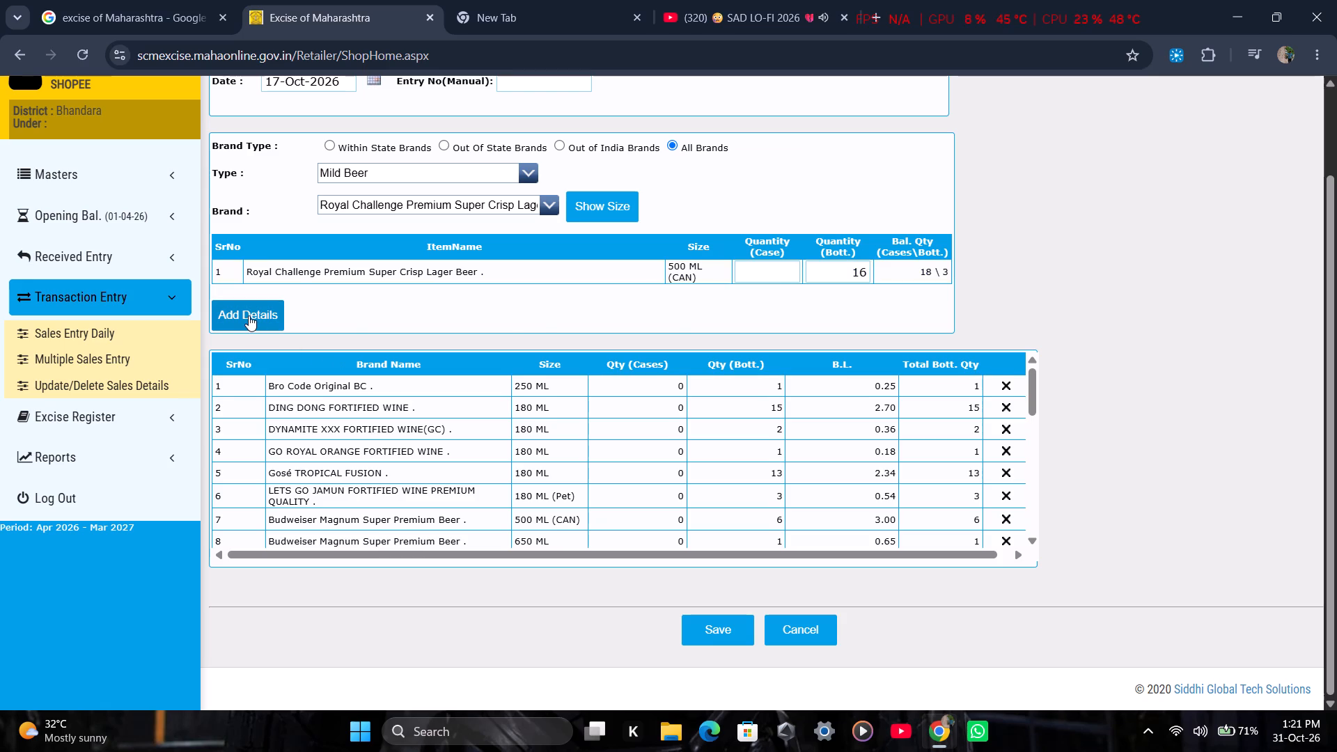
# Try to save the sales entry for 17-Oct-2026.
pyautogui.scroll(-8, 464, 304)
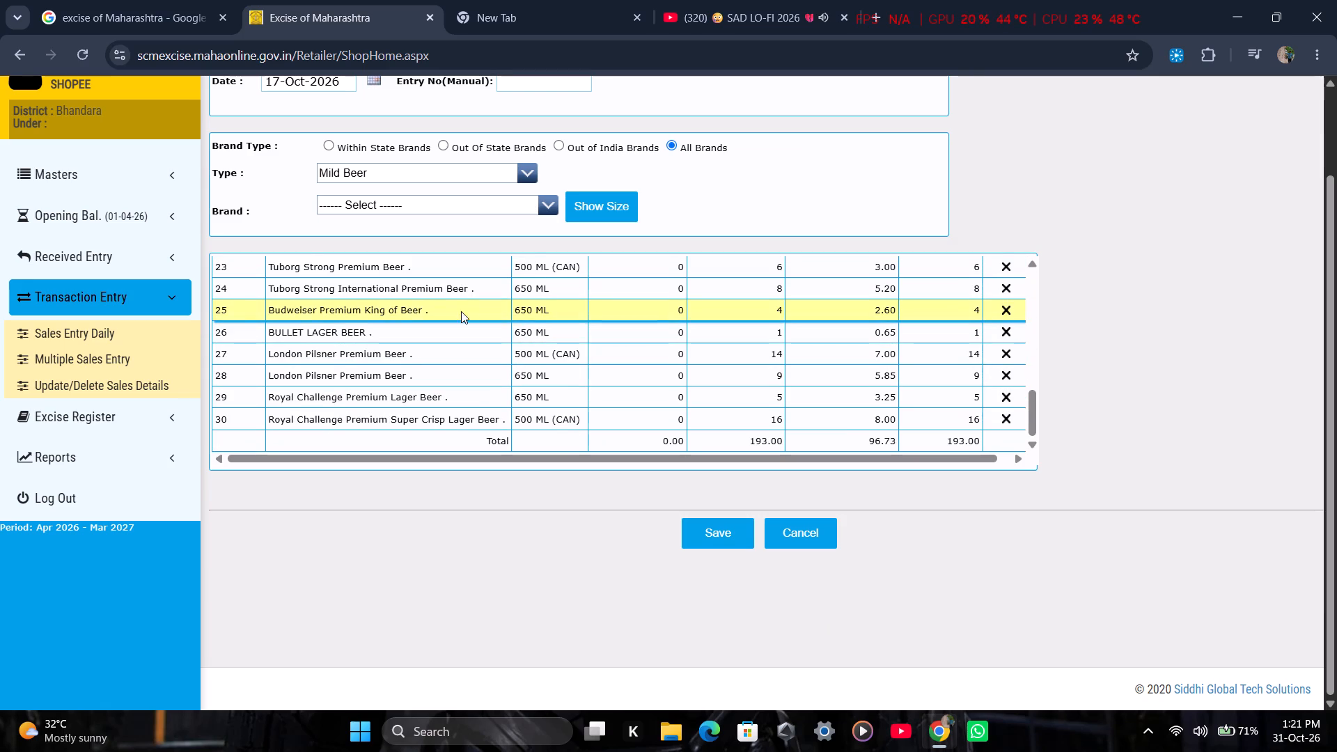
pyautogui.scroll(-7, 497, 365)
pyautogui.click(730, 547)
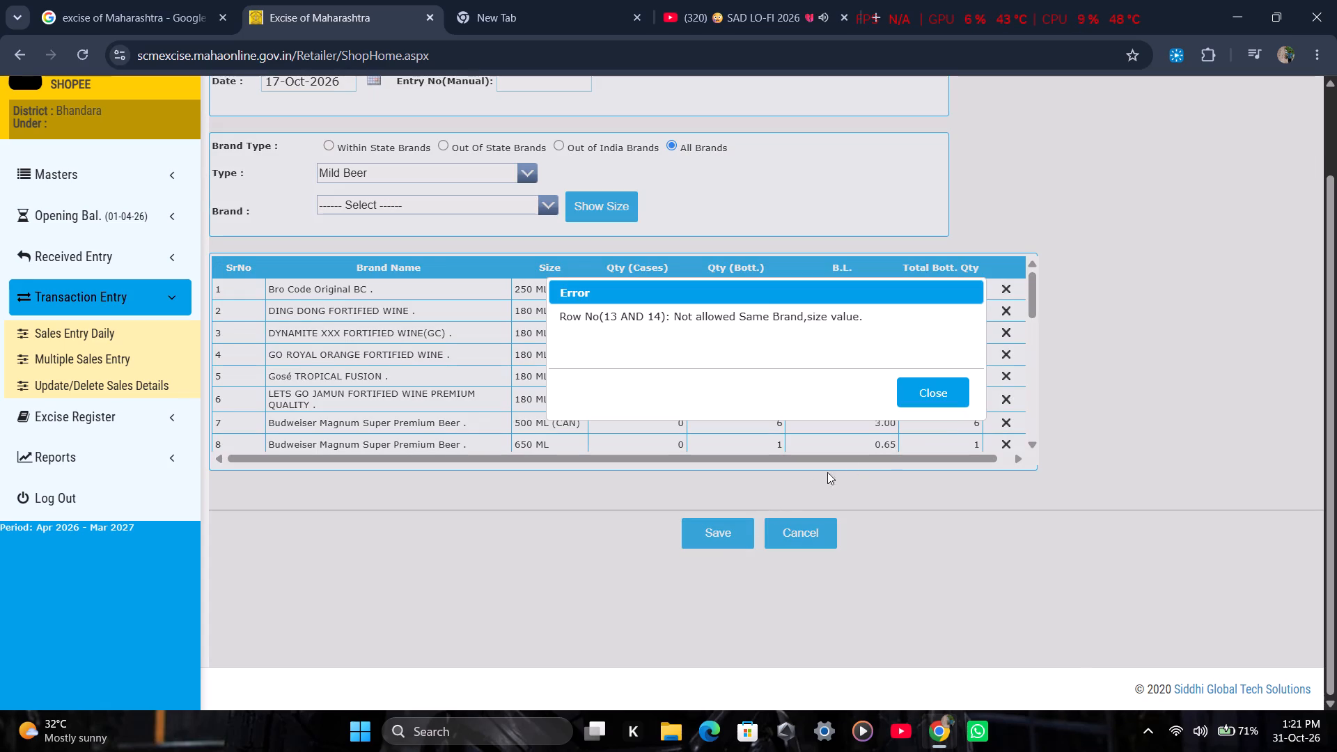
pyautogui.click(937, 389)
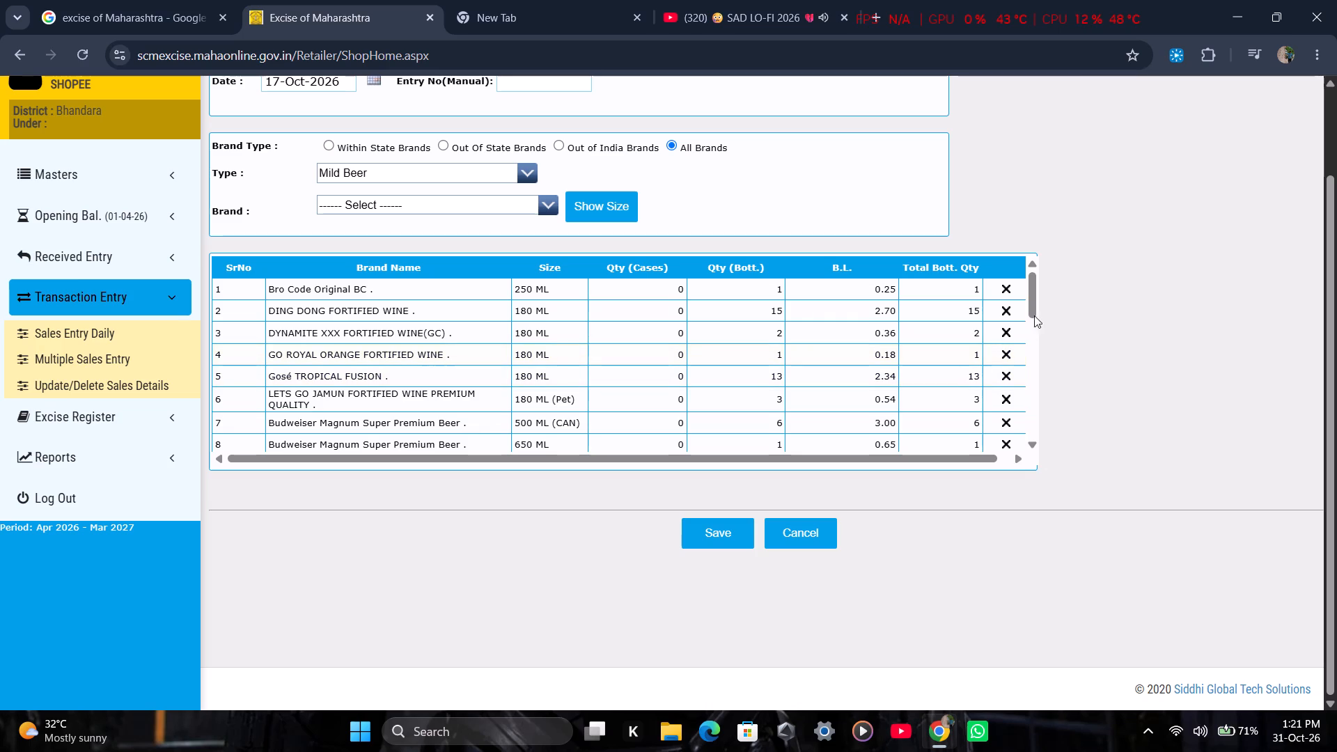
# Delete the duplicate Haywards 5000 Premium Strong Beer 500 ML (CAN) row with 4 bottles from the sales entry.
pyautogui.moveTo(1035, 308); pyautogui.dragTo(1052, 345)
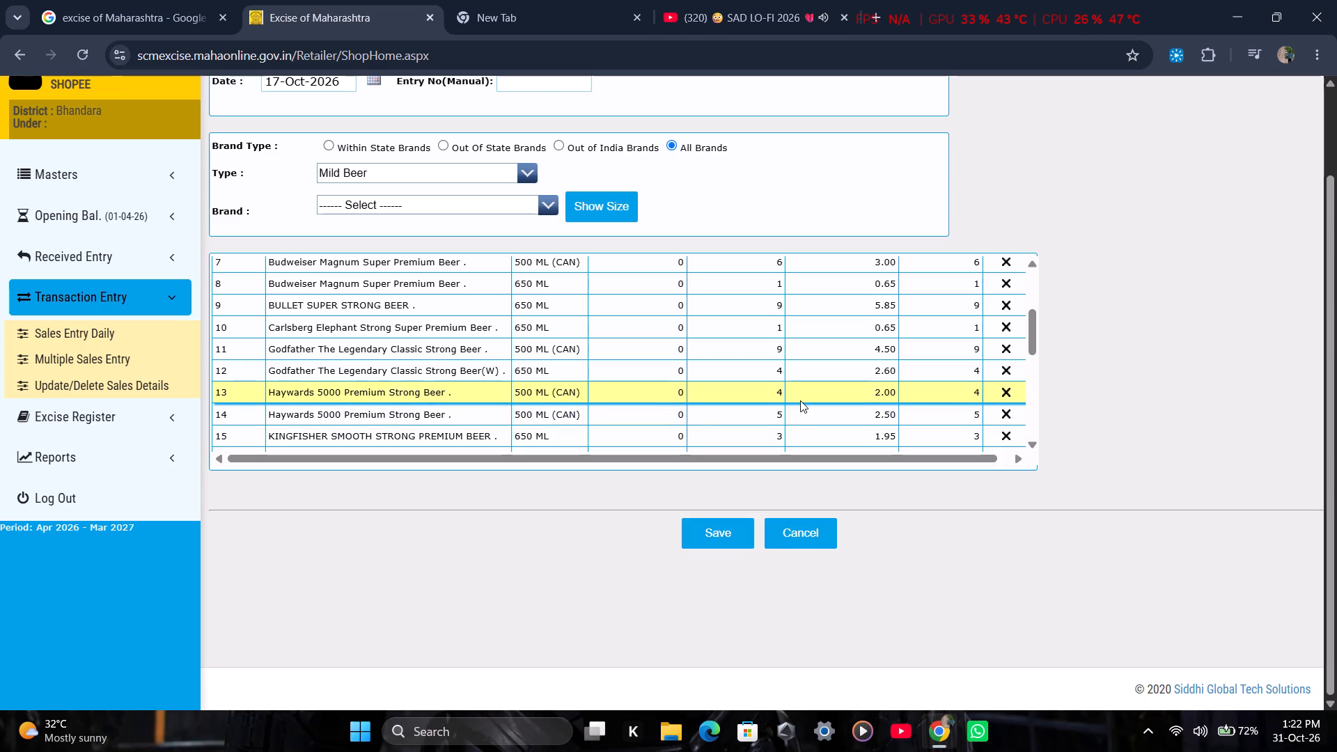
pyautogui.click(1005, 390)
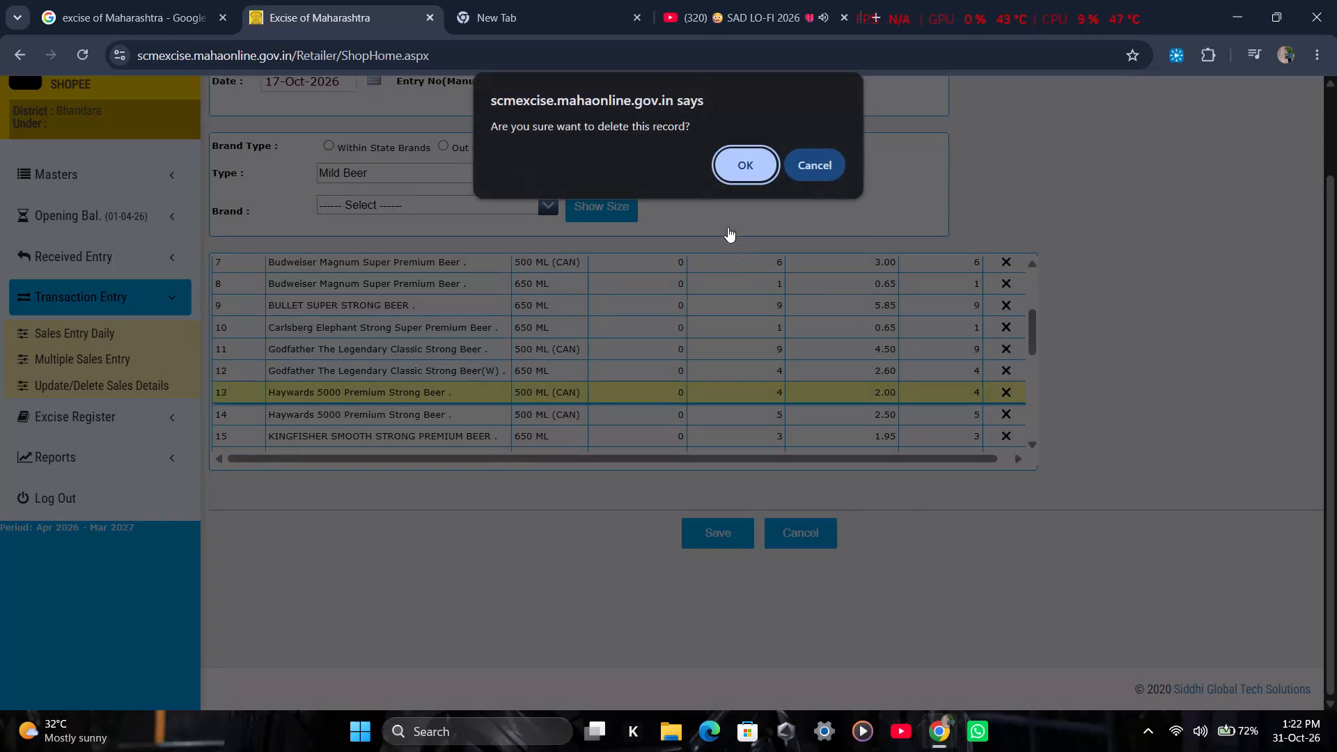
pyautogui.click(751, 167)
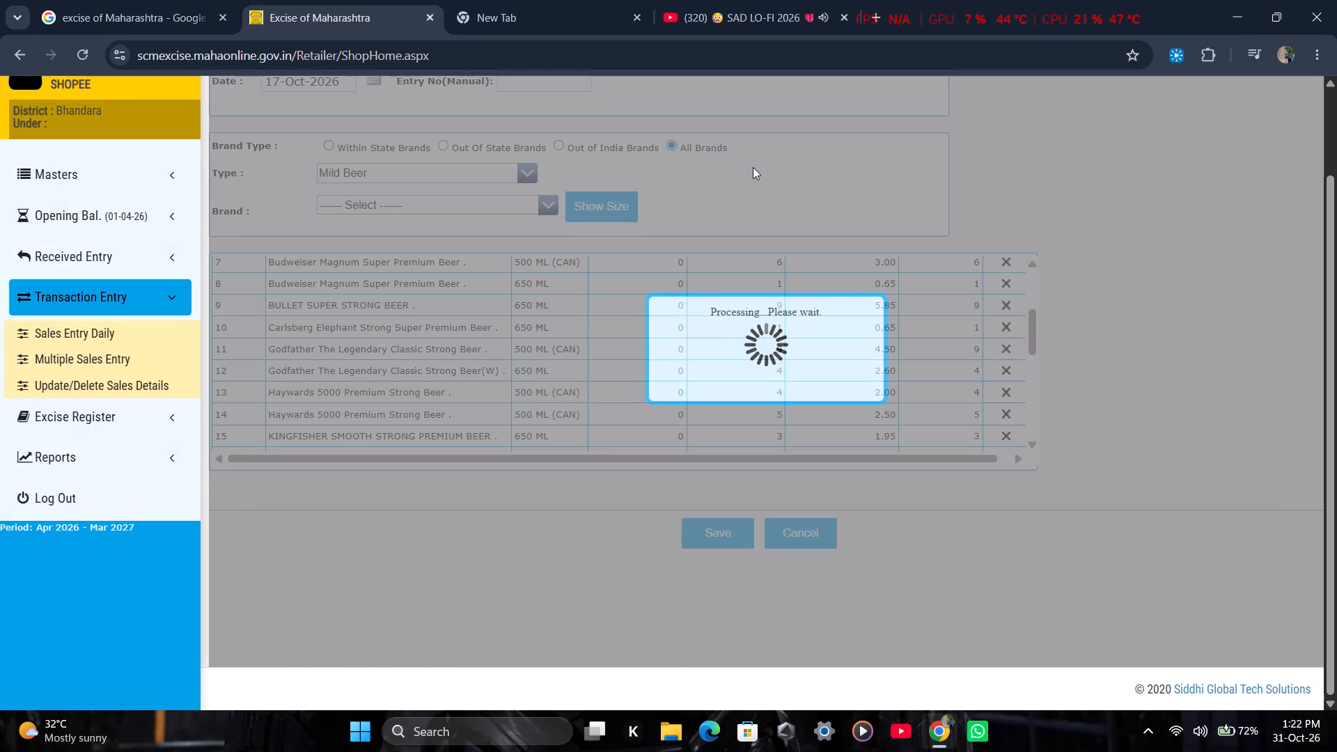
# Change the type to Fermented Beer and add 4 bottles of Haywards 2000 Premium Strong Beer 500 ML (CAN) to the sales entry.
pyautogui.scroll(-1, 418, 405)
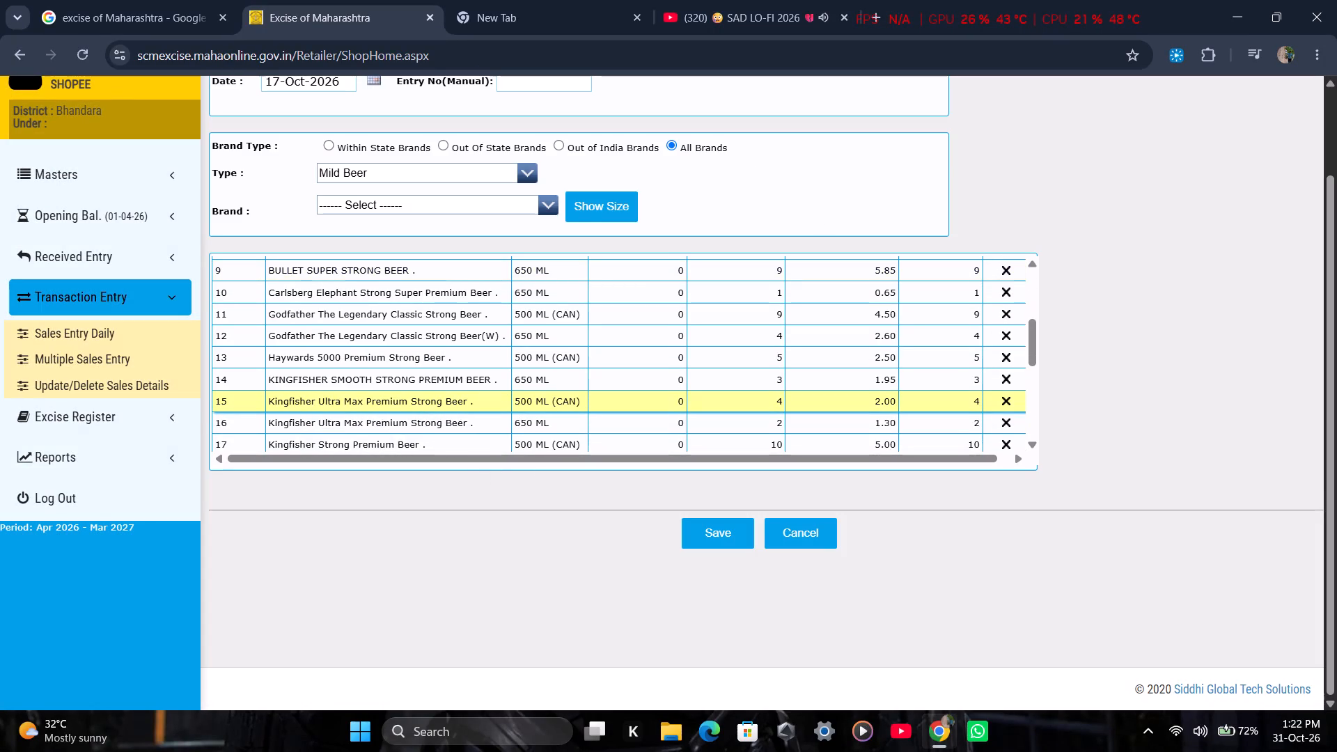
pyautogui.scroll(1, 418, 403)
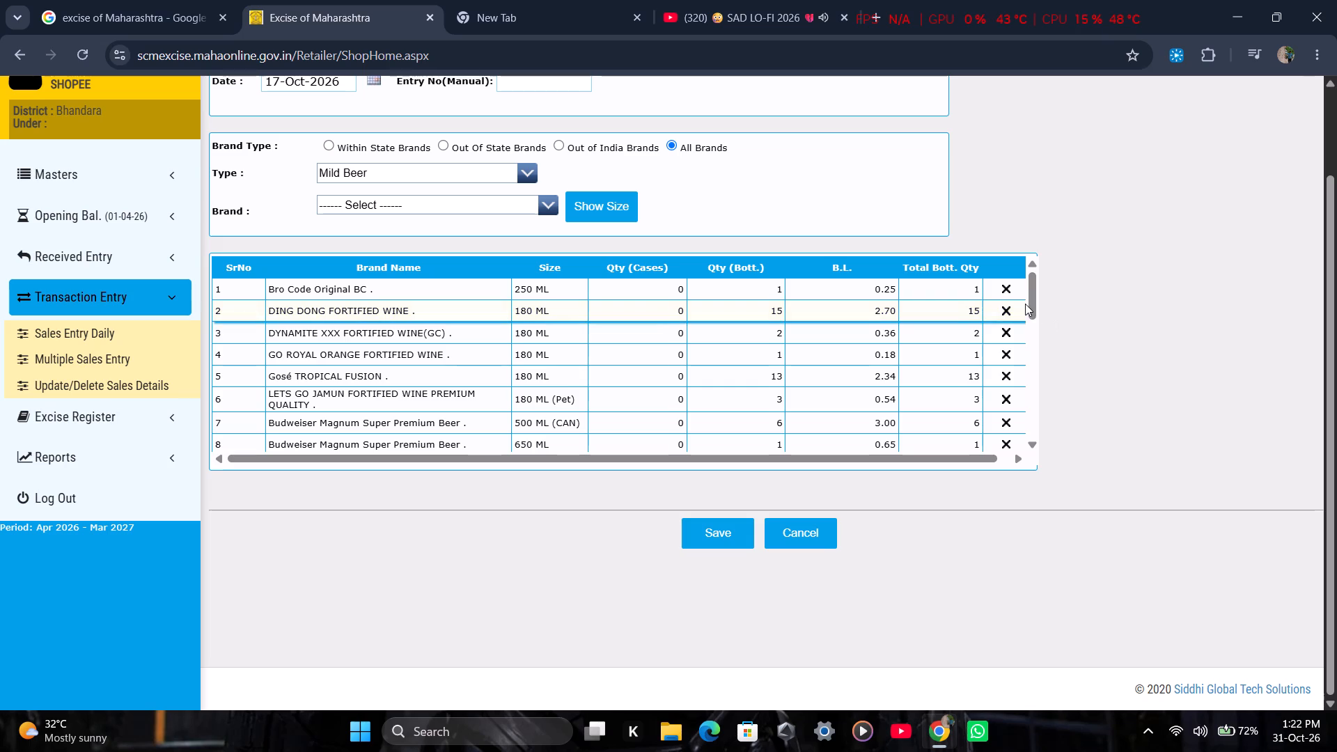
pyautogui.moveTo(1032, 303); pyautogui.dragTo(1045, 328)
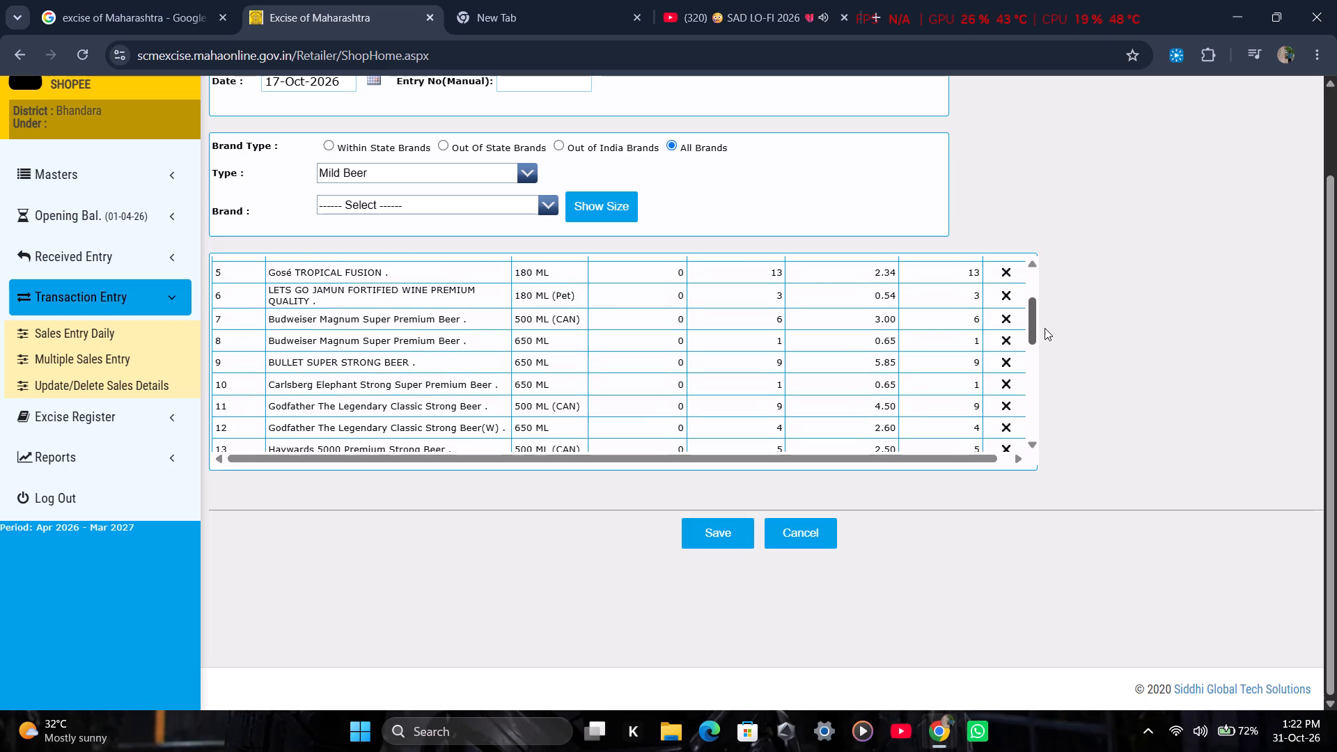
pyautogui.moveTo(1045, 328); pyautogui.dragTo(1049, 344)
pyautogui.click(546, 210)
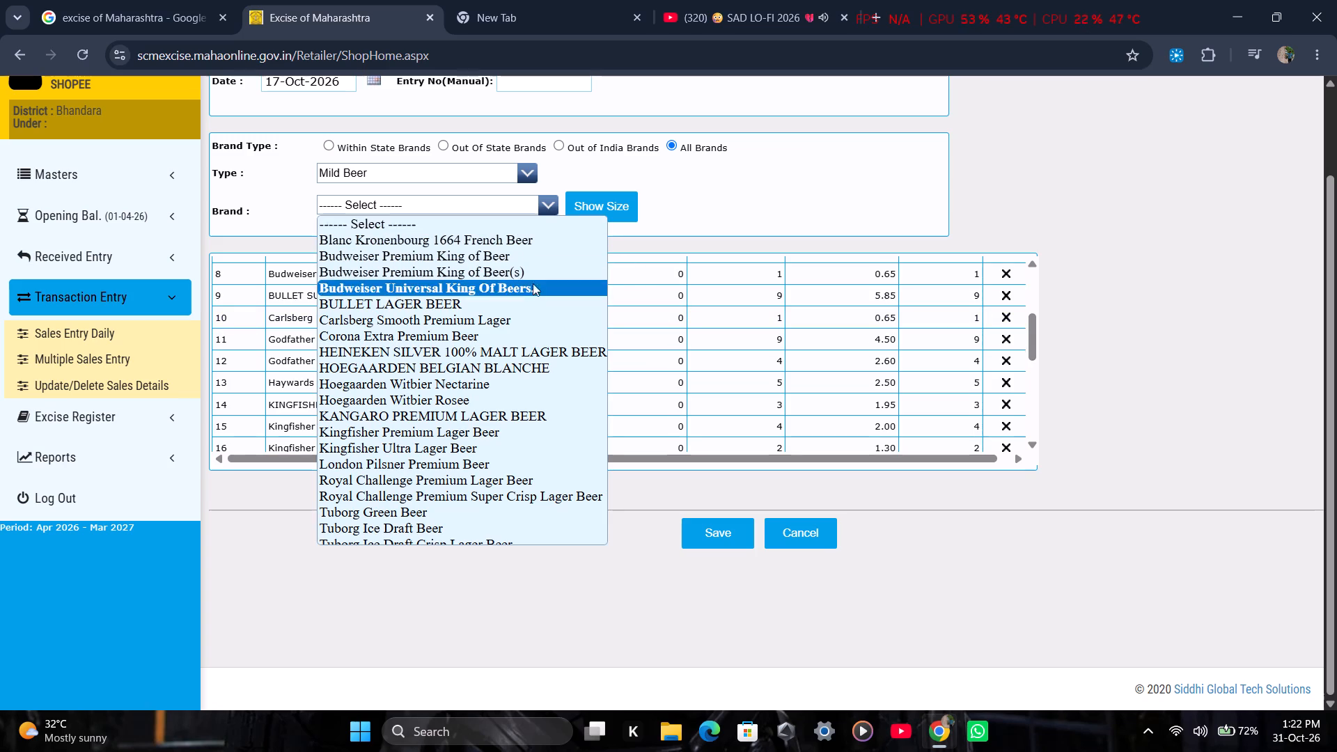
pyautogui.click(1057, 194)
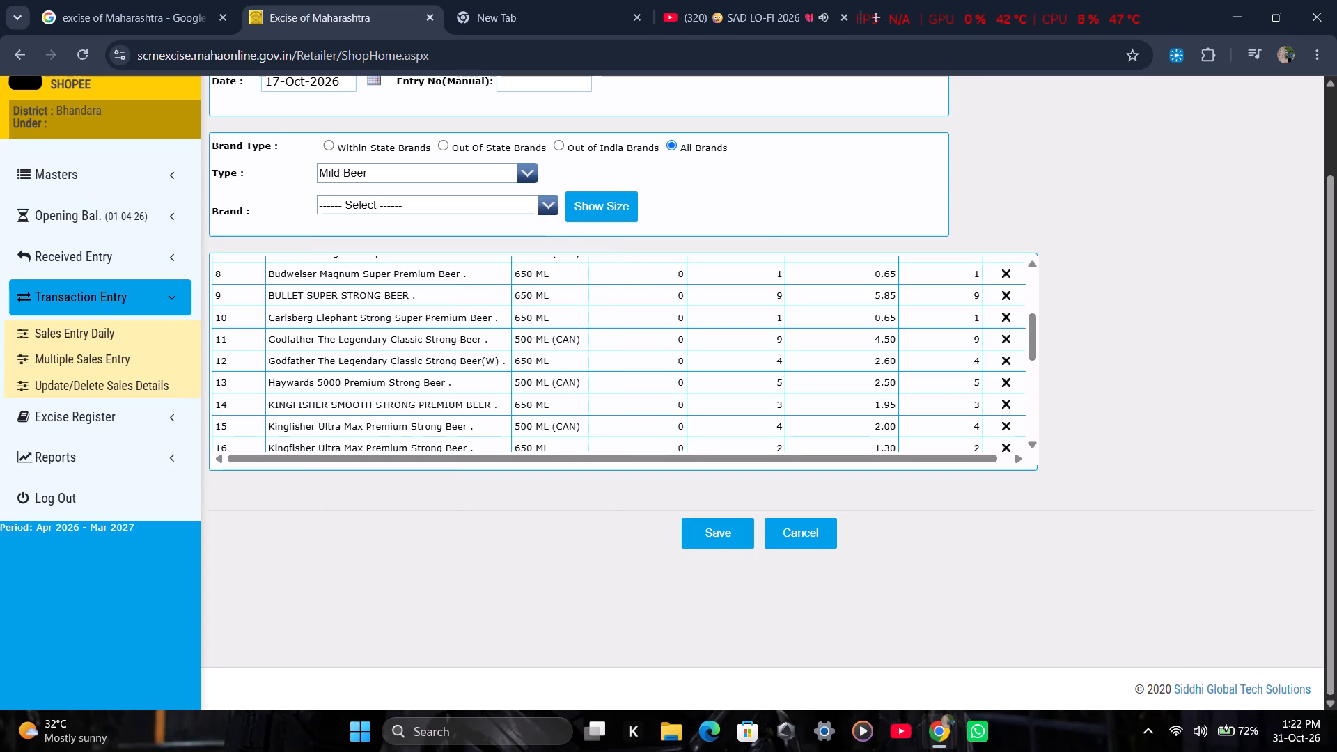
pyautogui.click(529, 173)
pyautogui.click(516, 209)
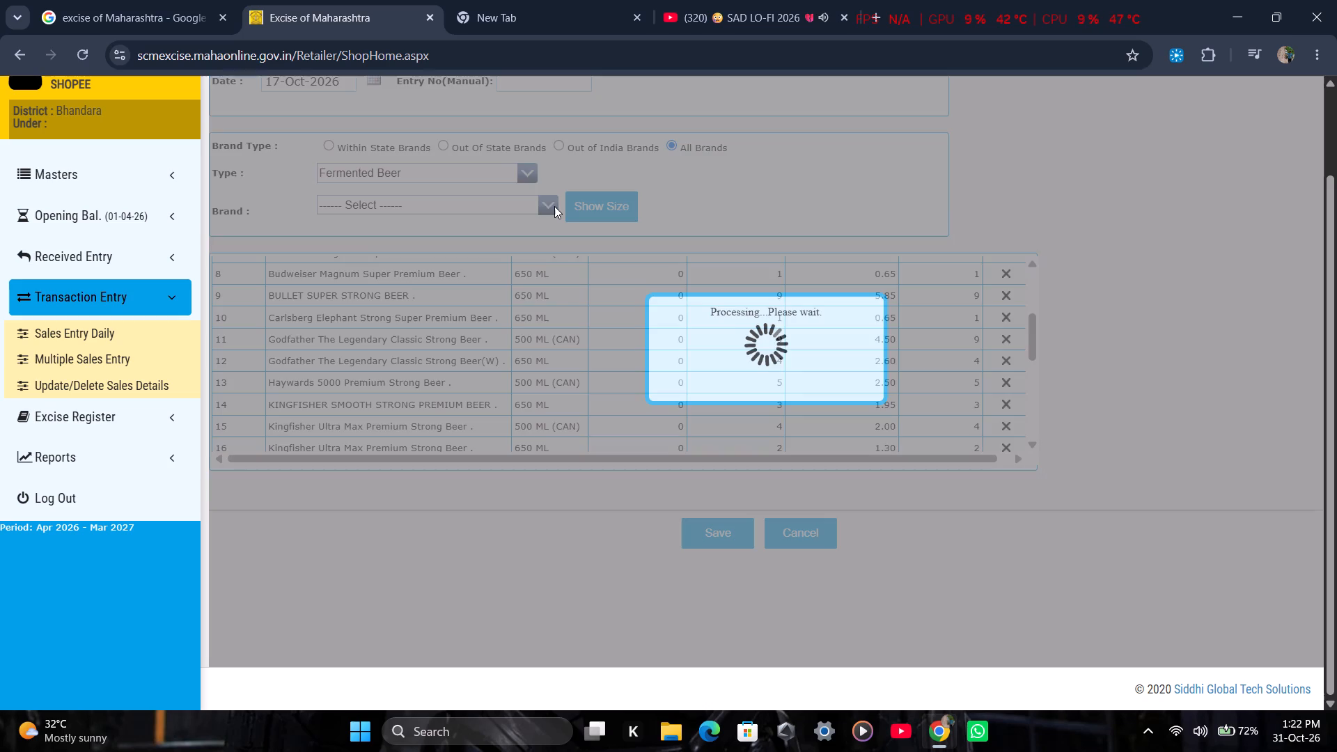
pyautogui.click(554, 206)
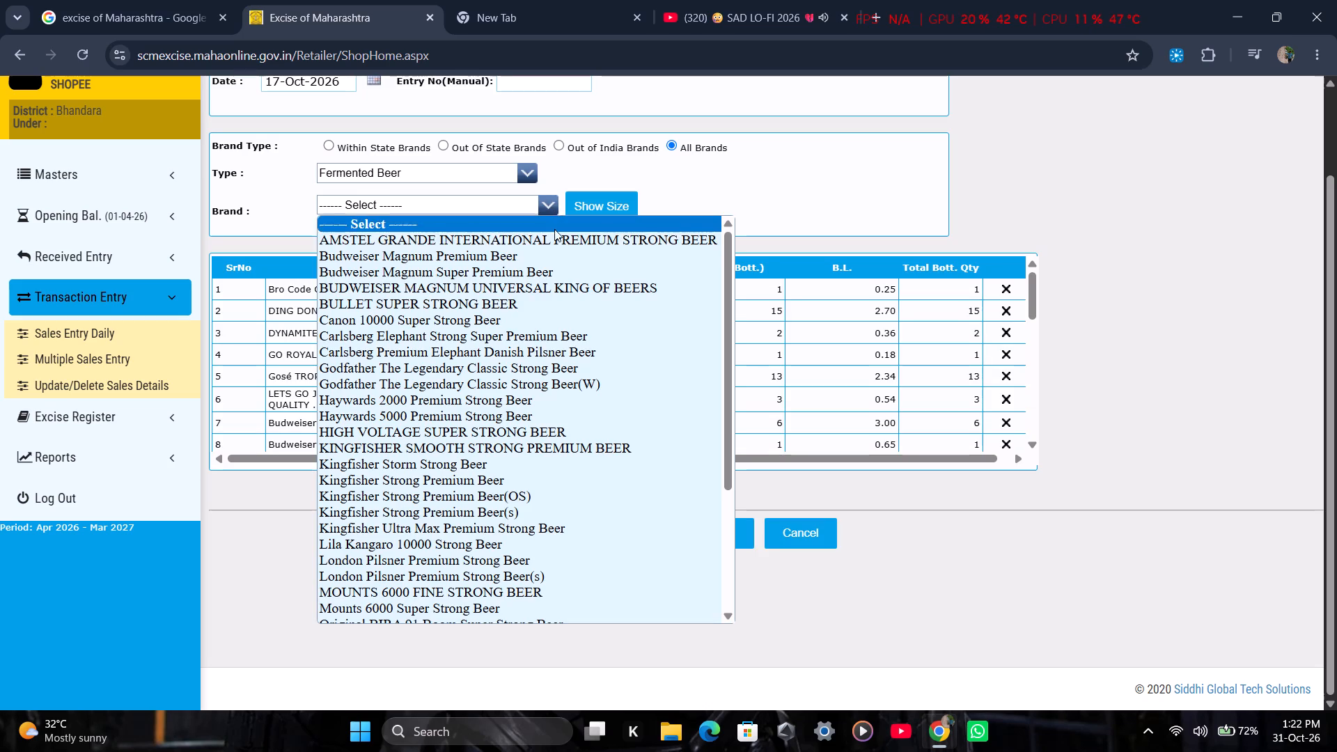
pyautogui.click(582, 398)
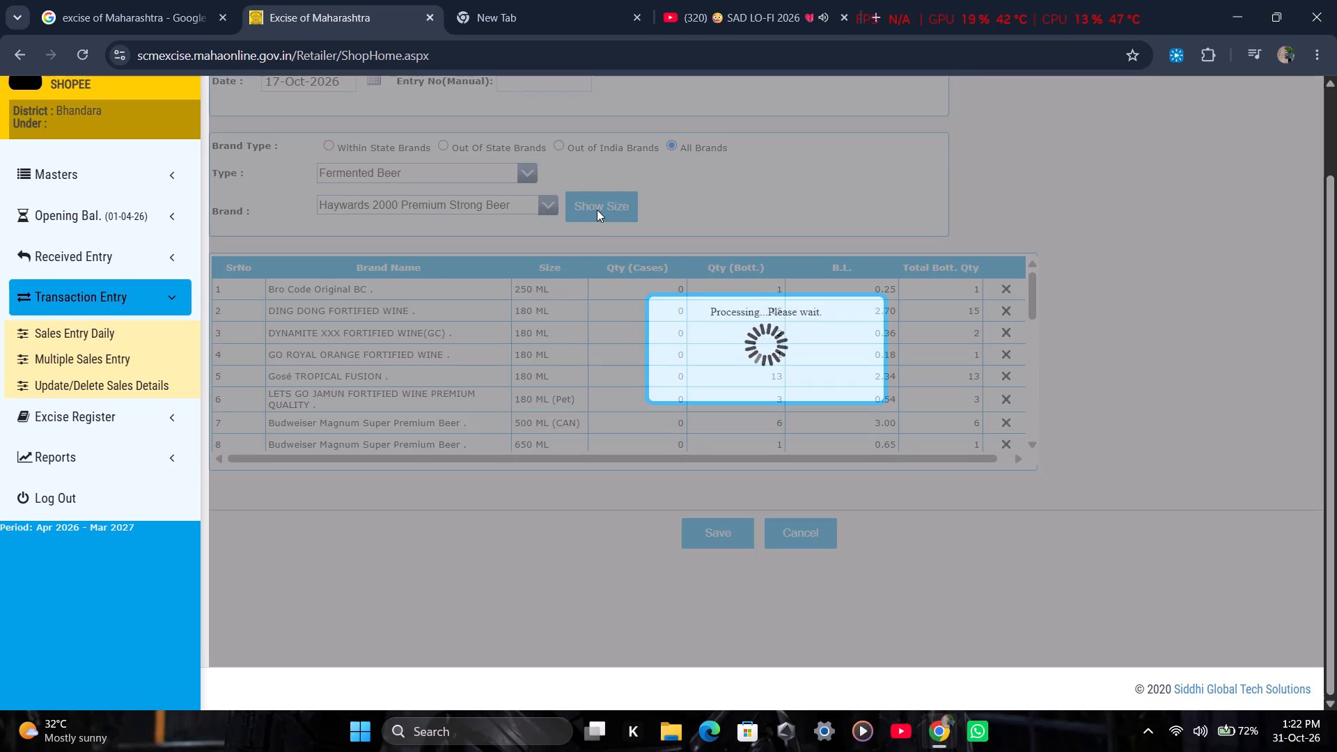
pyautogui.click(597, 210)
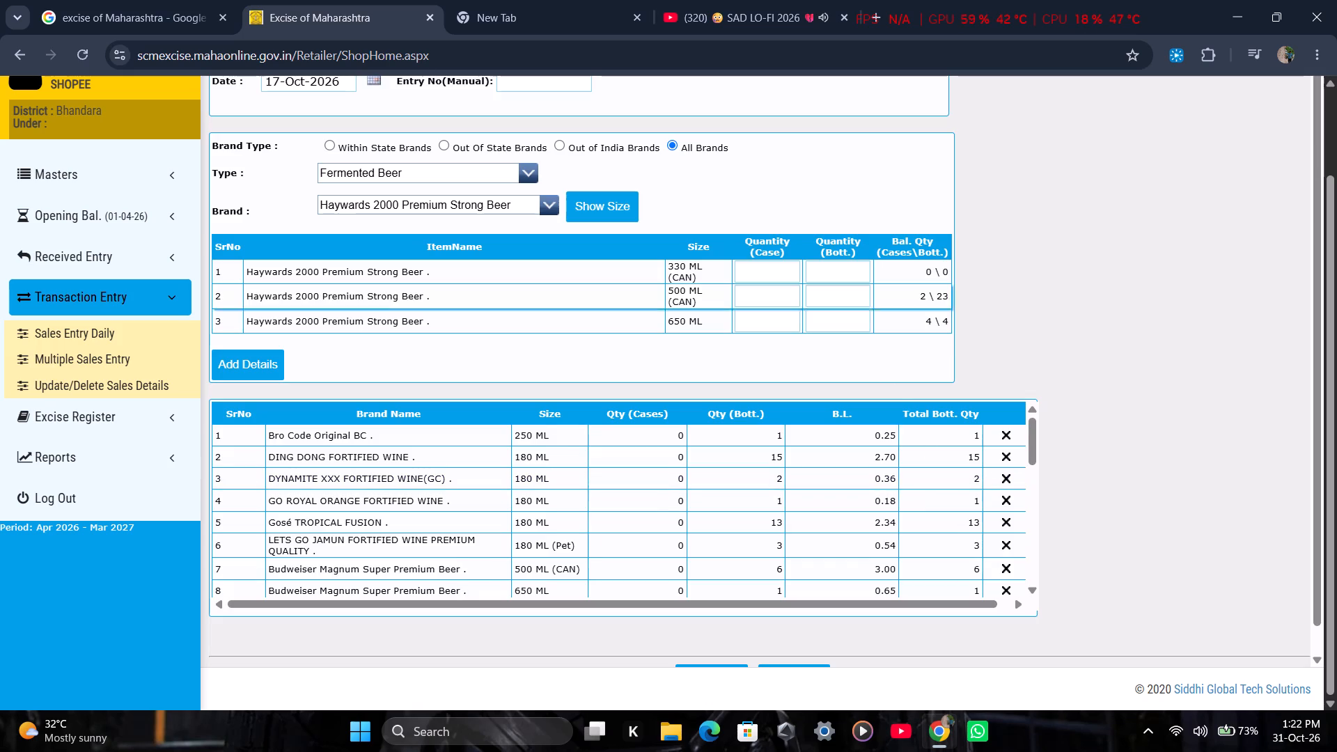
pyautogui.click(840, 299)
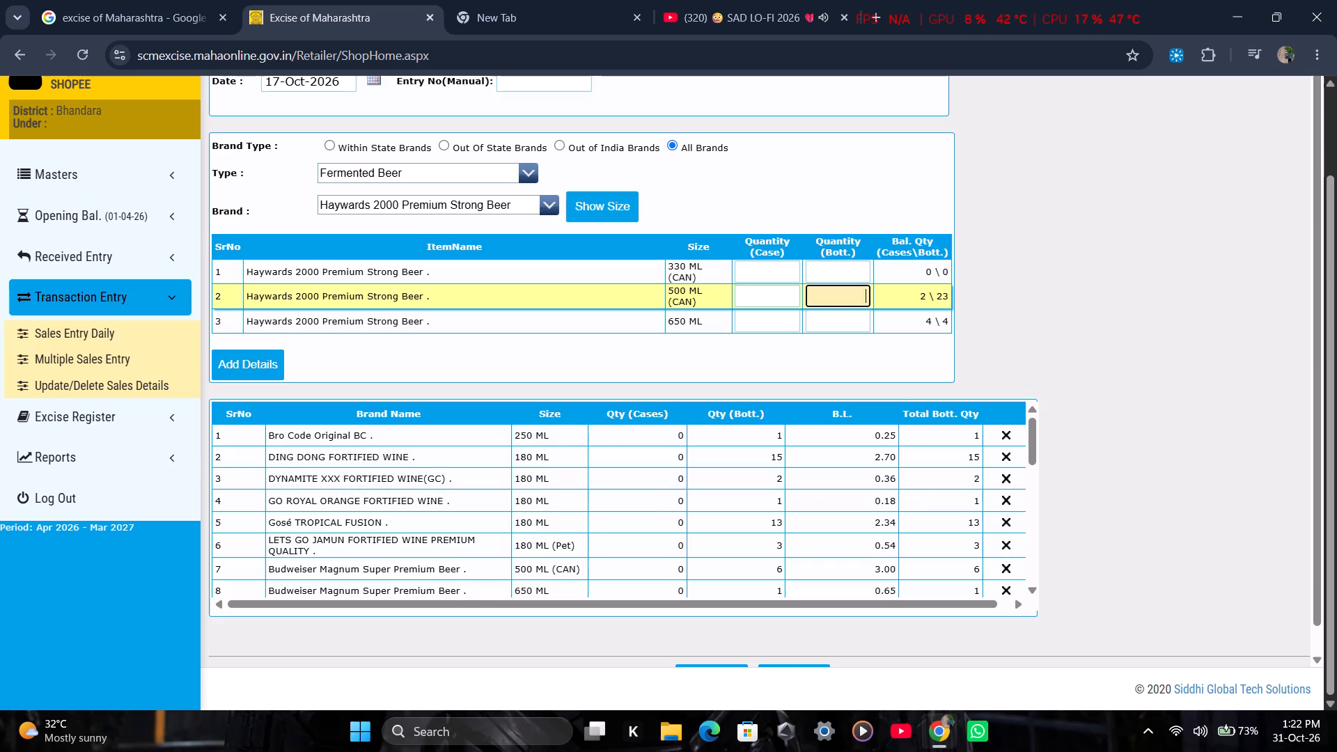
pyautogui.press('4')
pyautogui.click(260, 371)
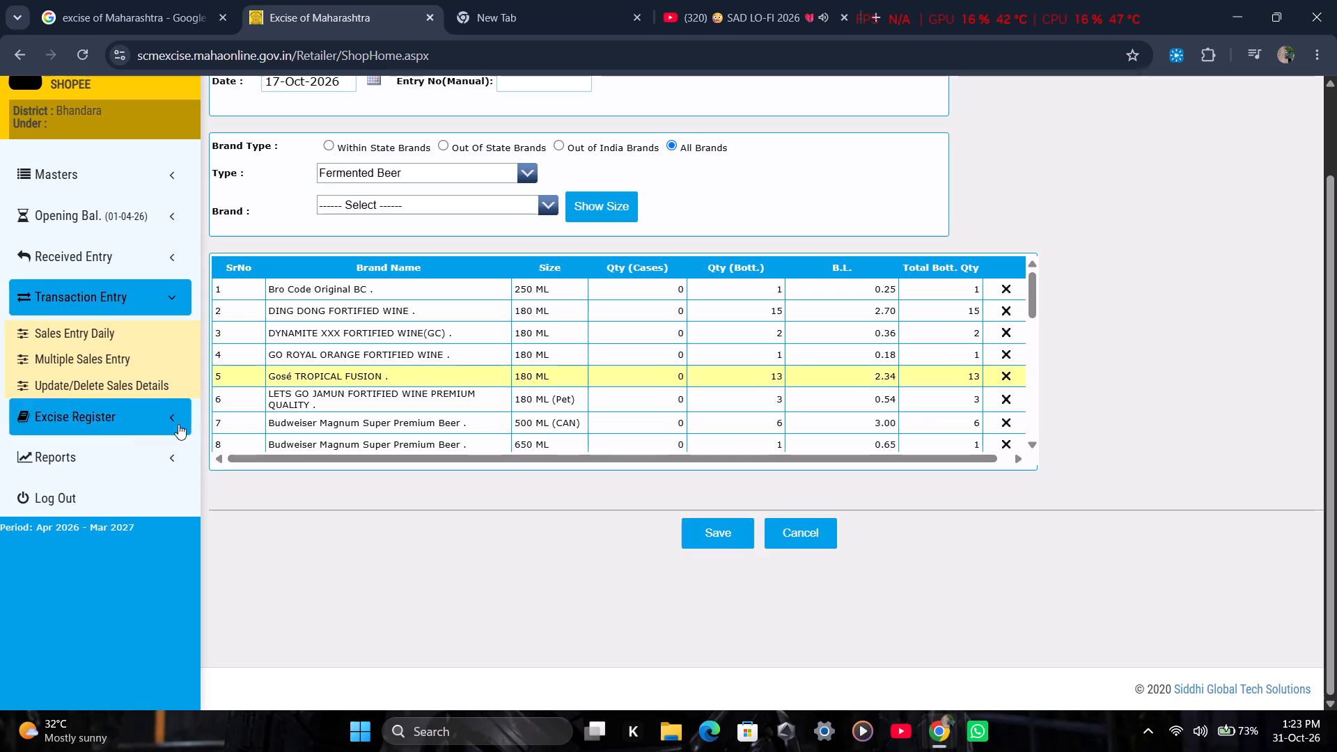
# Save the sales entry for 17-Oct-2026 with all its listed brands and bottle quantities.
pyautogui.scroll(-6, 464, 375)
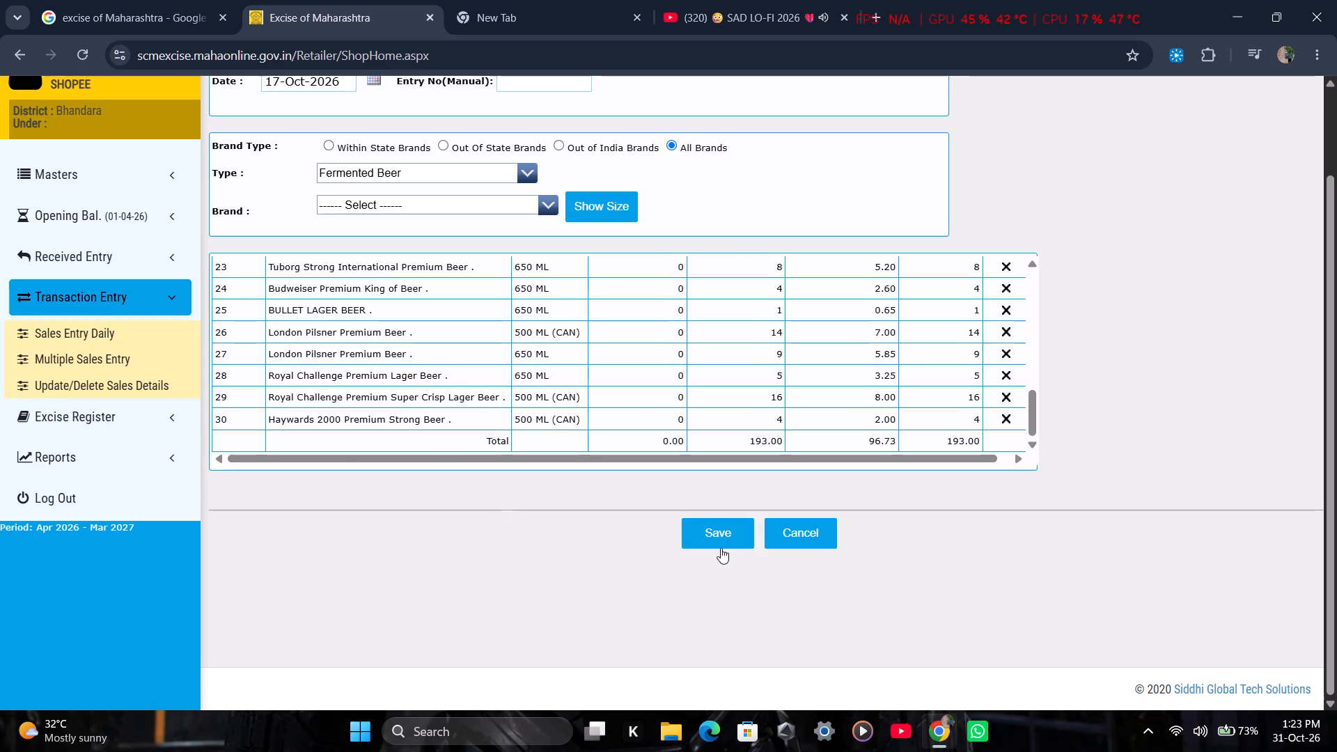
pyautogui.click(732, 542)
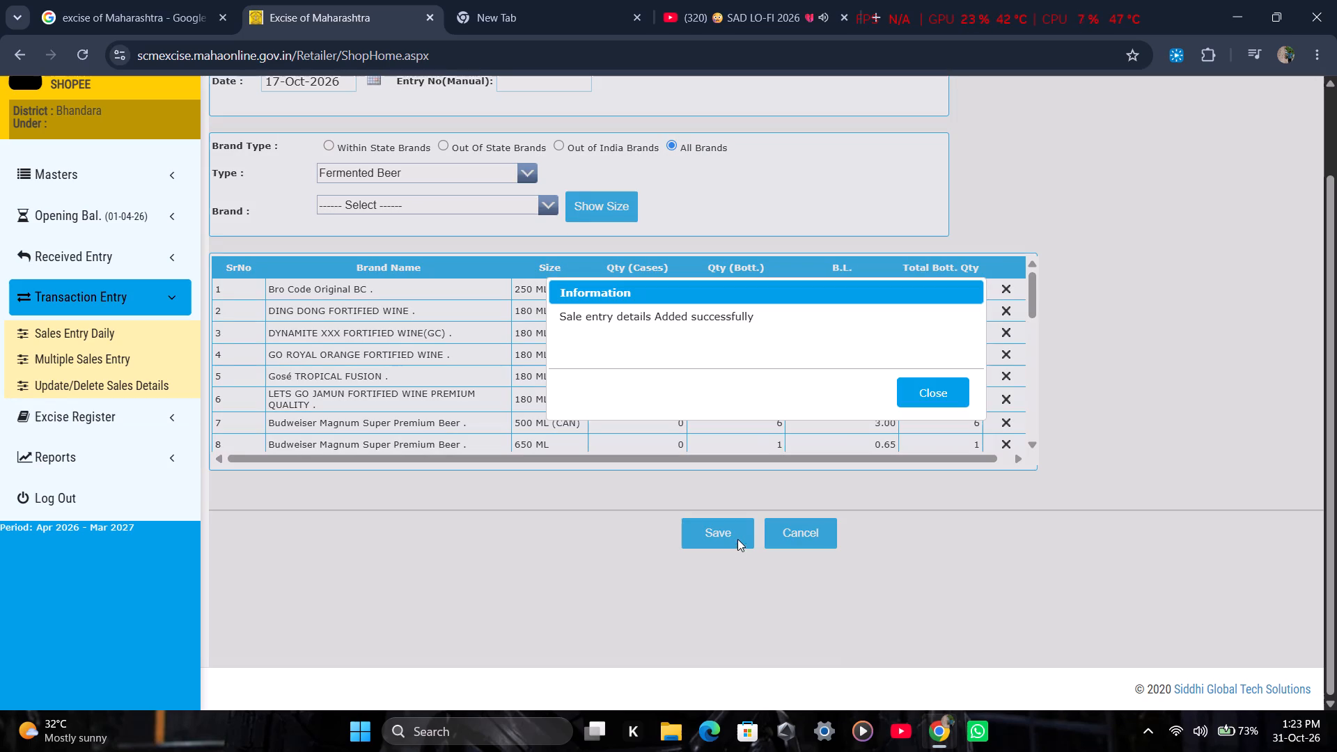
pyautogui.click(925, 393)
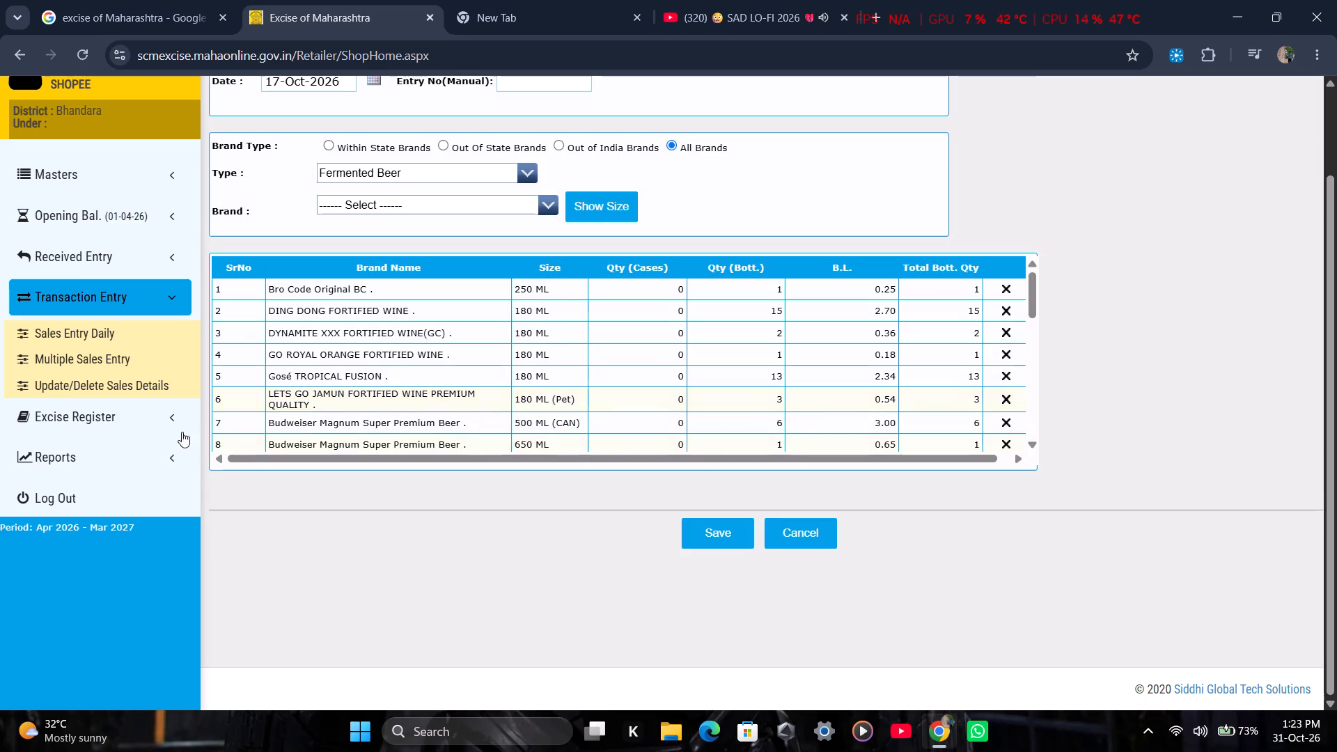
# Show the bottle-wise FLR Details excise register from 17-Oct-2026 to 17-Oct-2026 for all brands and all types.
pyautogui.click(63, 418)
pyautogui.click(56, 430)
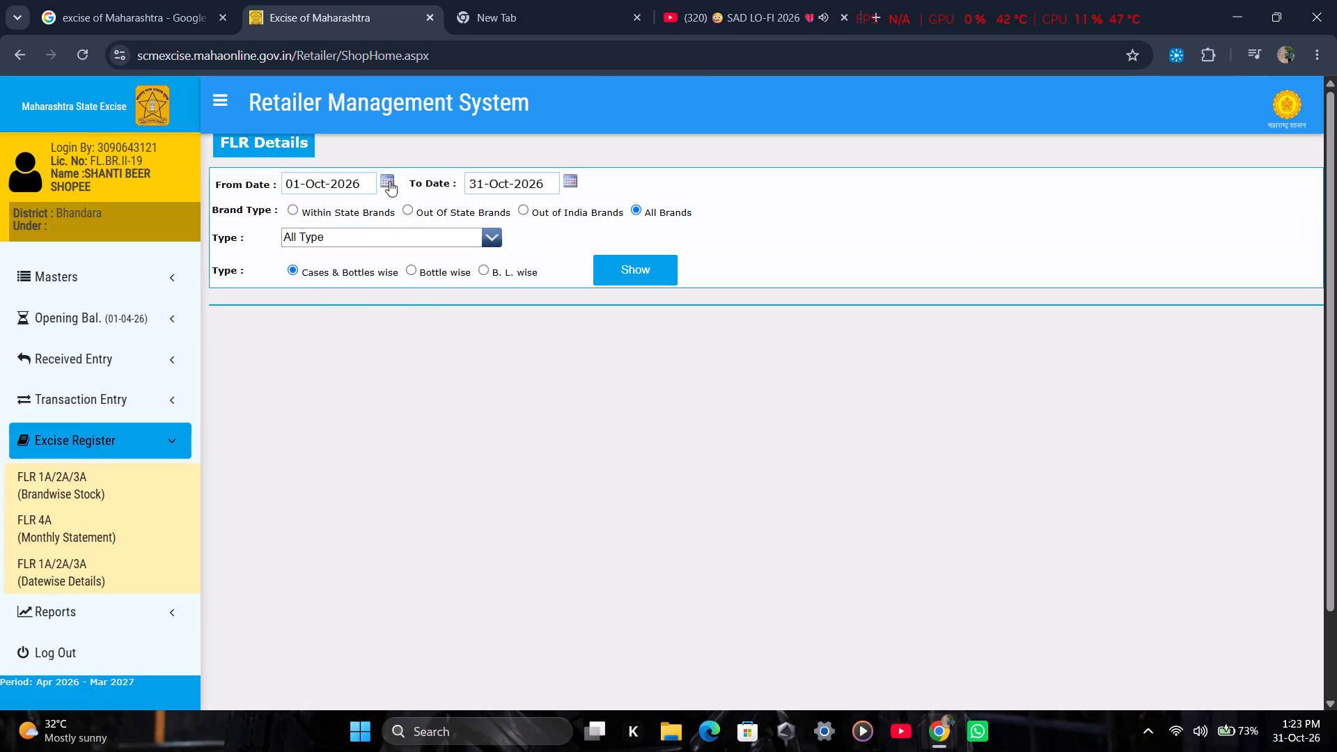
pyautogui.click(389, 181)
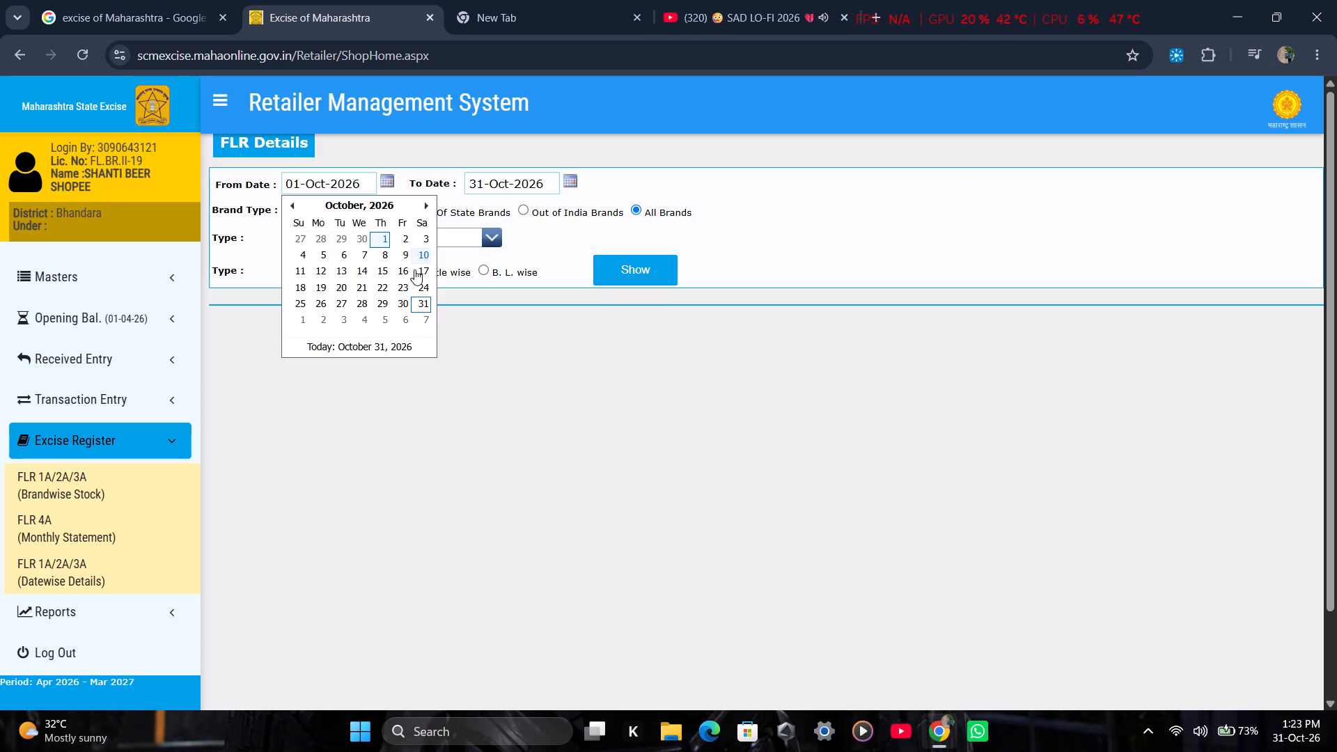
pyautogui.click(429, 271)
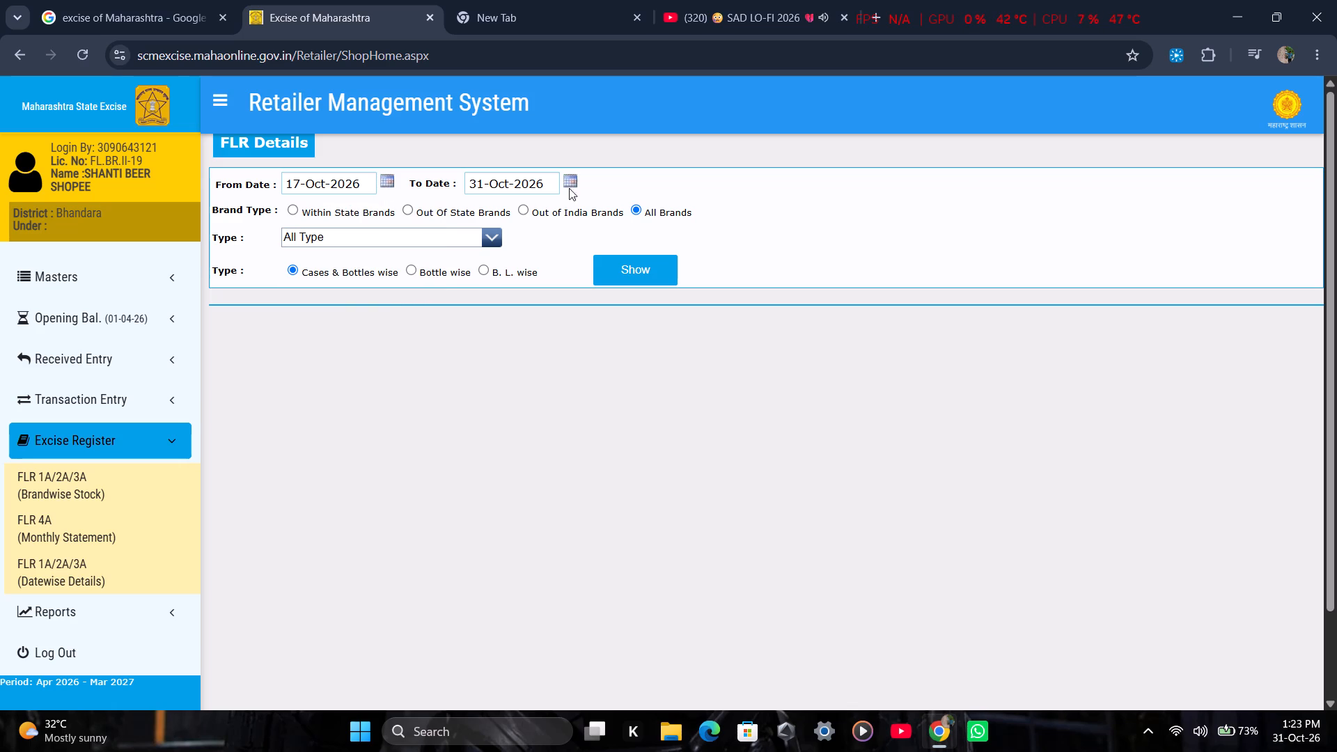
pyautogui.click(570, 178)
pyautogui.click(608, 271)
pyautogui.click(440, 267)
pyautogui.click(639, 269)
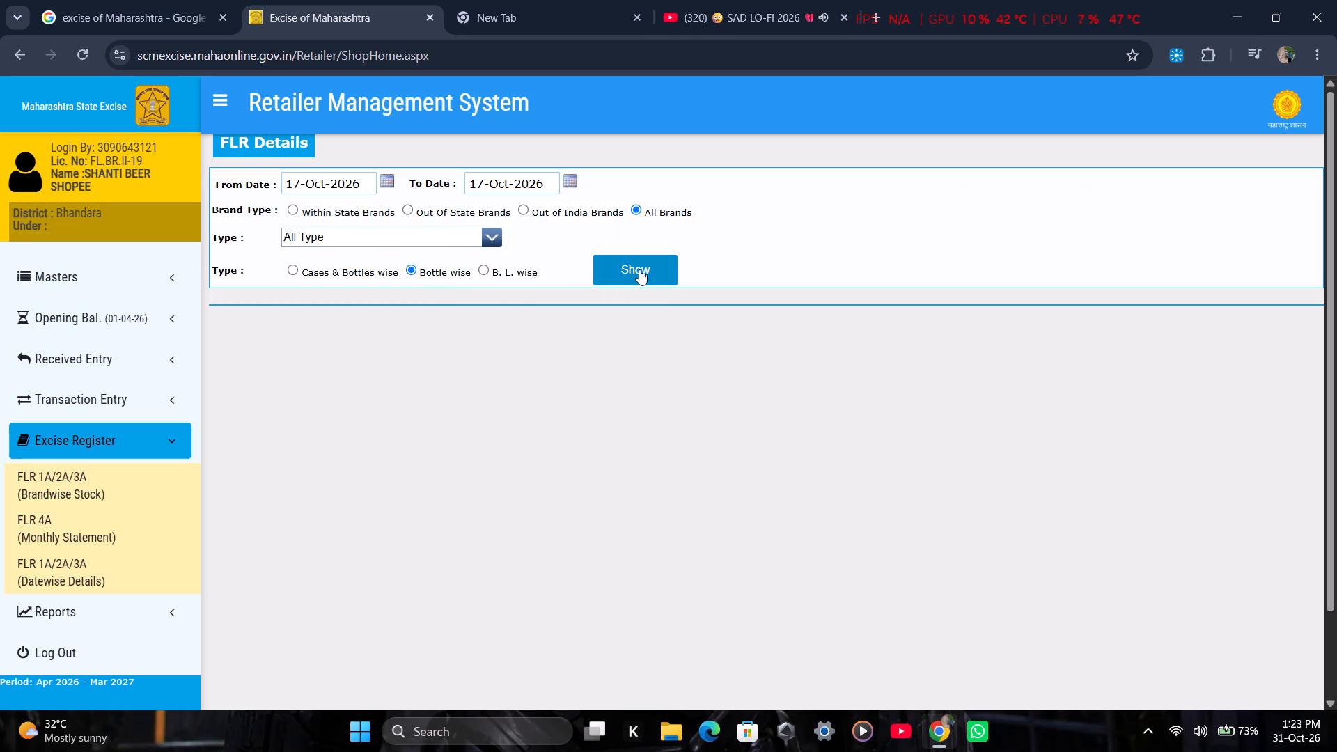
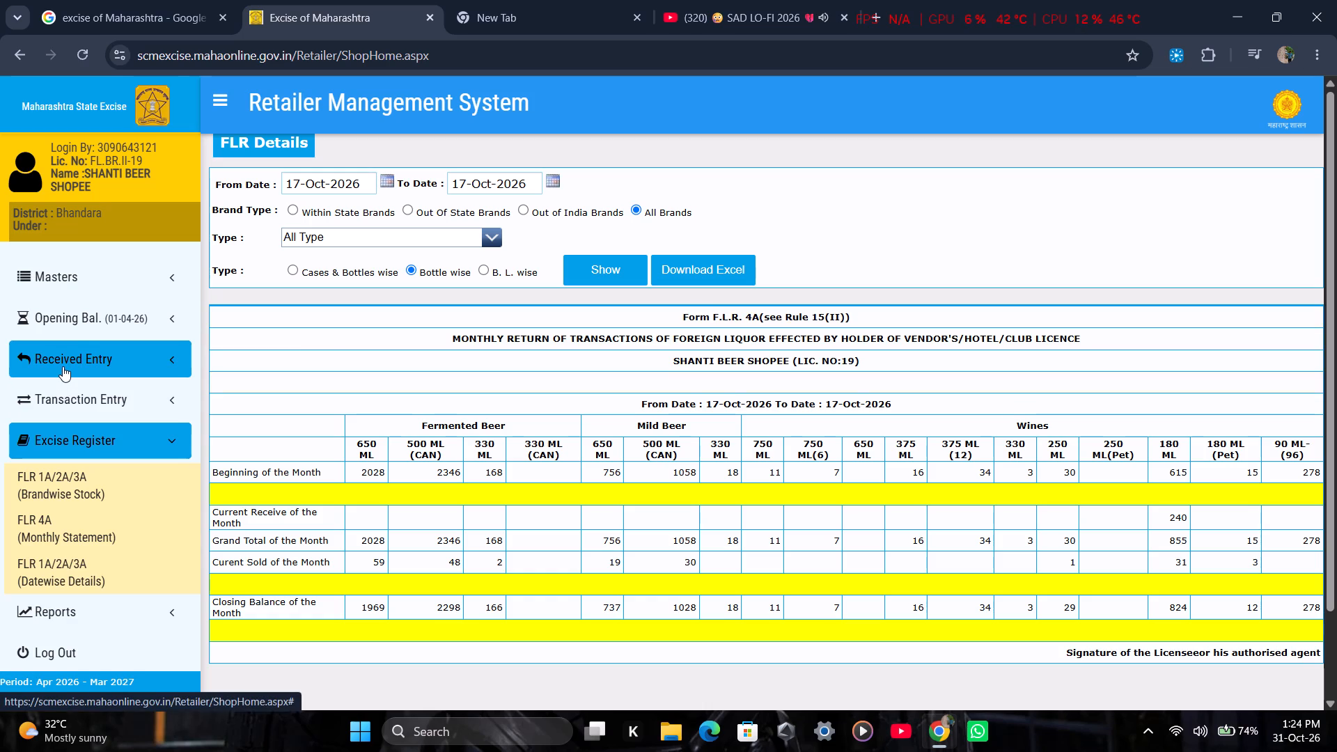
# Search the daily sales entries from 01-Oct-2026 to 31-Oct-2026 and open the 17-Oct-2026 entry for editing.
pyautogui.click(81, 407)
pyautogui.click(77, 433)
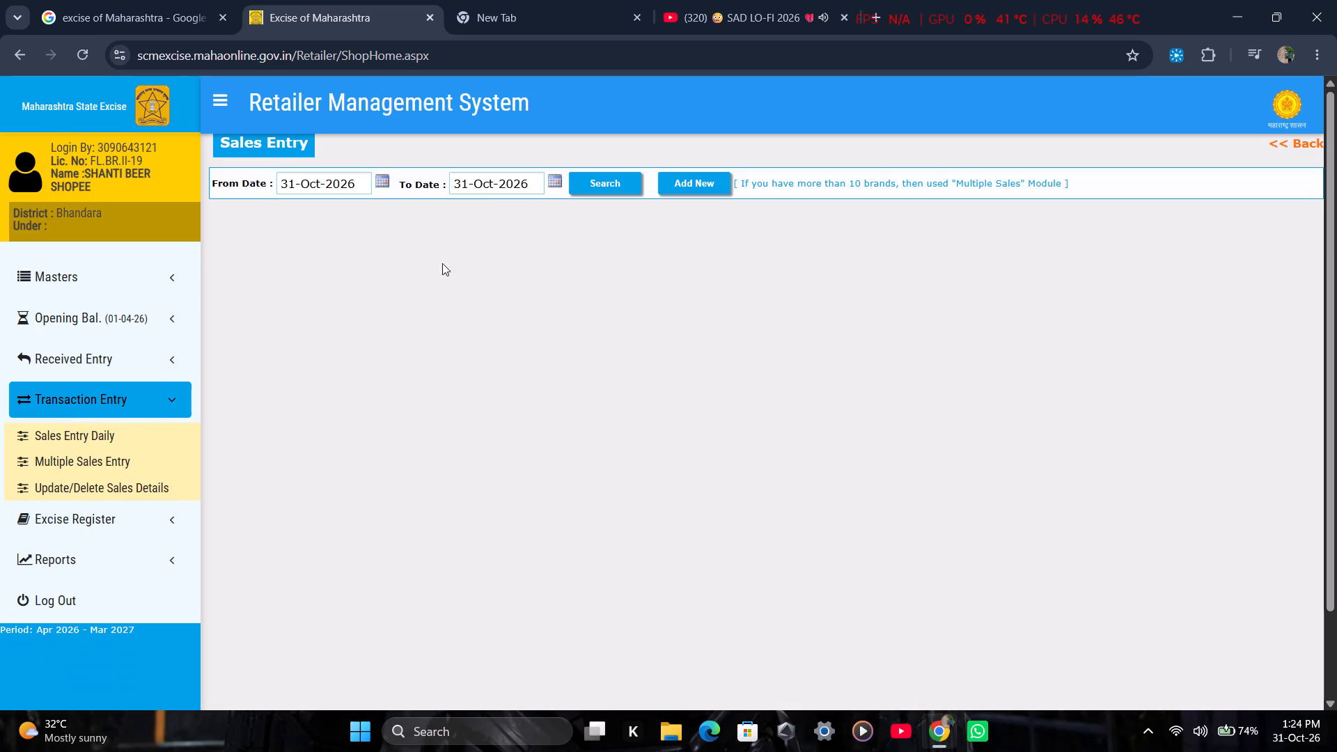
pyautogui.click(383, 184)
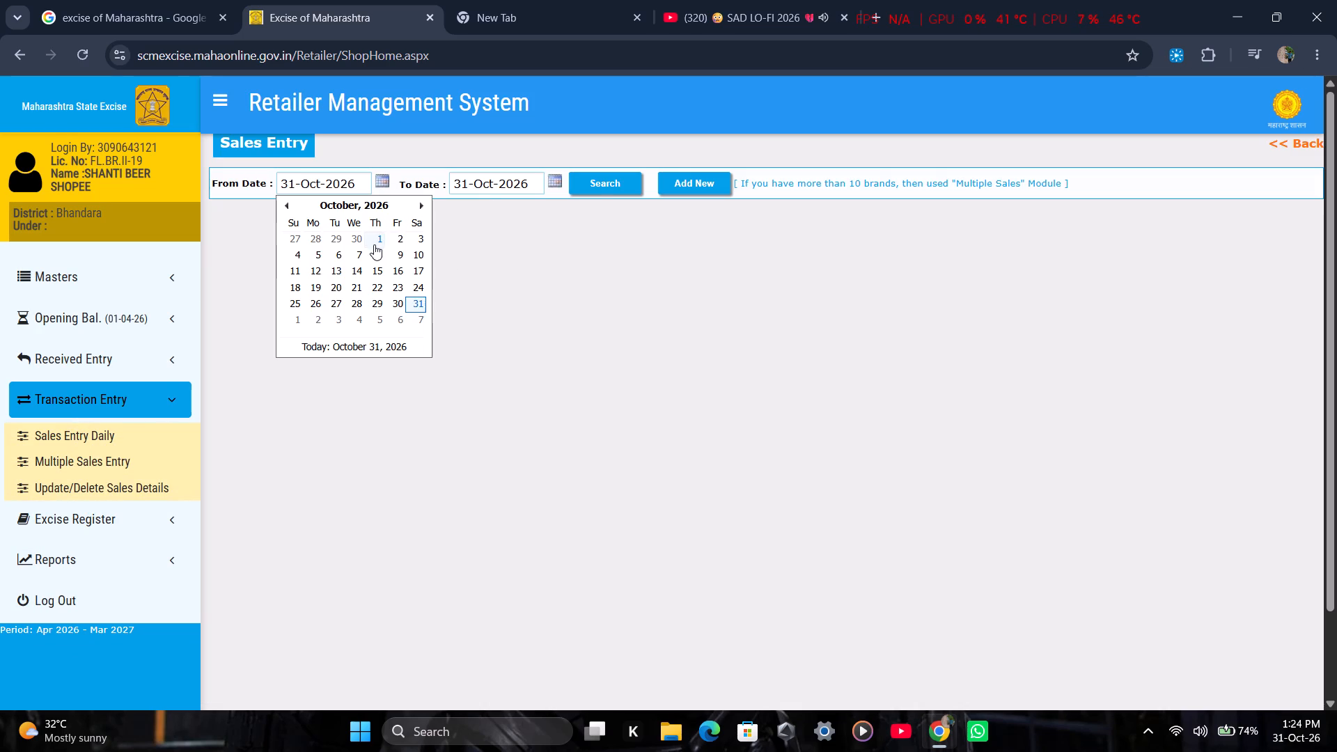
pyautogui.click(374, 244)
pyautogui.click(602, 189)
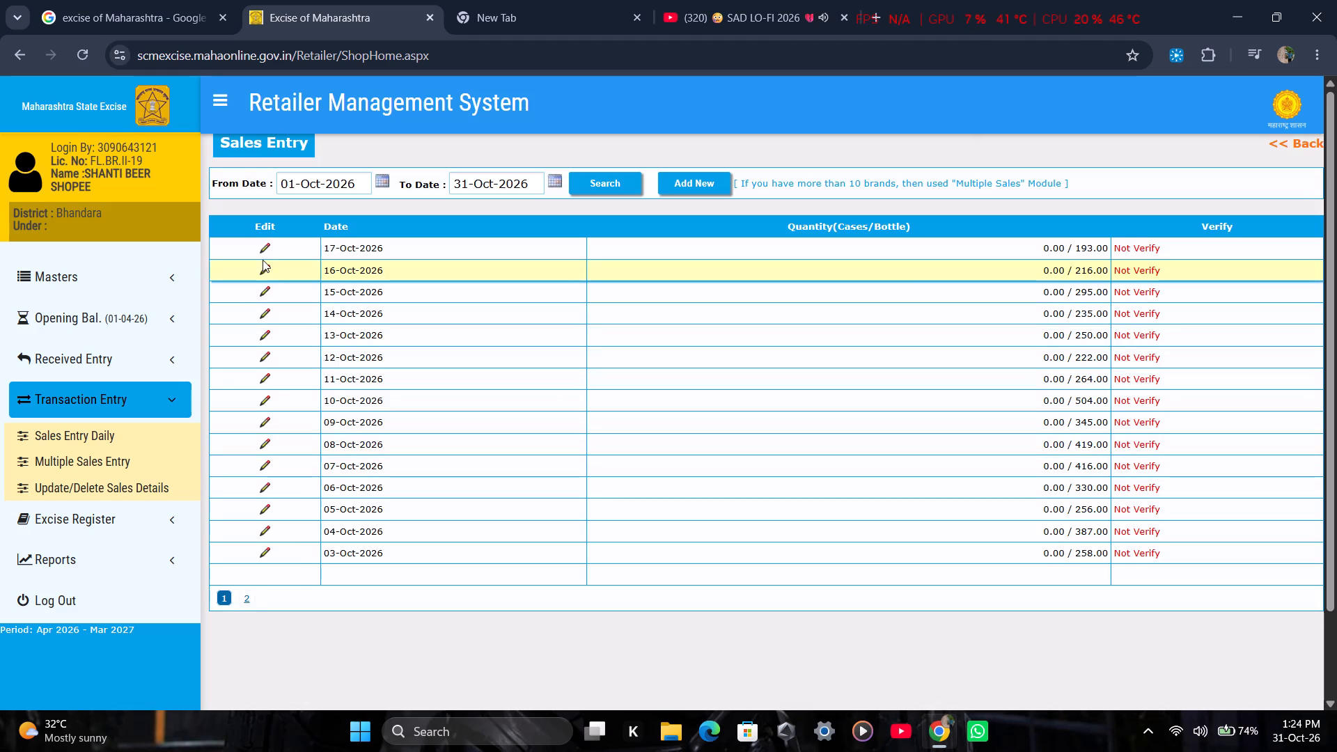
pyautogui.click(261, 245)
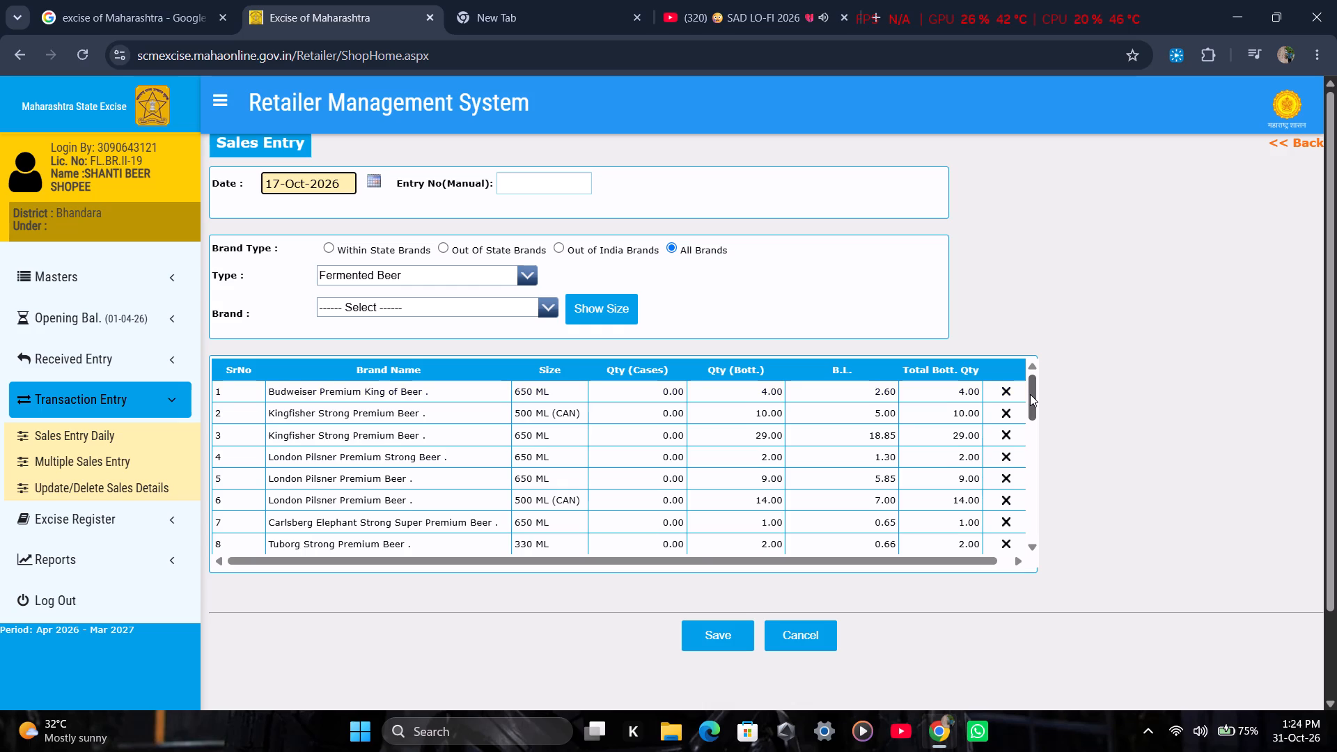
# Review every brand row of the 17-Oct-2026 sales entry, checking brand names, sizes, bottle quantities and the total.
pyautogui.moveTo(1030, 394); pyautogui.dragTo(1036, 430)
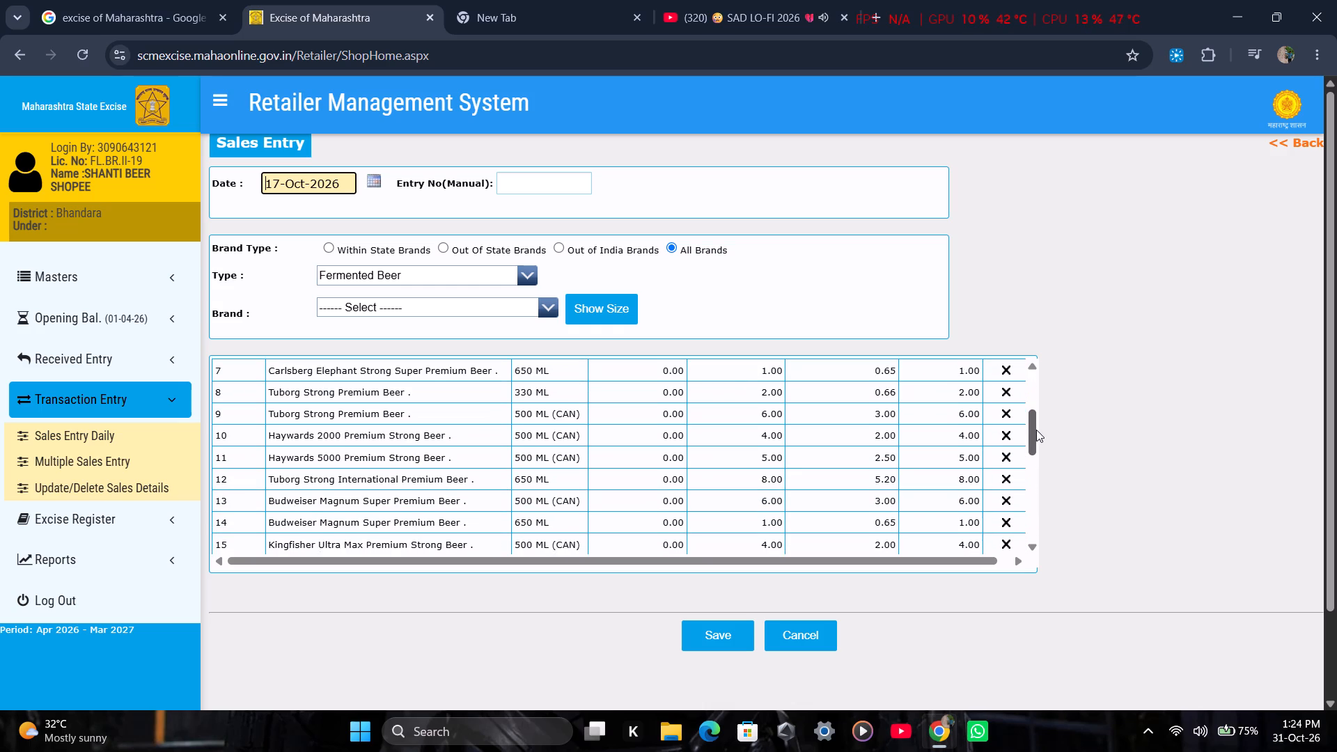
pyautogui.moveTo(1036, 430); pyautogui.dragTo(1060, 515)
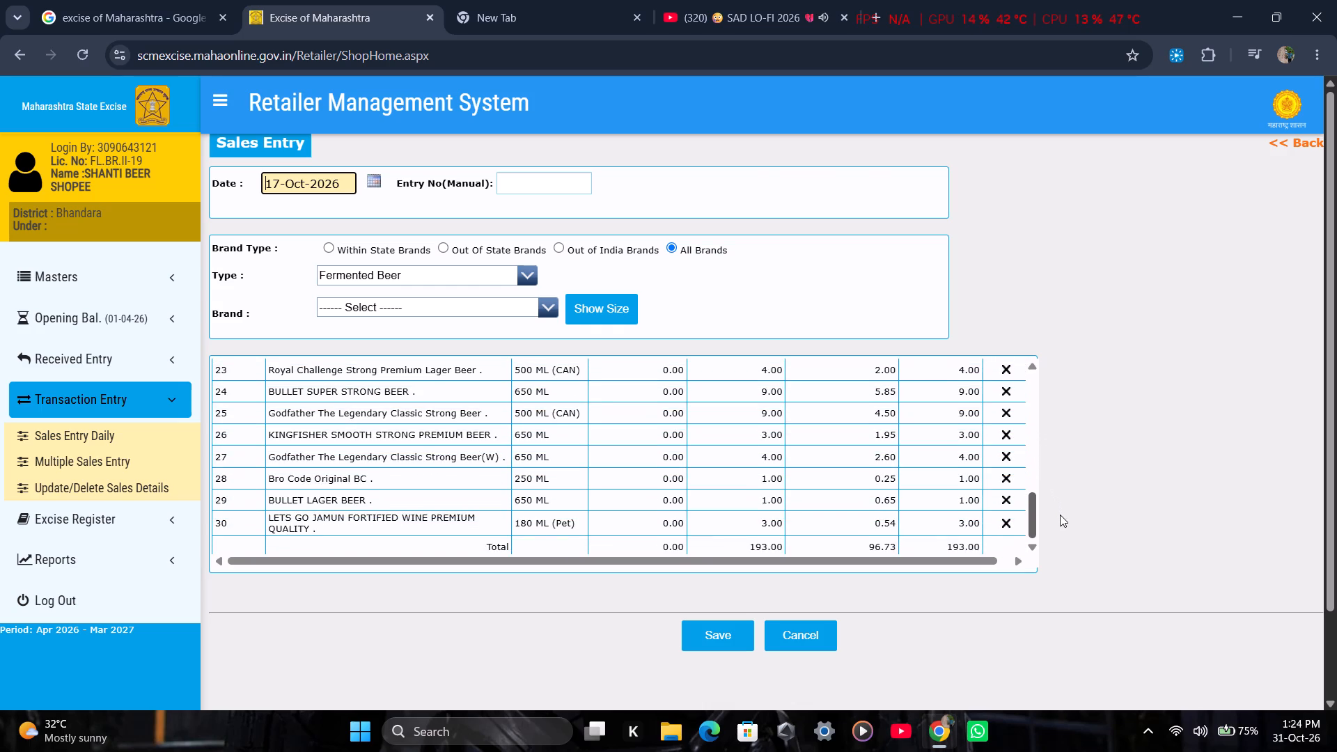
pyautogui.moveTo(1060, 515); pyautogui.dragTo(1061, 517)
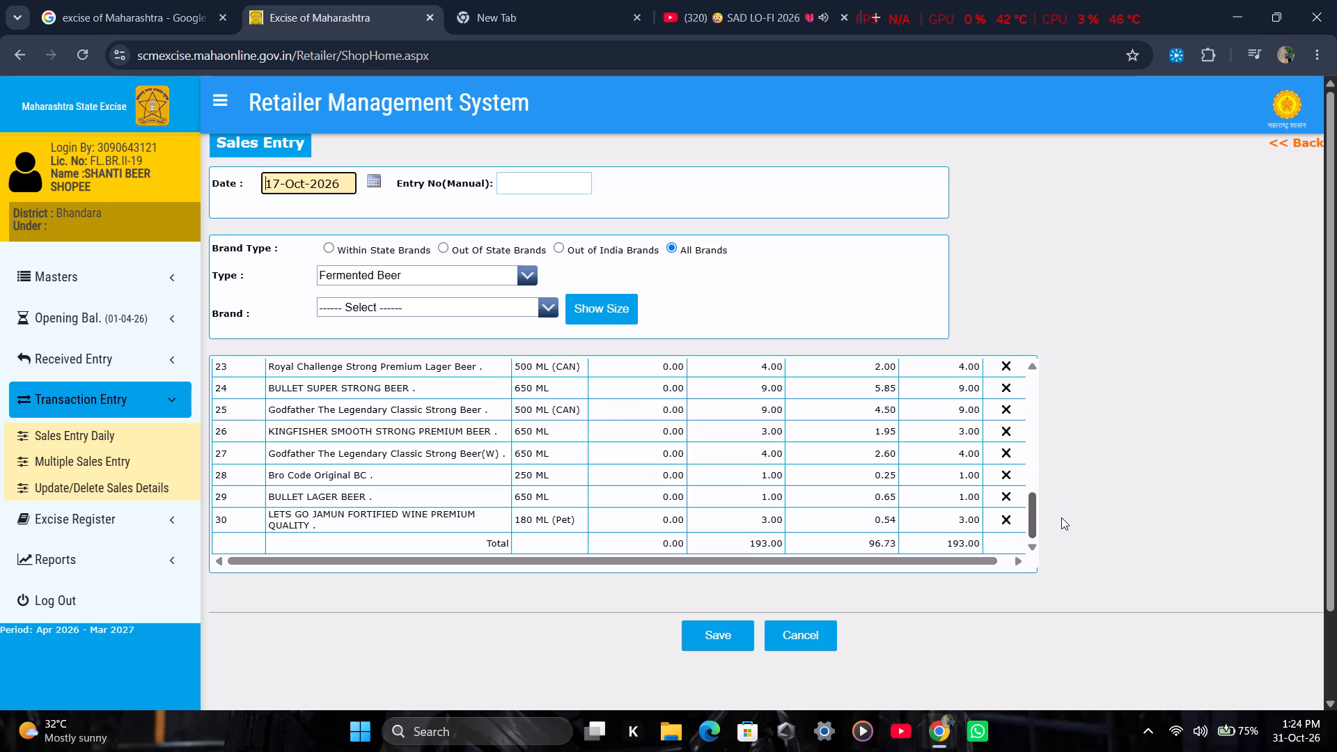
pyautogui.moveTo(1061, 517); pyautogui.dragTo(1061, 515)
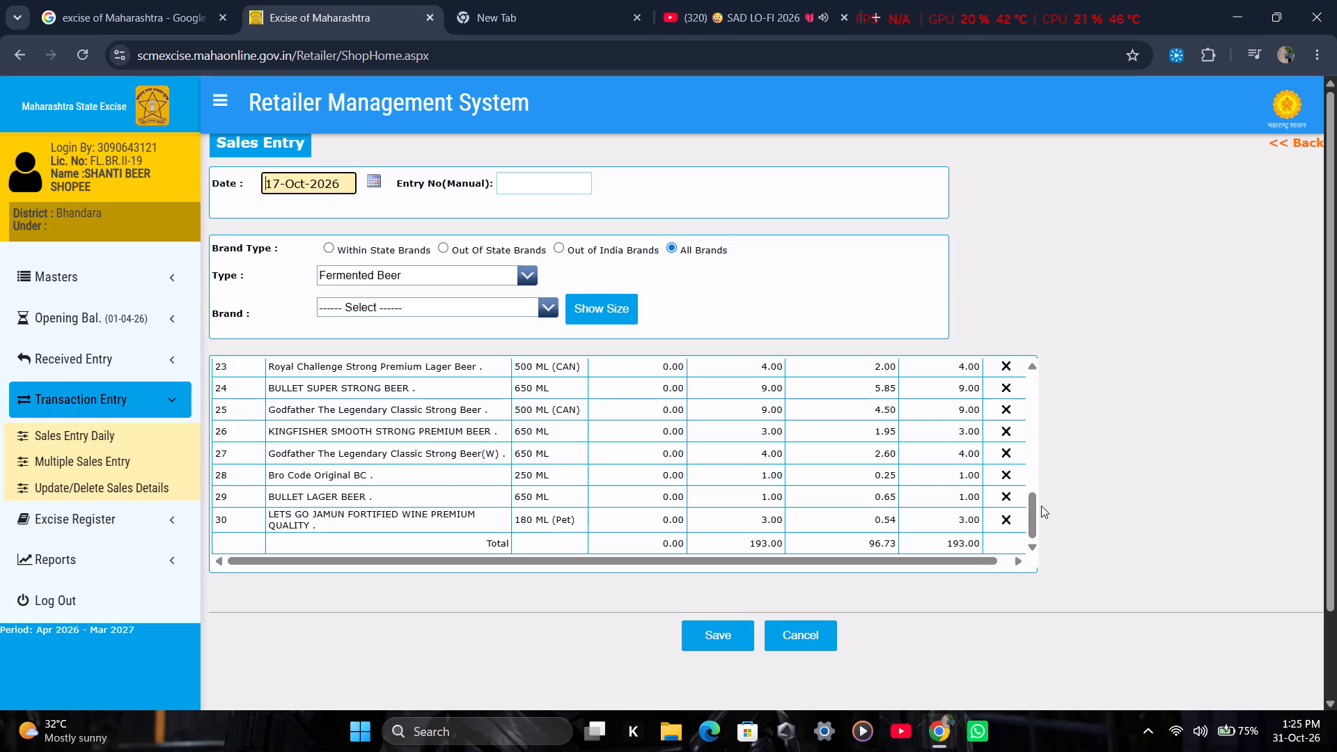
pyautogui.moveTo(1033, 513); pyautogui.dragTo(1047, 512)
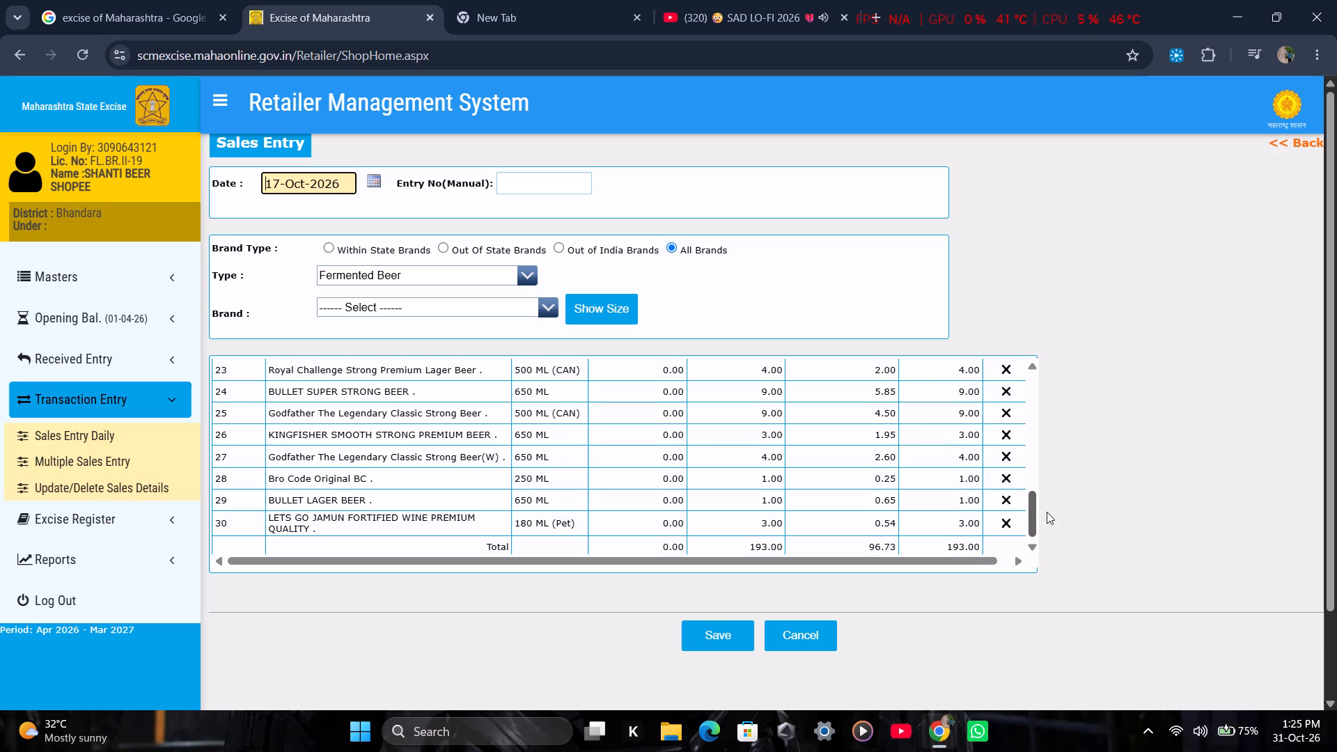
pyautogui.moveTo(1047, 512); pyautogui.dragTo(1052, 509)
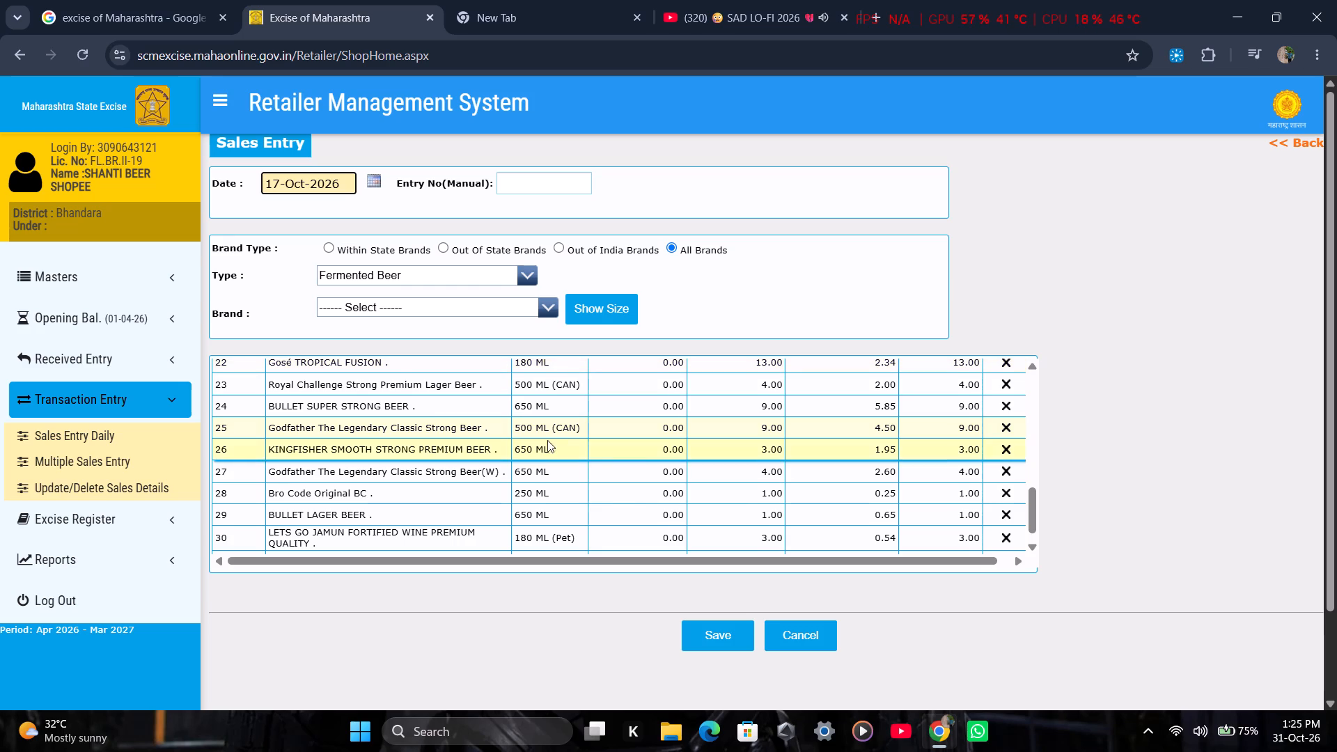
pyautogui.scroll(-2, 524, 469)
pyautogui.scroll(2, 522, 469)
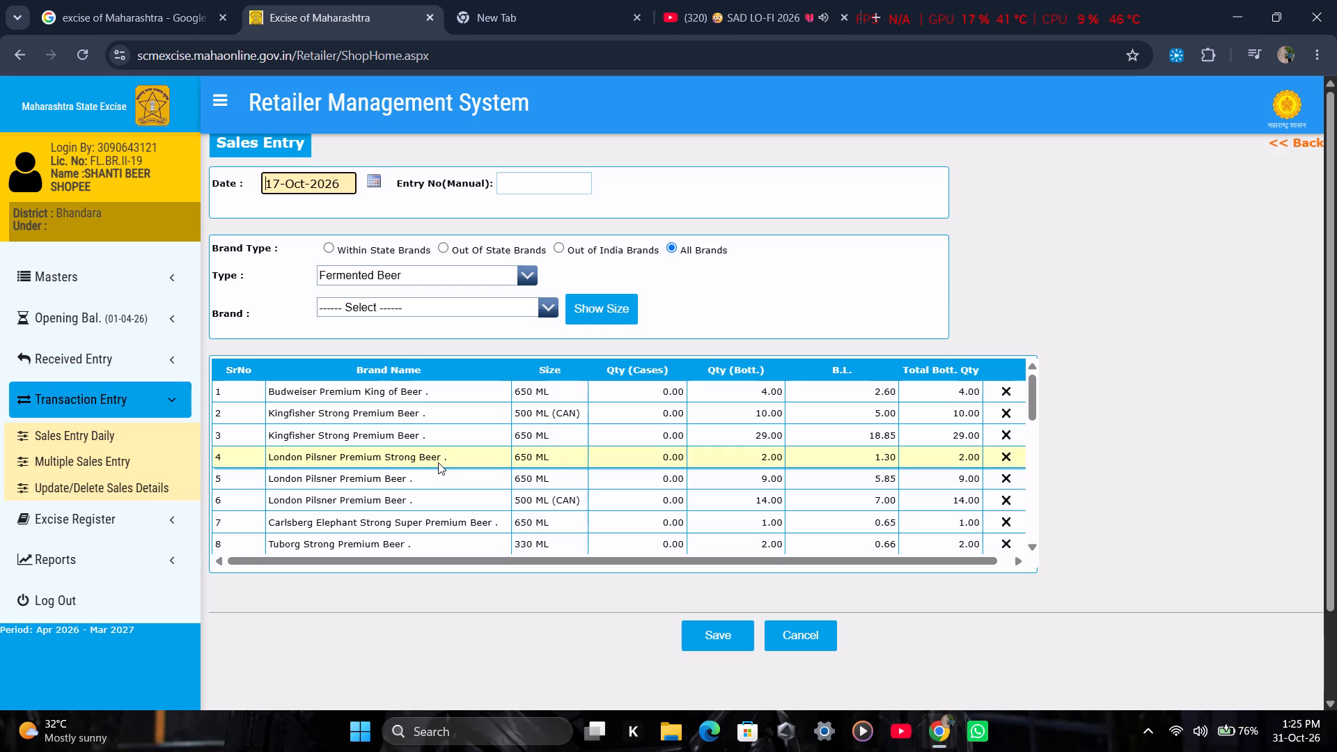
pyautogui.scroll(3, 438, 462)
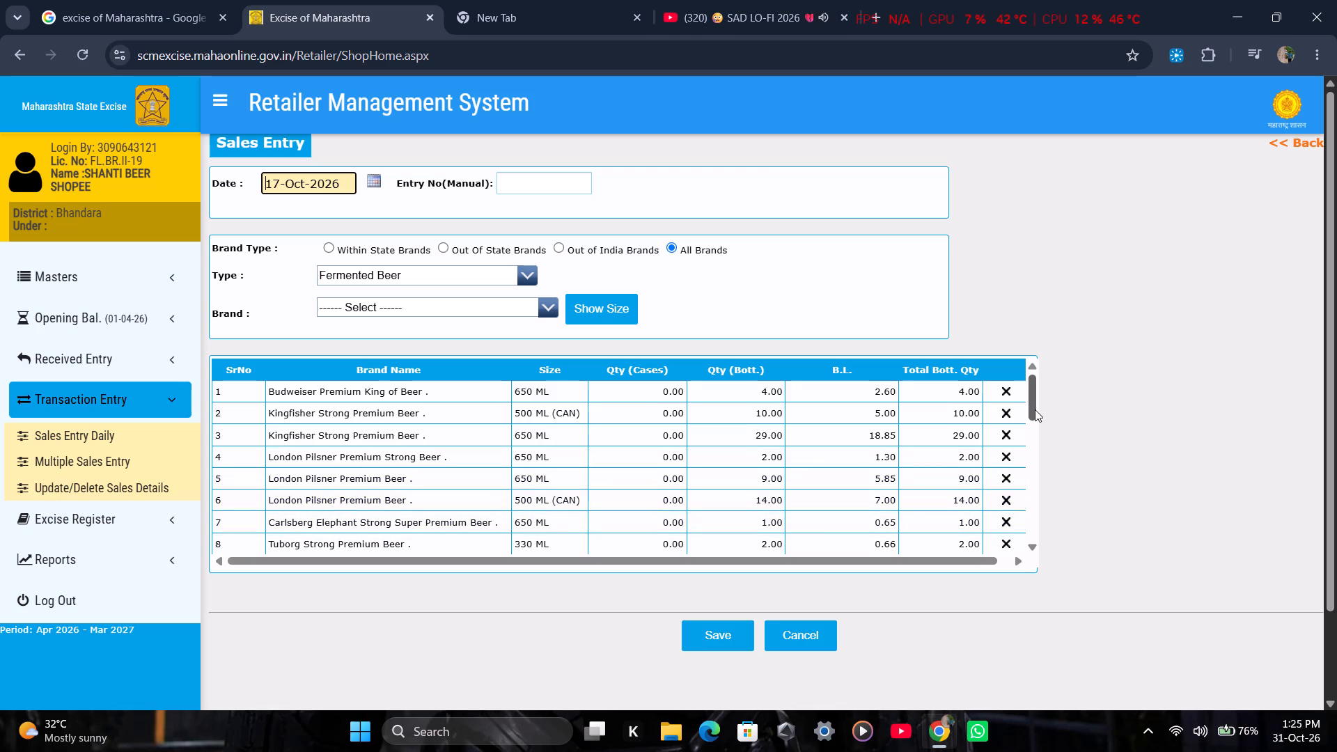
pyautogui.moveTo(1035, 409); pyautogui.dragTo(1039, 443)
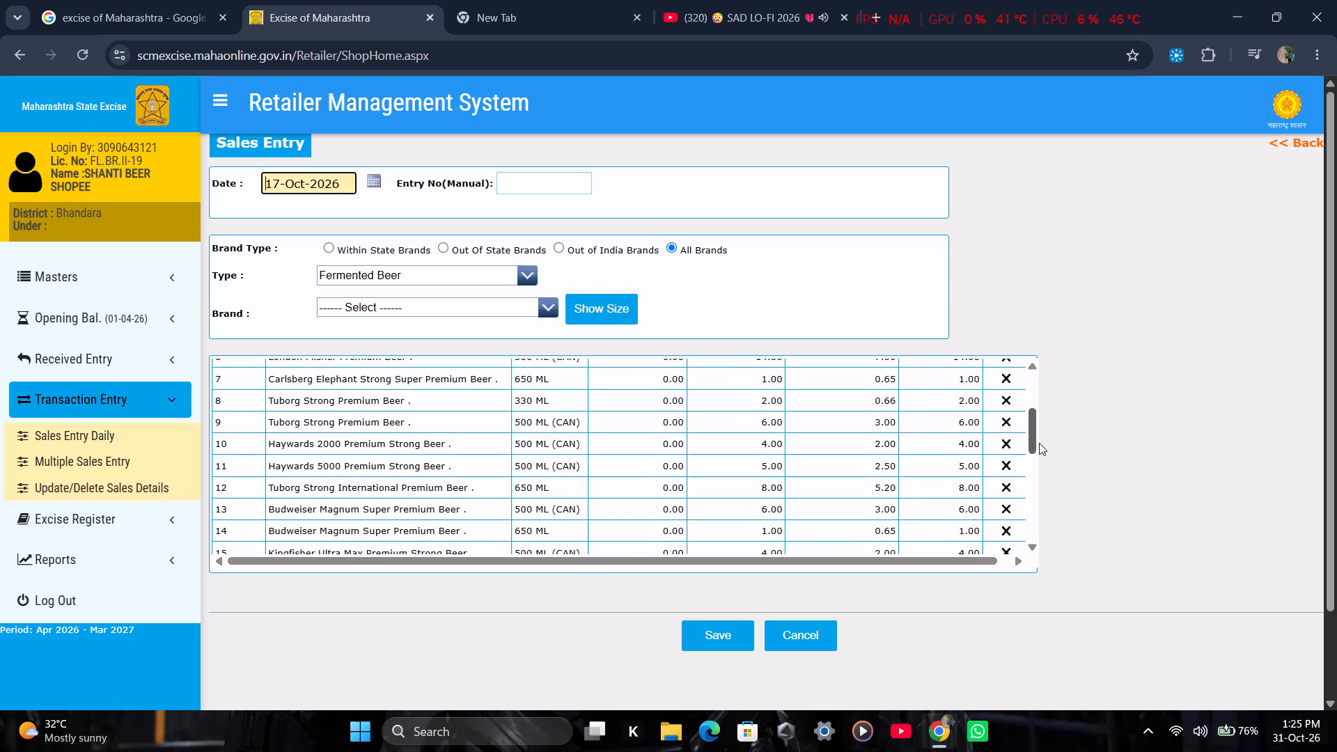
pyautogui.moveTo(1039, 443); pyautogui.dragTo(1042, 453)
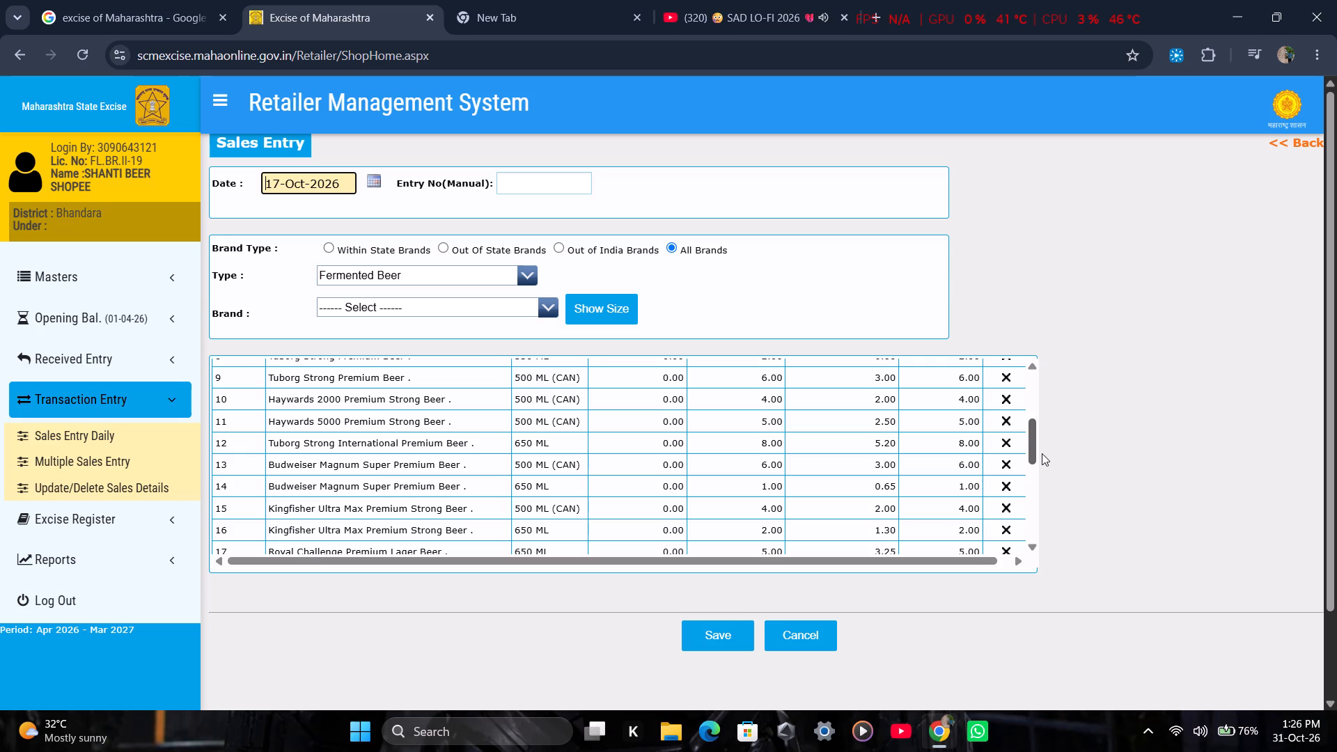
pyautogui.moveTo(1042, 453); pyautogui.dragTo(1063, 384)
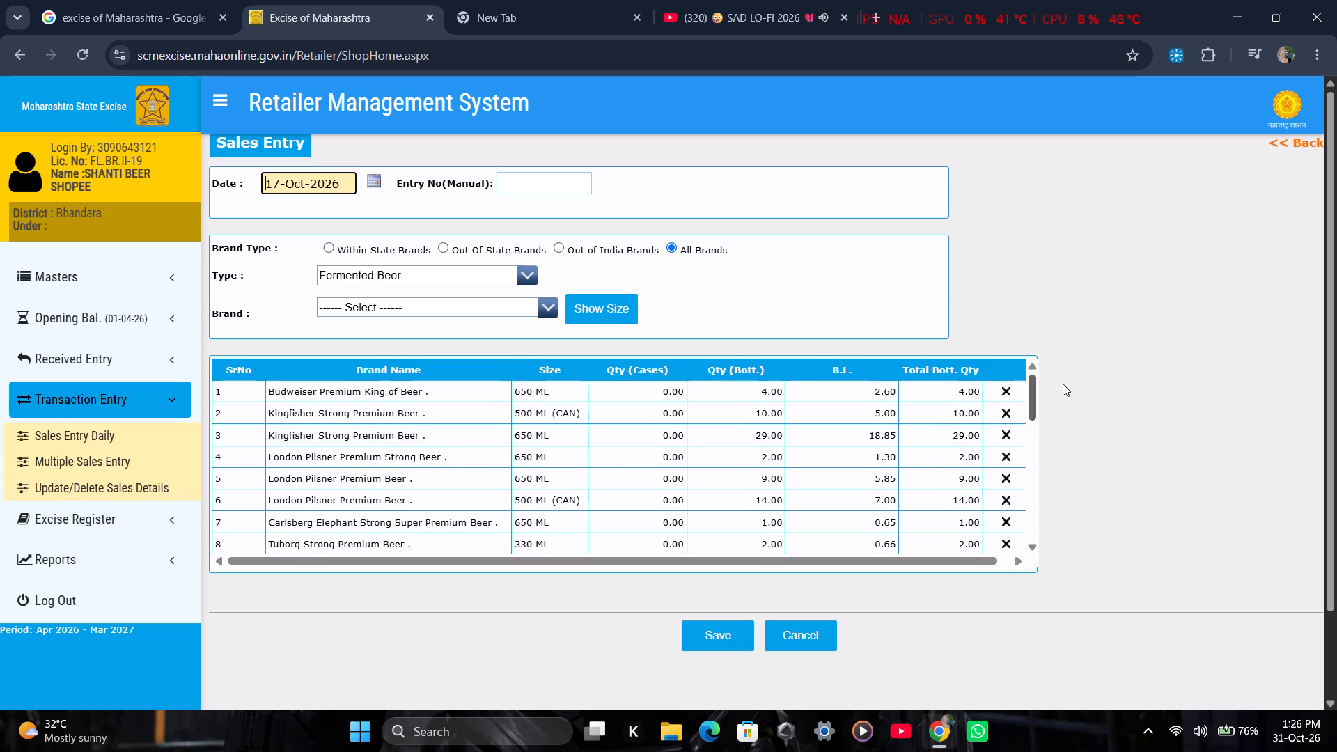
pyautogui.moveTo(1063, 384); pyautogui.dragTo(1070, 405)
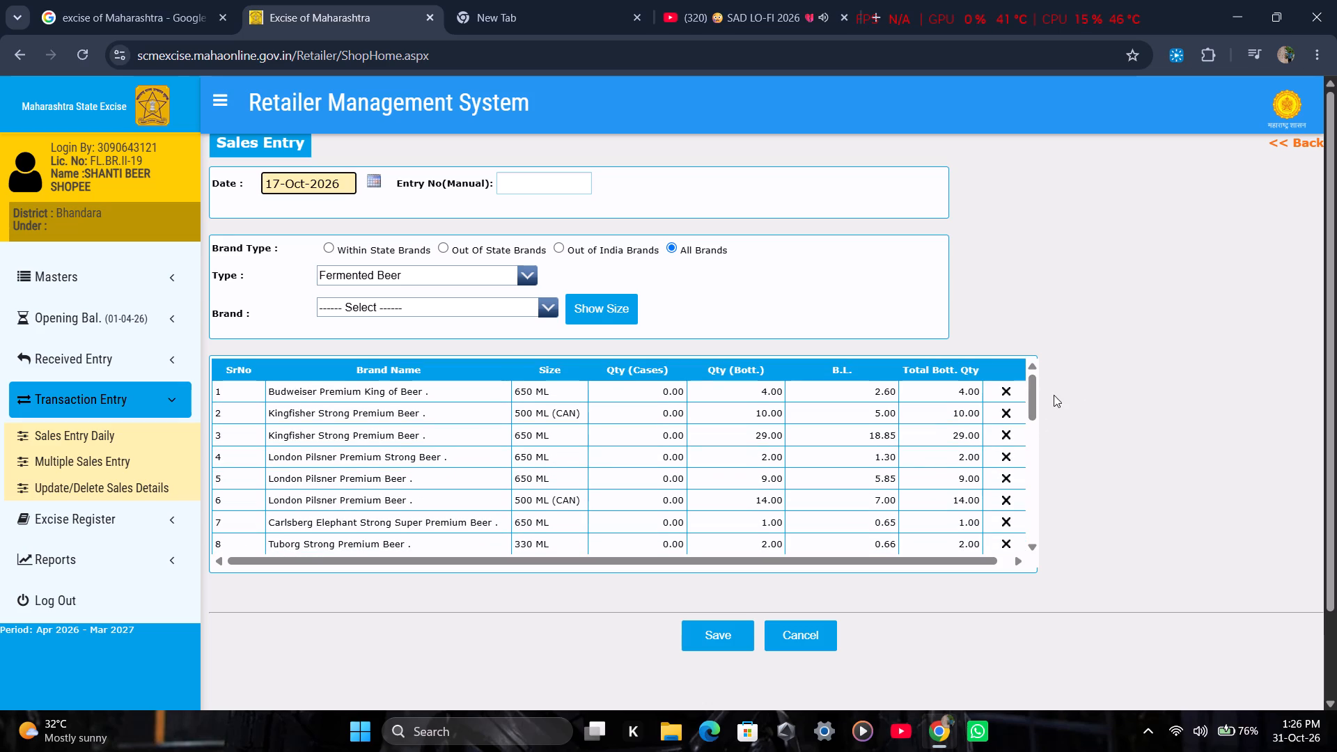
pyautogui.click(1035, 382)
pyautogui.moveTo(1035, 382); pyautogui.dragTo(1043, 405)
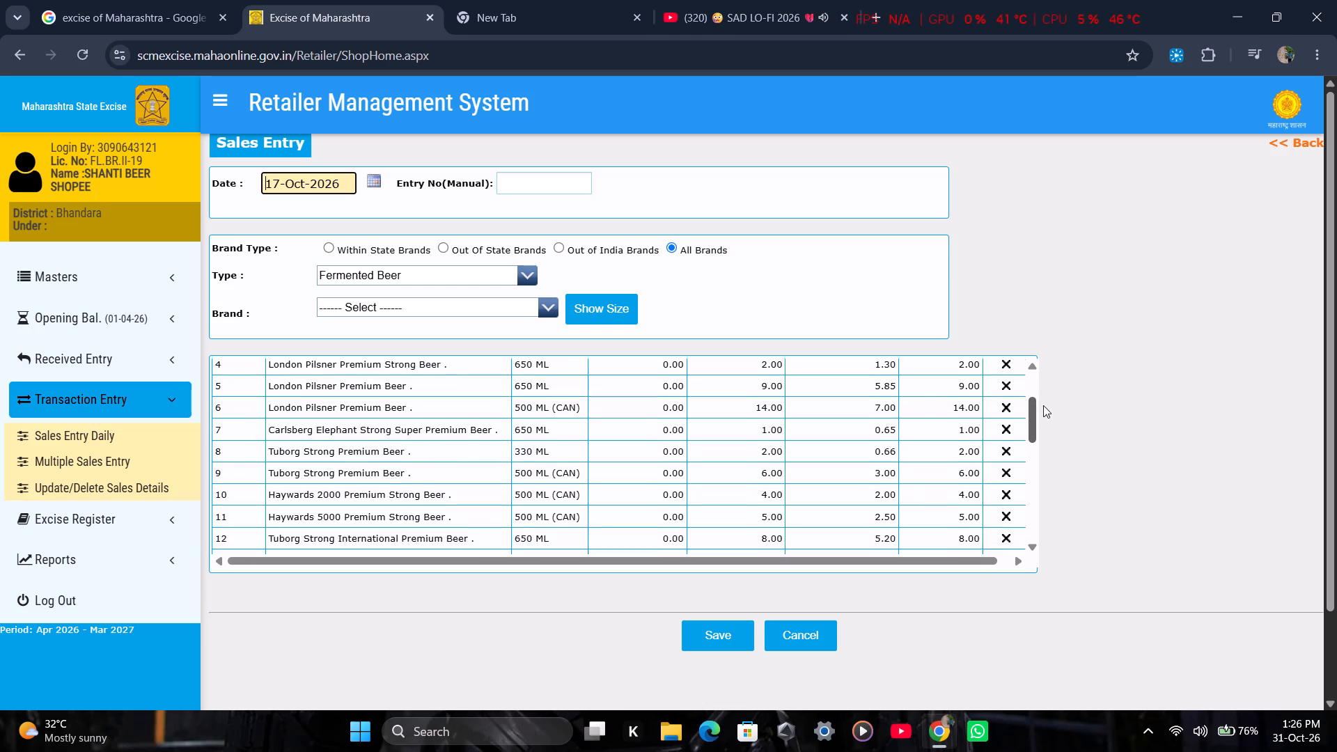
pyautogui.moveTo(1043, 405); pyautogui.dragTo(1072, 444)
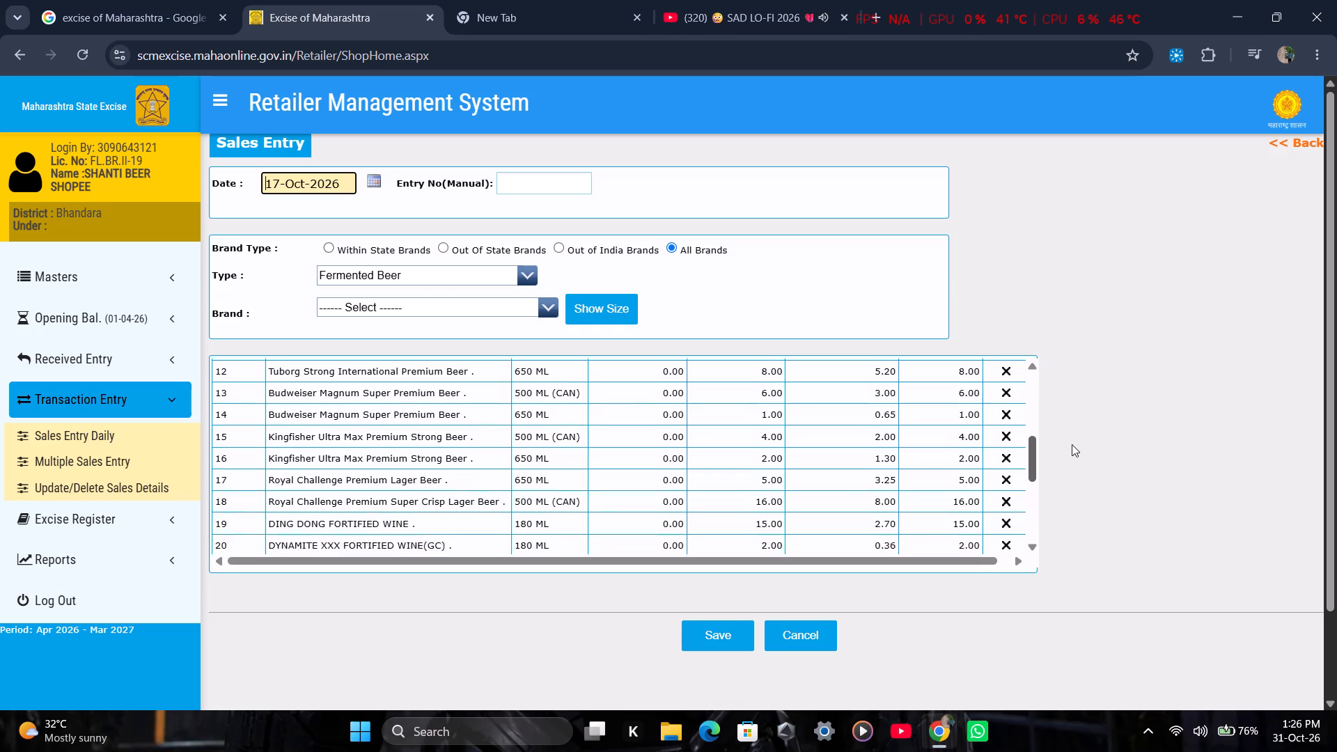
pyautogui.moveTo(1072, 444); pyautogui.dragTo(1087, 474)
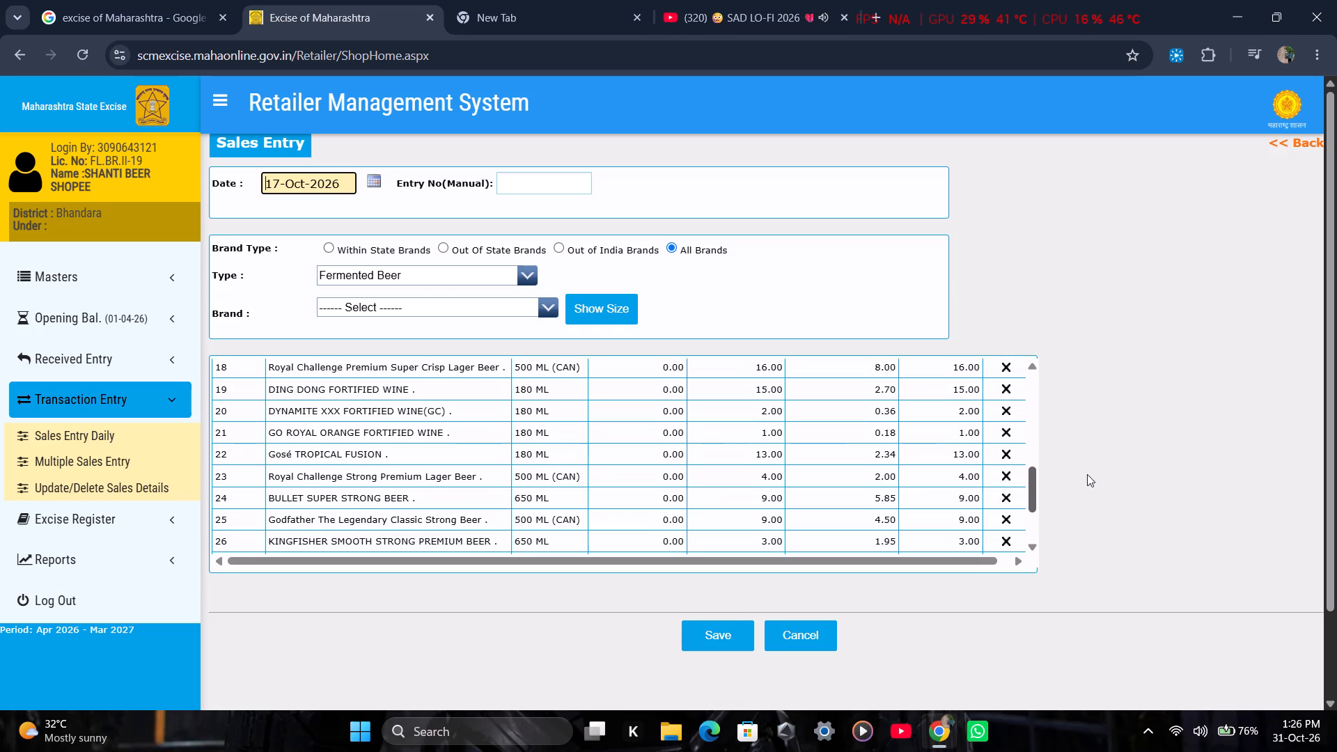
pyautogui.moveTo(1087, 474); pyautogui.dragTo(1095, 482)
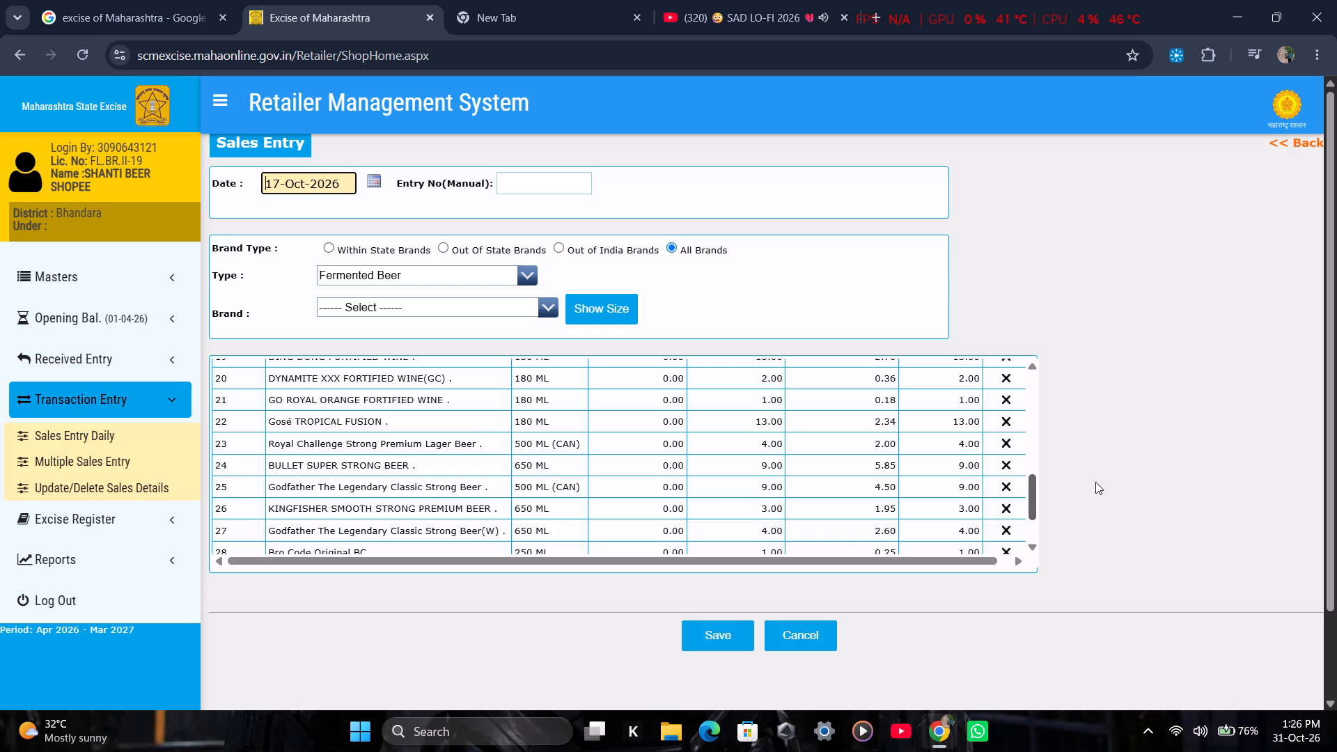
pyautogui.moveTo(1095, 482); pyautogui.dragTo(1095, 479)
pyautogui.moveTo(1095, 479); pyautogui.dragTo(1107, 371)
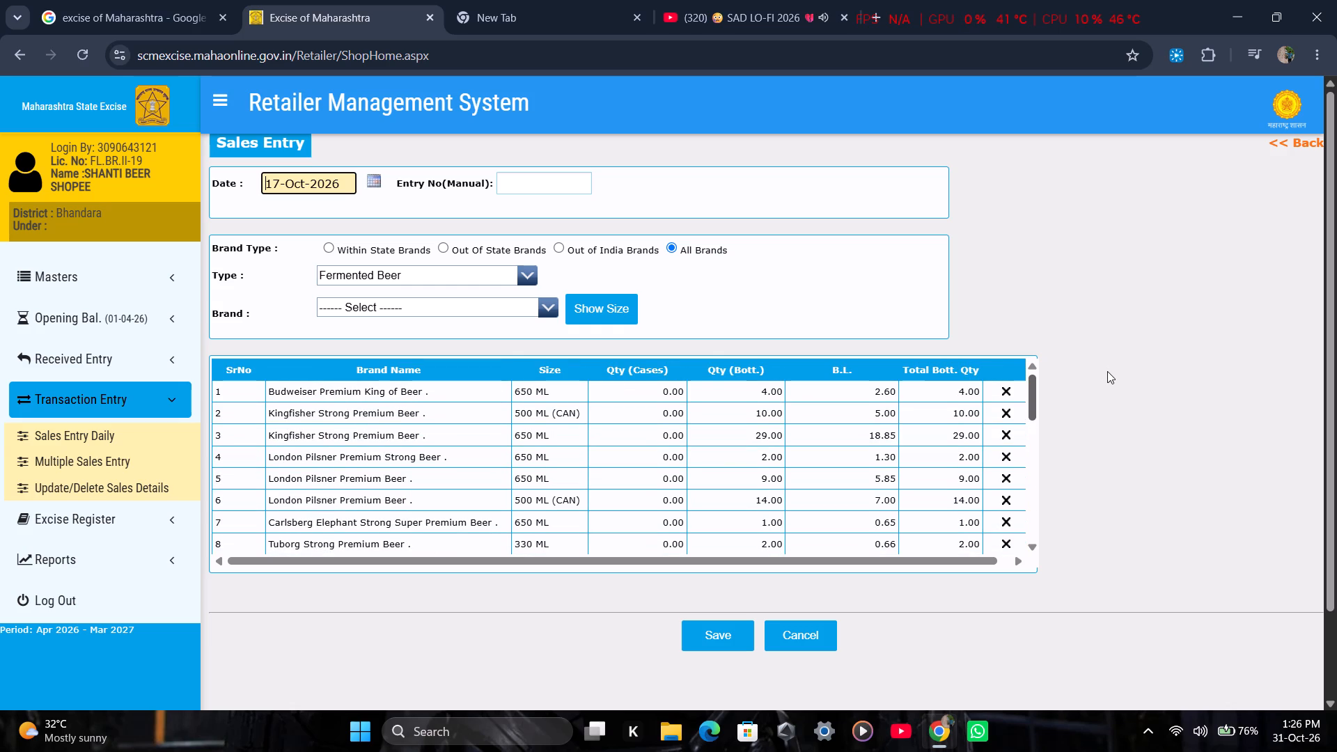
pyautogui.moveTo(1107, 371); pyautogui.dragTo(1109, 377)
pyautogui.moveTo(1109, 377); pyautogui.dragTo(1129, 387)
pyautogui.moveTo(1030, 393); pyautogui.dragTo(1045, 376)
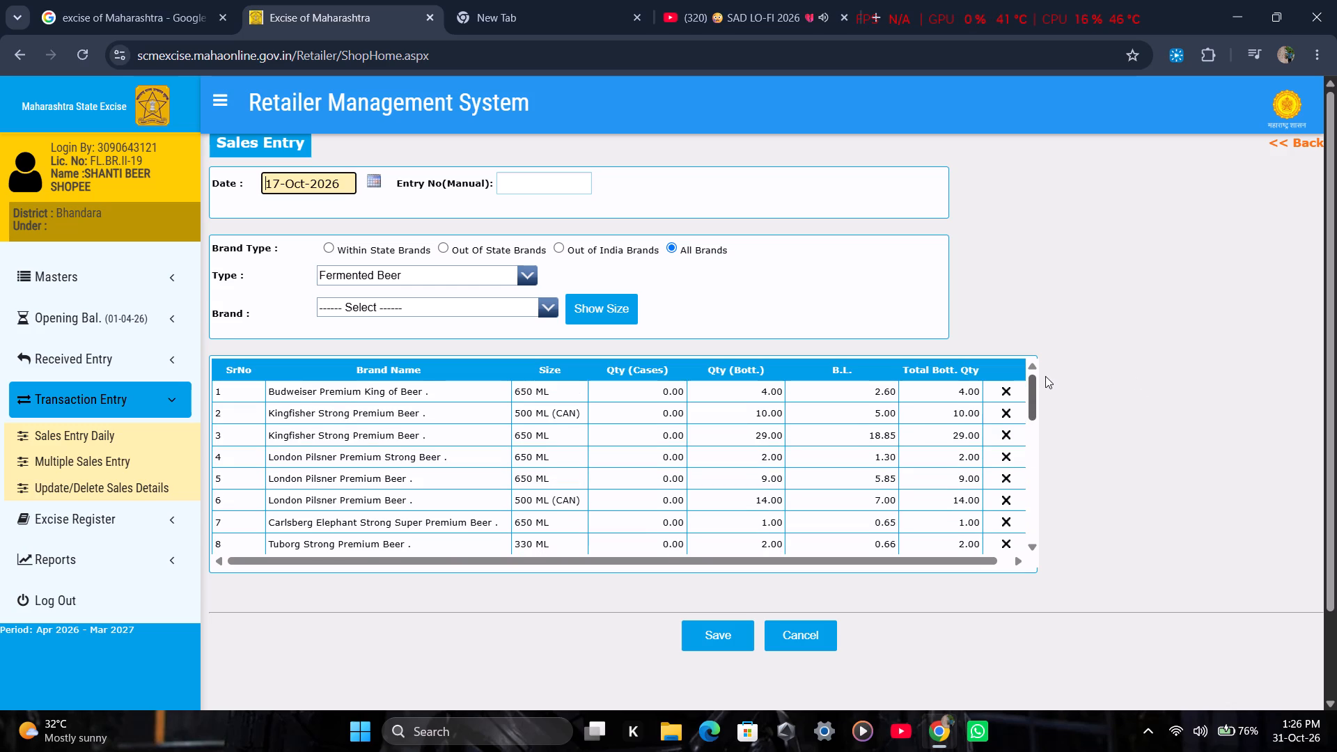
pyautogui.moveTo(1045, 376); pyautogui.dragTo(1057, 421)
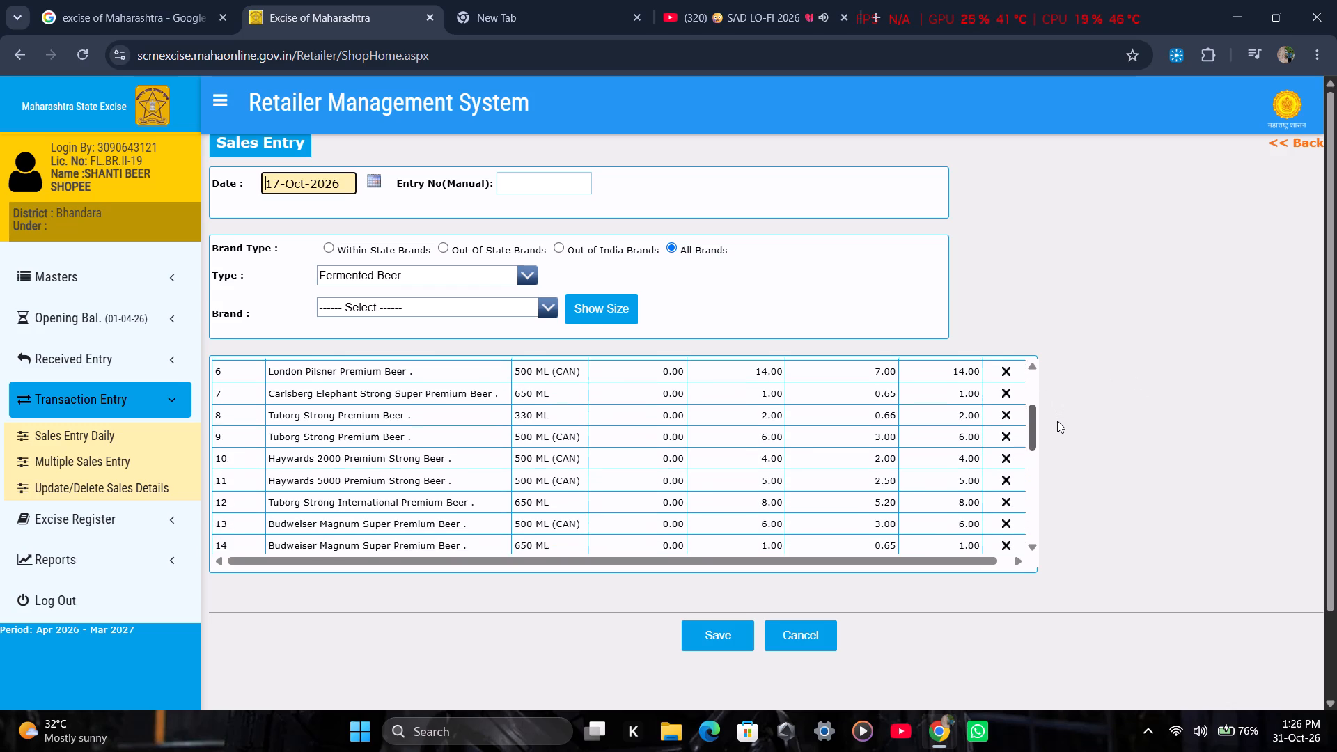
pyautogui.moveTo(1057, 421); pyautogui.dragTo(1065, 462)
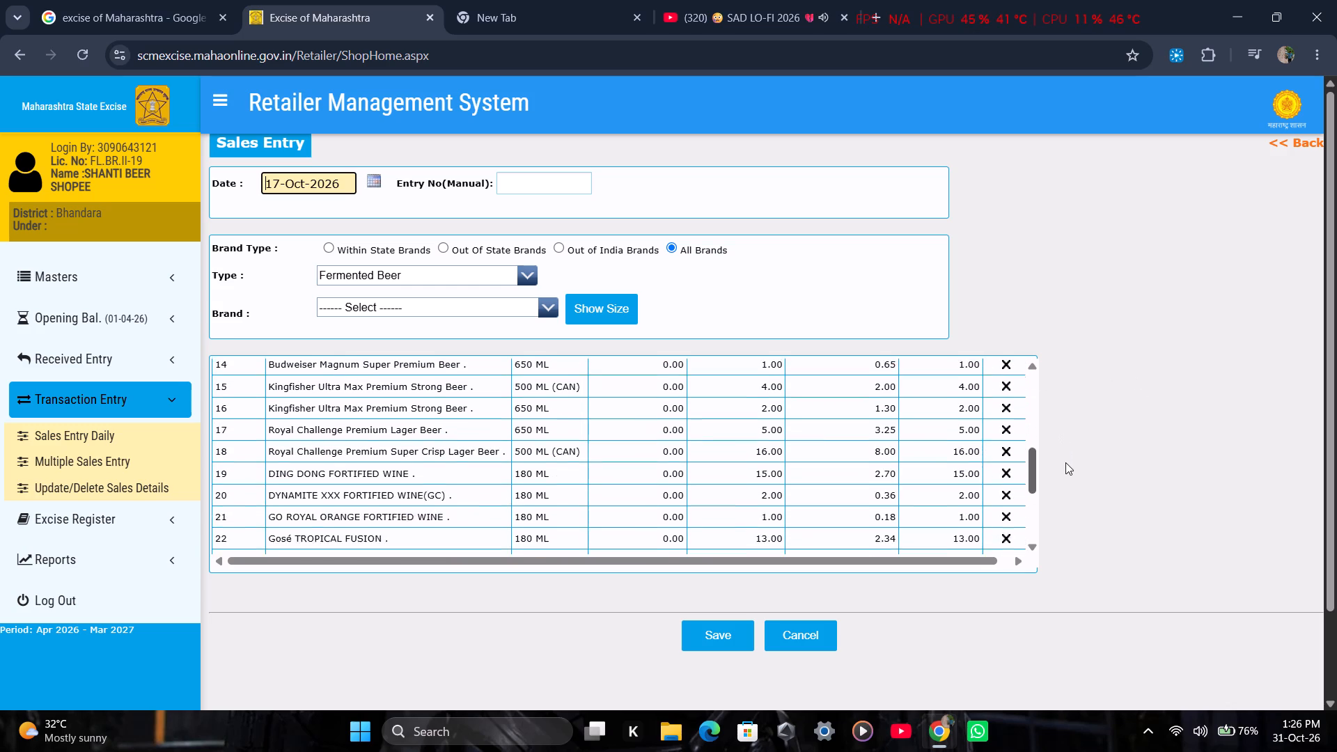
pyautogui.moveTo(1065, 462); pyautogui.dragTo(1065, 485)
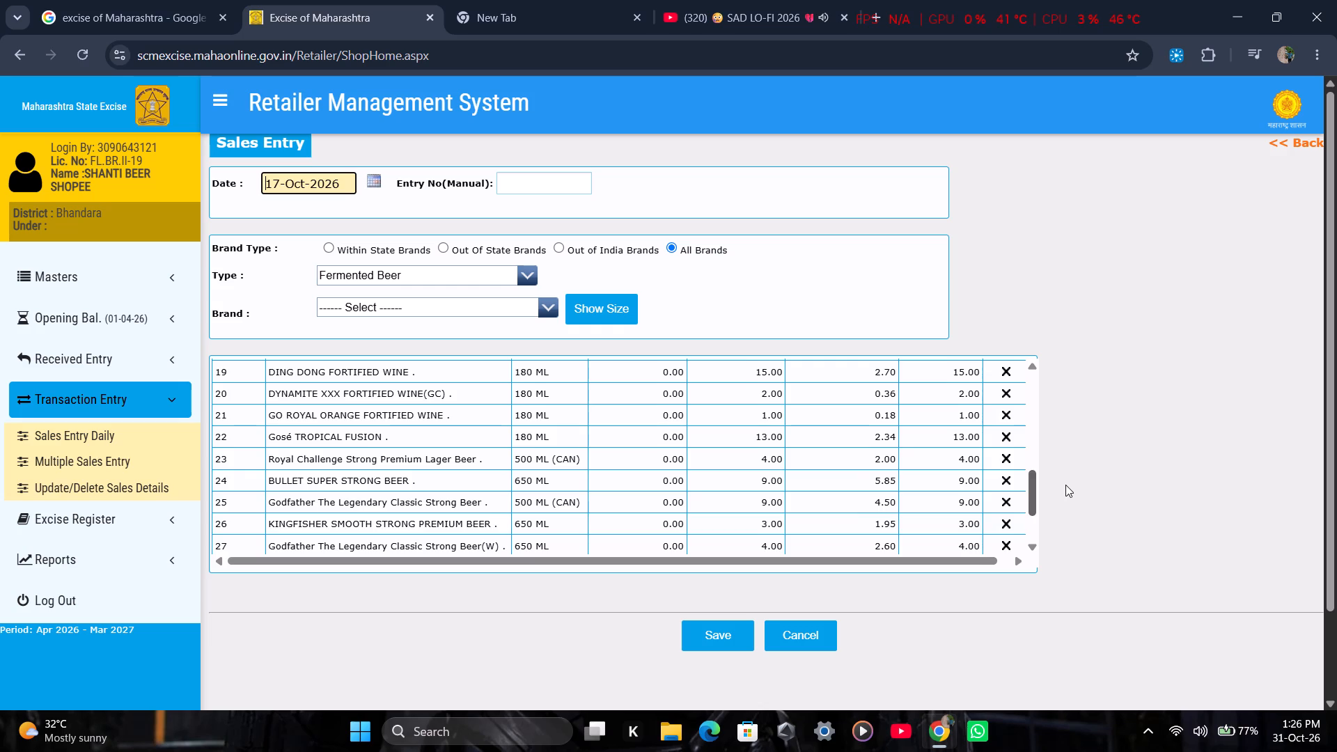
pyautogui.moveTo(1065, 485); pyautogui.dragTo(1069, 418)
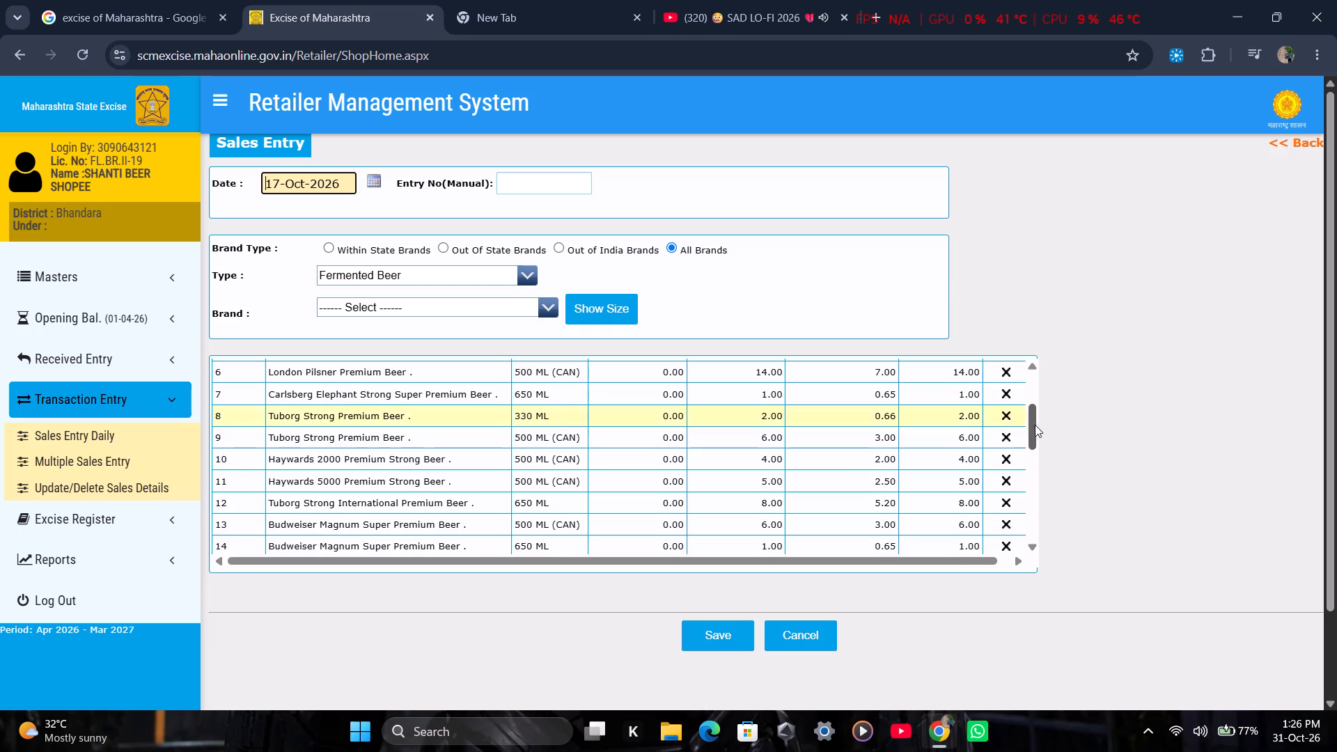
pyautogui.click(1033, 416)
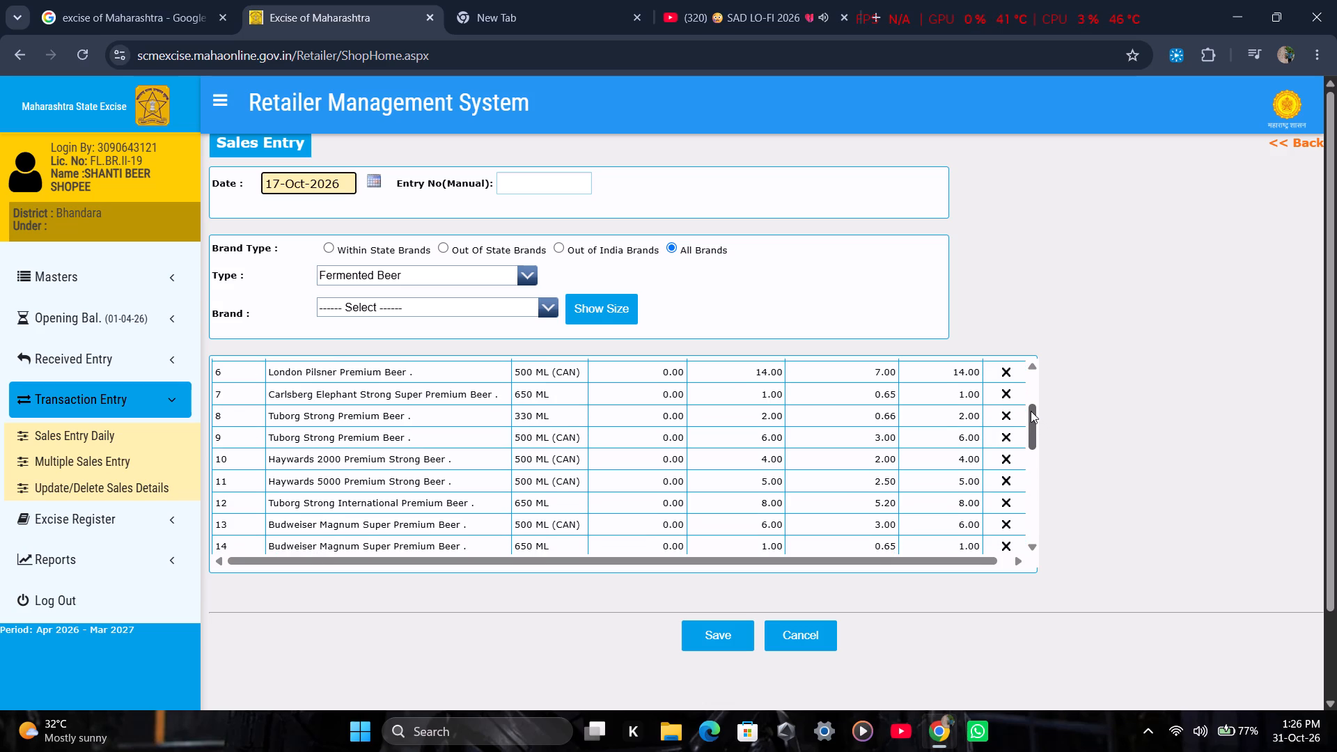
pyautogui.moveTo(1031, 411); pyautogui.dragTo(1036, 447)
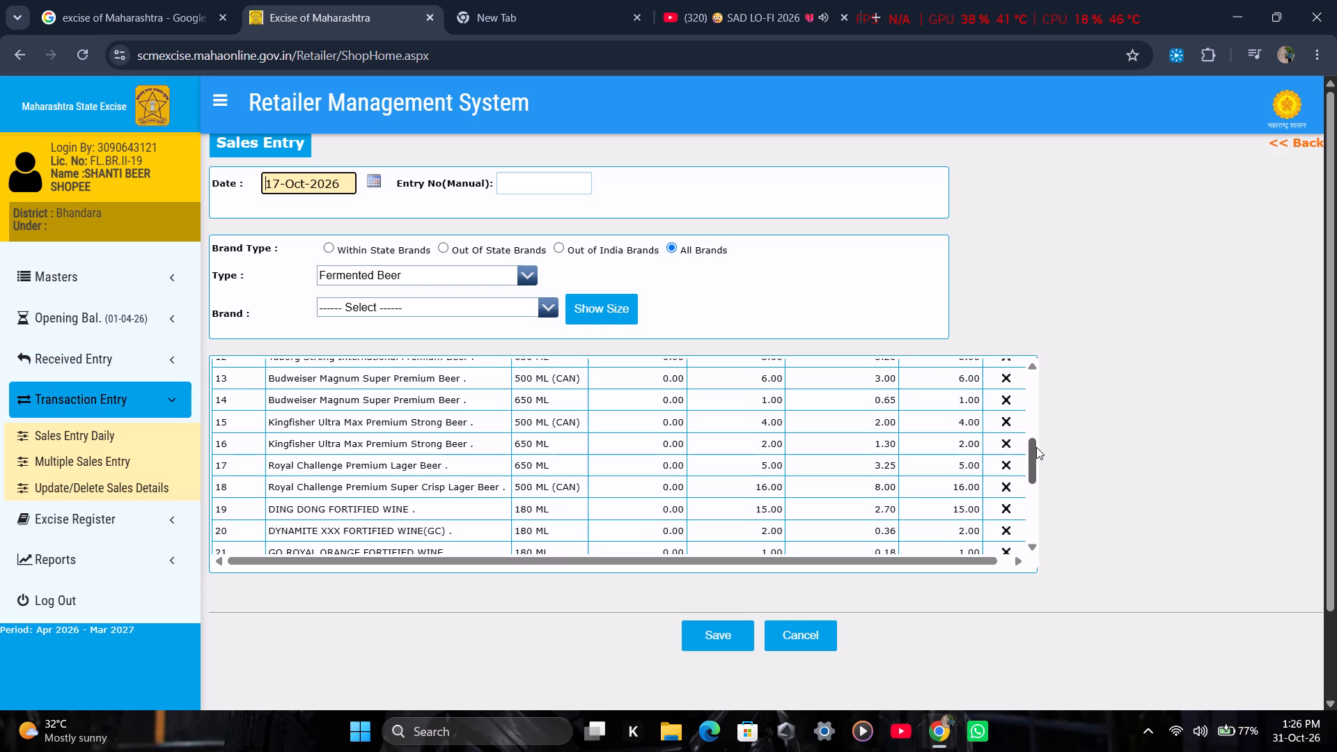
pyautogui.moveTo(1036, 447); pyautogui.dragTo(1045, 499)
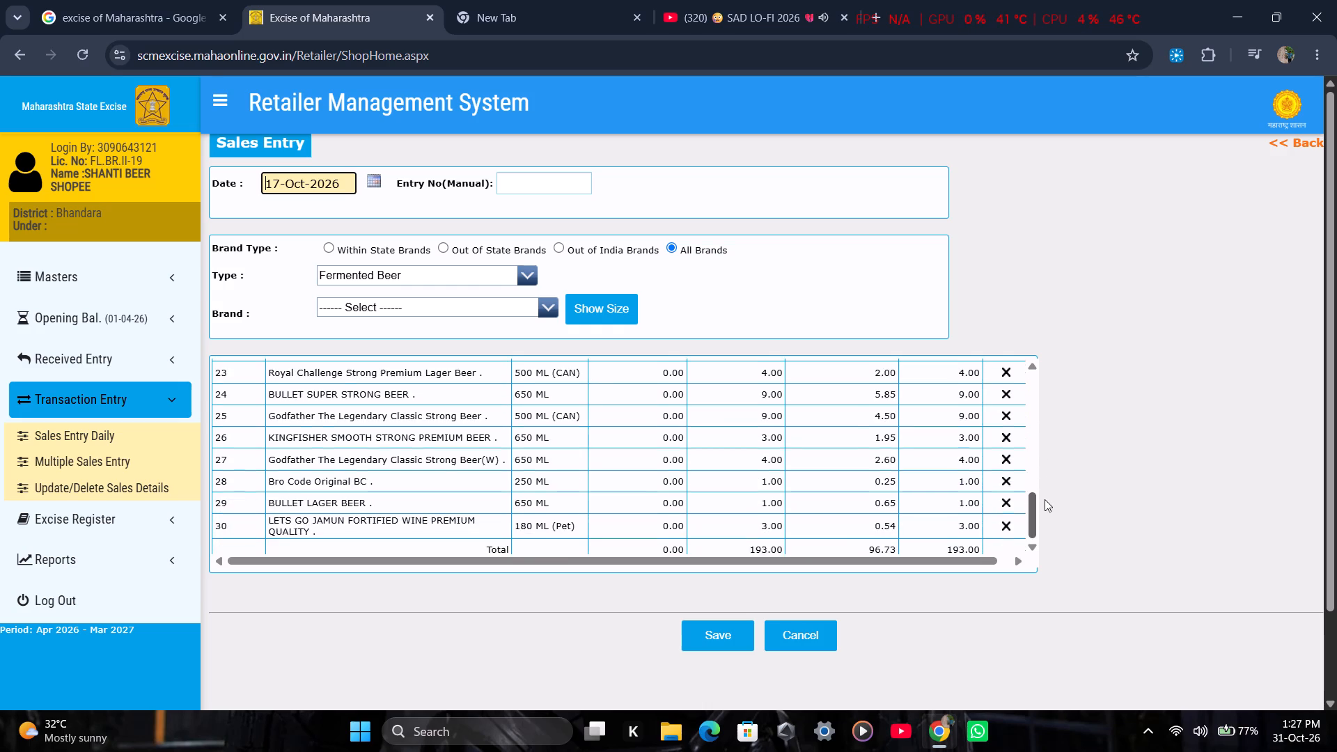
pyautogui.moveTo(1045, 499); pyautogui.dragTo(1058, 382)
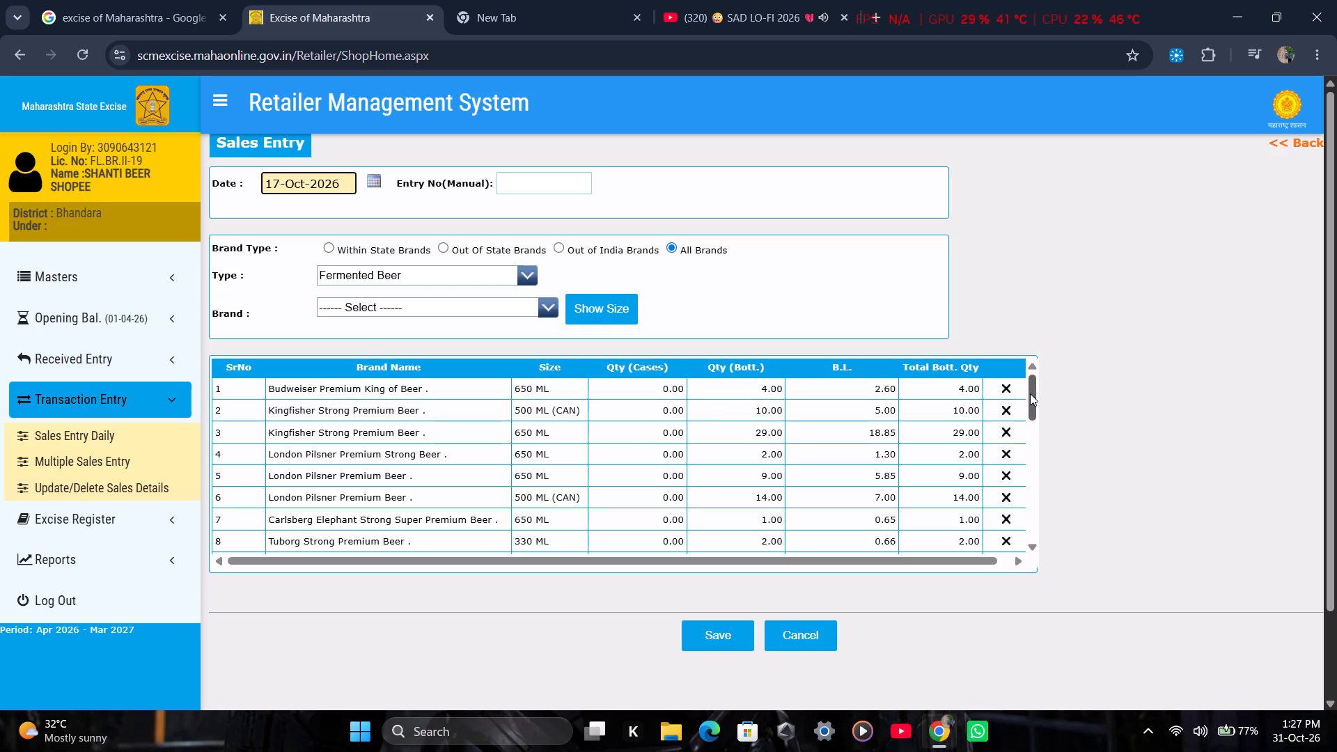
pyautogui.moveTo(1030, 393); pyautogui.dragTo(1031, 405)
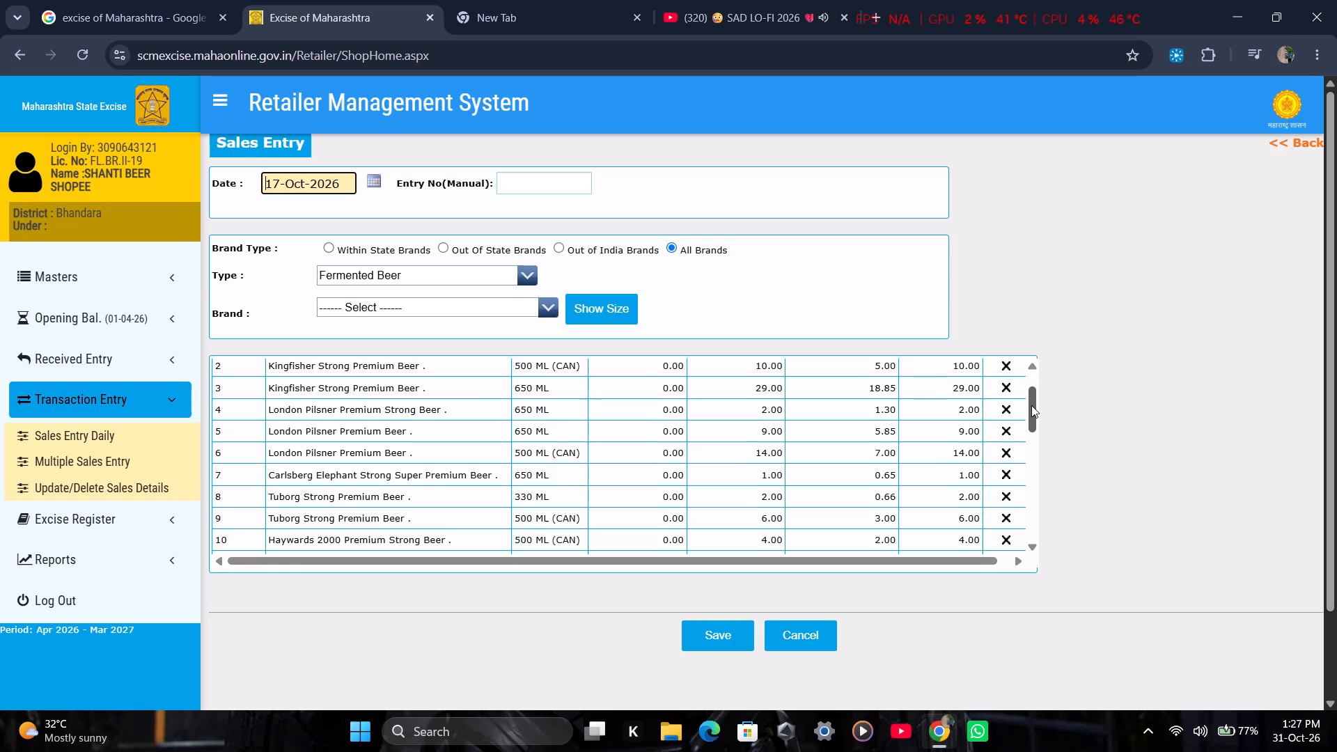
pyautogui.moveTo(1031, 405); pyautogui.dragTo(1034, 428)
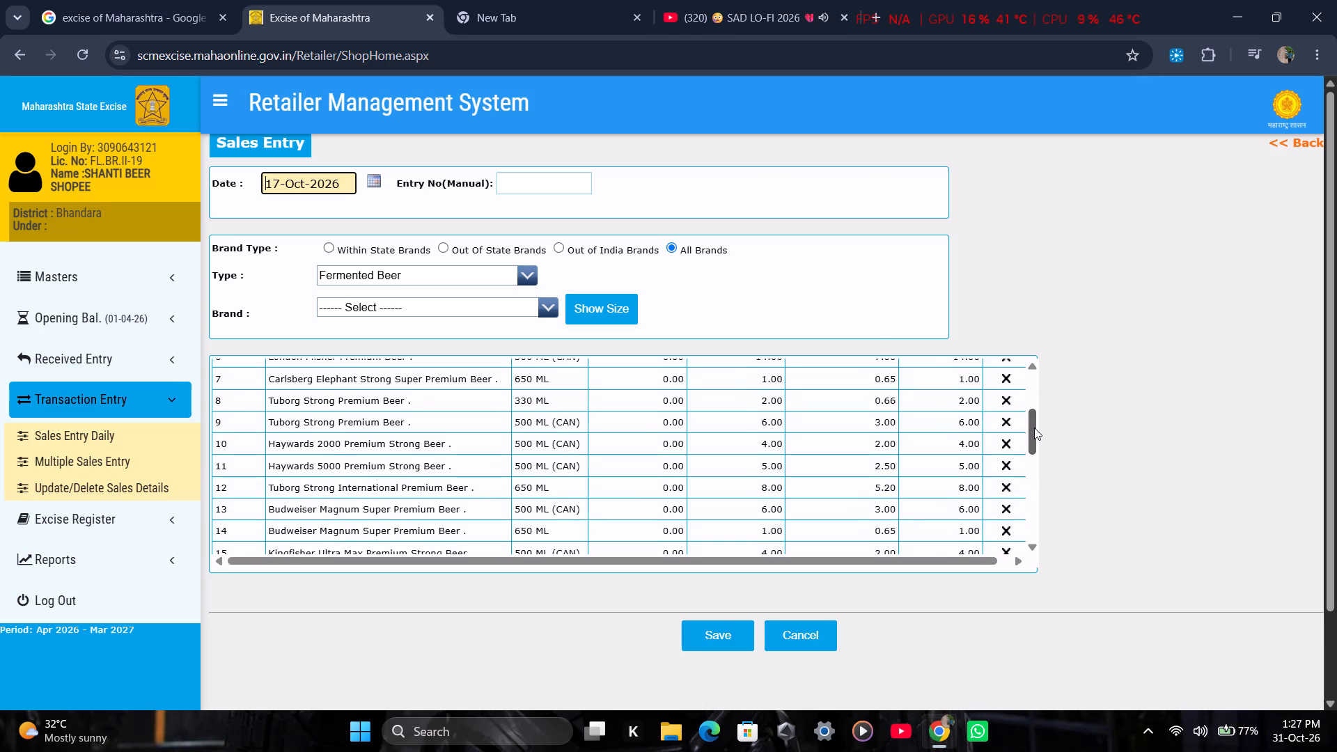
pyautogui.moveTo(1034, 428); pyautogui.dragTo(1038, 446)
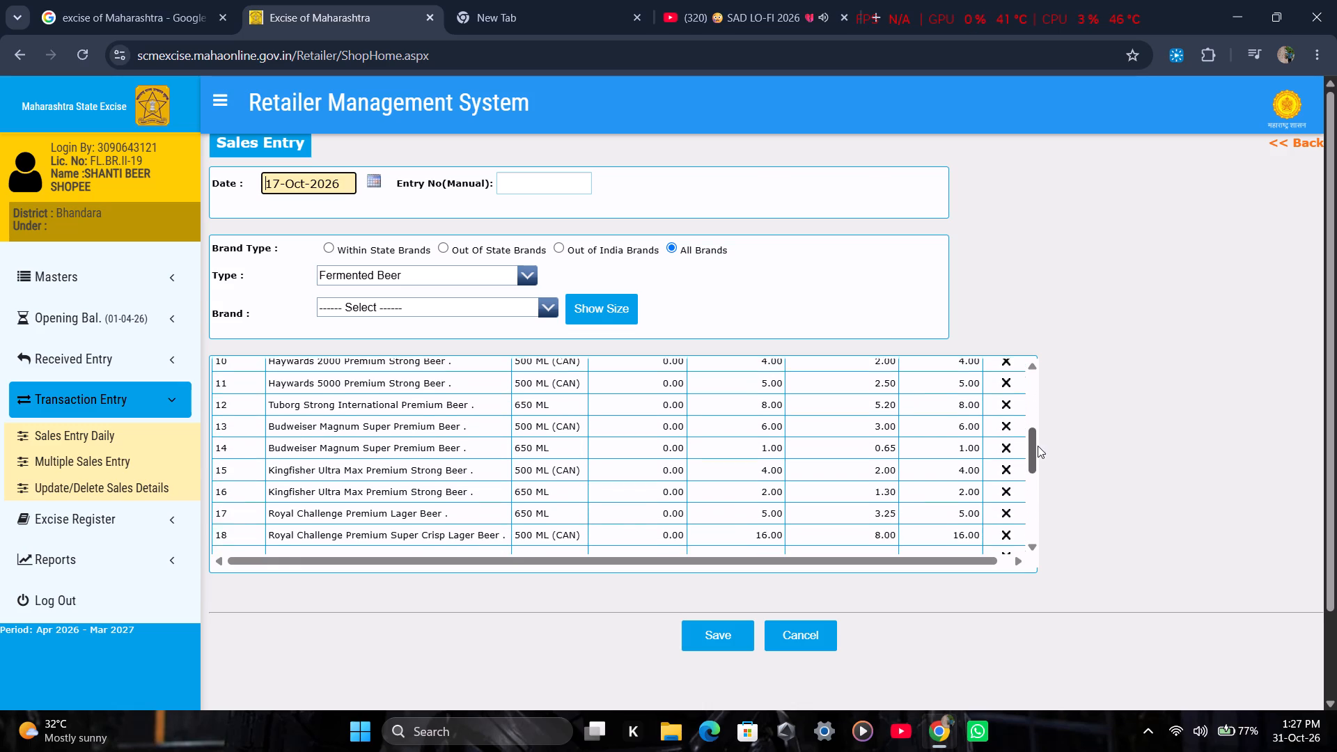
# Continue reviewing the 17-Oct-2026 sales entry from Budweiser Magnum to Bro Code Original BC, checking sizes and bottle quantities.
pyautogui.moveTo(1038, 446); pyautogui.dragTo(1042, 464)
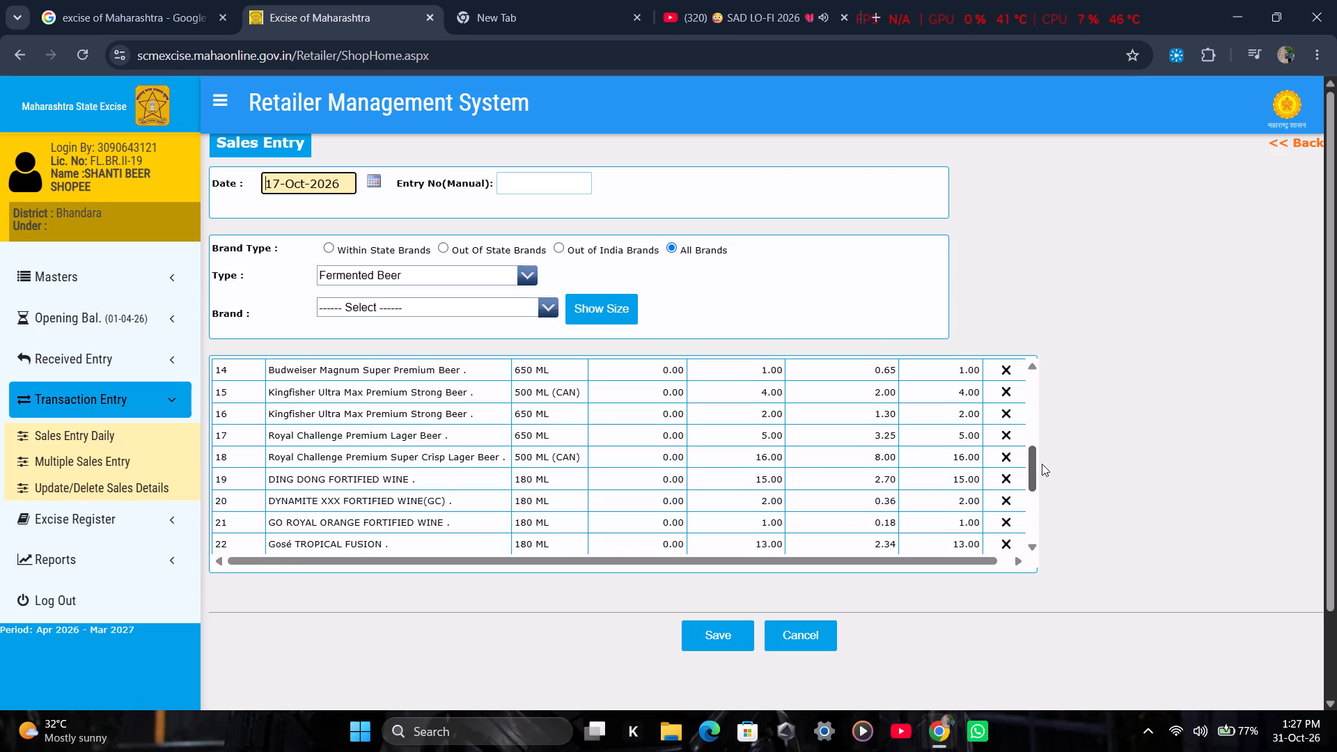
pyautogui.moveTo(1042, 464); pyautogui.dragTo(1047, 476)
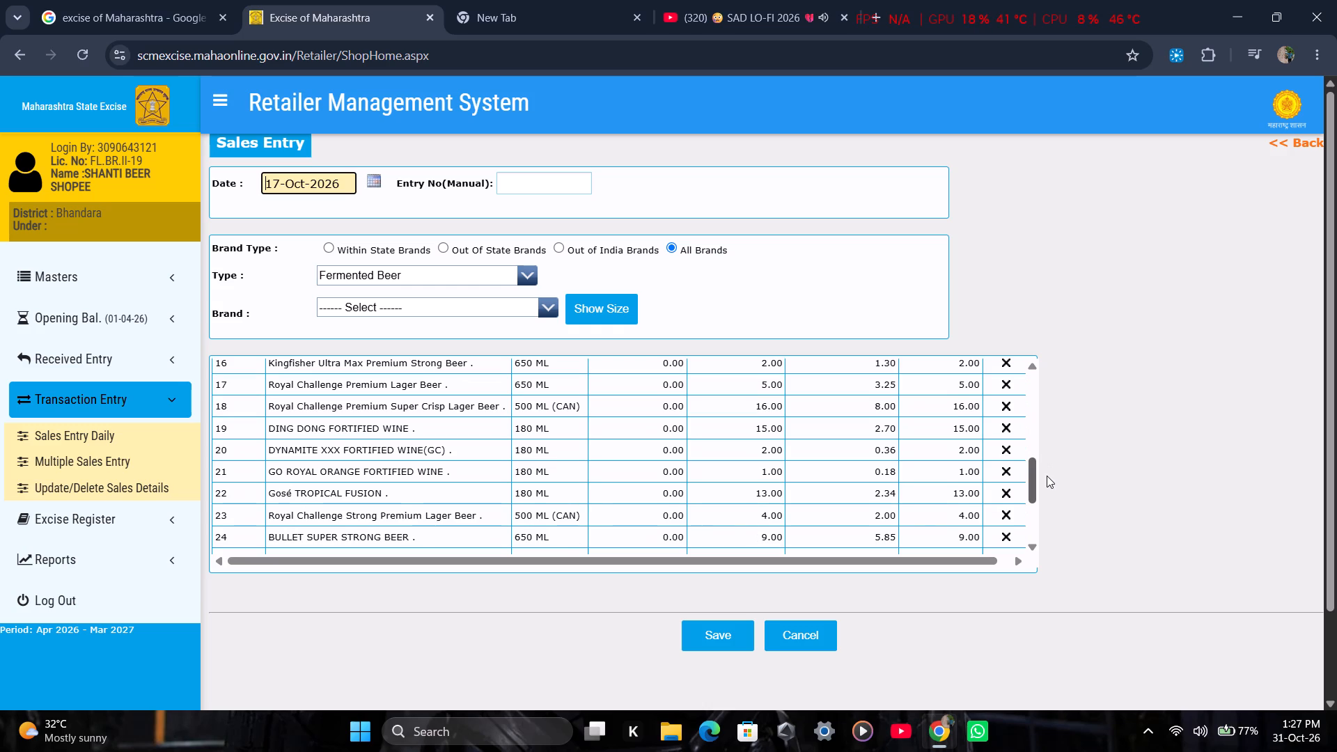
pyautogui.moveTo(1047, 476); pyautogui.dragTo(1051, 490)
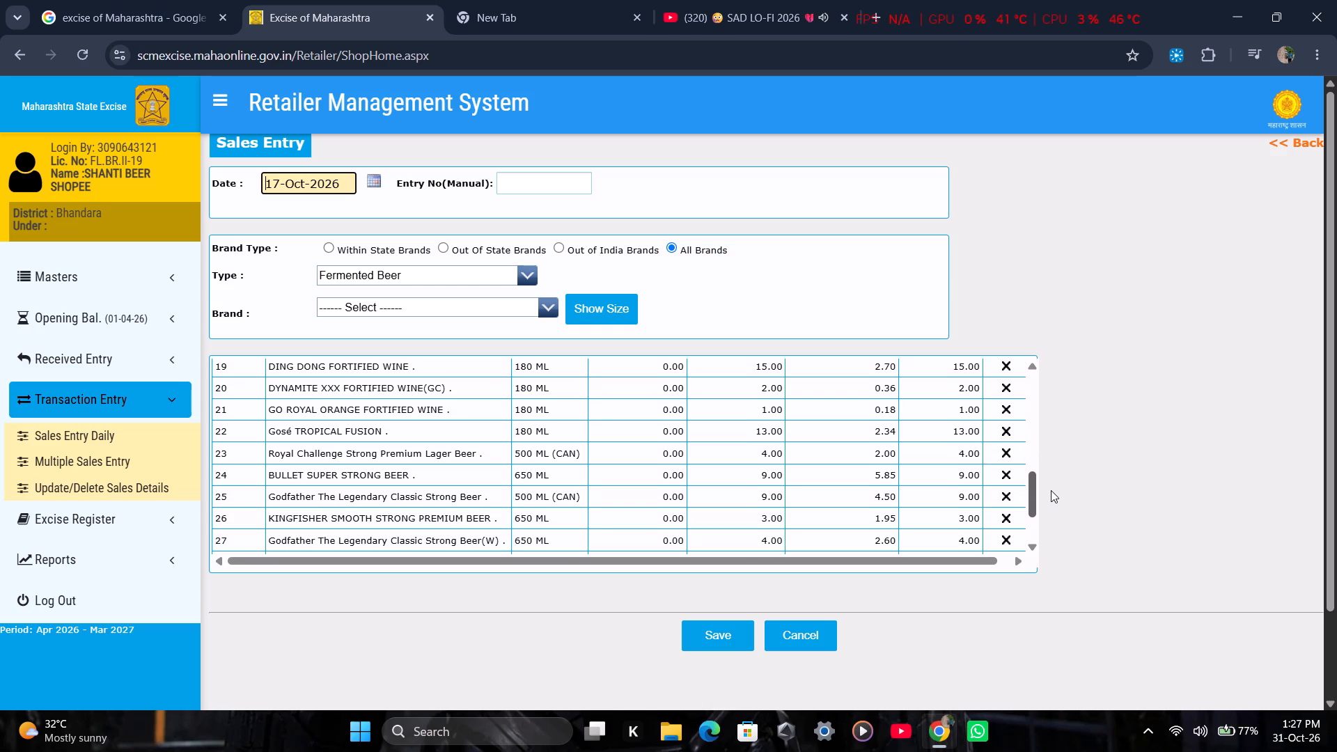
pyautogui.moveTo(1051, 490); pyautogui.dragTo(1056, 492)
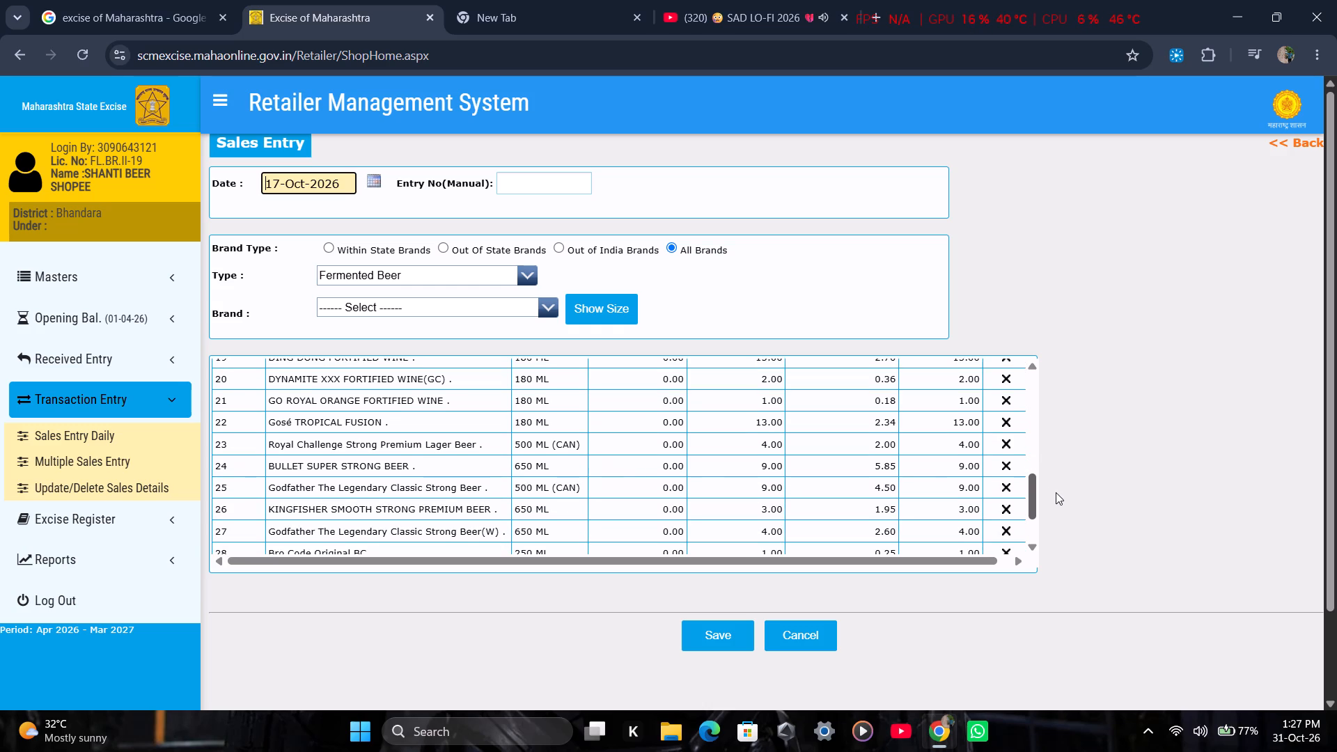
pyautogui.moveTo(1056, 492); pyautogui.dragTo(1057, 494)
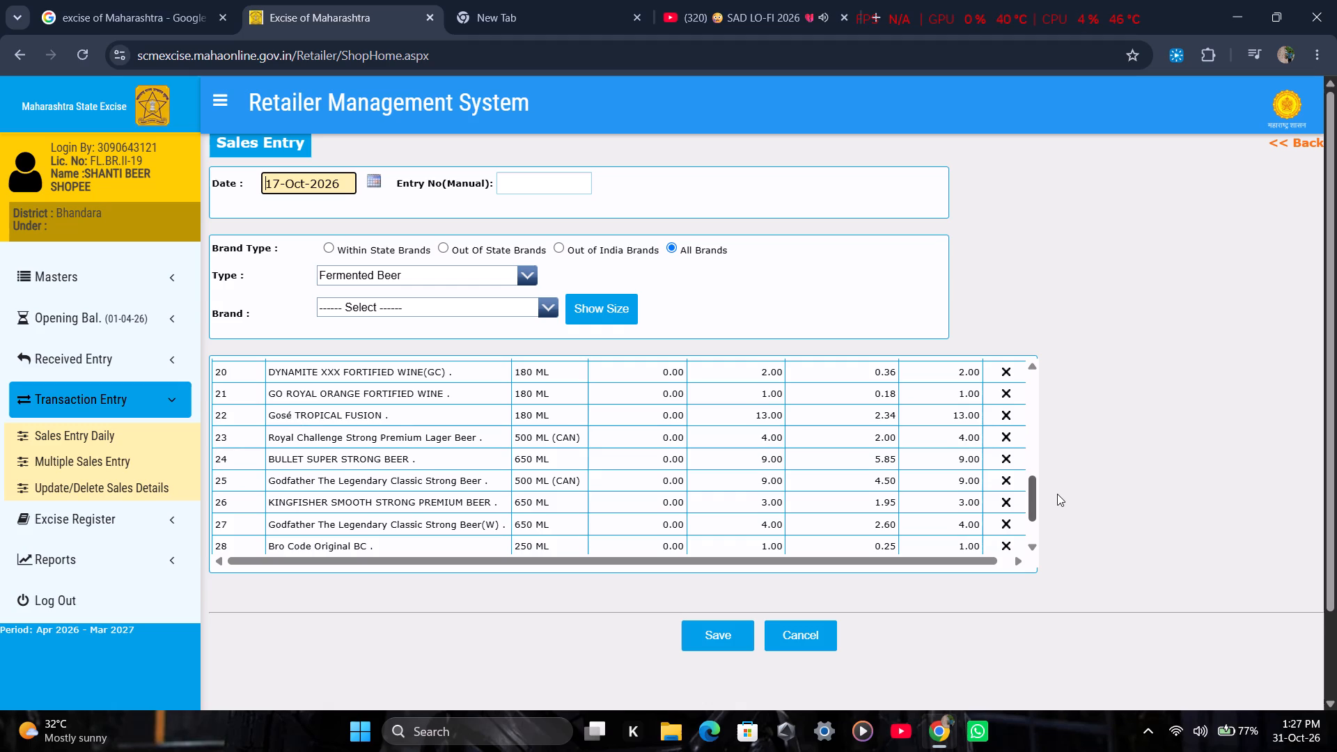
pyautogui.moveTo(1057, 494); pyautogui.dragTo(1060, 501)
# Recheck the sales entry's brand rows from Kingfisher Strong Premium Beer through BULLET LAGER BEER, comparing sizes and bottle quantities.
pyautogui.moveTo(1035, 501); pyautogui.dragTo(1055, 402)
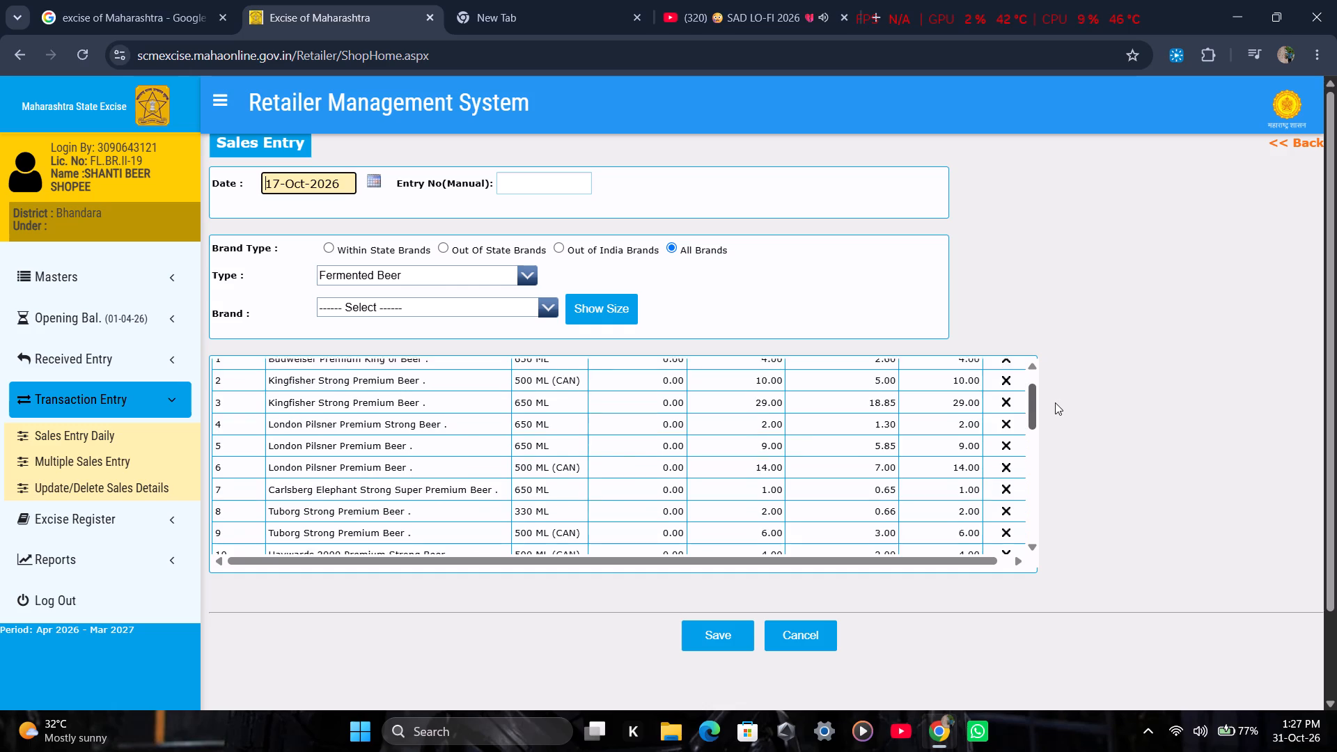
pyautogui.moveTo(1055, 402); pyautogui.dragTo(1055, 404)
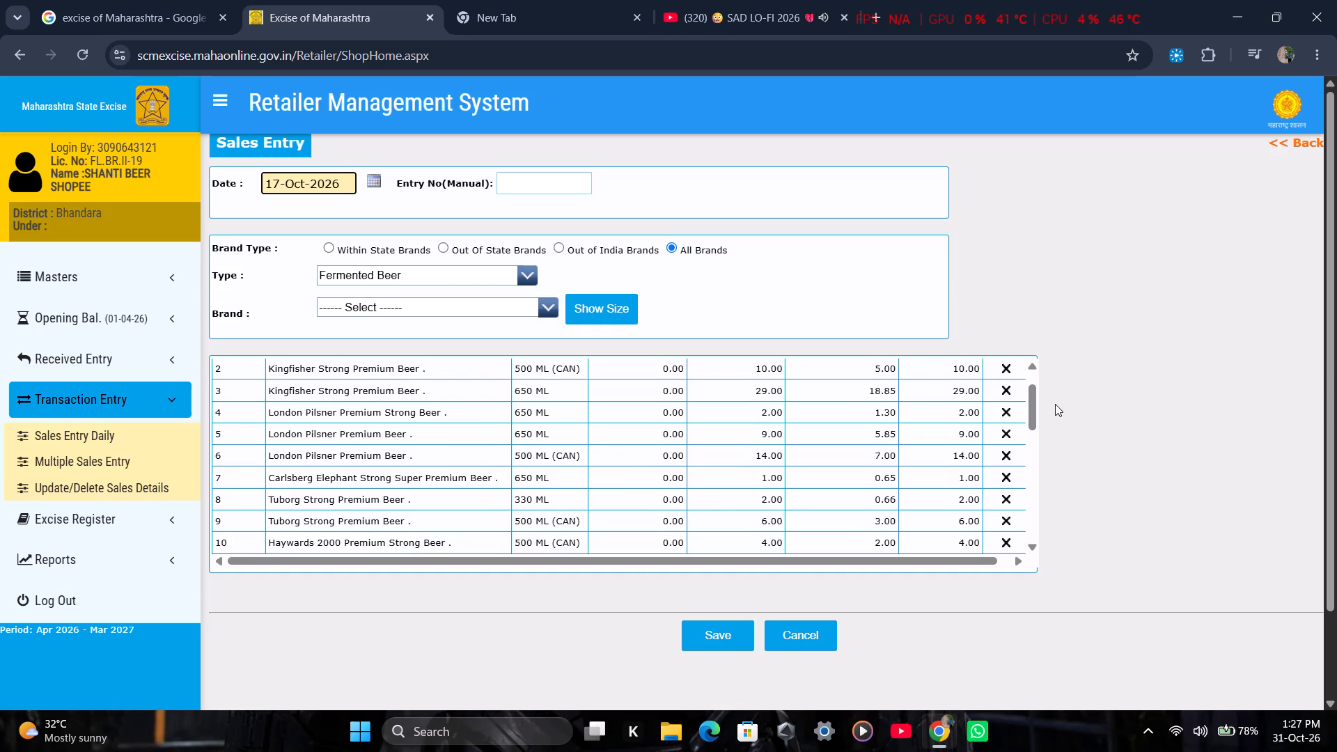
pyautogui.moveTo(1033, 401); pyautogui.dragTo(1039, 431)
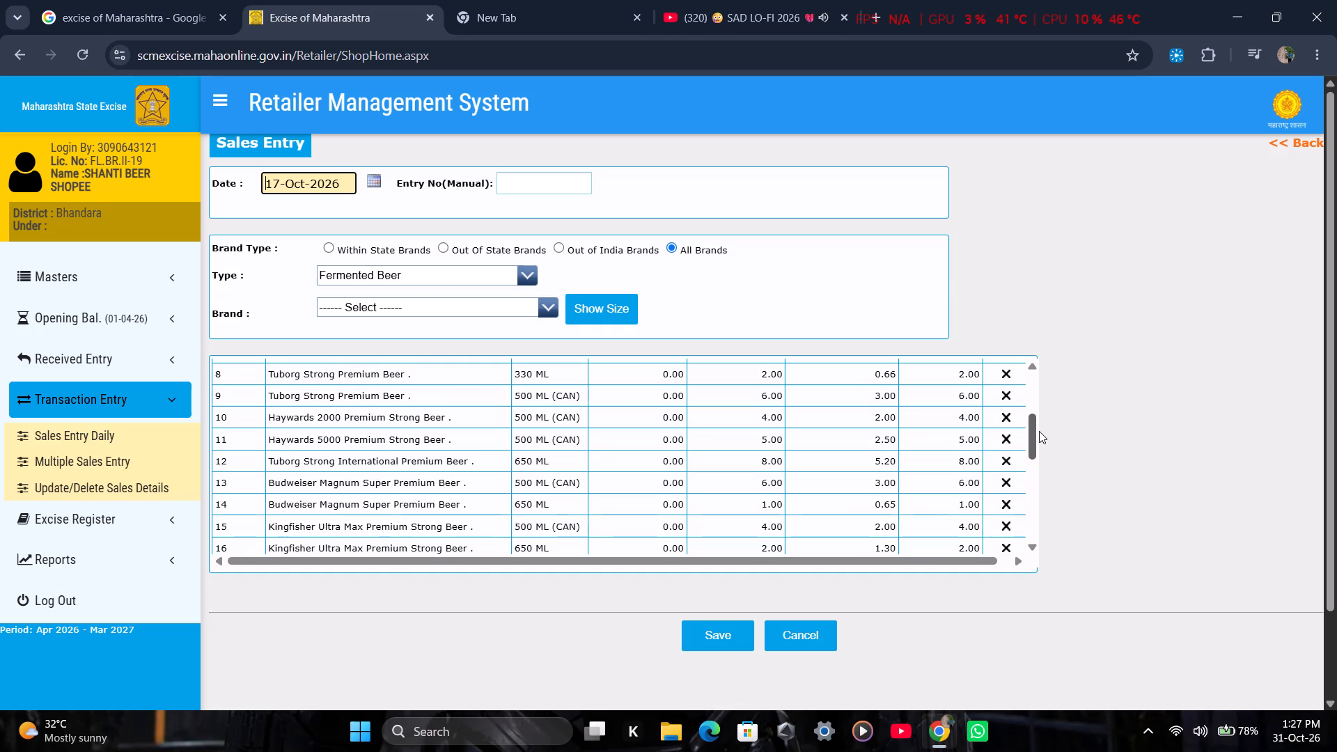
pyautogui.moveTo(1039, 431); pyautogui.dragTo(1045, 465)
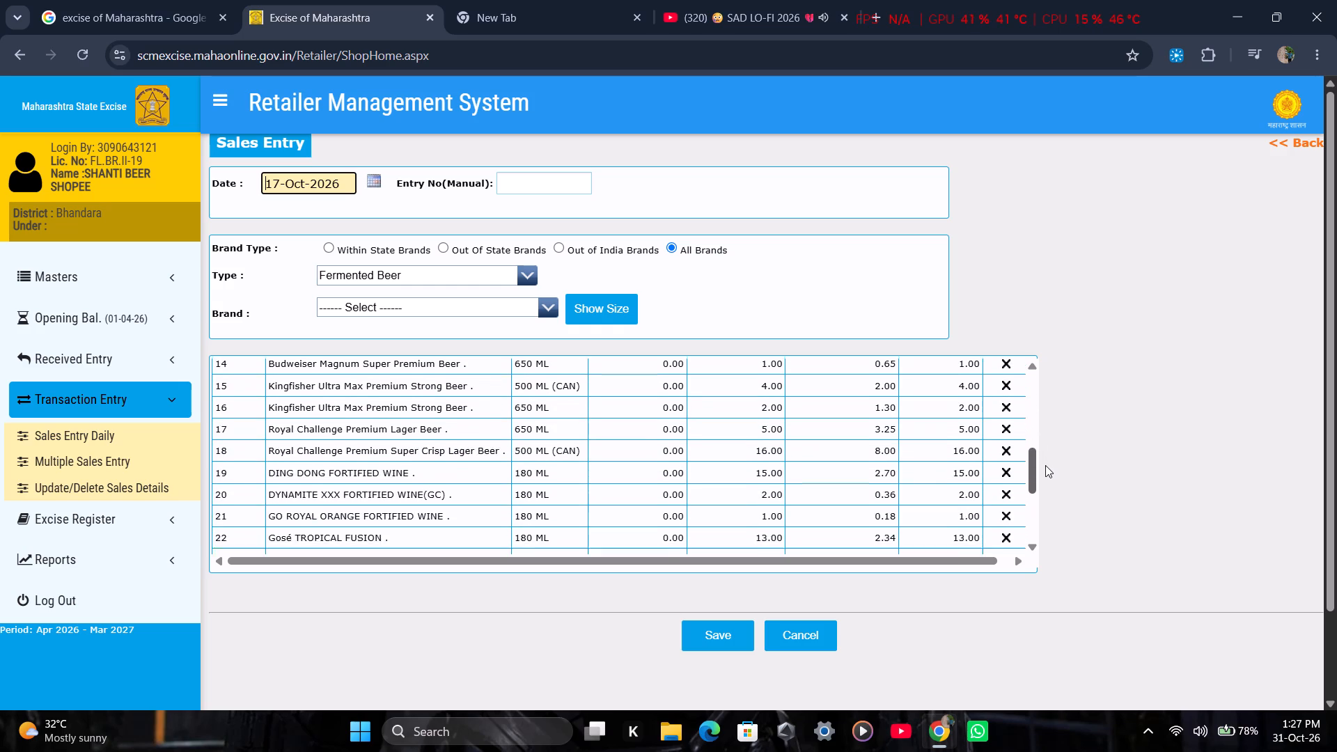
pyautogui.moveTo(1045, 465); pyautogui.dragTo(1047, 499)
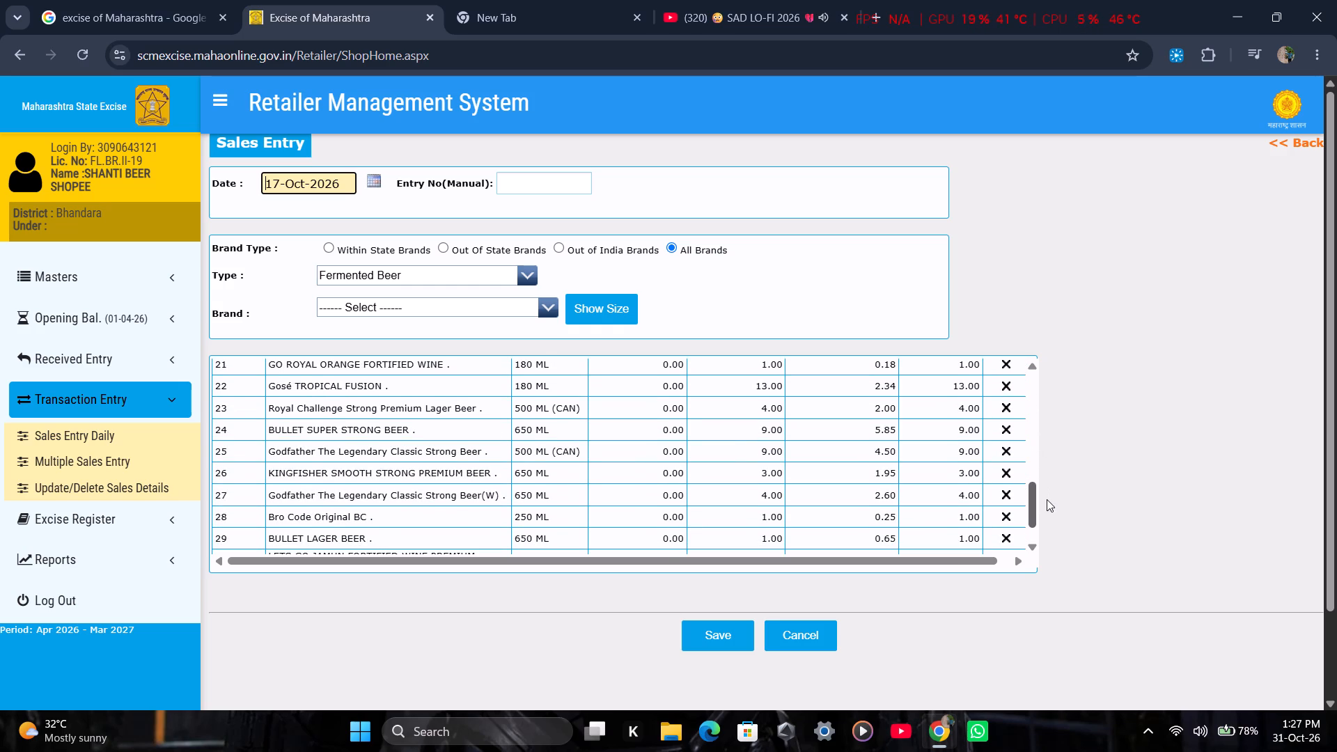
pyautogui.moveTo(1047, 499); pyautogui.dragTo(1047, 491)
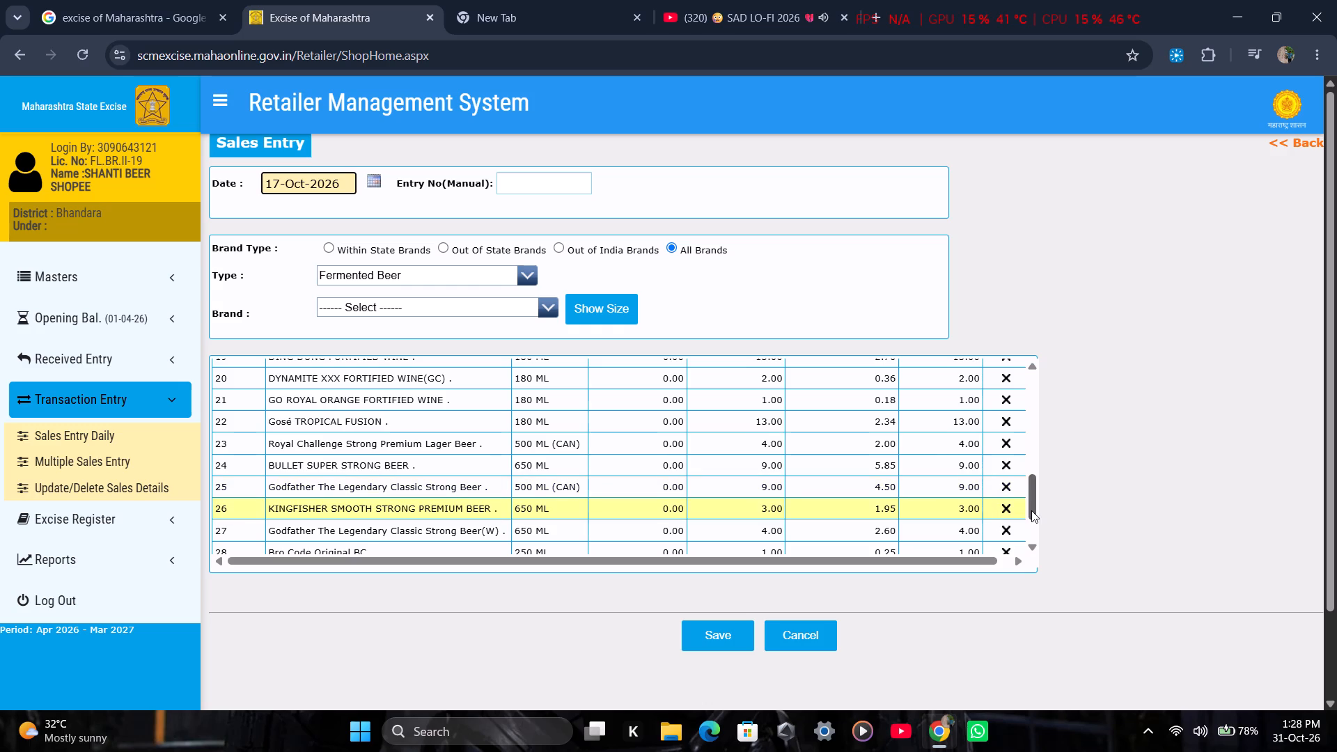
pyautogui.click(1031, 509)
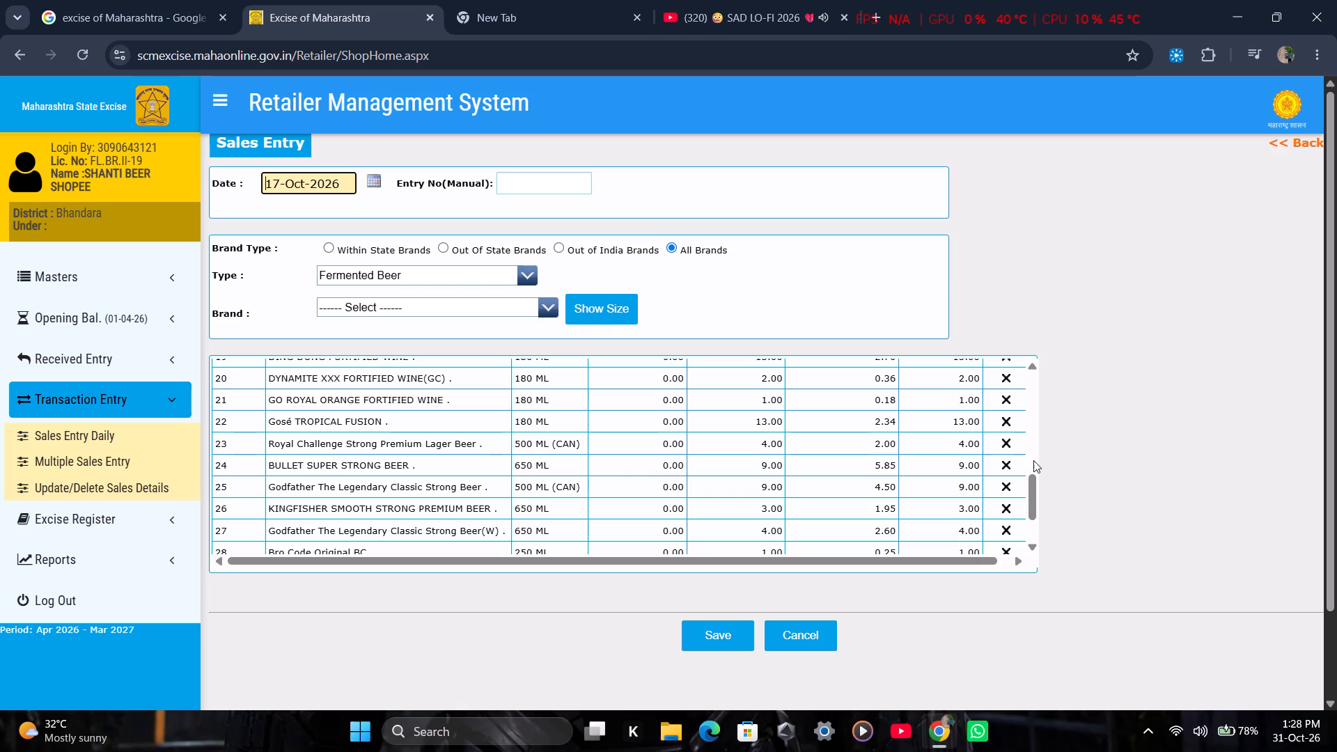
# Look back and forth through the beer and fortified wine rows of the sales entry to cross-check their bottle quantities.
pyautogui.moveTo(1033, 492); pyautogui.dragTo(1036, 470)
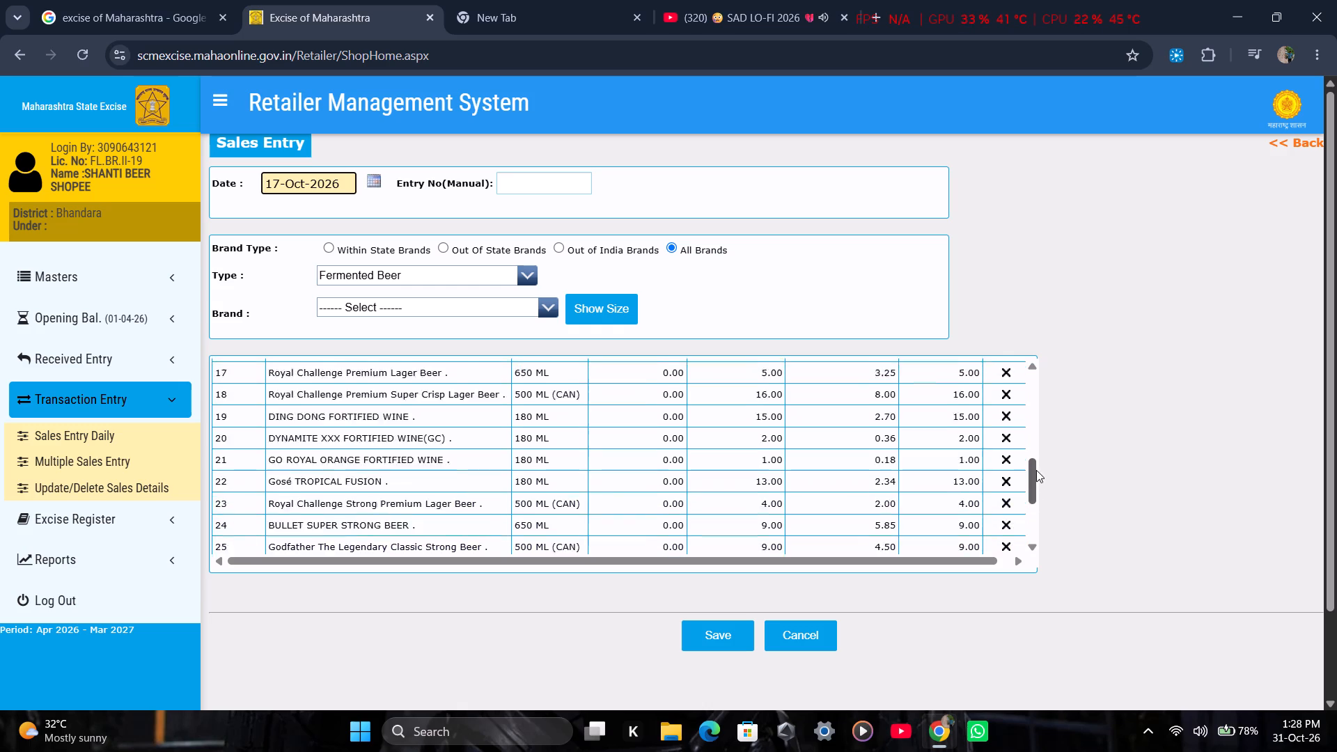
pyautogui.moveTo(1036, 470); pyautogui.dragTo(1045, 398)
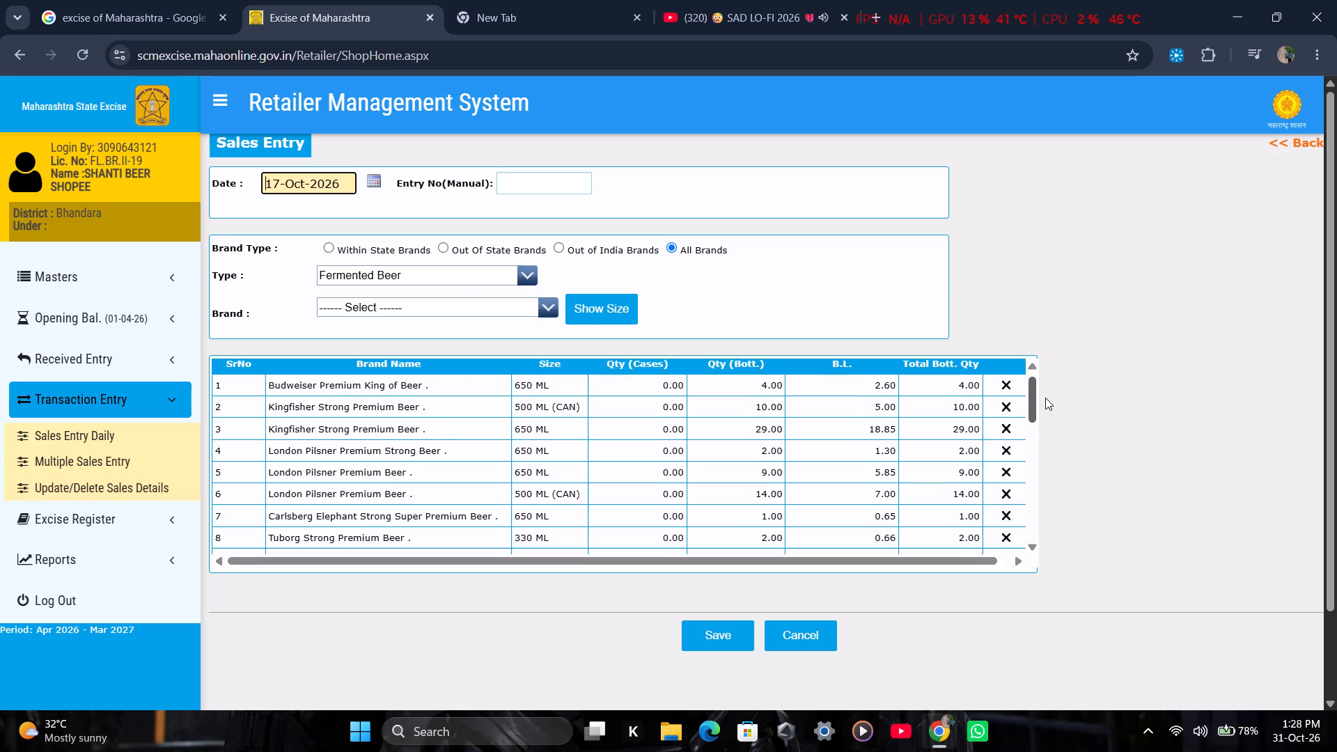
pyautogui.moveTo(1045, 398); pyautogui.dragTo(1054, 461)
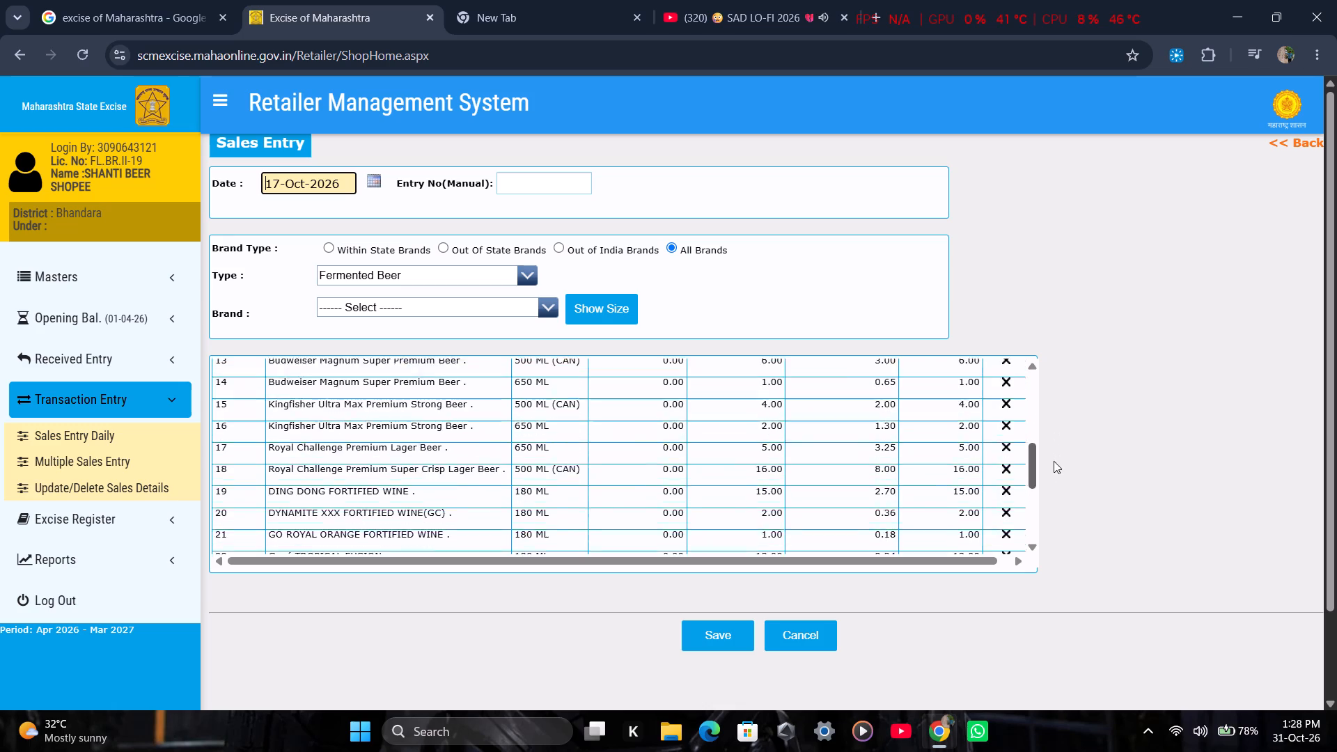
pyautogui.moveTo(1054, 461); pyautogui.dragTo(1054, 490)
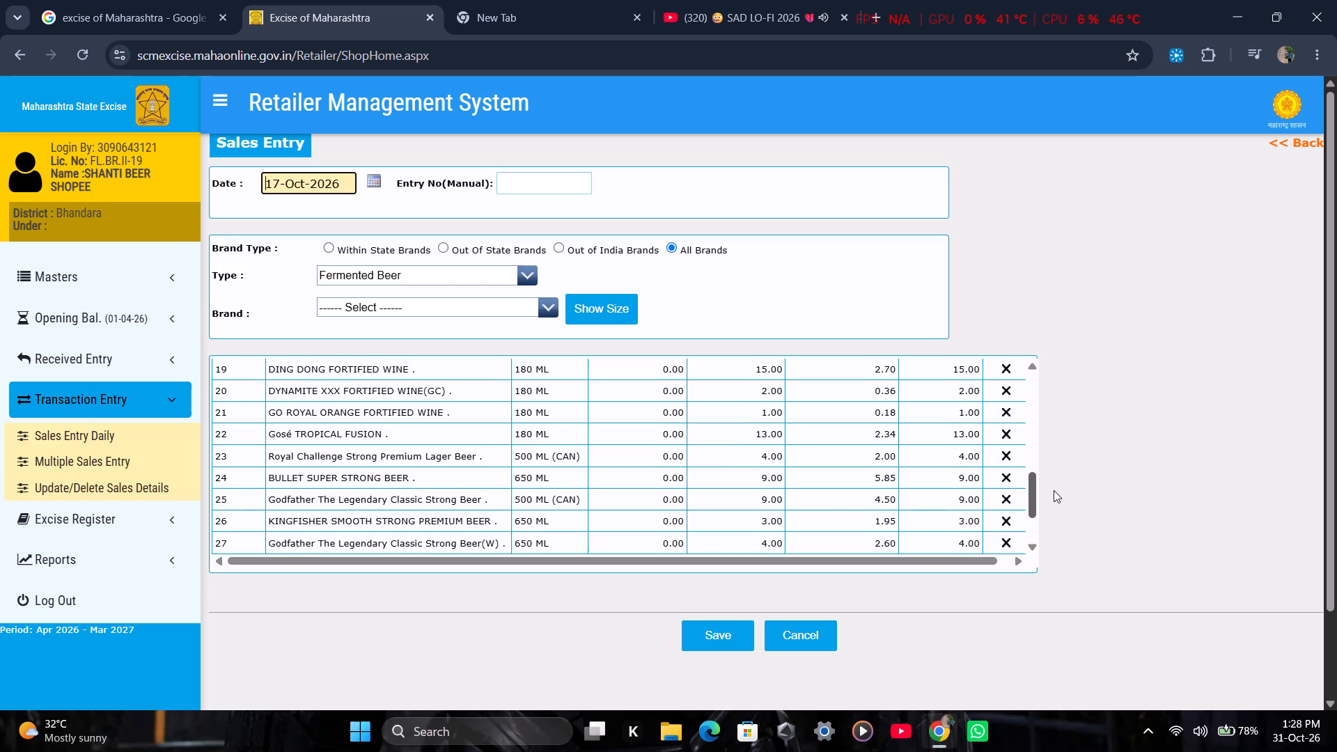
pyautogui.moveTo(1054, 490); pyautogui.dragTo(998, 432)
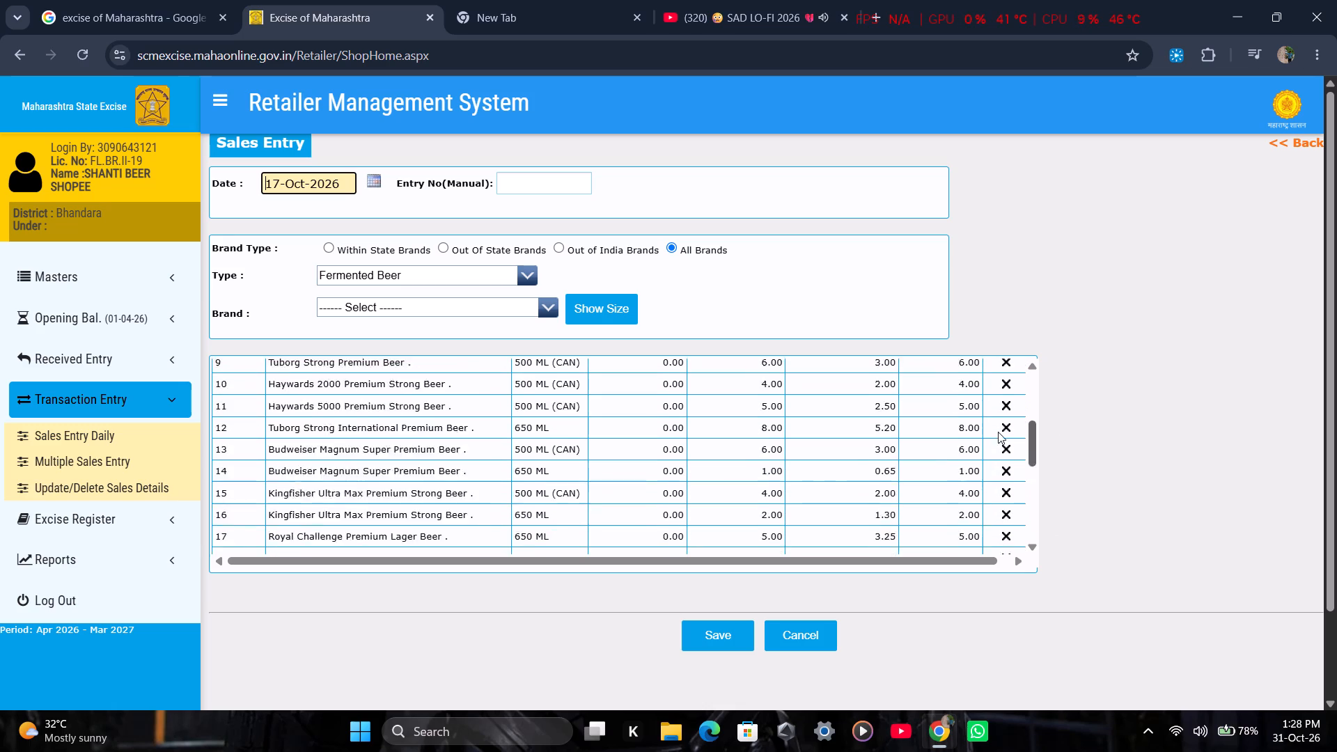
pyautogui.moveTo(998, 432); pyautogui.dragTo(985, 378)
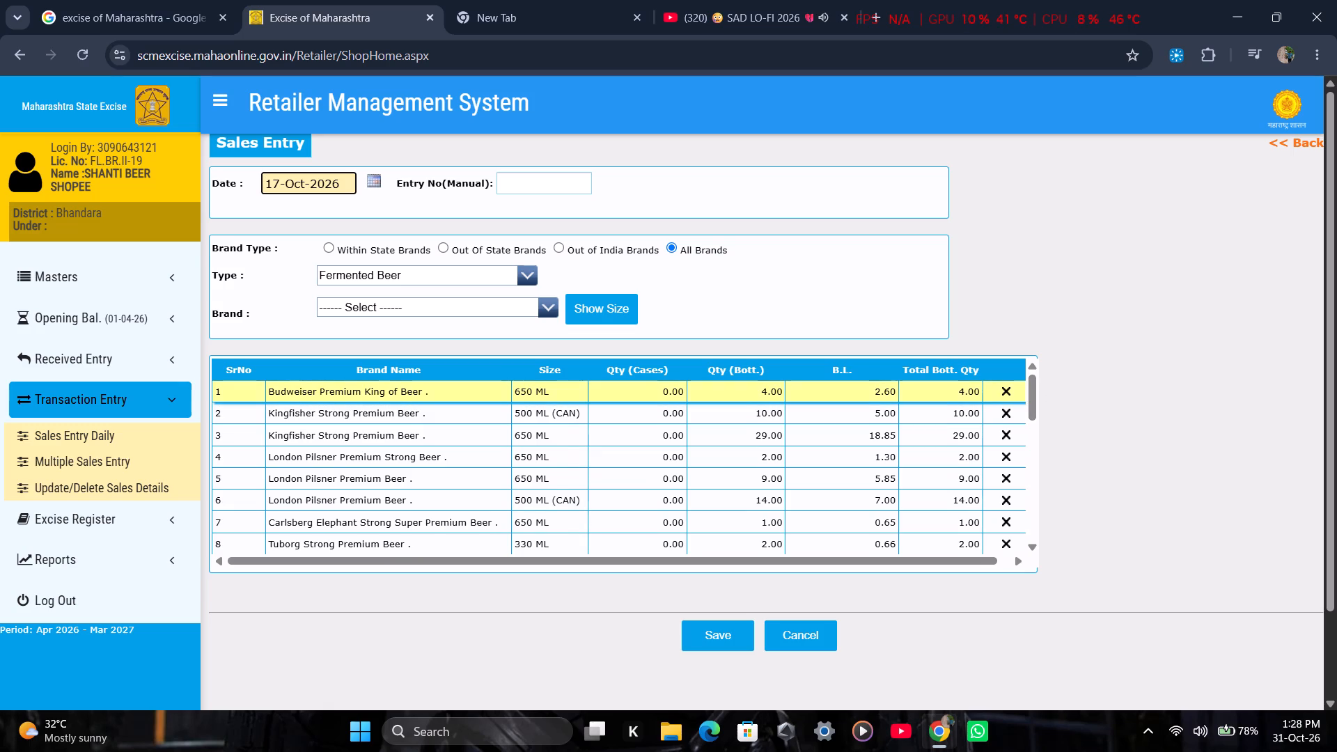
pyautogui.moveTo(1032, 393); pyautogui.dragTo(1032, 393)
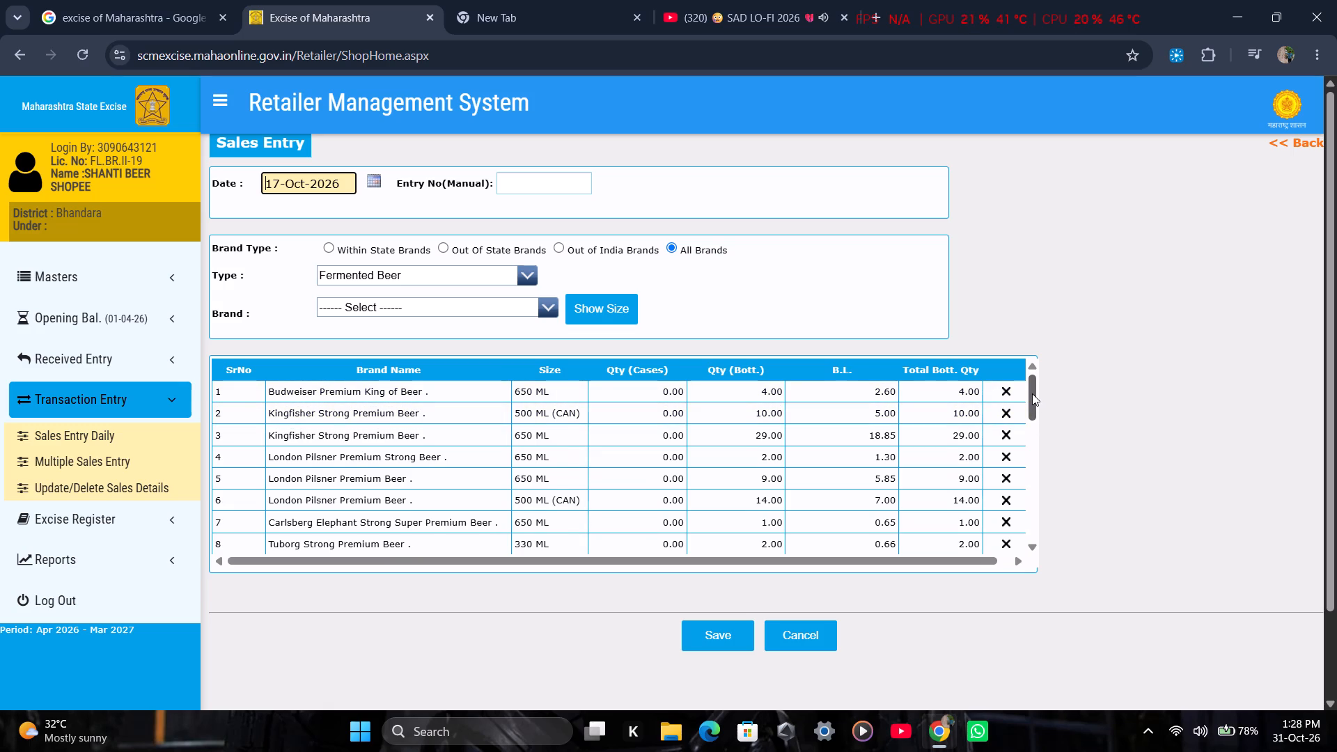
pyautogui.moveTo(1032, 393); pyautogui.dragTo(1033, 402)
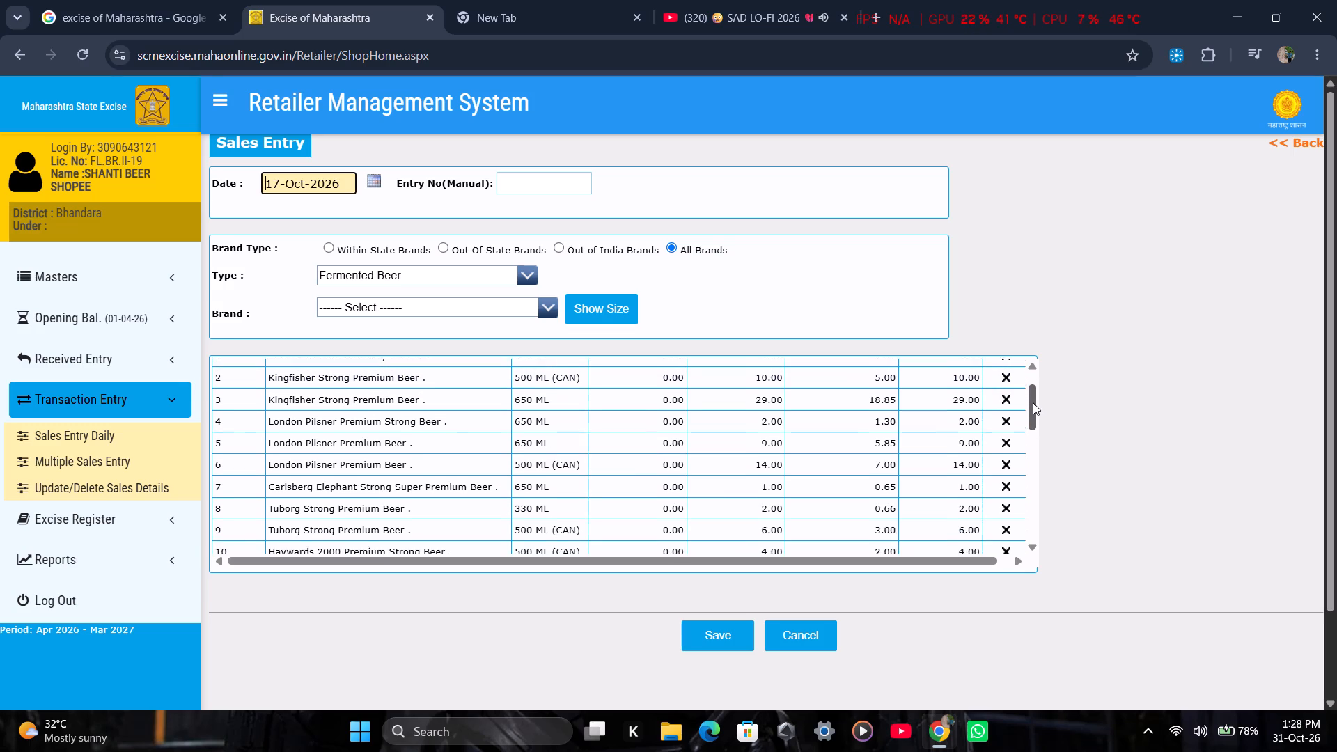
pyautogui.moveTo(1033, 402); pyautogui.dragTo(1040, 429)
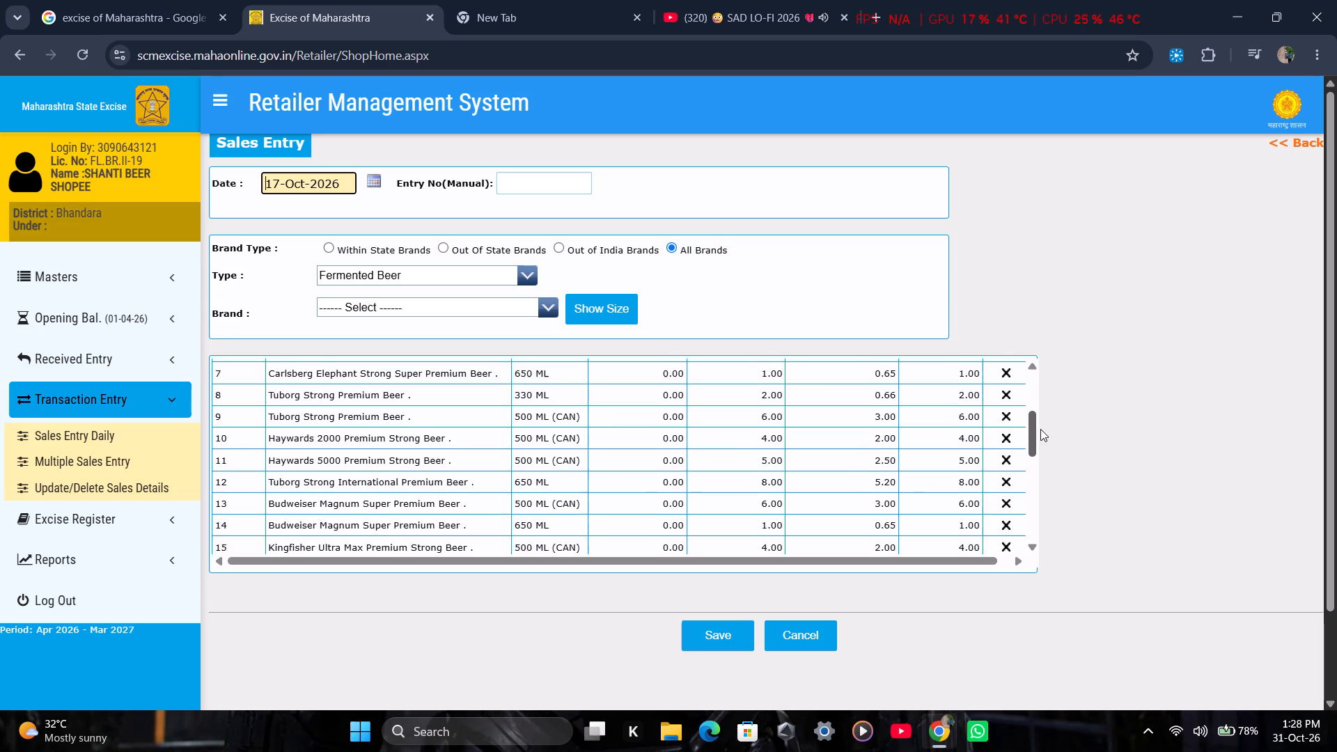
pyautogui.moveTo(1040, 429); pyautogui.dragTo(1038, 439)
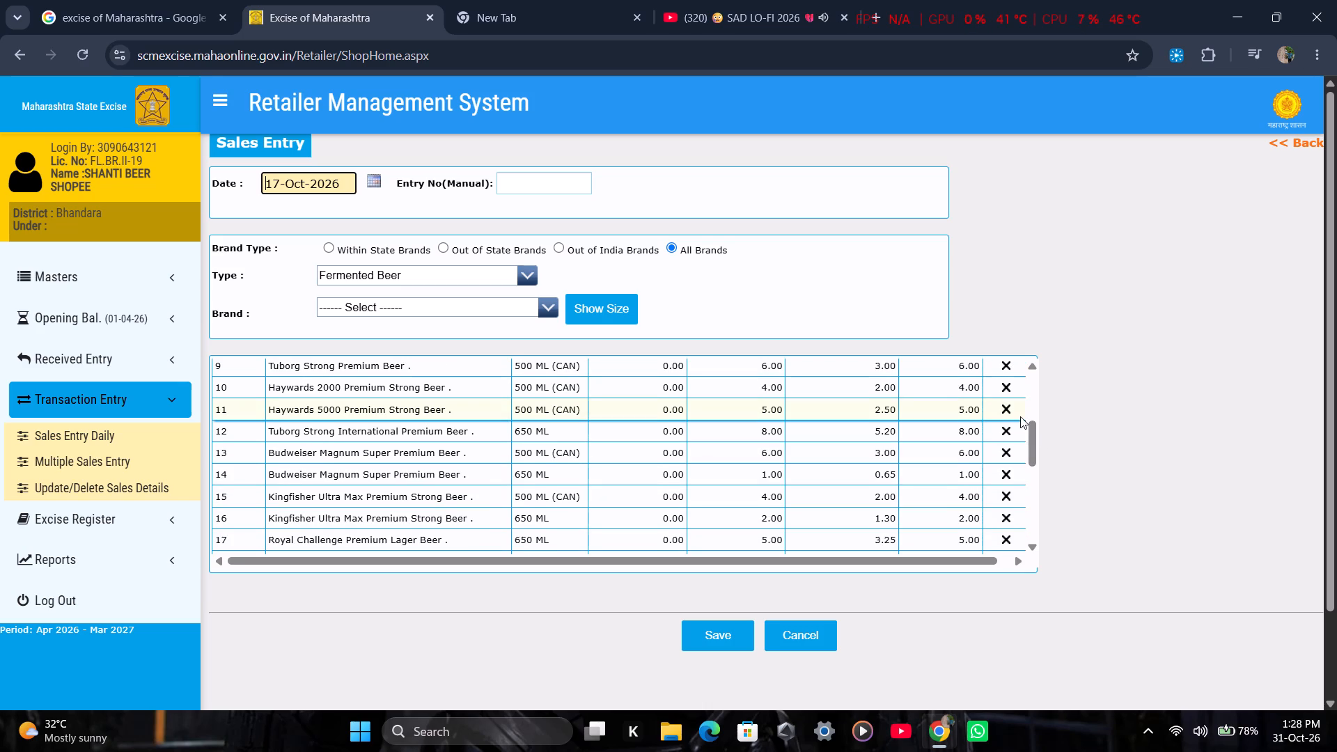
# Review the whole sales entry from Budweiser Premium King of Beer to the Total row, checking bottle quantities and bulk litres.
pyautogui.moveTo(1033, 439); pyautogui.dragTo(1032, 347)
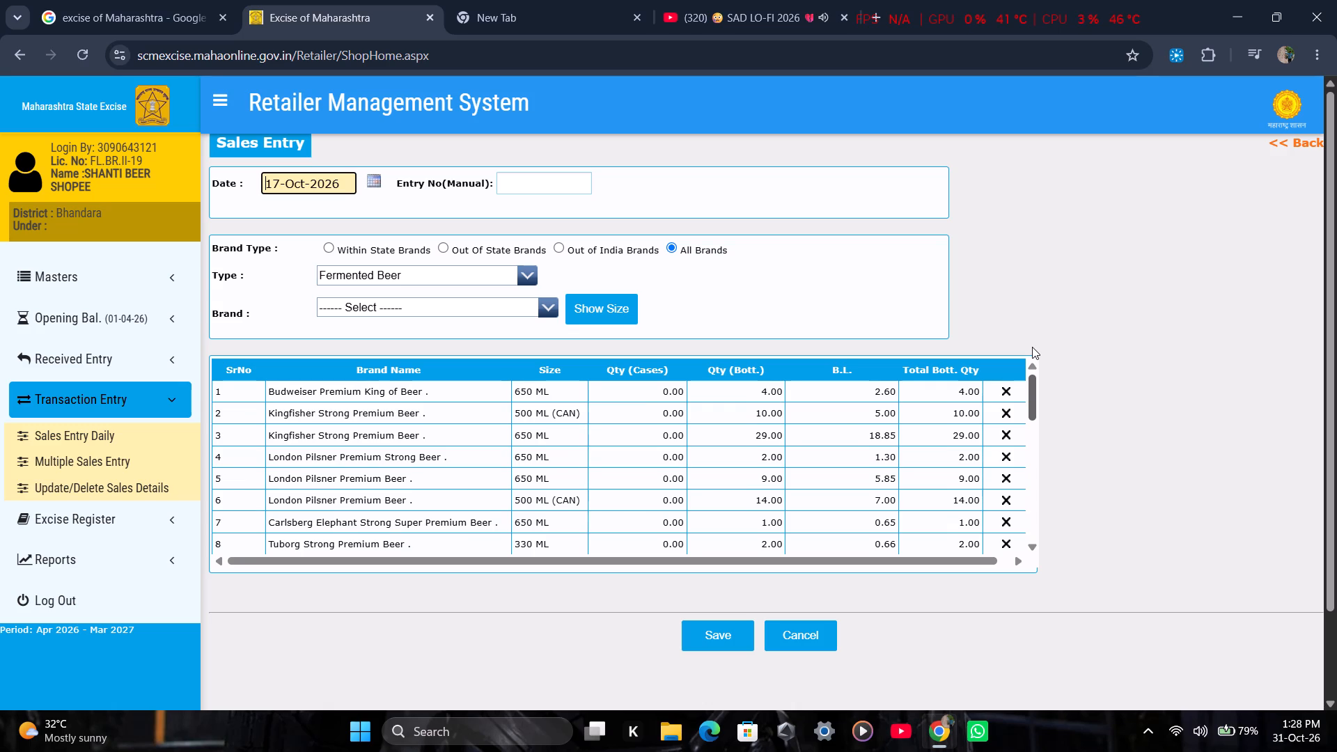
pyautogui.moveTo(1032, 347); pyautogui.dragTo(1033, 347)
pyautogui.moveTo(1033, 347); pyautogui.dragTo(1036, 350)
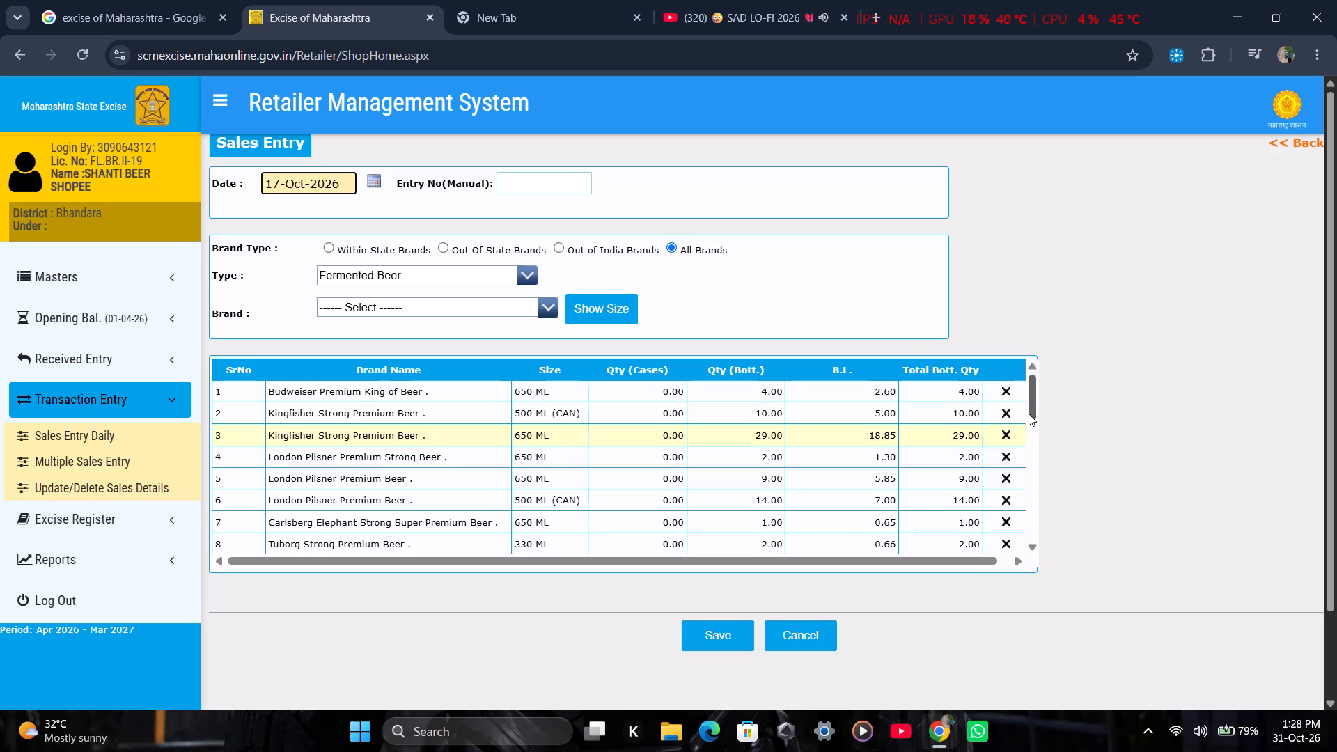
pyautogui.moveTo(1034, 406); pyautogui.dragTo(1045, 428)
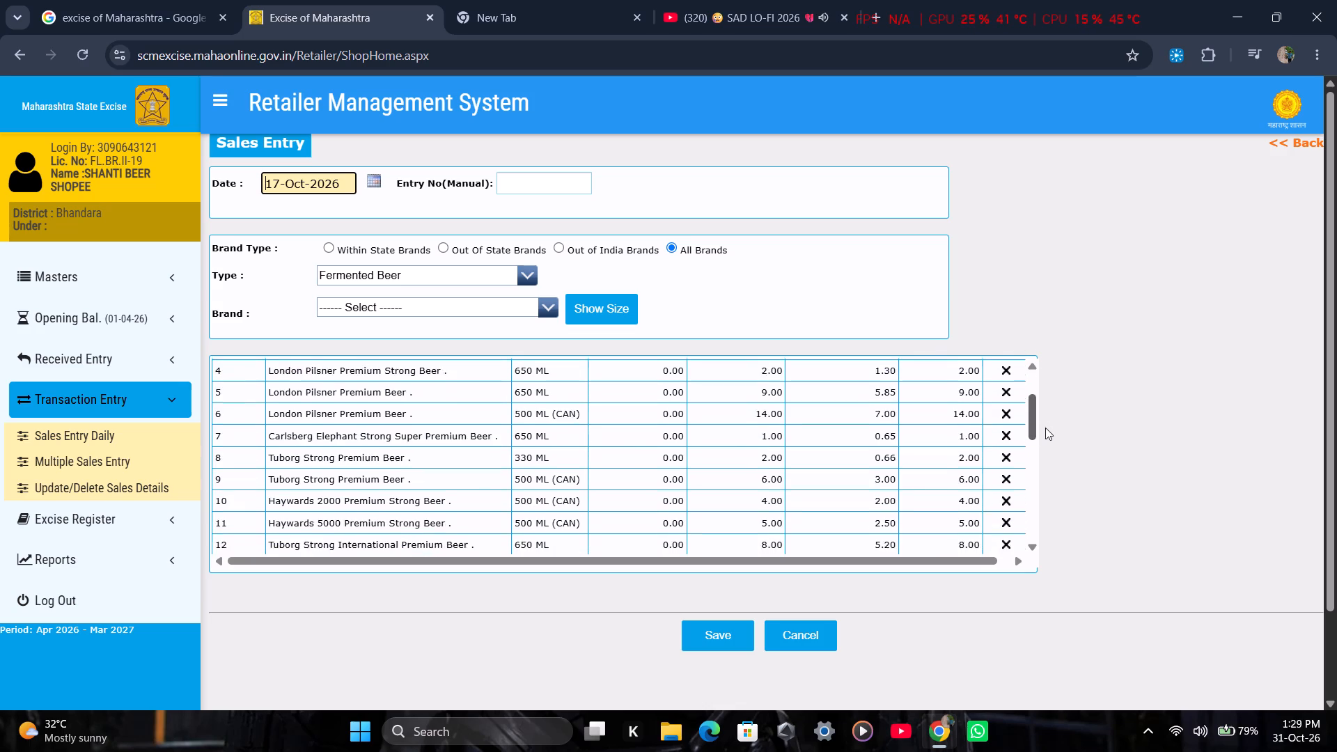
pyautogui.moveTo(1045, 428); pyautogui.dragTo(1070, 467)
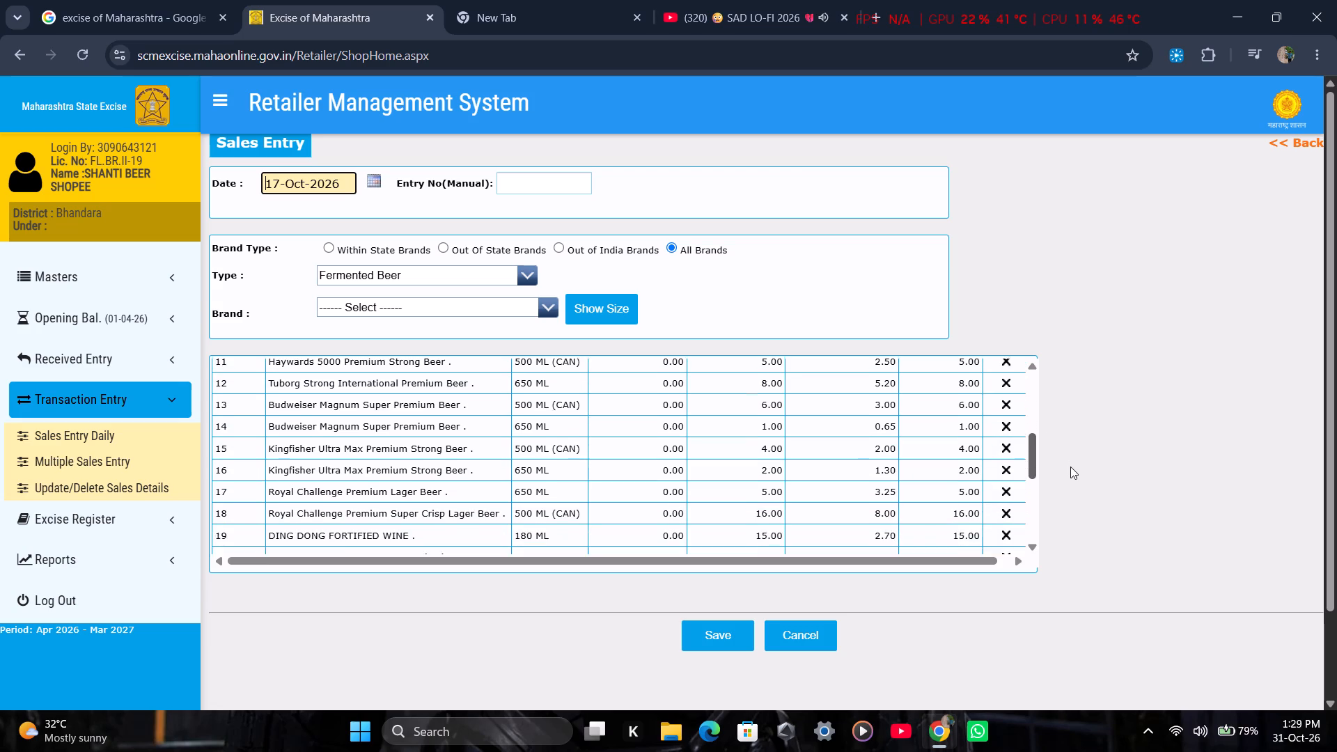
pyautogui.moveTo(1070, 467); pyautogui.dragTo(1085, 492)
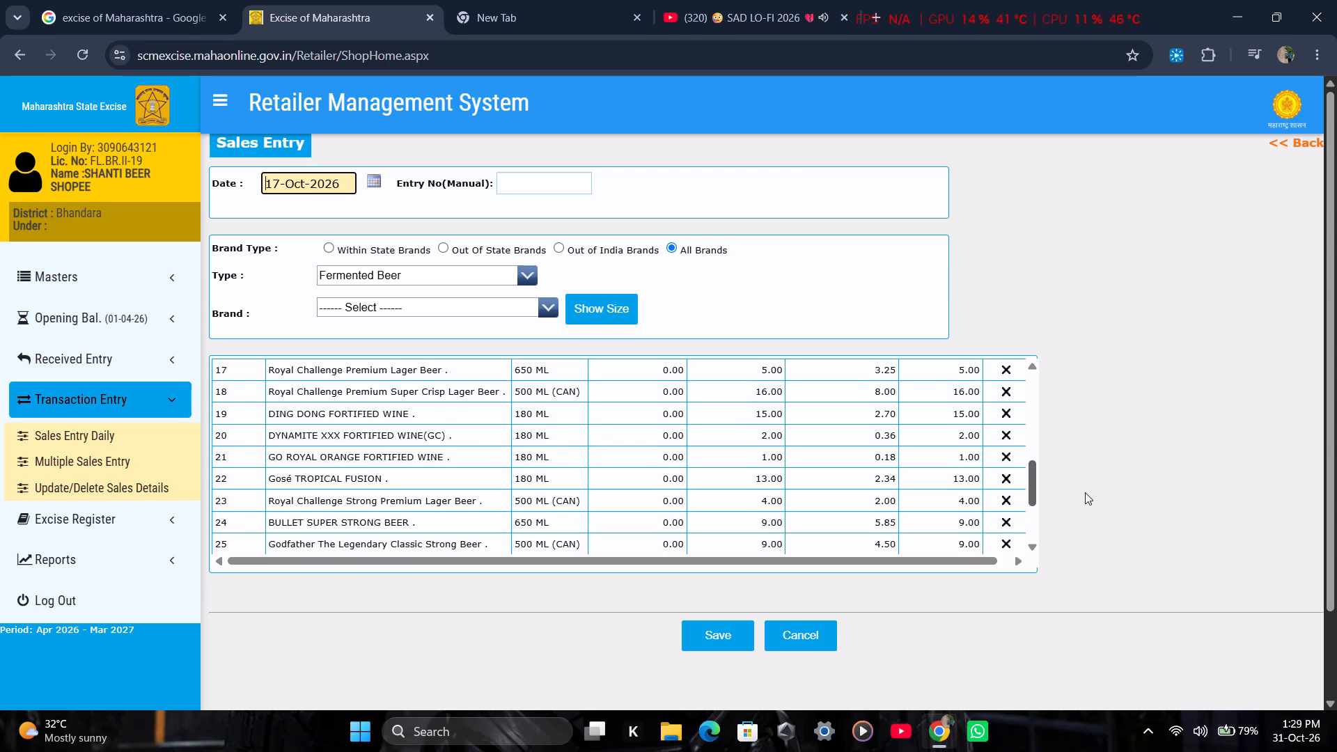
pyautogui.moveTo(1085, 492); pyautogui.dragTo(1103, 534)
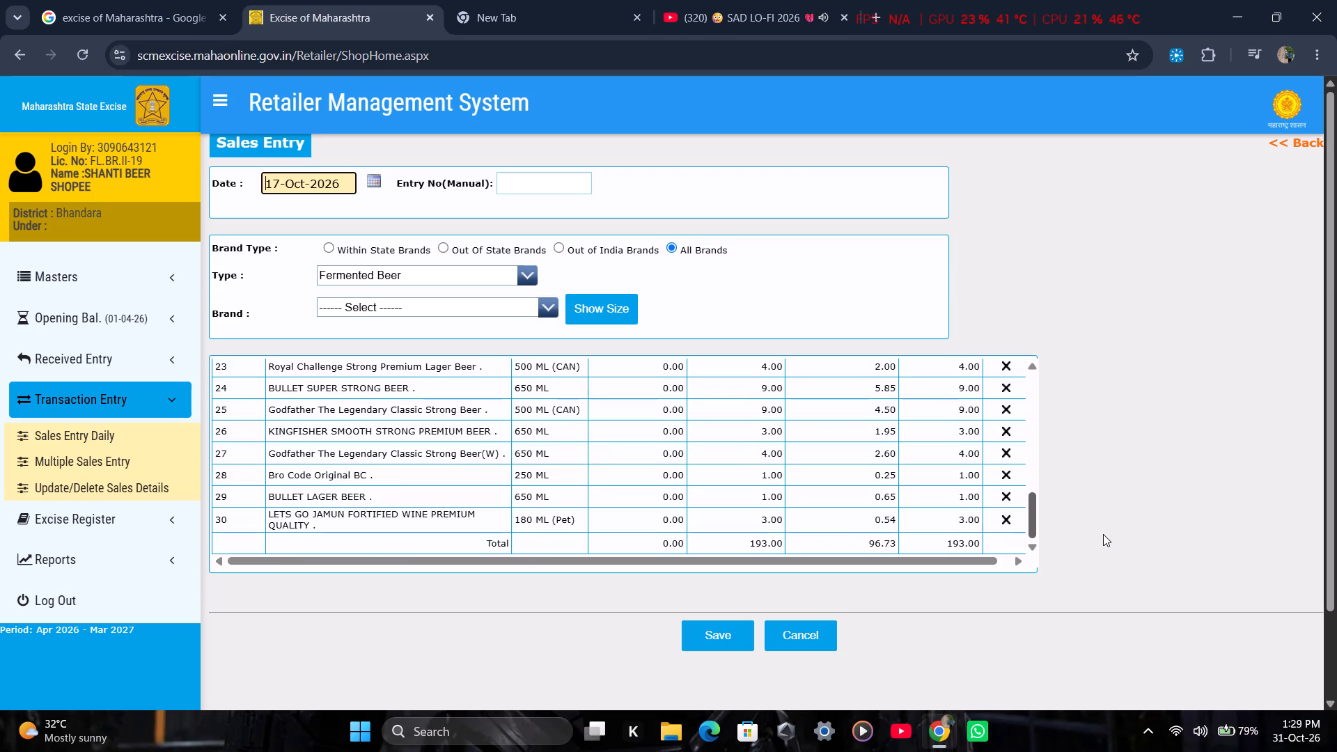
# Review the 17-Oct-2026 sales entry again from Budweiser Premium King of Beer to KINGFISHER SMOOTH, checking sizes and bottle quantities.
pyautogui.moveTo(1103, 534); pyautogui.dragTo(1093, 345)
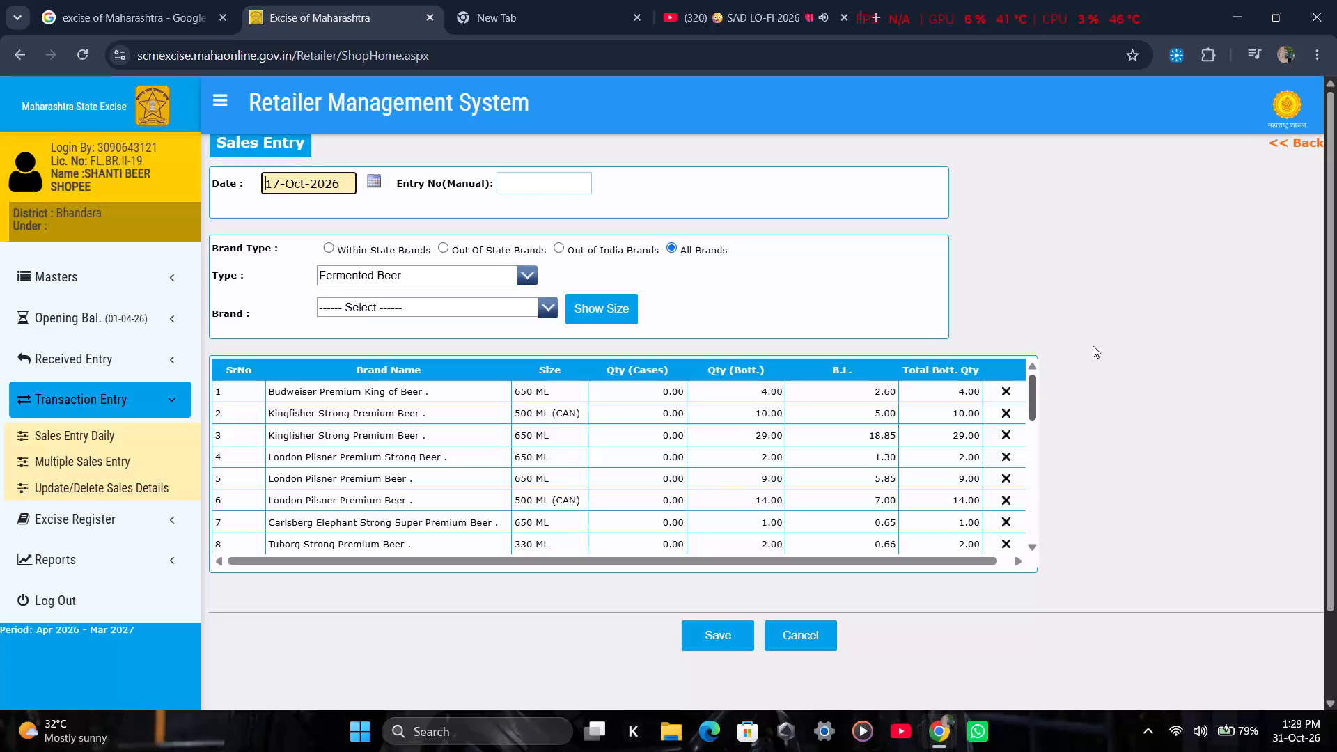
pyautogui.moveTo(1093, 345); pyautogui.dragTo(1090, 343)
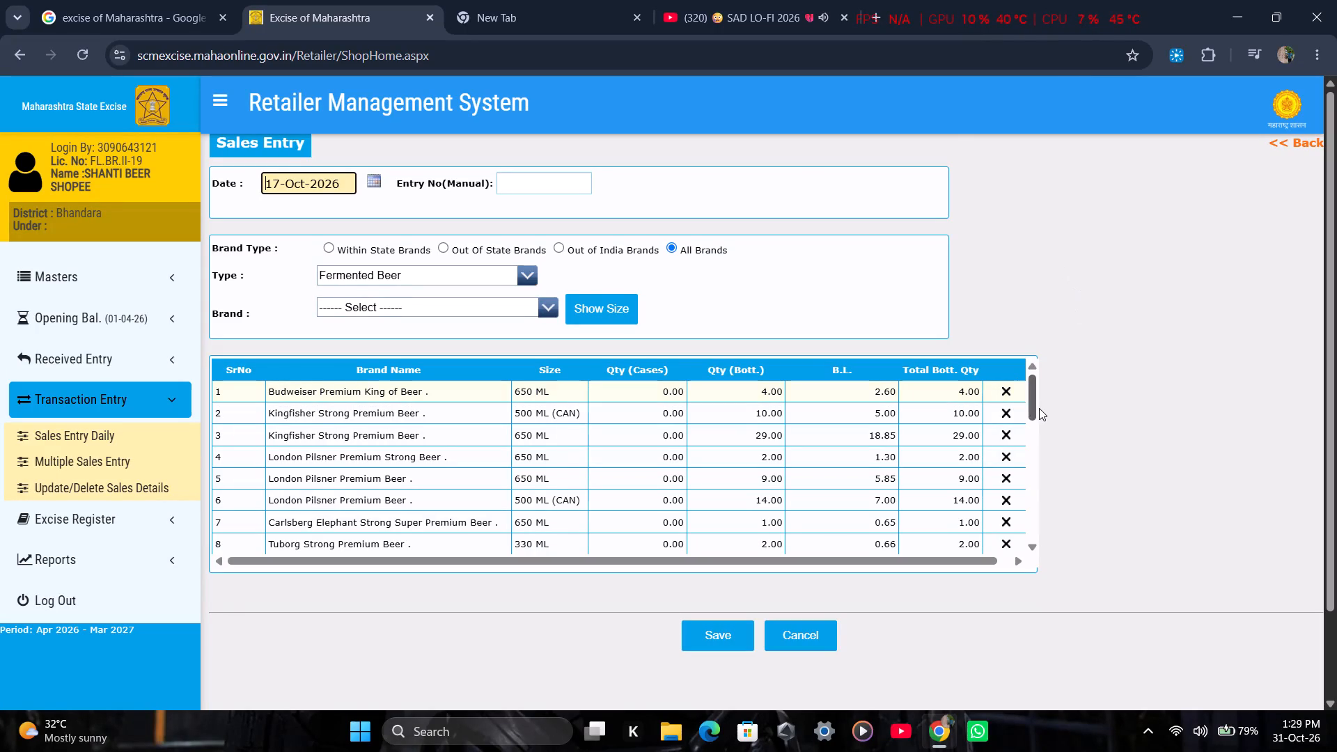
pyautogui.moveTo(1033, 406); pyautogui.dragTo(1035, 422)
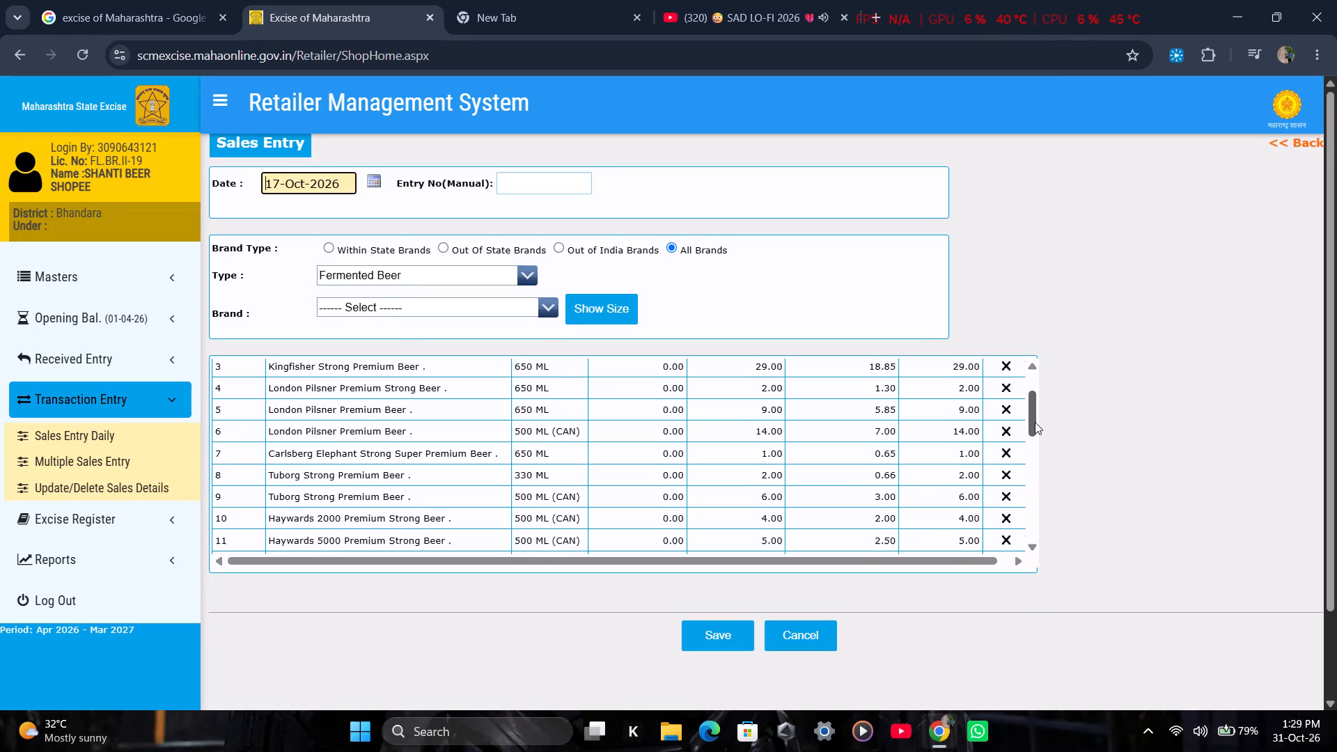
pyautogui.moveTo(1035, 422); pyautogui.dragTo(1054, 468)
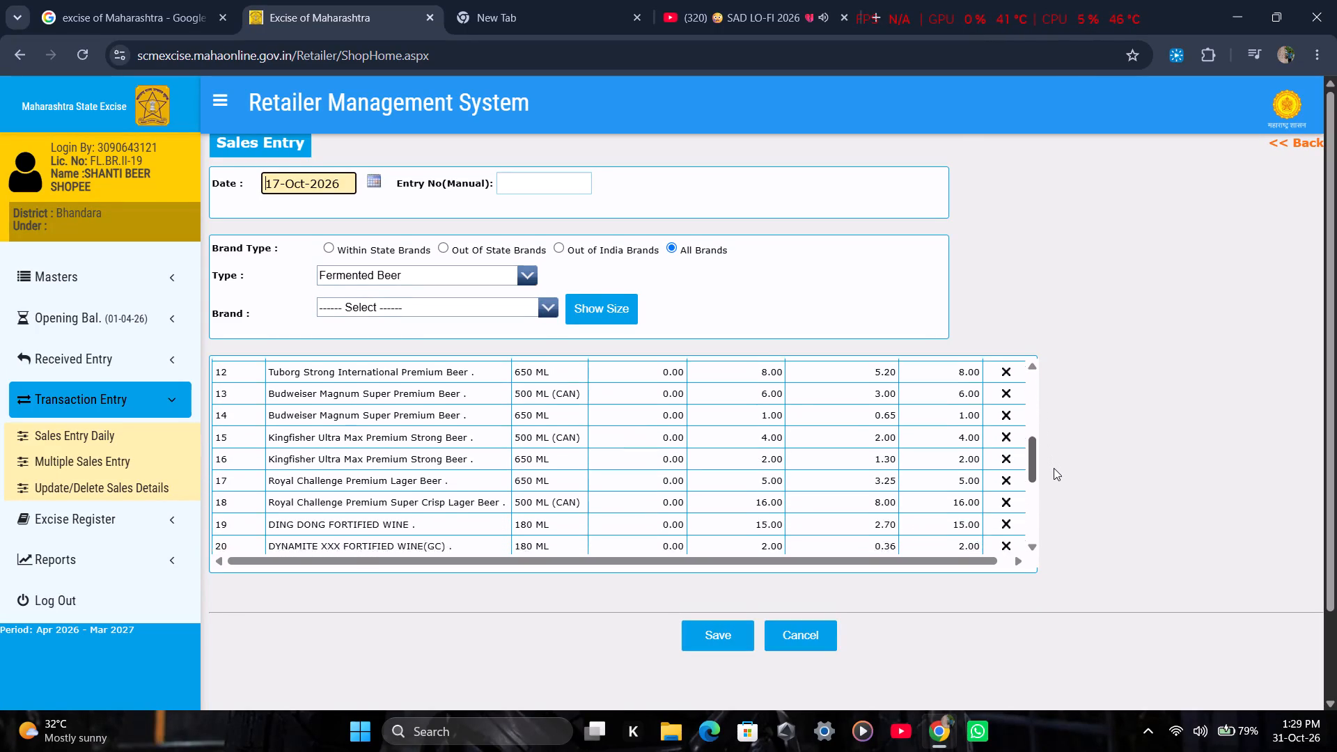
pyautogui.moveTo(1054, 468); pyautogui.dragTo(1057, 481)
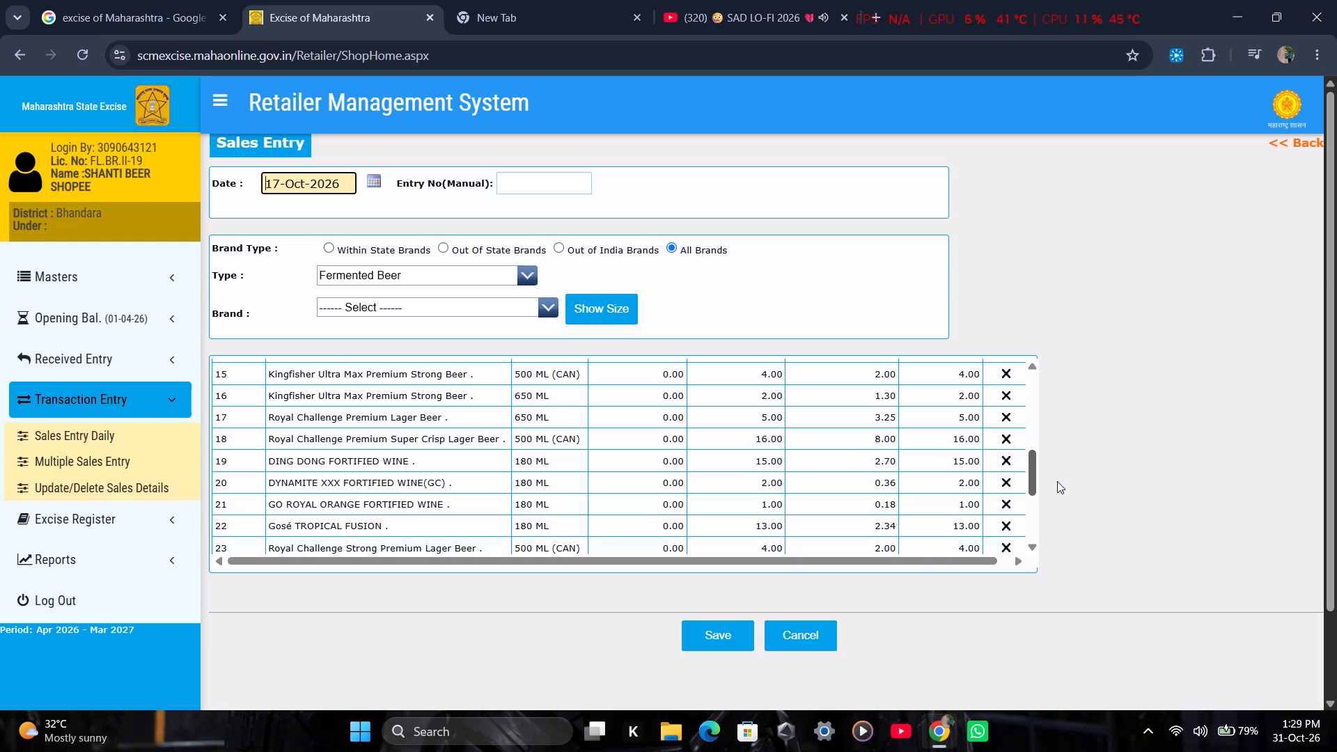
pyautogui.moveTo(1057, 481); pyautogui.dragTo(1060, 489)
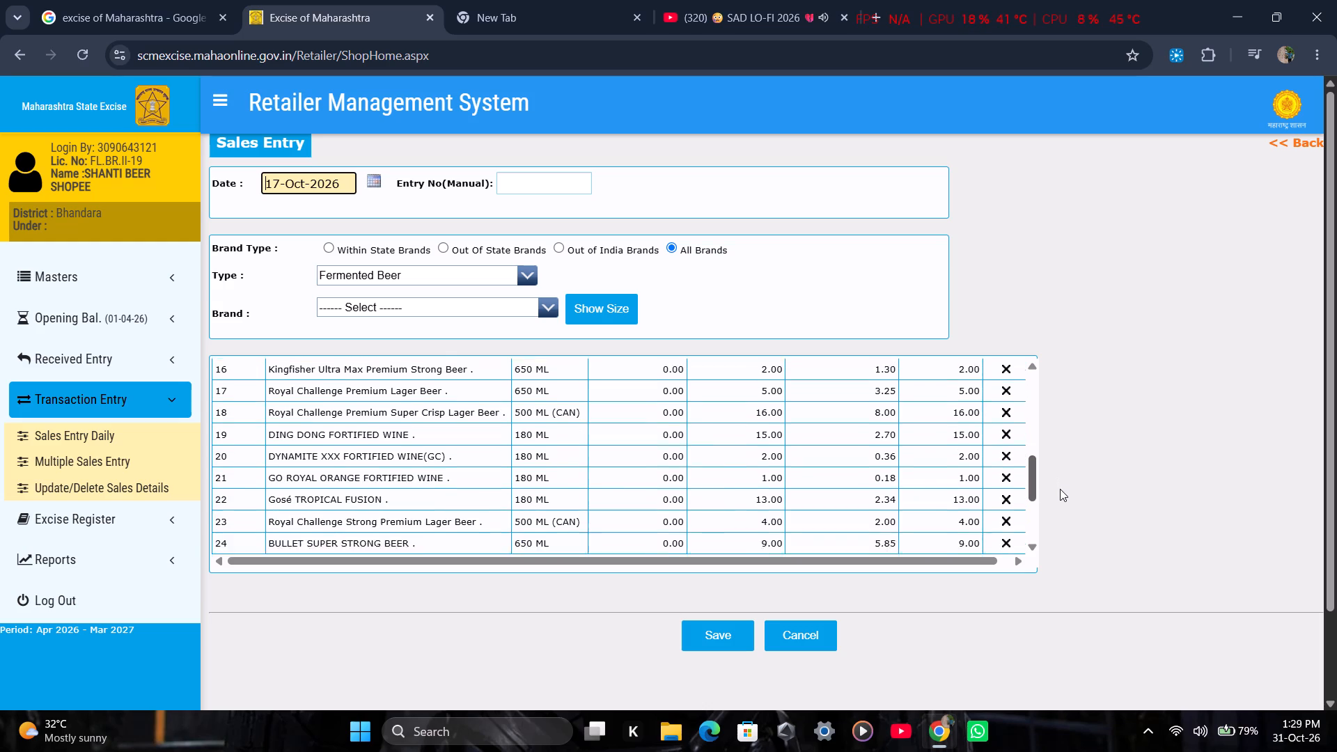
pyautogui.moveTo(1060, 489); pyautogui.dragTo(1061, 492)
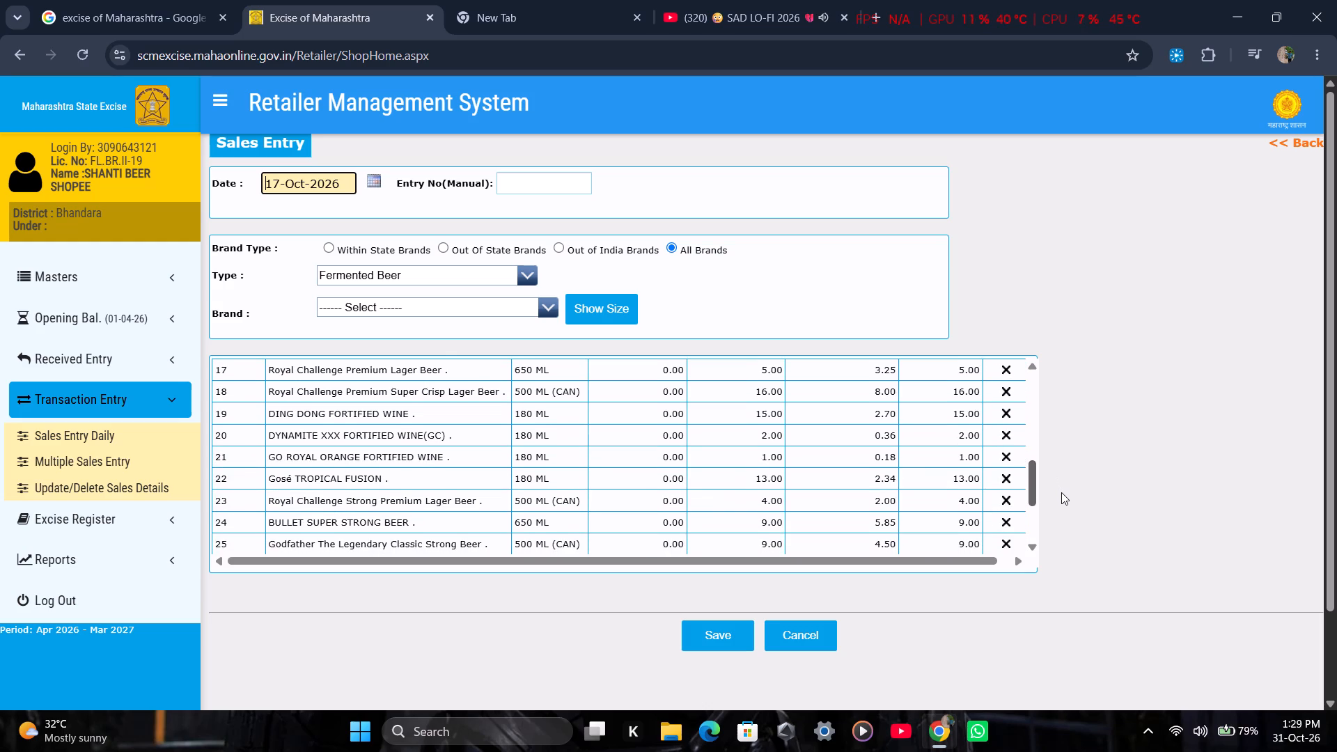
pyautogui.moveTo(1061, 492); pyautogui.dragTo(1064, 495)
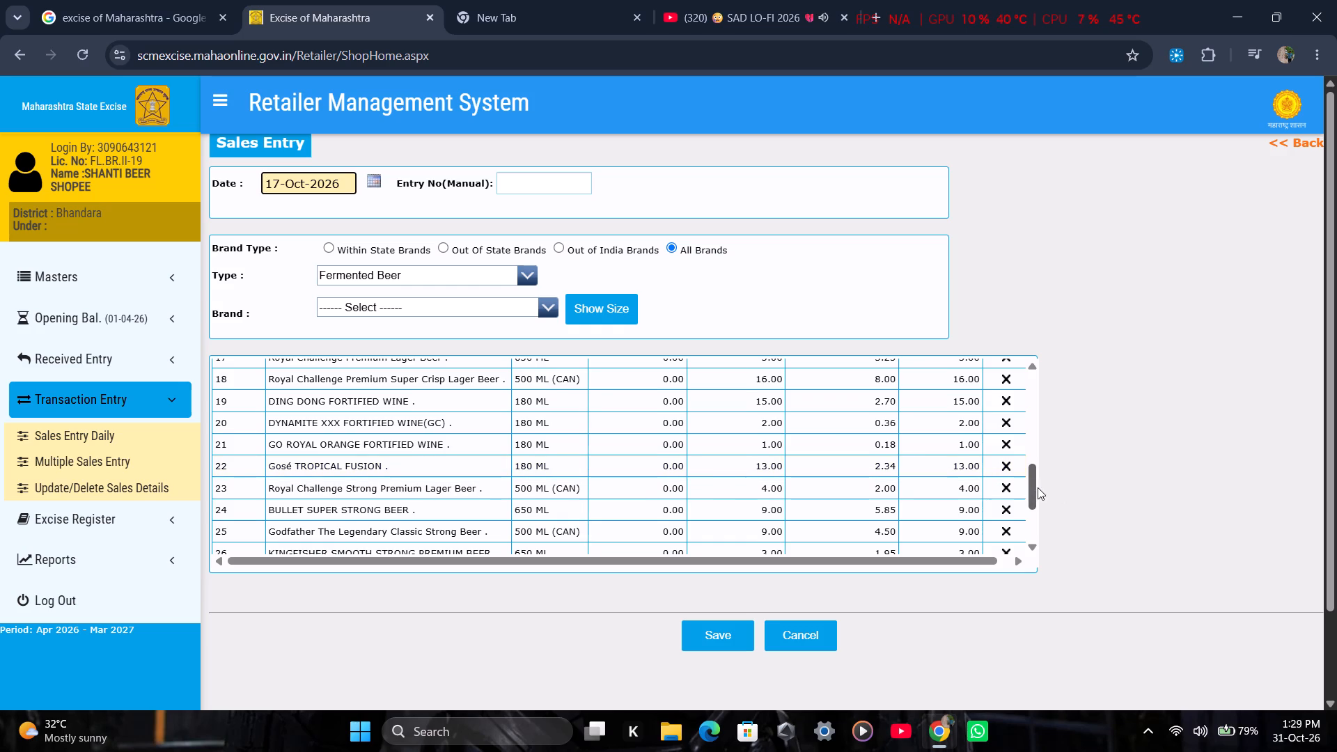
pyautogui.moveTo(1039, 489); pyautogui.dragTo(1039, 449)
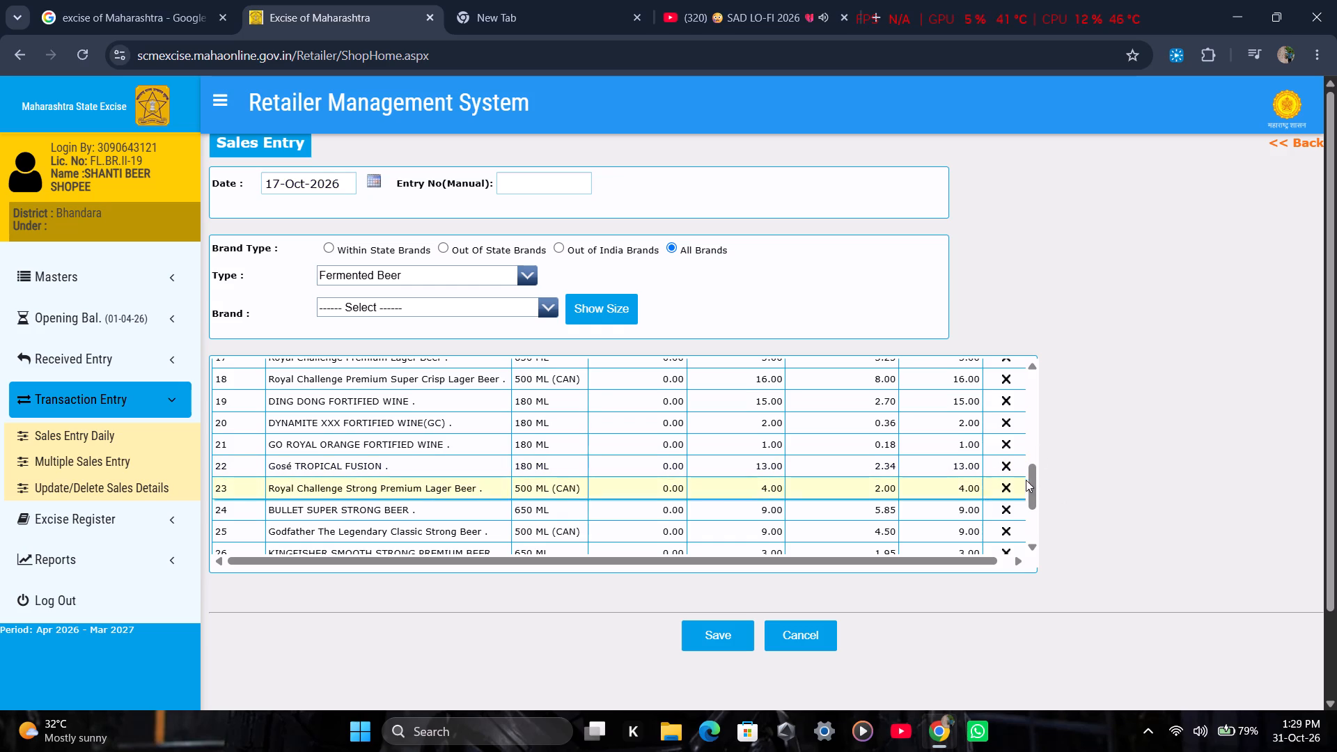
pyautogui.moveTo(1034, 486); pyautogui.dragTo(1030, 416)
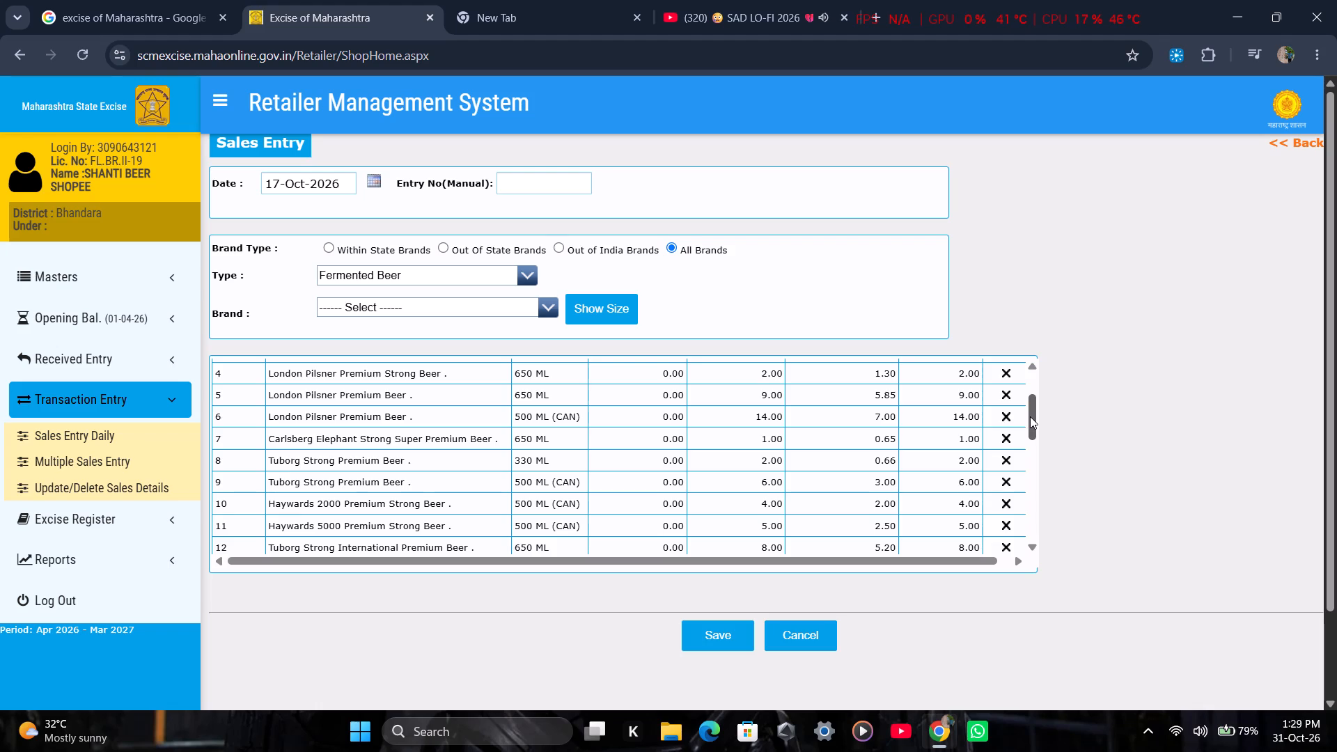
pyautogui.moveTo(1030, 416); pyautogui.dragTo(1039, 425)
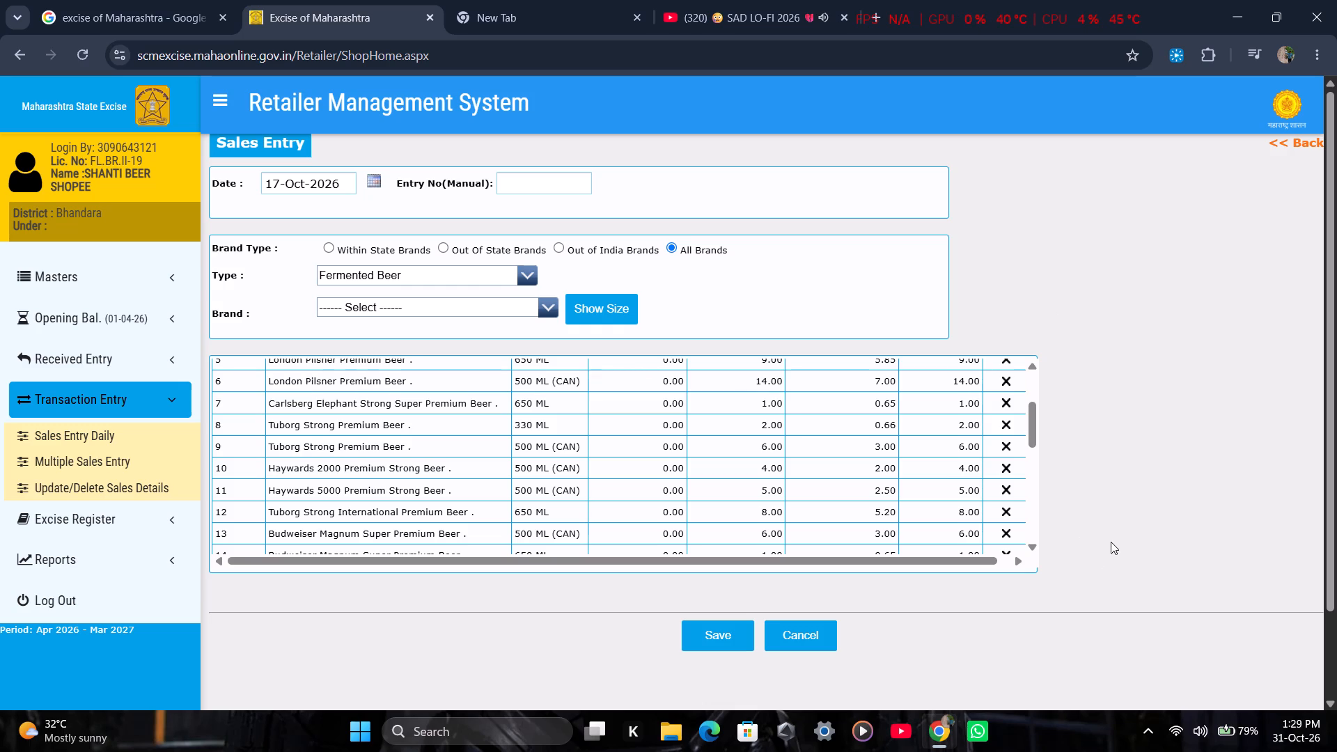
# Display the FLR 4A monthly statement bottle wise for 01-Oct-2026 to 31-Oct-2026, covering all brands and types.
pyautogui.click(81, 527)
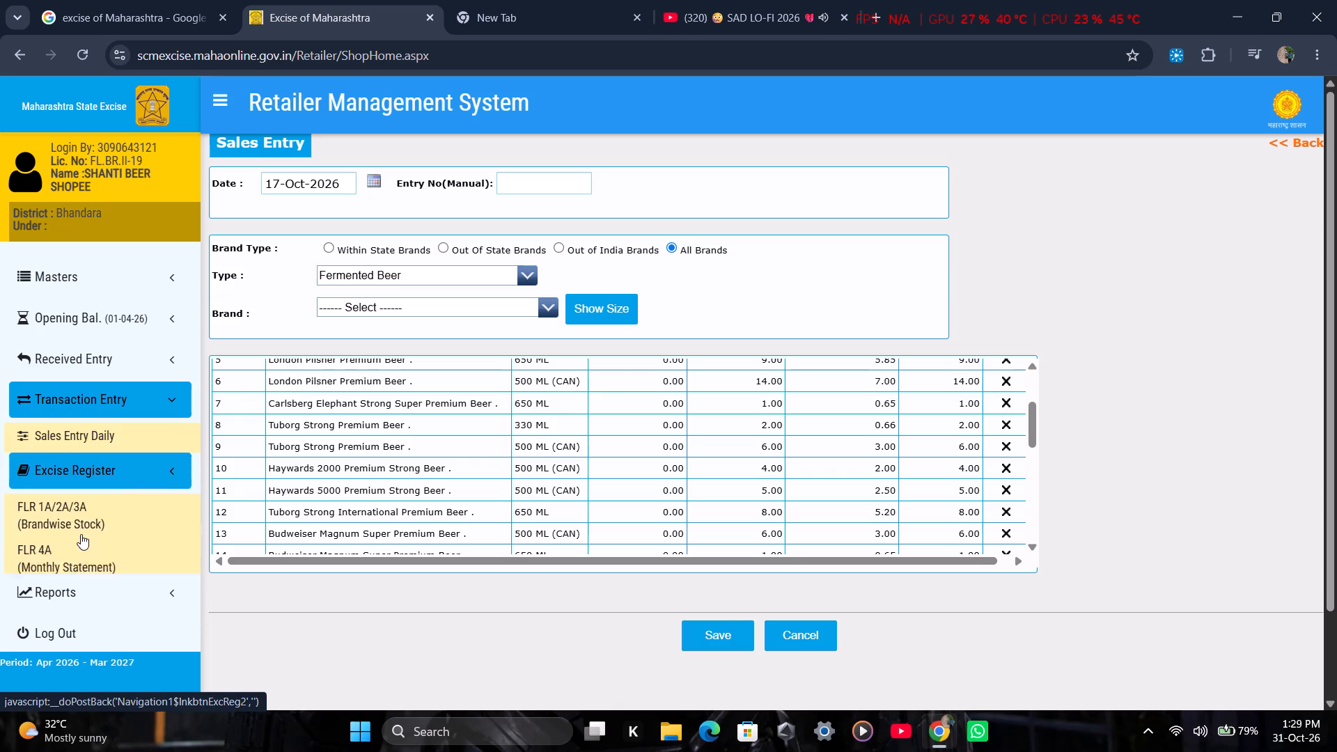
pyautogui.click(75, 541)
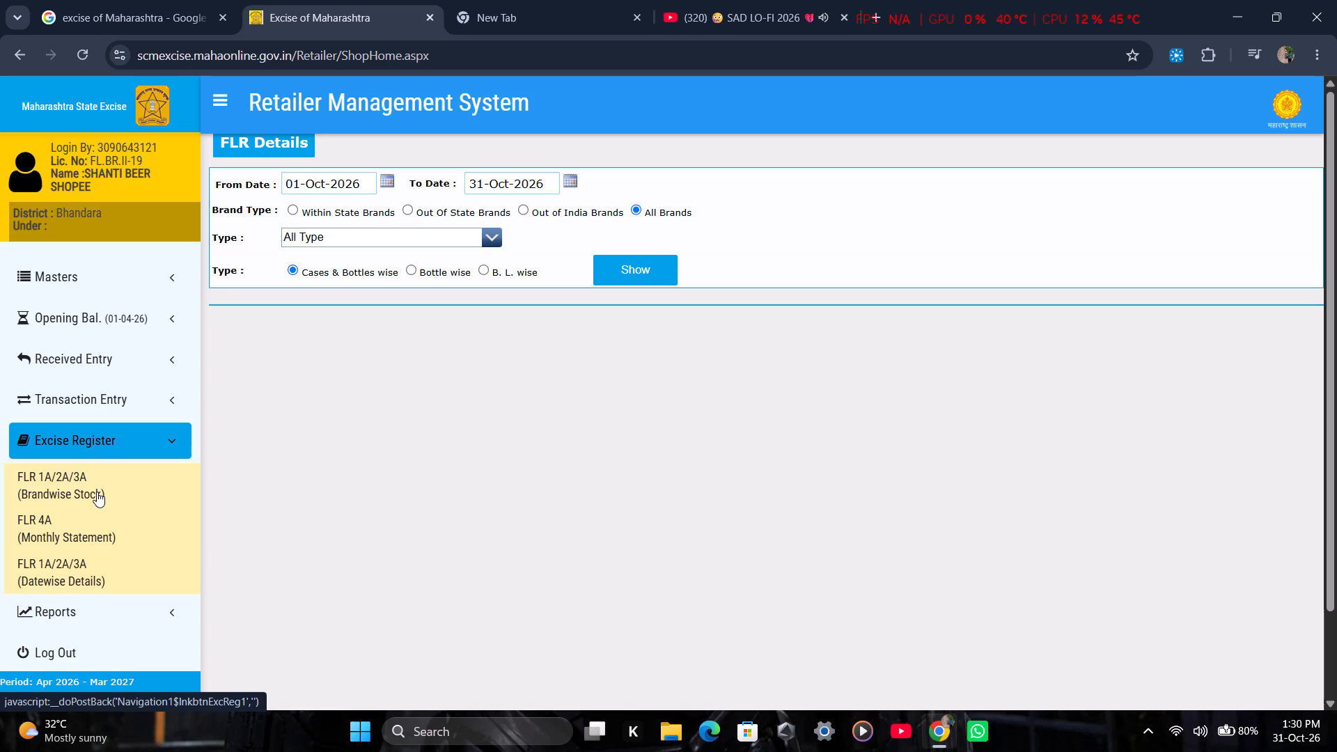
pyautogui.click(383, 185)
pyautogui.click(671, 247)
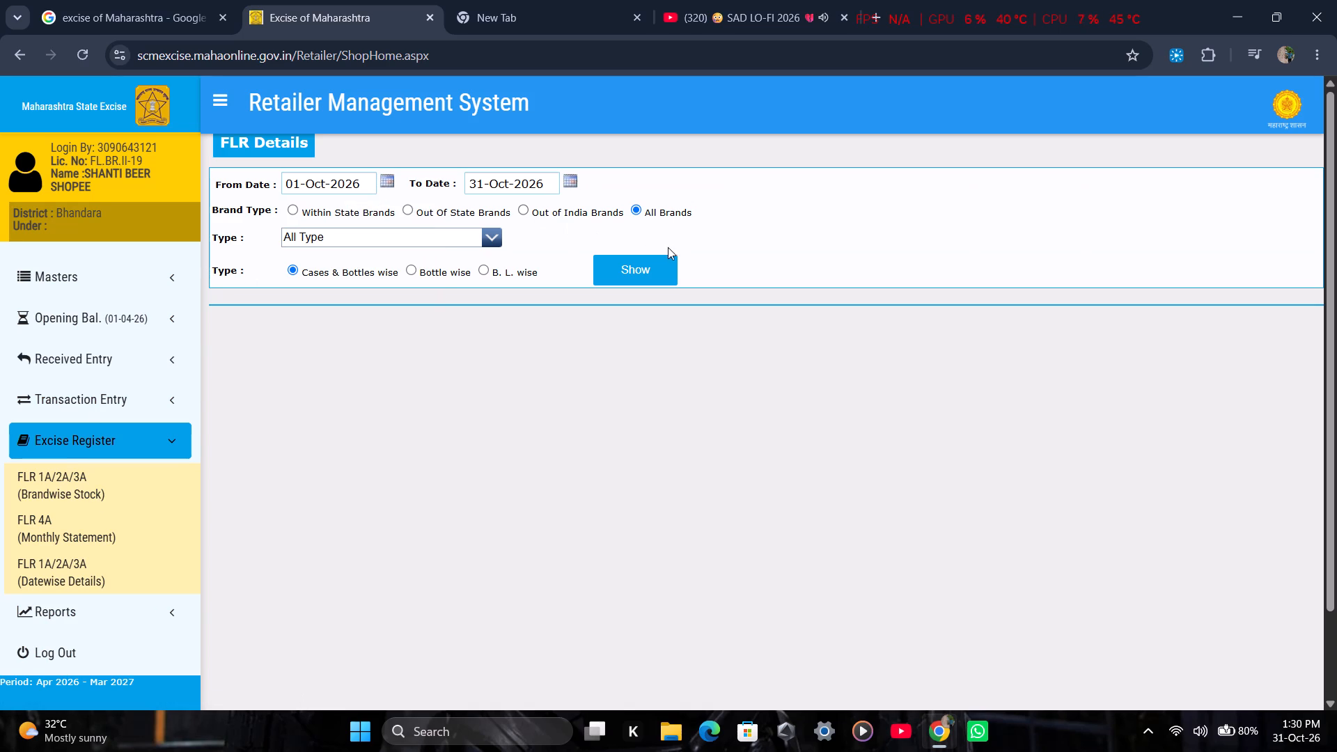
pyautogui.click(54, 541)
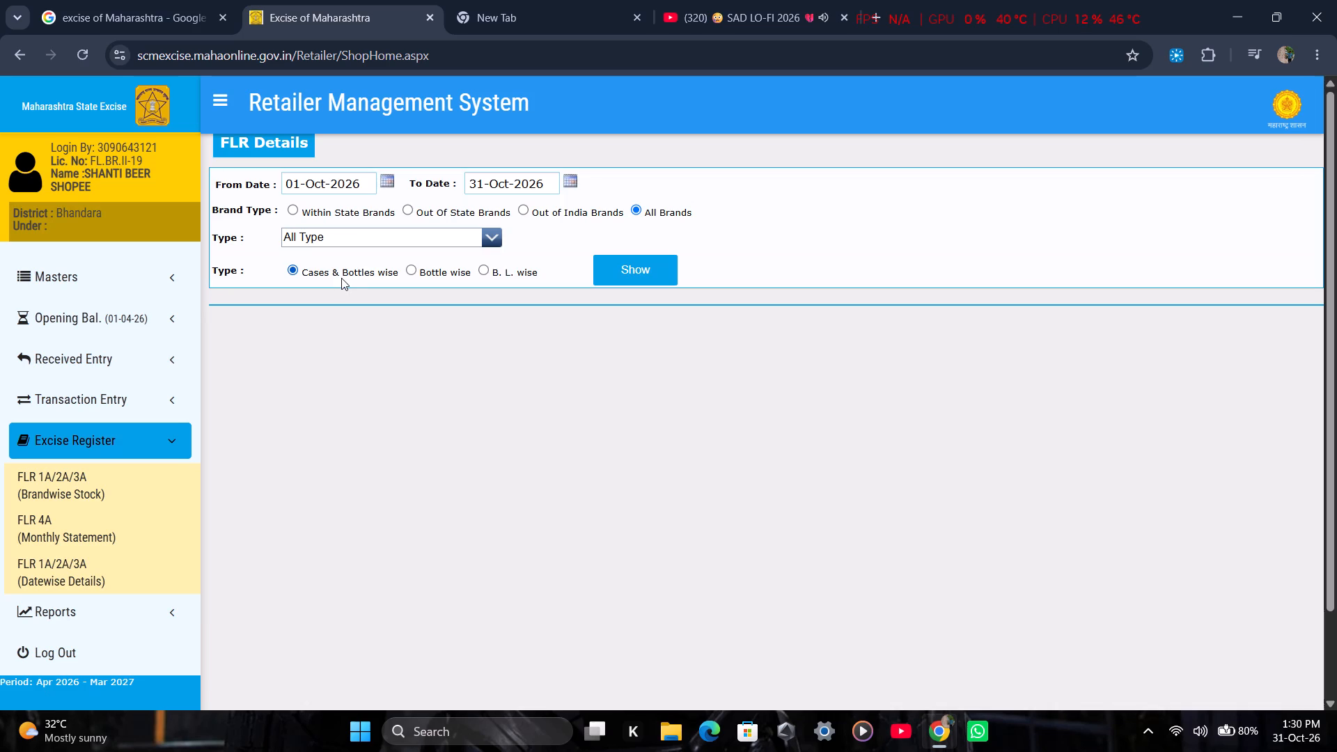
pyautogui.click(425, 269)
pyautogui.click(643, 272)
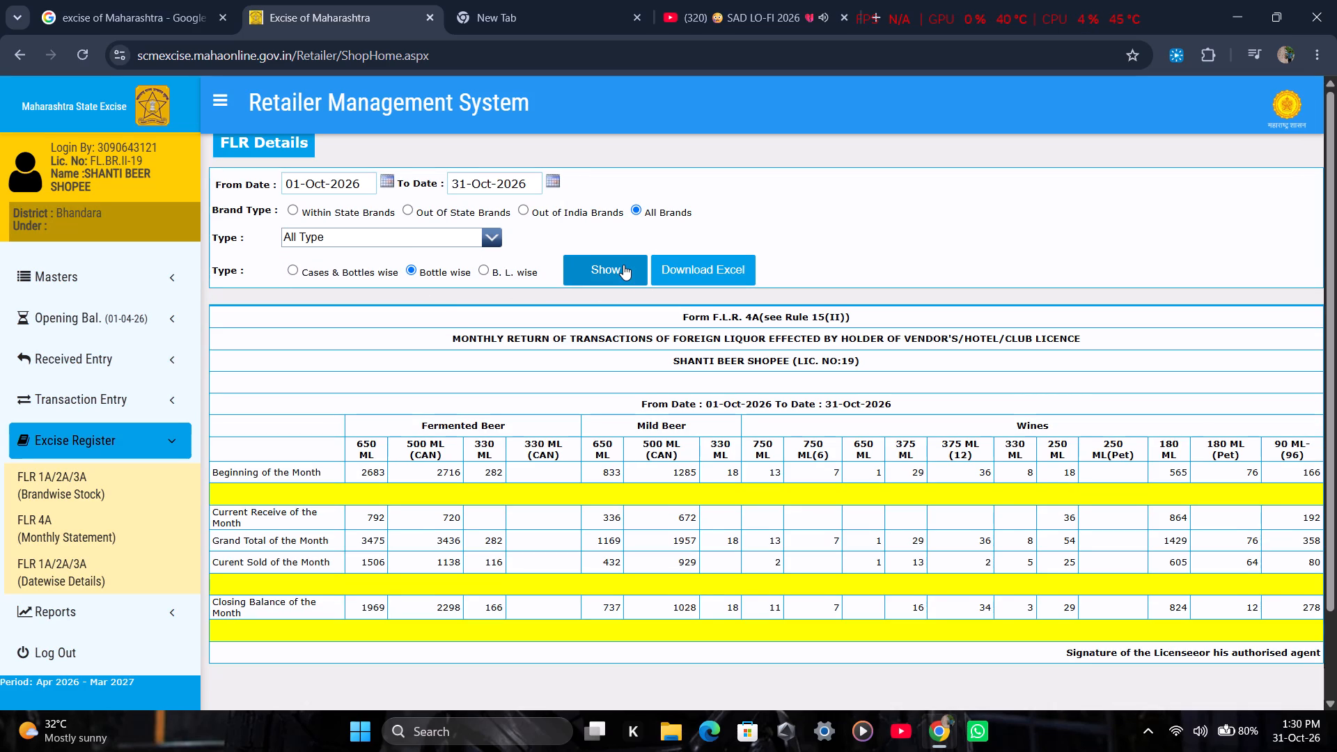
# Restrict the FLR 4A statement to 17-Oct-2026 only and check the bottles sold per size.
pyautogui.click(386, 175)
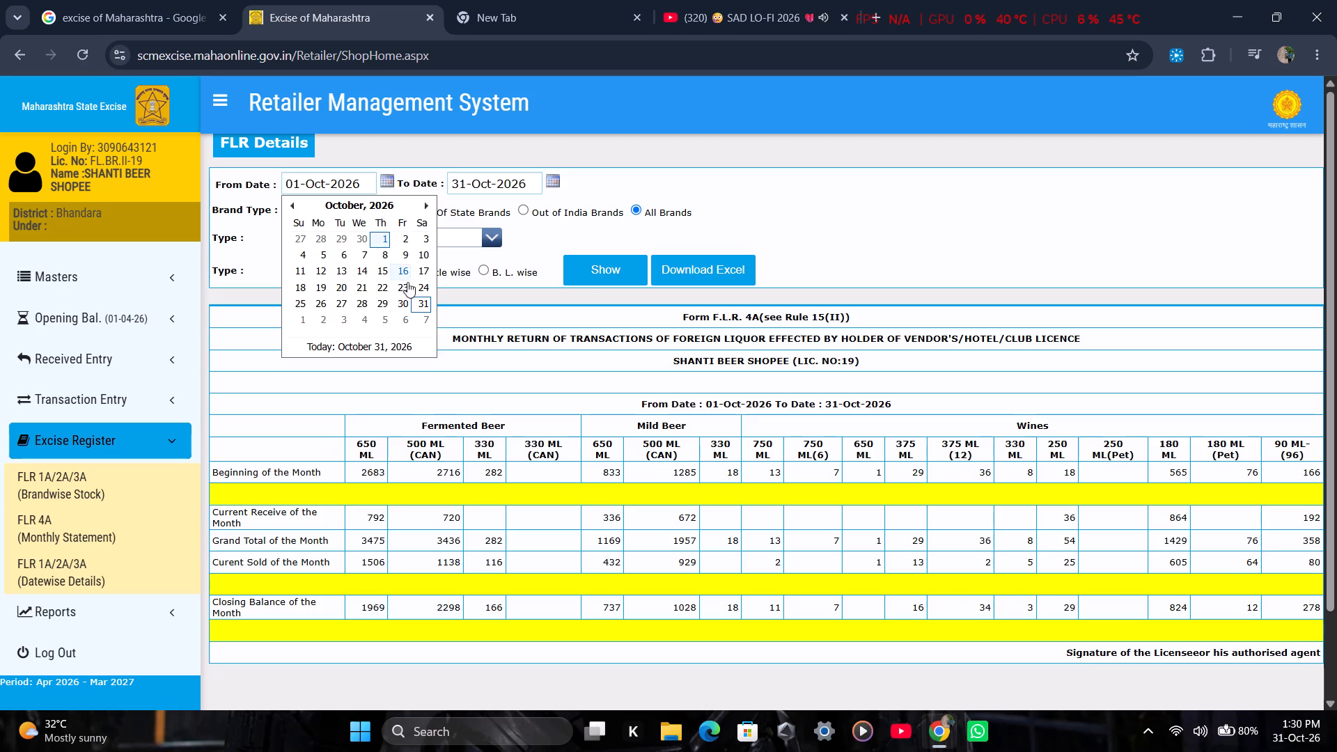
pyautogui.click(420, 274)
pyautogui.click(552, 191)
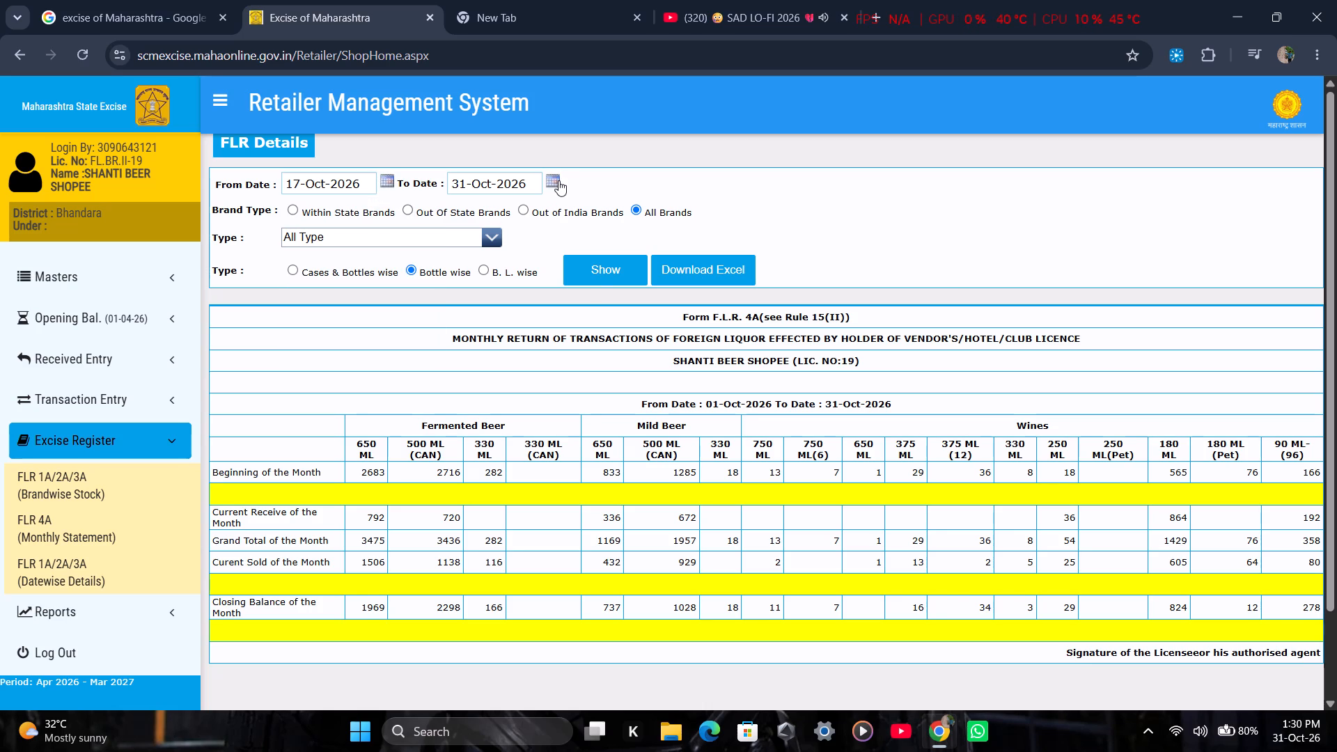
pyautogui.click(558, 180)
pyautogui.click(597, 271)
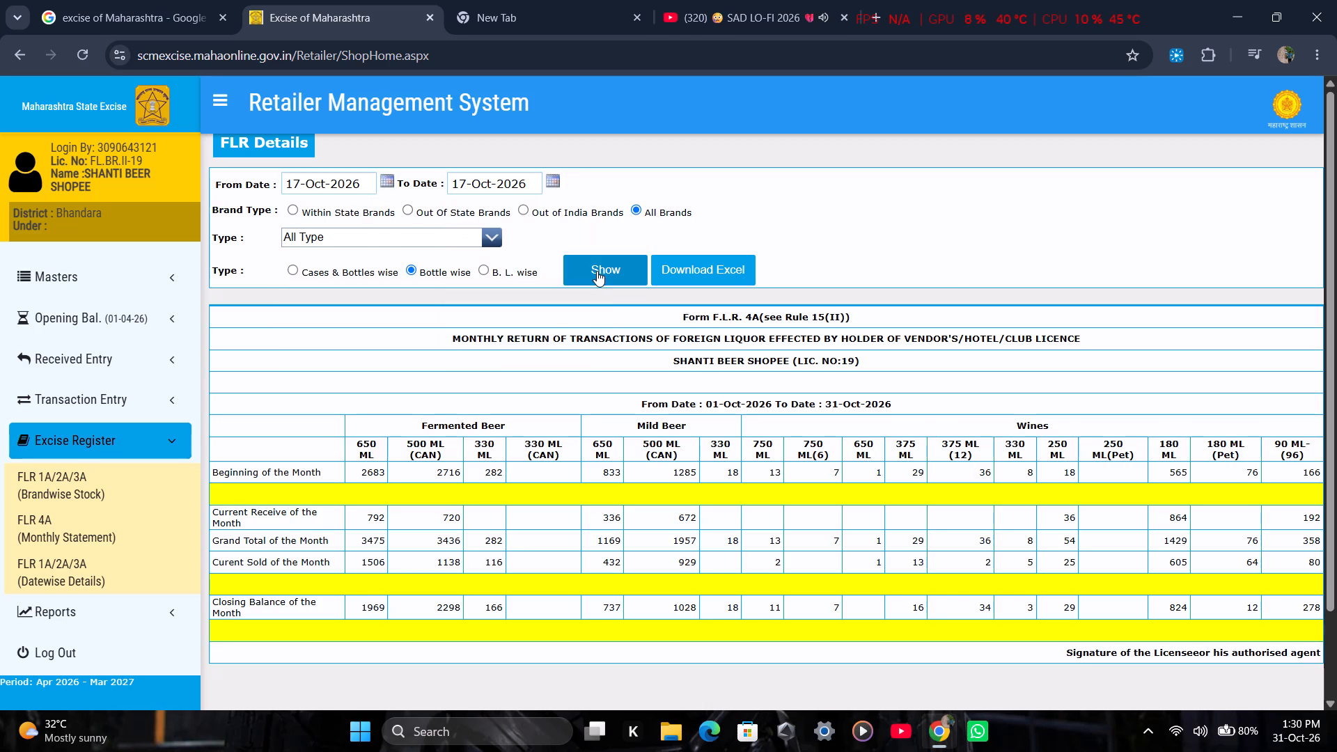
pyautogui.click(597, 271)
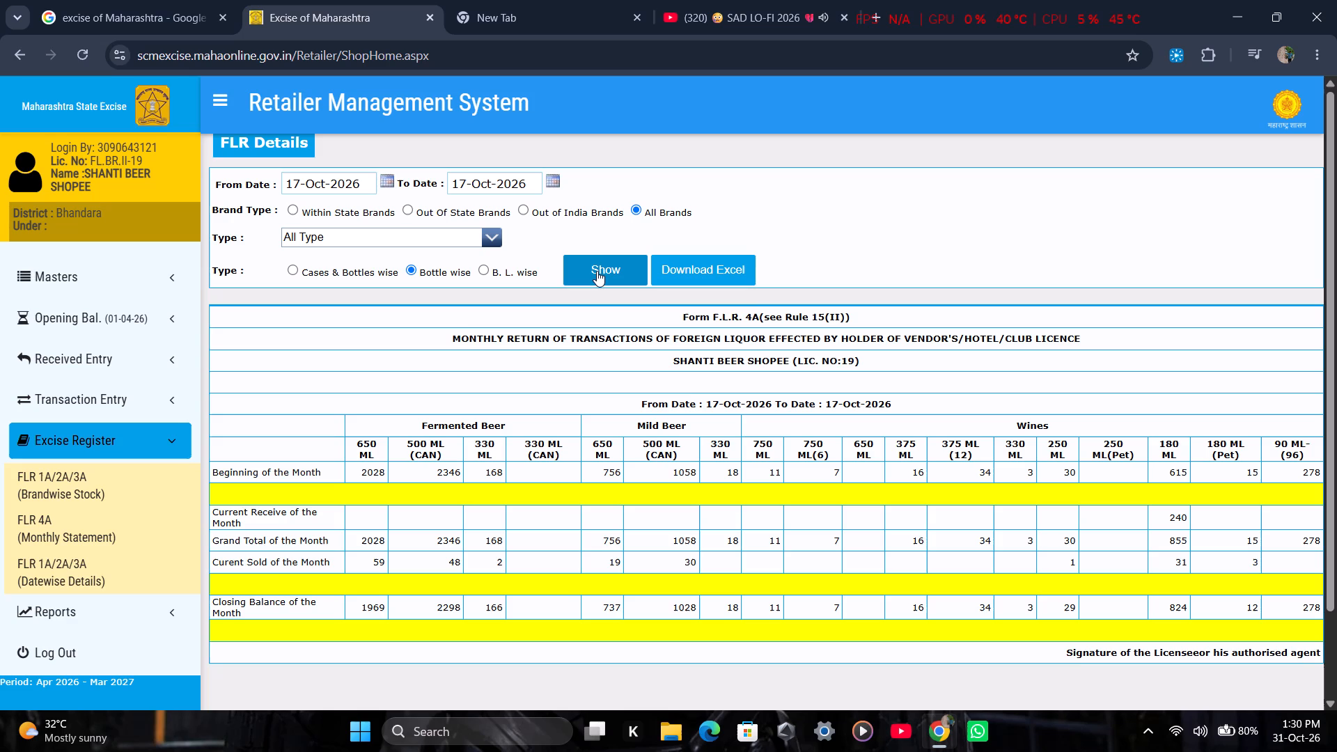
# Search the daily sales entries from 01-Oct-2026 to 31-Oct-2026 and open the 17-Oct-2026 entry for editing.
pyautogui.click(58, 415)
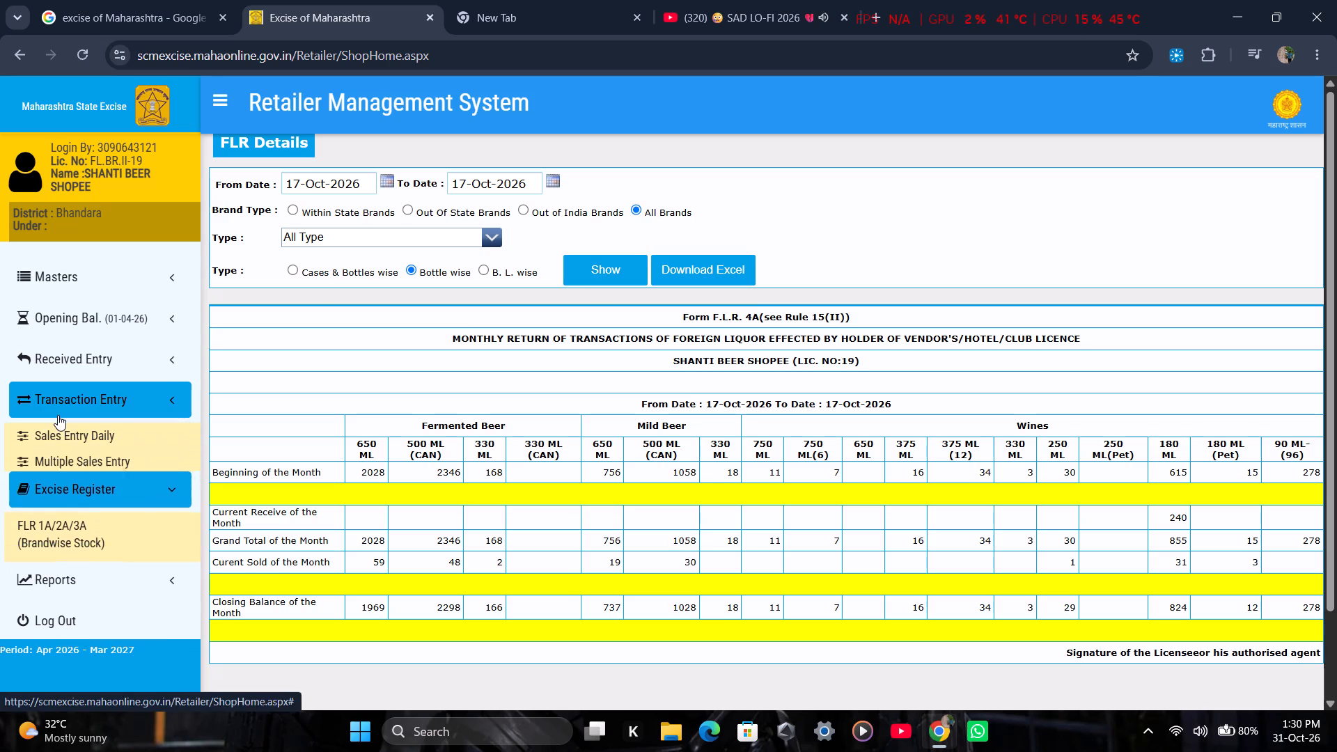
pyautogui.click(70, 440)
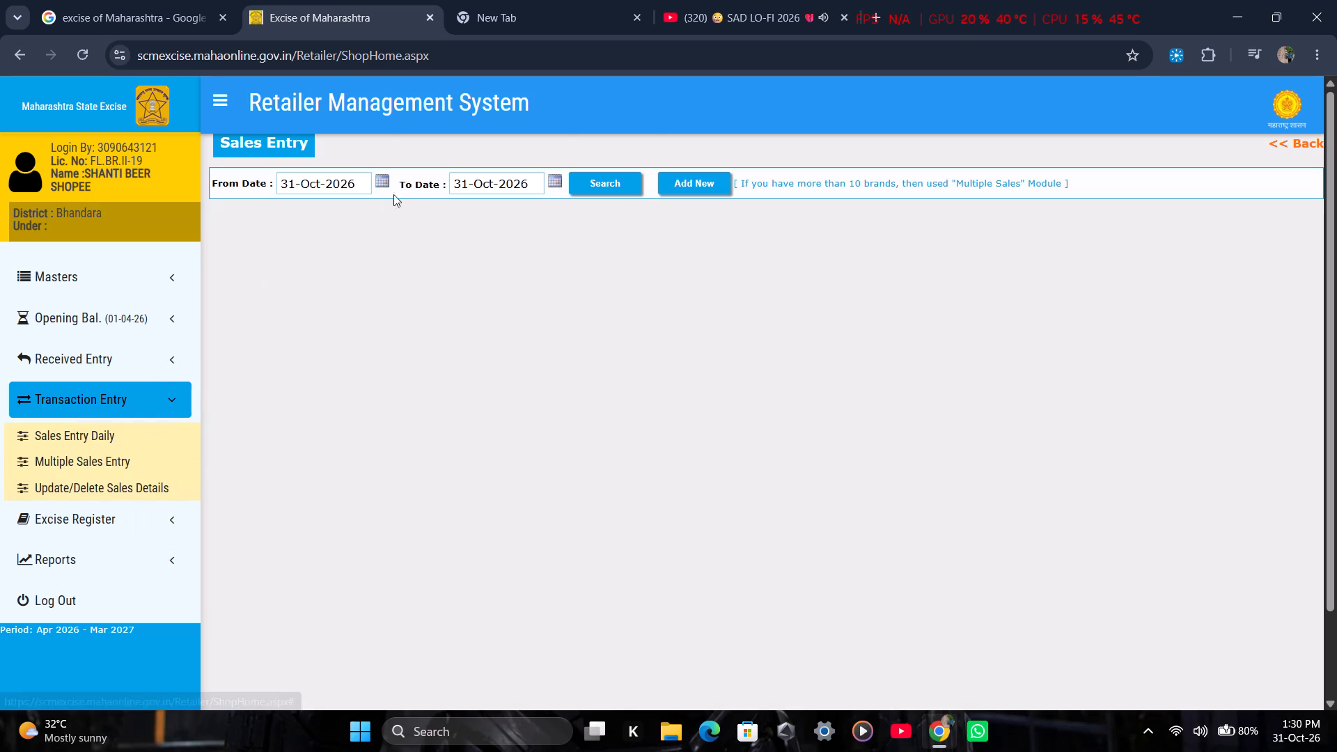
pyautogui.click(377, 179)
pyautogui.click(384, 235)
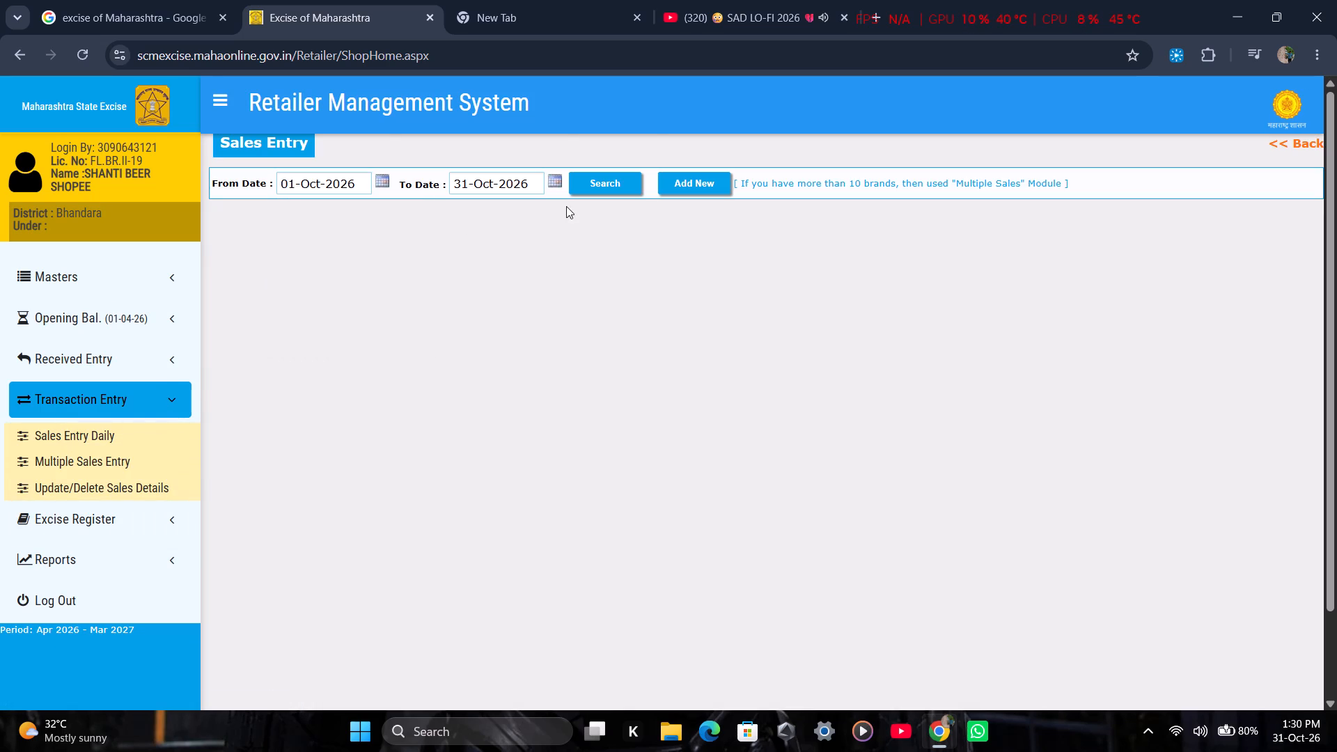
pyautogui.click(571, 188)
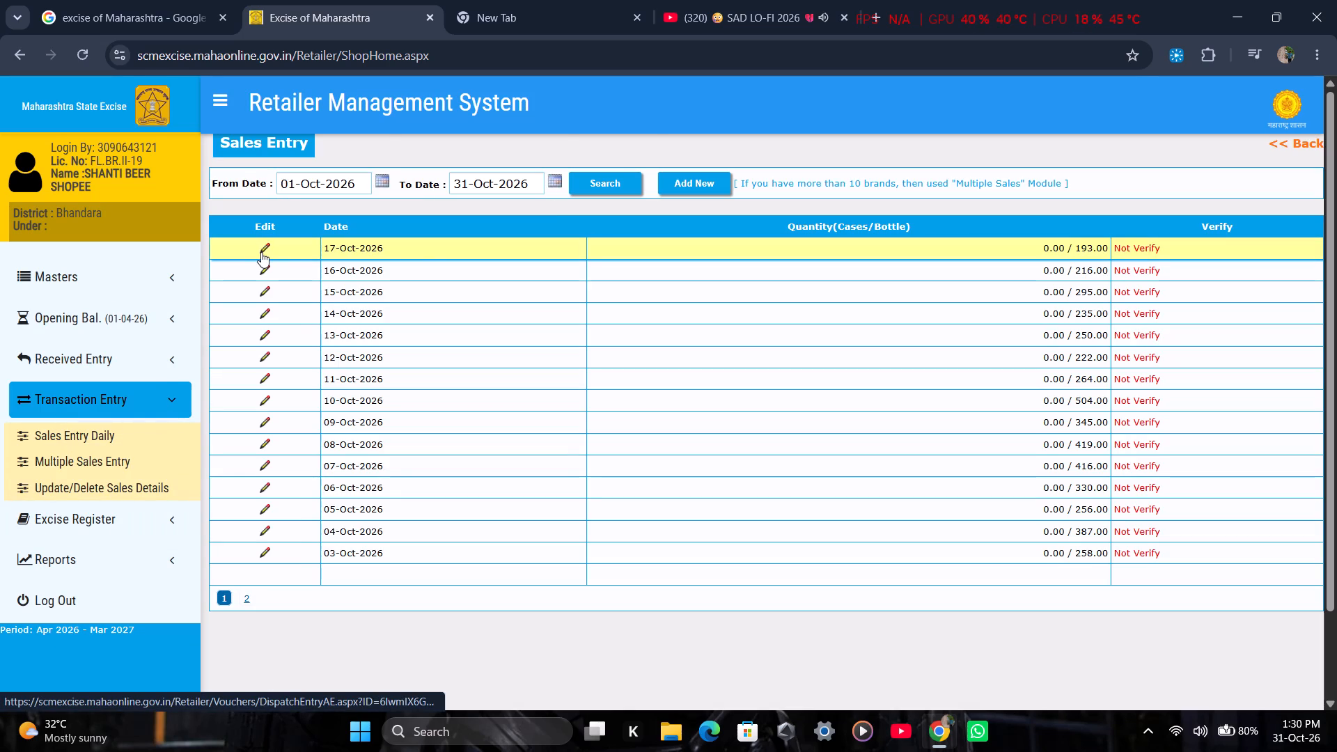
pyautogui.click(262, 249)
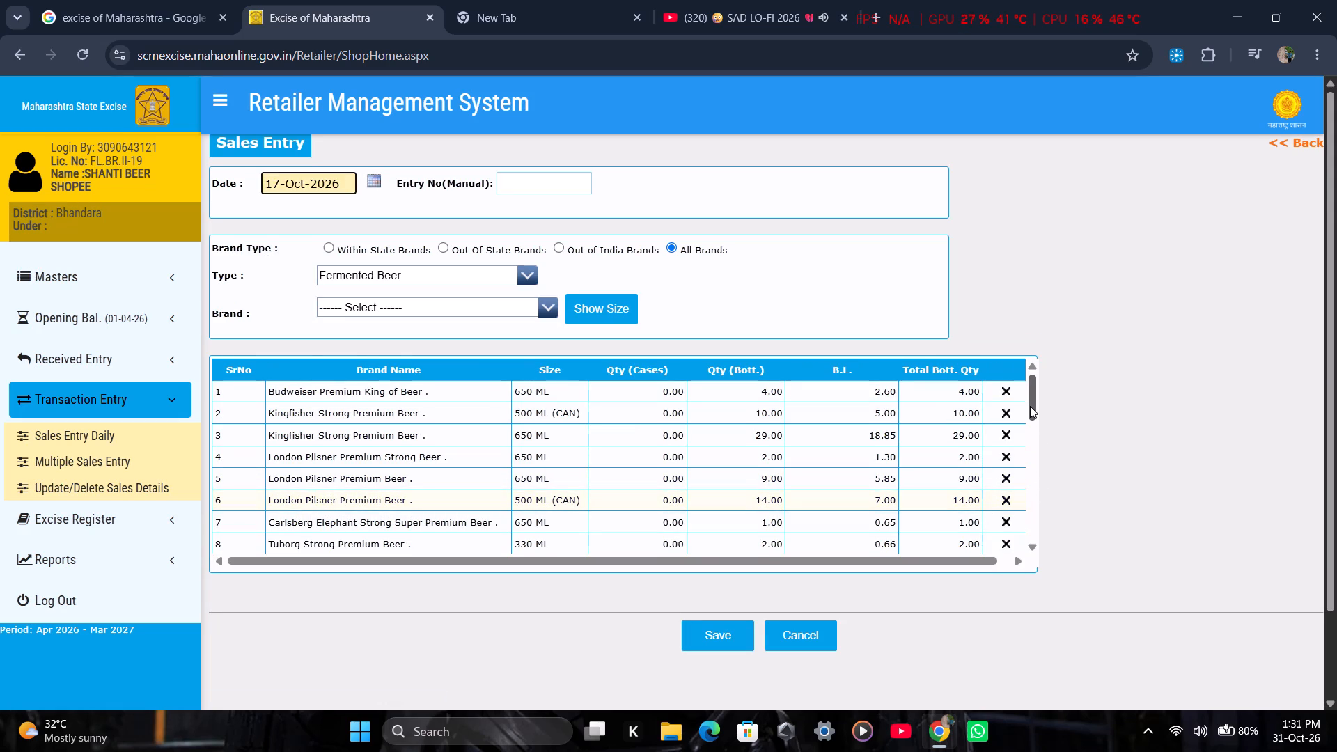
# Delete the KINGFISHER SMOOTH STRONG PREMIUM BEER 650 ML row from the 17-Oct-2026 sales entry.
pyautogui.moveTo(1030, 406); pyautogui.dragTo(1081, 457)
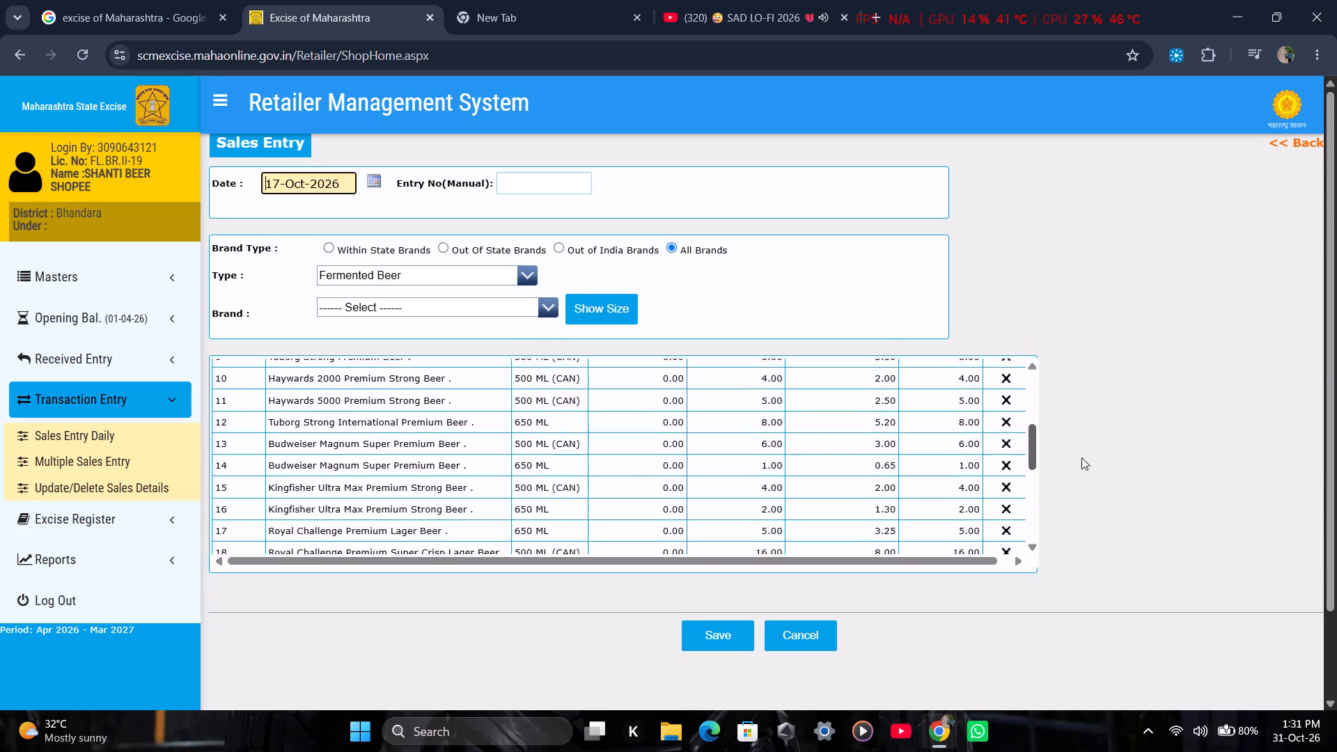
pyautogui.moveTo(1081, 457); pyautogui.dragTo(1109, 503)
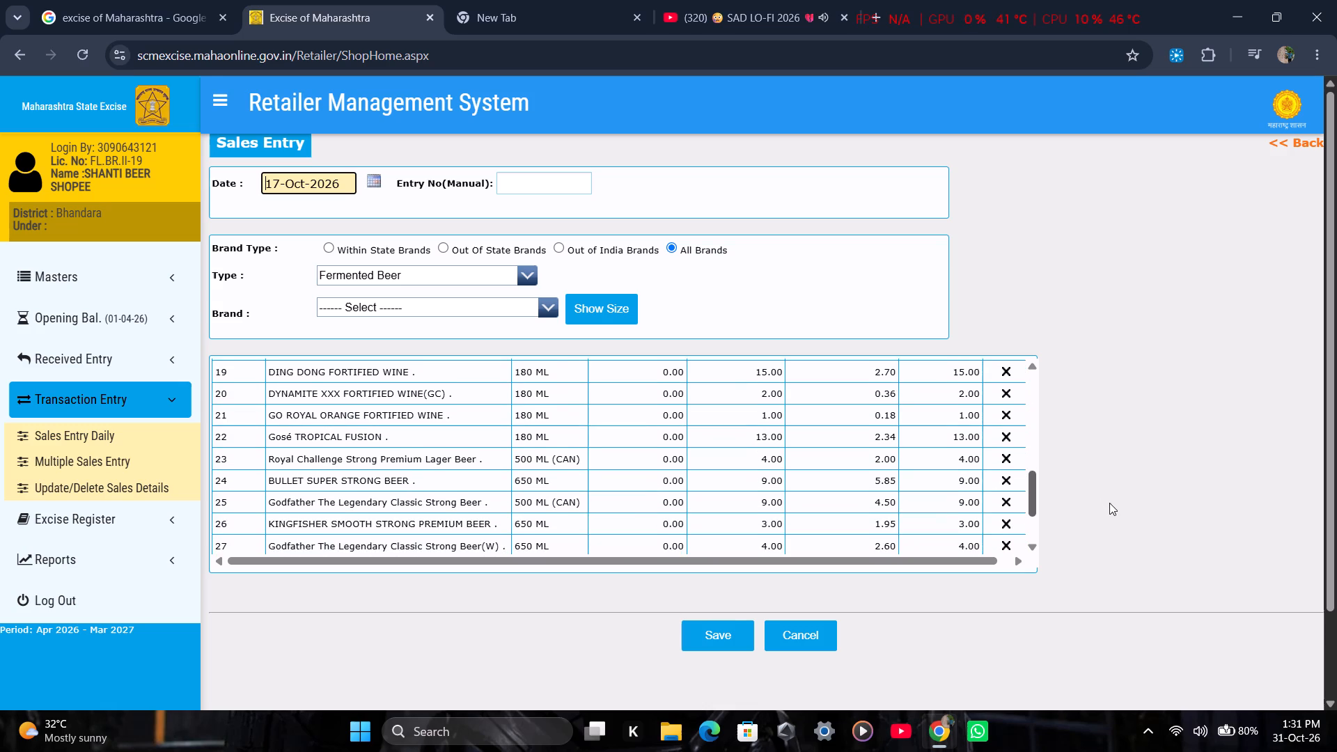
pyautogui.moveTo(1109, 503); pyautogui.dragTo(1114, 510)
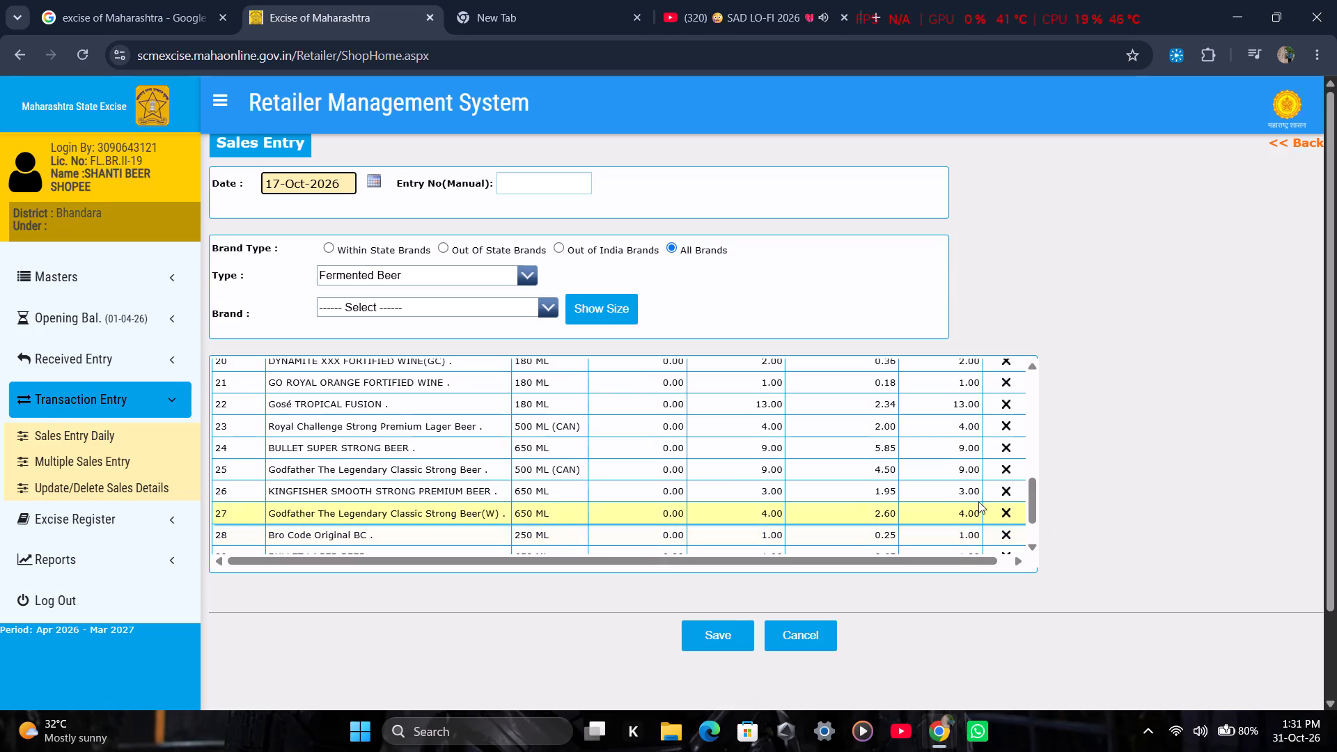
pyautogui.click(1012, 489)
pyautogui.click(1006, 489)
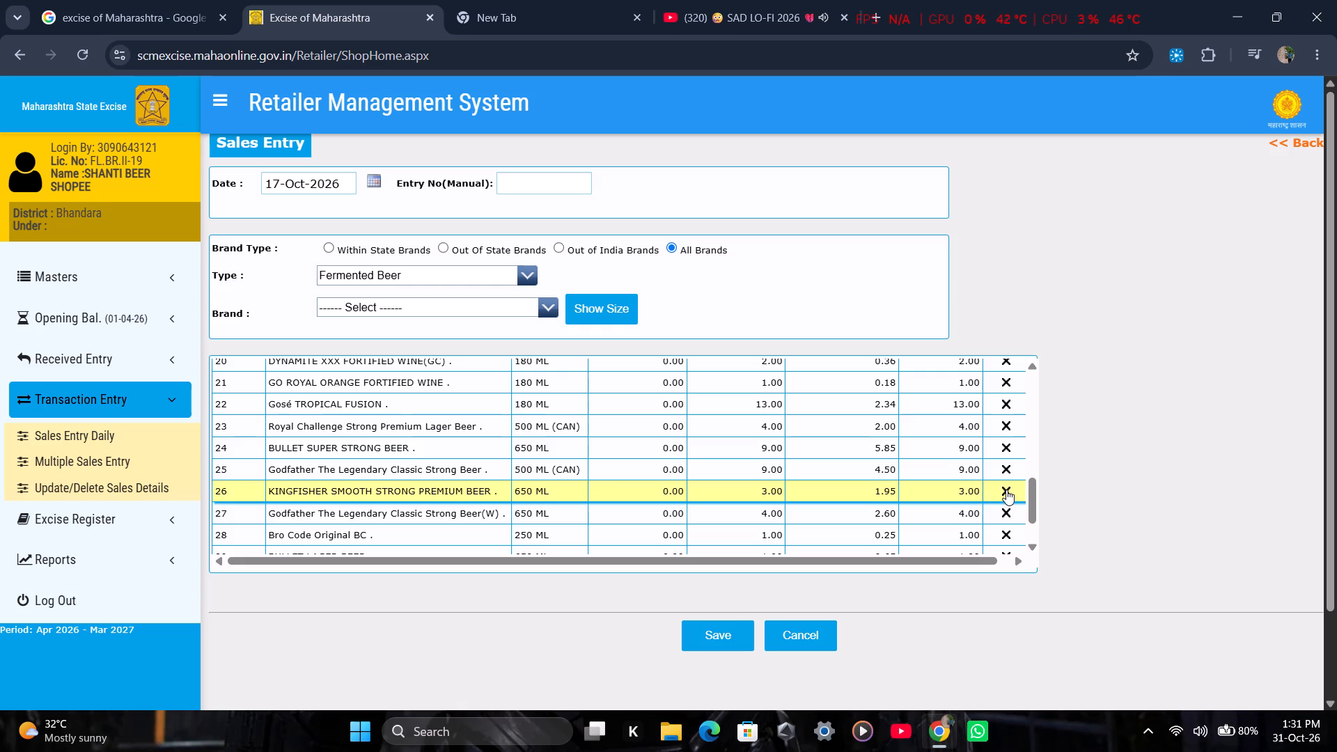
pyautogui.click(764, 164)
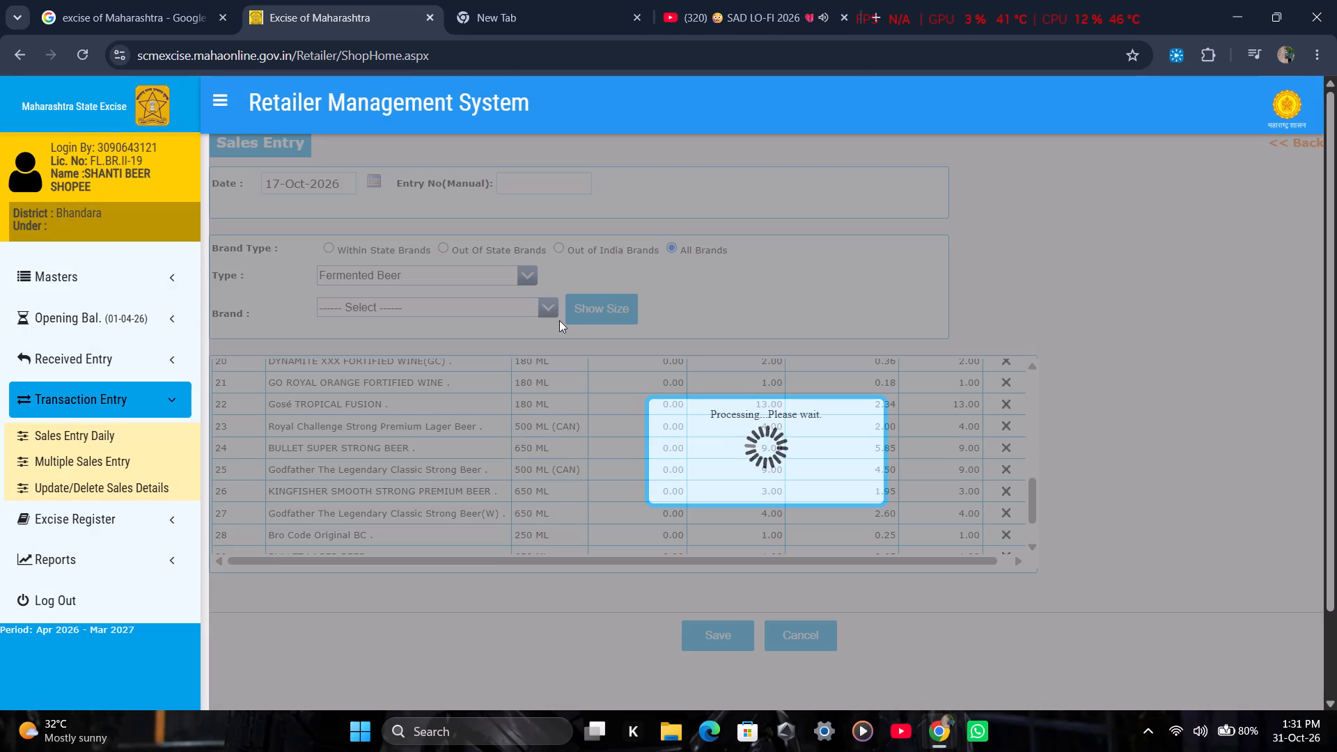
# Add 3 bottles of KINGFISHER SMOOTH STRONG PREMIUM BEER 500 ML (CAN) to the 17-Oct-2026 sales entry and save it.
pyautogui.click(542, 309)
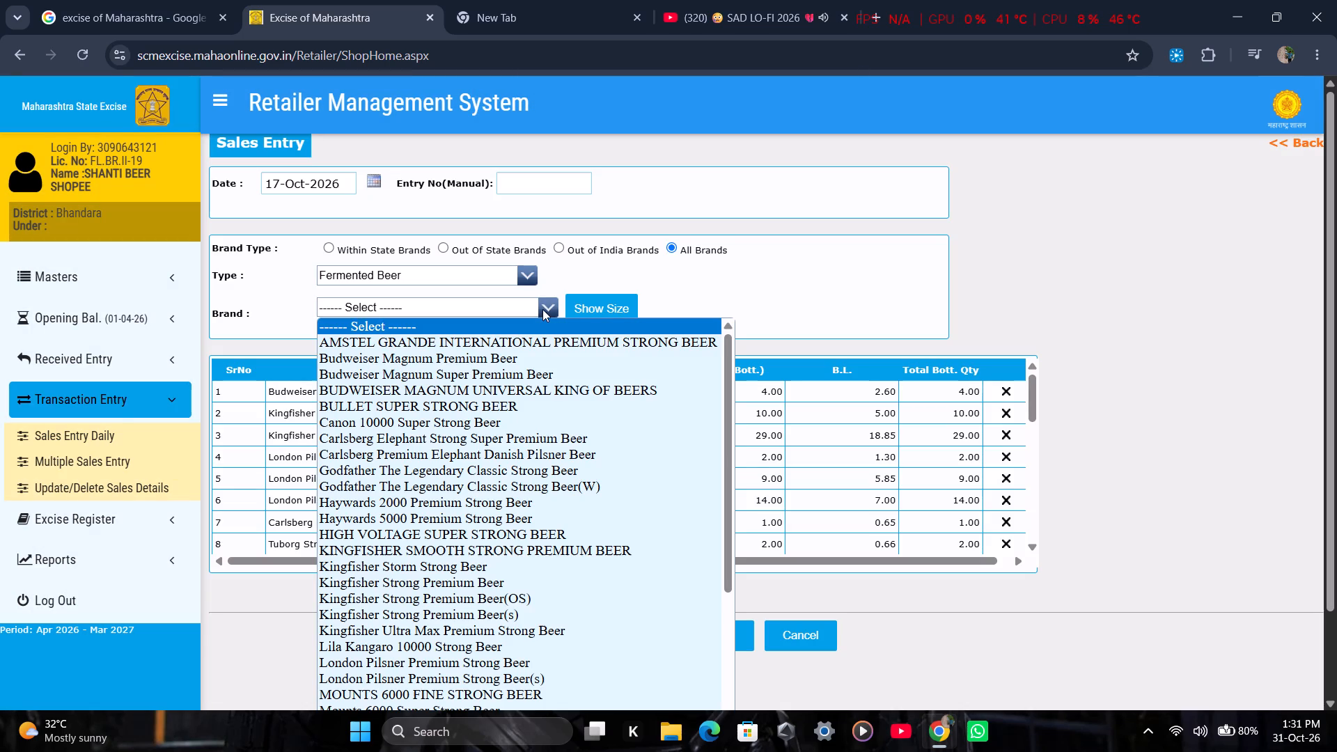
pyautogui.click(634, 542)
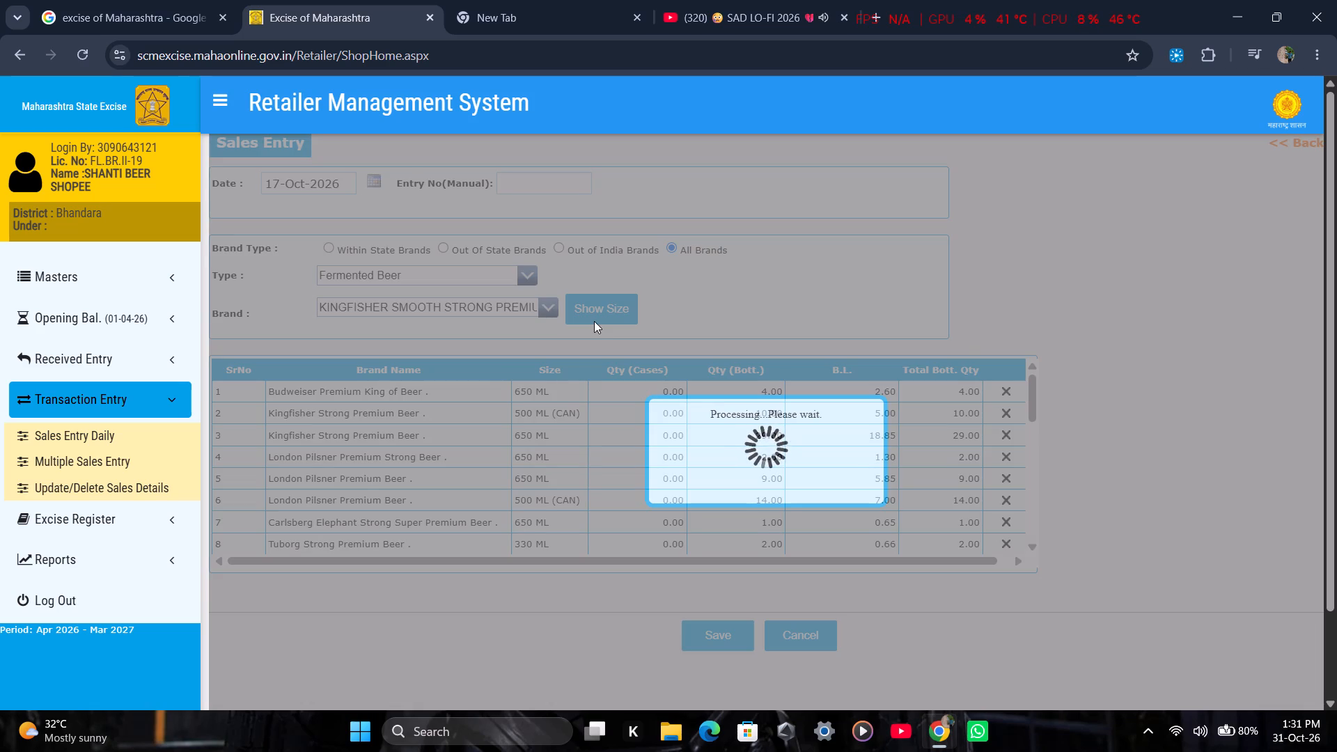
pyautogui.click(594, 321)
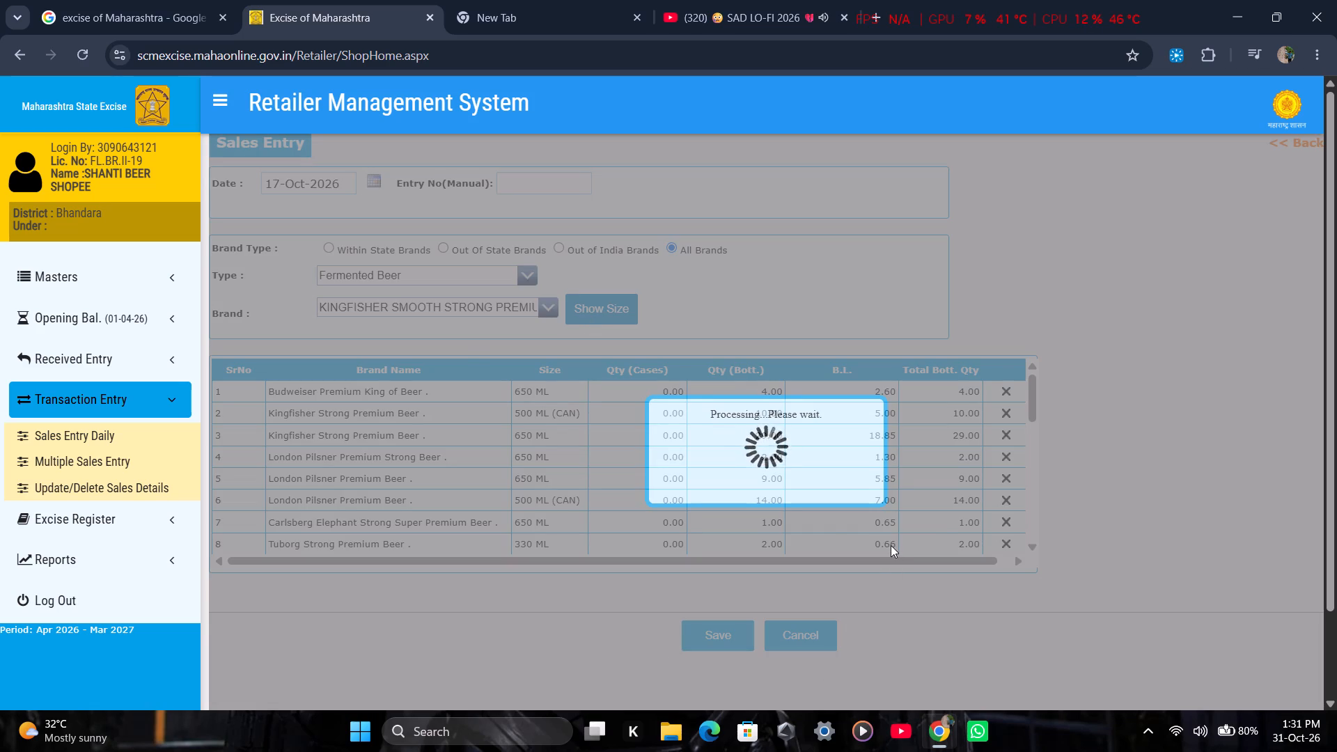
pyautogui.click(831, 418)
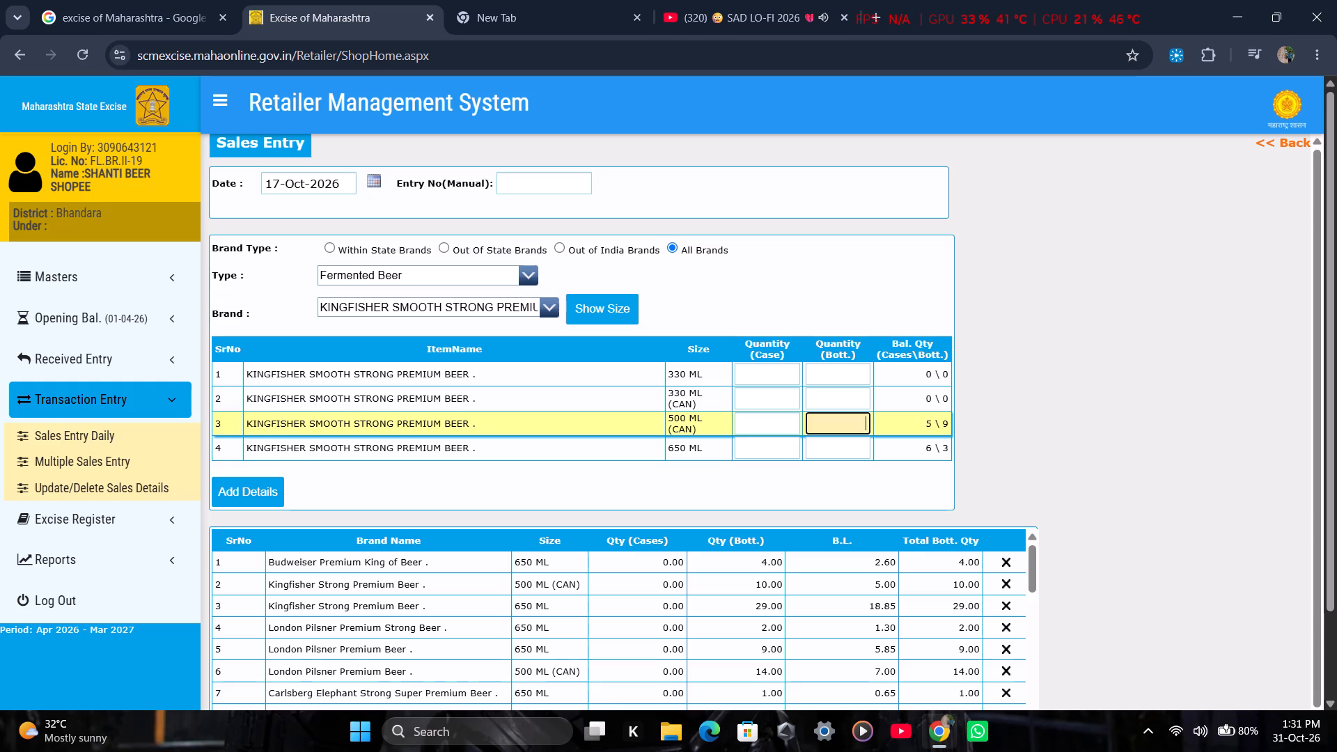
pyautogui.press('3')
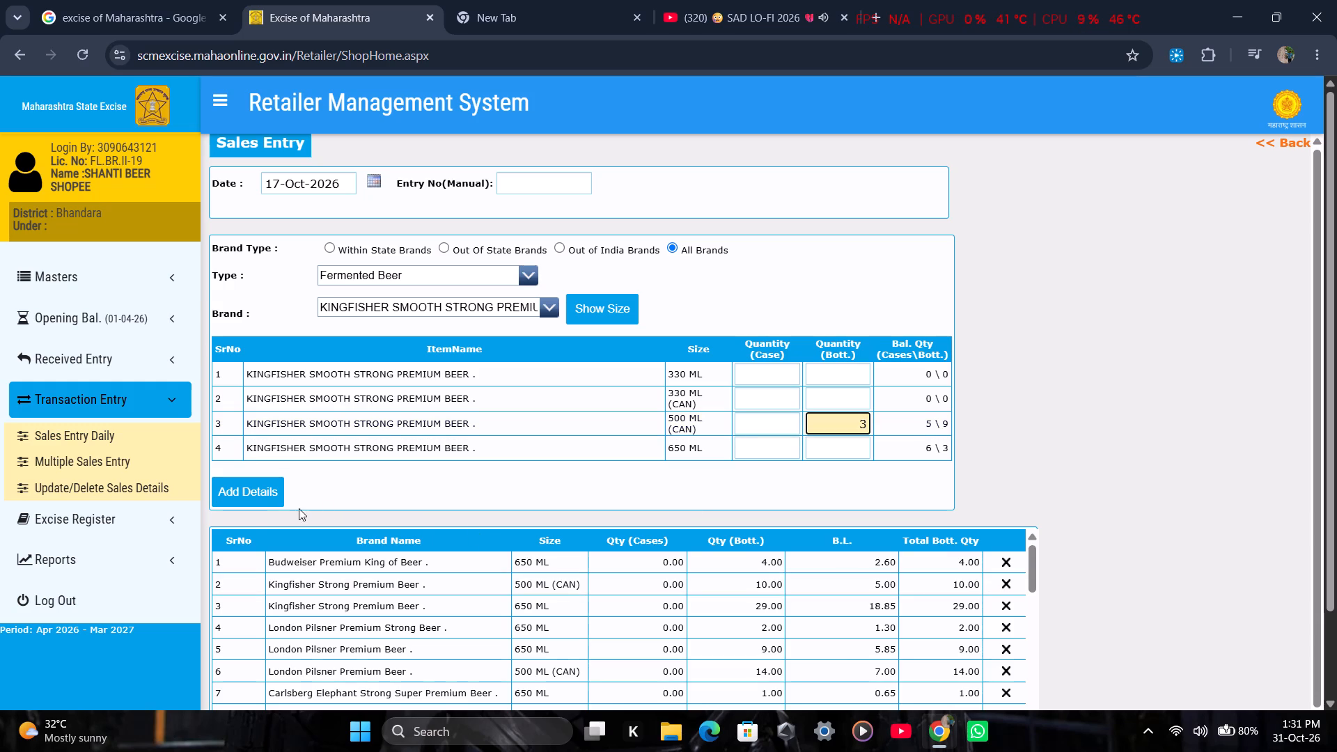
pyautogui.click(257, 497)
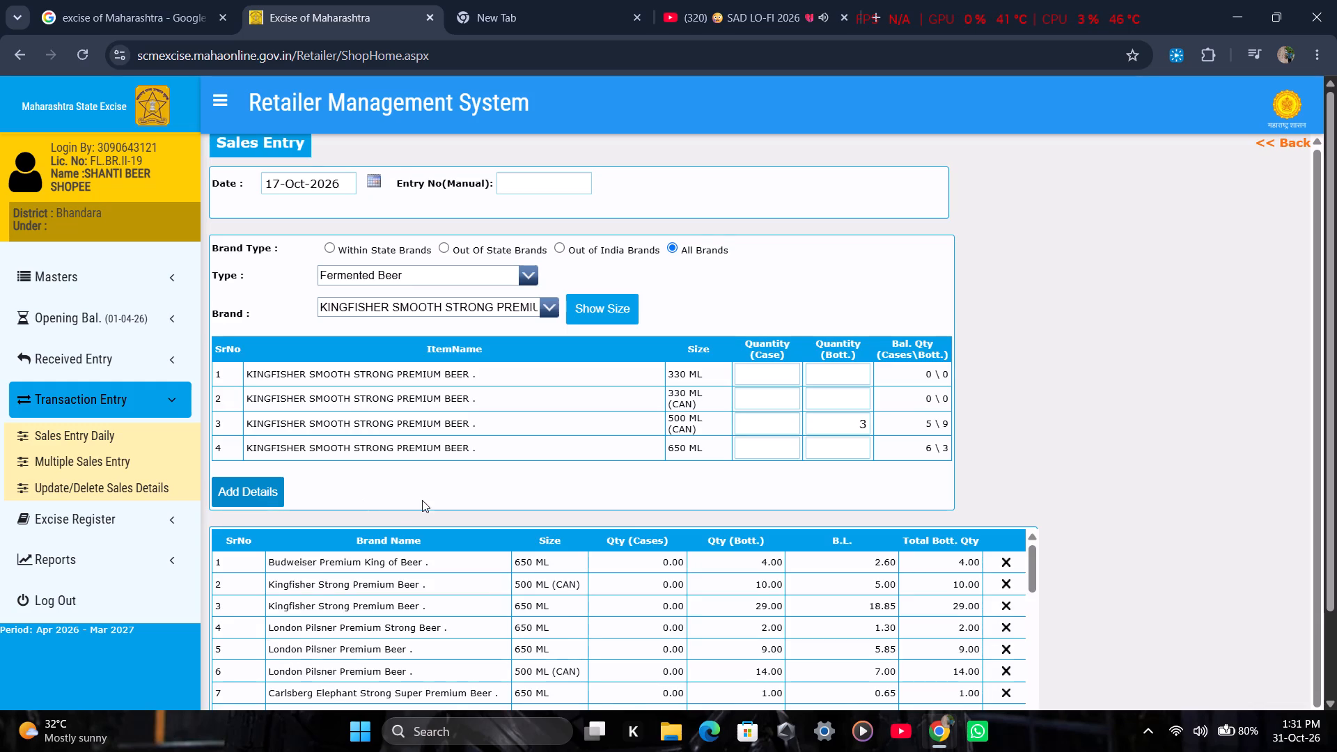
pyautogui.scroll(-5, 350, 521)
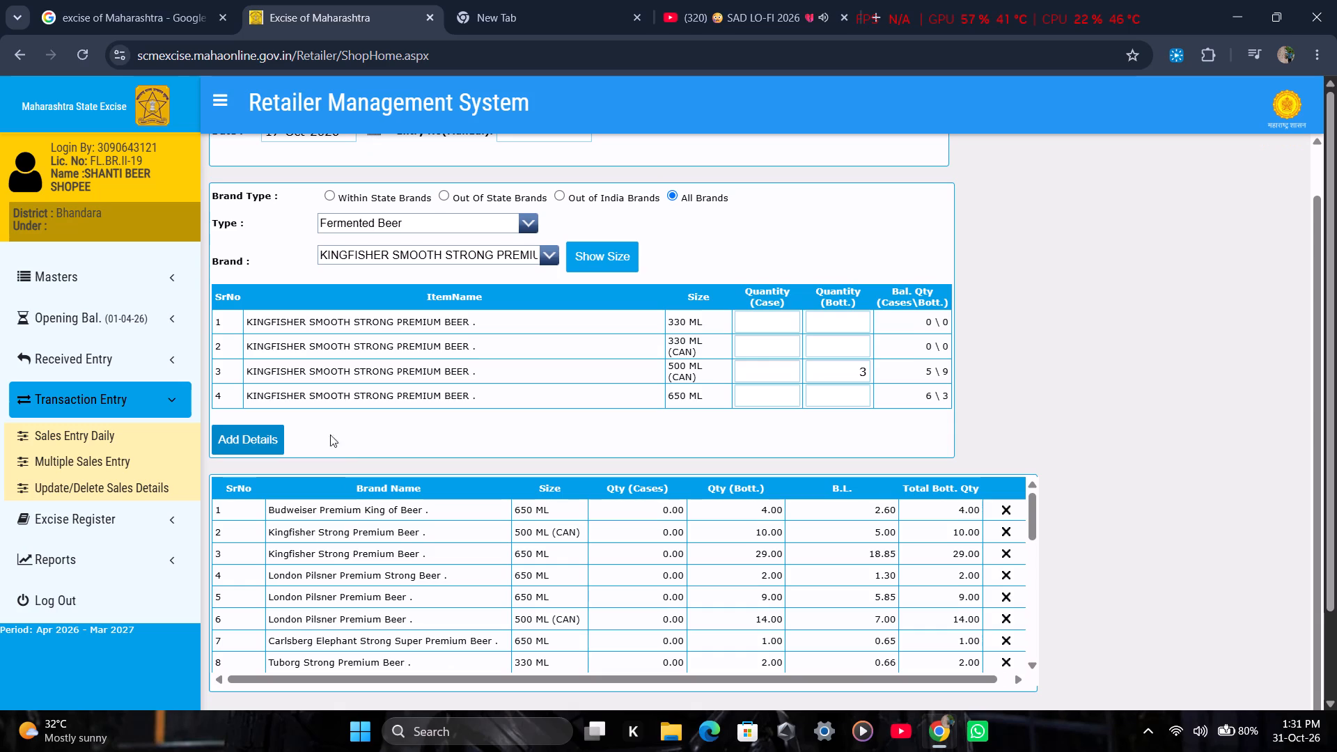
pyautogui.click(263, 438)
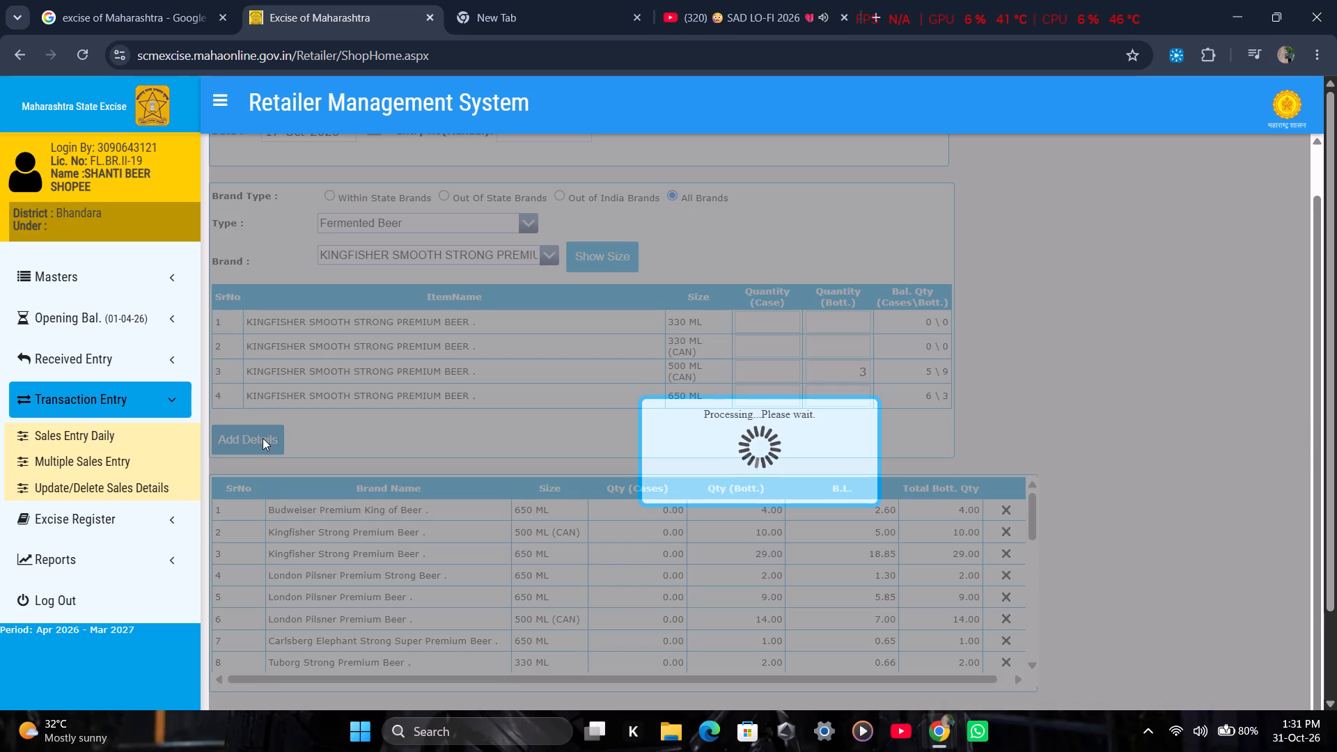
pyautogui.scroll(-7, 540, 389)
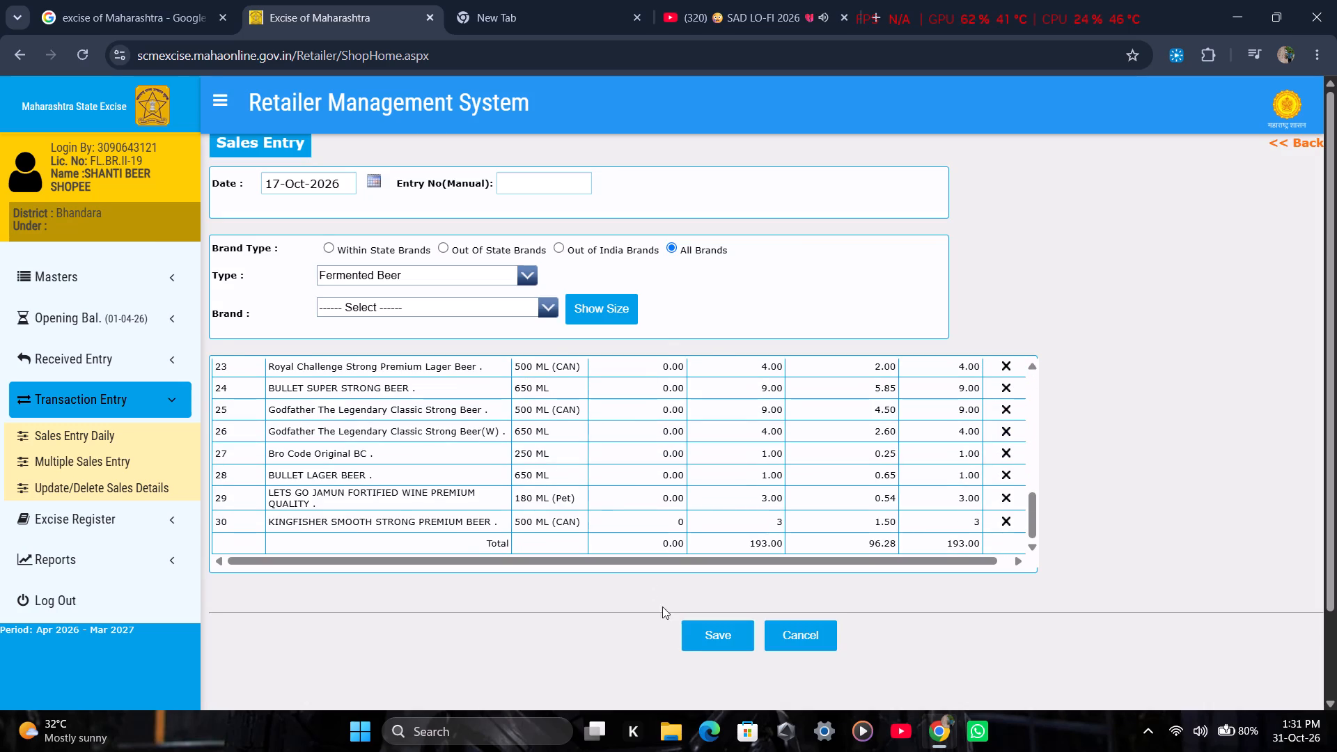
pyautogui.click(698, 635)
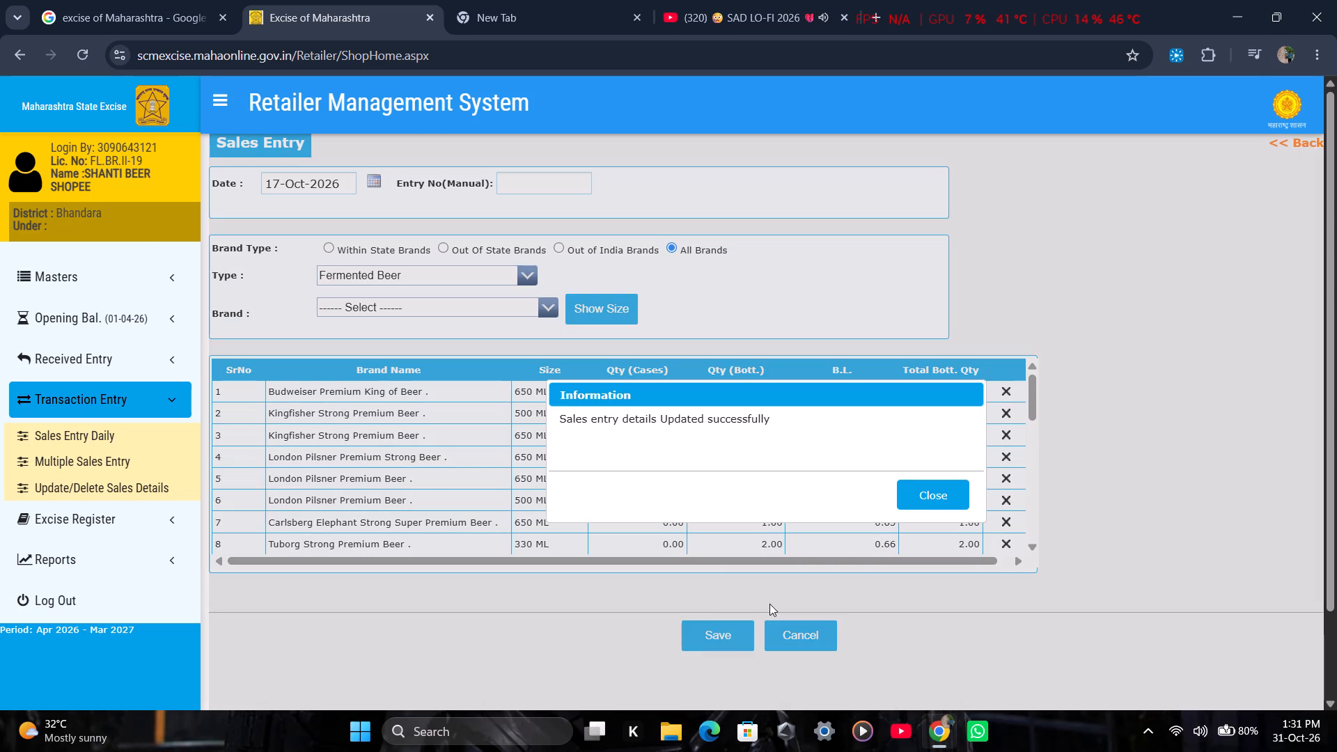
pyautogui.click(918, 488)
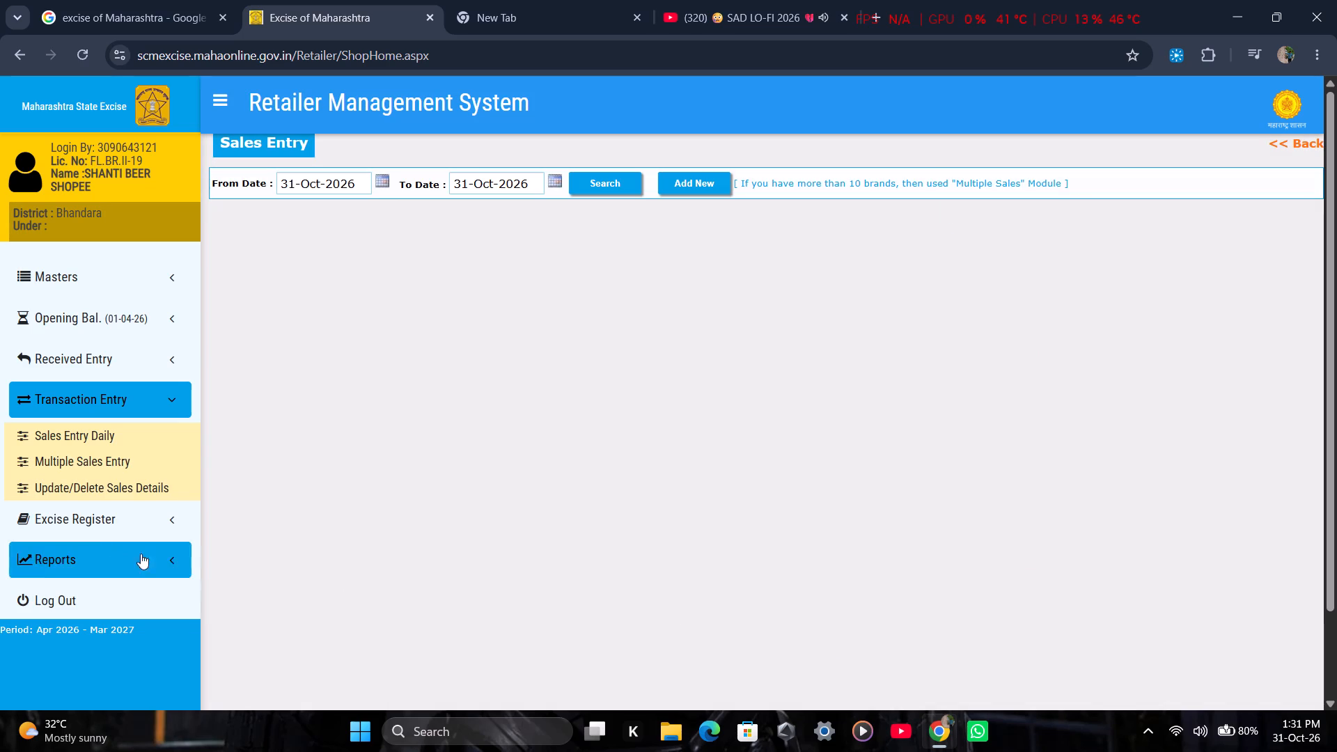
# Display the FLR 4A monthly statement bottle wise for 17-Oct-2026 only and check the bottles sold per size.
pyautogui.click(84, 524)
pyautogui.click(45, 531)
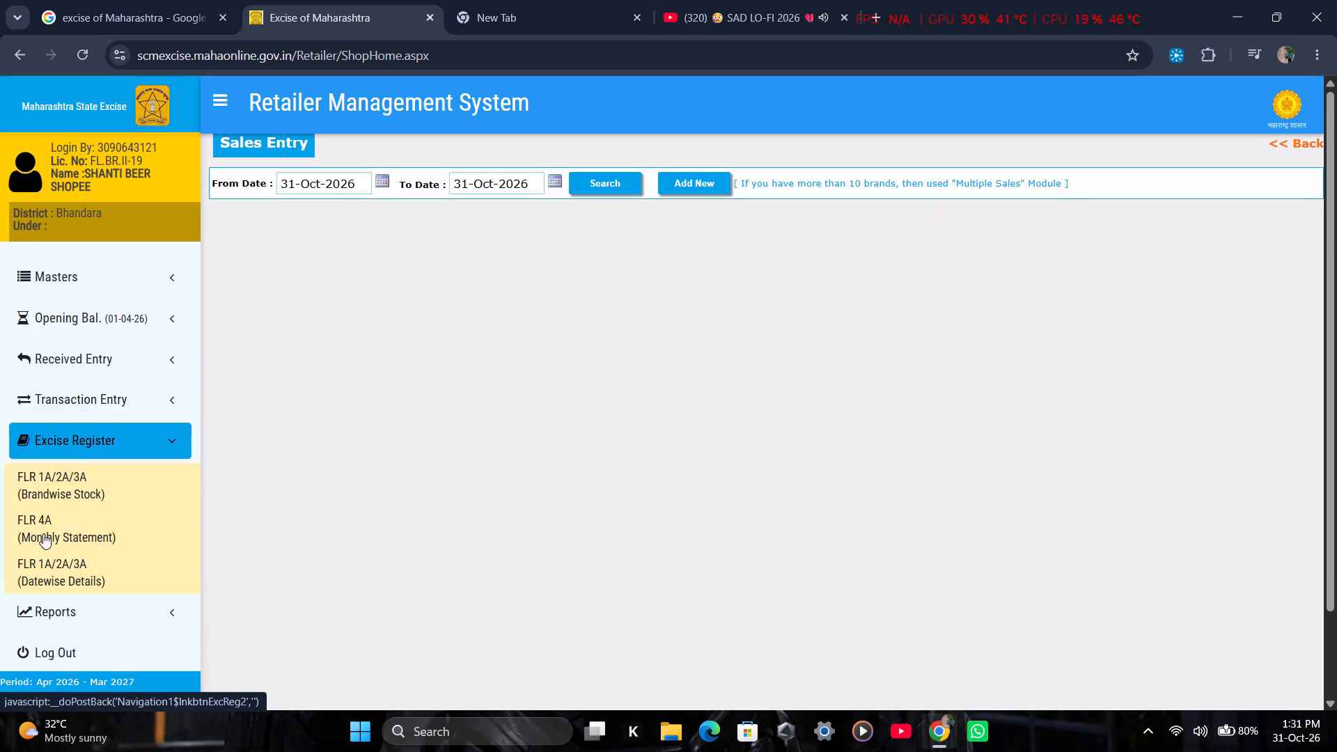
pyautogui.click(389, 182)
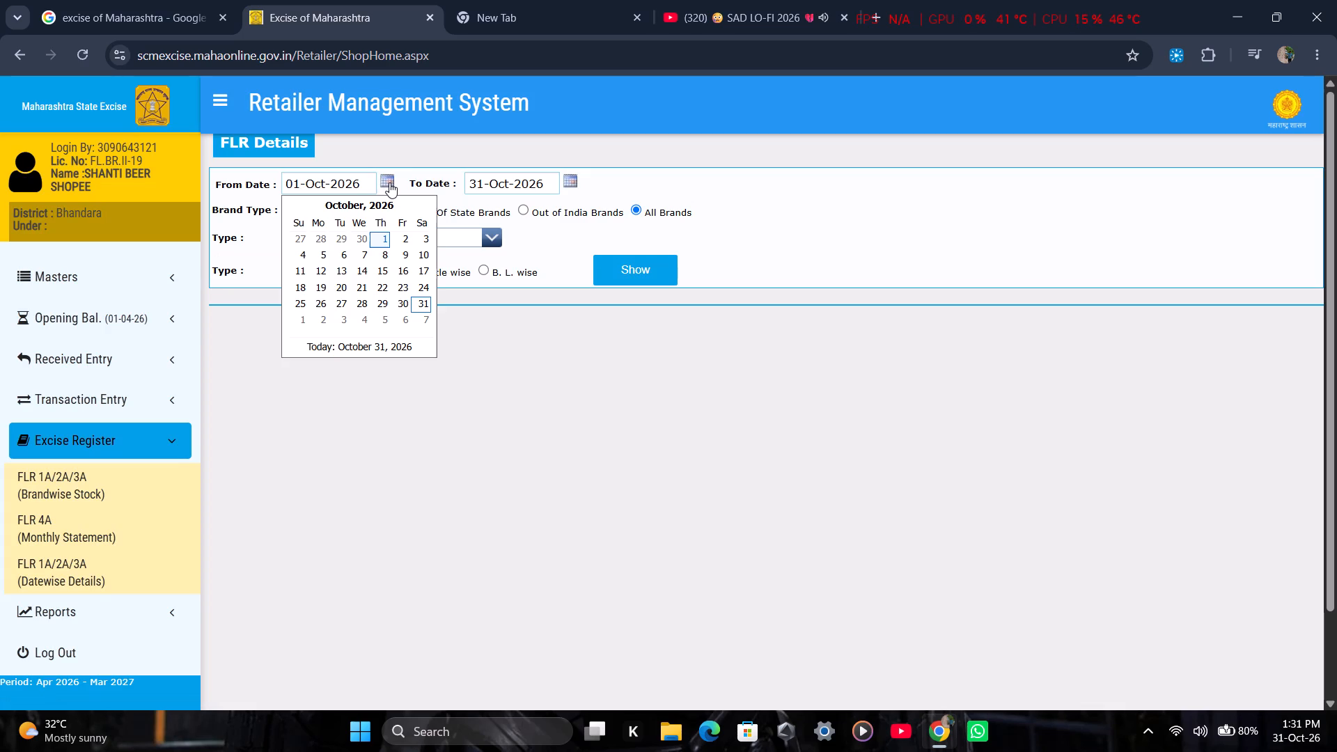
pyautogui.click(333, 276)
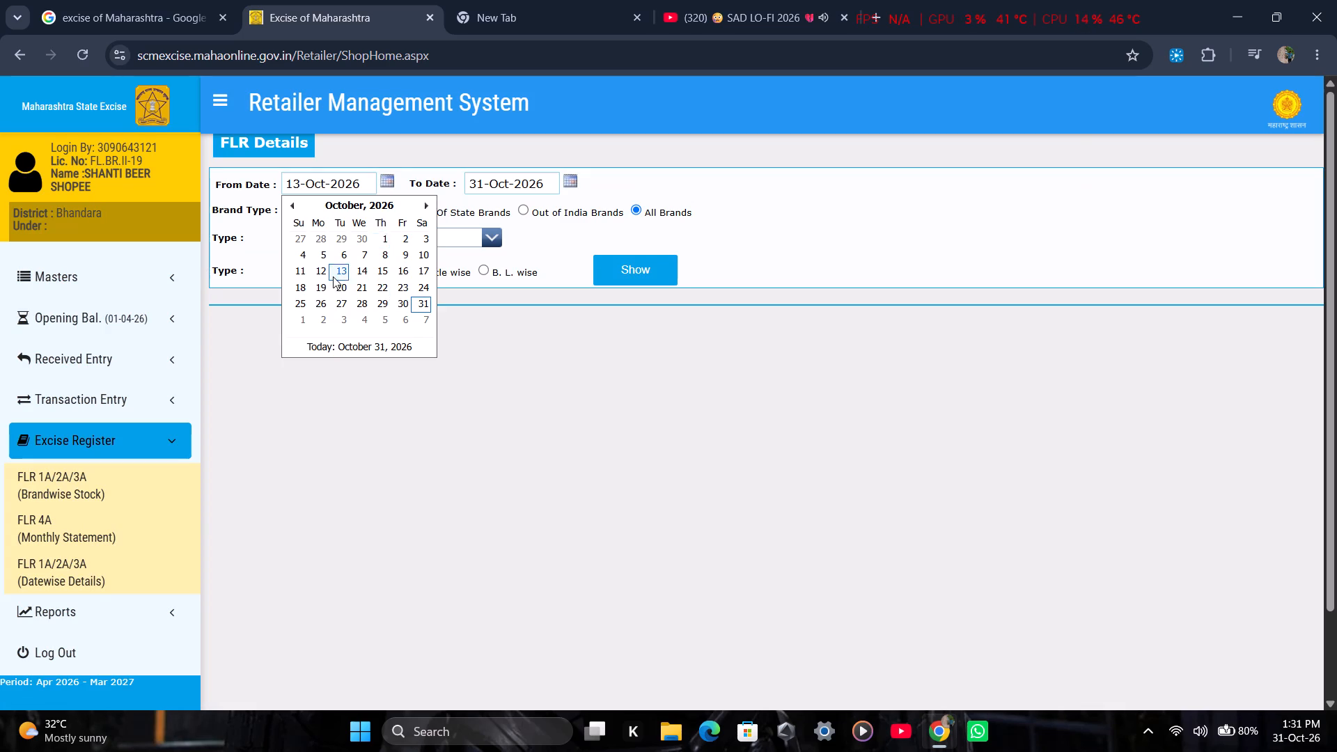
pyautogui.click(563, 180)
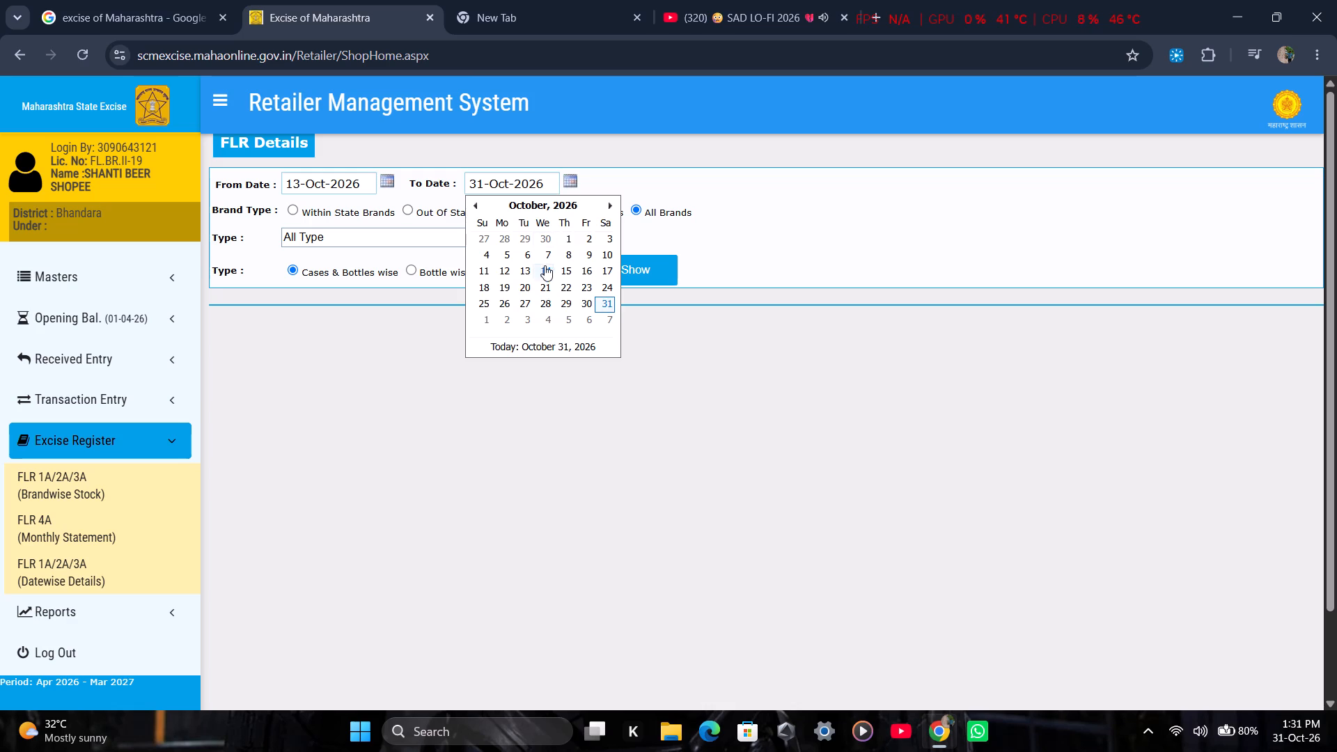
pyautogui.click(604, 269)
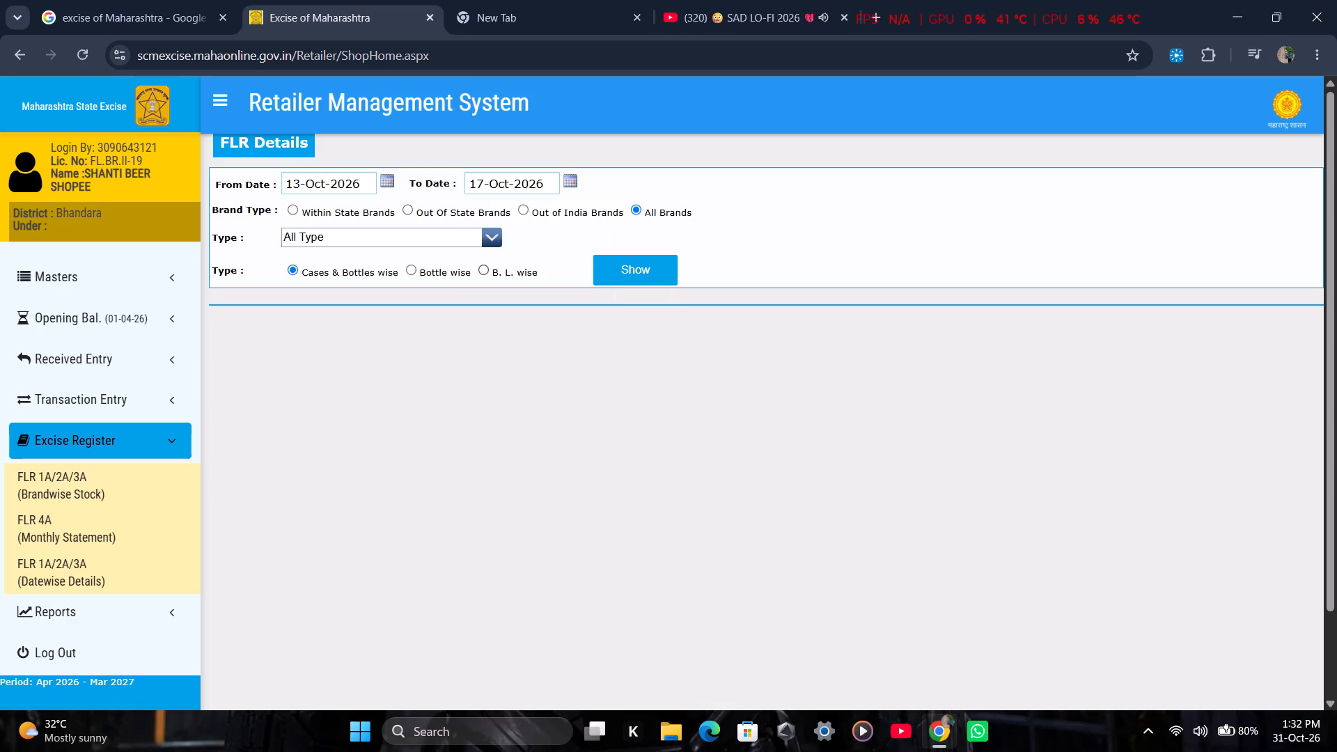
pyautogui.click(389, 186)
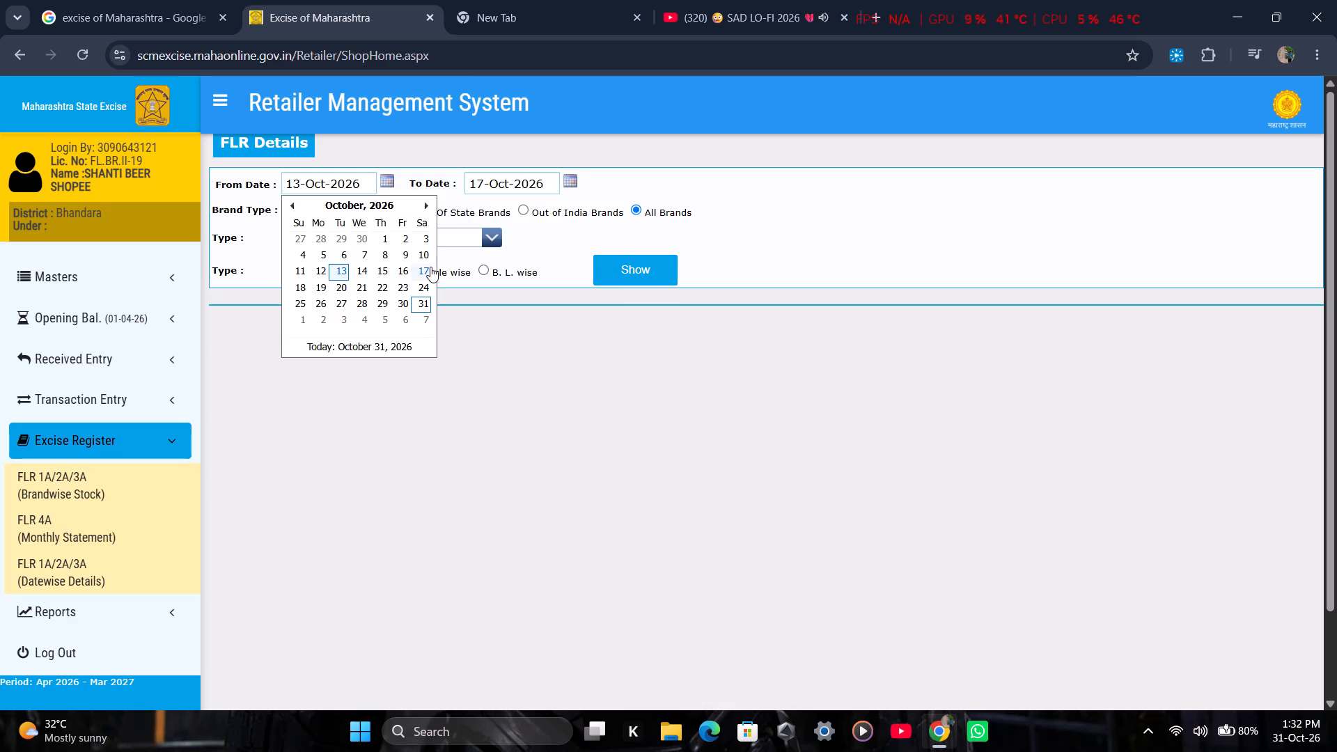
pyautogui.click(430, 267)
pyautogui.click(414, 272)
pyautogui.click(634, 270)
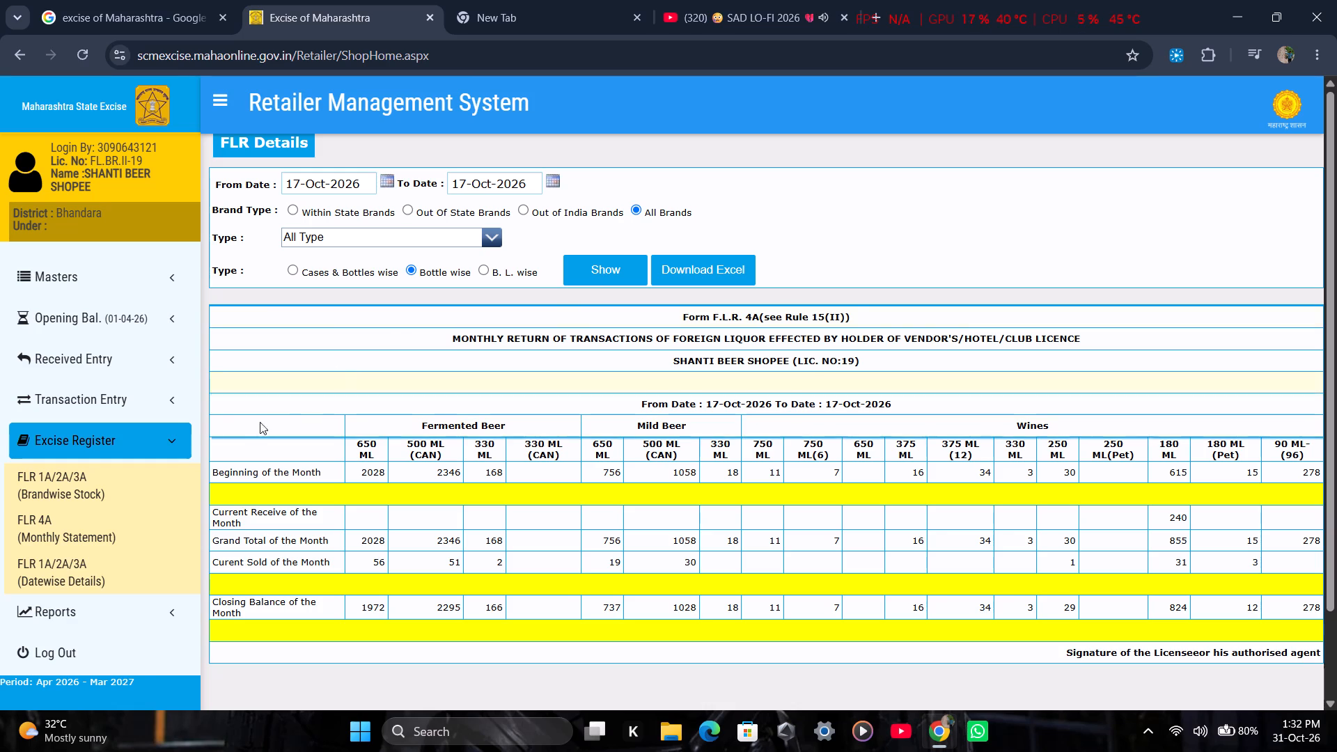
# Open the Received From Trader entries.
pyautogui.click(56, 377)
pyautogui.click(54, 396)
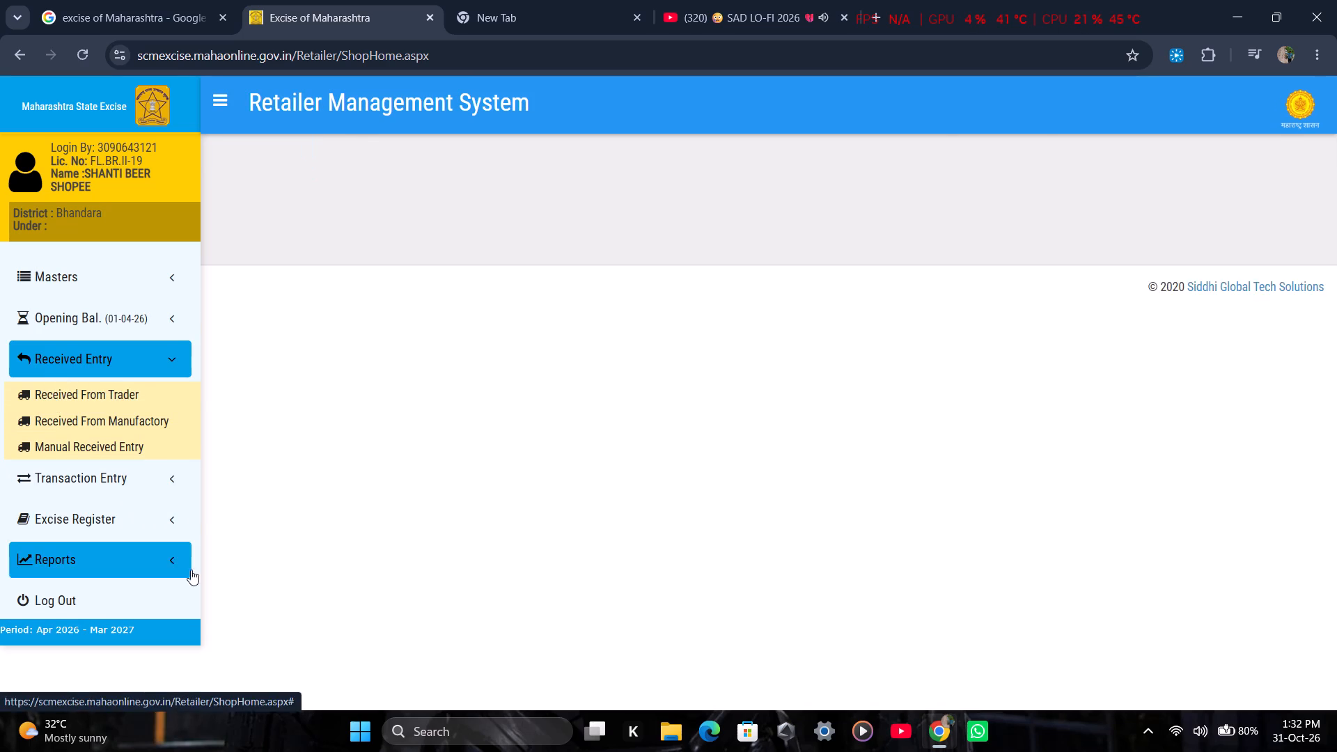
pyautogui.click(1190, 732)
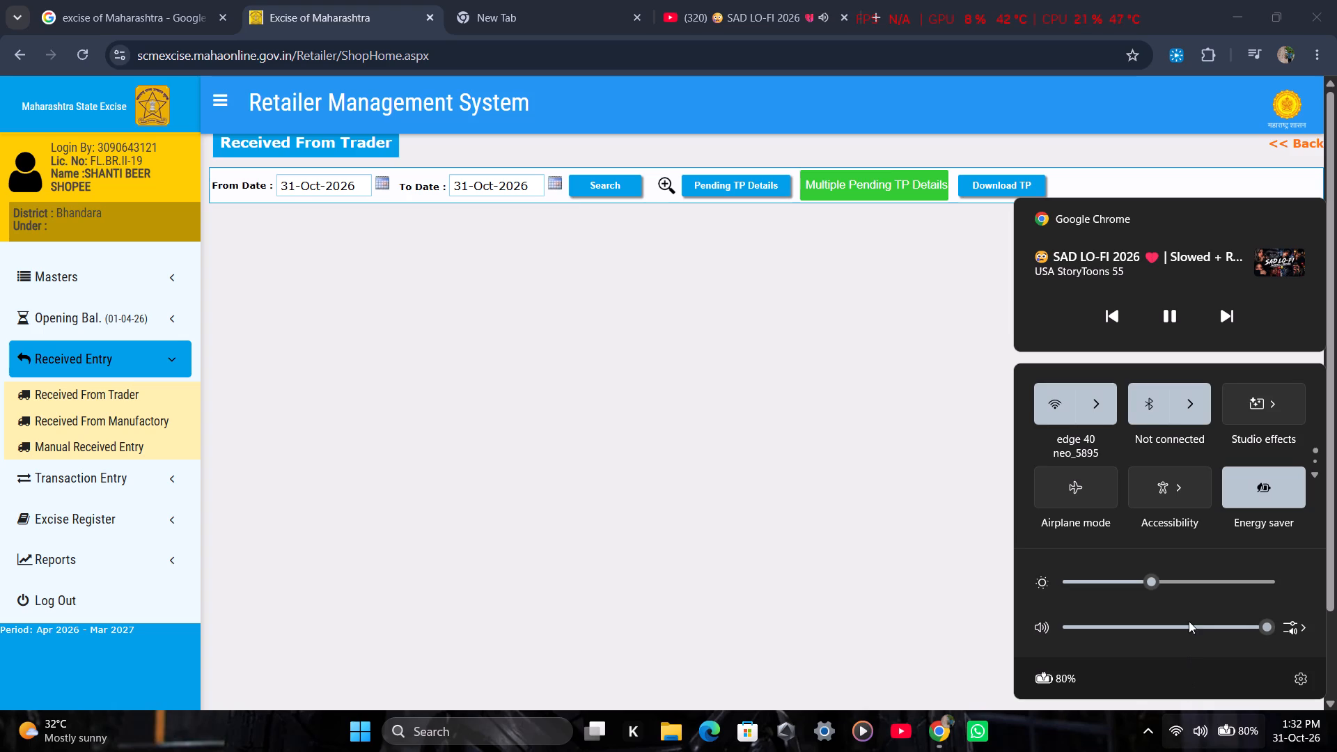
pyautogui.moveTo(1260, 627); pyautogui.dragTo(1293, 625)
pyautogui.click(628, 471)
# Search the pending TPs from 01-Oct-2026 to 31-Oct-2026 and open the 17-Oct-2026 S. R. CORPORATION TP 20784 for acceptance.
pyautogui.click(758, 178)
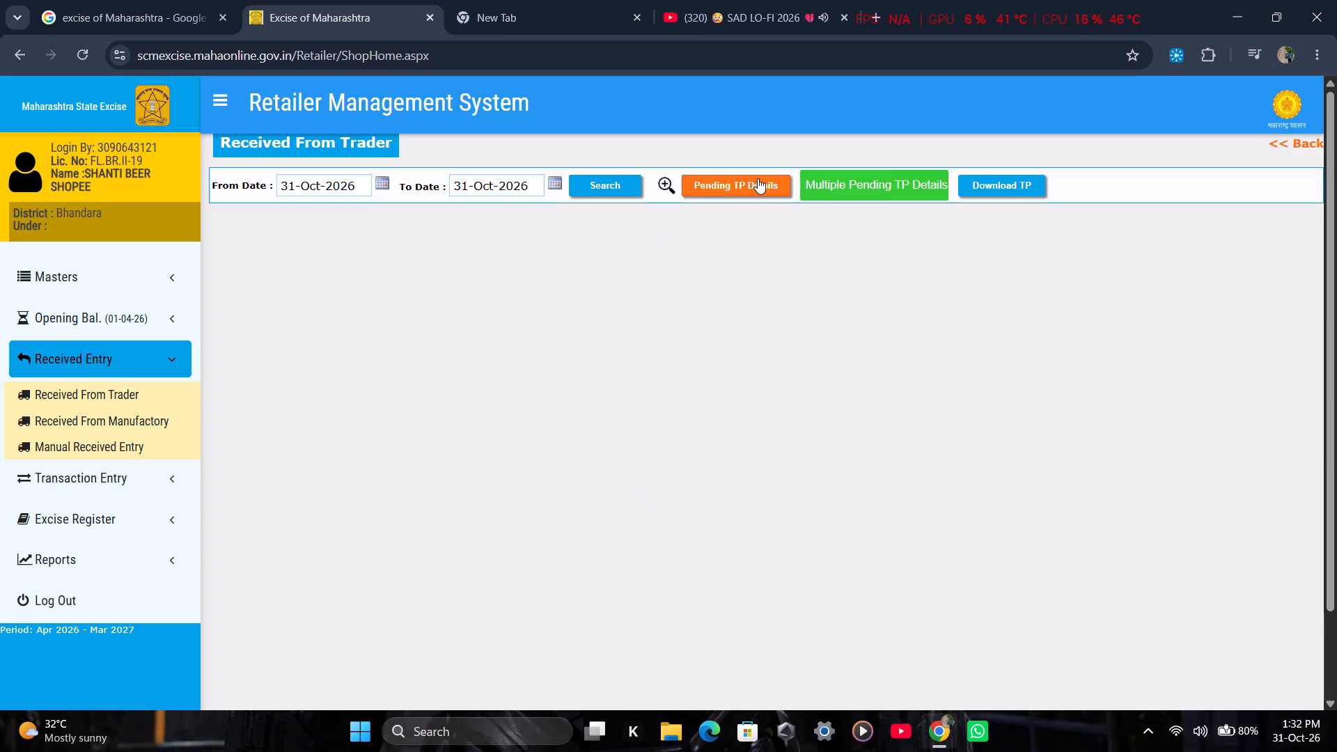
pyautogui.click(380, 182)
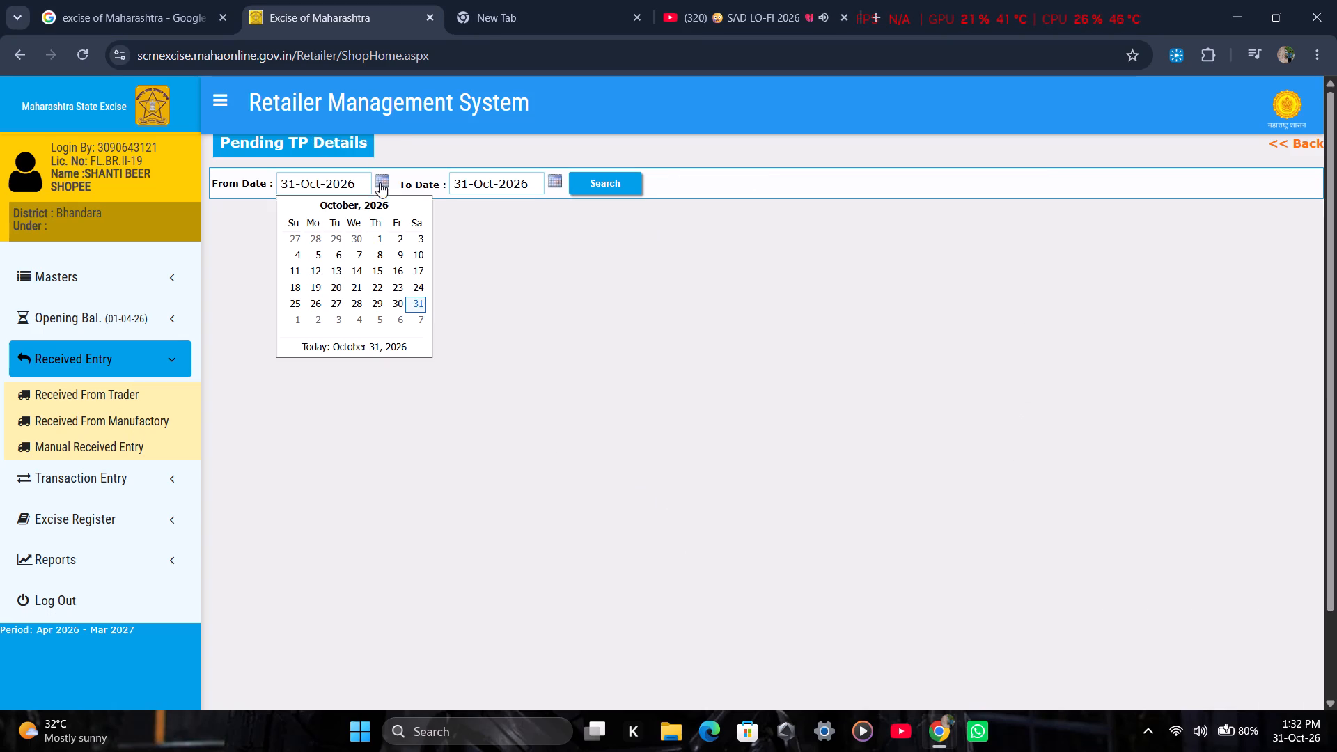
pyautogui.click(377, 238)
pyautogui.click(610, 175)
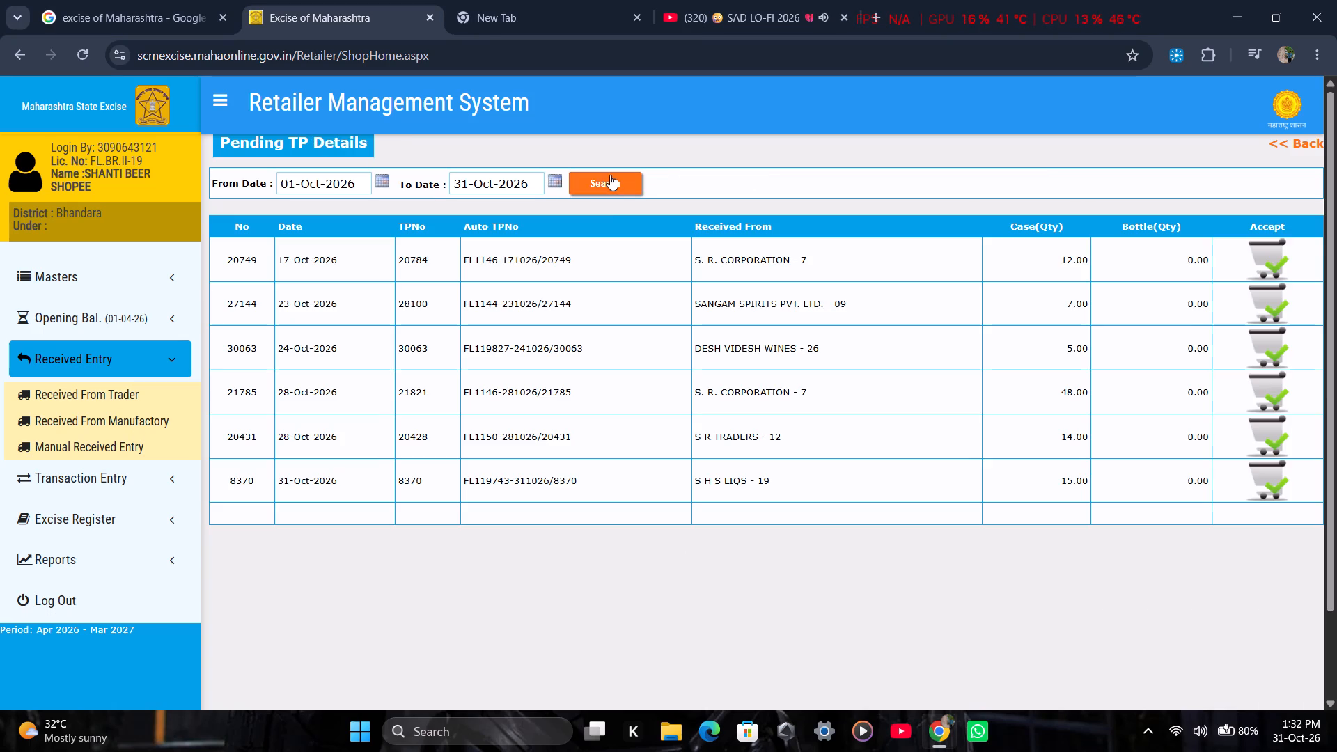
pyautogui.click(1266, 235)
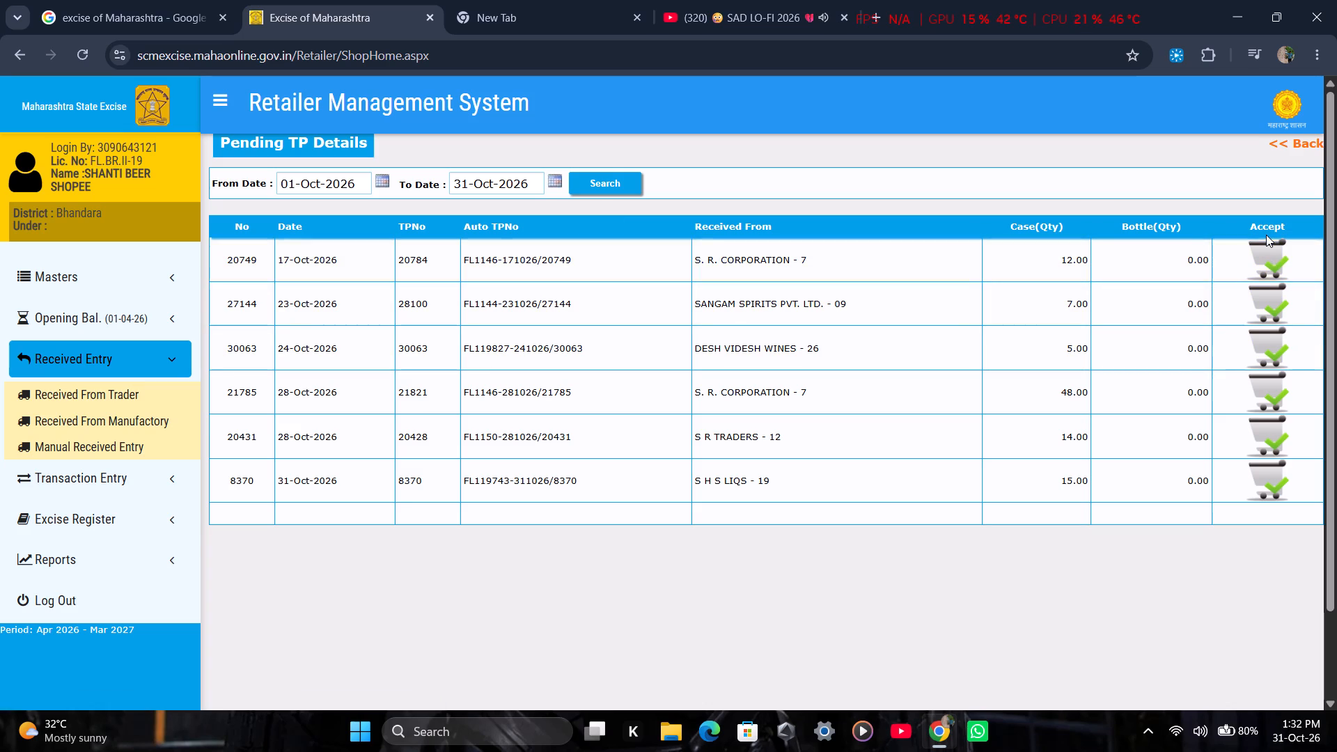
pyautogui.click(1280, 250)
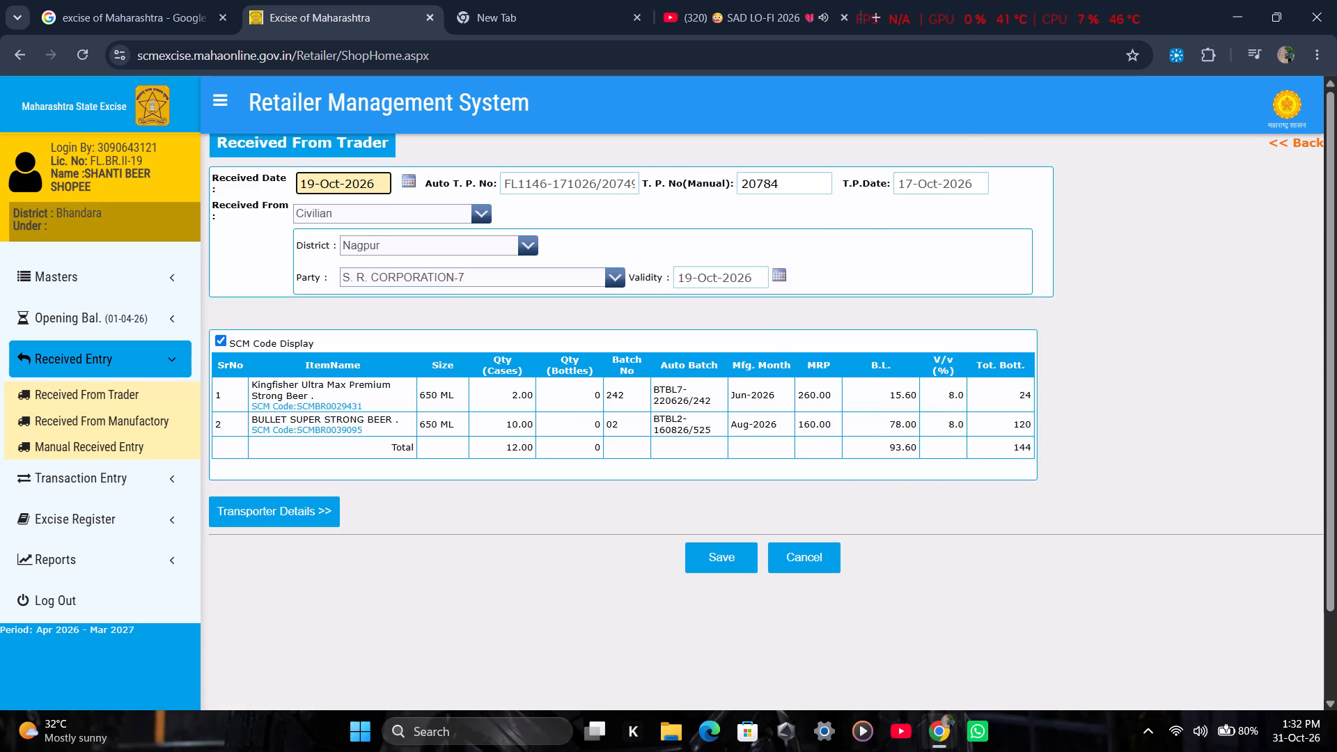
# Set the received date of TP 20784 to 18-Oct-2026 and save it as received.
pyautogui.click(405, 182)
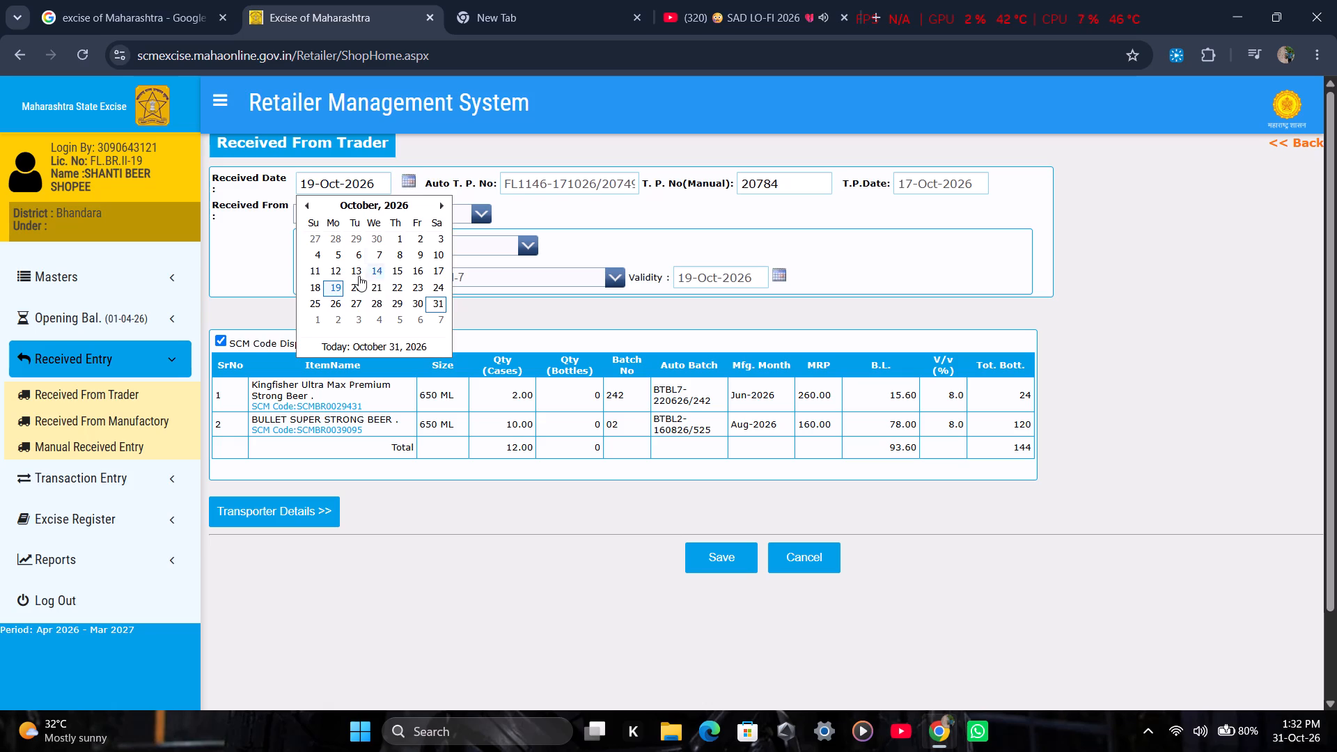
pyautogui.click(317, 285)
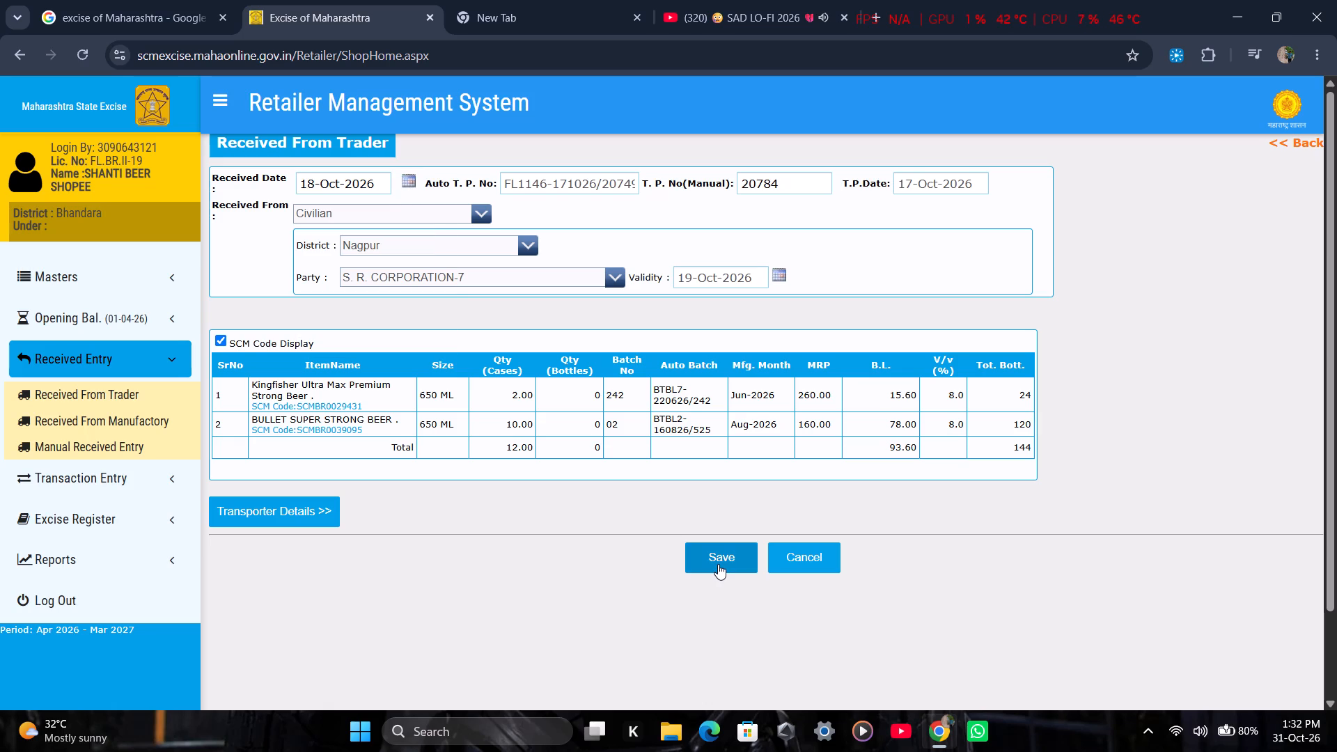
pyautogui.click(718, 564)
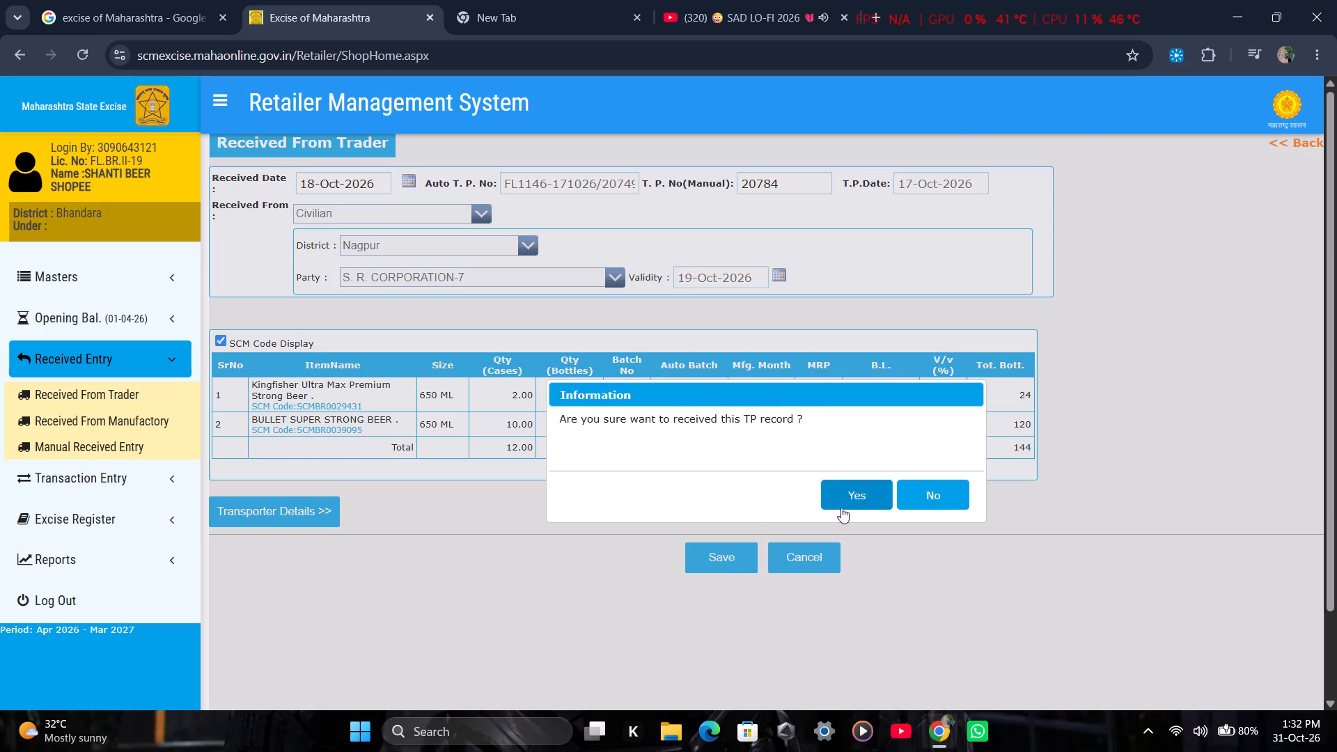
pyautogui.click(849, 500)
pyautogui.click(921, 494)
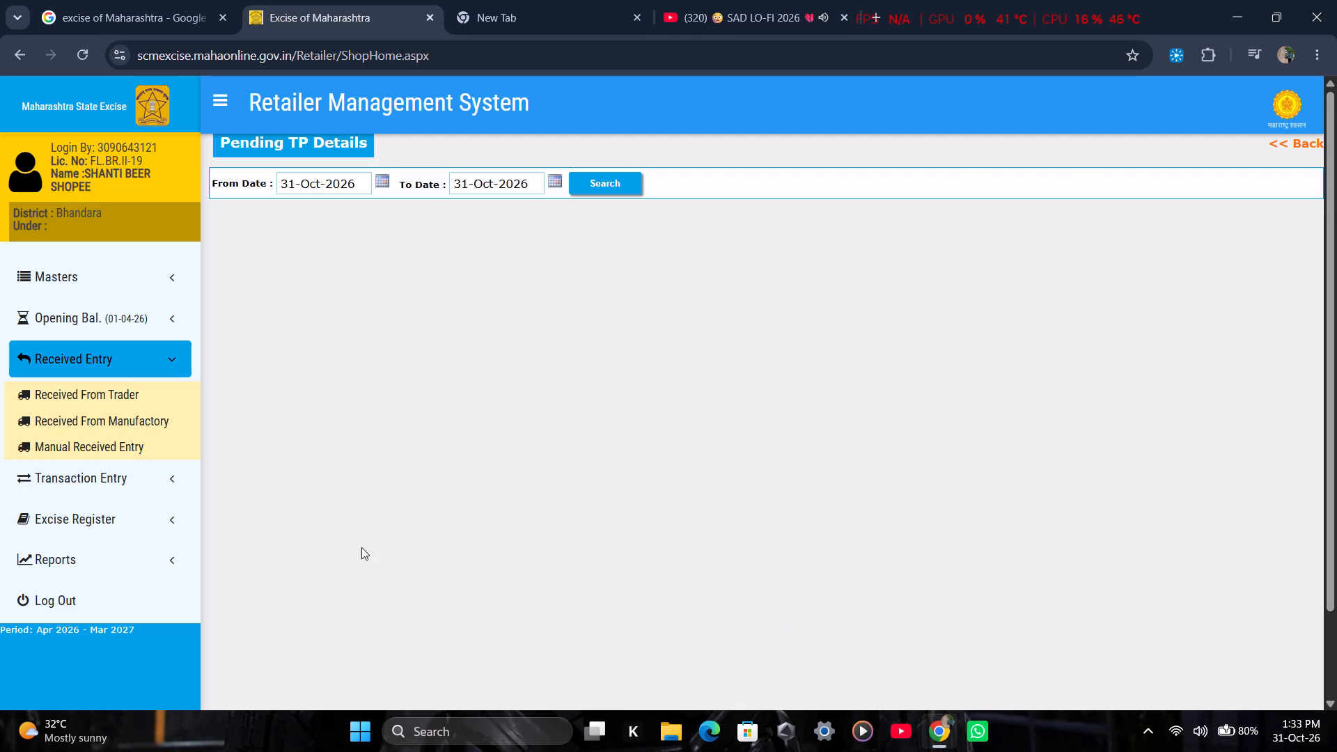
# Start a new daily sales entry dated 18-Oct-2026 with the type set to Wines.
pyautogui.click(56, 487)
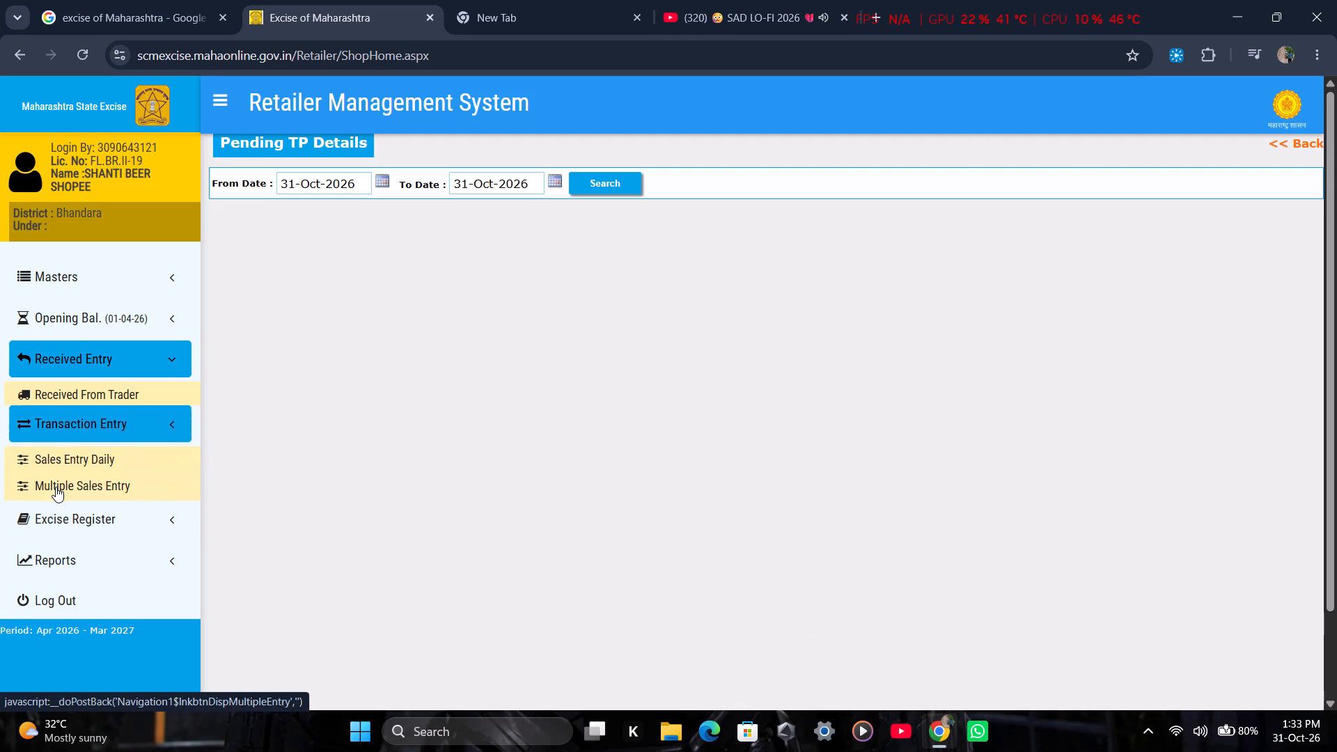
pyautogui.click(67, 429)
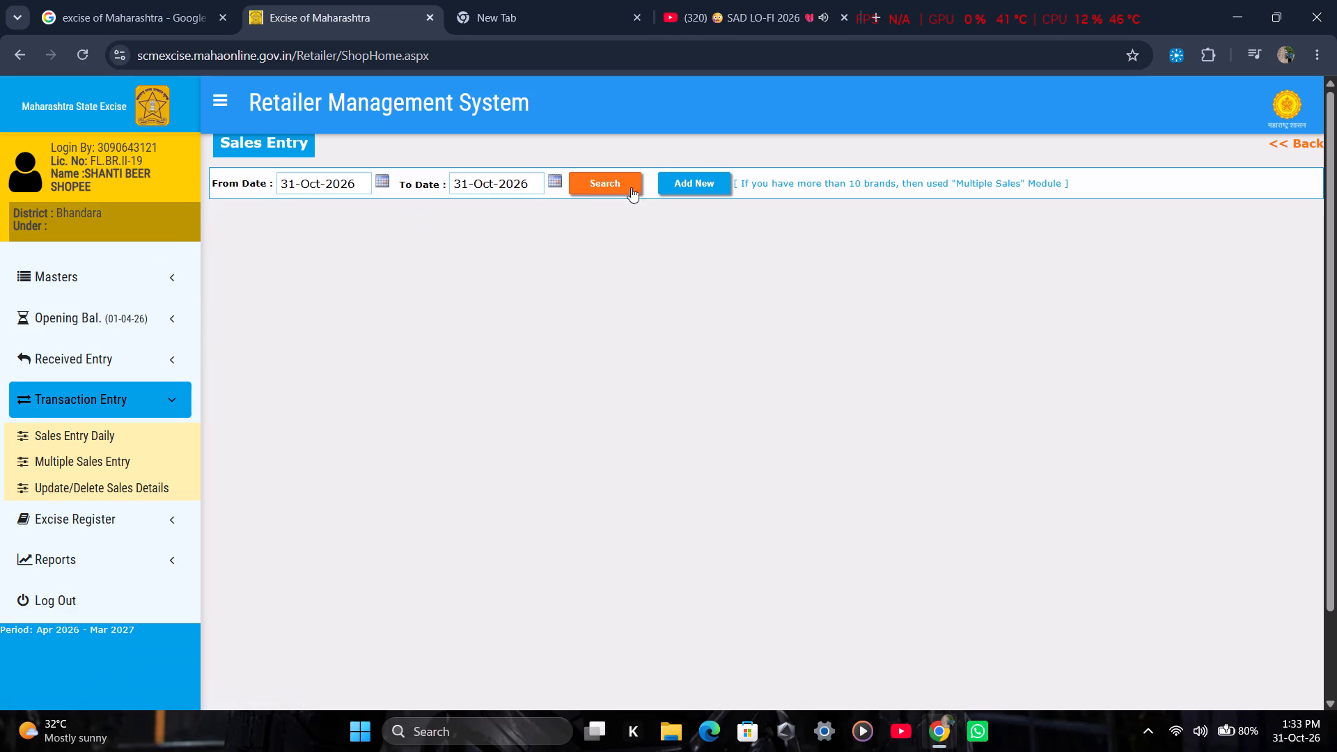
pyautogui.click(694, 178)
pyautogui.click(372, 184)
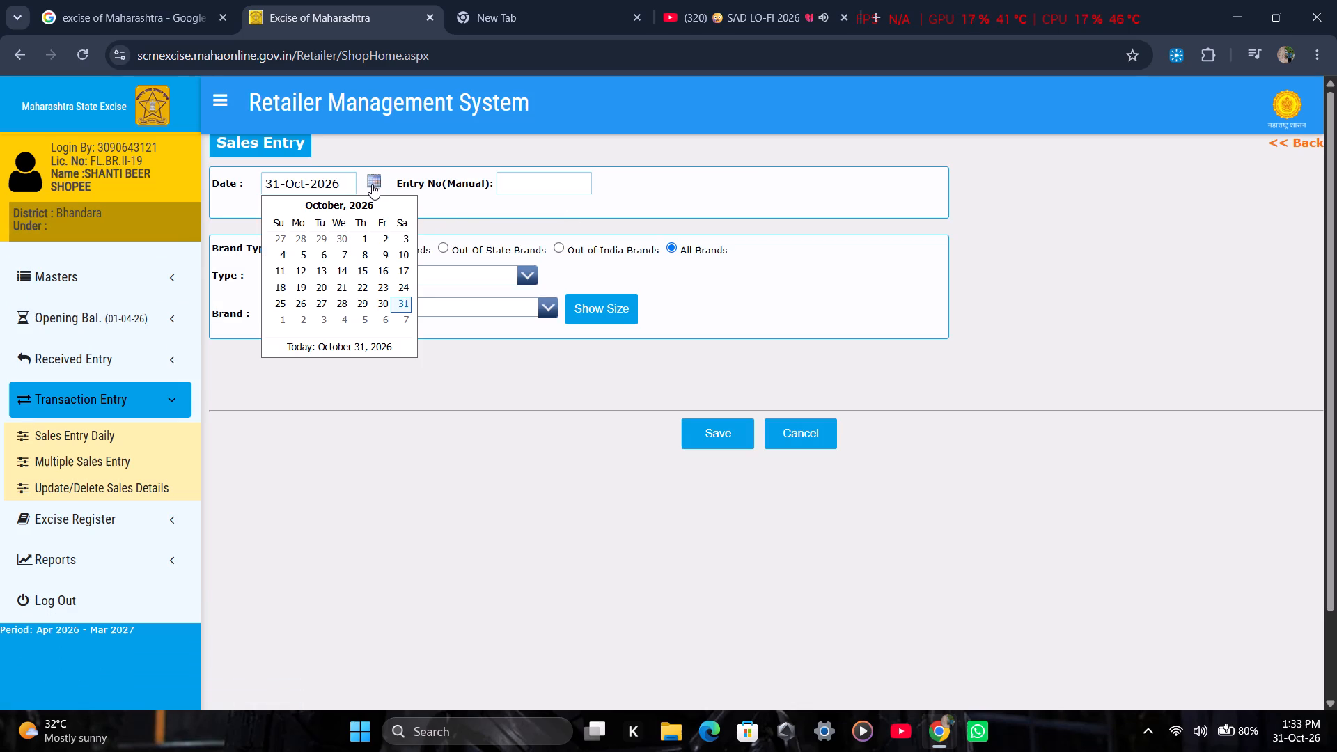
pyautogui.click(281, 283)
pyautogui.scroll(-9, 431, 362)
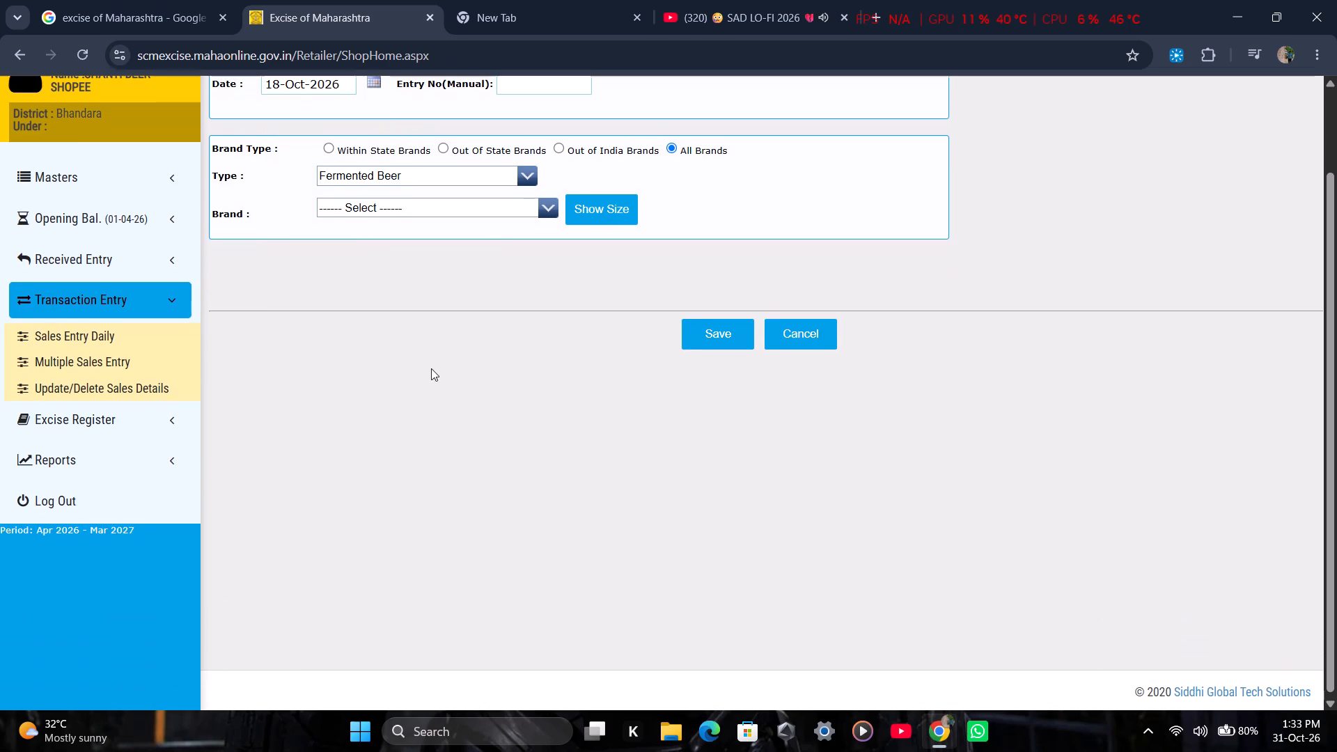
pyautogui.click(524, 171)
pyautogui.click(529, 240)
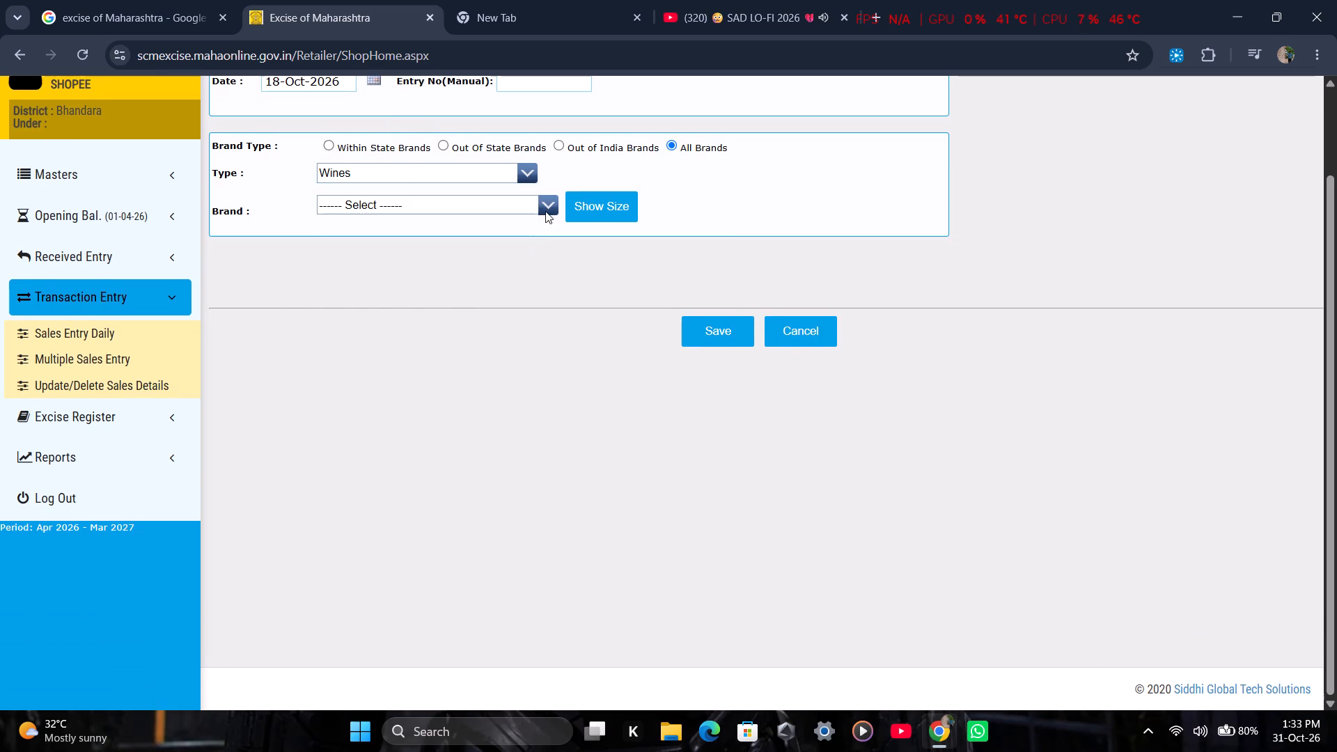
# Add a sale of 4 bottles of Bro Code Original BC 250 ML to the entry.
pyautogui.click(545, 211)
pyautogui.click(561, 283)
pyautogui.click(581, 202)
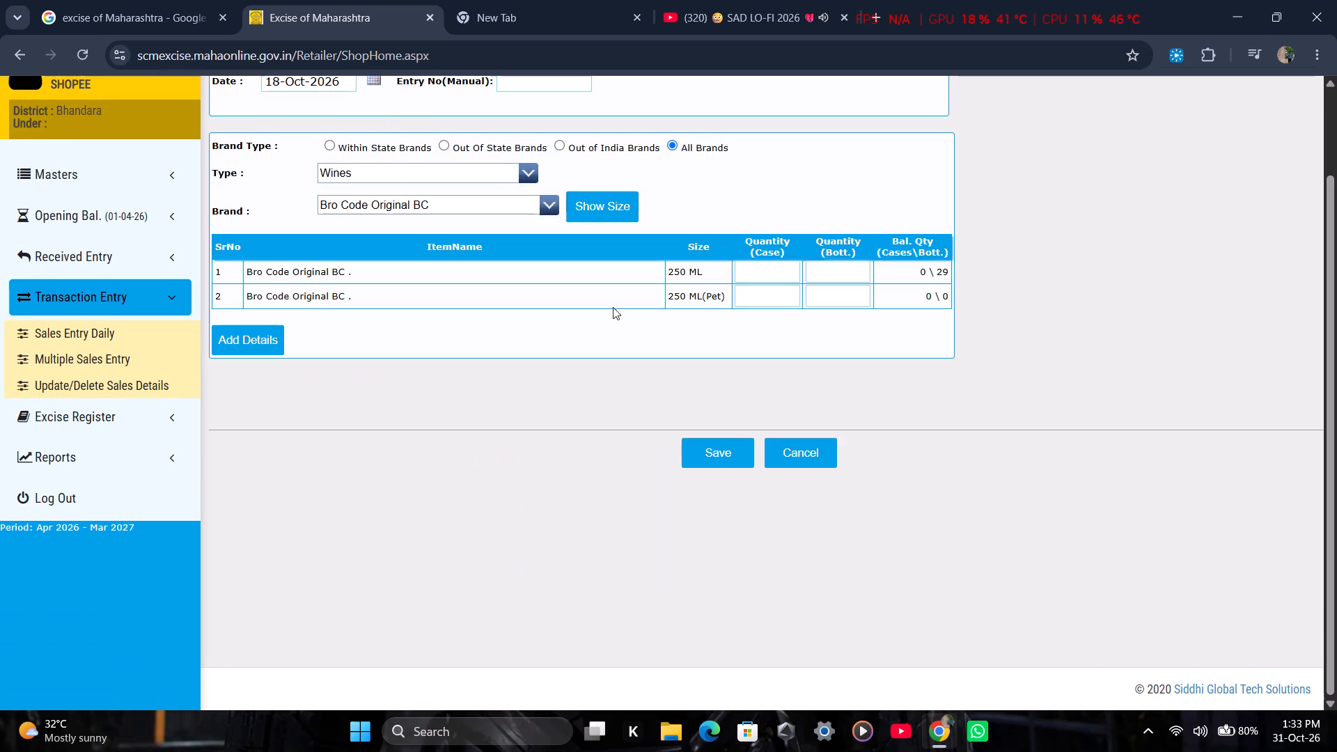
pyautogui.click(854, 275)
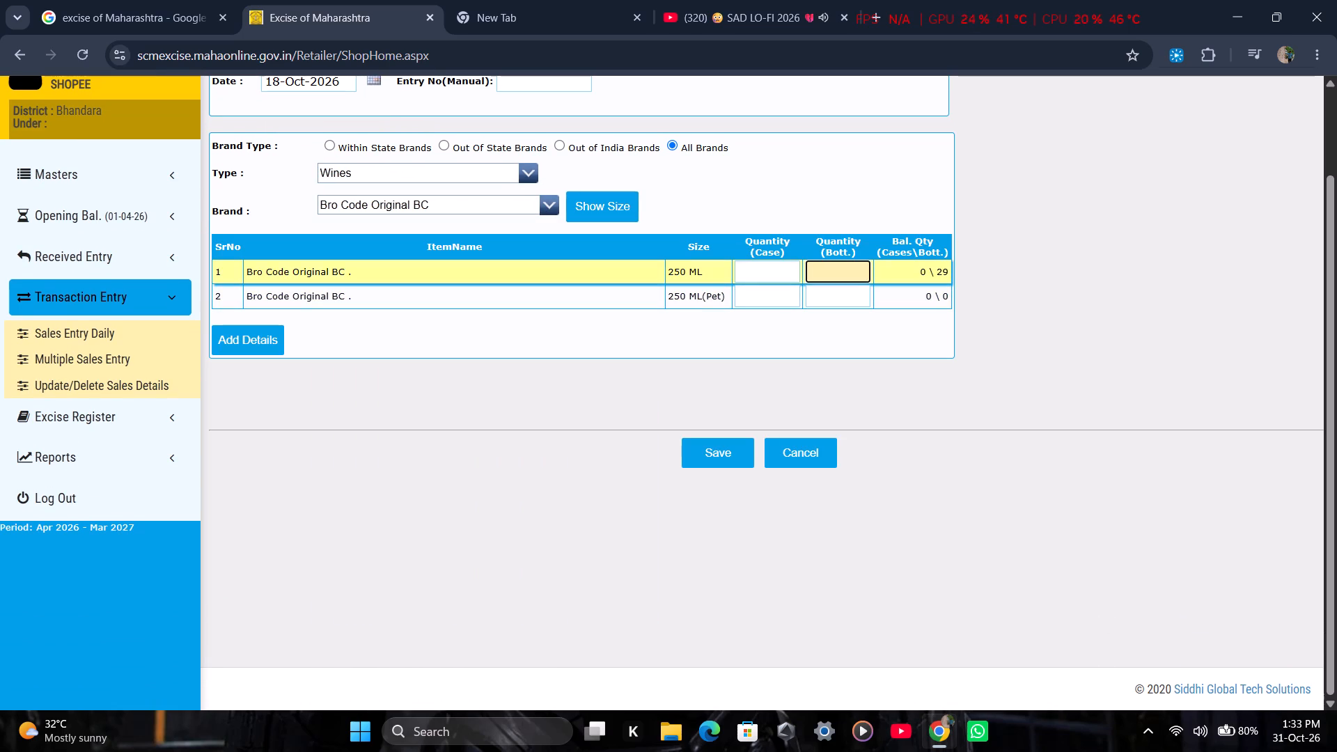
pyautogui.press('4')
pyautogui.click(251, 346)
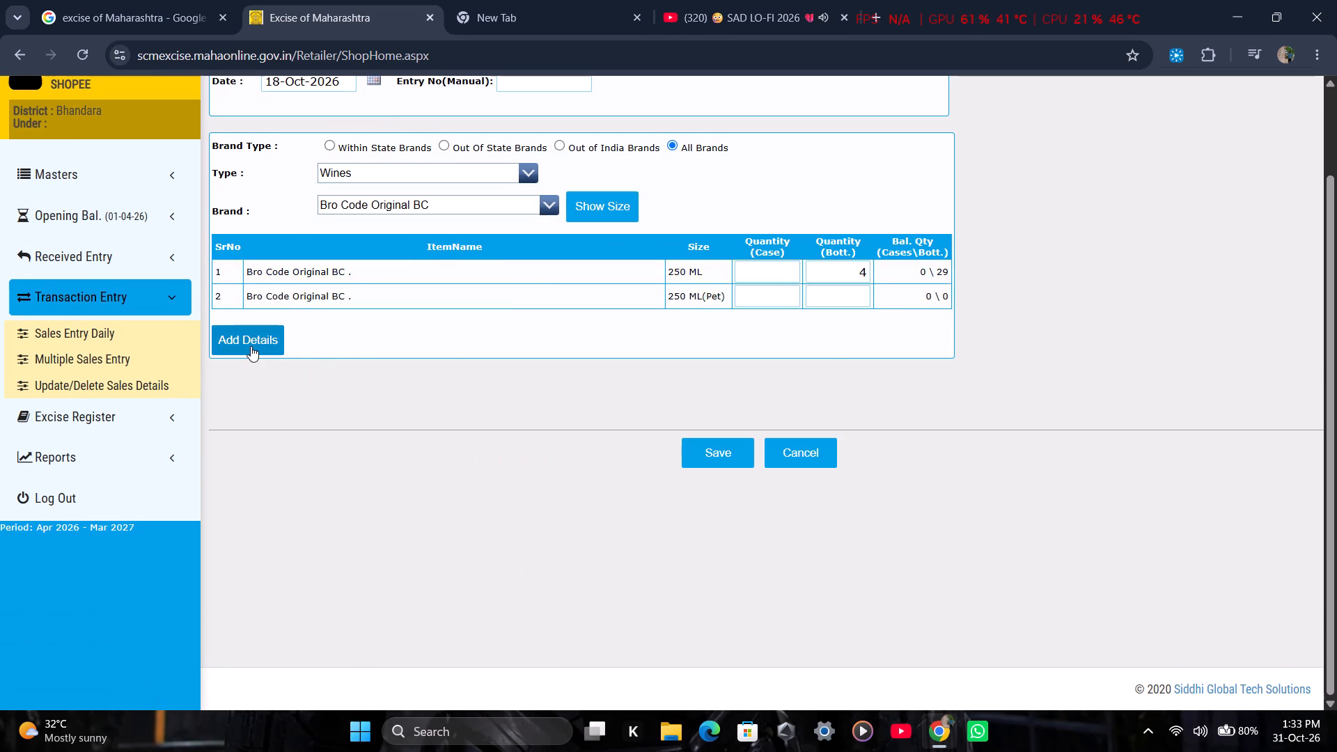
# Add a sale of 7 bottles of DING DONG FORTIFIED WINE 180 ML to the entry.
pyautogui.scroll(-7, 375, 348)
pyautogui.click(547, 198)
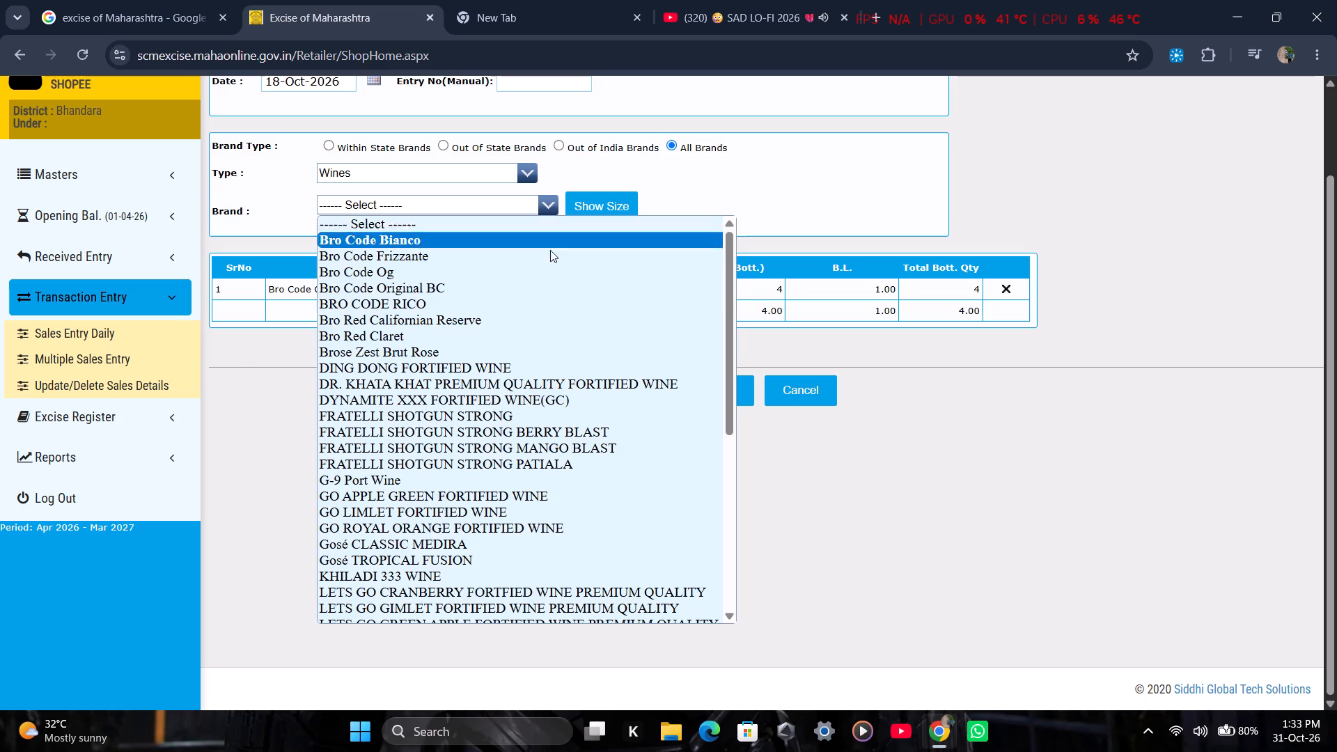
pyautogui.click(562, 374)
pyautogui.click(591, 218)
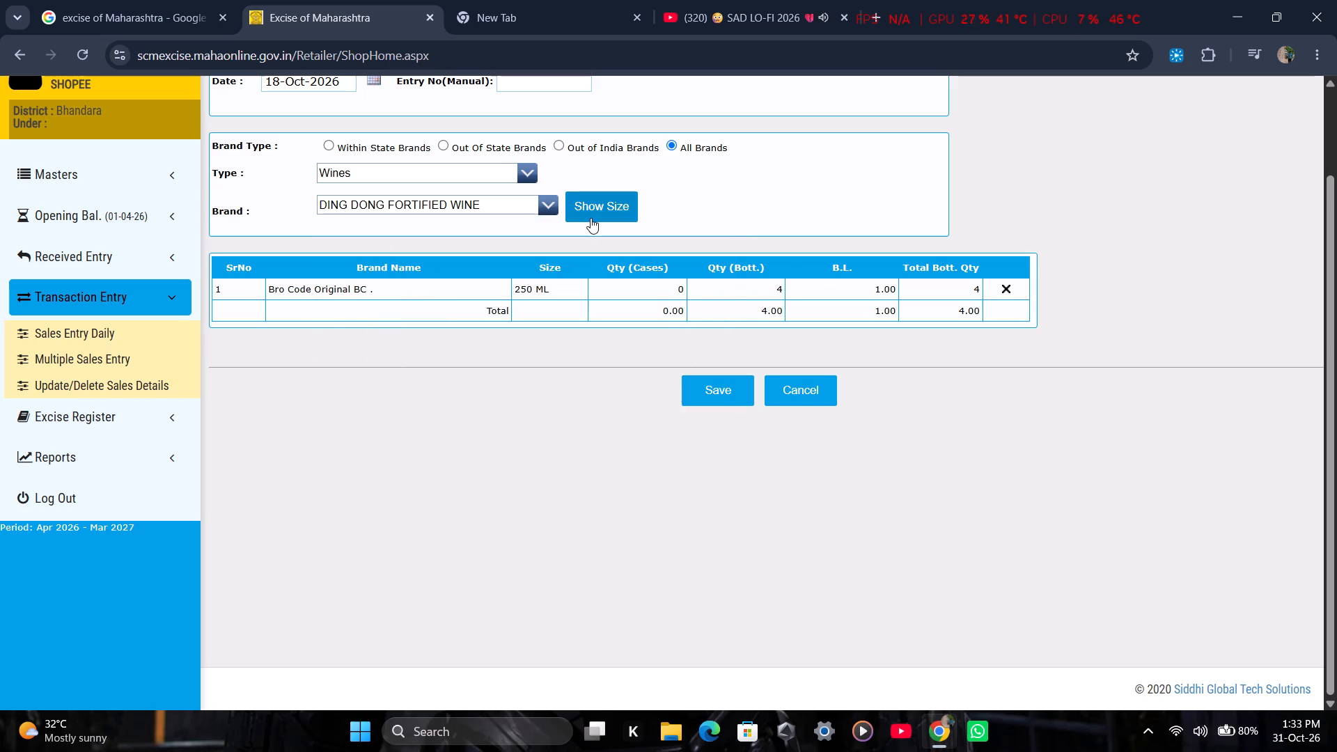
pyautogui.click(833, 298)
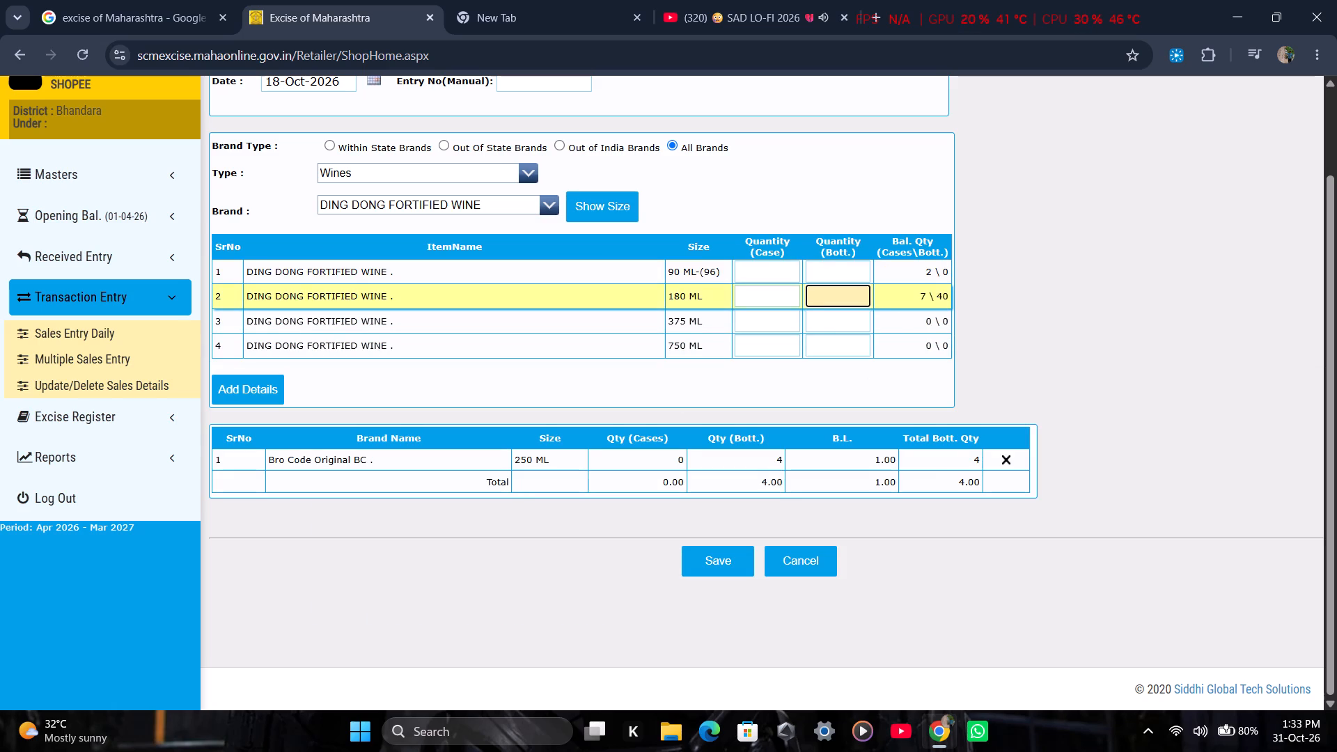
pyautogui.press('7')
pyautogui.click(263, 389)
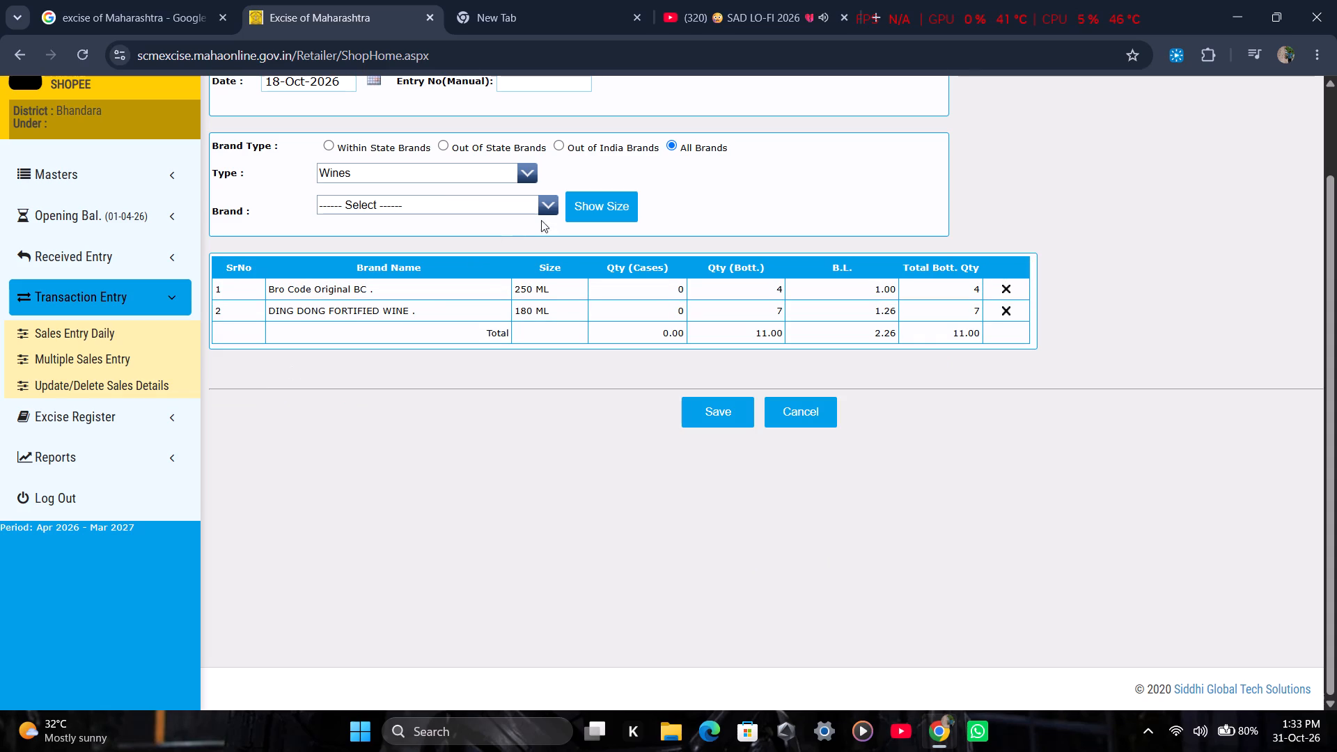
# Add sales of DYNAMITE XXX FORTIFIED WINE(GC) to the entry: 1 bottle of 180 ML and 9 bottles of 90 ML-(96).
pyautogui.click(552, 205)
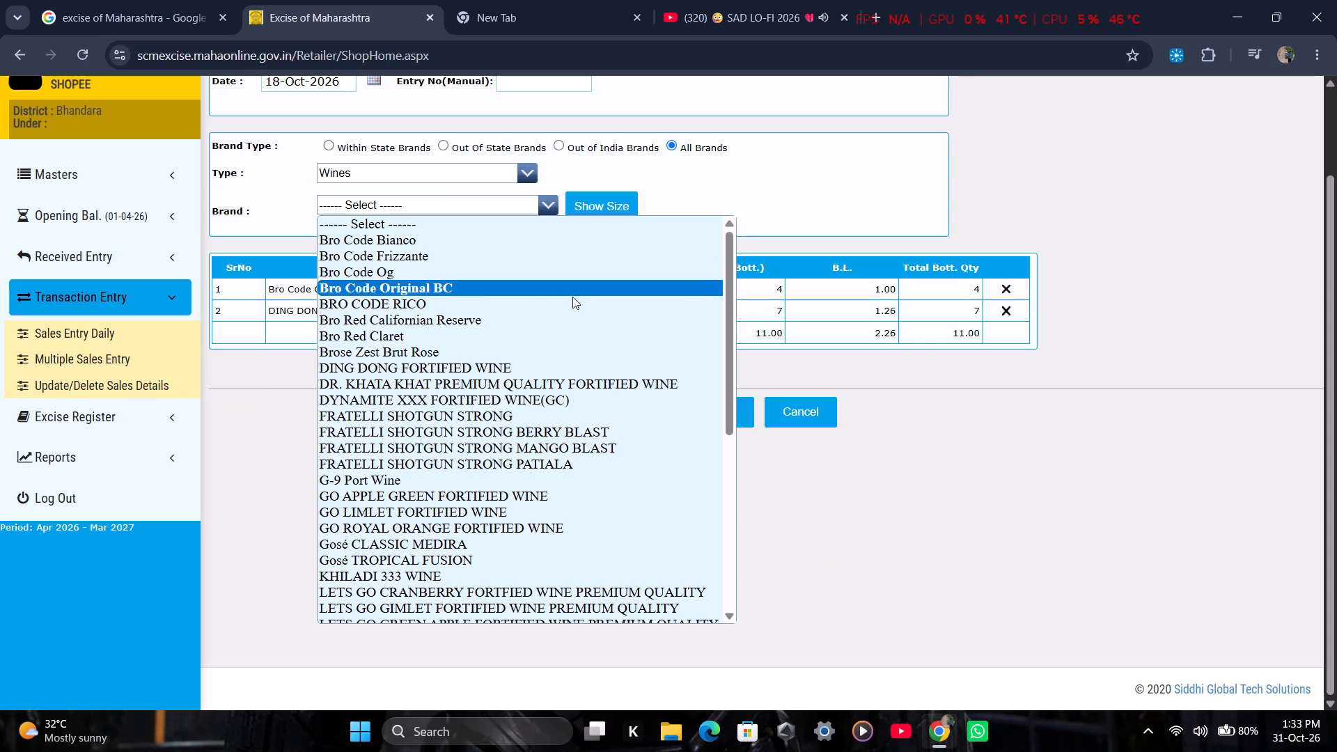
pyautogui.click(593, 389)
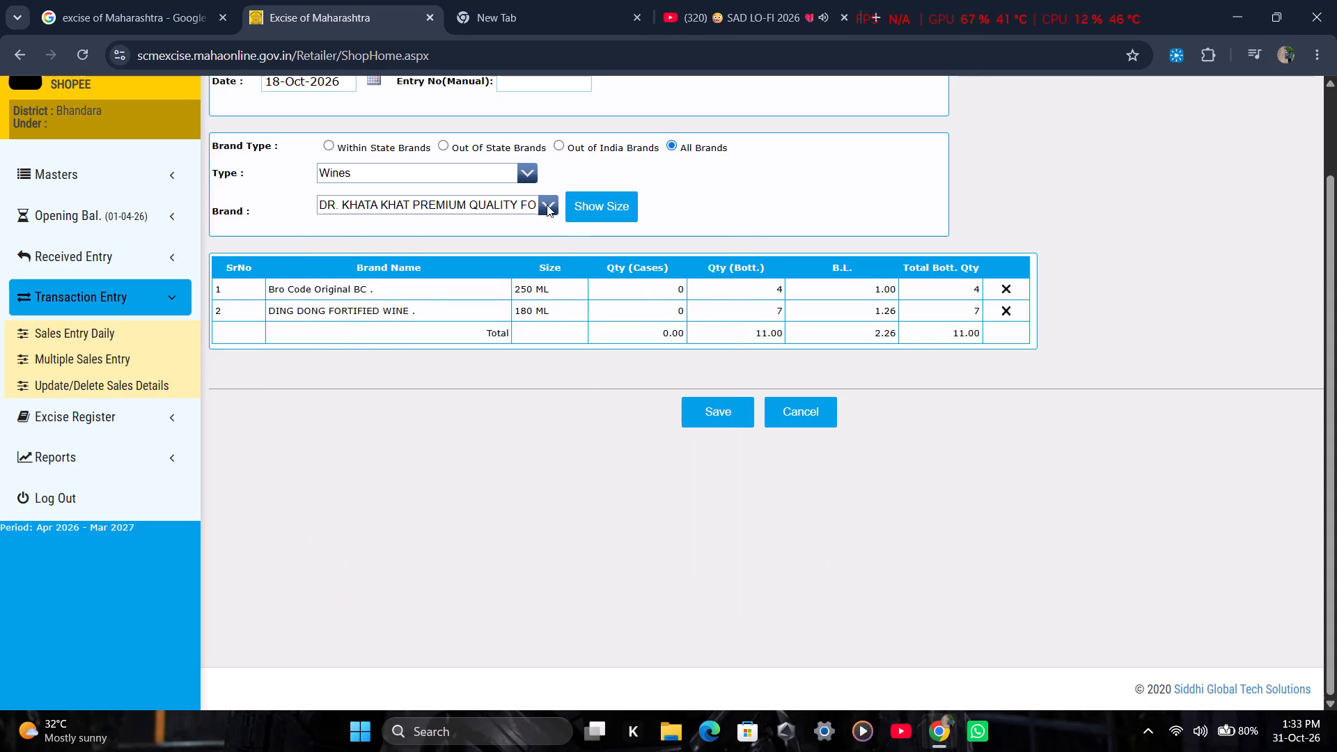
pyautogui.click(547, 205)
pyautogui.click(545, 403)
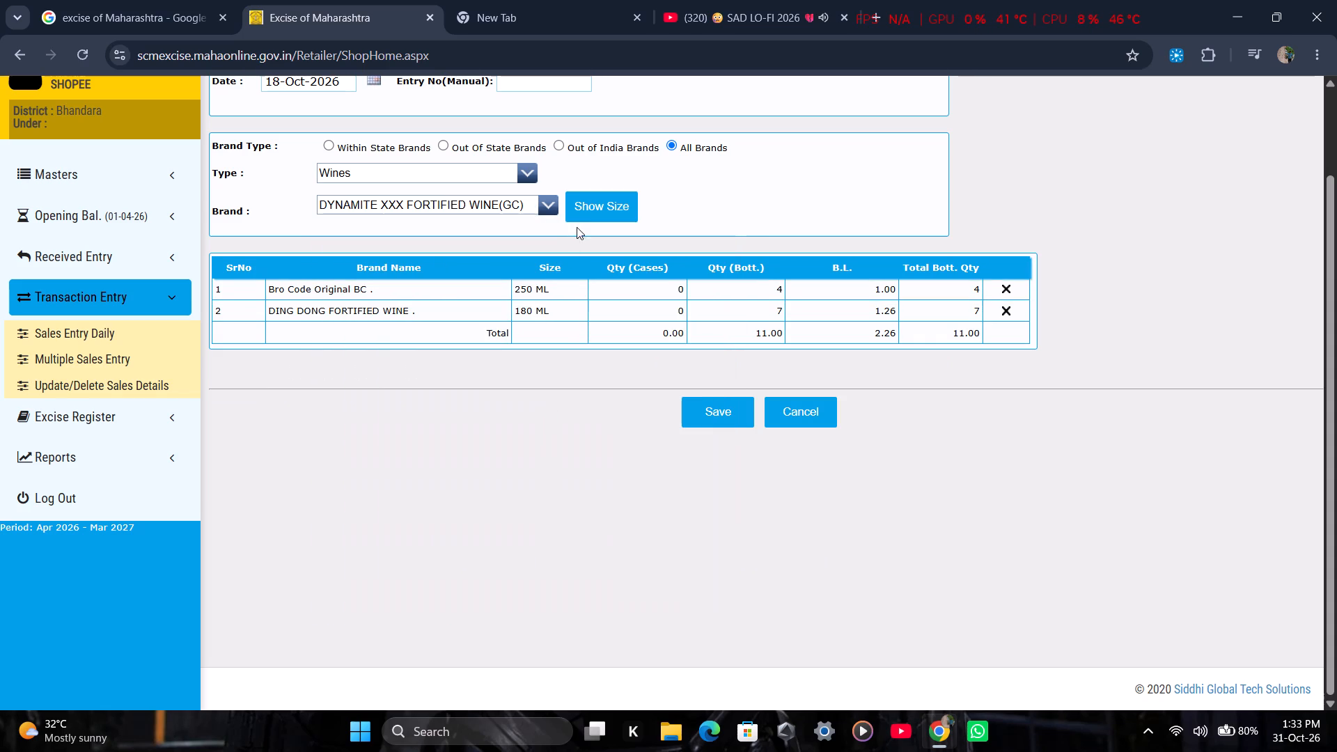
pyautogui.click(587, 201)
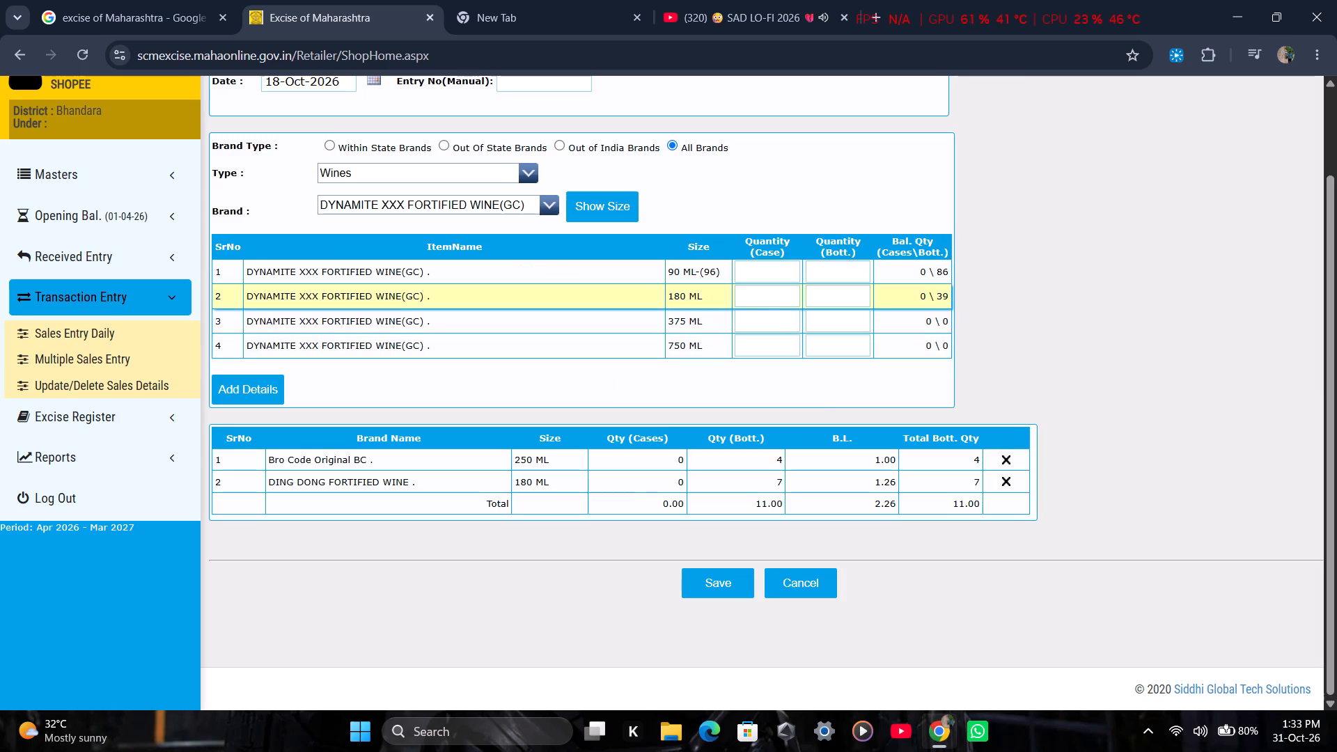
pyautogui.click(837, 301)
pyautogui.press('1')
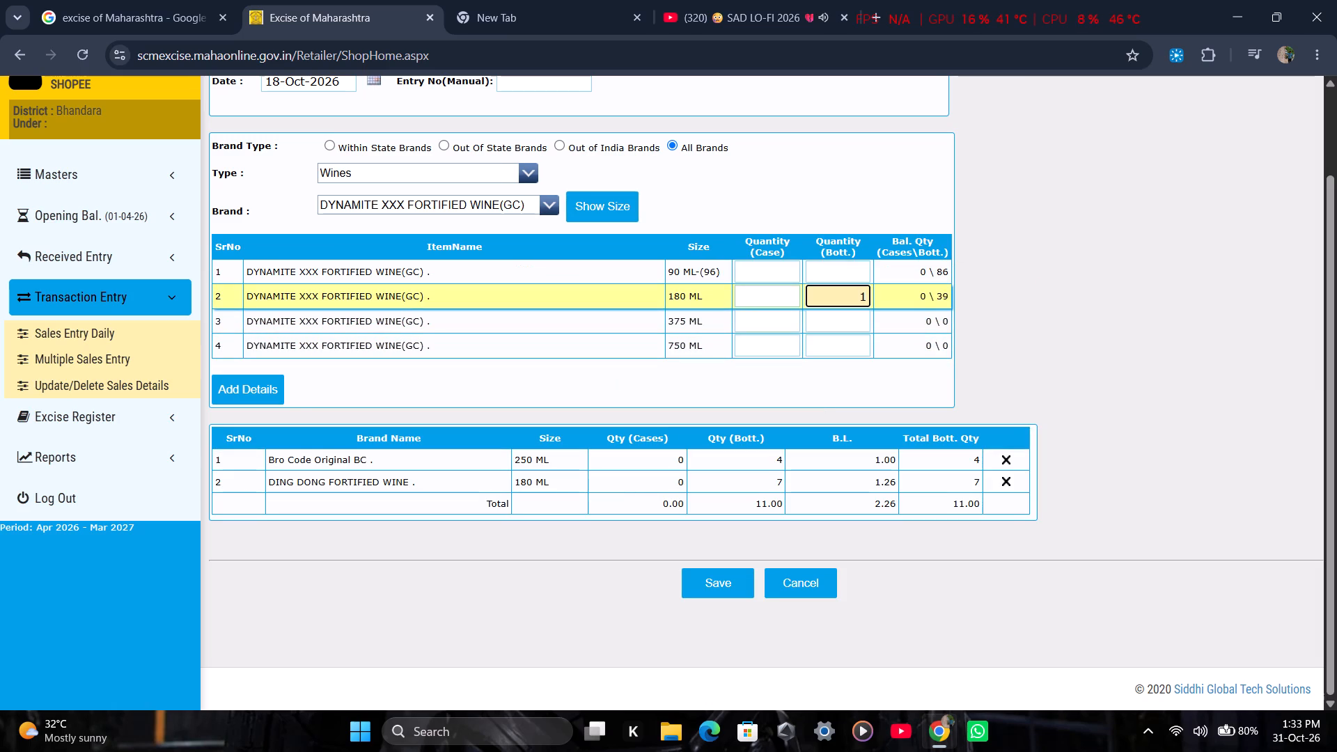
pyautogui.click(832, 274)
pyautogui.press('9')
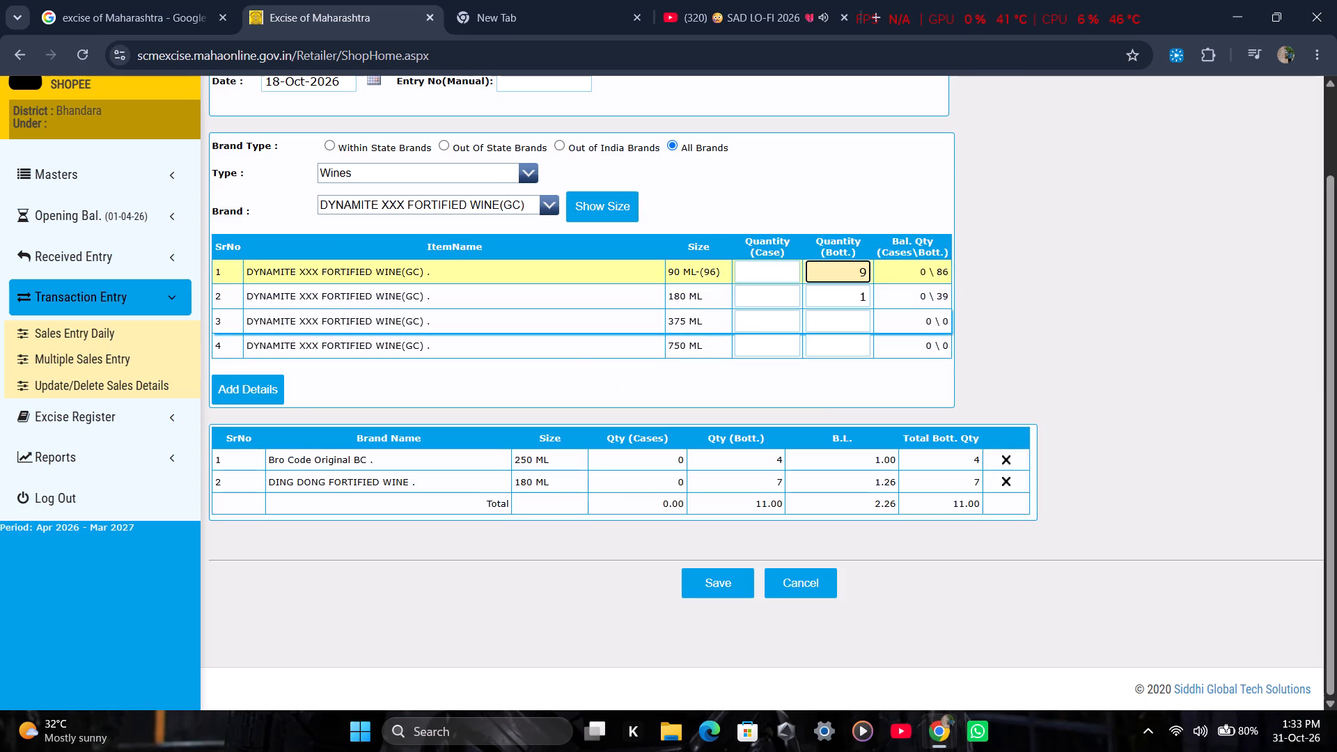
pyautogui.click(253, 385)
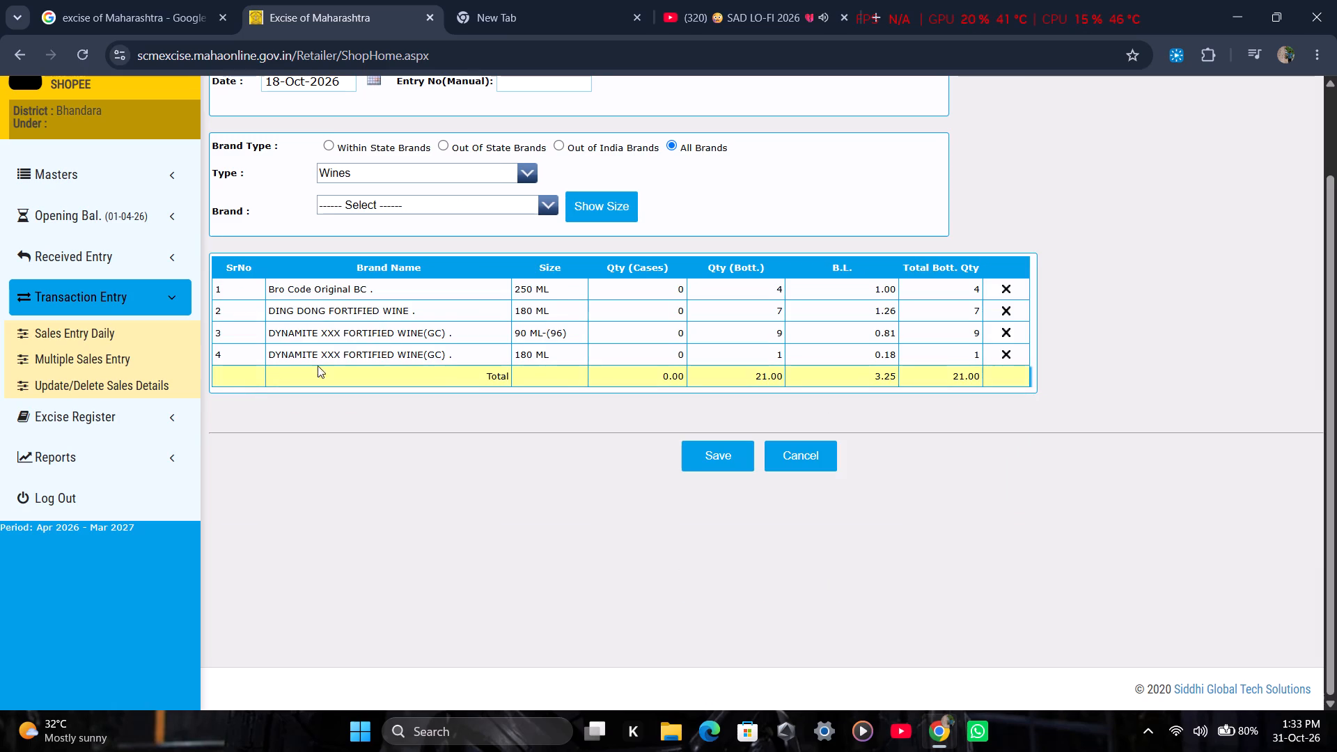
# Add a sale of 9 bottles of GO APPLE GREEN FORTIFIED WINE 180 ML to the entry.
pyautogui.scroll(-6, 446, 300)
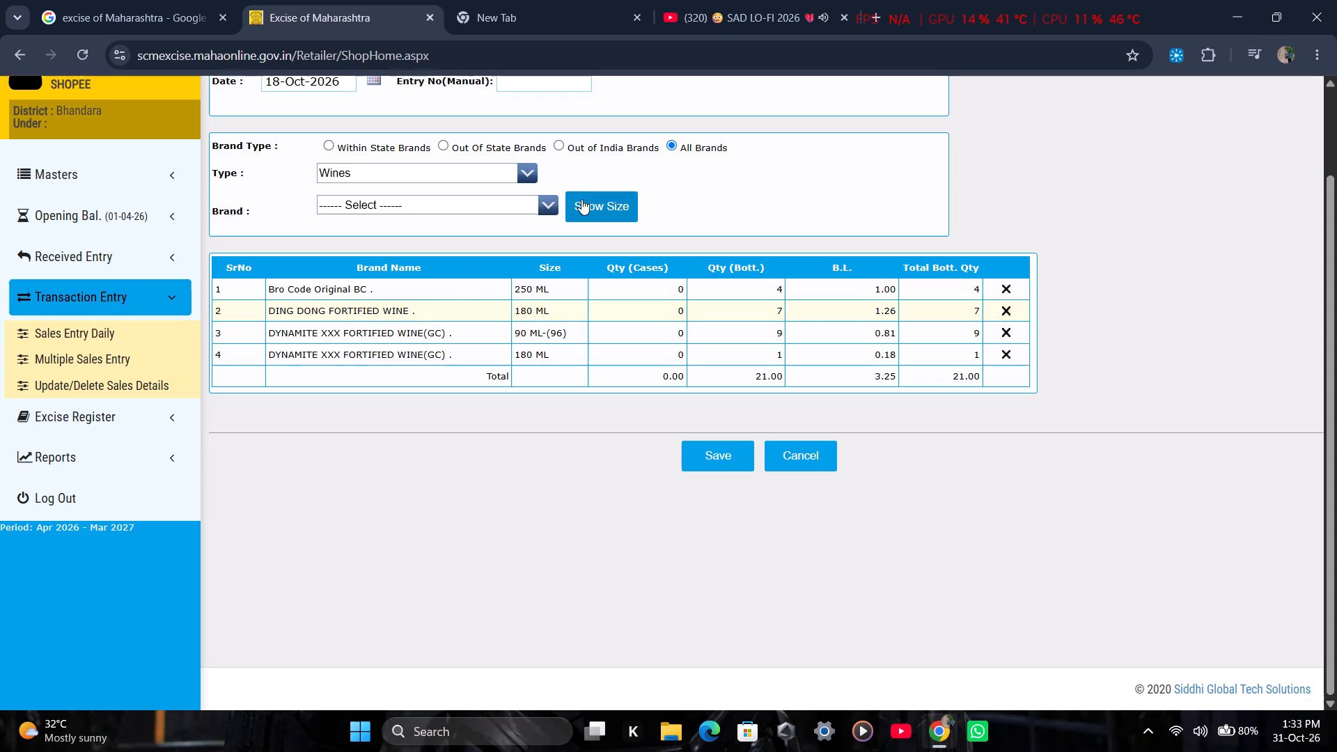
pyautogui.click(542, 206)
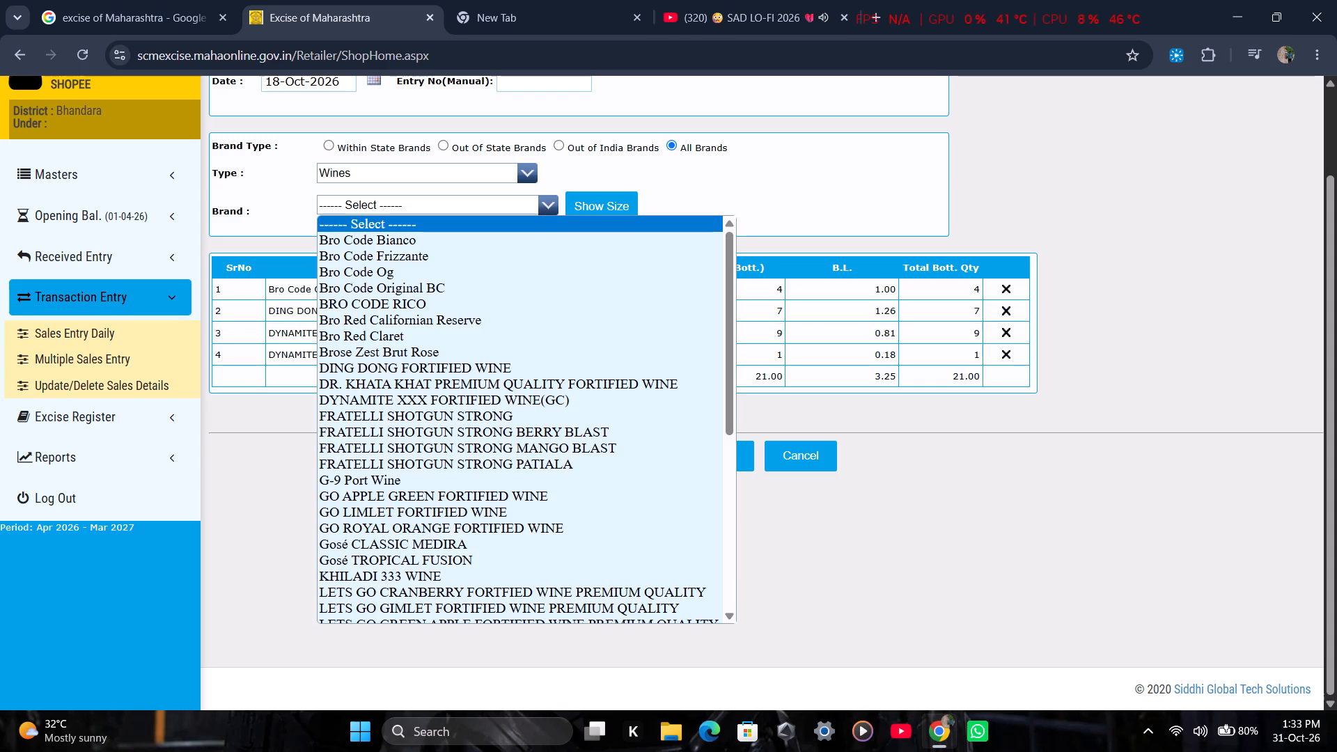
pyautogui.click(506, 496)
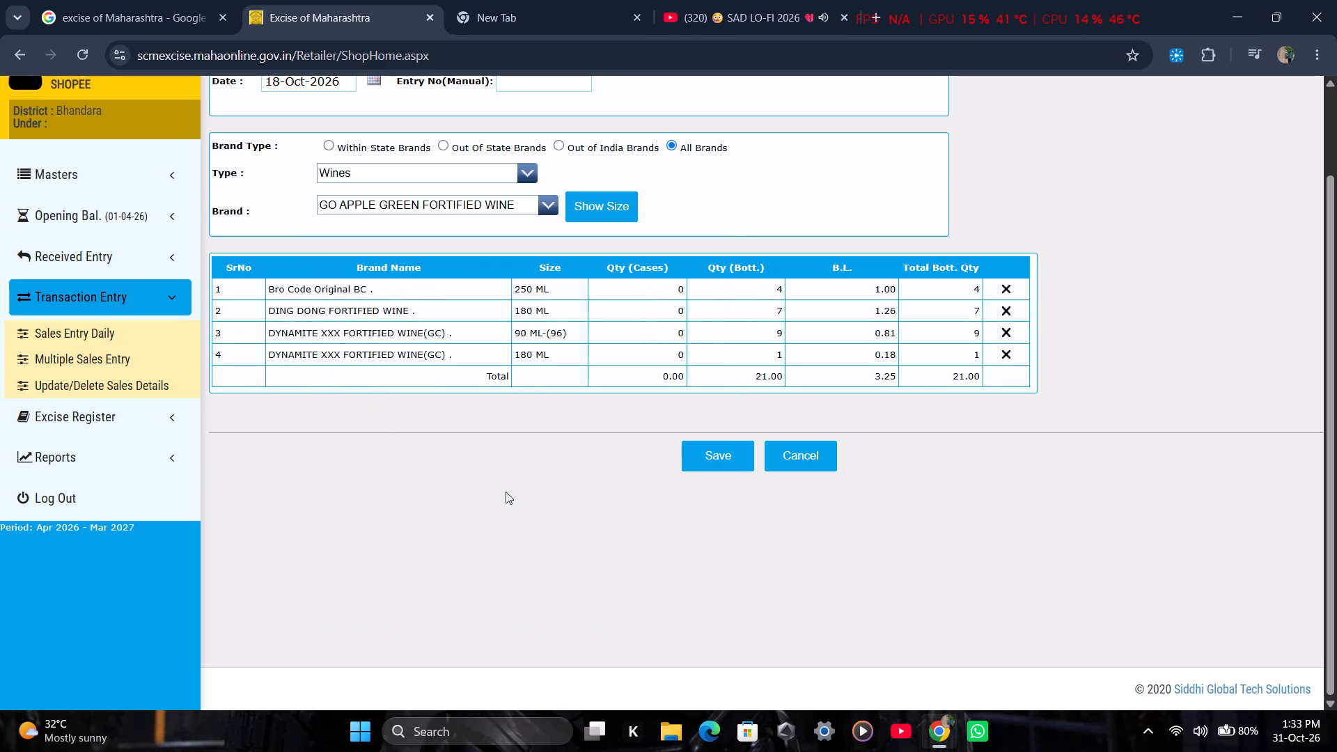
pyautogui.click(597, 204)
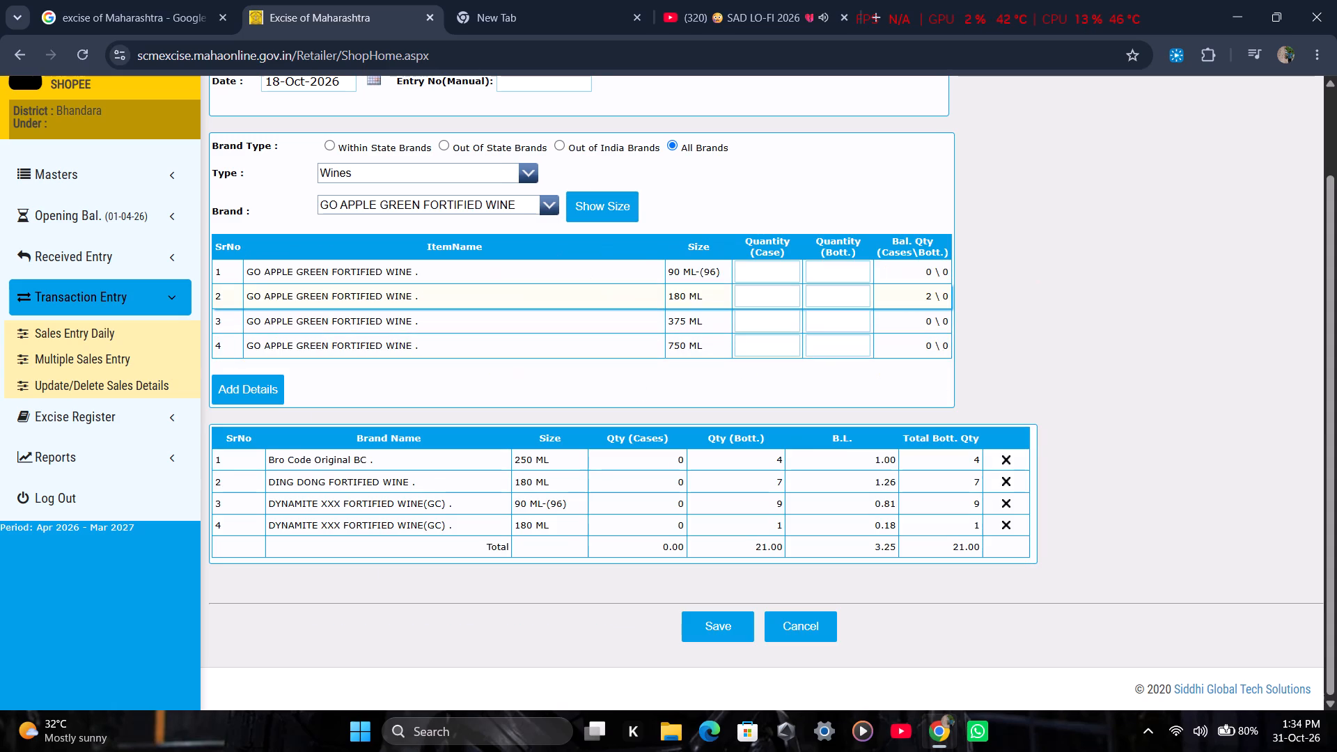
pyautogui.click(825, 297)
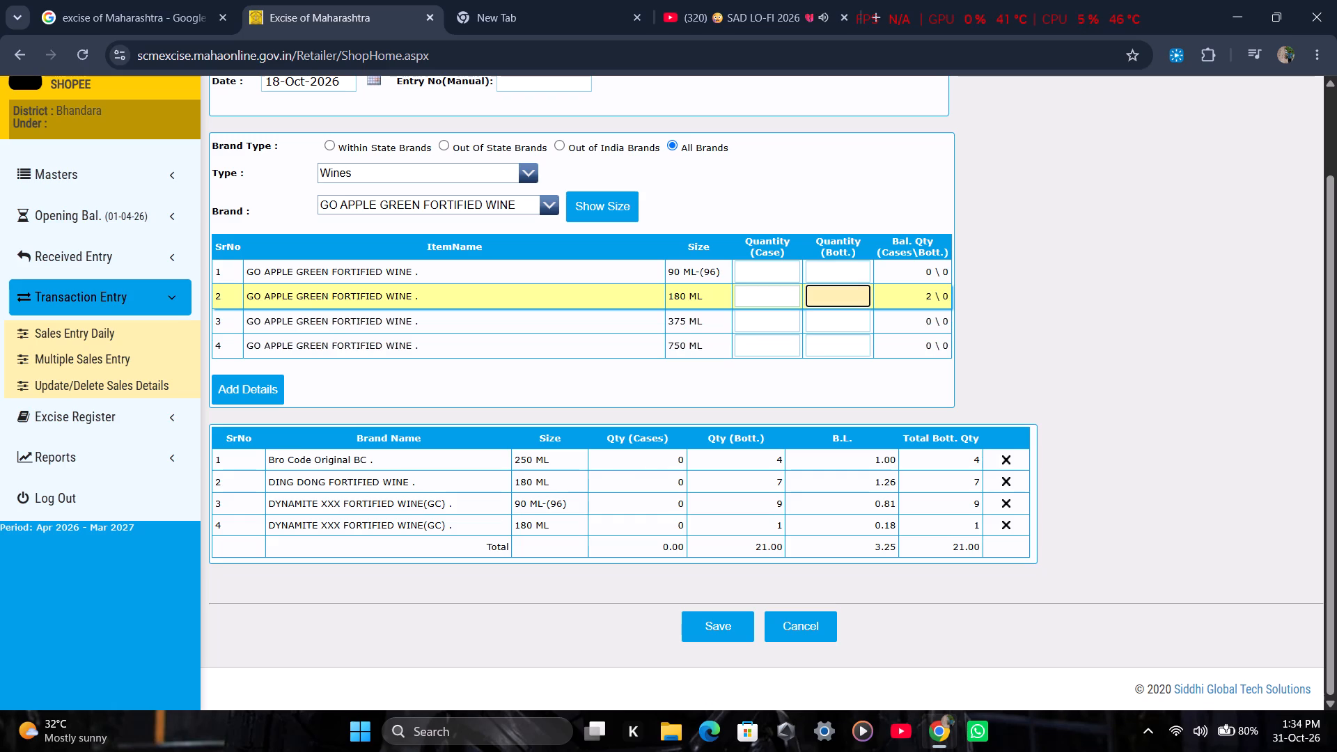
pyautogui.press('9')
pyautogui.click(257, 383)
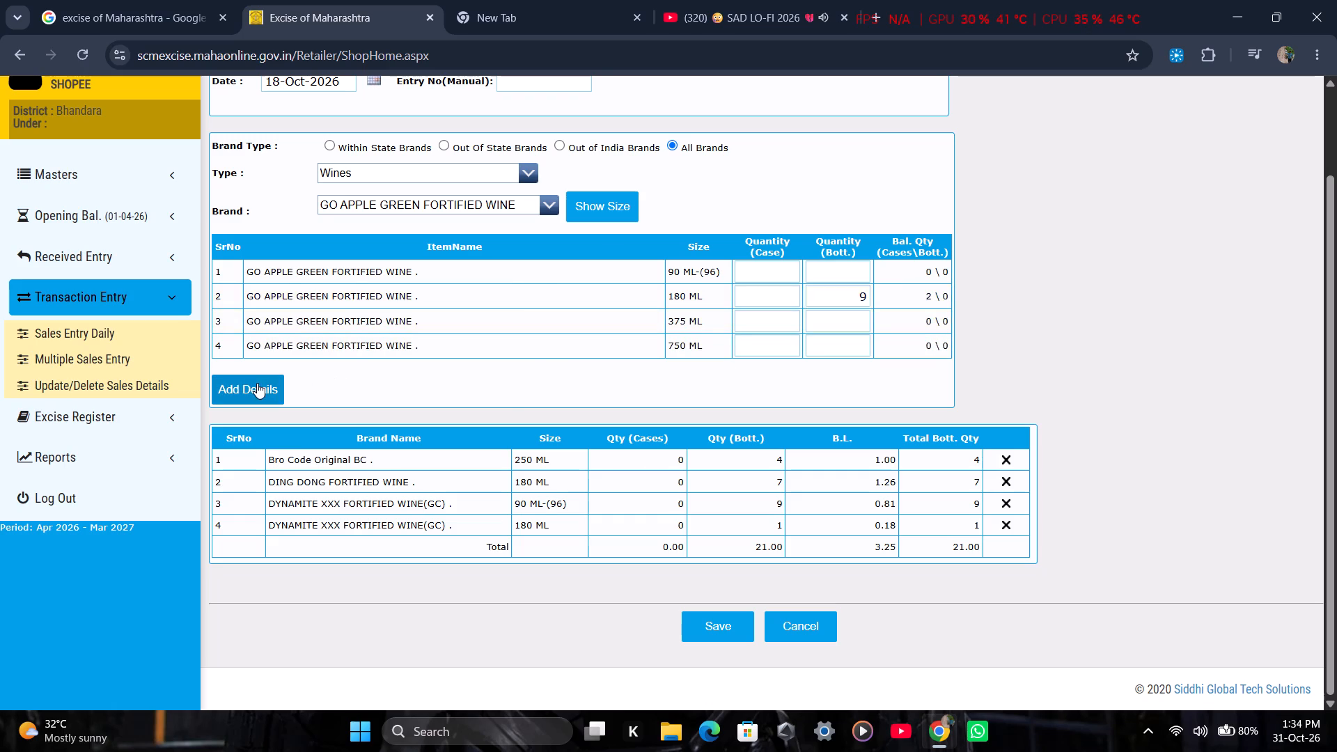
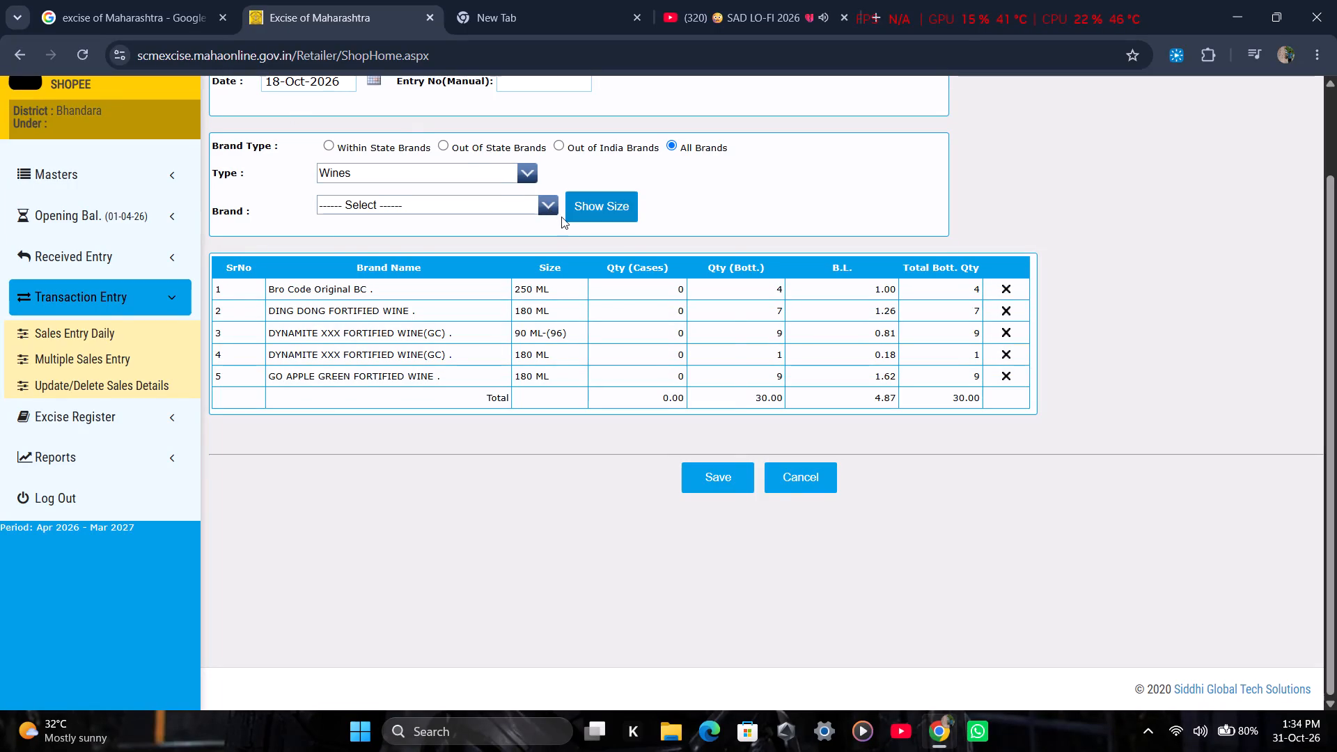
# Add a sale of 3 bottles of Gosé TROPICAL FUSION 180 ML to the entry.
pyautogui.click(547, 205)
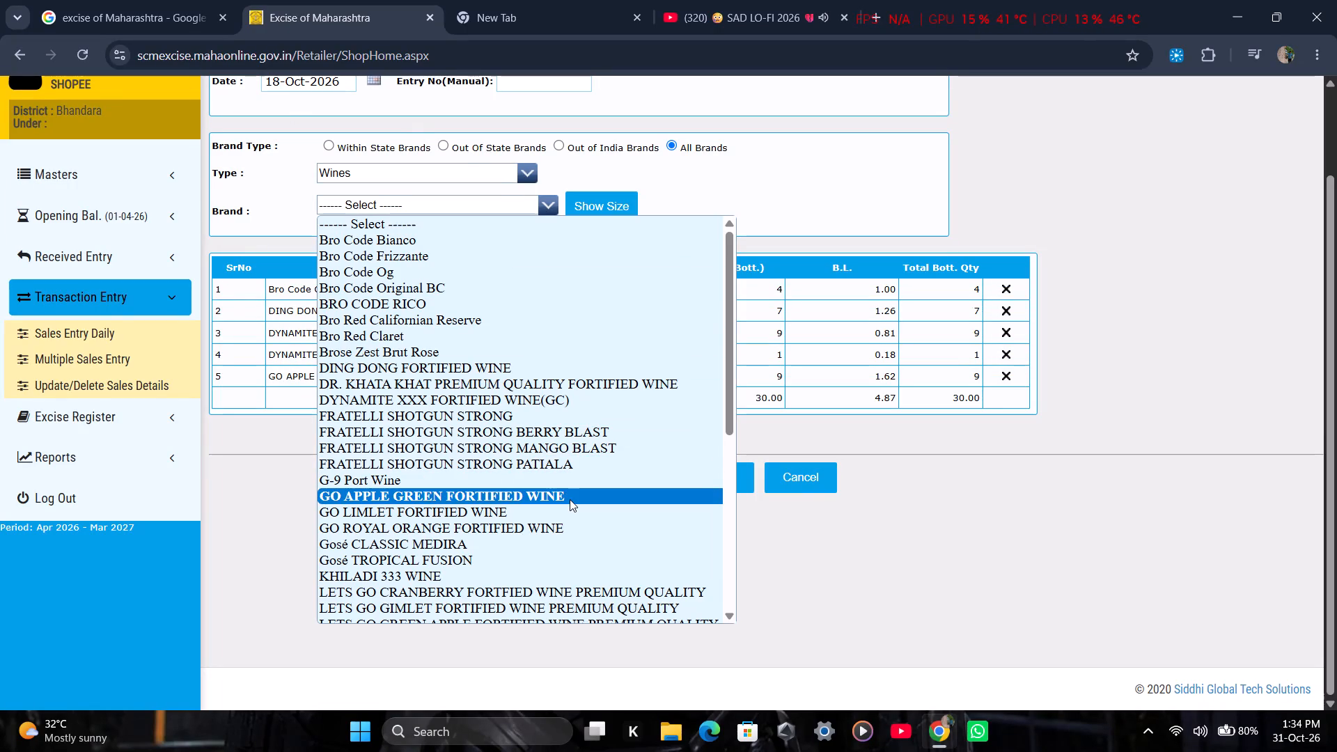
pyautogui.click(604, 554)
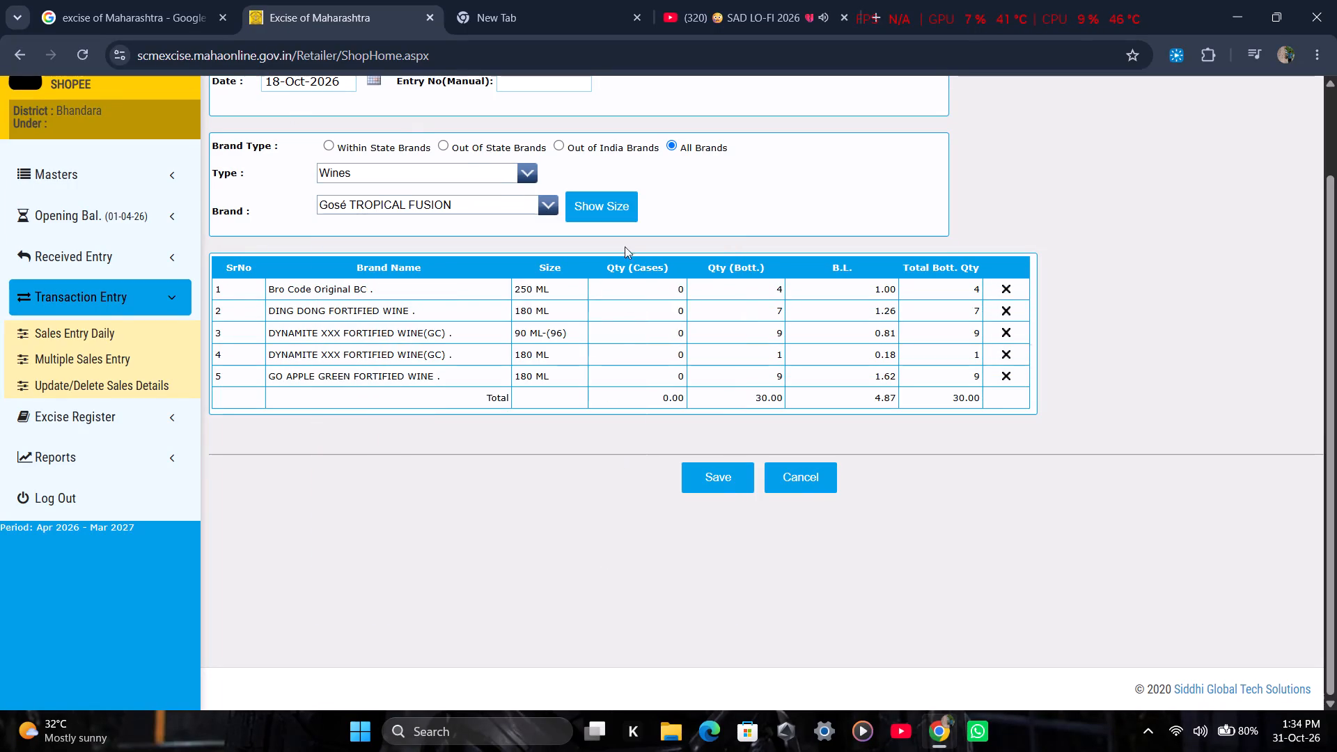
pyautogui.click(623, 214)
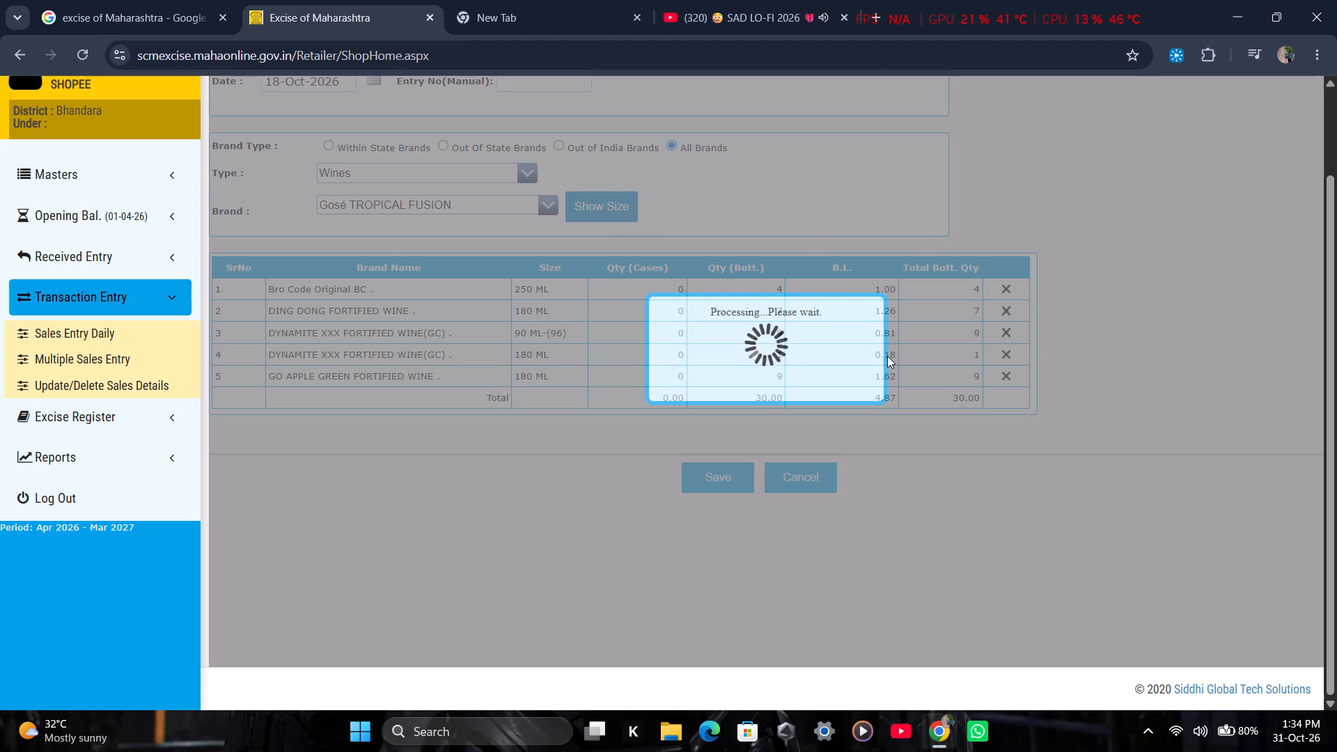
pyautogui.click(830, 272)
pyautogui.press('3')
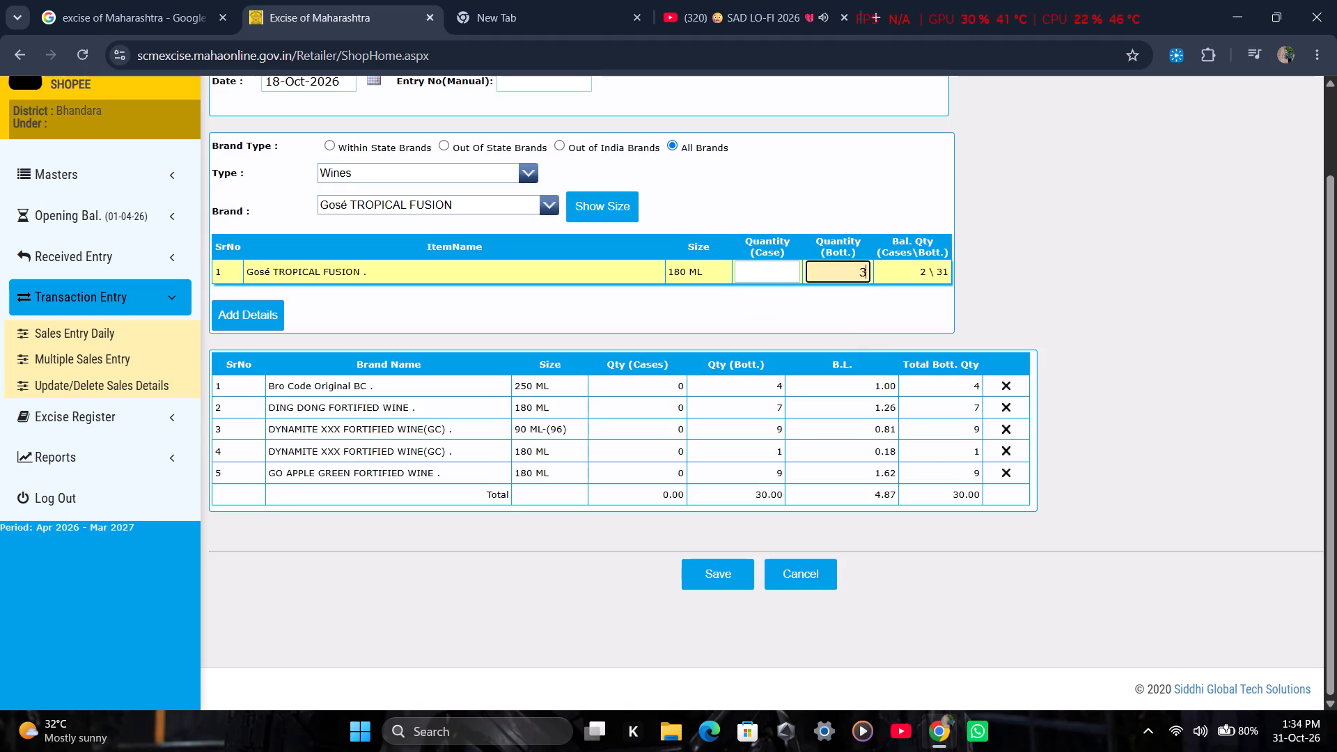
pyautogui.click(274, 313)
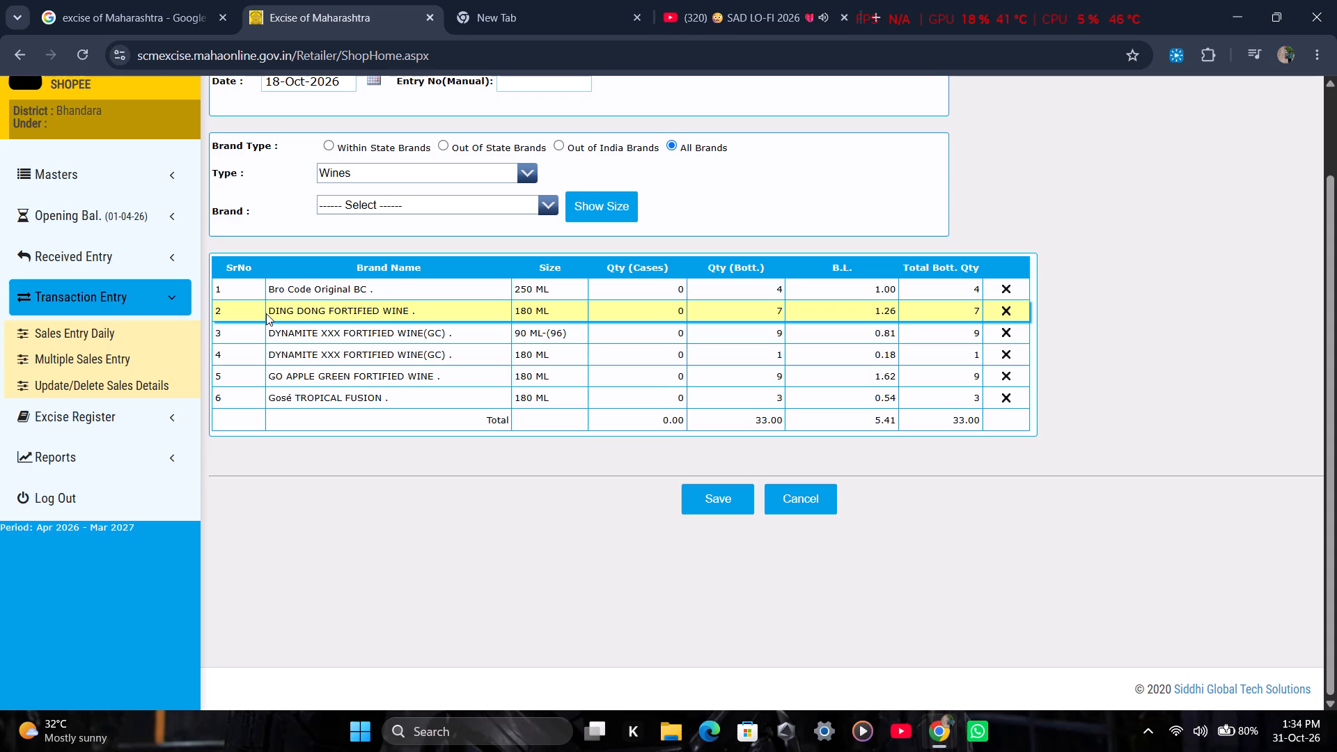
# Add a sale of 1 bottle of LETS GO JAMUN FORTIFIED WINE PREMIUM QUALITY 180 ML (Pet) to the entry.
pyautogui.click(538, 204)
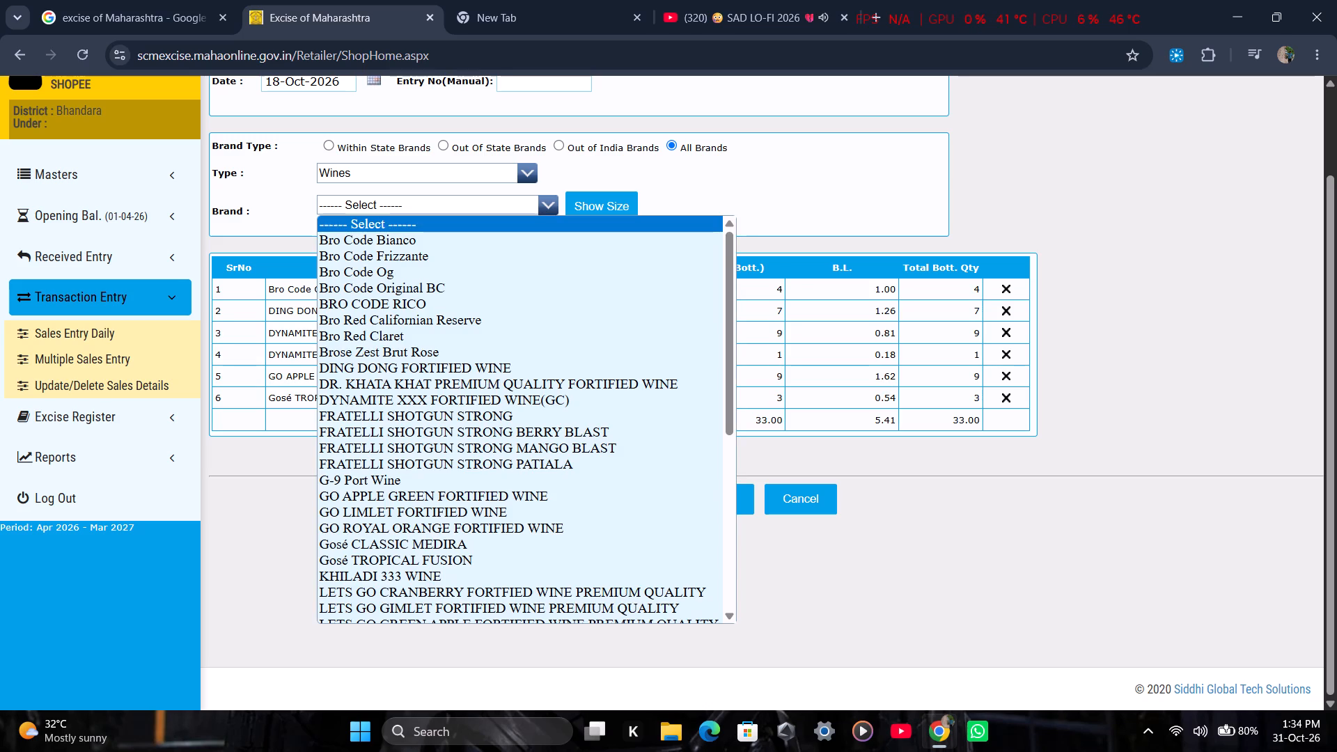
pyautogui.scroll(-3, 601, 478)
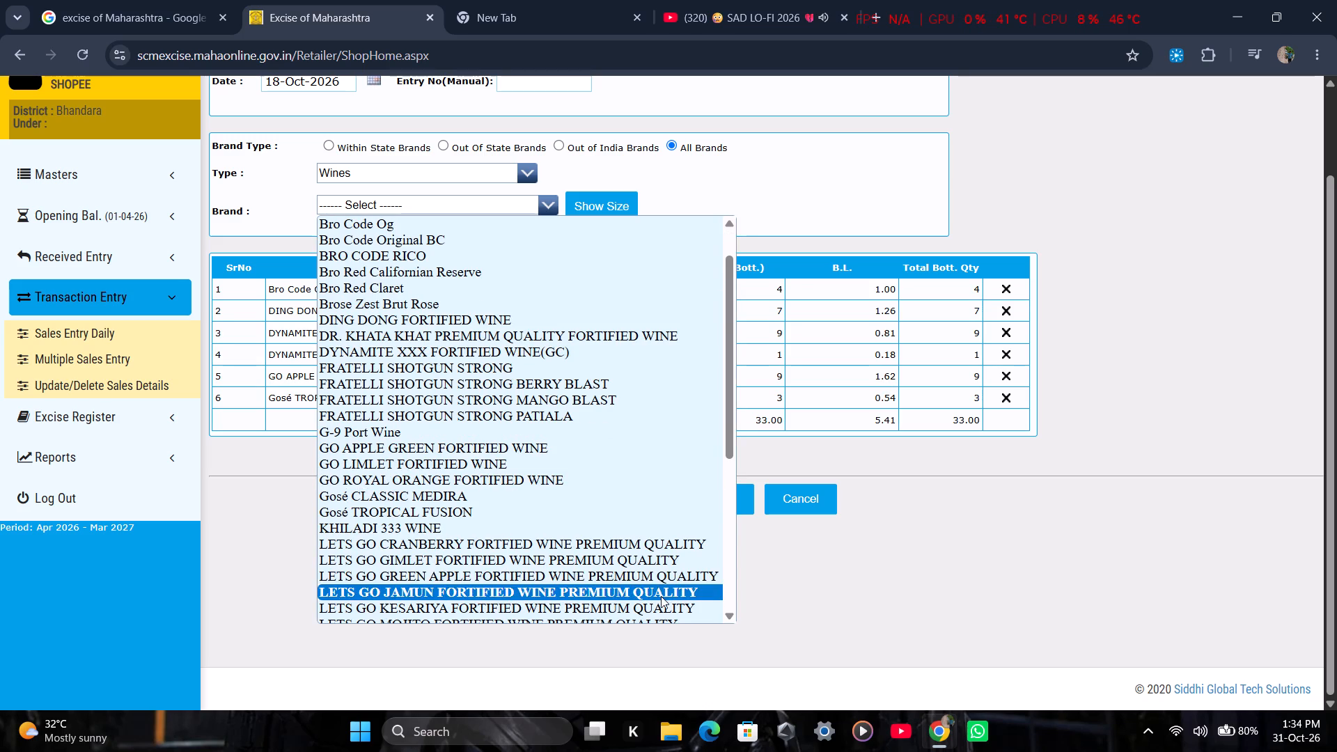
pyautogui.click(661, 596)
pyautogui.click(601, 210)
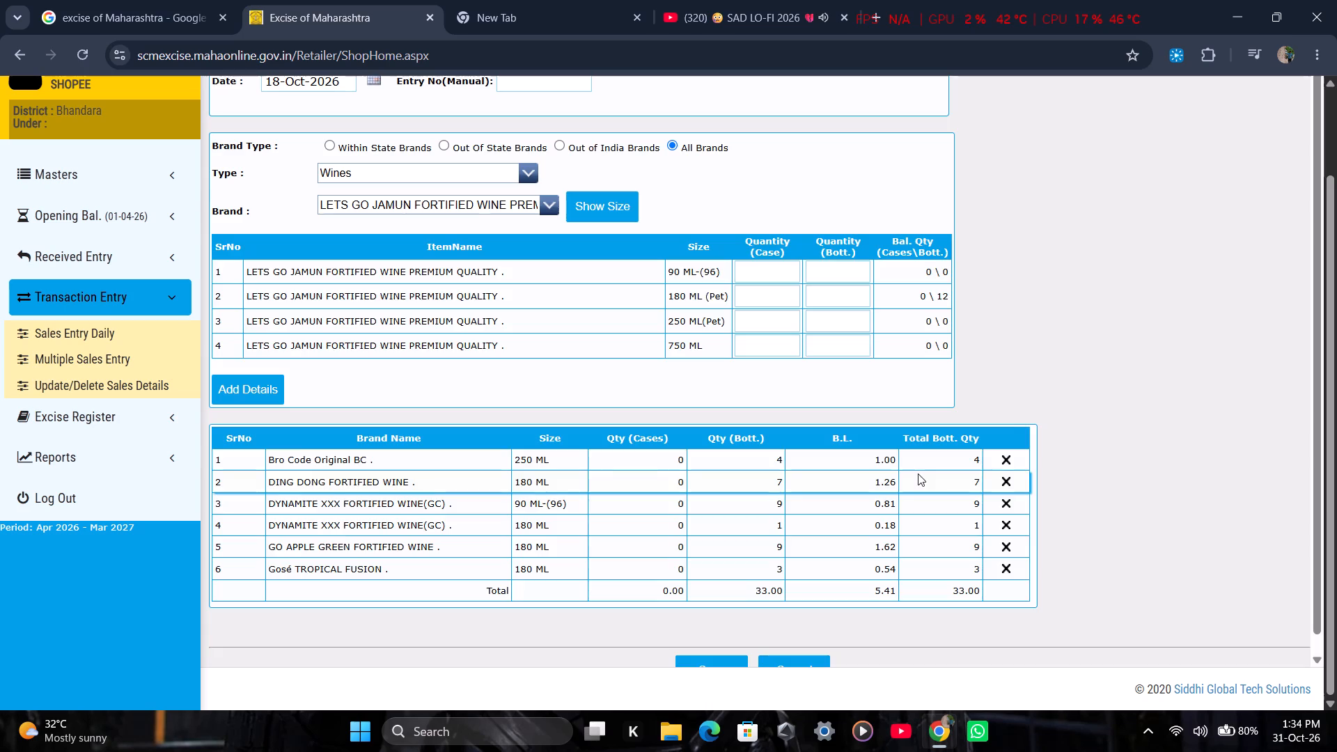
pyautogui.click(836, 299)
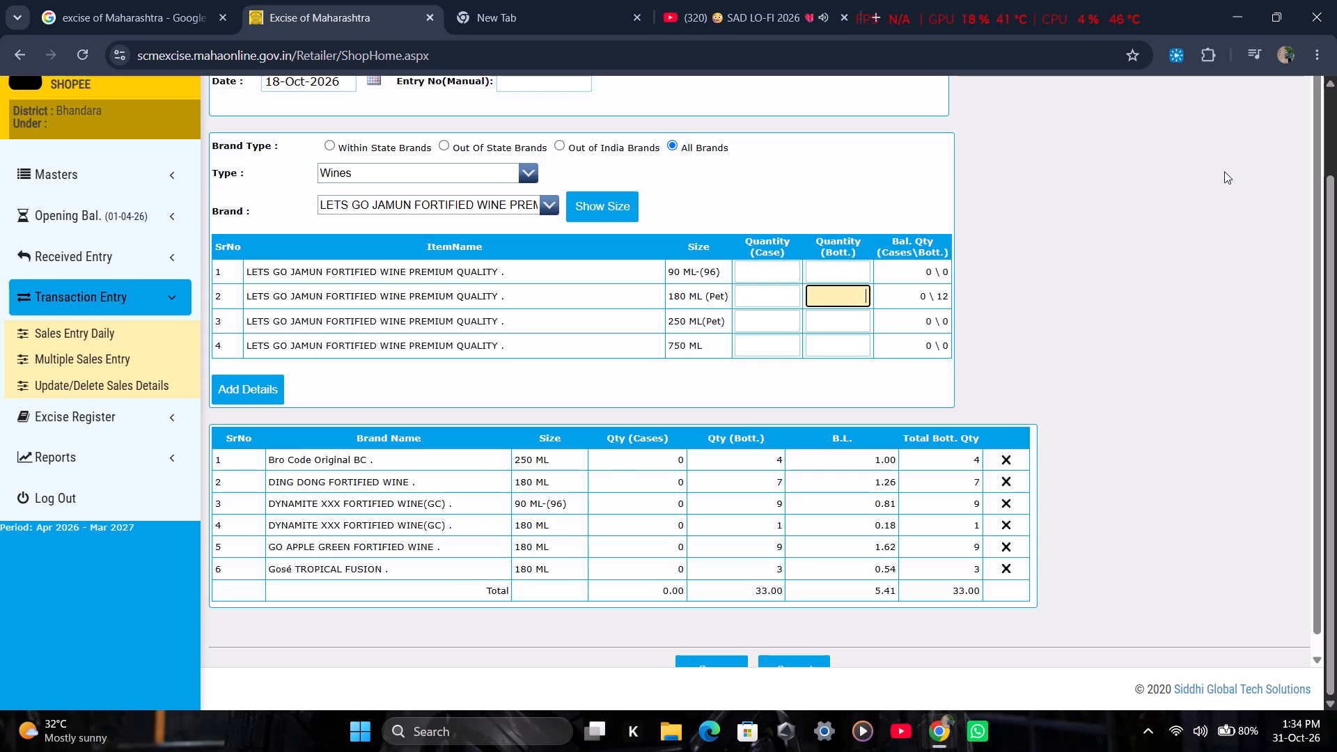
pyautogui.press('1')
pyautogui.click(247, 378)
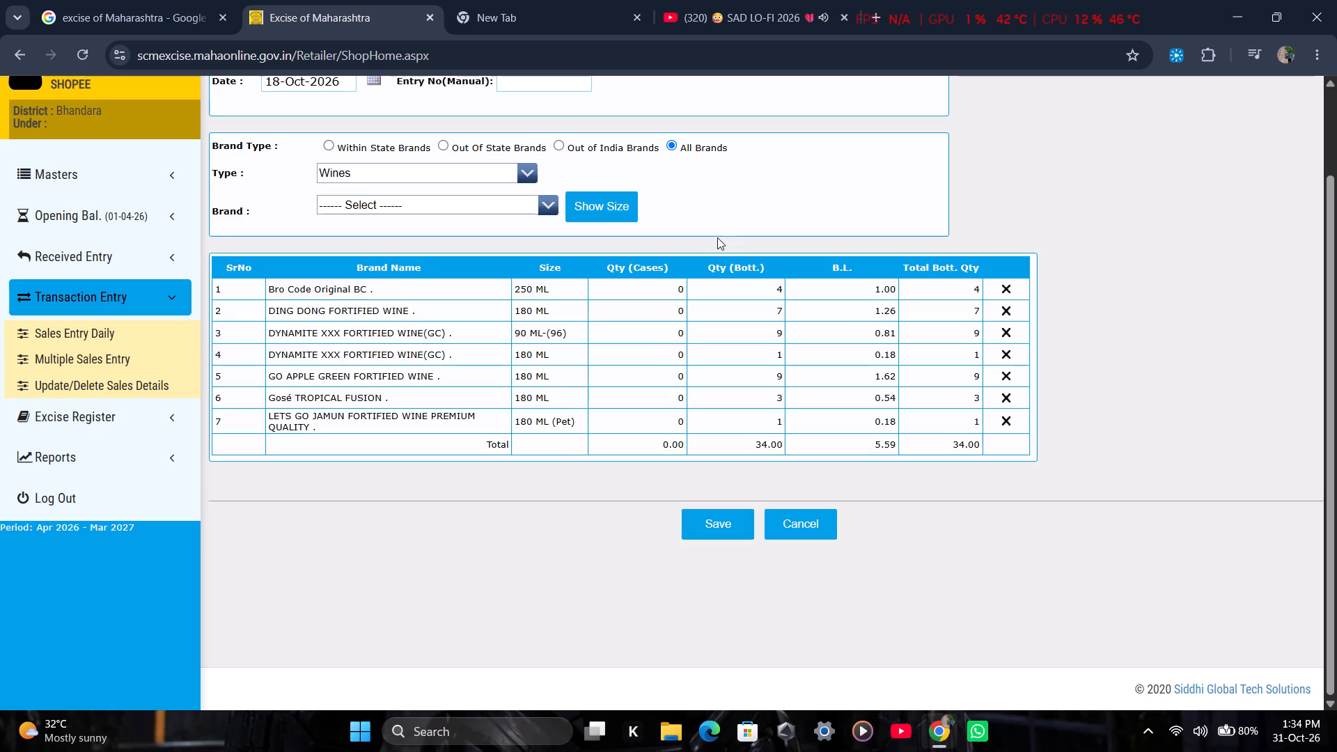
# Add a sale of 1 bottle of Sula Port Wine 1000 375 ML to the entry.
pyautogui.scroll(-2, 713, 164)
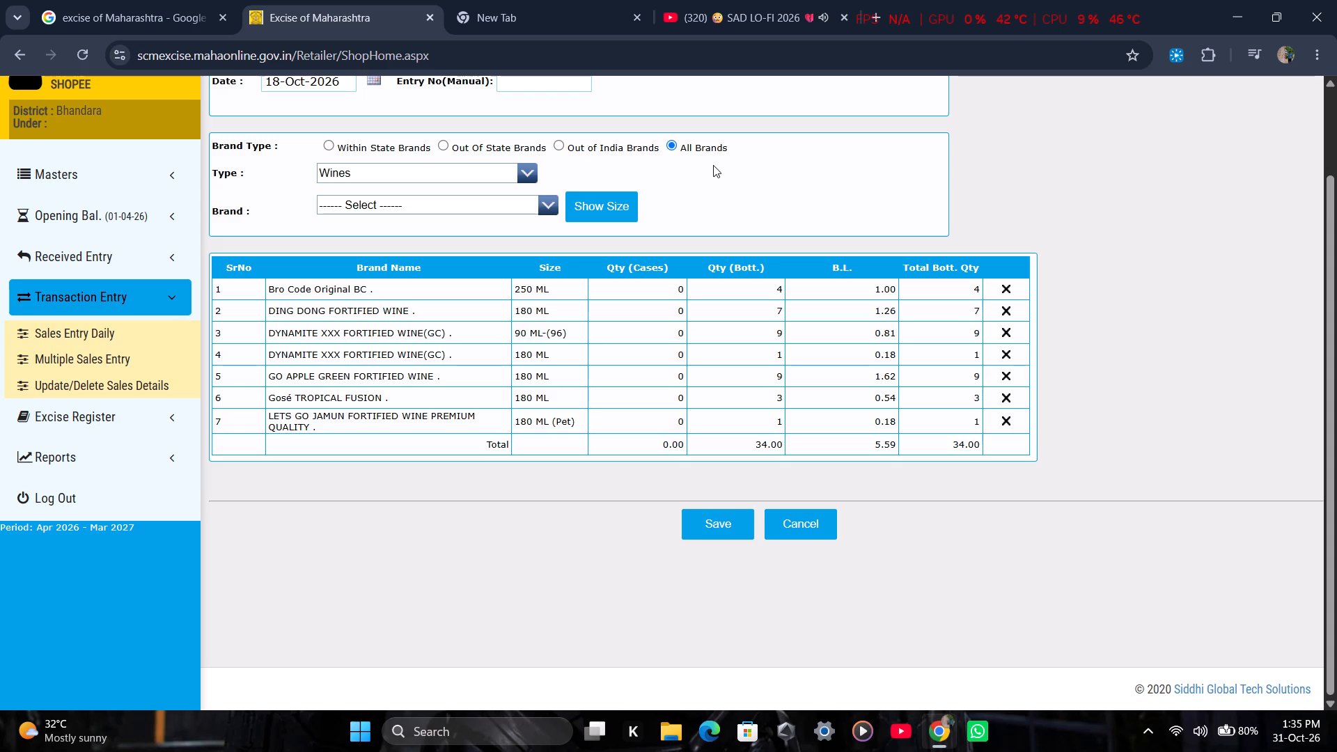
pyautogui.scroll(-5, 713, 165)
pyautogui.click(542, 199)
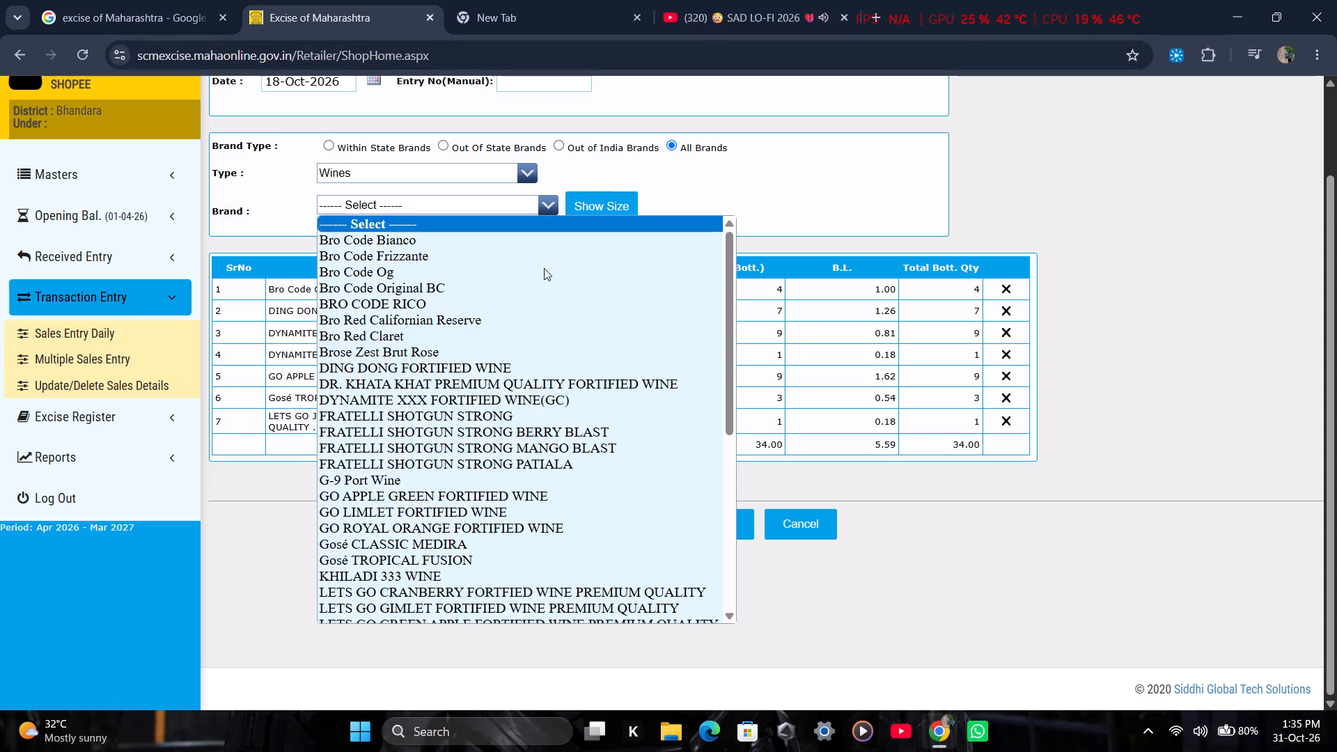
pyautogui.scroll(-16, 577, 425)
pyautogui.scroll(-8, 579, 432)
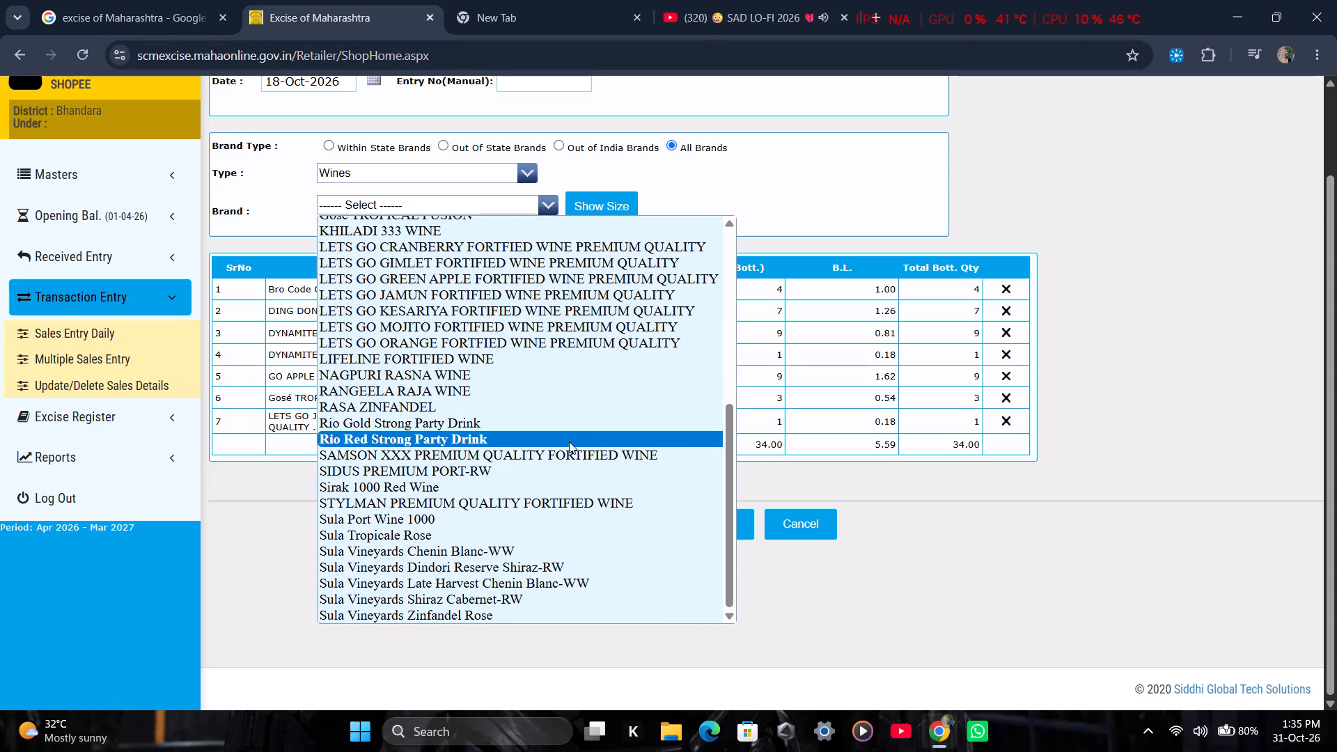
pyautogui.click(577, 524)
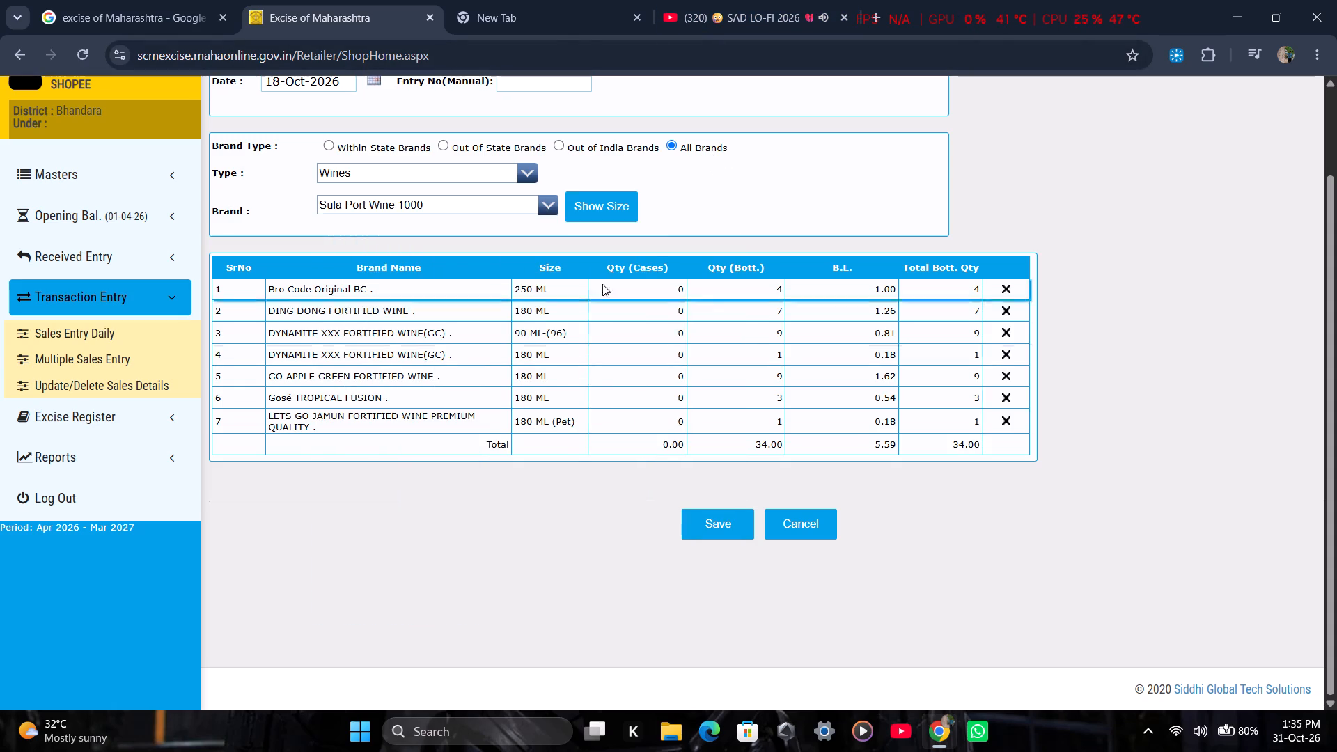
pyautogui.click(623, 205)
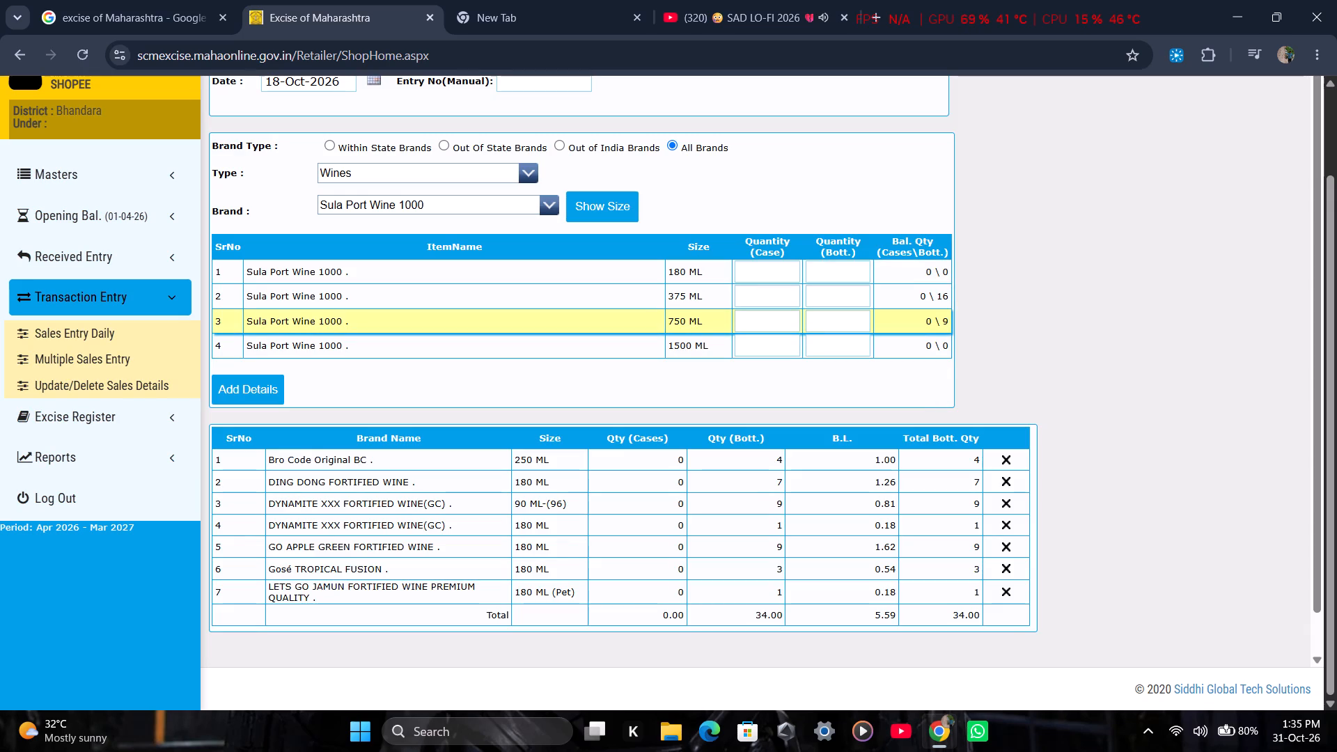
pyautogui.click(839, 292)
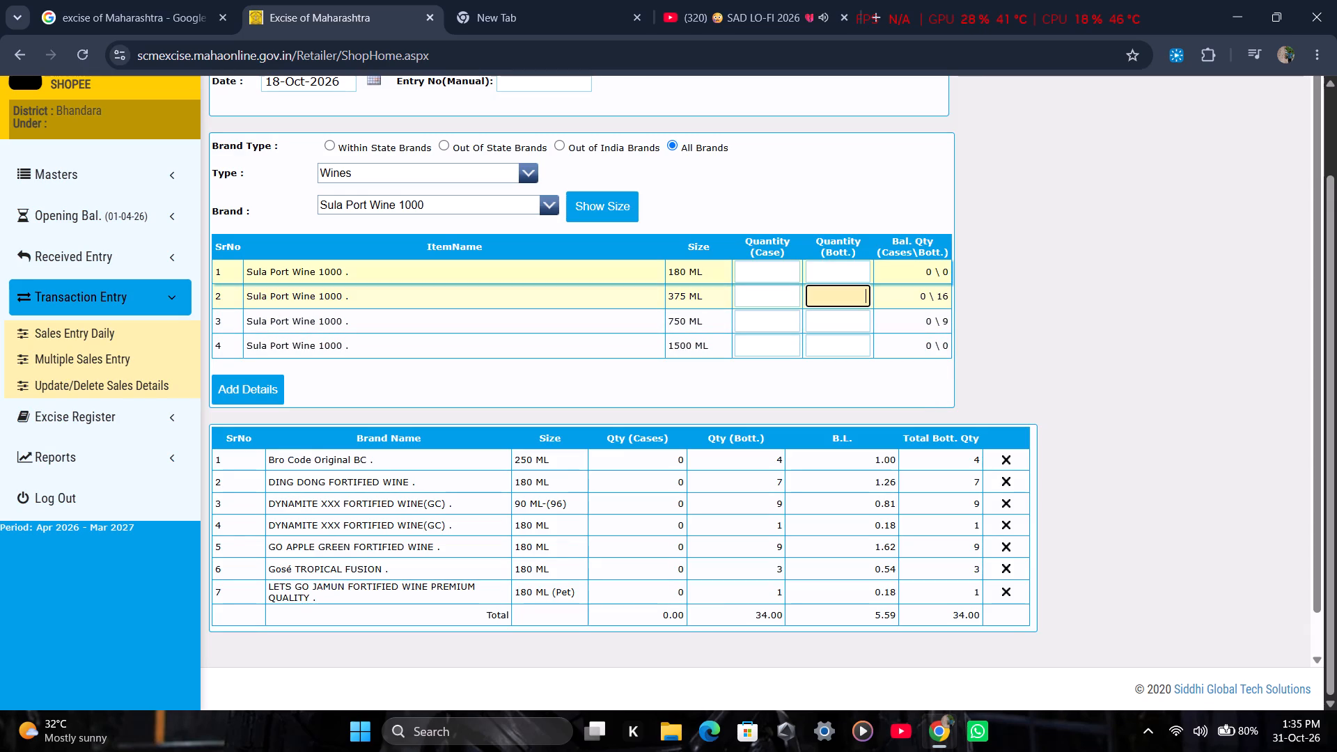
pyautogui.press('1')
pyautogui.click(237, 384)
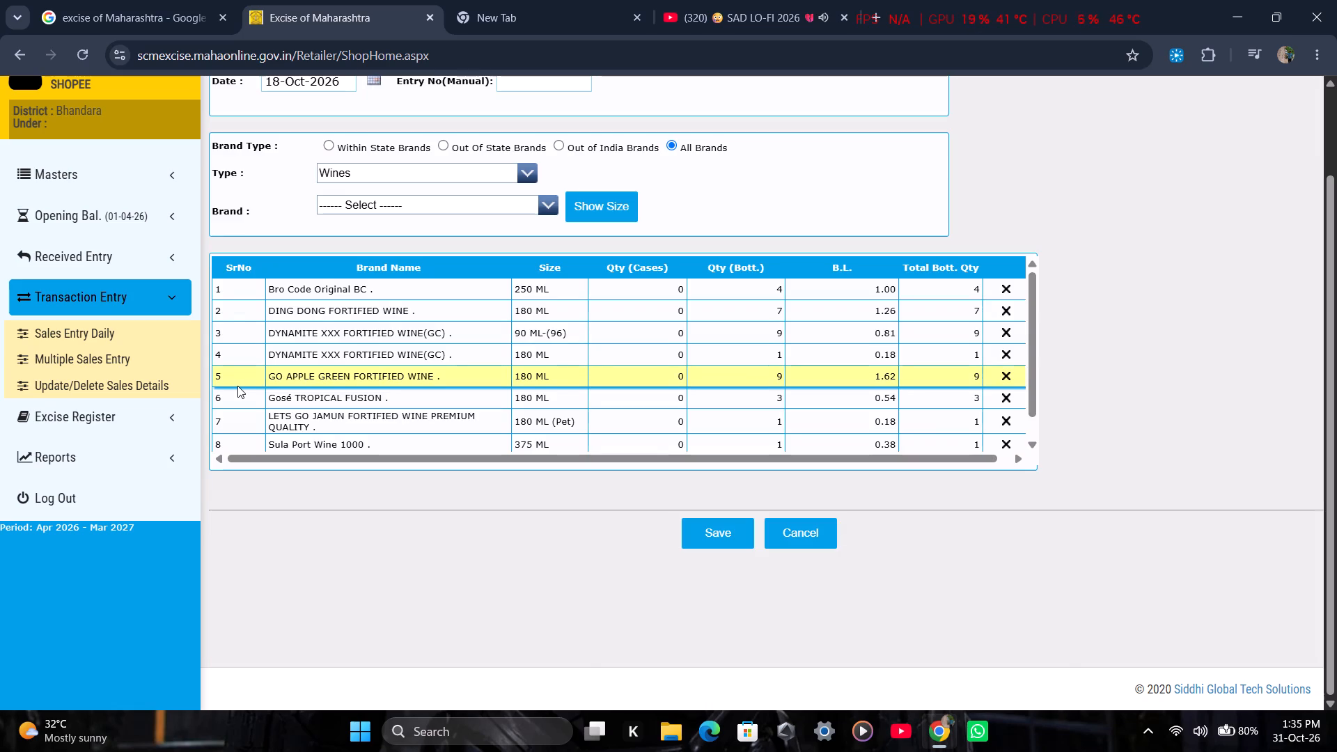
# Add a sale of 14 bottles of SAMSON XXX PREMIUM QUALITY FORTIFIED WINE 180 ML to the entry.
pyautogui.scroll(-4, 246, 391)
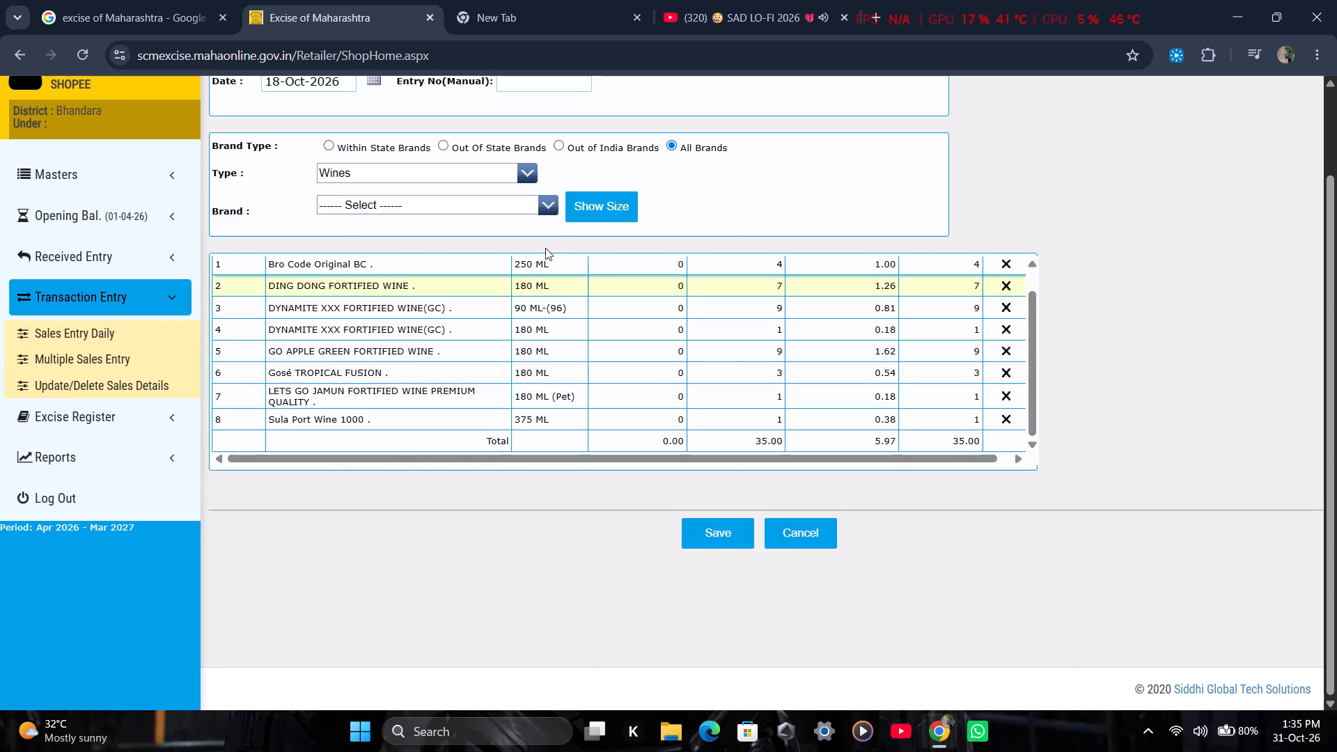
pyautogui.click(556, 201)
pyautogui.scroll(-10, 478, 492)
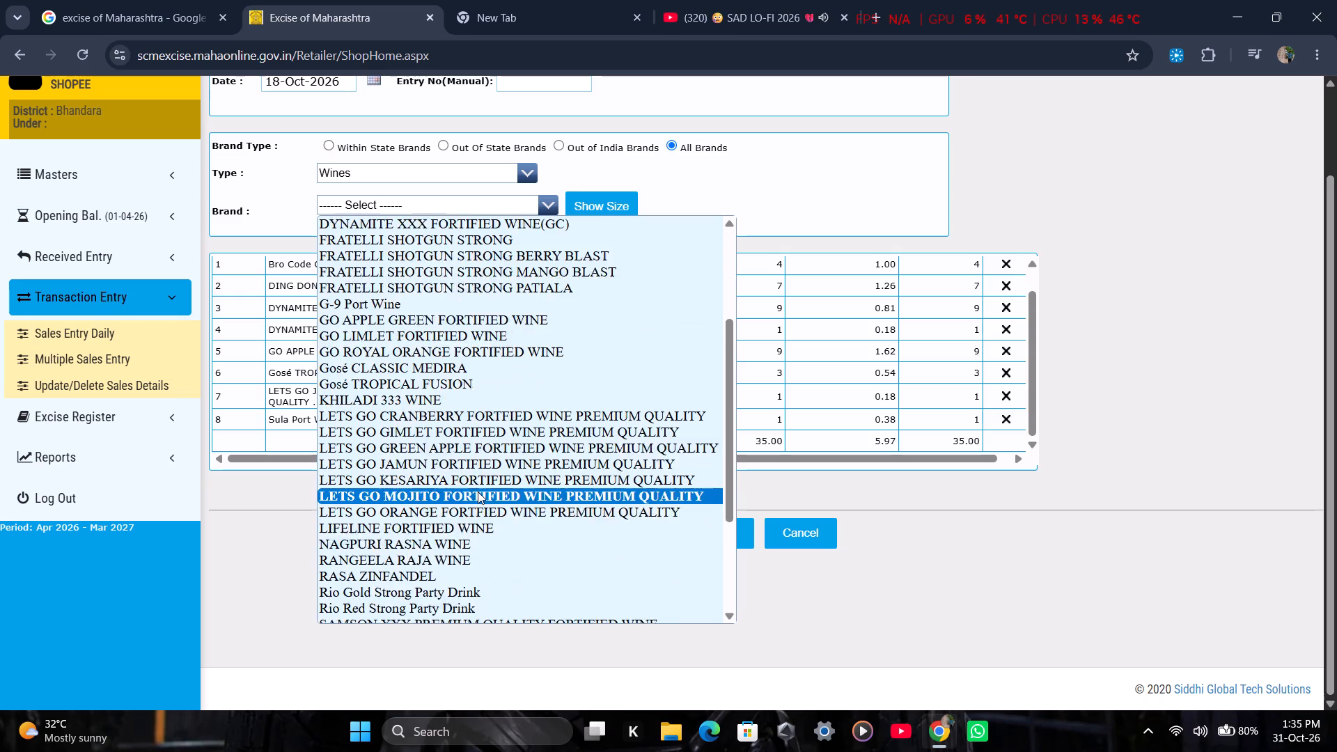
pyautogui.scroll(-4, 478, 492)
pyautogui.click(501, 572)
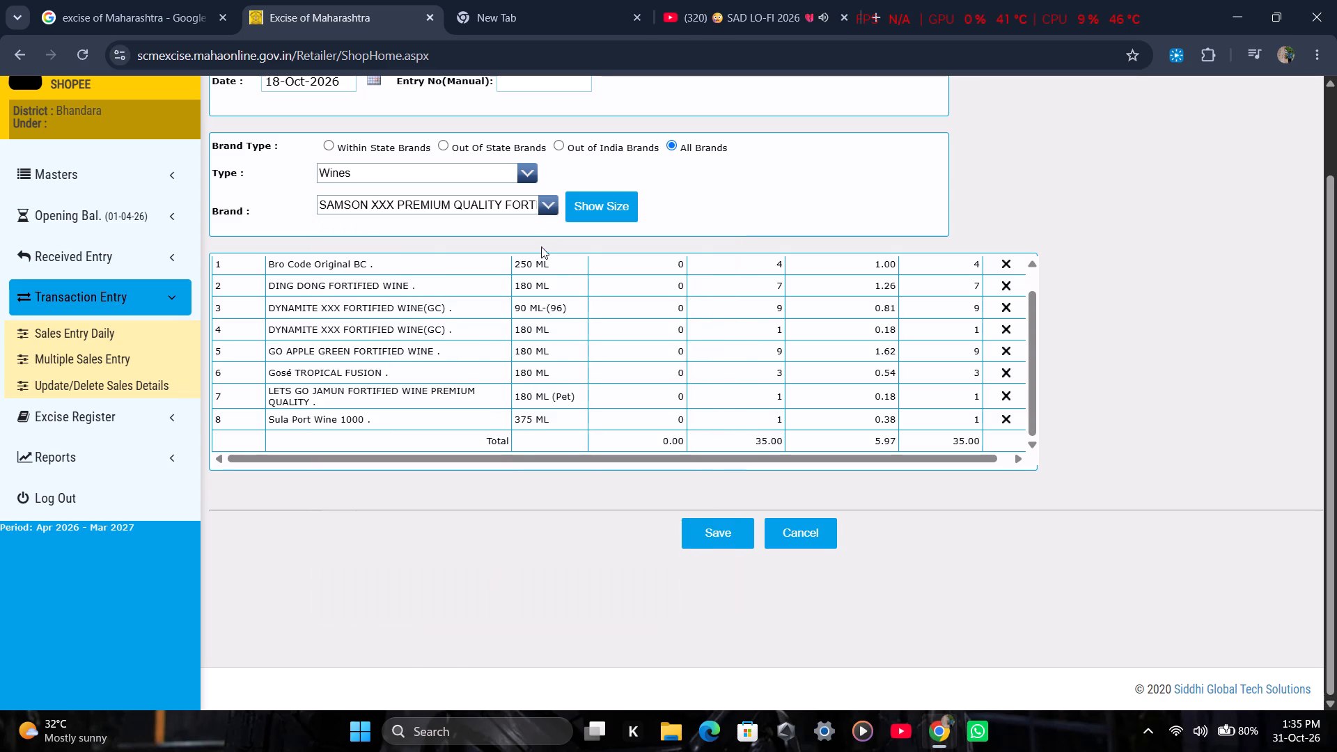
pyautogui.click(595, 193)
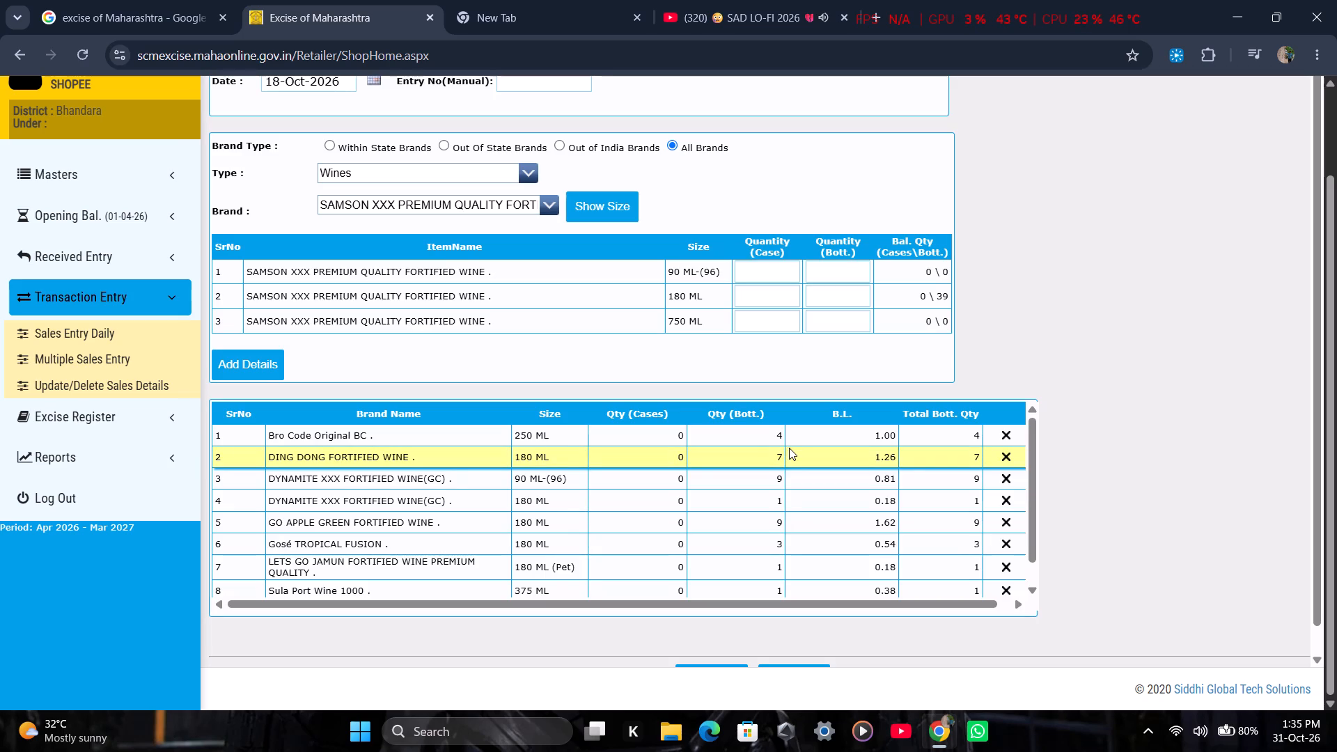
pyautogui.click(838, 292)
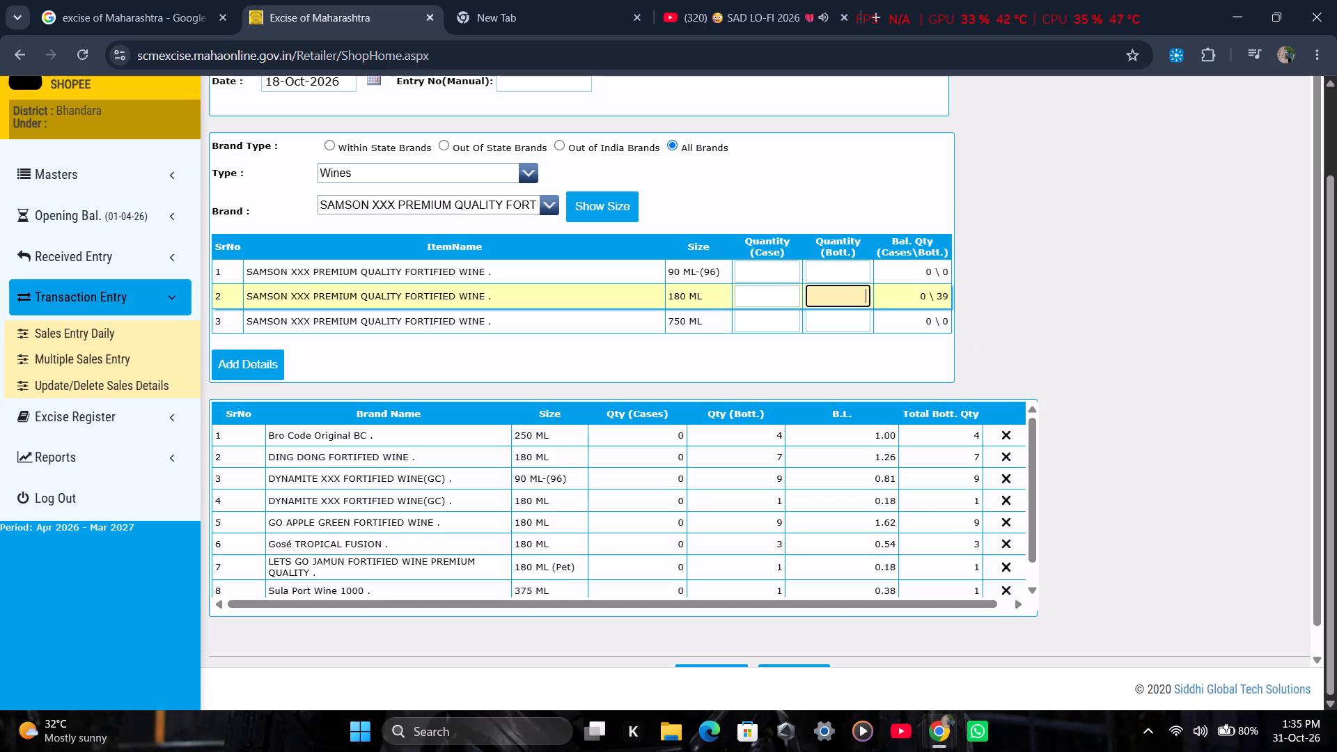
pyautogui.write('14')
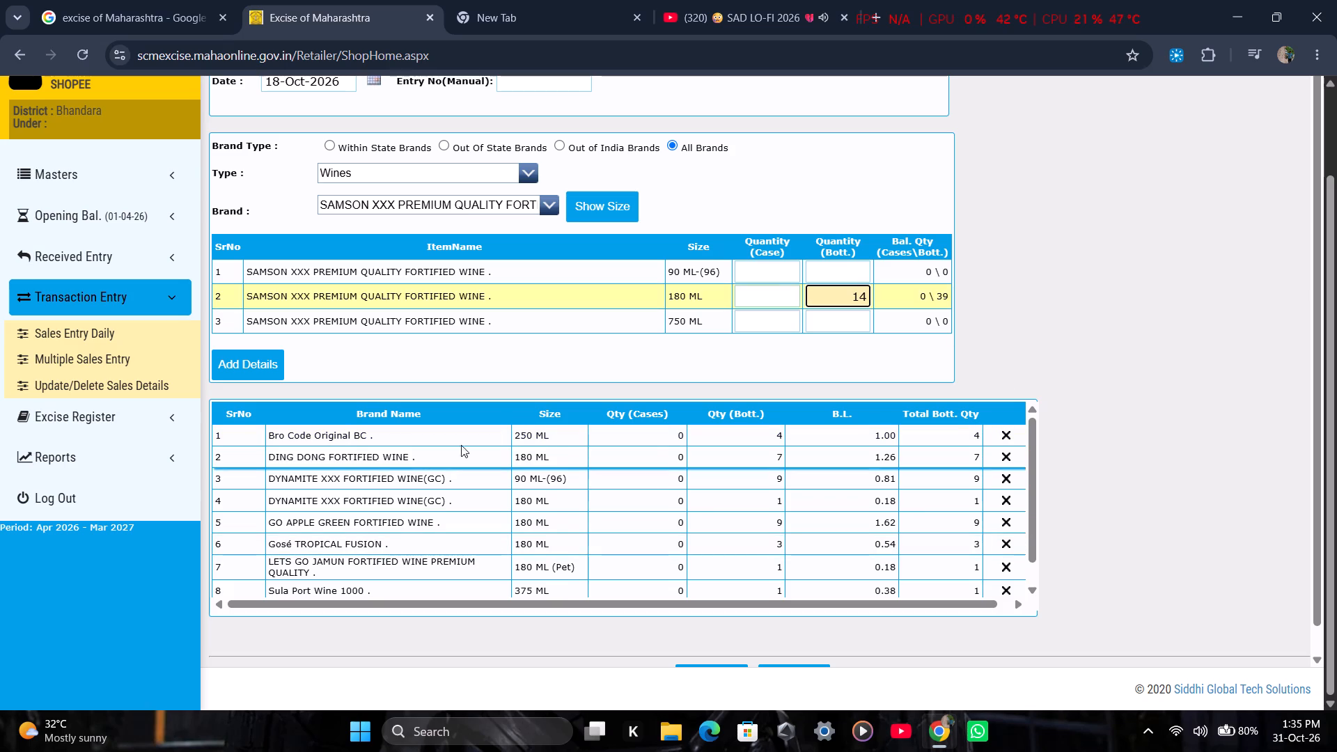
pyautogui.click(250, 352)
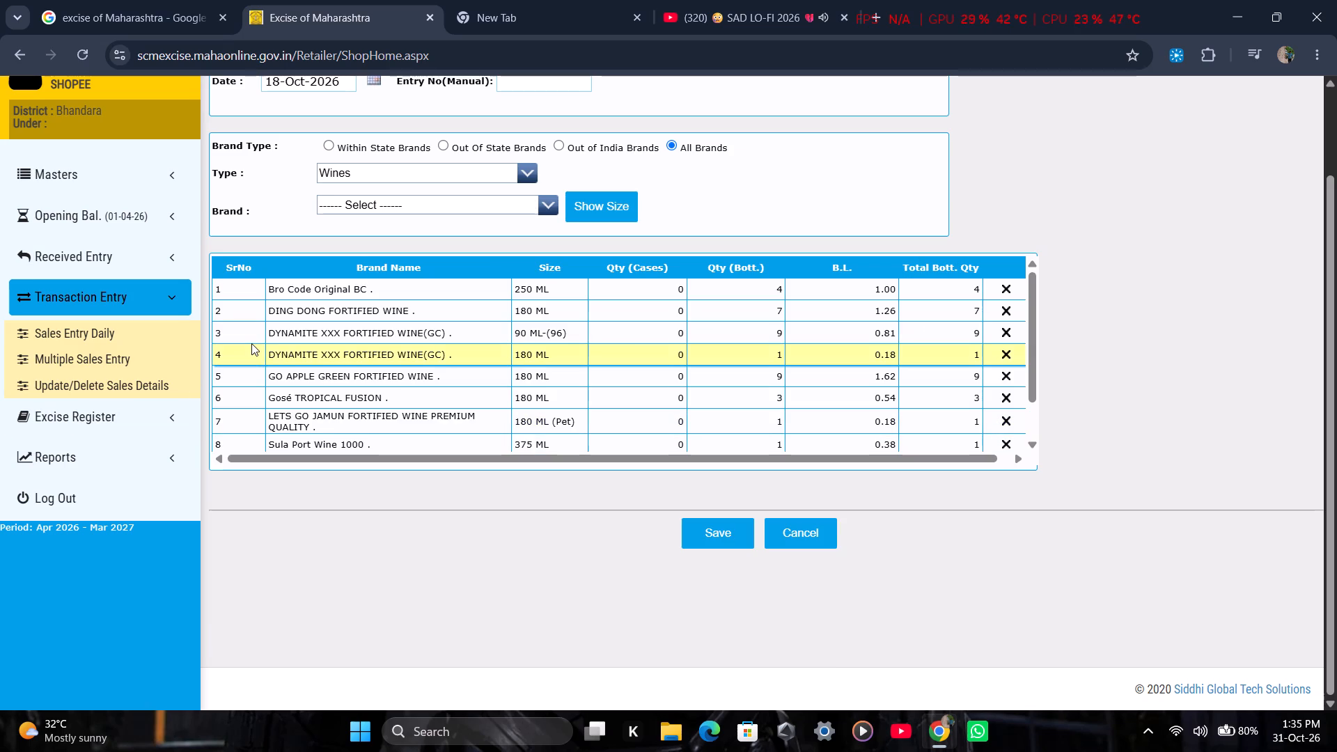
# Switch the type to Fermented Beer and add Budweiser Magnum Super Premium Beer sales: 5 of 500 ML (CAN) and 3 of 650 ML.
pyautogui.scroll(-5, 290, 326)
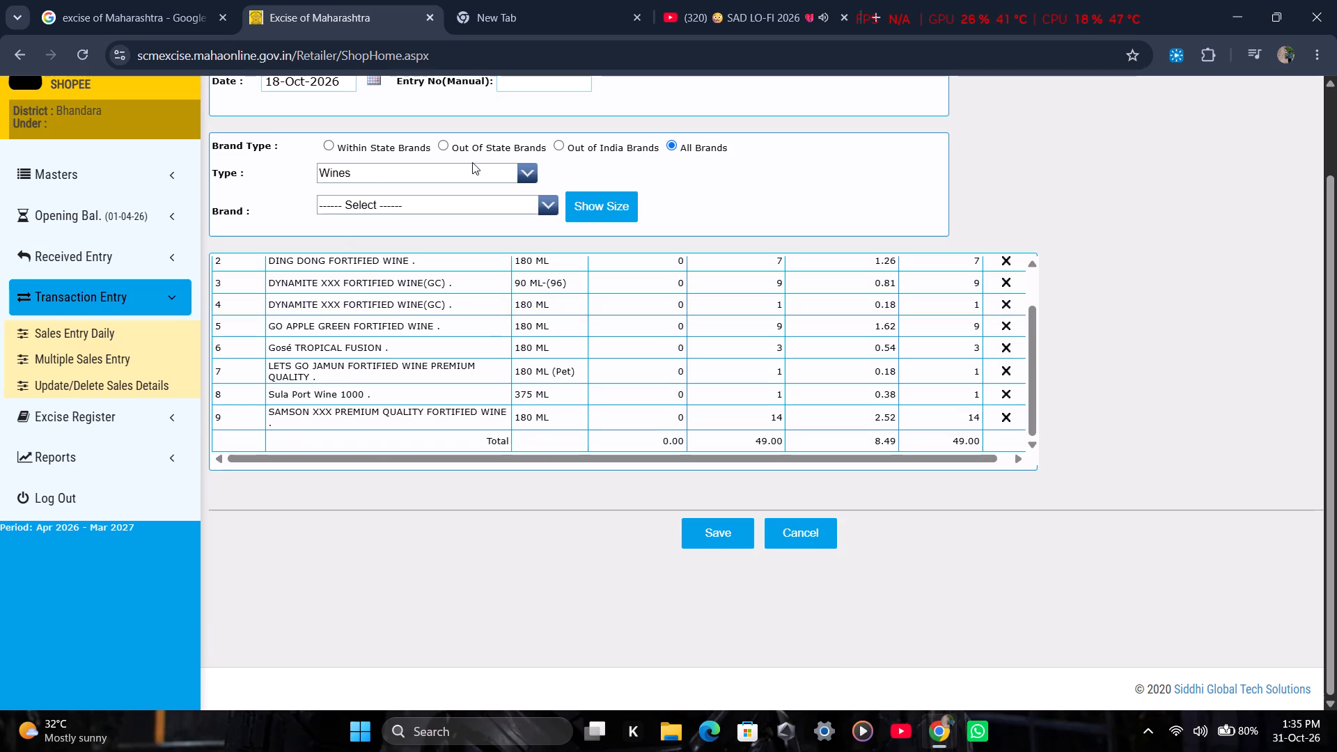
pyautogui.click(519, 162)
pyautogui.click(533, 174)
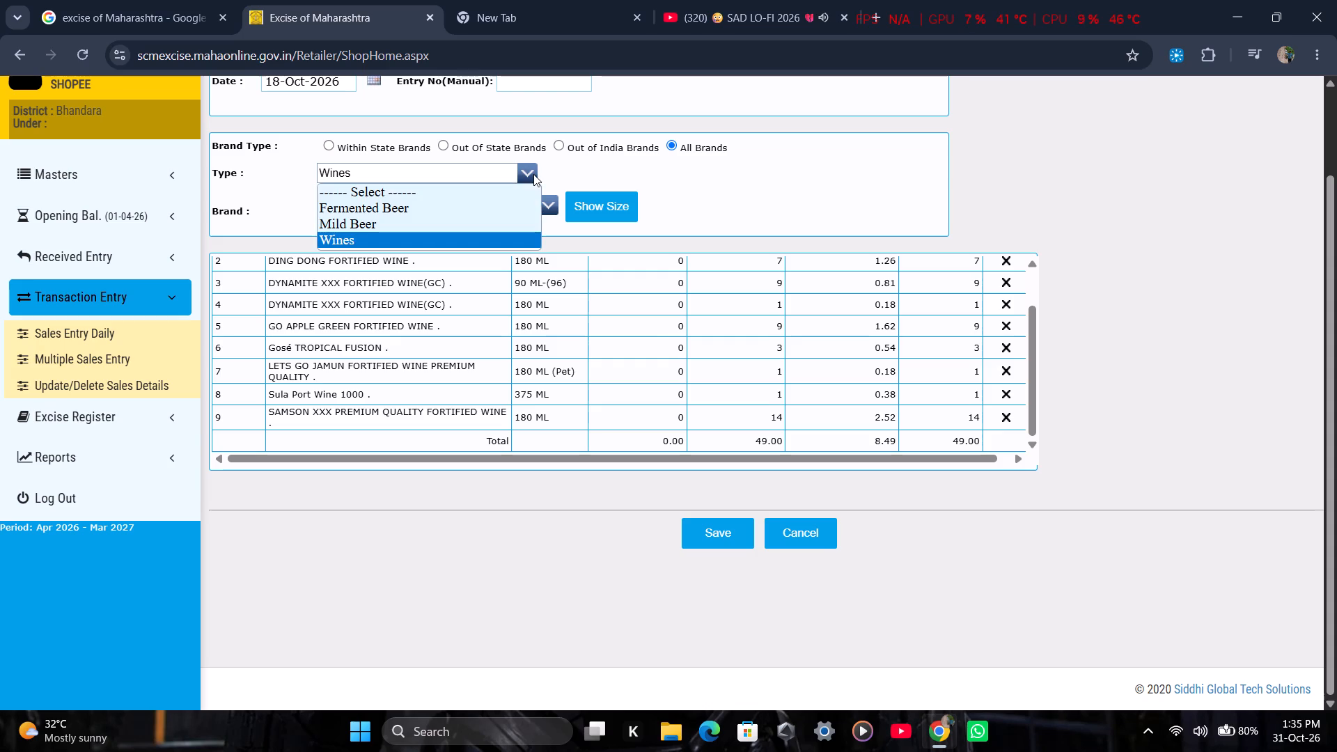
pyautogui.click(537, 201)
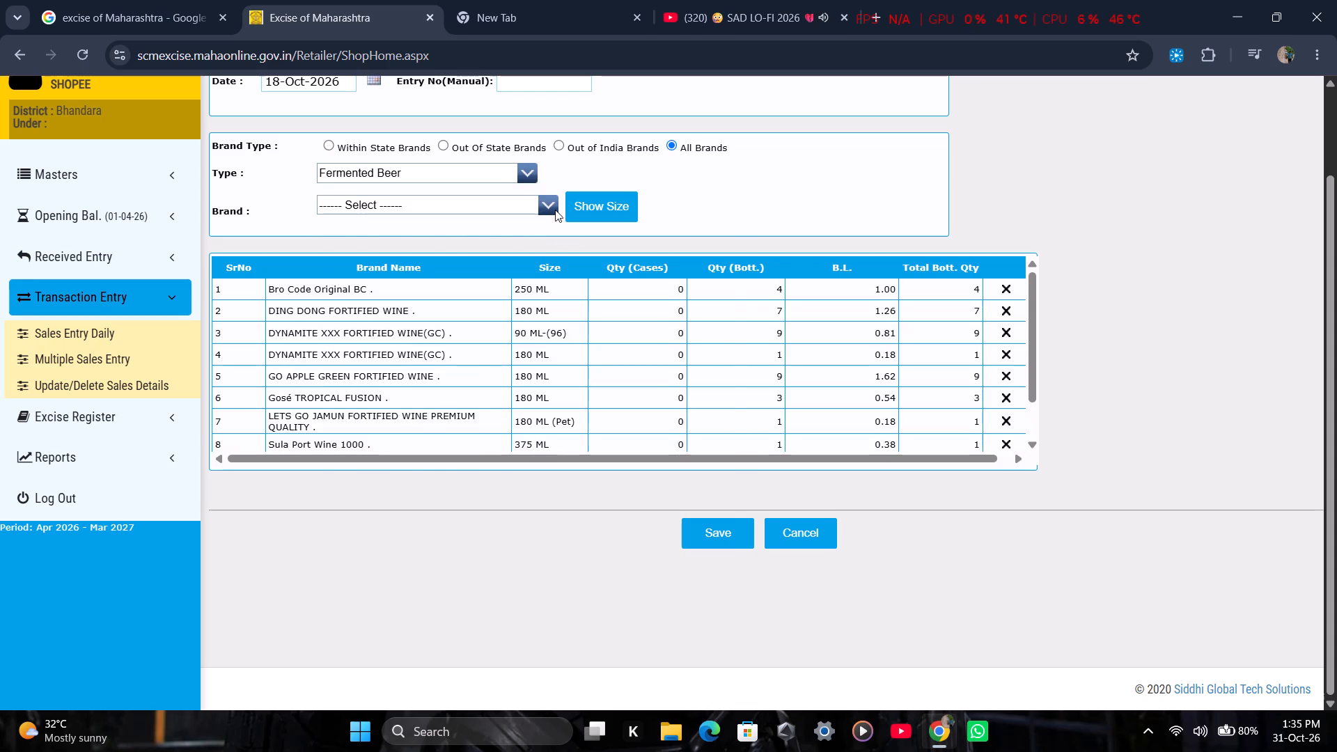
pyautogui.click(555, 210)
pyautogui.click(577, 269)
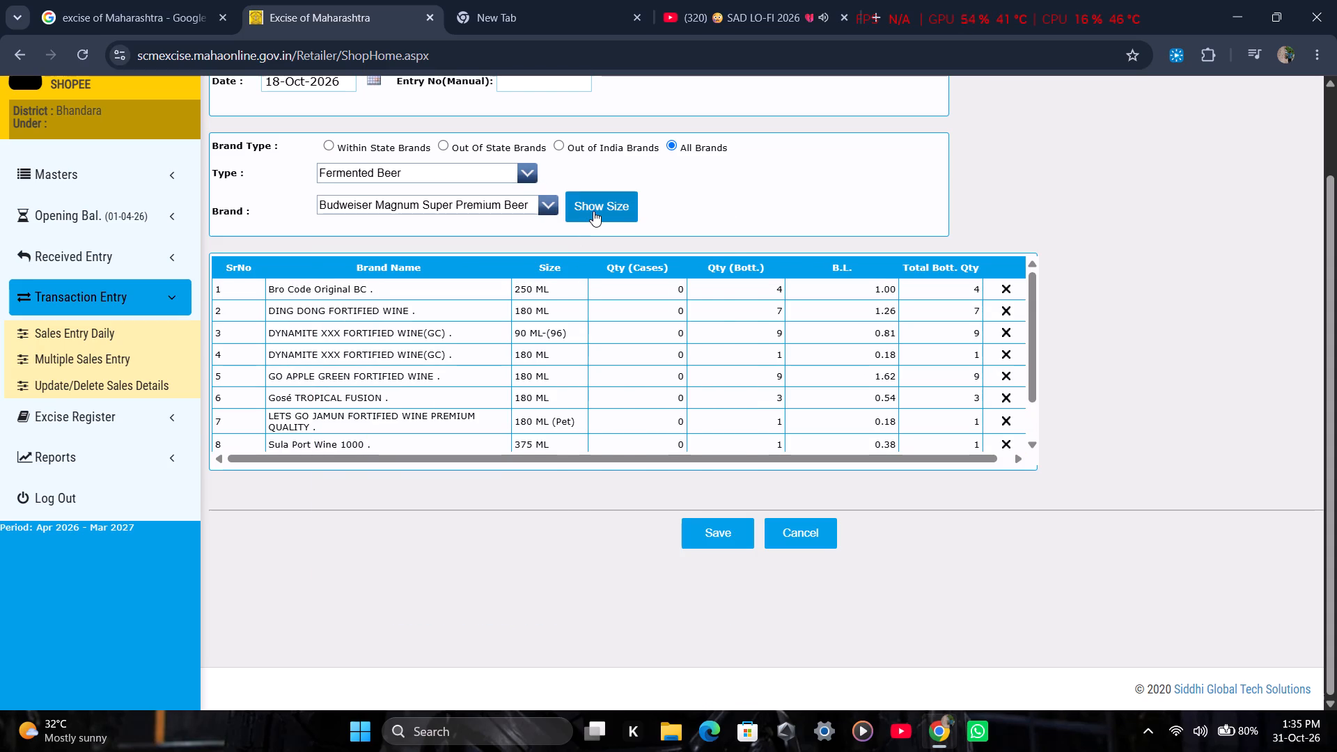
pyautogui.click(593, 211)
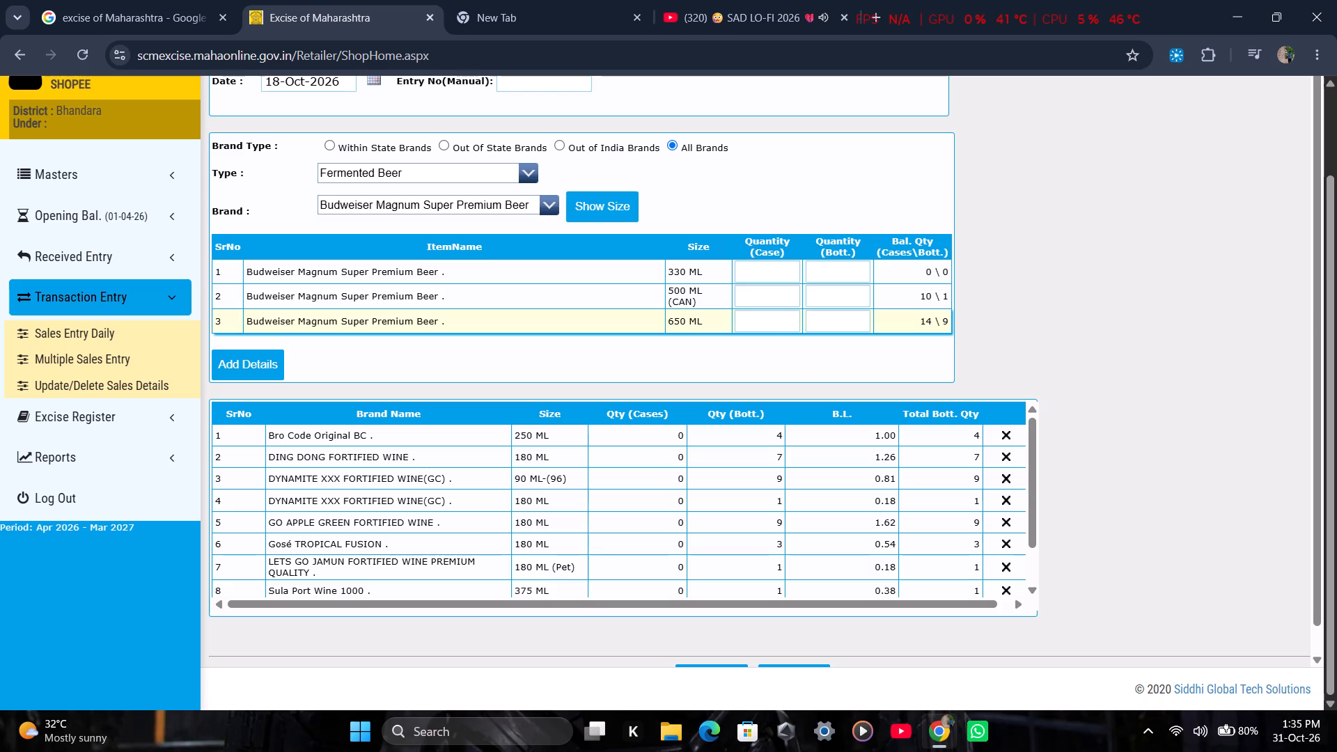
pyautogui.click(838, 327)
pyautogui.press('3')
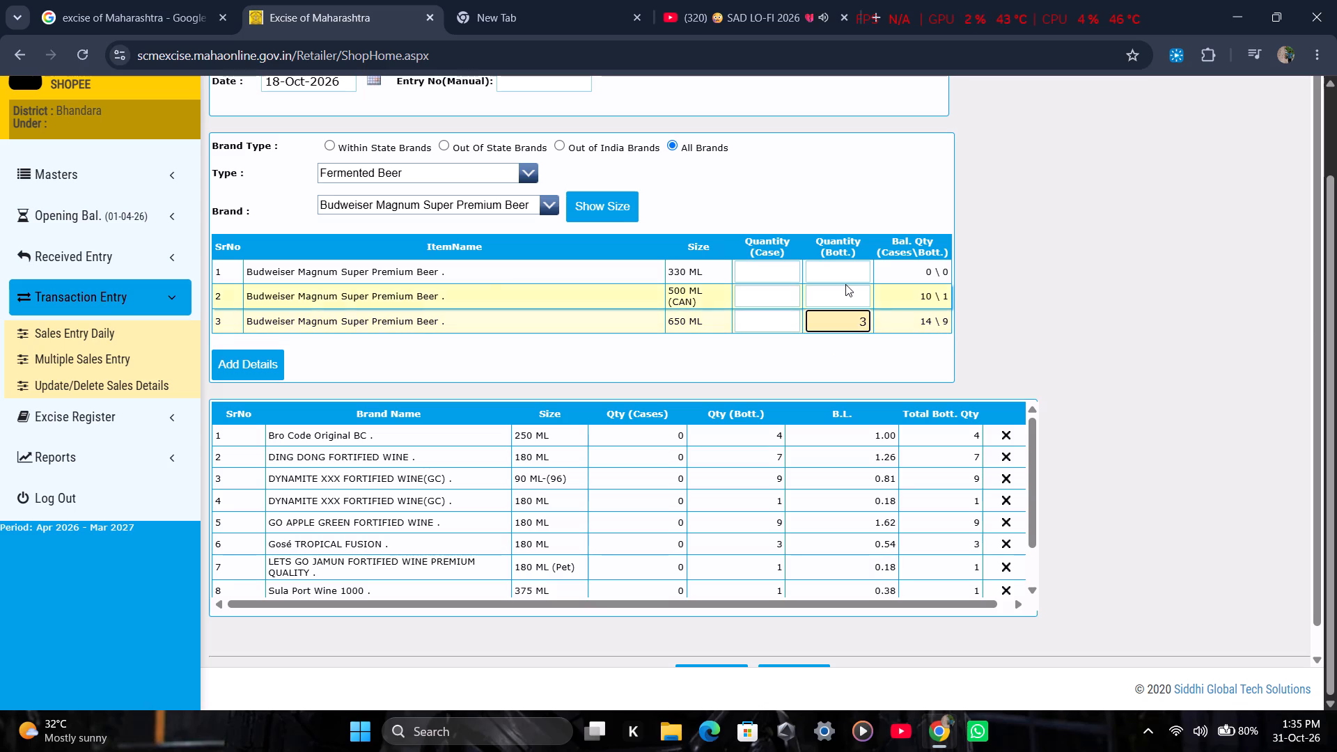
pyautogui.click(845, 284)
pyautogui.click(859, 298)
pyautogui.press('5')
pyautogui.click(282, 352)
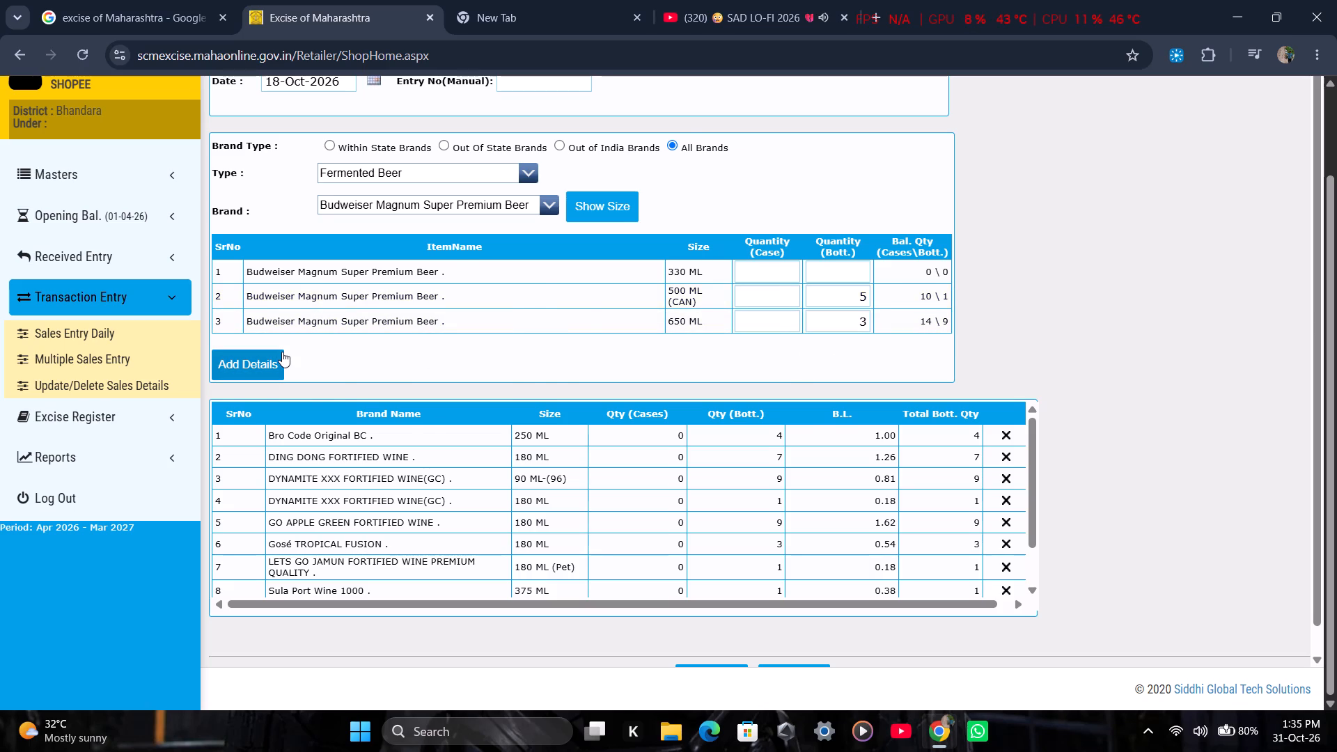
# Add a sale of 12 bottles of BULLET SUPER STRONG BEER 650 ML to the entry.
pyautogui.scroll(-7, 404, 345)
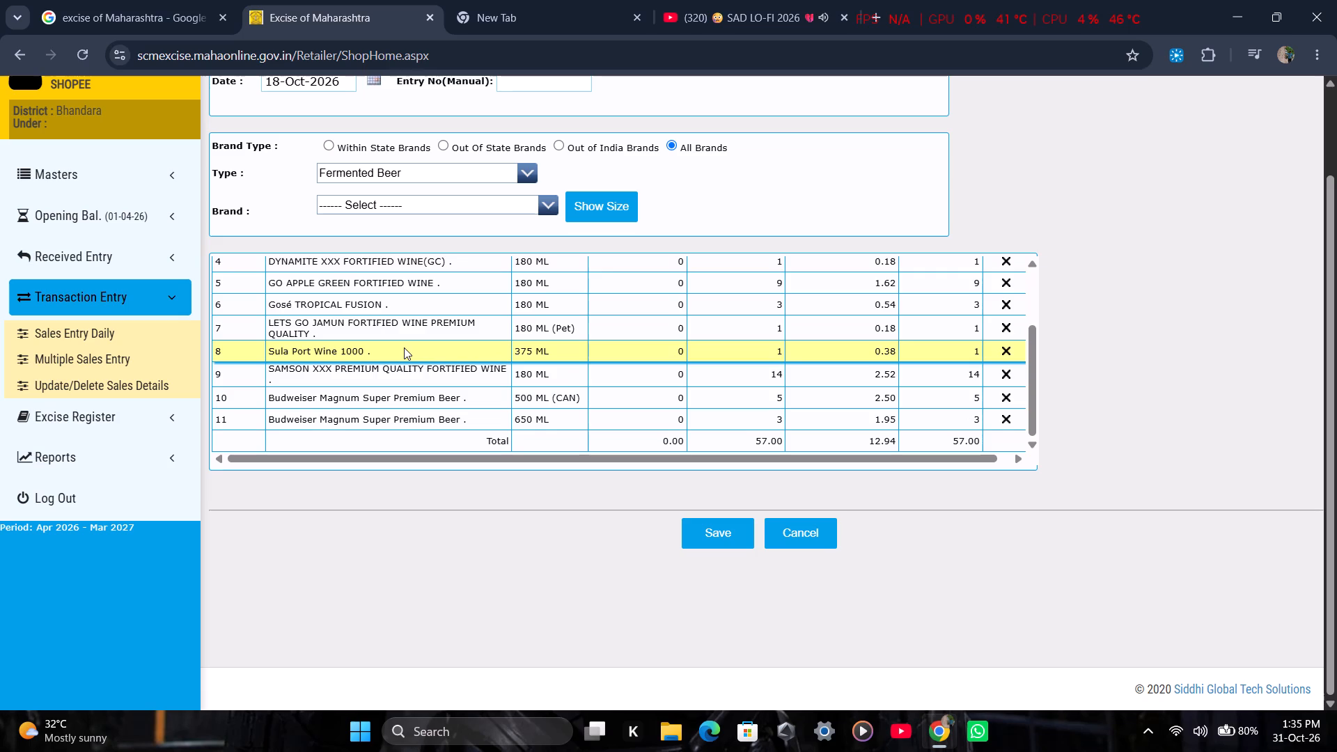
pyautogui.scroll(-3, 473, 356)
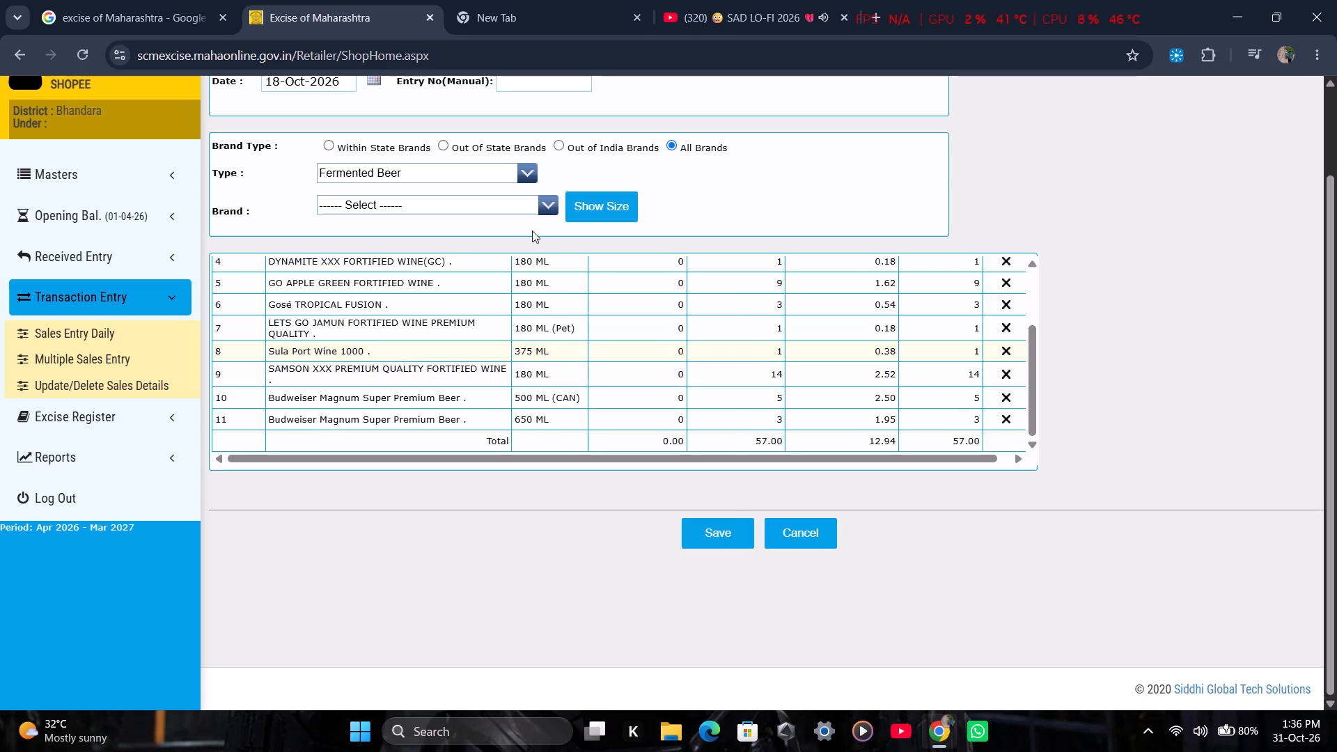
pyautogui.click(556, 201)
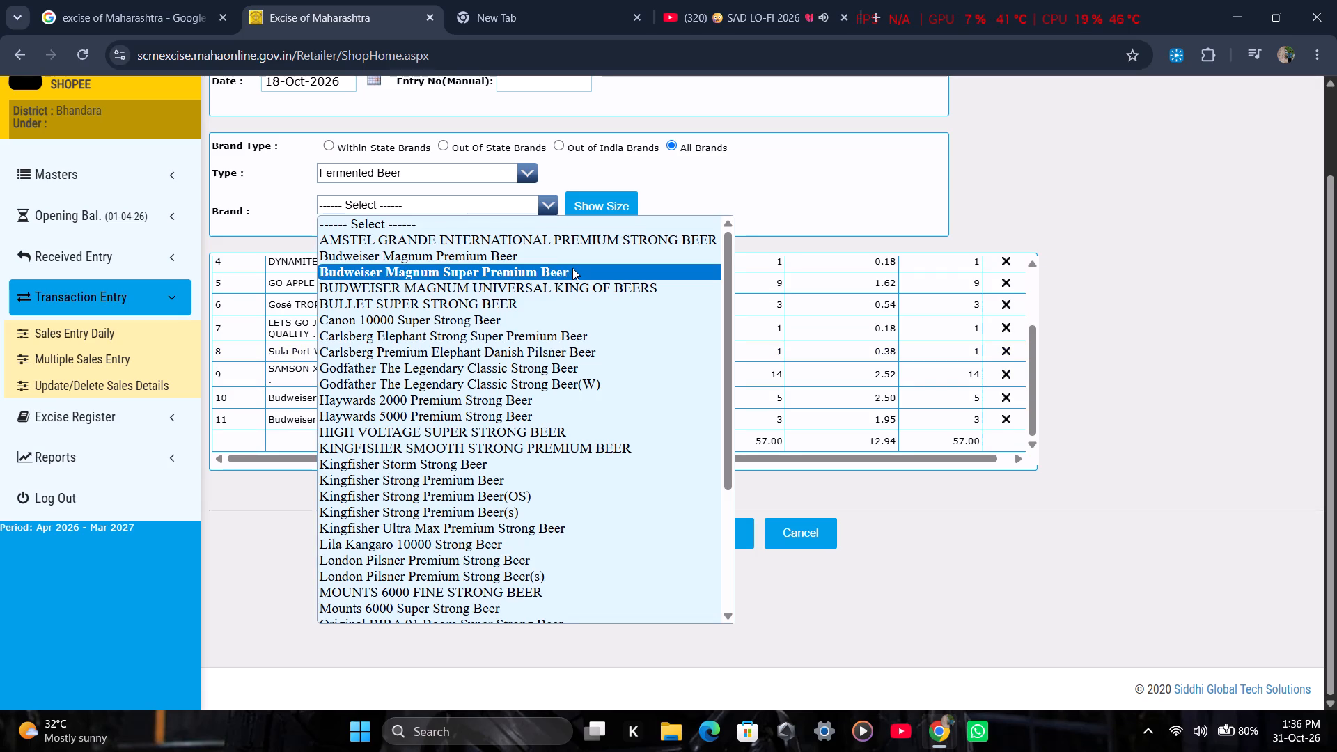
pyautogui.click(580, 301)
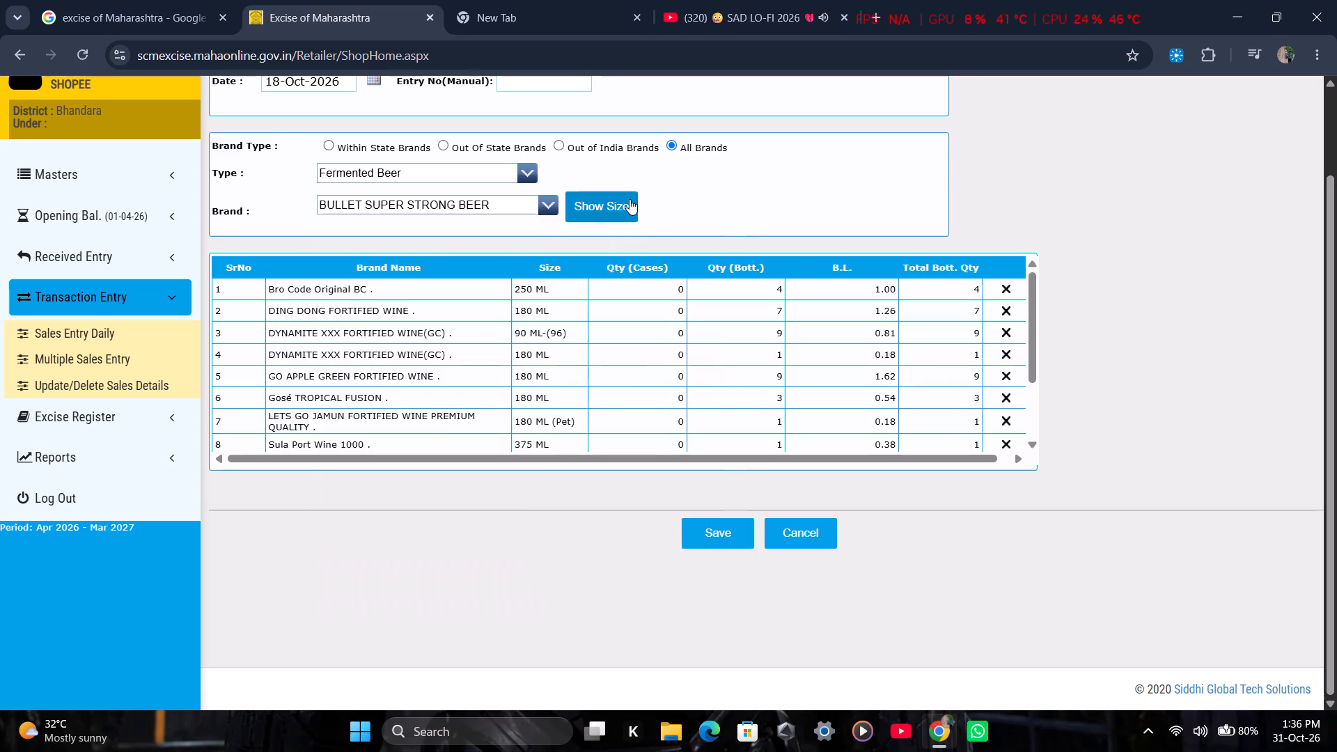
pyautogui.click(630, 199)
pyautogui.click(850, 295)
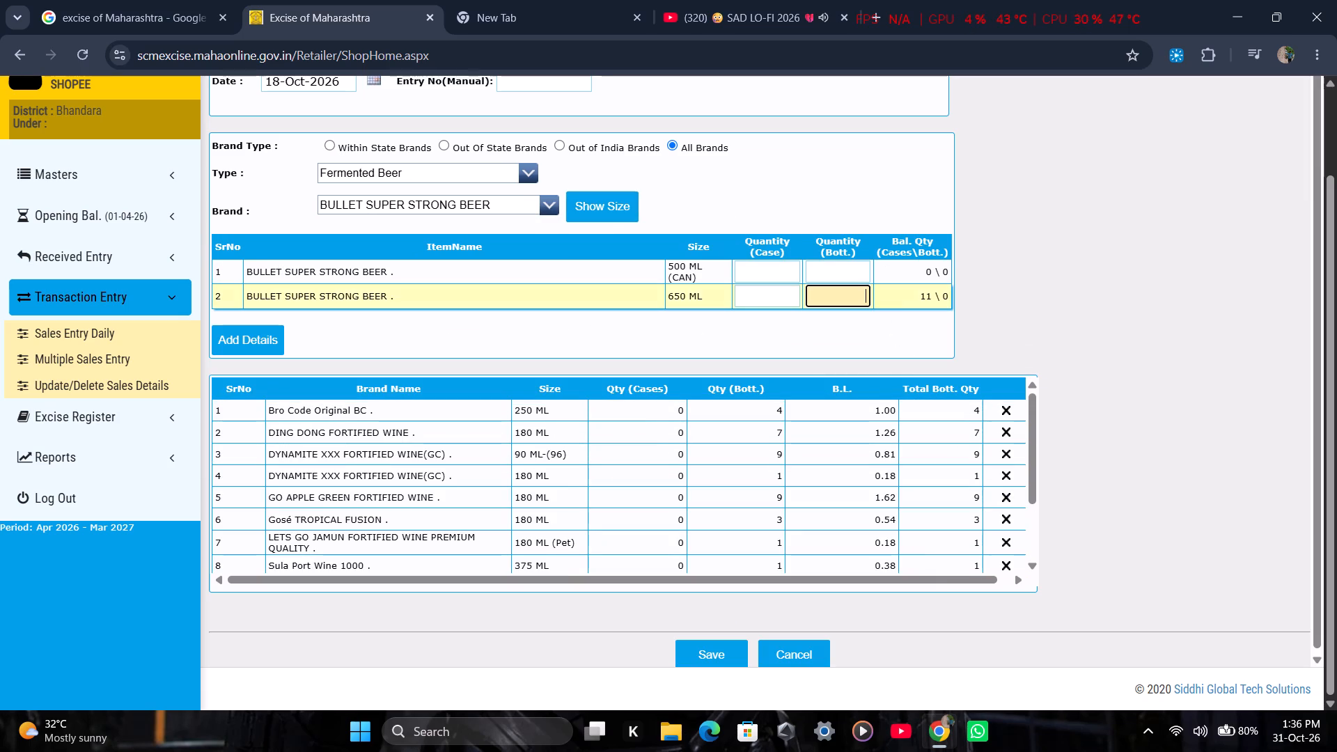
pyautogui.write('12')
pyautogui.click(244, 348)
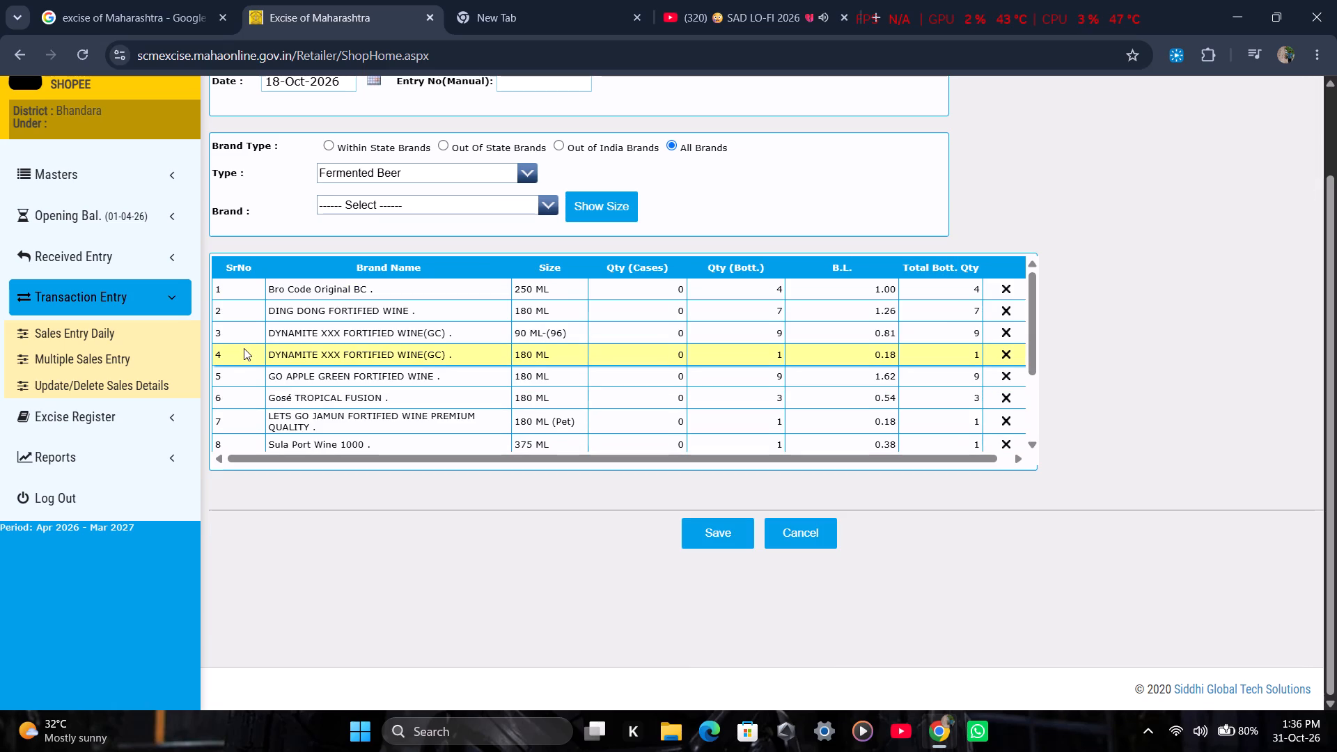
# Add a sale of 5 units of Godfather The Legendary Classic Strong Beer 500 ML (CAN) to the entry.
pyautogui.scroll(-8, 432, 354)
pyautogui.click(549, 214)
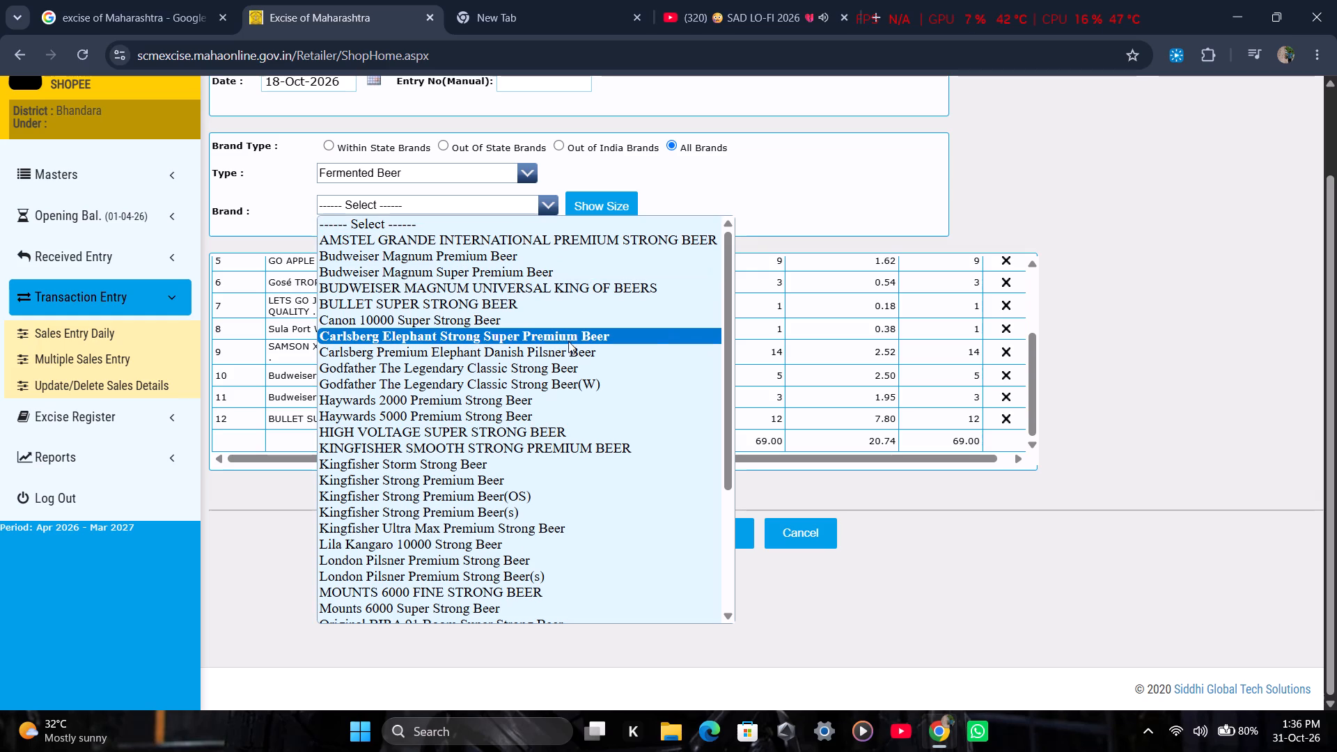
pyautogui.click(579, 366)
pyautogui.click(602, 209)
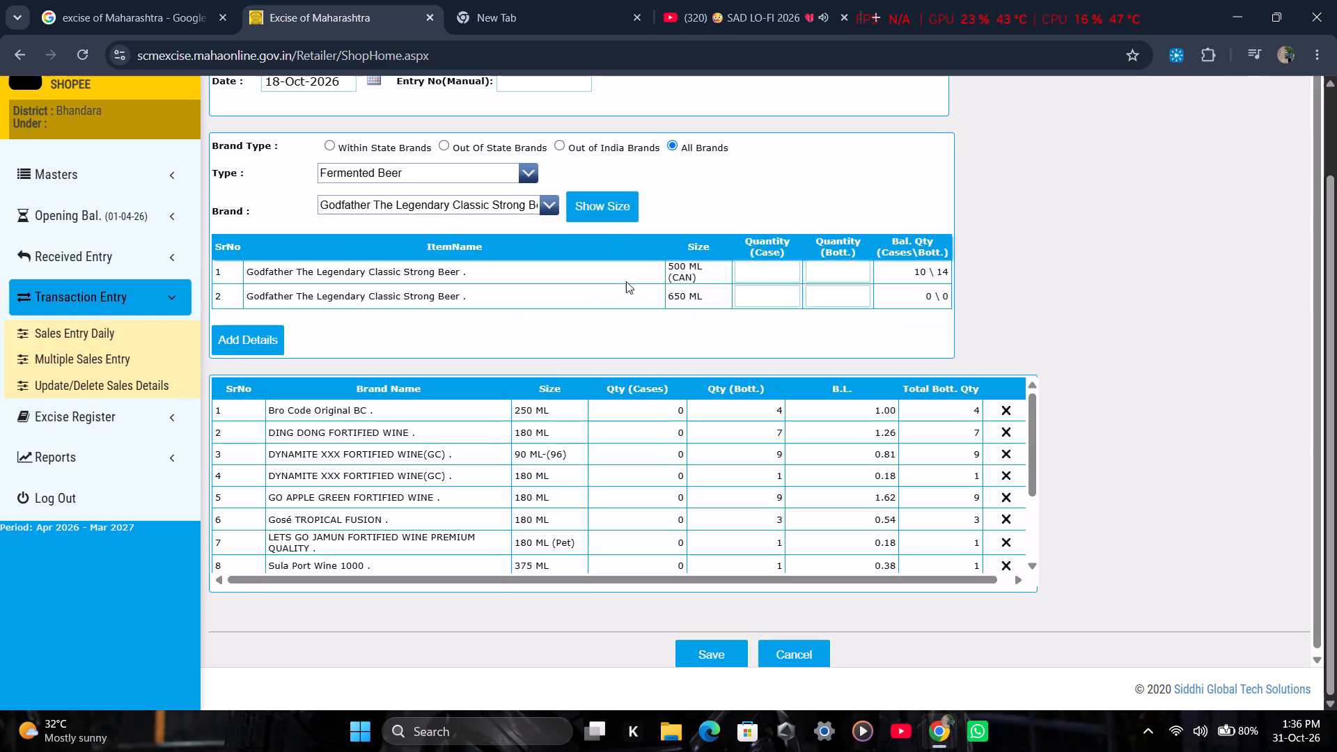
pyautogui.click(845, 276)
pyautogui.press('5')
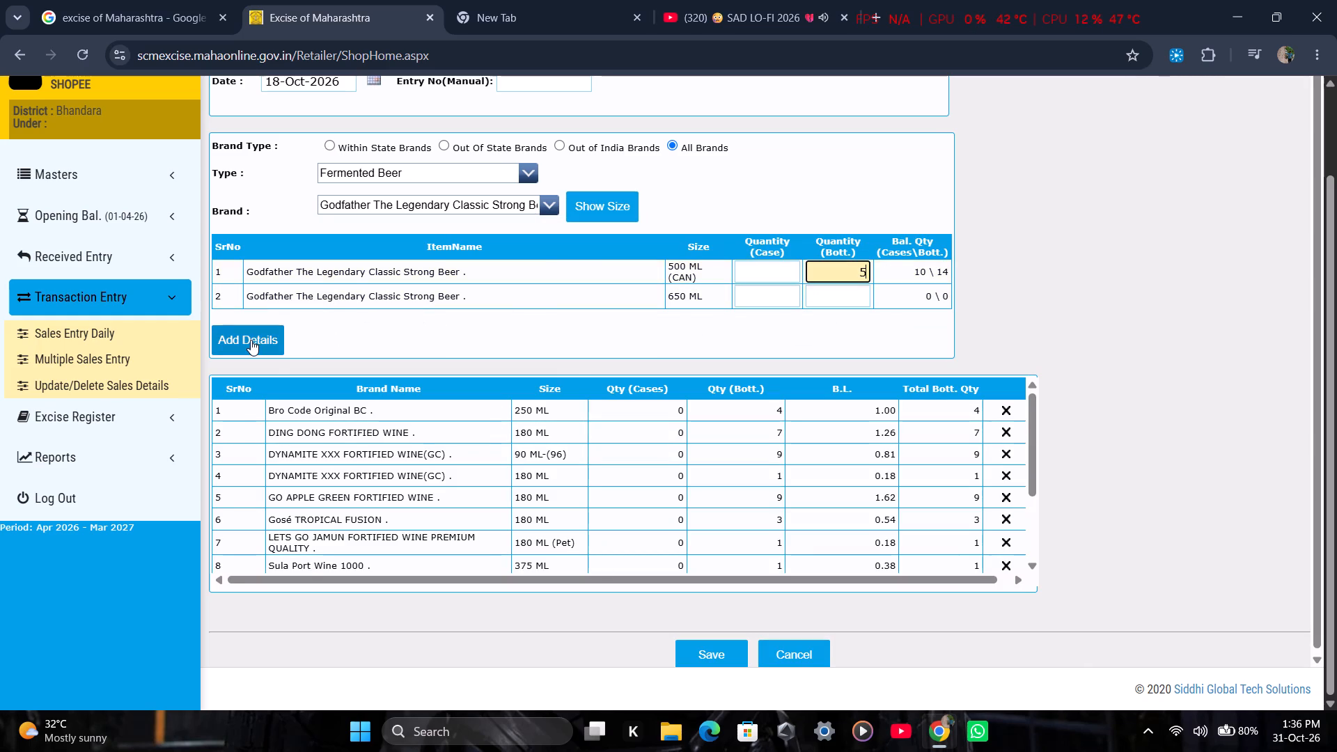
pyautogui.click(251, 340)
# Add a sale of 1 bottle of Godfather The Legendary Classic Strong Beer(W) 650 ML to the entry.
pyautogui.scroll(-8, 414, 324)
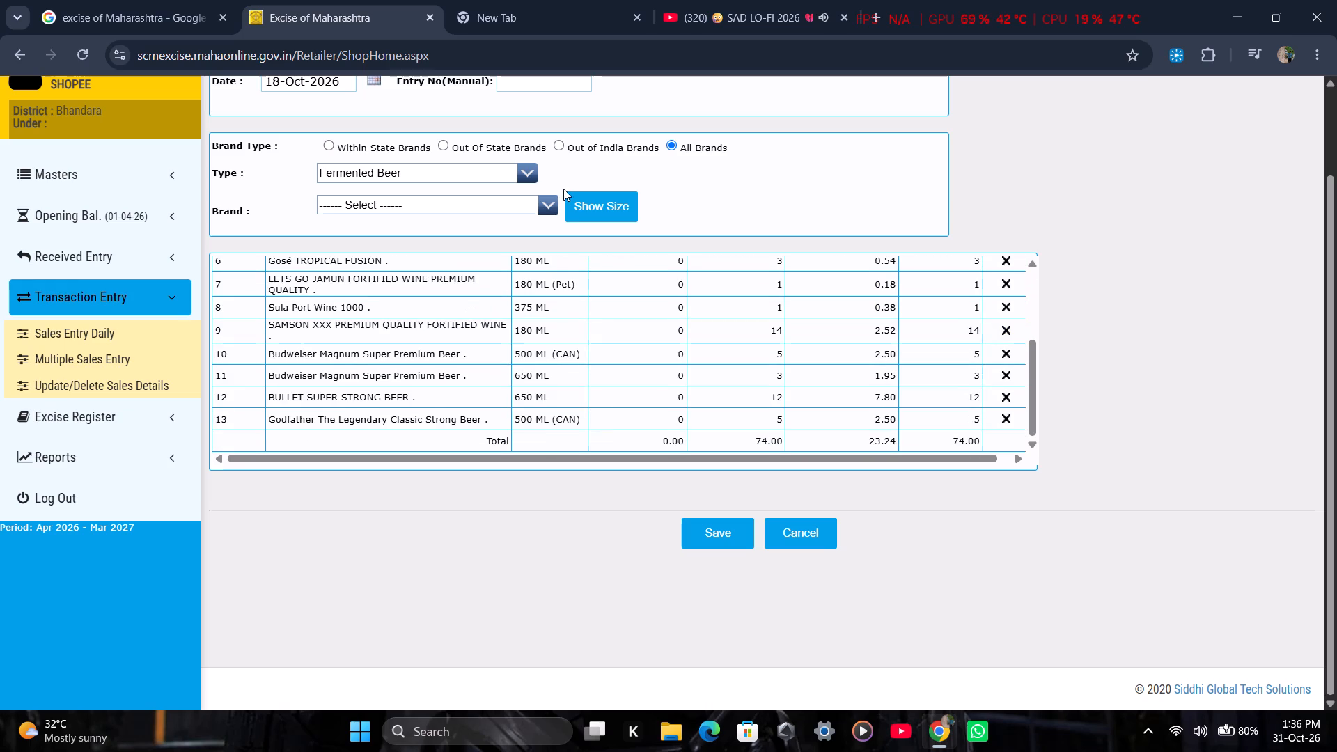
pyautogui.click(551, 213)
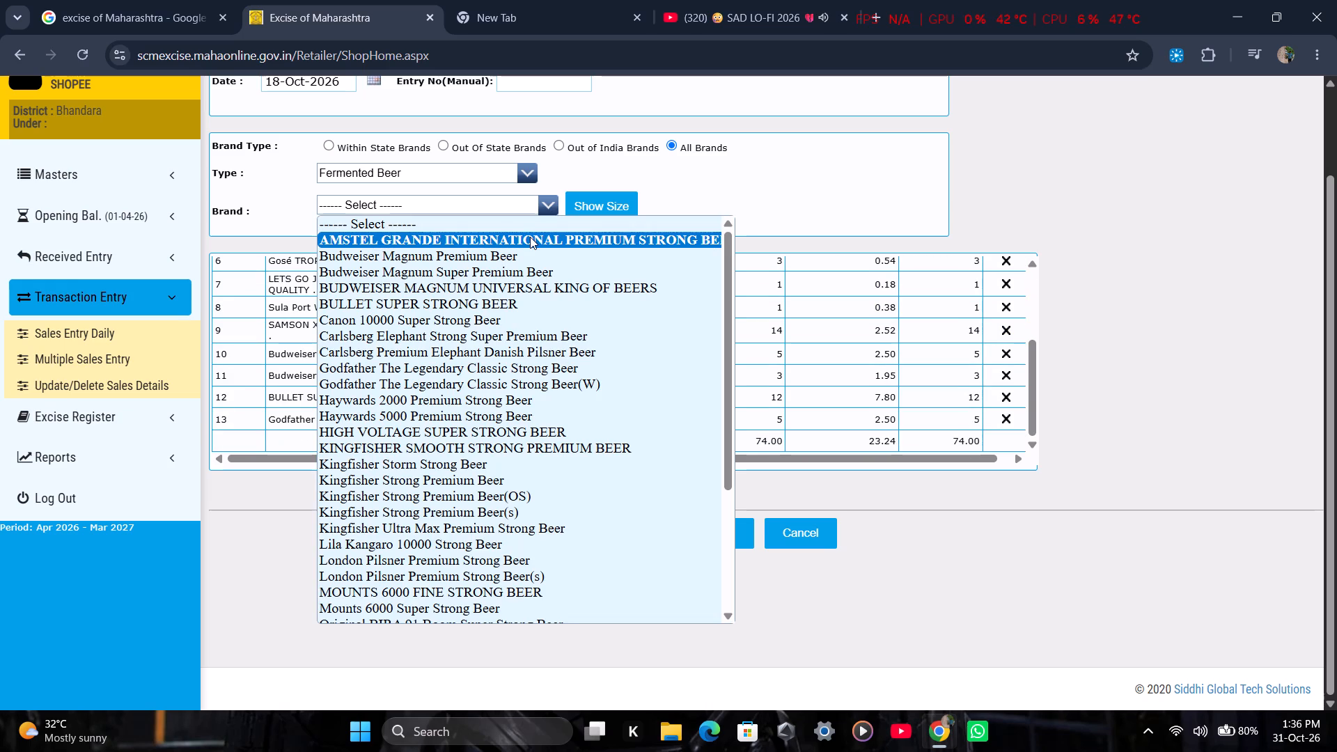
pyautogui.click(650, 377)
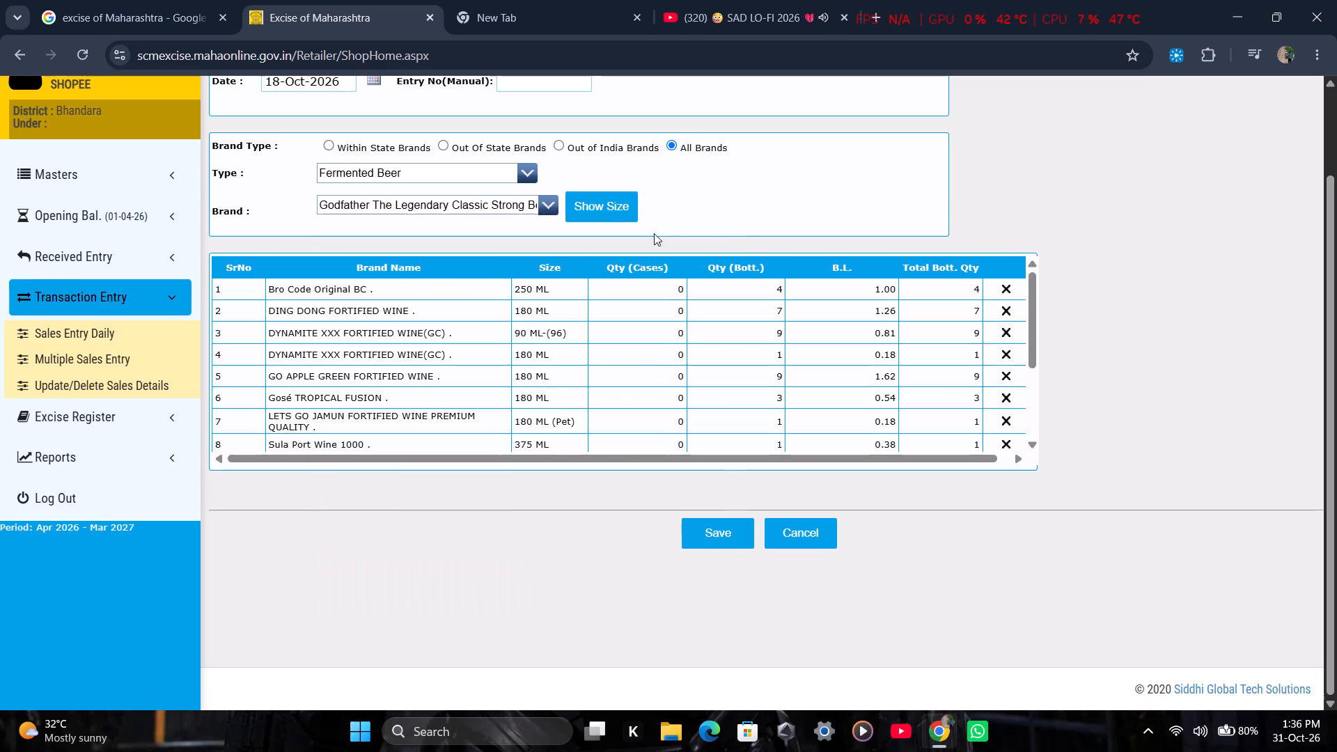
pyautogui.click(618, 203)
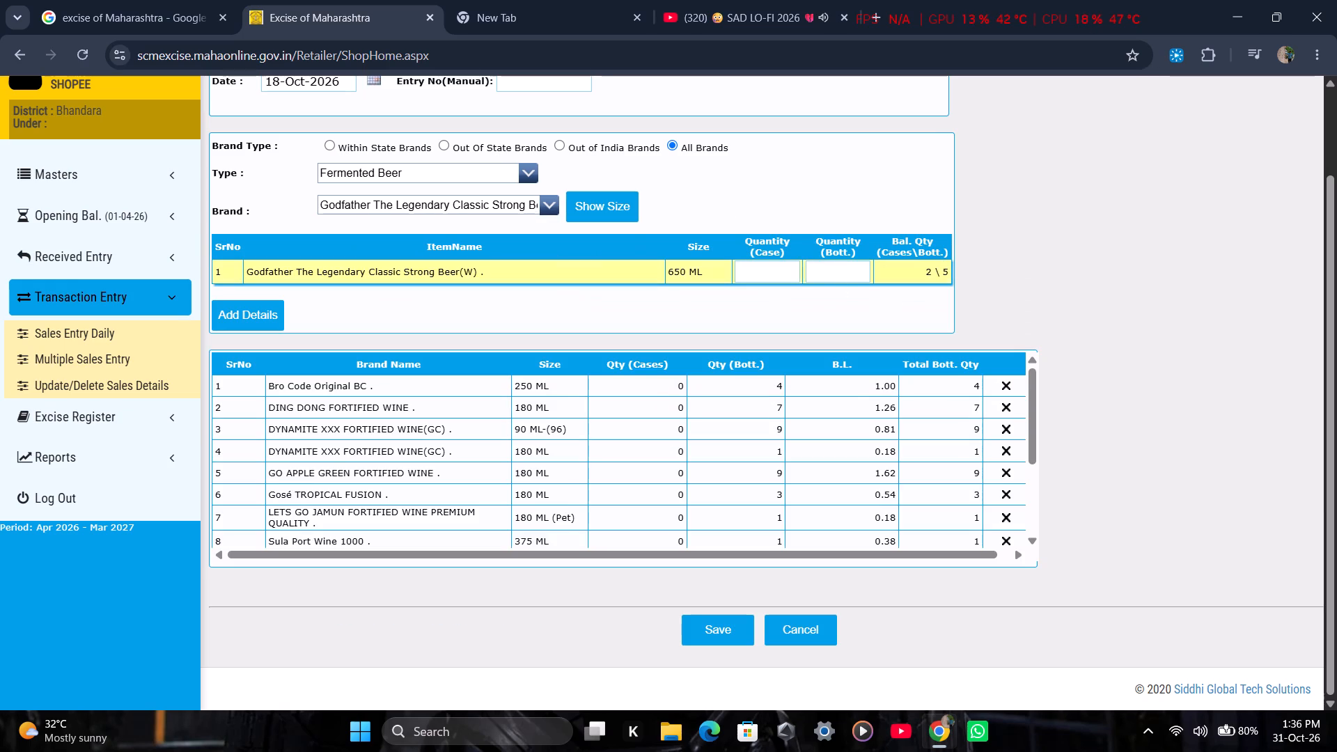
pyautogui.click(840, 258)
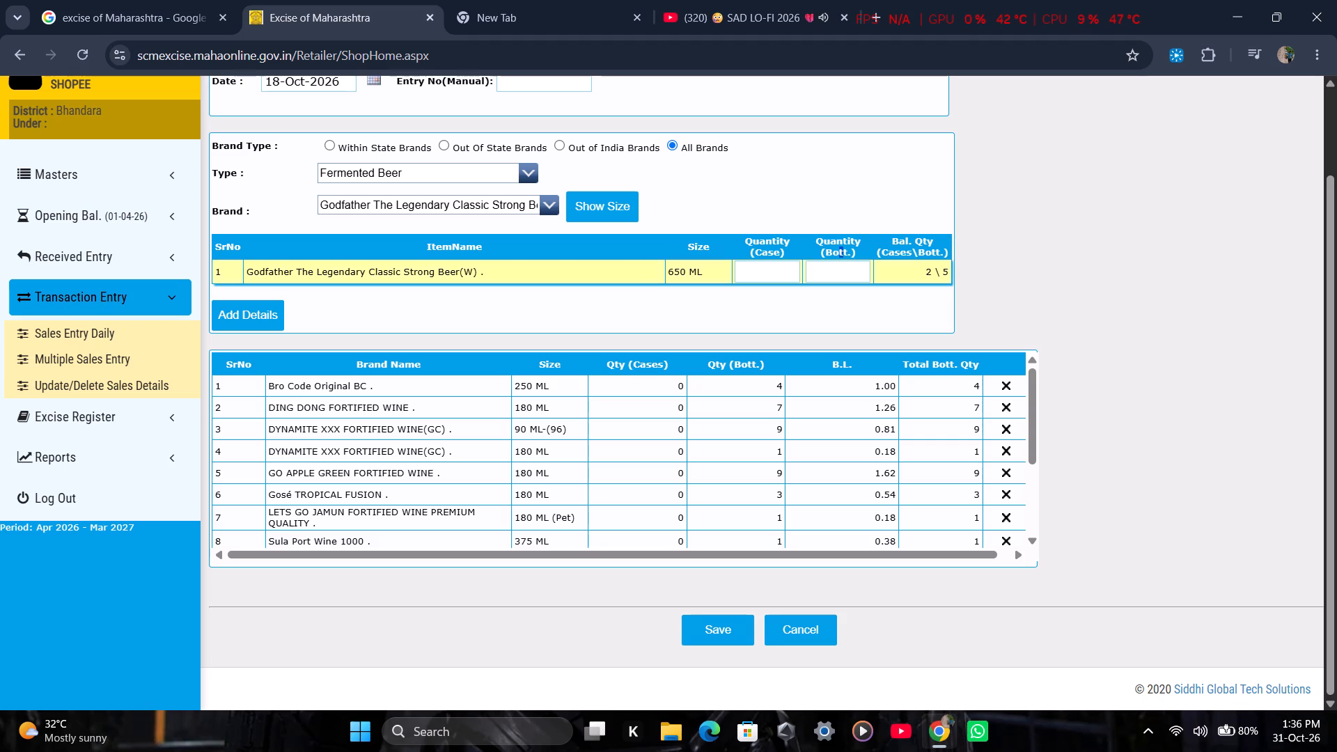
pyautogui.click(863, 277)
pyautogui.press('1')
pyautogui.click(257, 323)
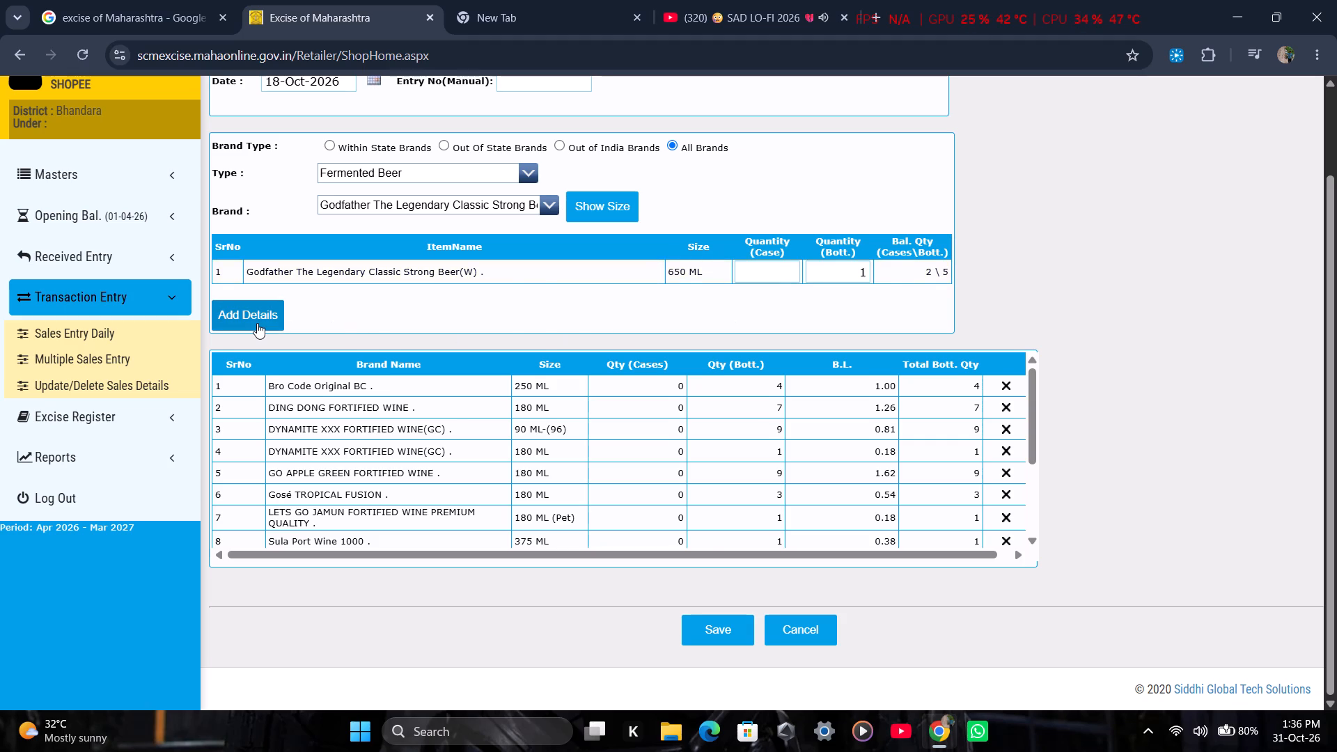
# Add a sale of 3 units of Haywards 2000 Premium Strong Beer 500 ML (CAN) to the entry.
pyautogui.scroll(-2, 425, 290)
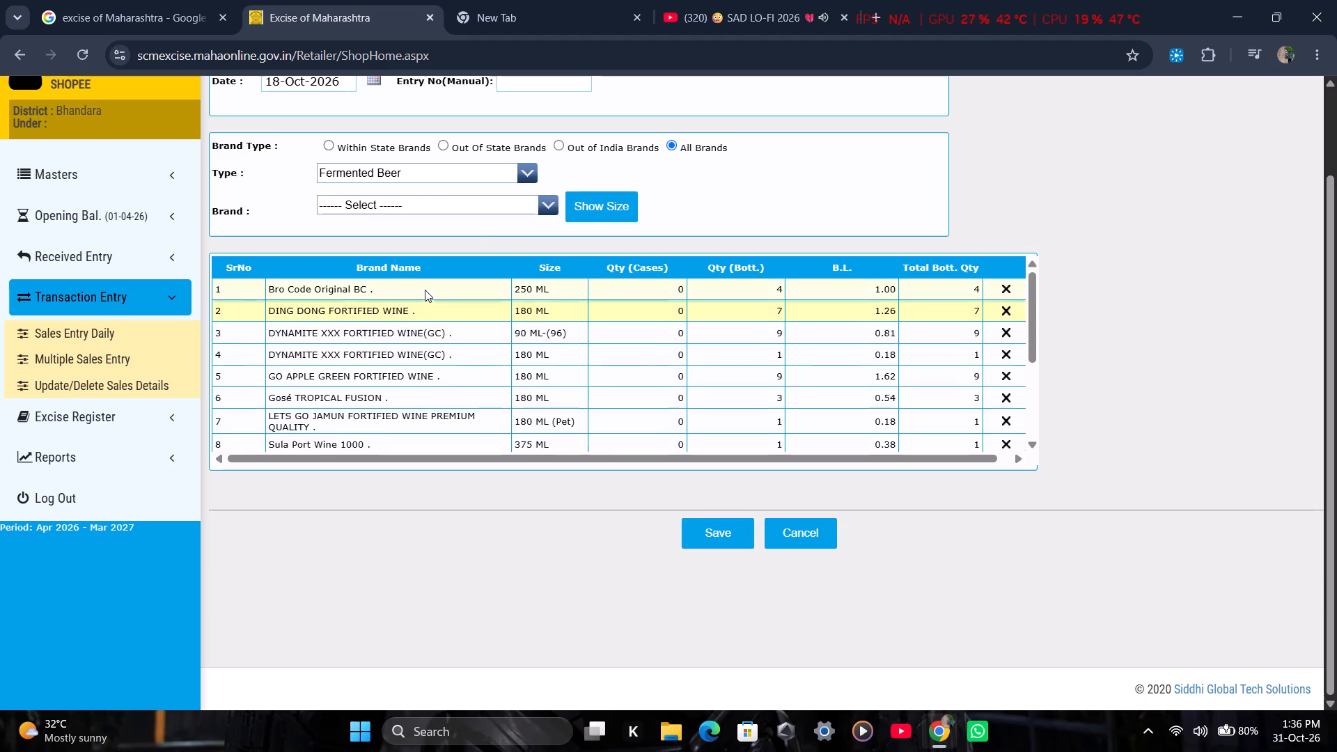
pyautogui.scroll(-5, 425, 290)
pyautogui.click(555, 207)
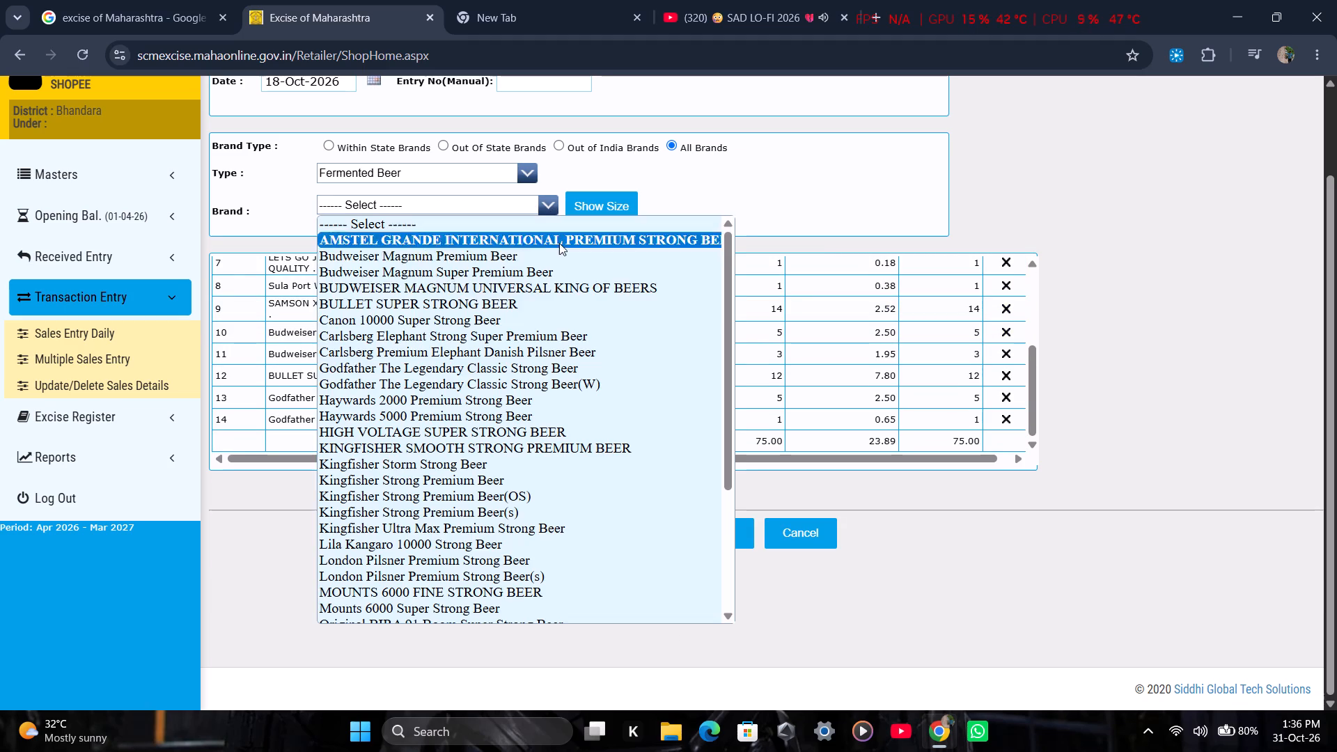
pyautogui.click(605, 400)
pyautogui.click(601, 207)
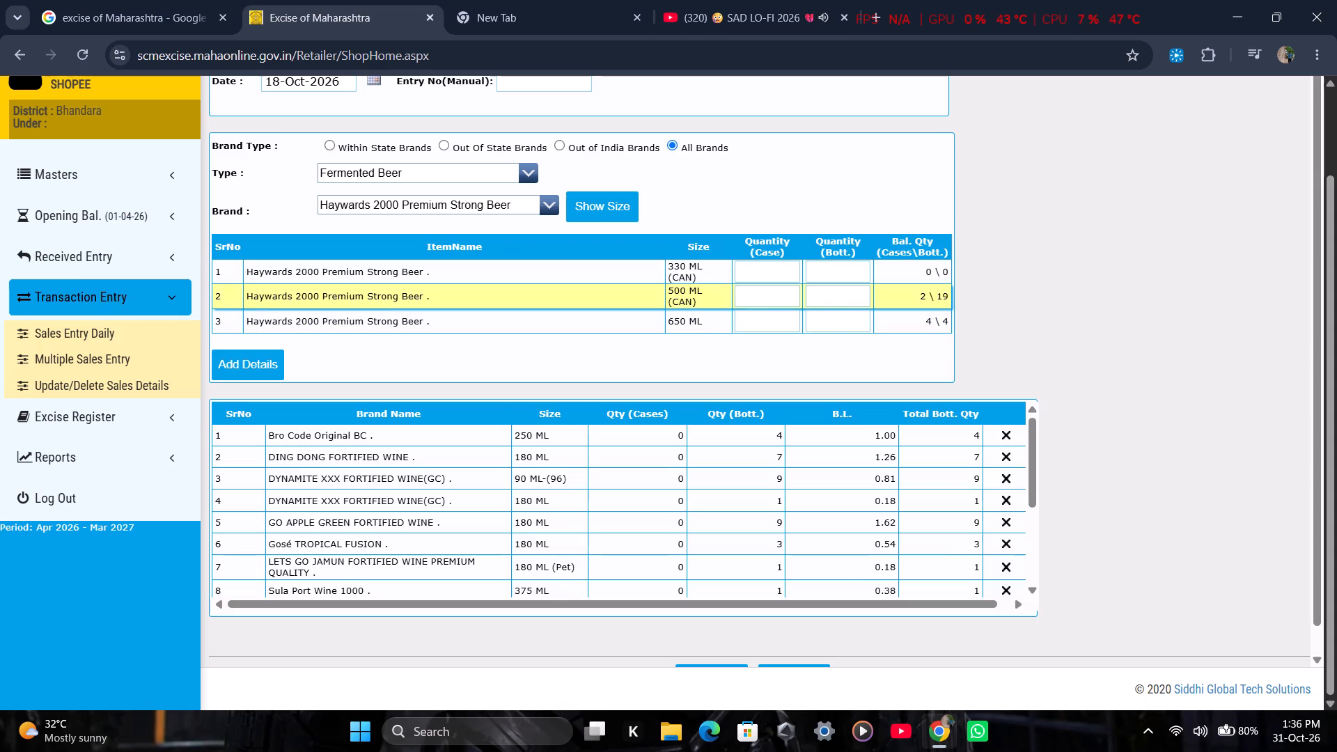
pyautogui.click(840, 303)
pyautogui.press('3')
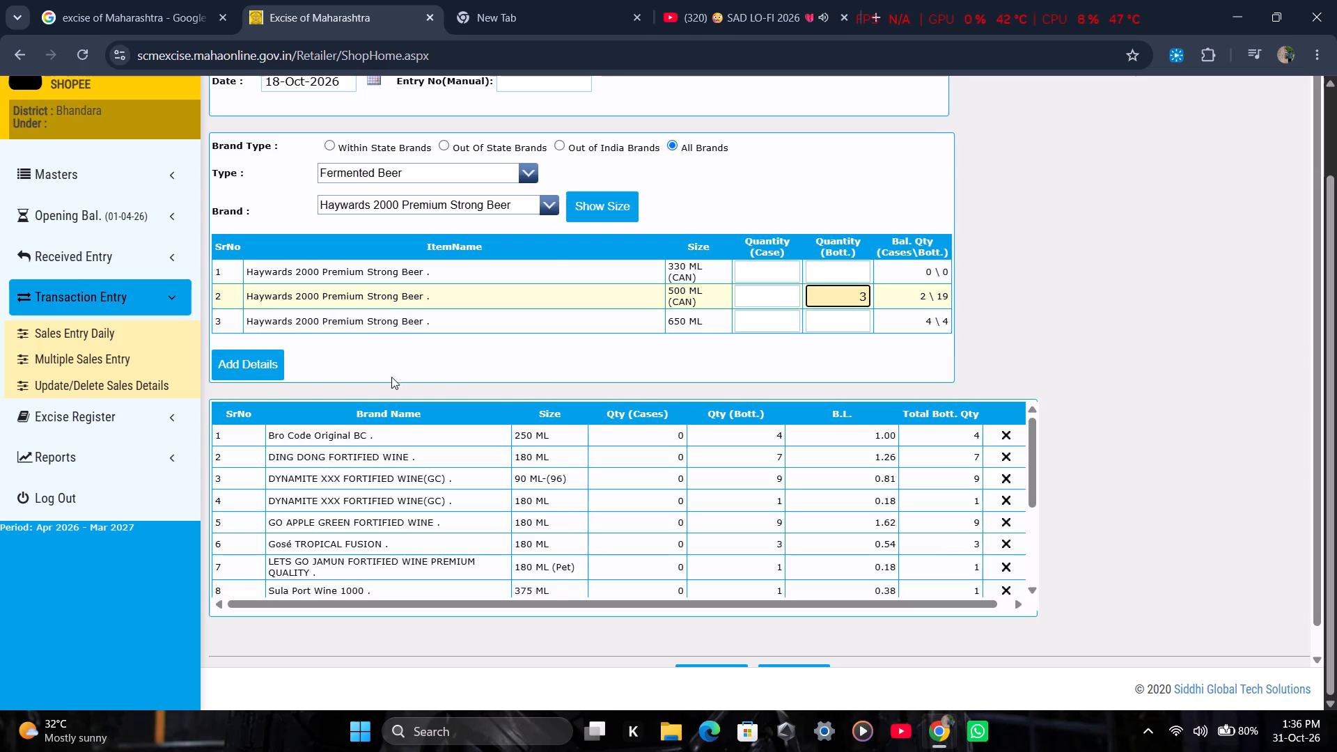
pyautogui.click(233, 360)
# Add Haywards 5000 Premium Strong Beer sales to the entry: 6 of 500 ML (CAN) and 7 of 650 ML.
pyautogui.scroll(-7, 483, 308)
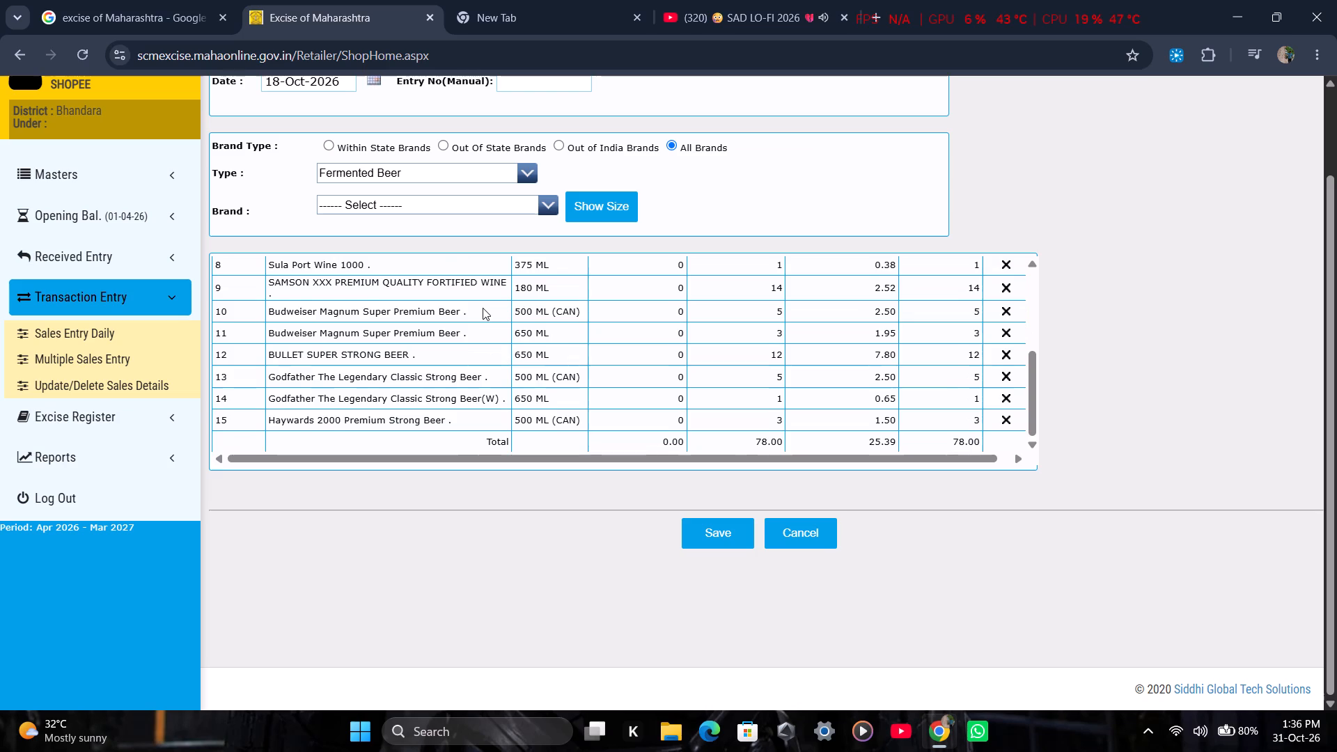
pyautogui.scroll(-6, 495, 295)
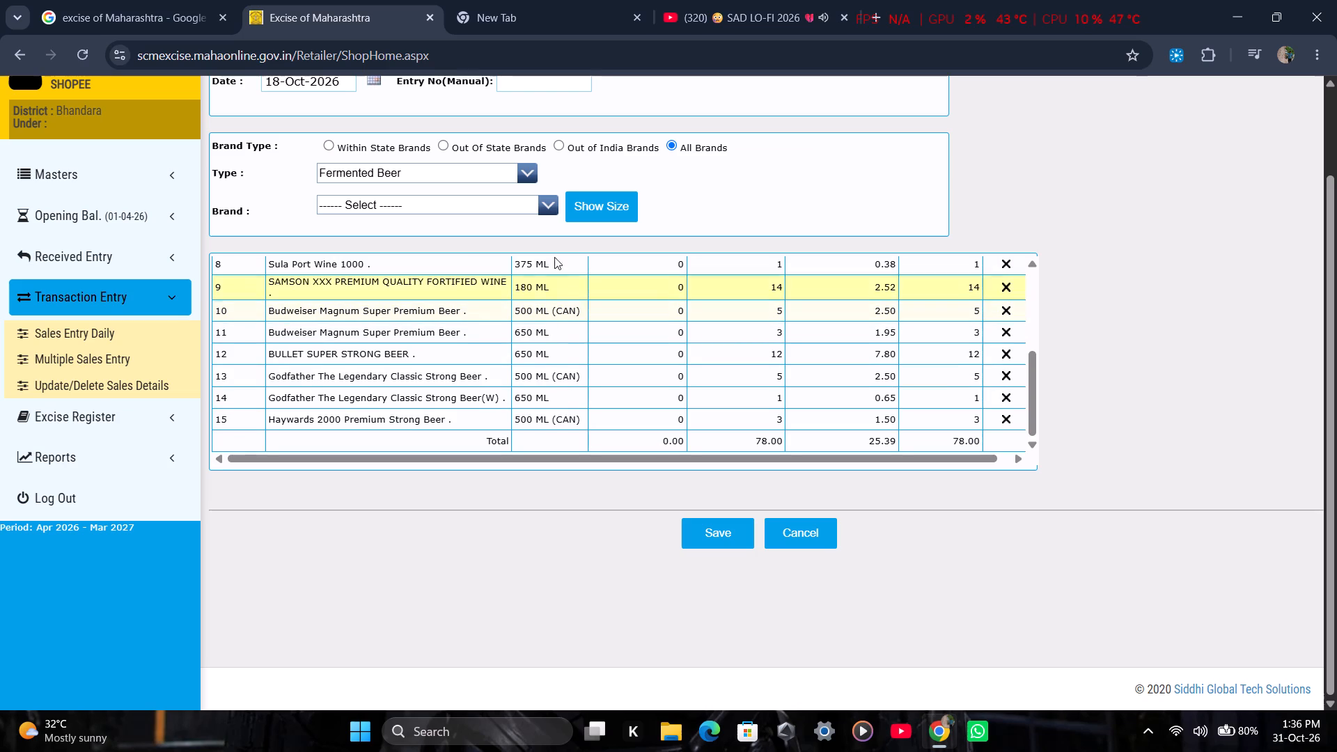
pyautogui.click(547, 198)
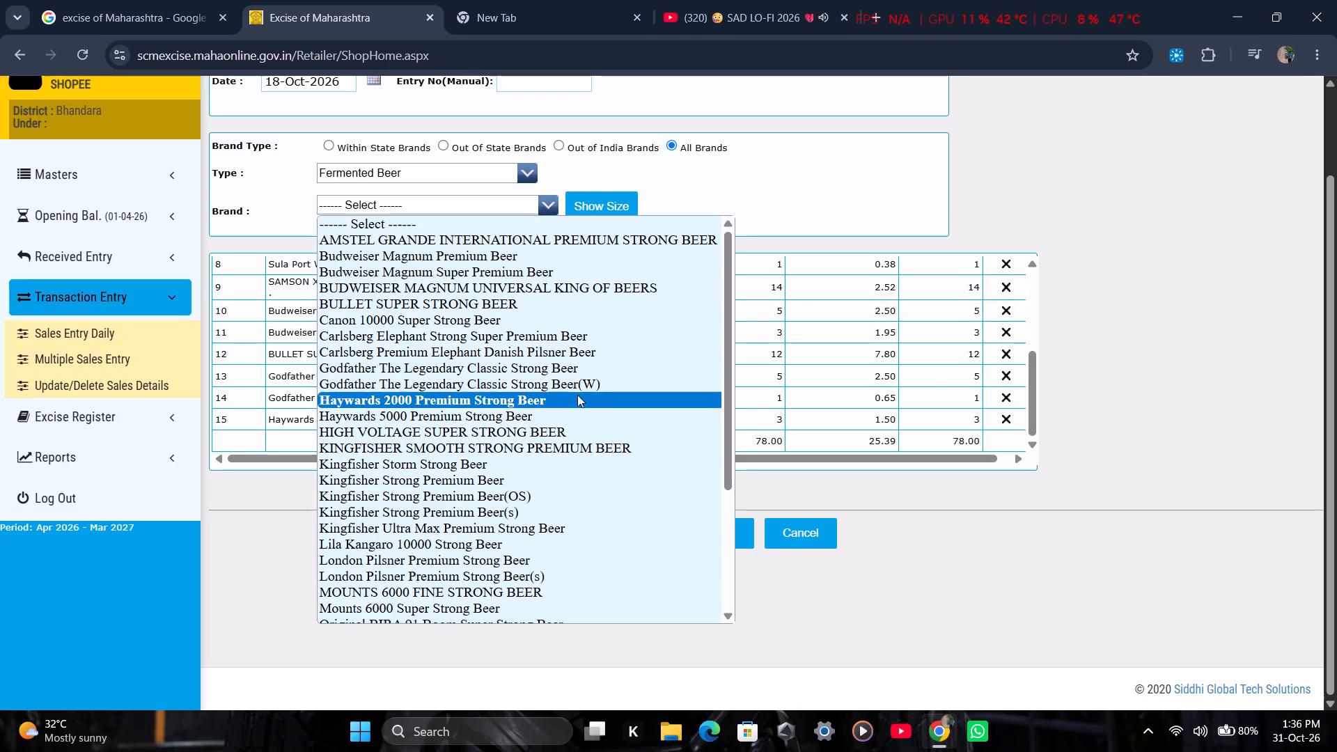
pyautogui.click(581, 412)
pyautogui.click(608, 211)
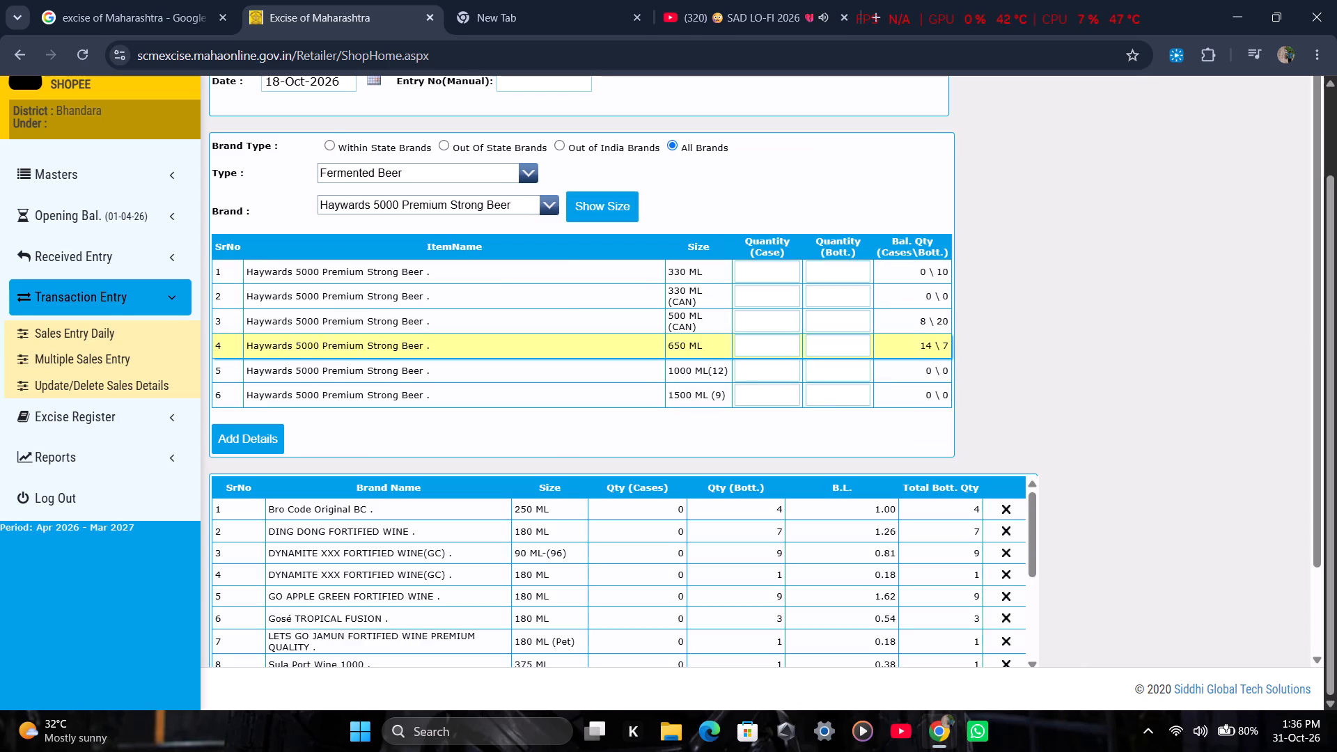
pyautogui.click(838, 345)
pyautogui.press('7')
pyautogui.press('6')
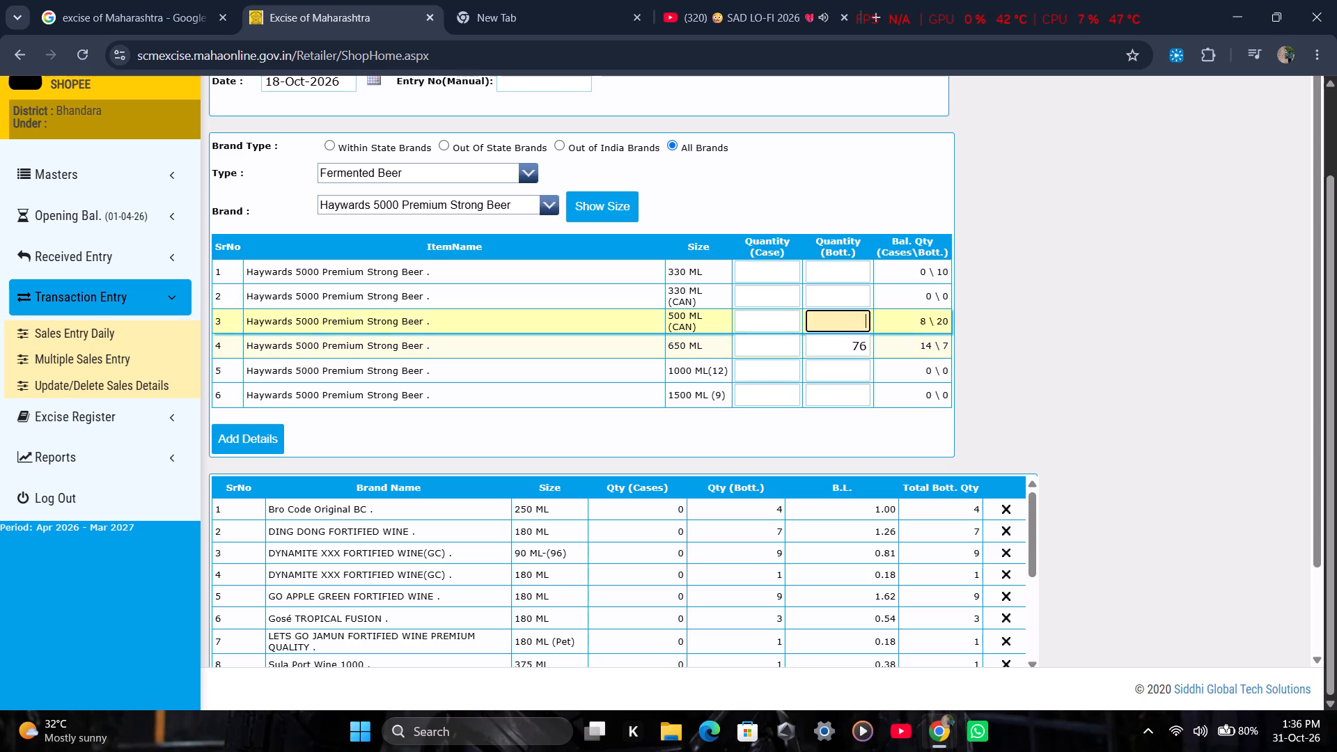
pyautogui.click(838, 324)
pyautogui.press('6')
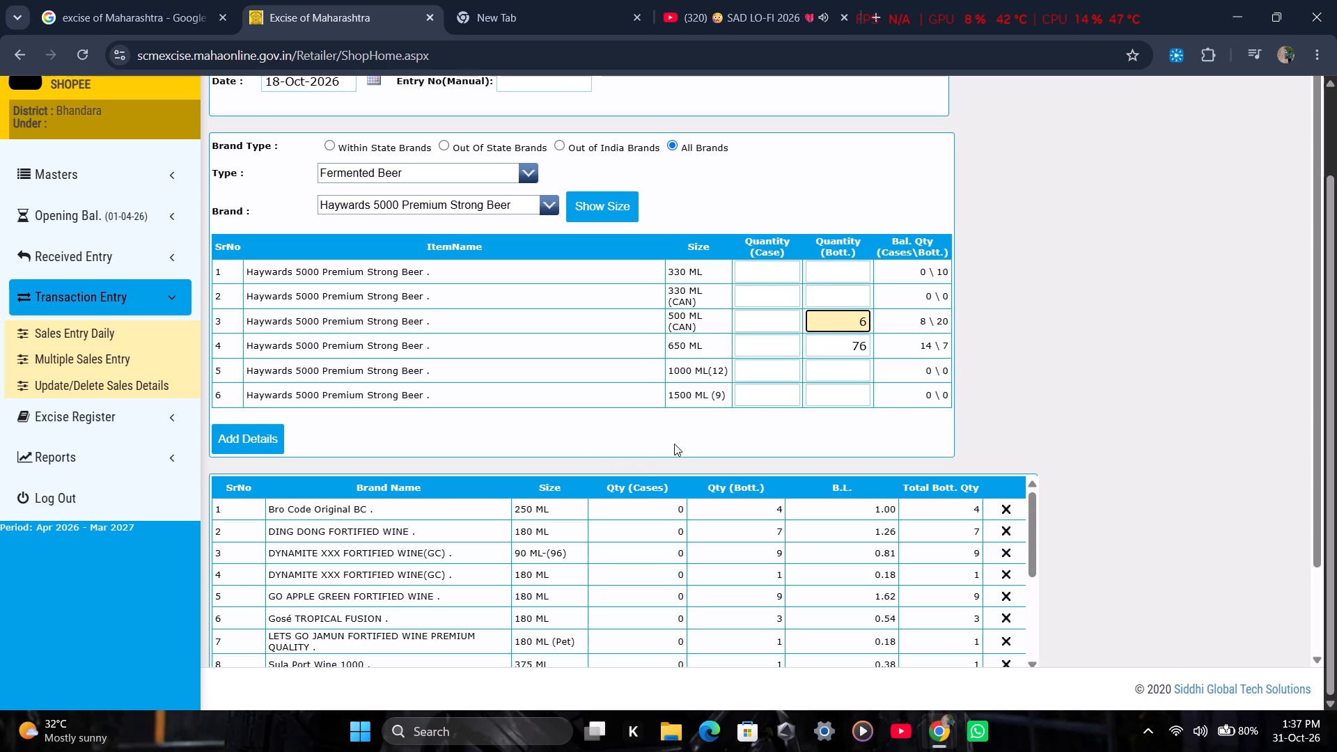
pyautogui.click(864, 350)
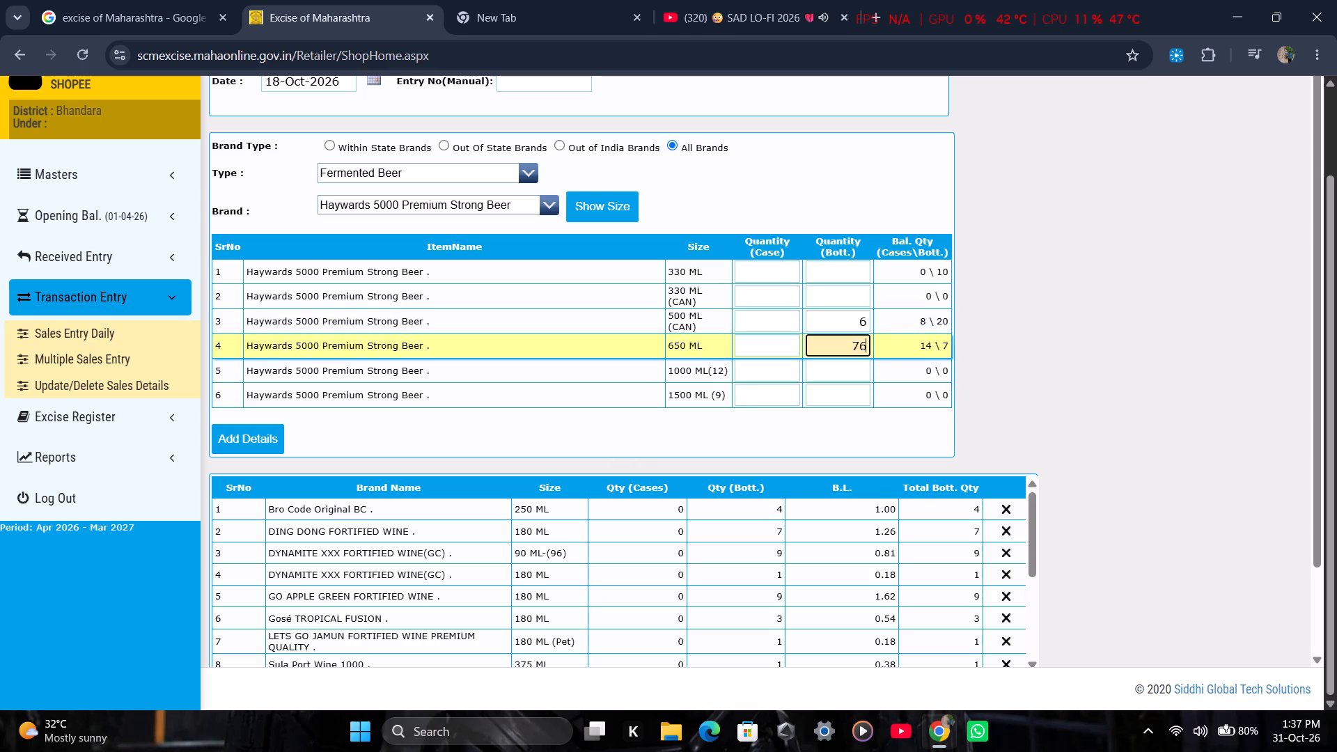
pyautogui.press('BackSpace')
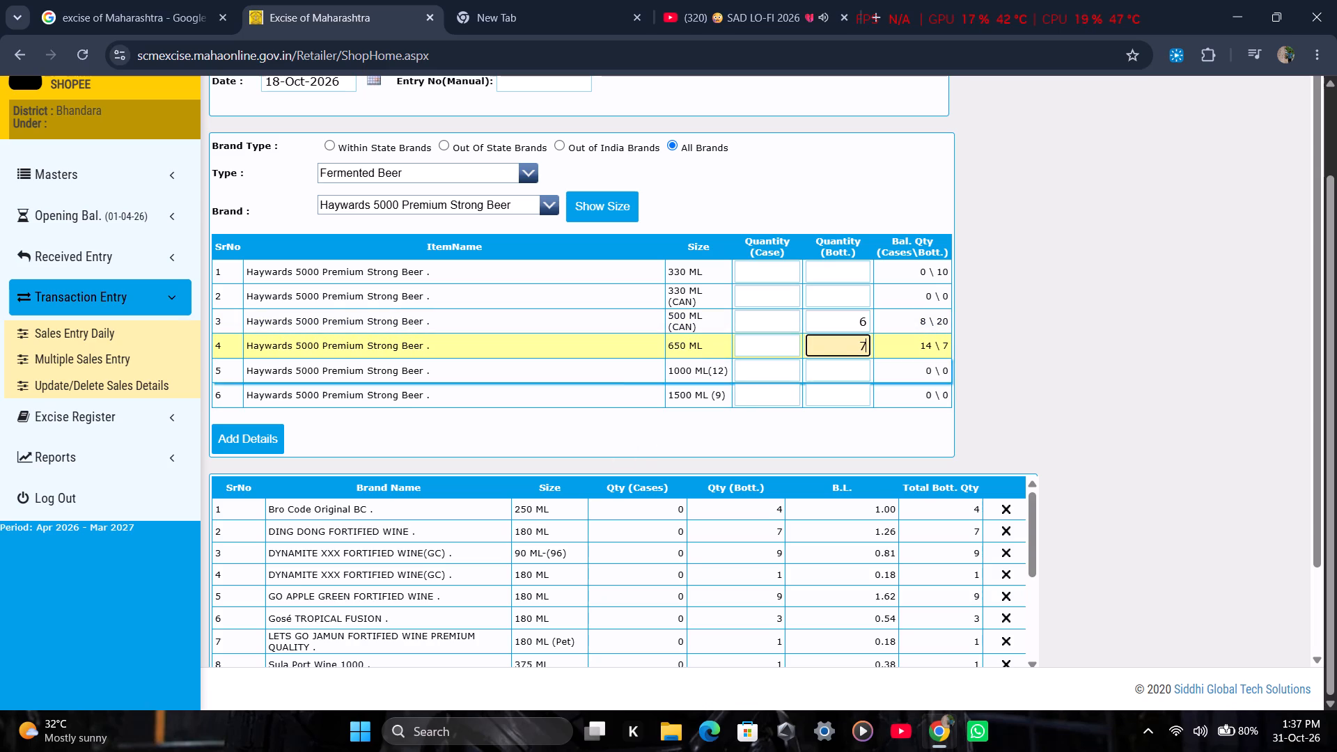
pyautogui.click(235, 439)
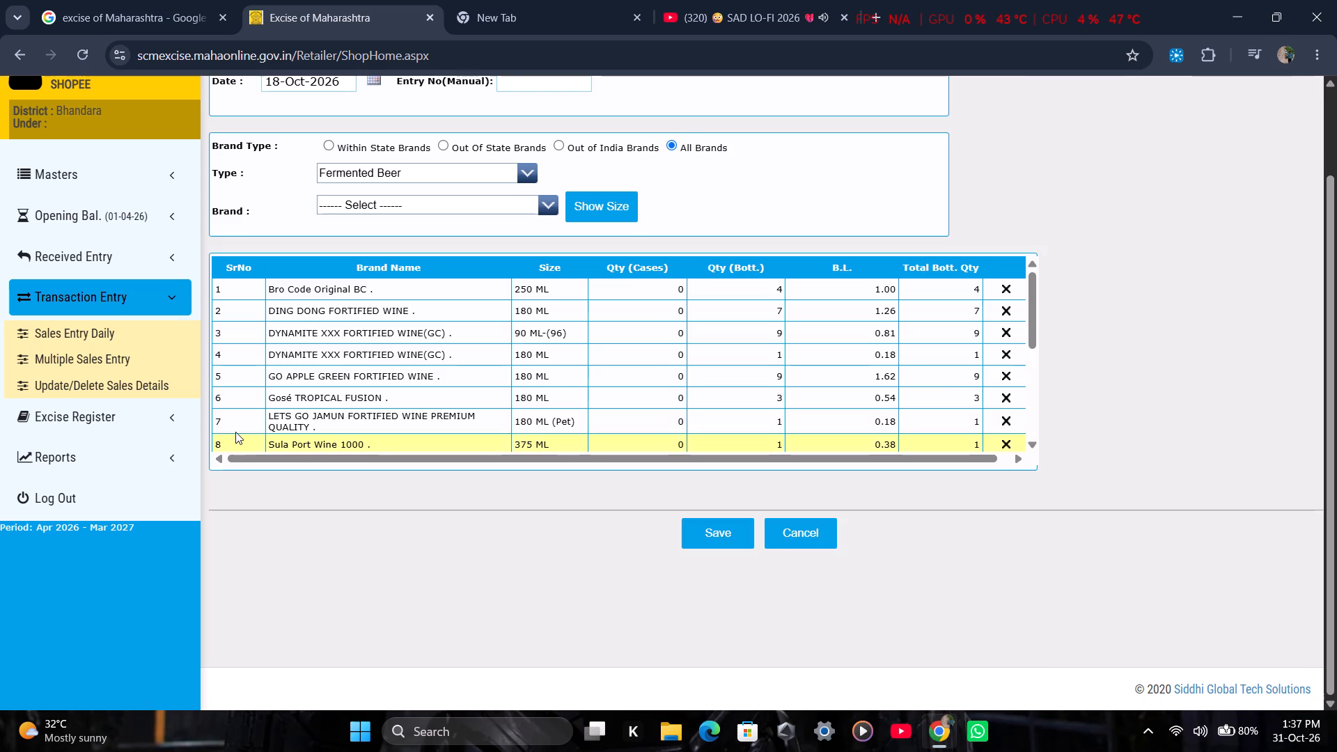
# Add a sale of 3 bottles of KINGFISHER SMOOTH STRONG PREMIUM BEER 650 ML to the entry.
pyautogui.scroll(-7, 399, 403)
pyautogui.click(547, 205)
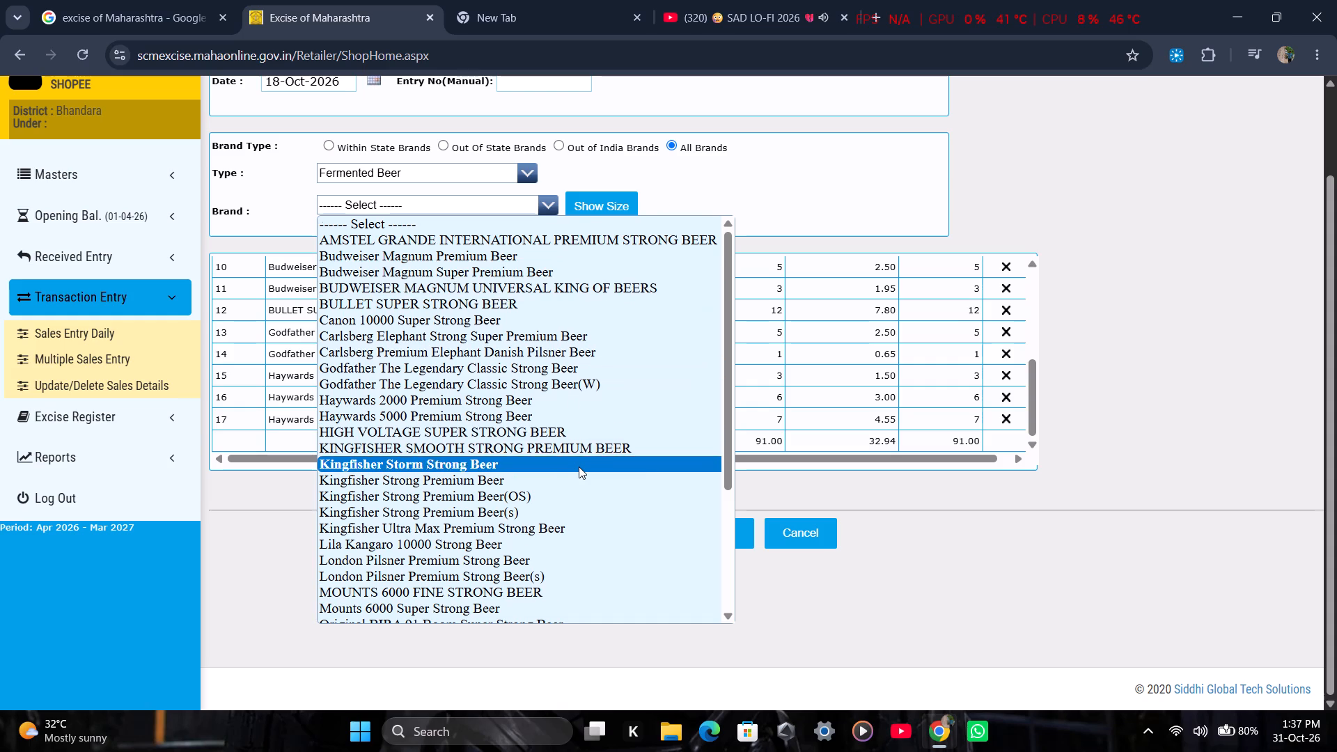
pyautogui.scroll(-1, 579, 467)
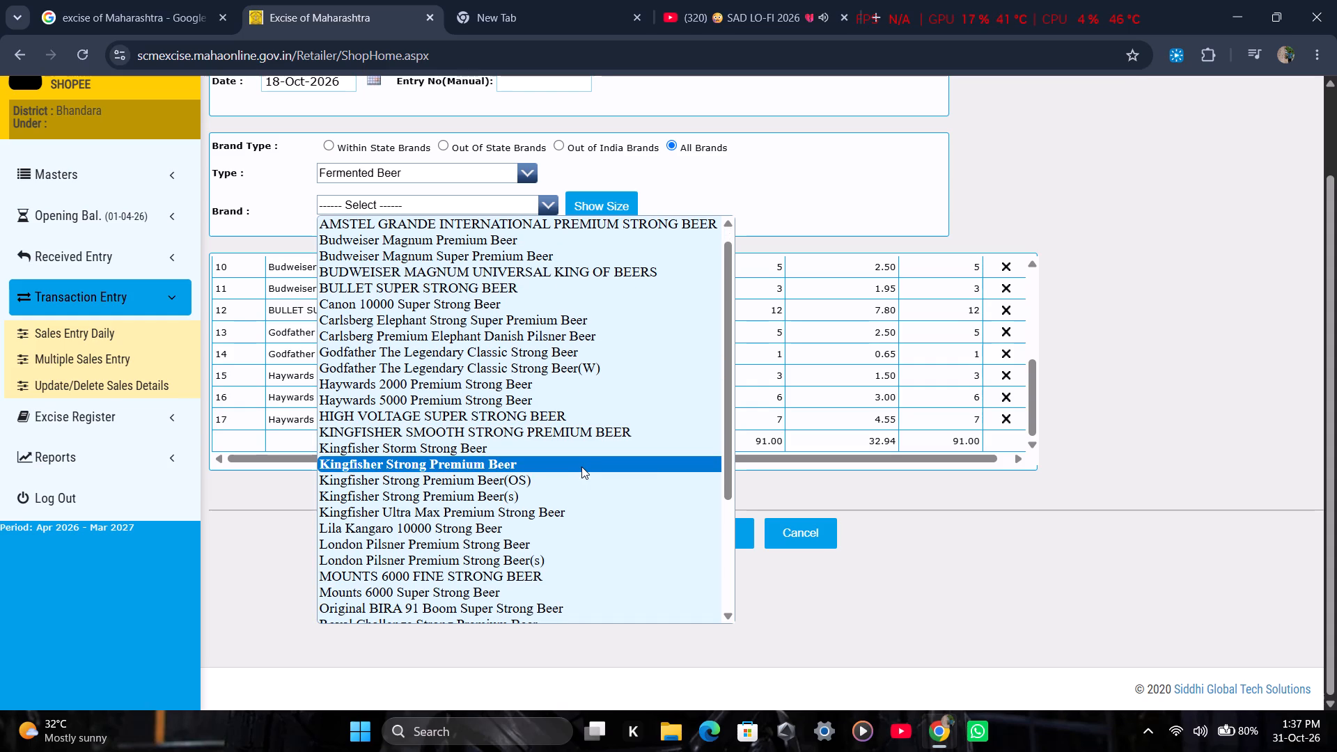
pyautogui.click(588, 425)
pyautogui.click(592, 207)
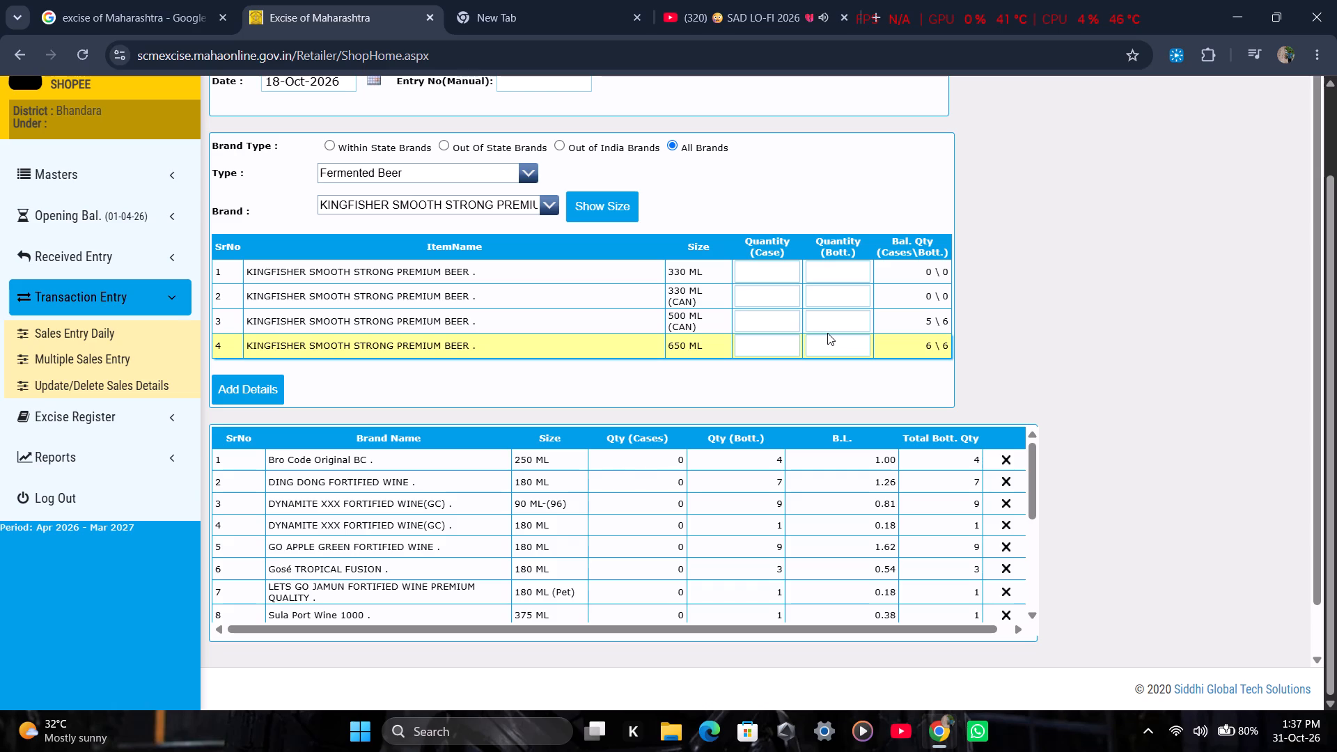
pyautogui.click(838, 345)
pyautogui.press('3')
pyautogui.click(227, 384)
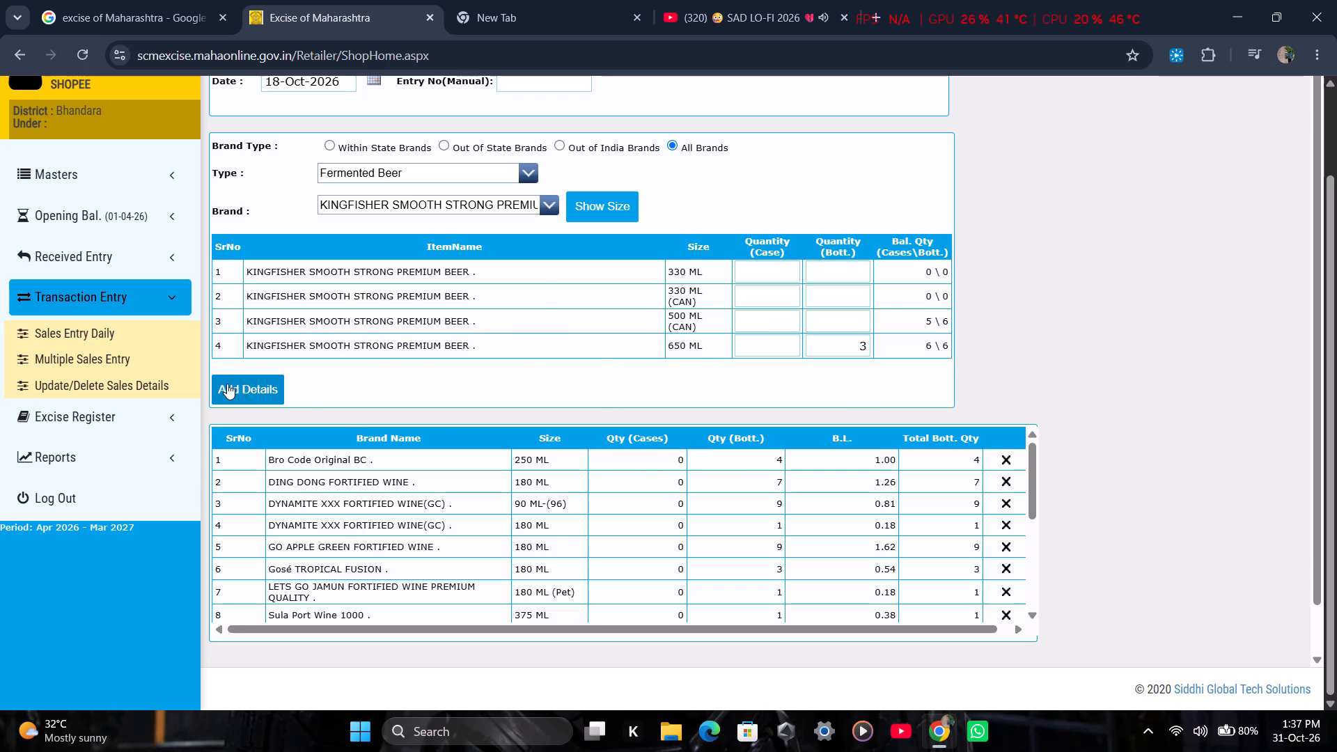
pyautogui.scroll(-8, 455, 347)
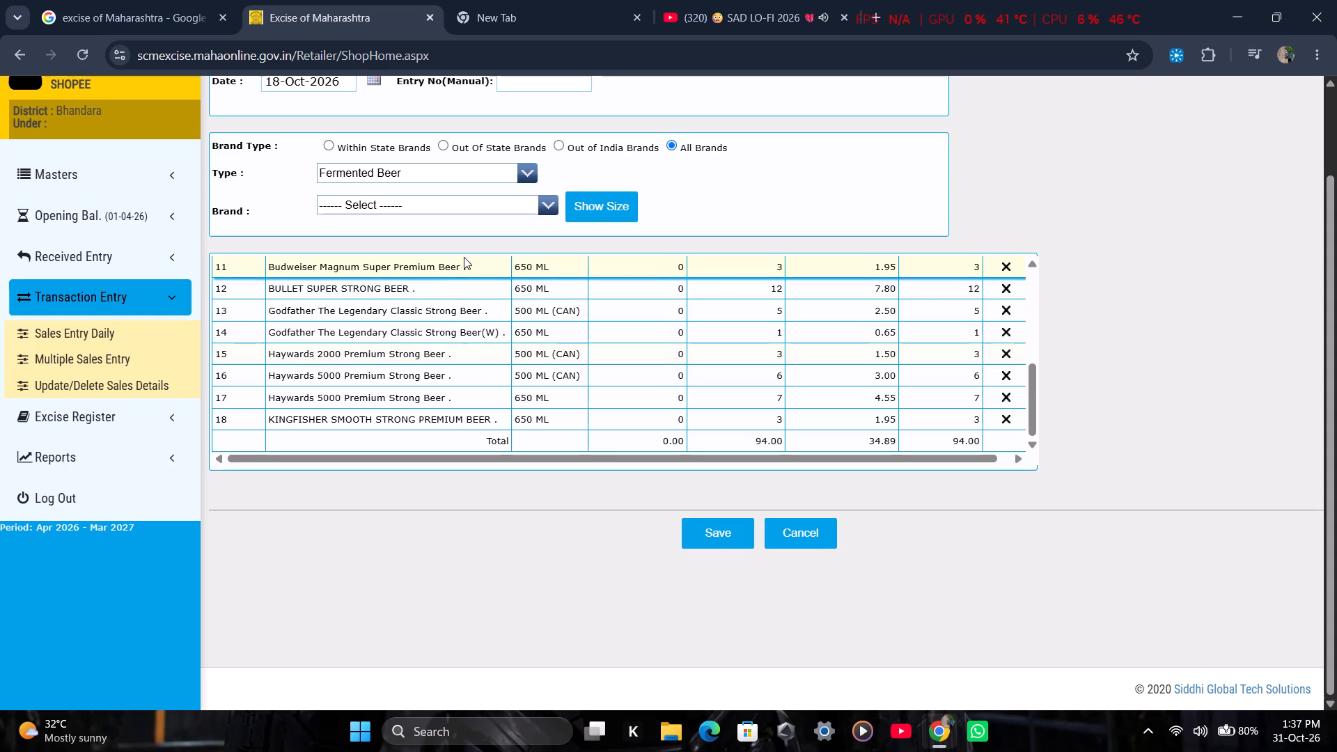
pyautogui.scroll(-5, 432, 293)
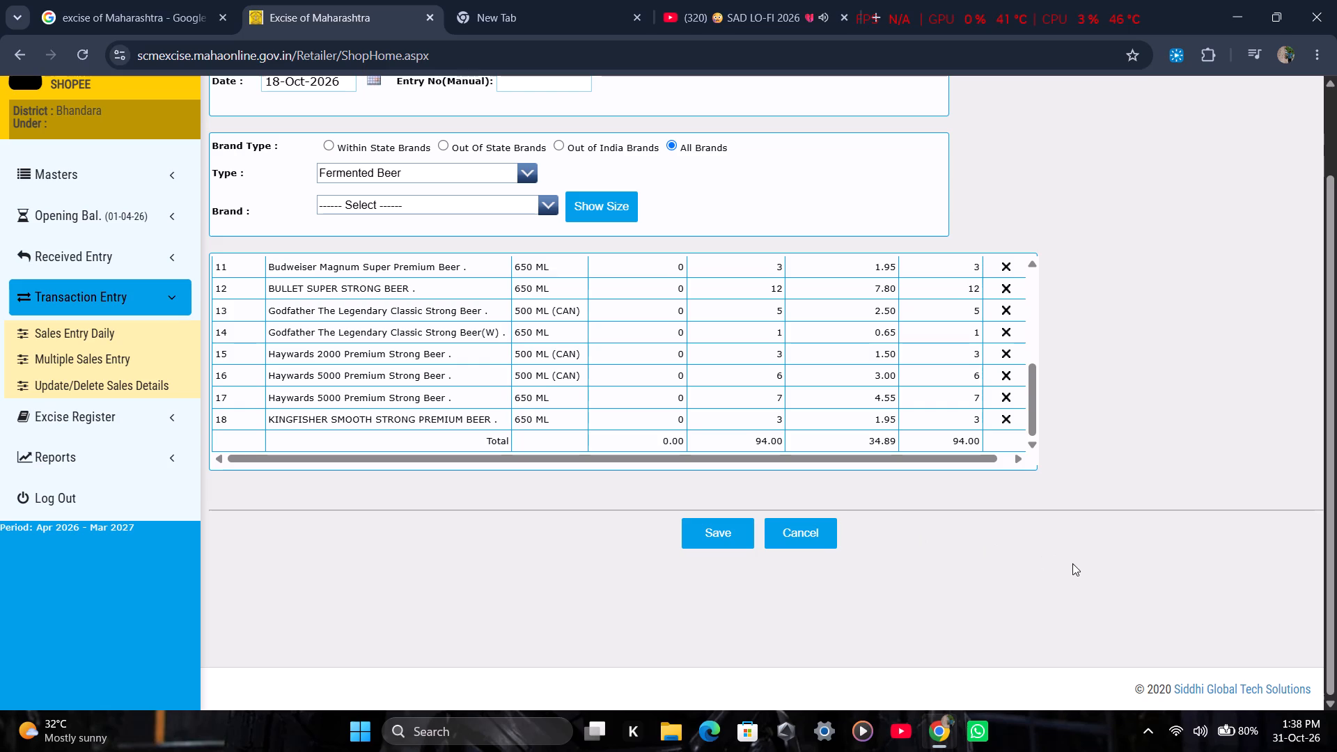
# Add a sale of 1 bottle of Kingfisher Ultra Max Premium Strong Beer 650 ML to the entry.
pyautogui.scroll(-3, 1077, 565)
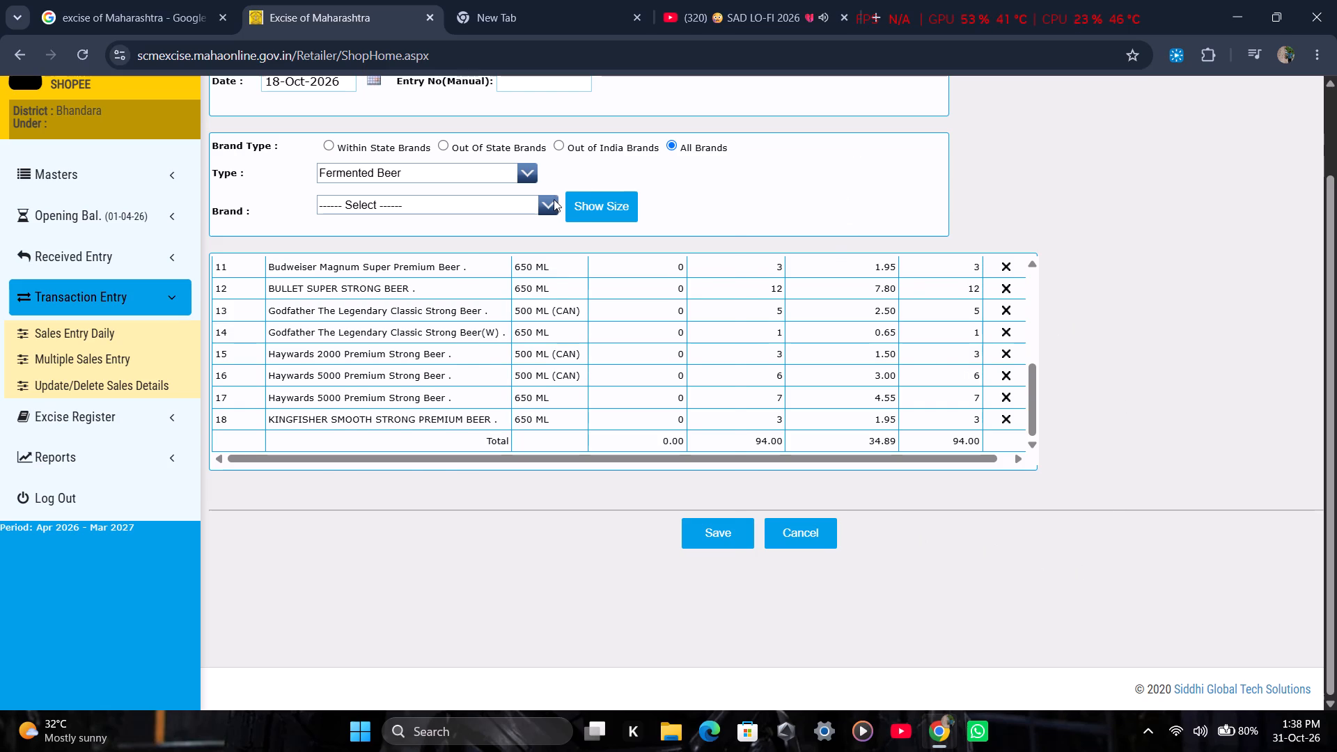
pyautogui.click(554, 199)
pyautogui.click(571, 535)
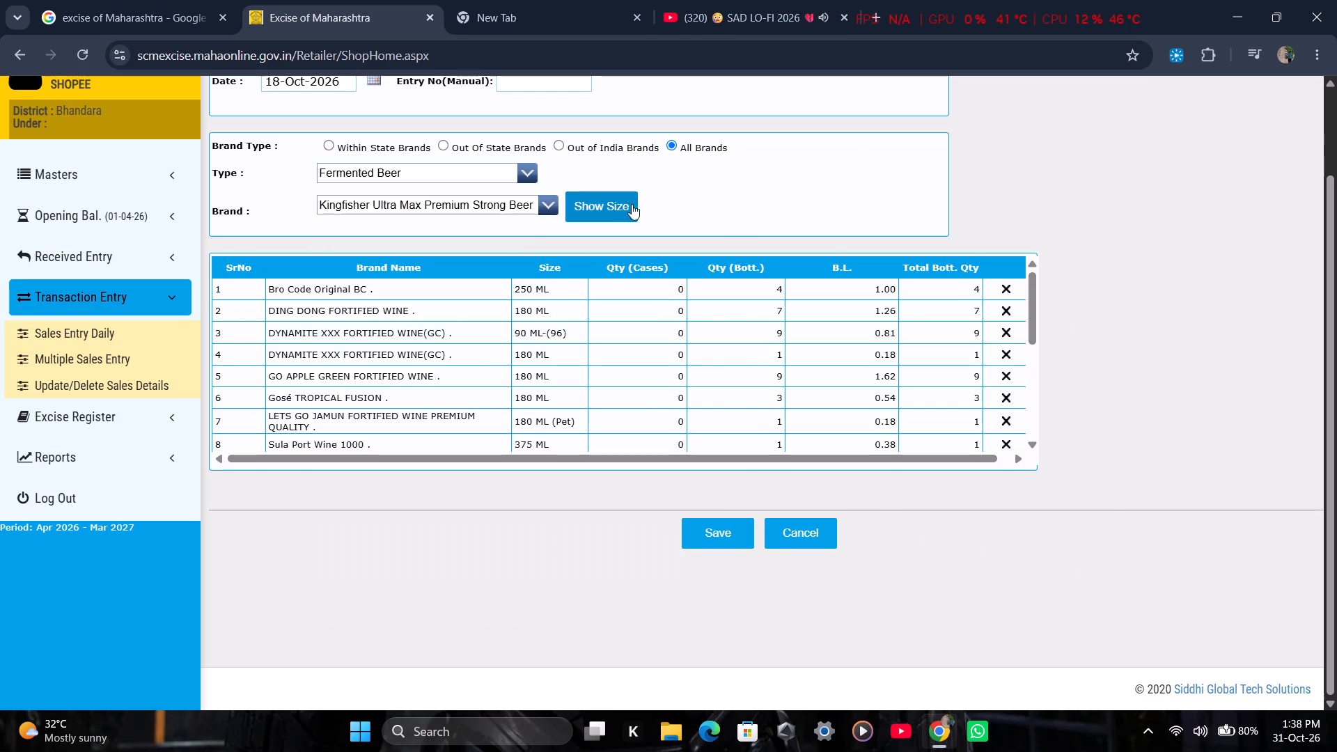
pyautogui.click(627, 213)
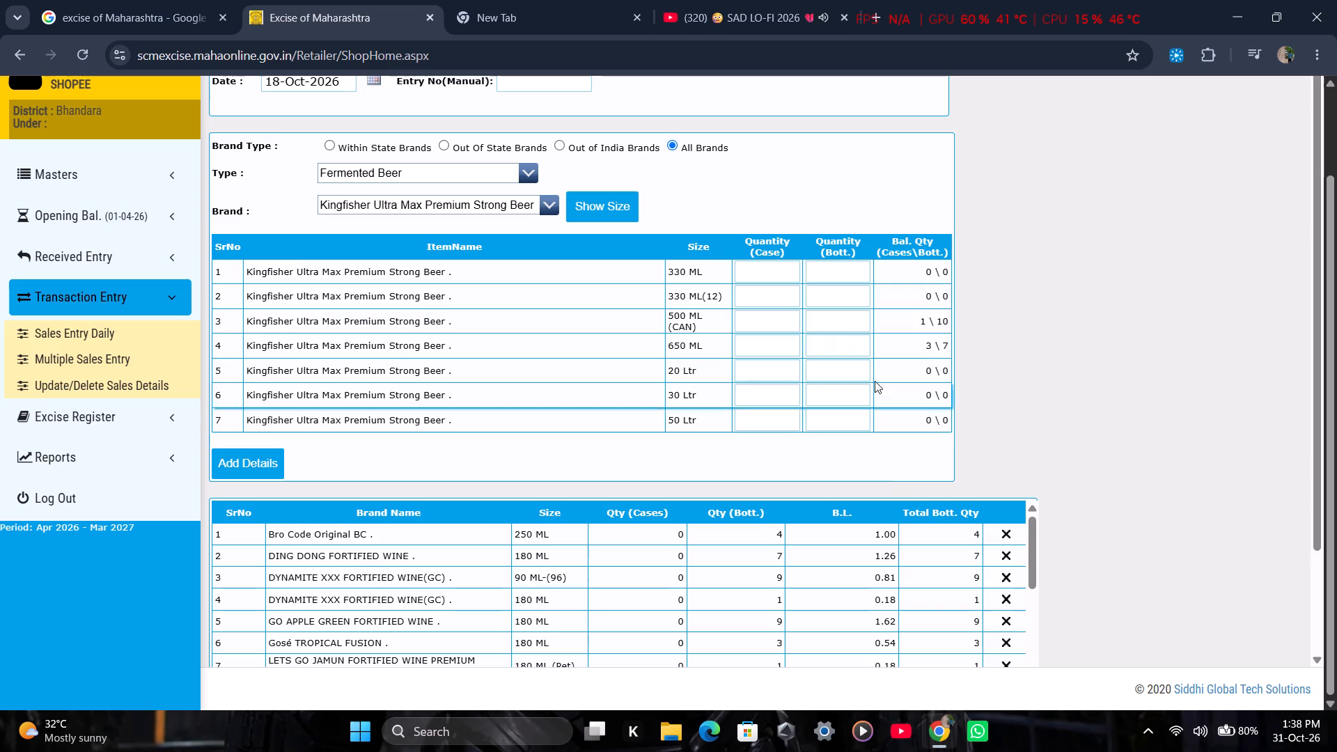
pyautogui.click(838, 354)
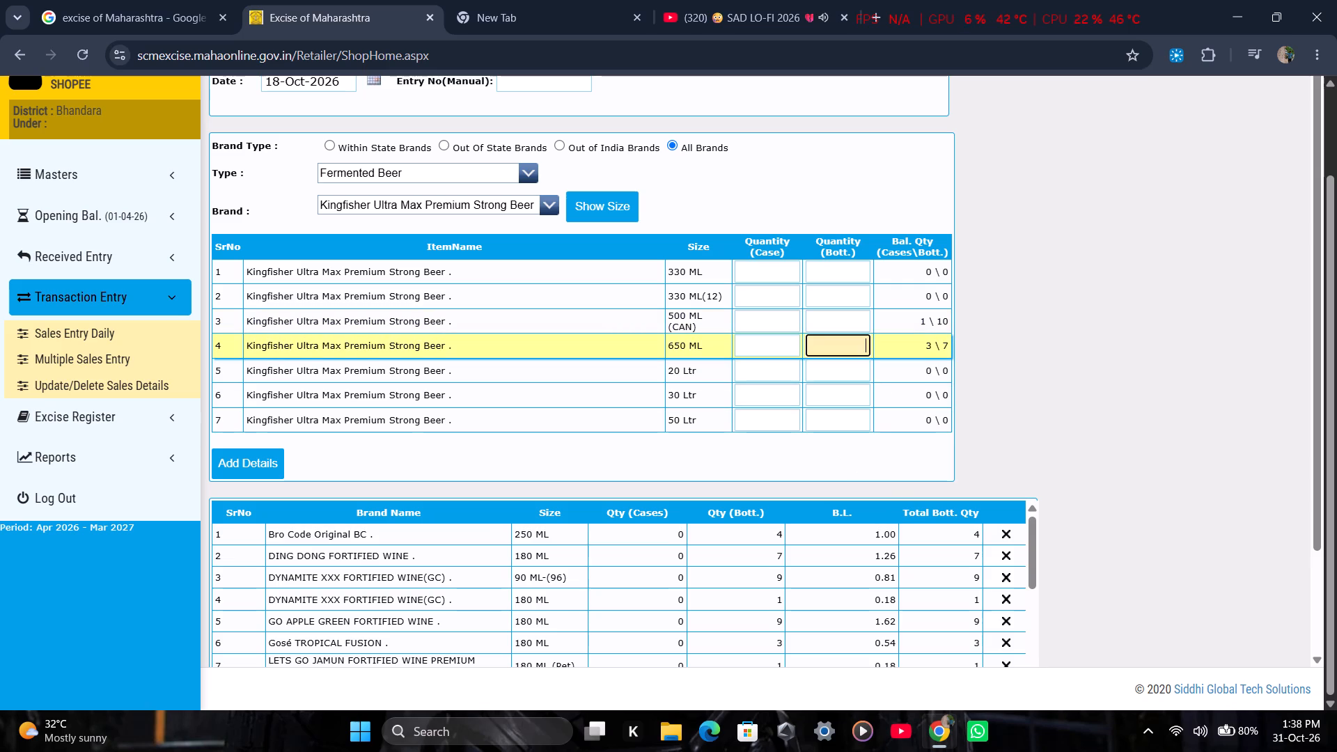
pyautogui.press('1')
pyautogui.click(236, 469)
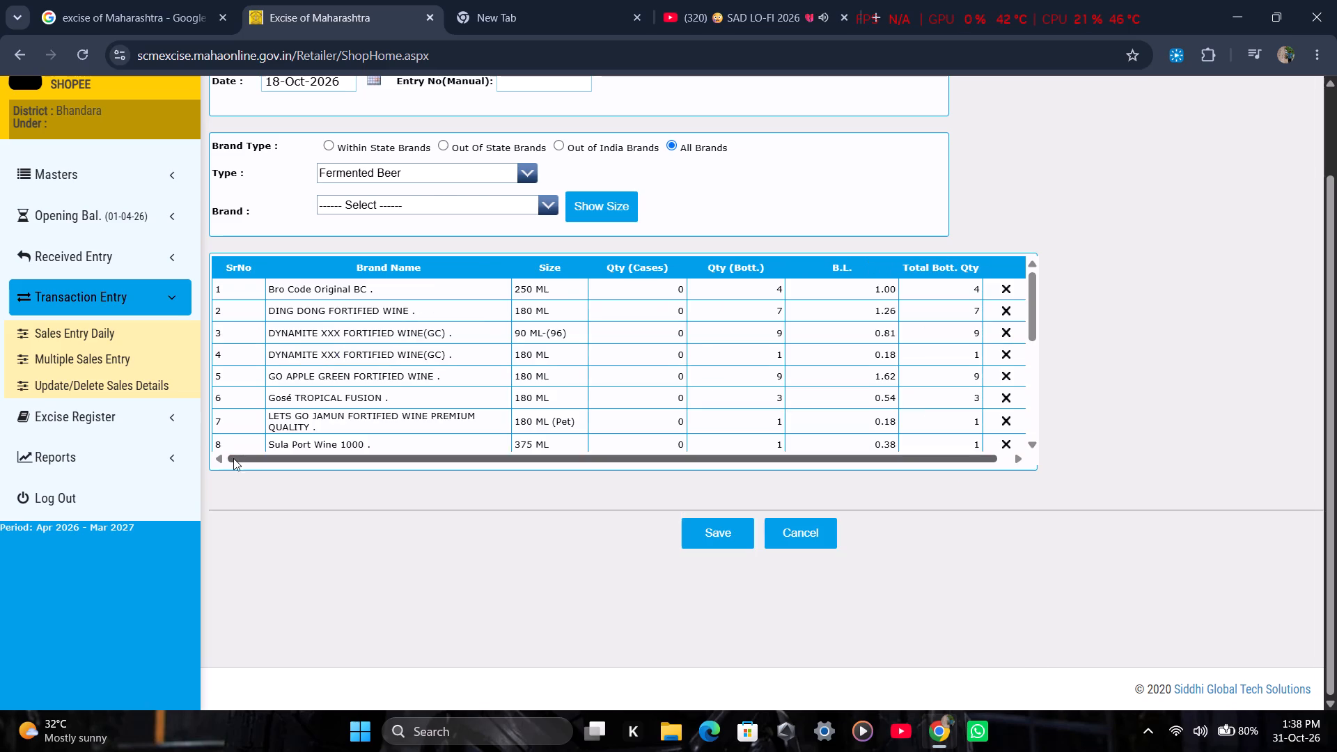
pyautogui.scroll(-9, 426, 409)
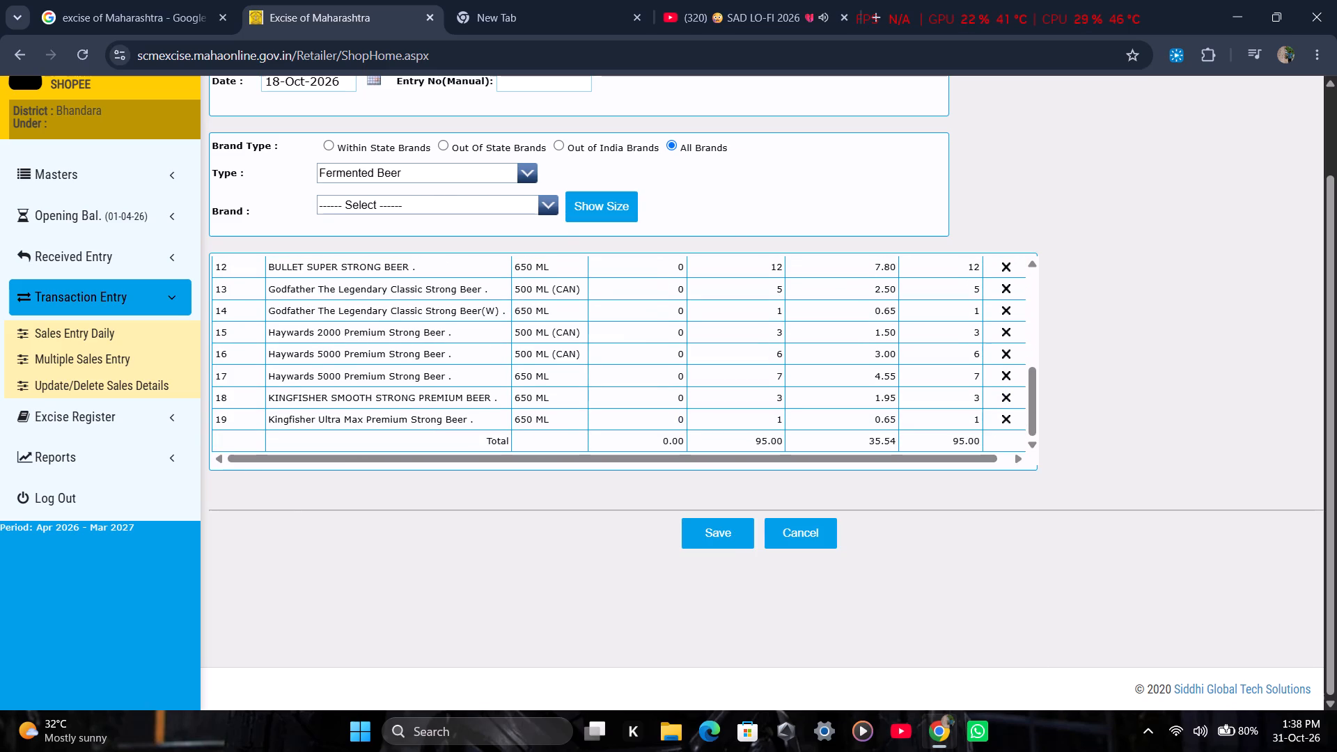
# Add Kingfisher Strong Premium Beer sales to the entry: 6 of 500 ML (CAN) and 22 of 650 ML.
pyautogui.click(543, 204)
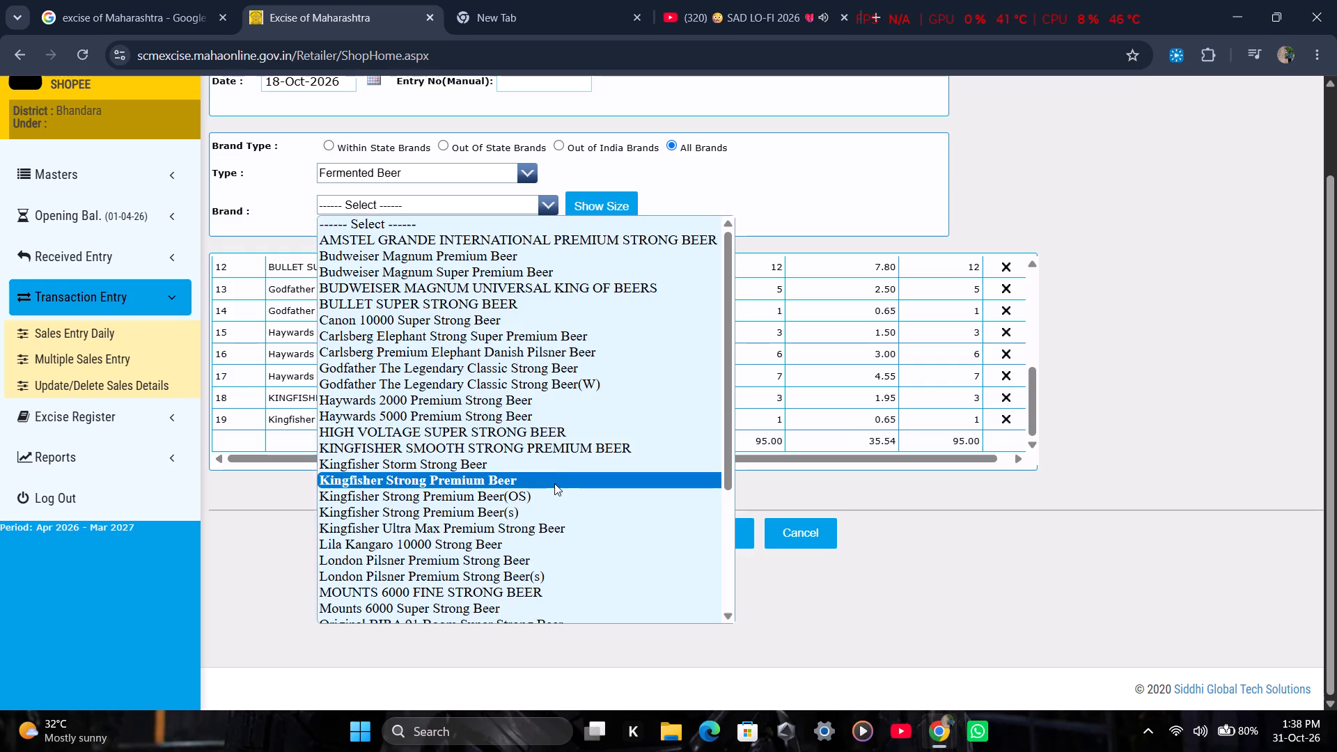
pyautogui.click(554, 483)
pyautogui.click(622, 201)
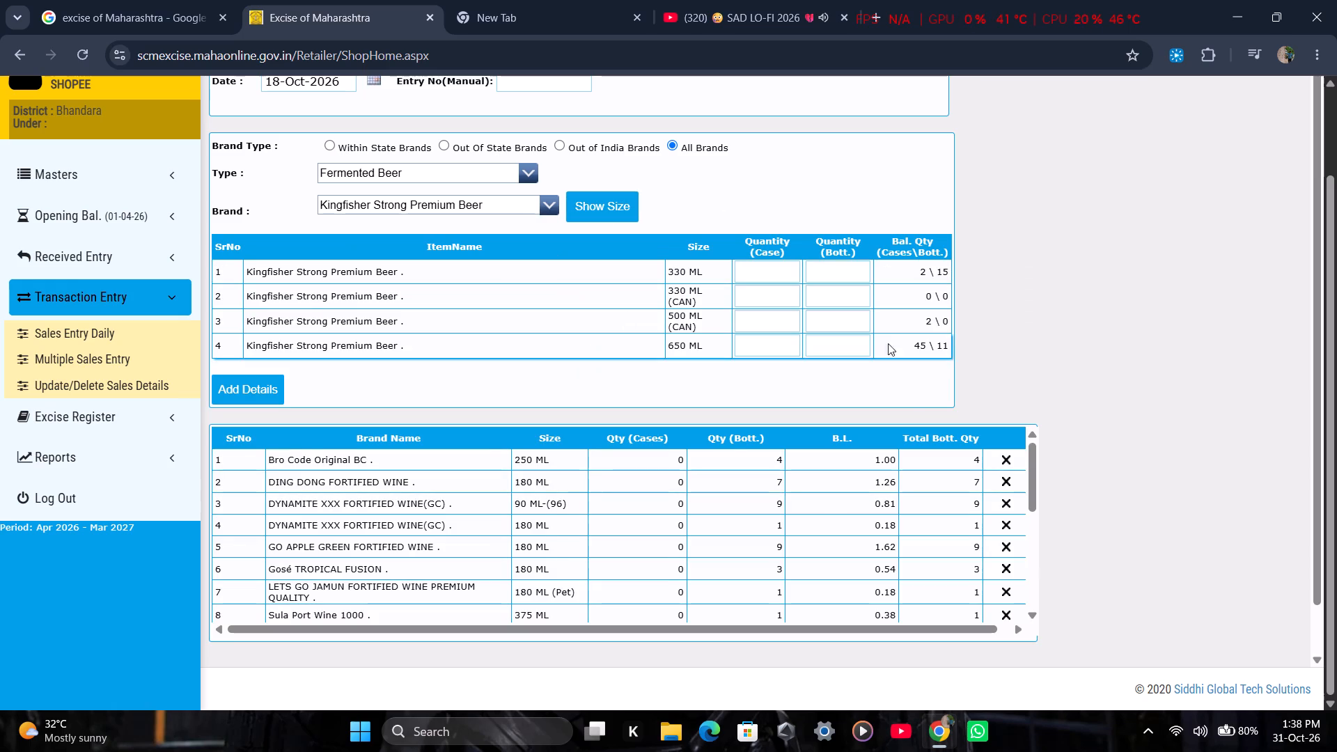
pyautogui.click(827, 347)
pyautogui.write('22')
pyautogui.click(843, 293)
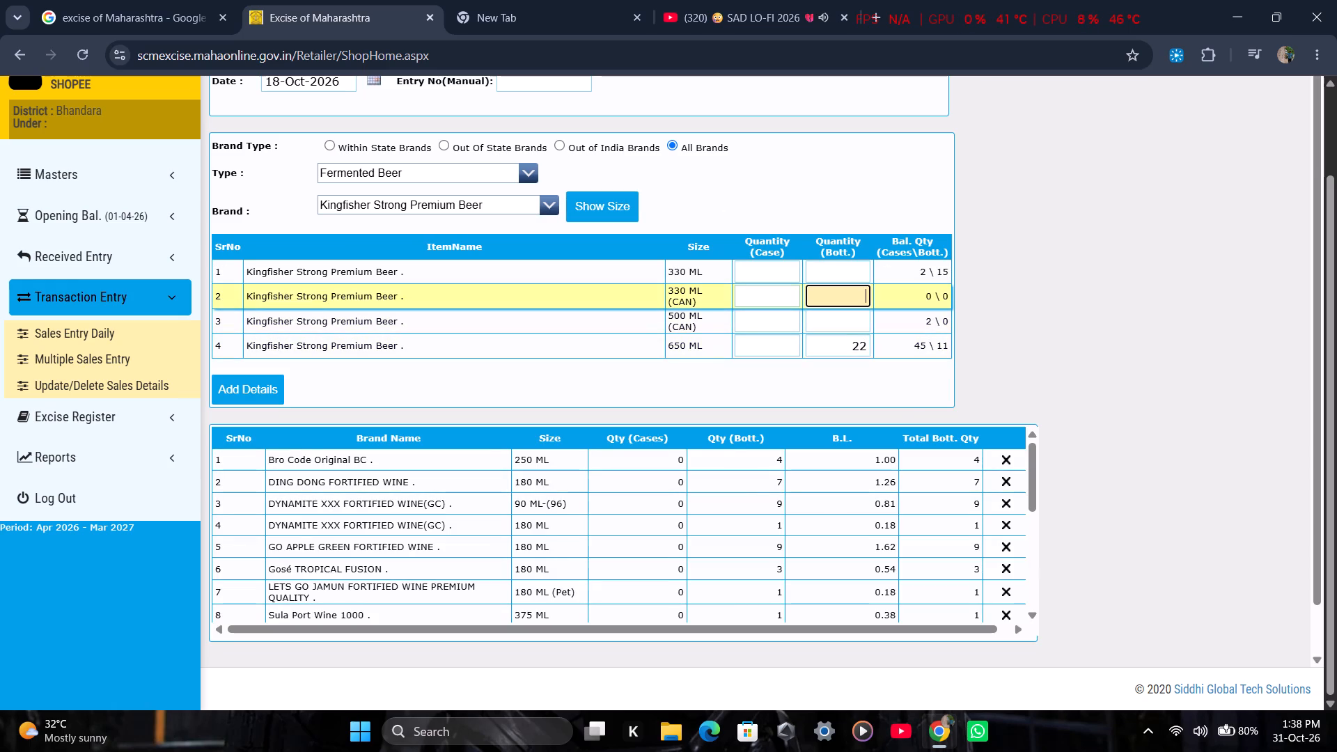
pyautogui.click(850, 329)
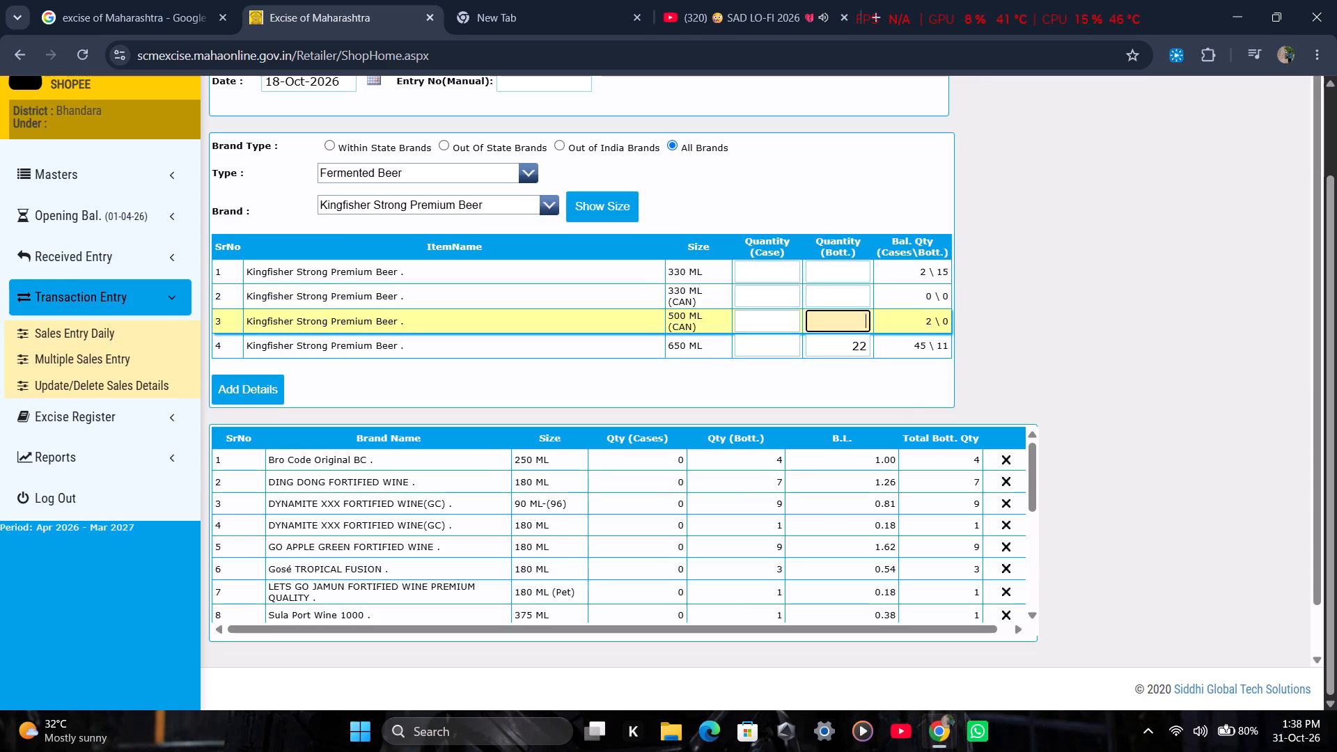
pyautogui.press('6')
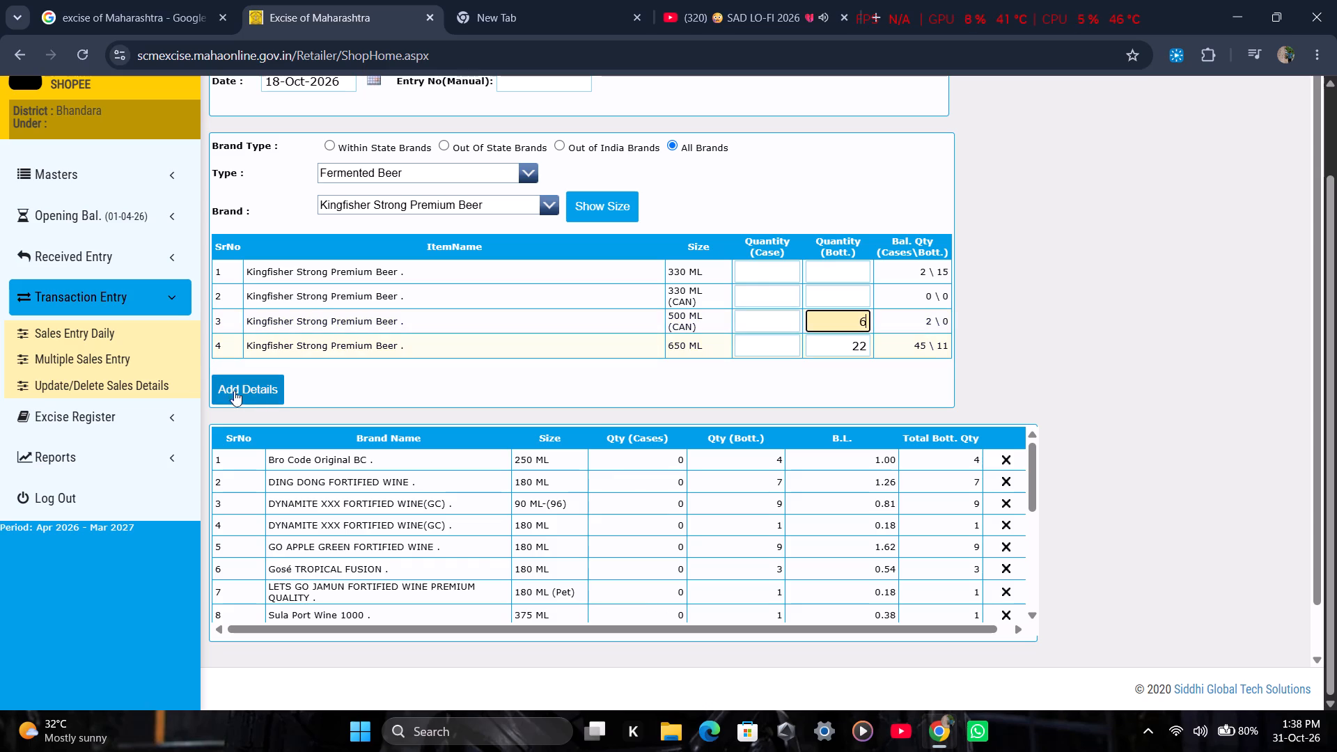
pyautogui.click(267, 389)
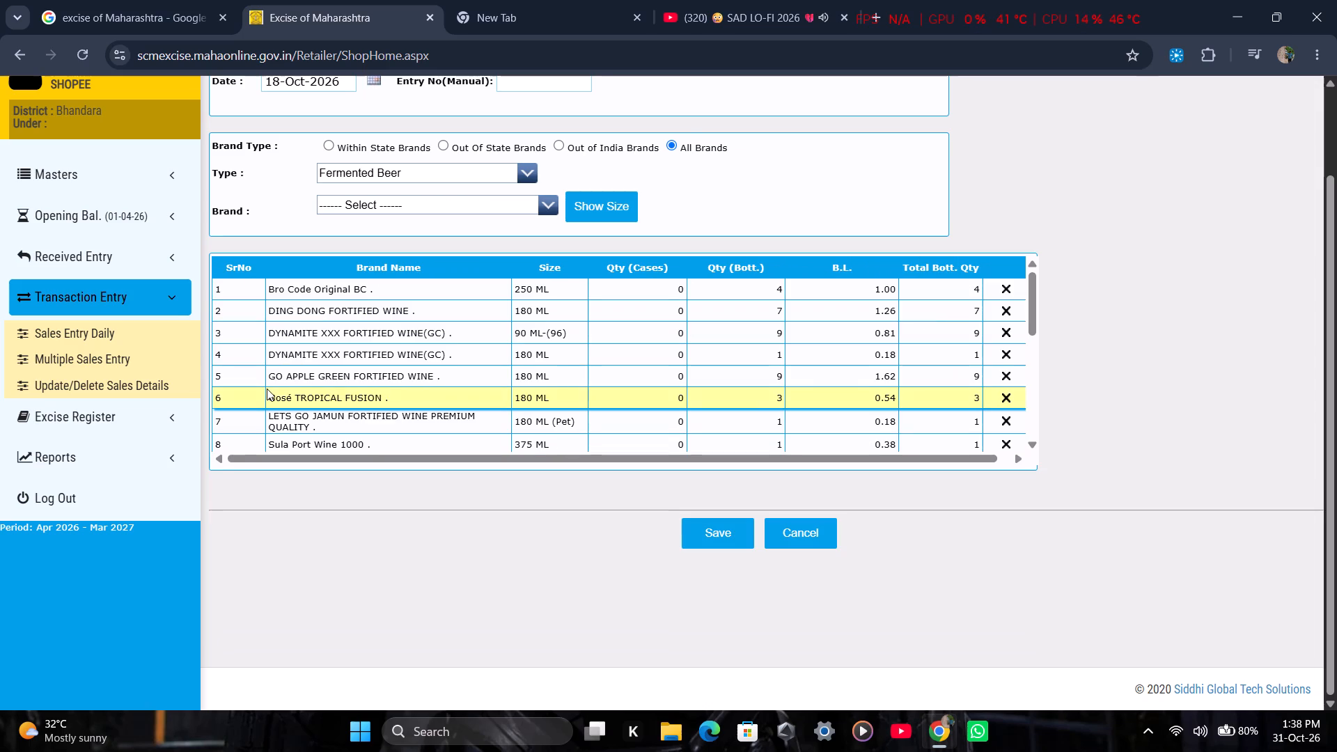
pyautogui.scroll(-7, 472, 345)
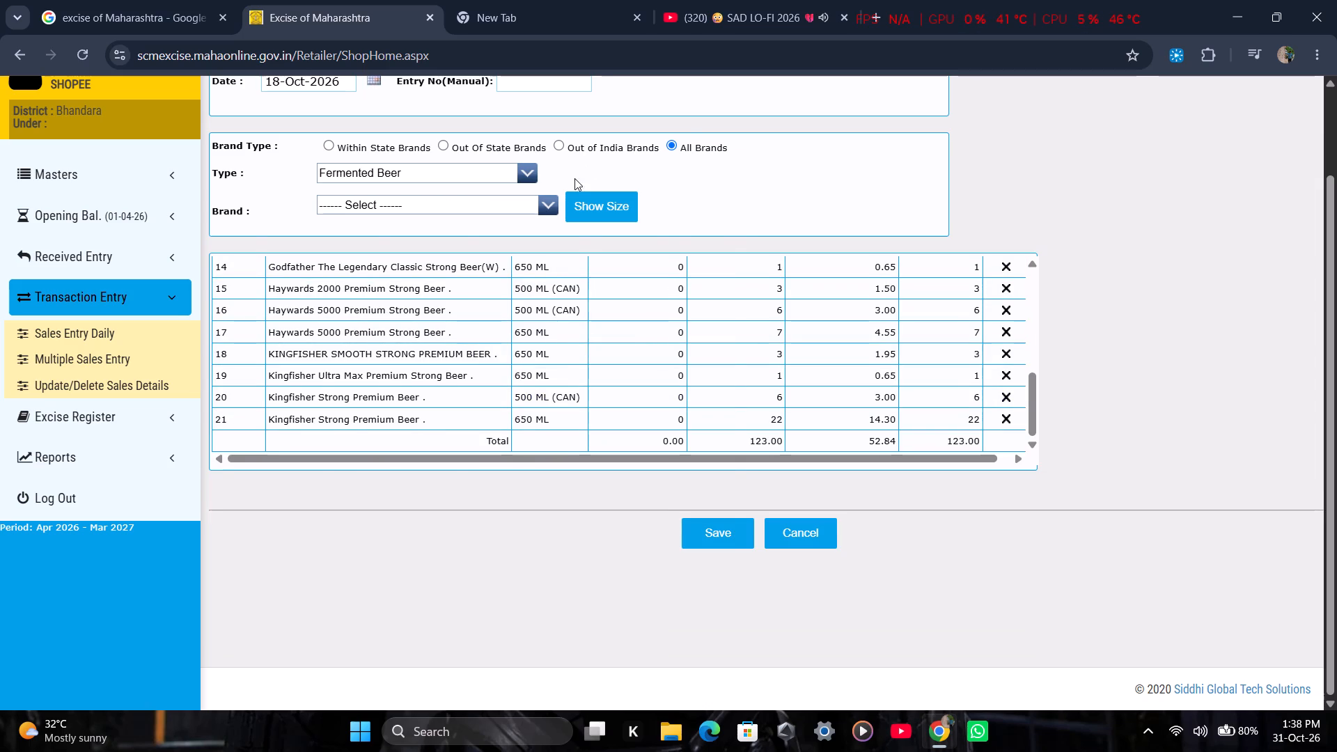
# Add London Pilsner Premium Strong Beer sales to the entry: 4 of 500 ML (CAN) and 2 of 650 ML.
pyautogui.click(545, 205)
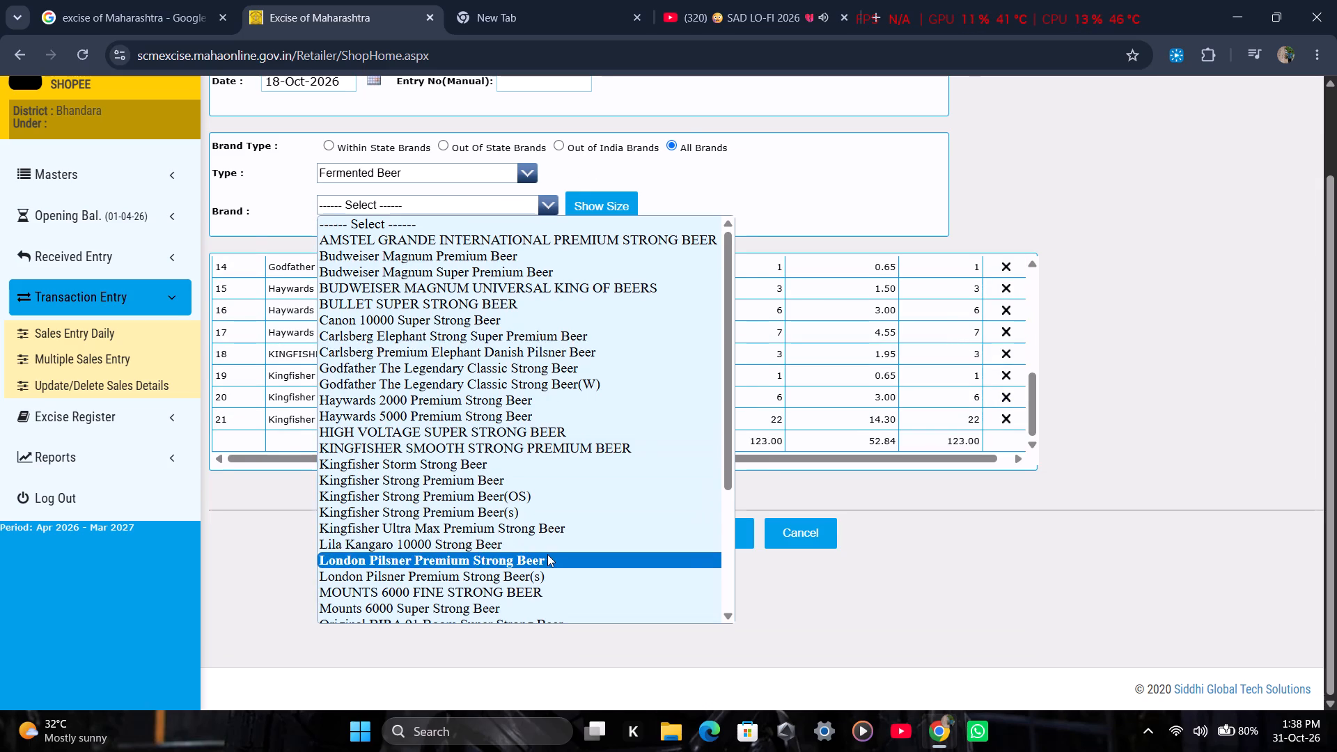
pyautogui.click(547, 554)
pyautogui.click(623, 203)
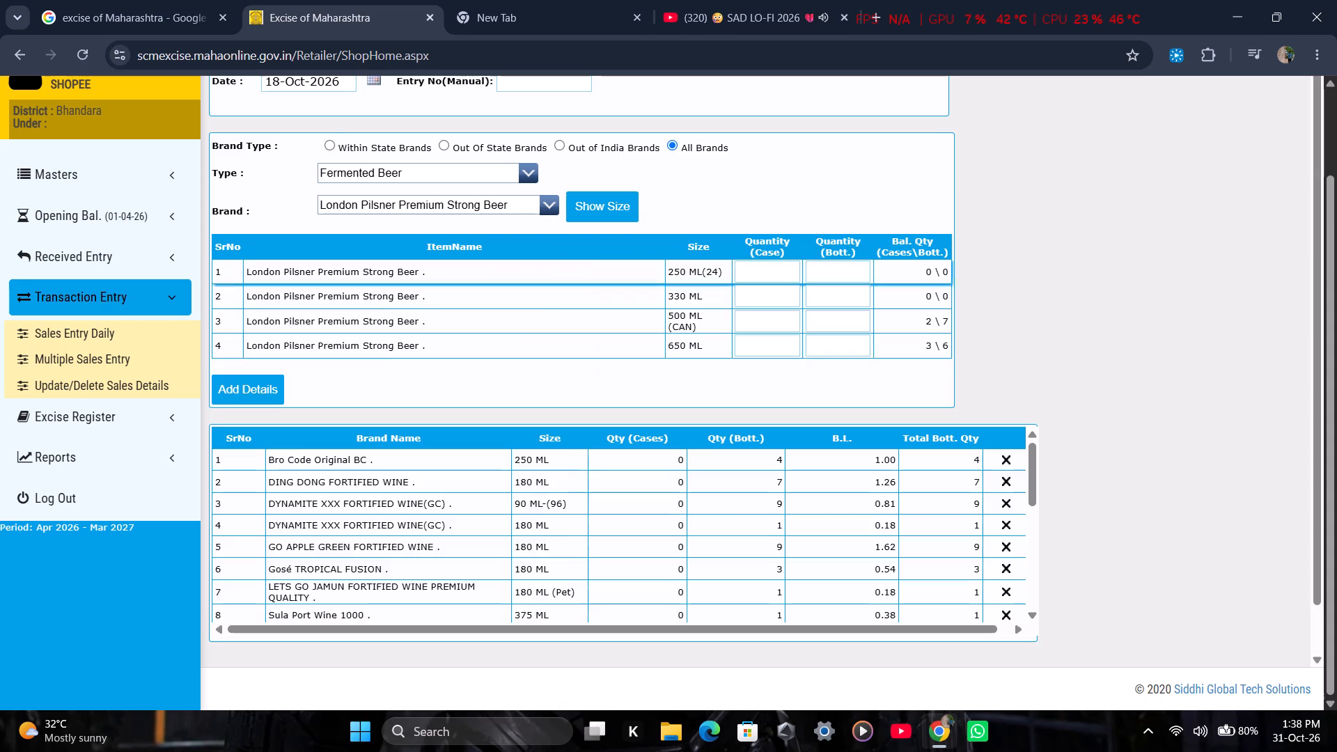
pyautogui.click(832, 345)
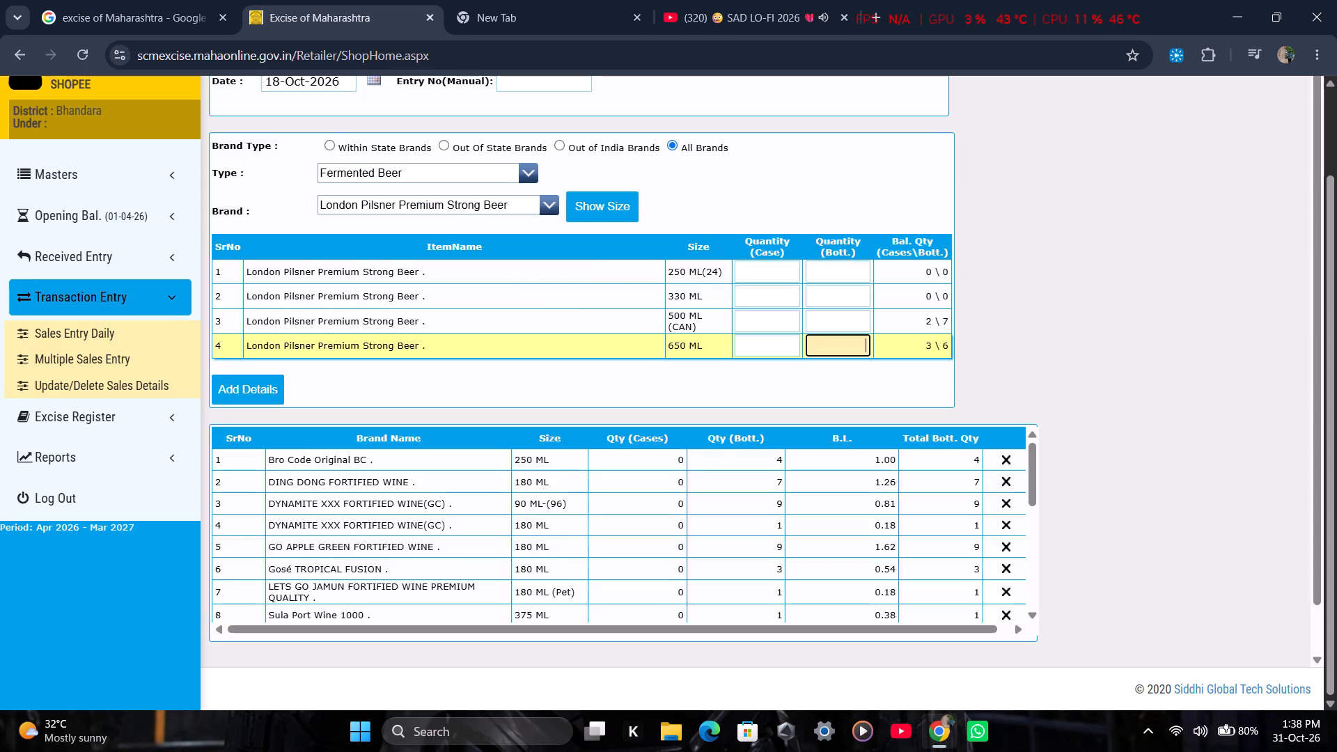
pyautogui.press('2')
pyautogui.click(860, 318)
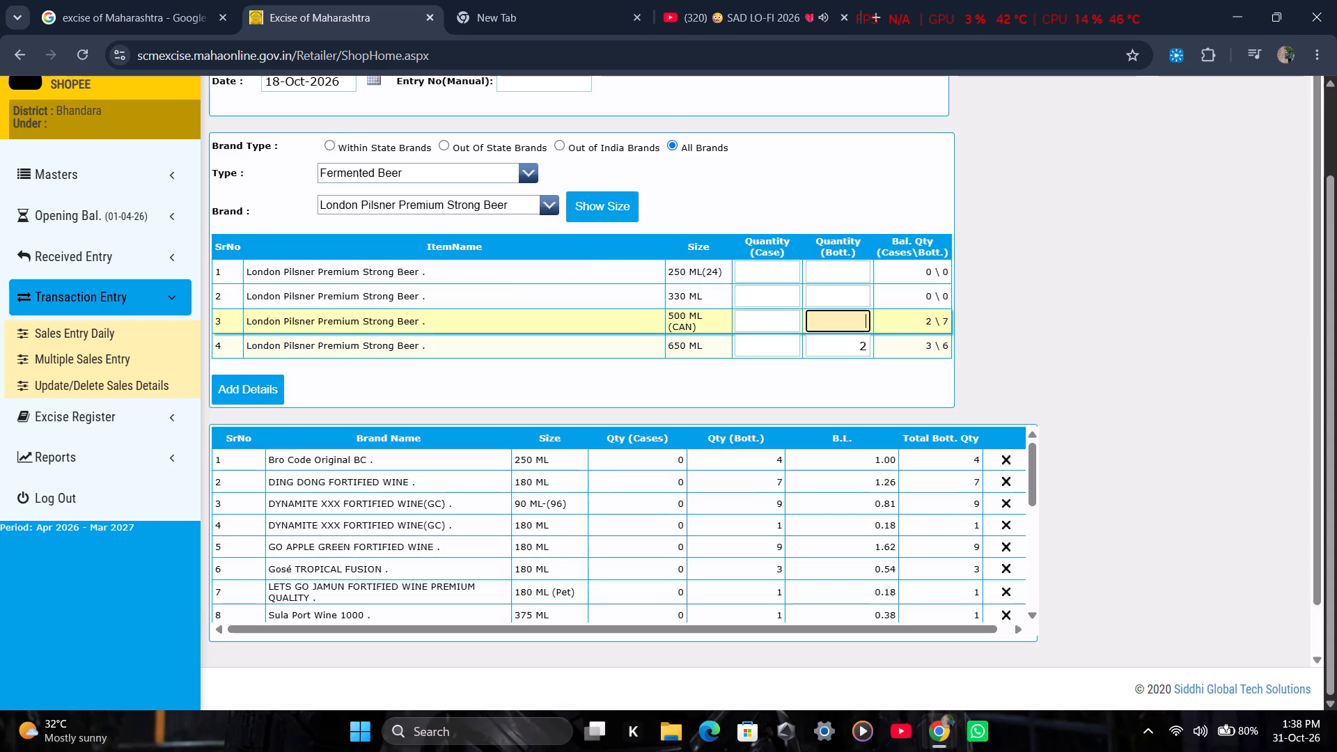
pyautogui.press('4')
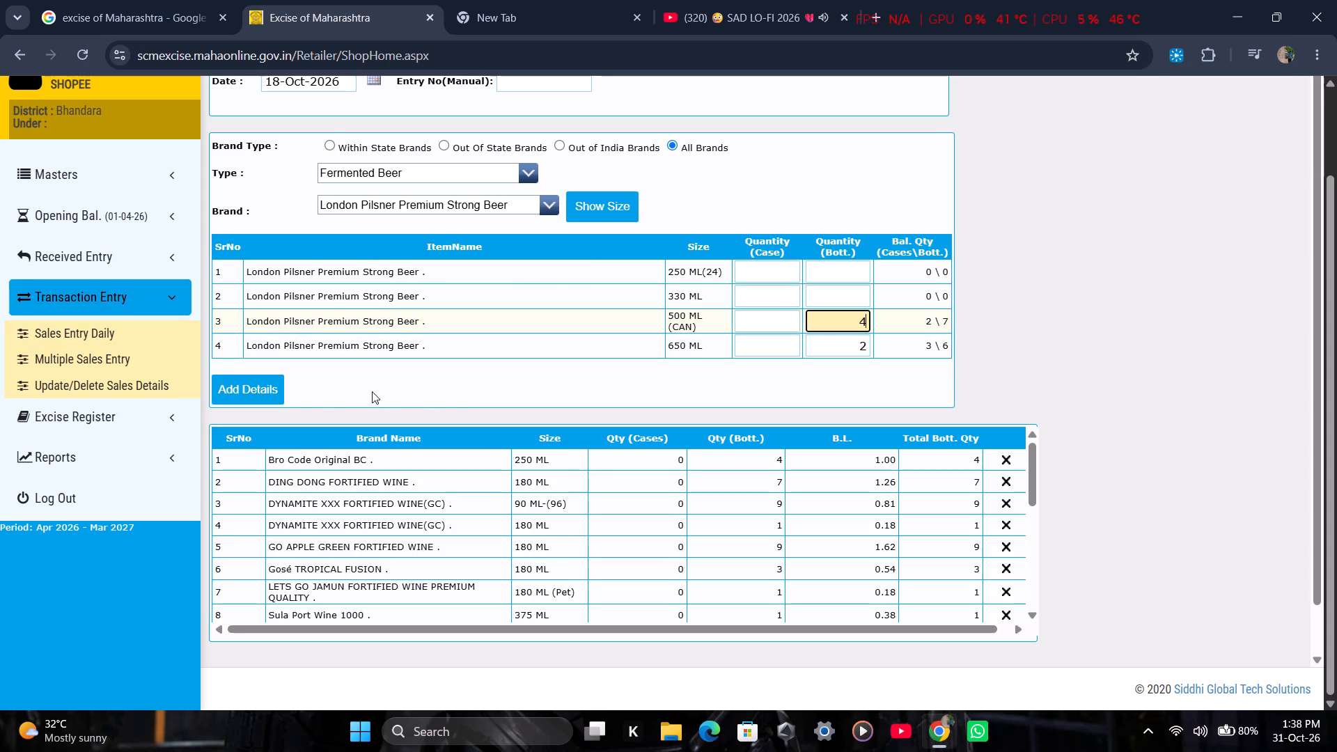
pyautogui.click(258, 385)
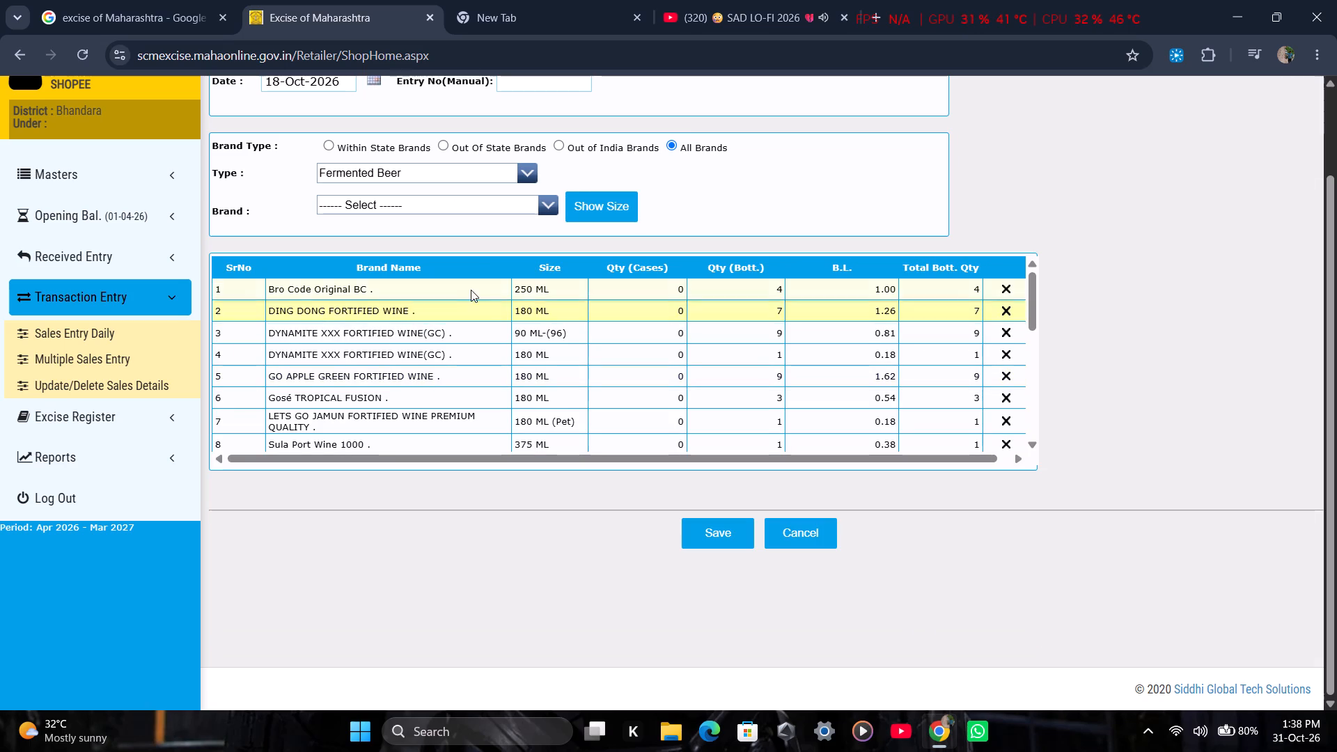
pyautogui.scroll(-7, 474, 290)
# Add a sale of 5 units of Royal Challenge Strong Premium Lager Beer 500 ML (CAN) to the entry.
pyautogui.click(547, 204)
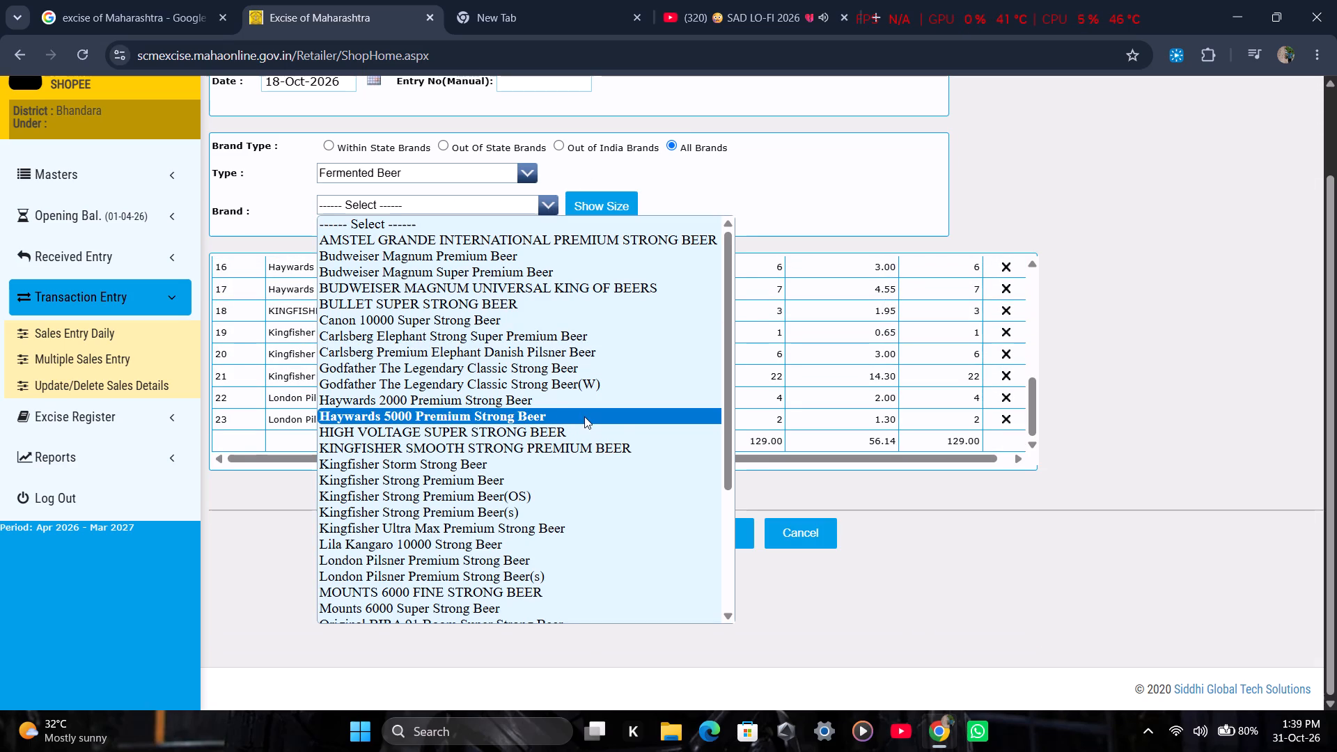
pyautogui.scroll(-12, 584, 416)
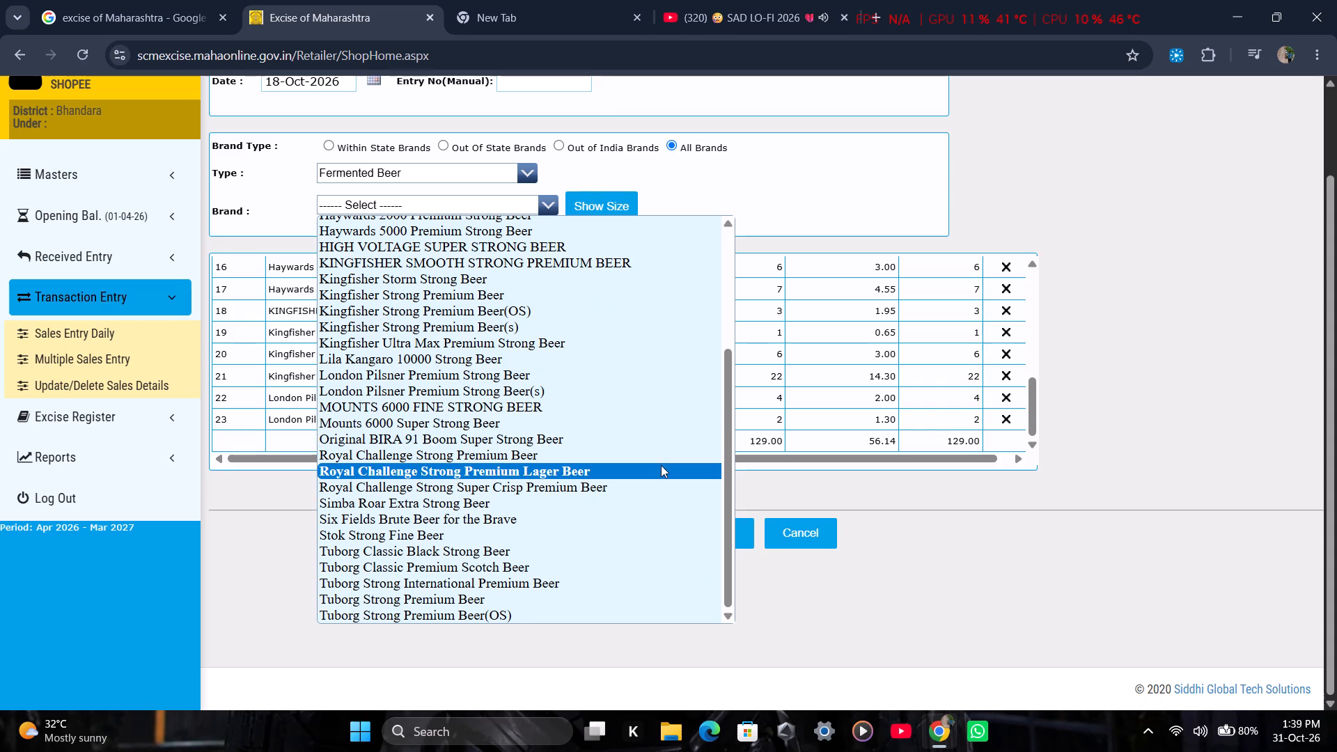
pyautogui.click(661, 464)
pyautogui.click(608, 201)
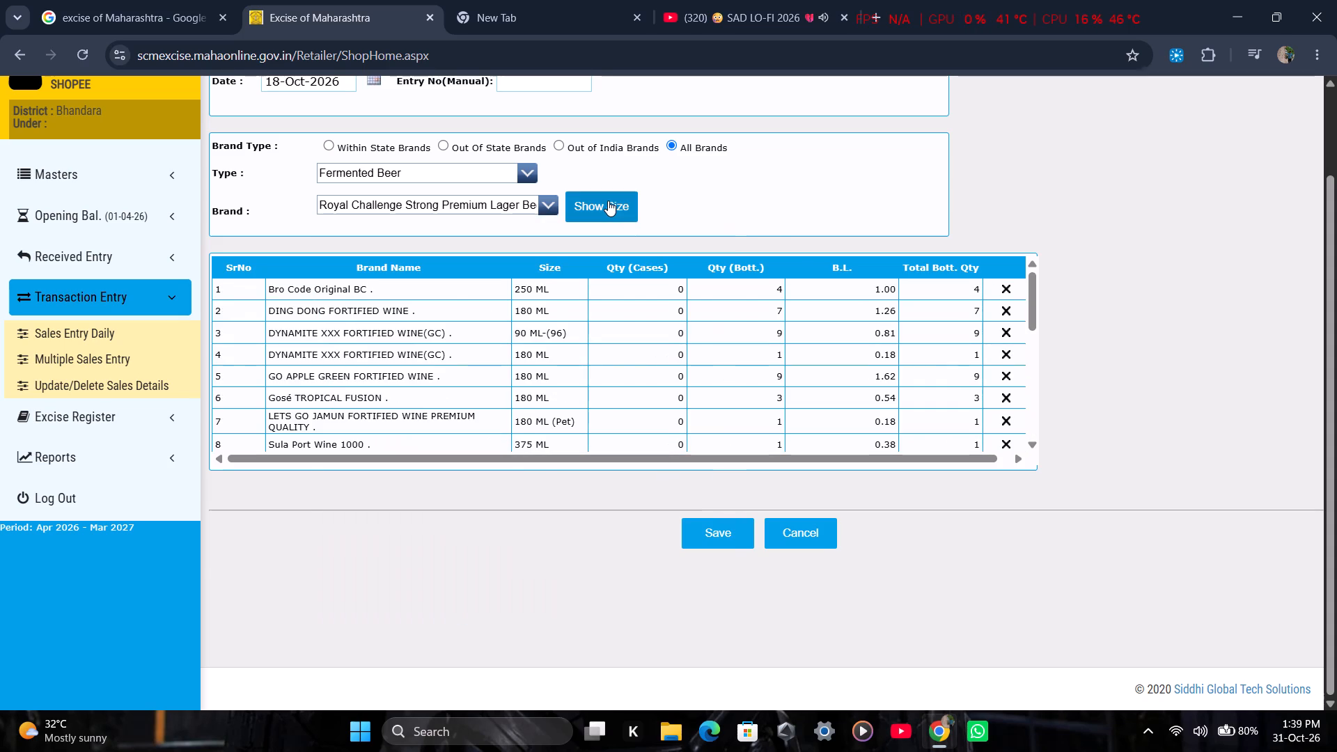
pyautogui.click(847, 275)
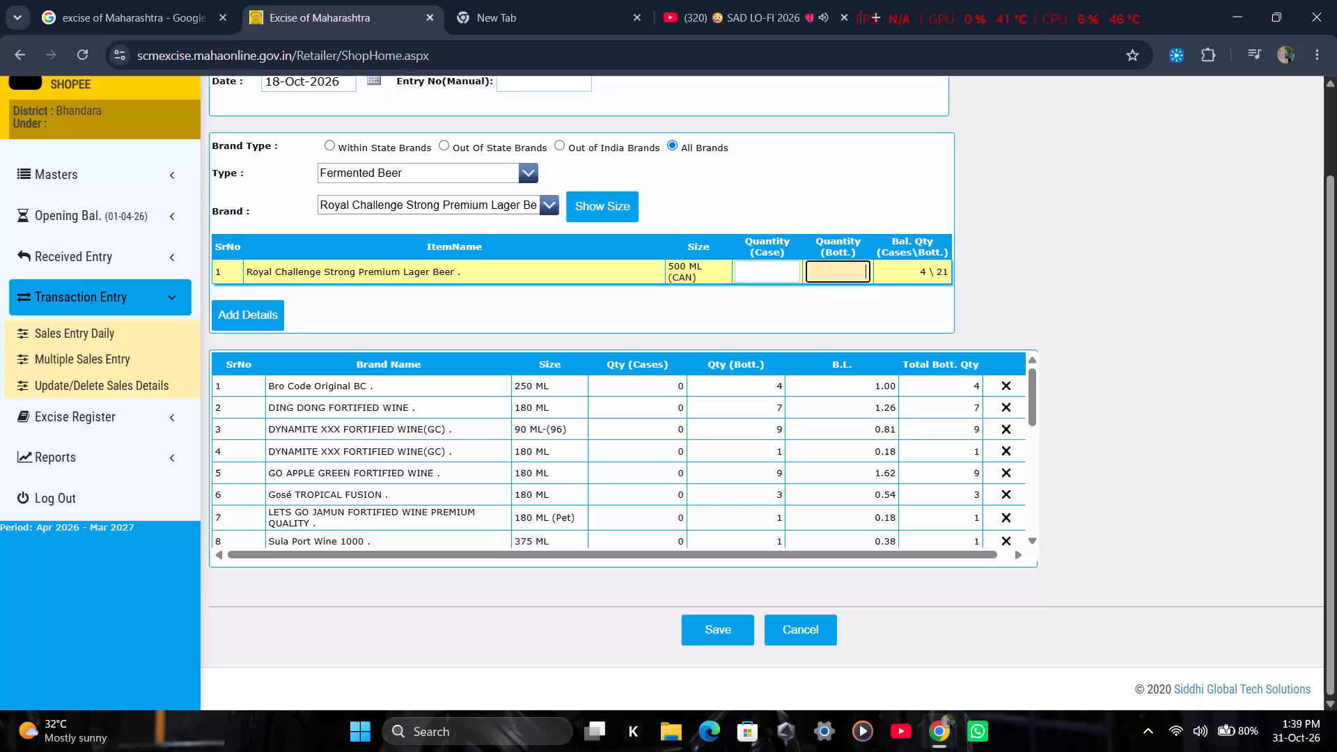
pyautogui.press('5')
pyautogui.click(270, 320)
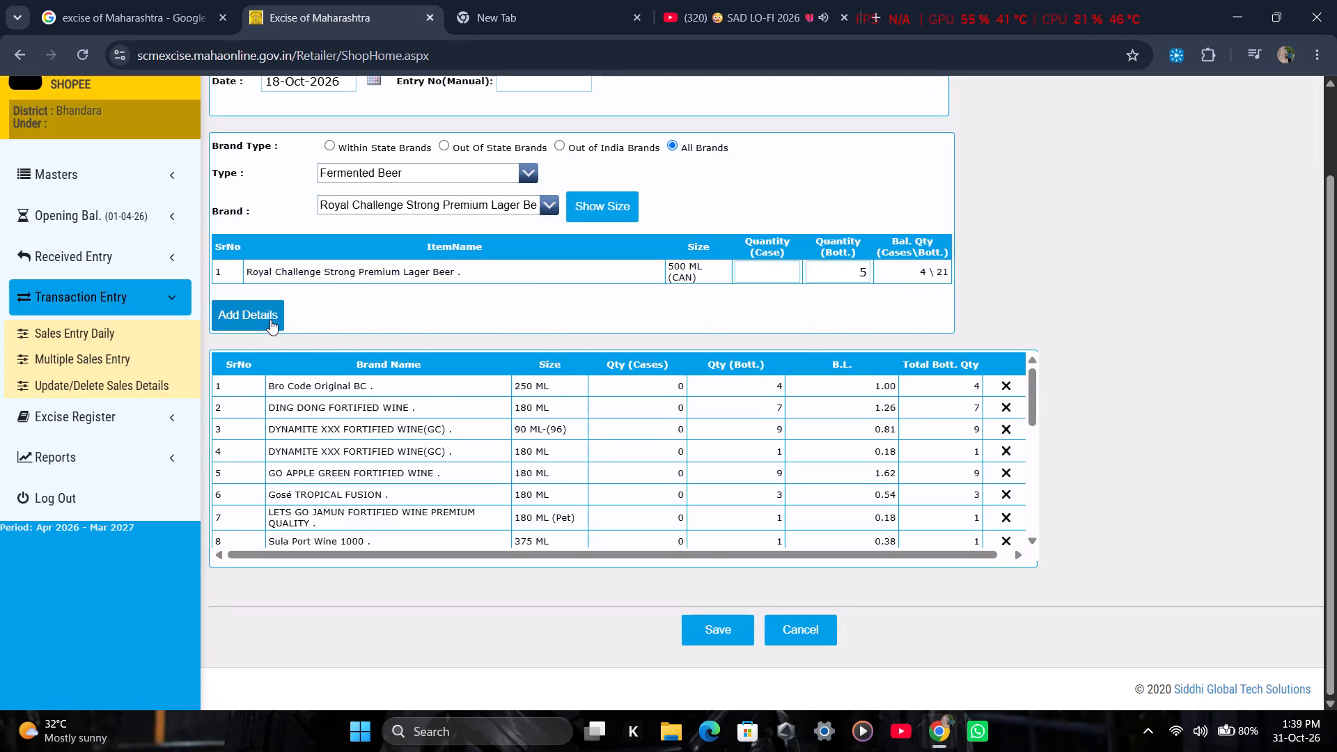
pyautogui.scroll(-9, 522, 309)
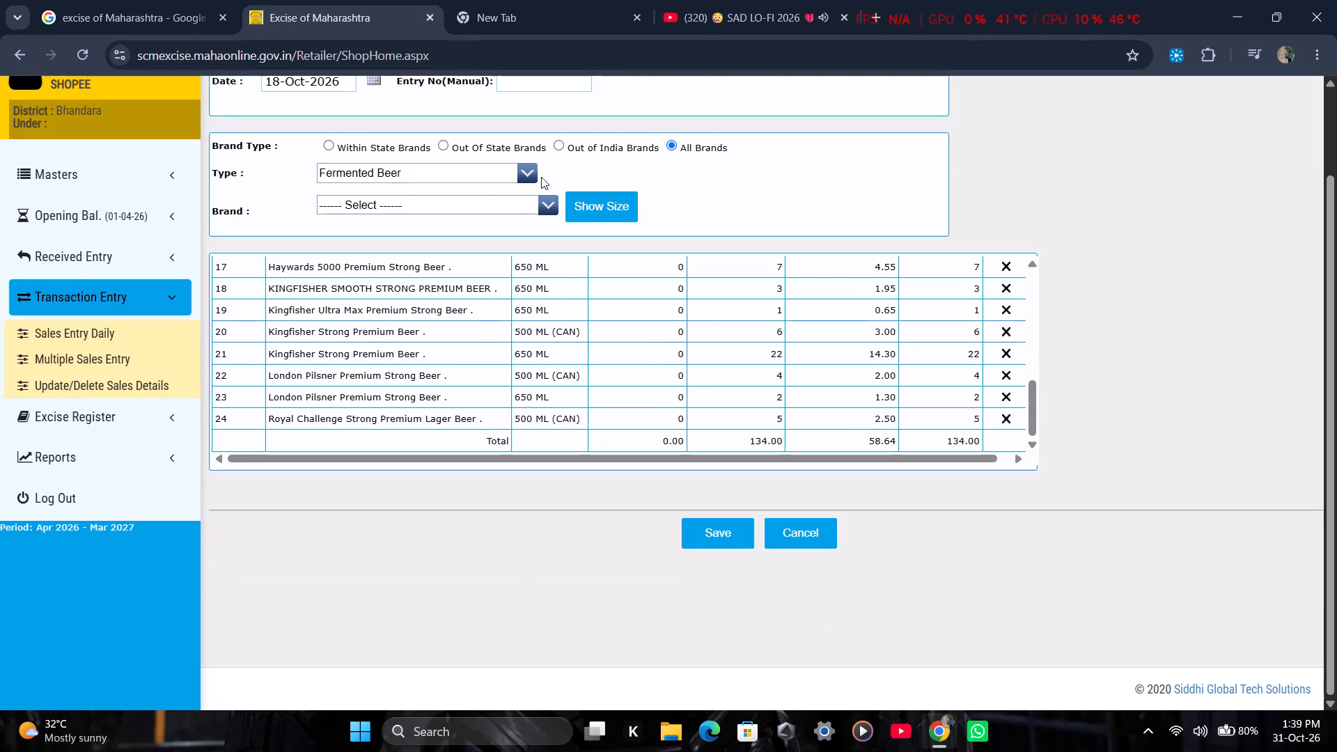
# Add a sale of 3 bottles of Royal Challenge Strong Premium Beer 650 ML to the entry.
pyautogui.click(556, 205)
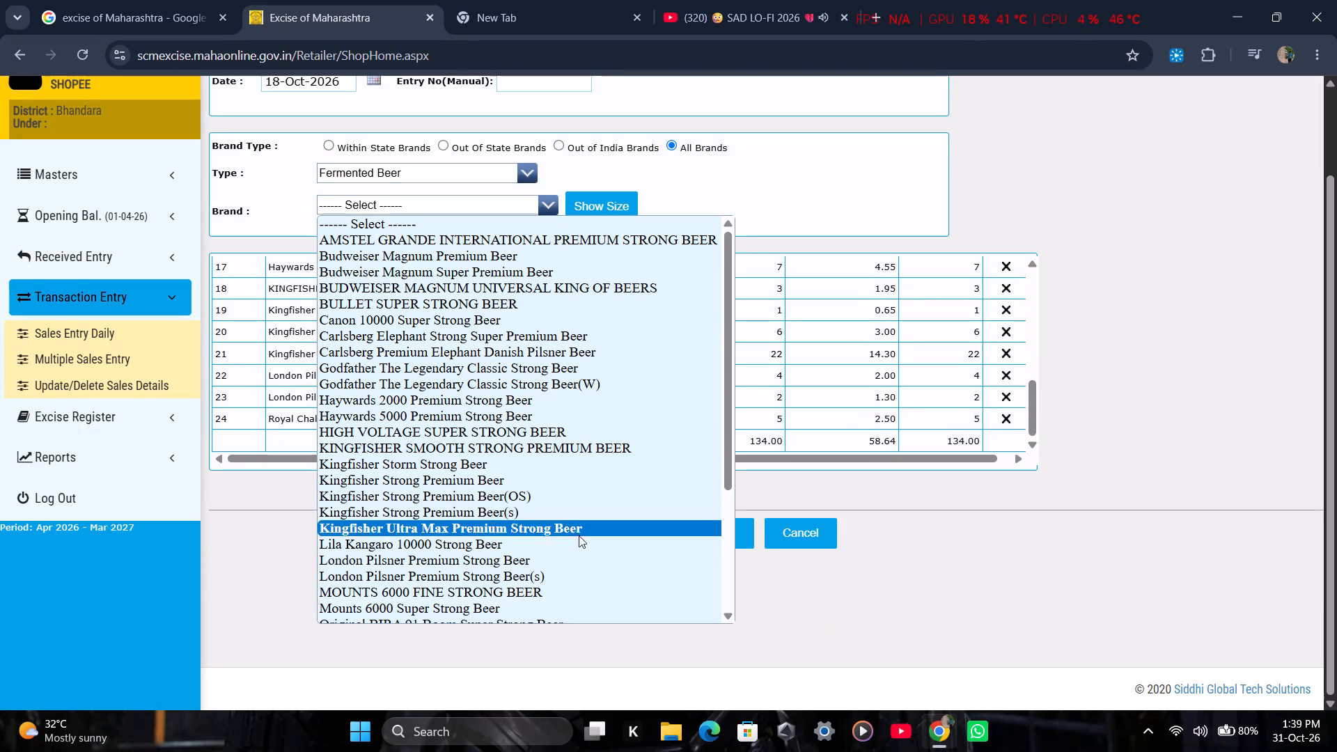
pyautogui.scroll(-4, 579, 540)
pyautogui.click(607, 578)
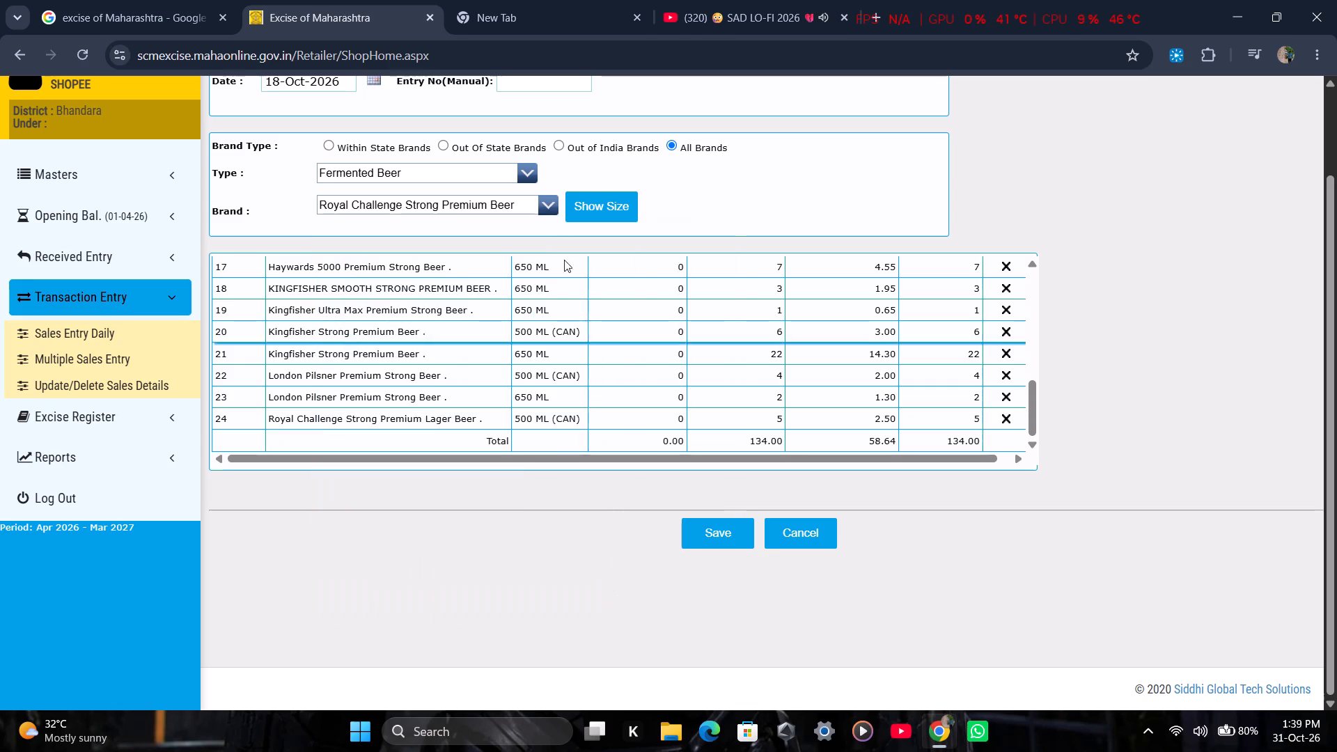
pyautogui.click(615, 210)
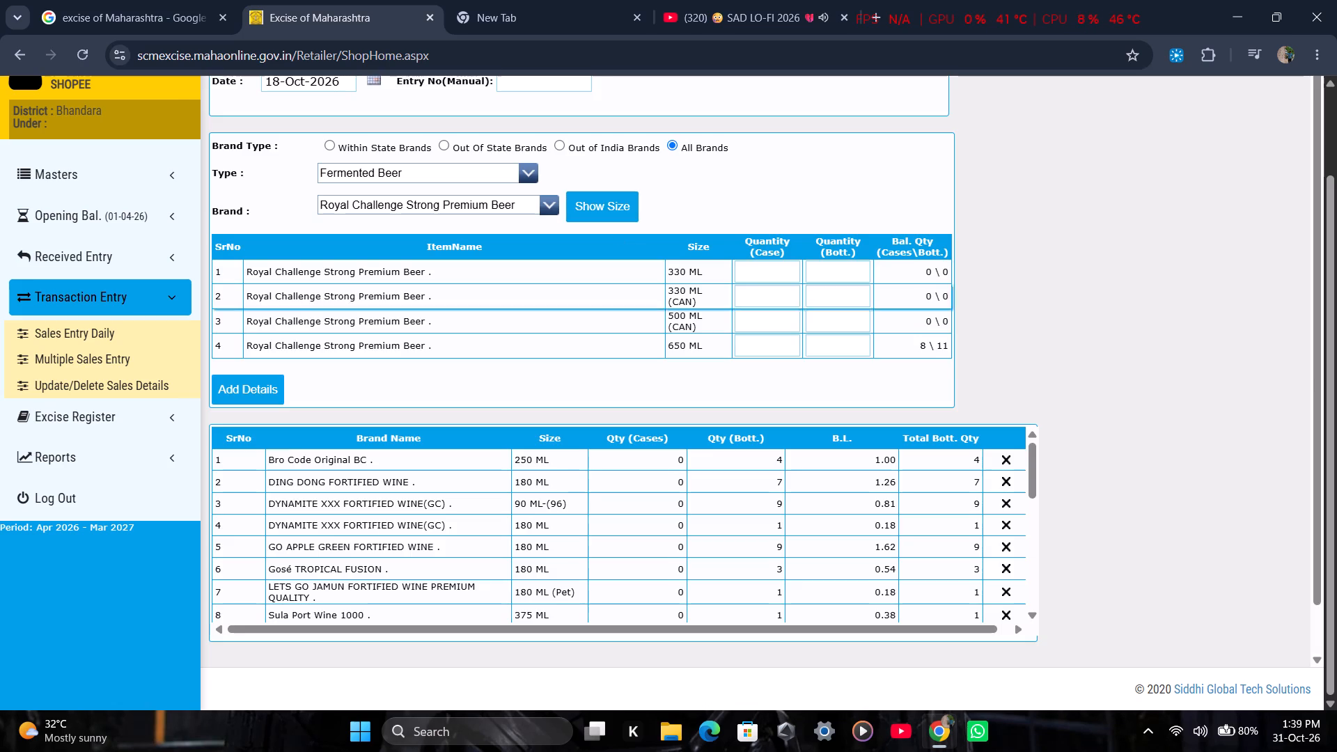
pyautogui.moveTo(831, 353); pyautogui.dragTo(853, 386)
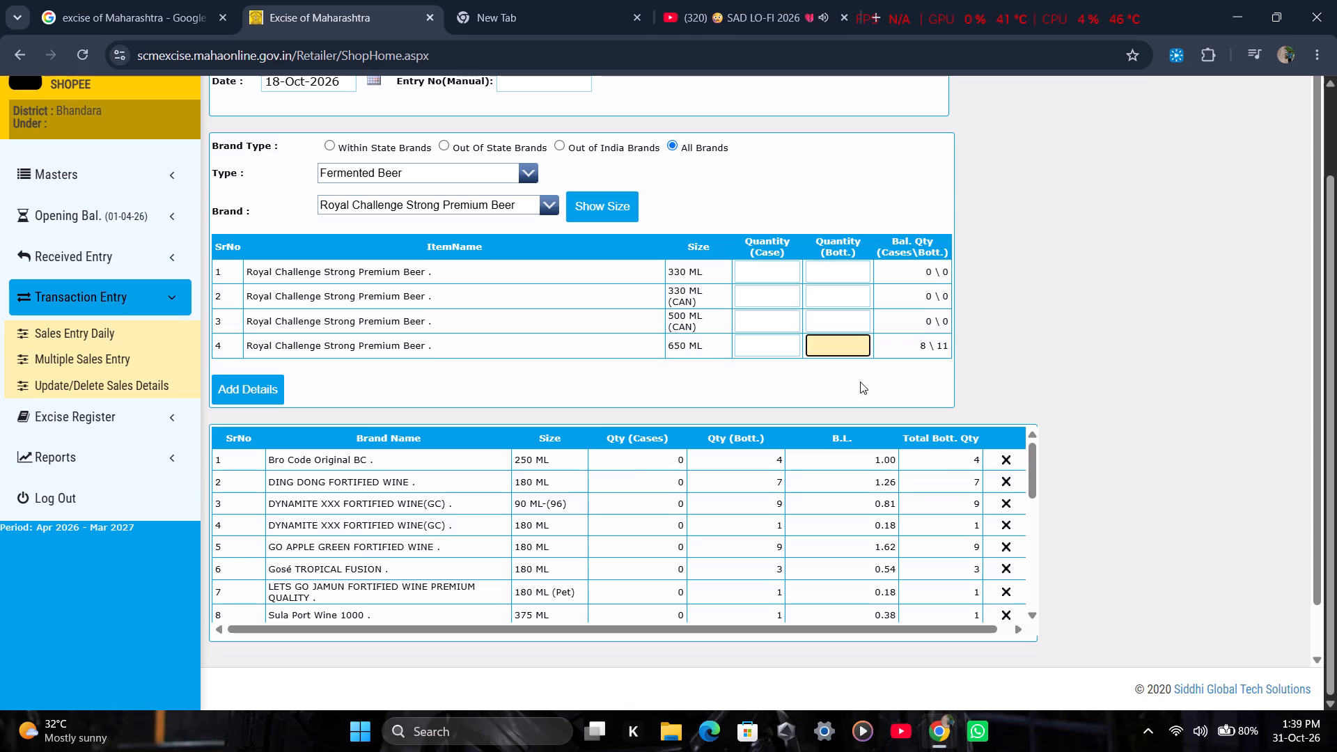
pyautogui.press('3')
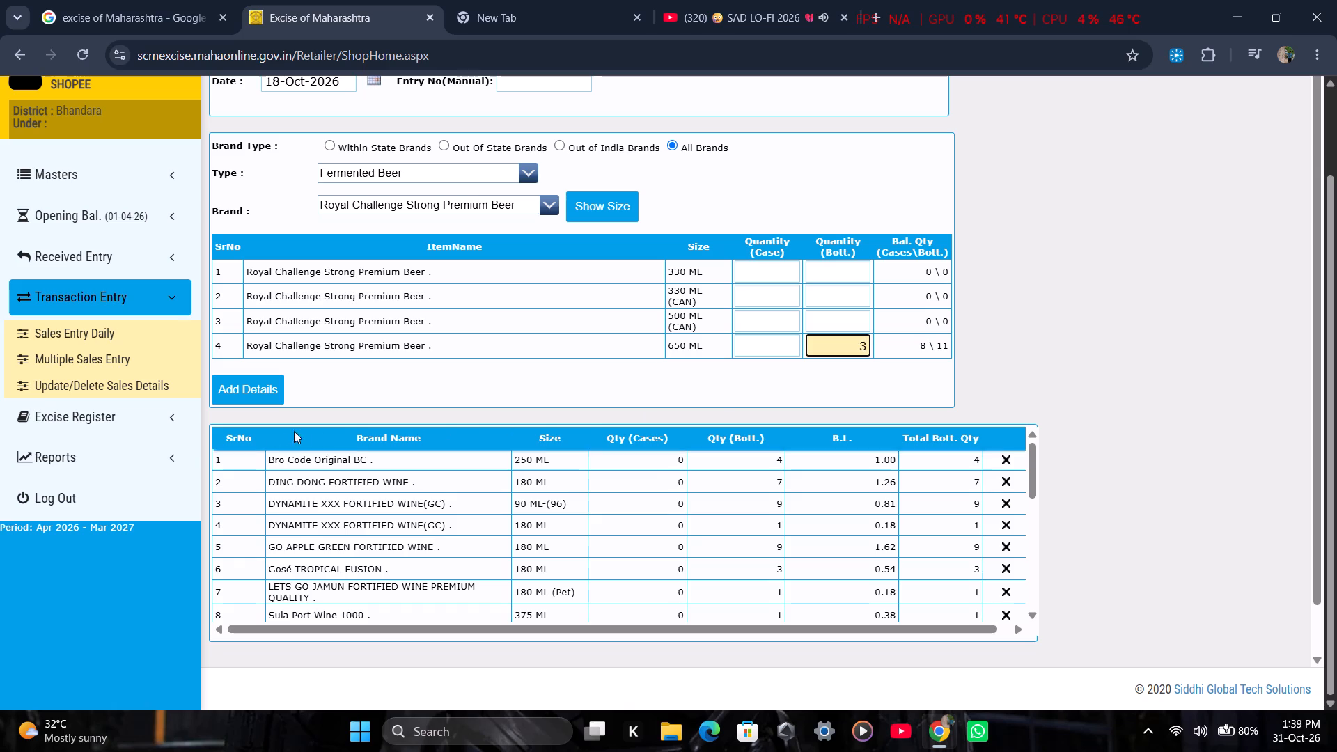
pyautogui.click(229, 390)
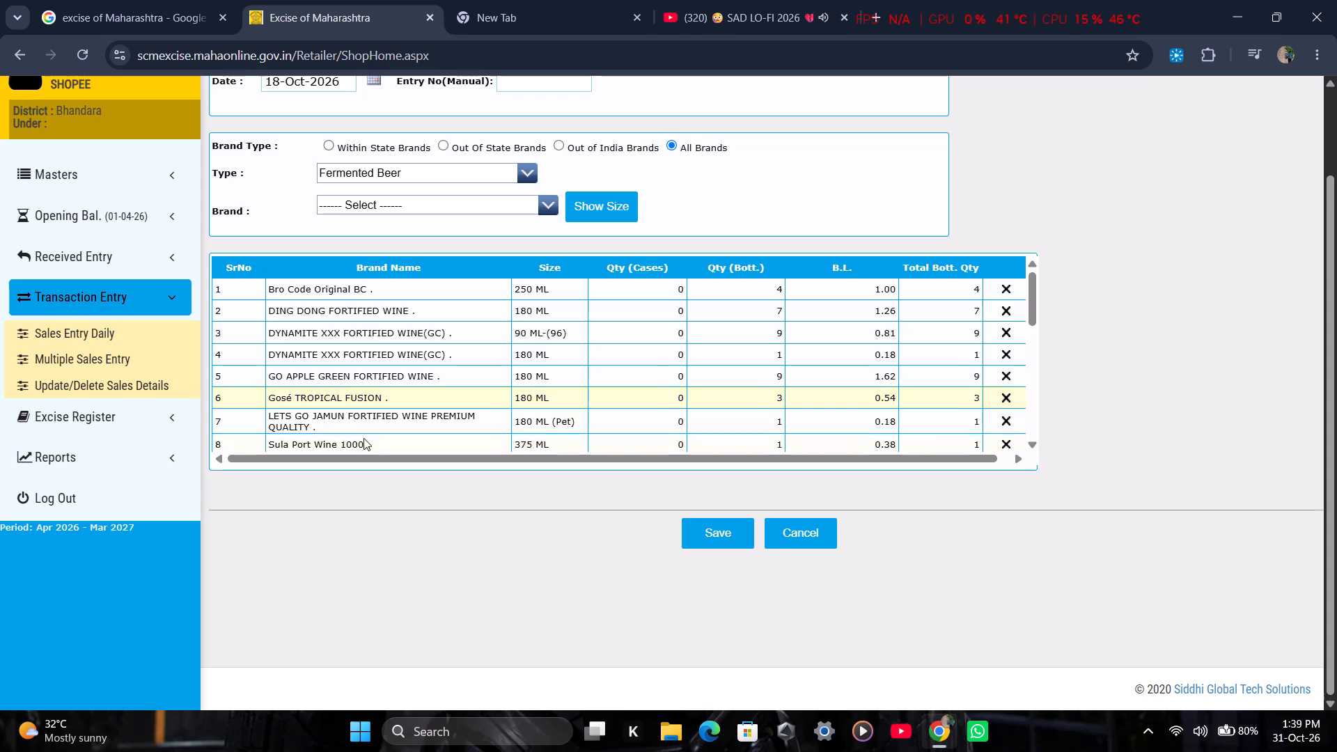
pyautogui.scroll(-6, 363, 438)
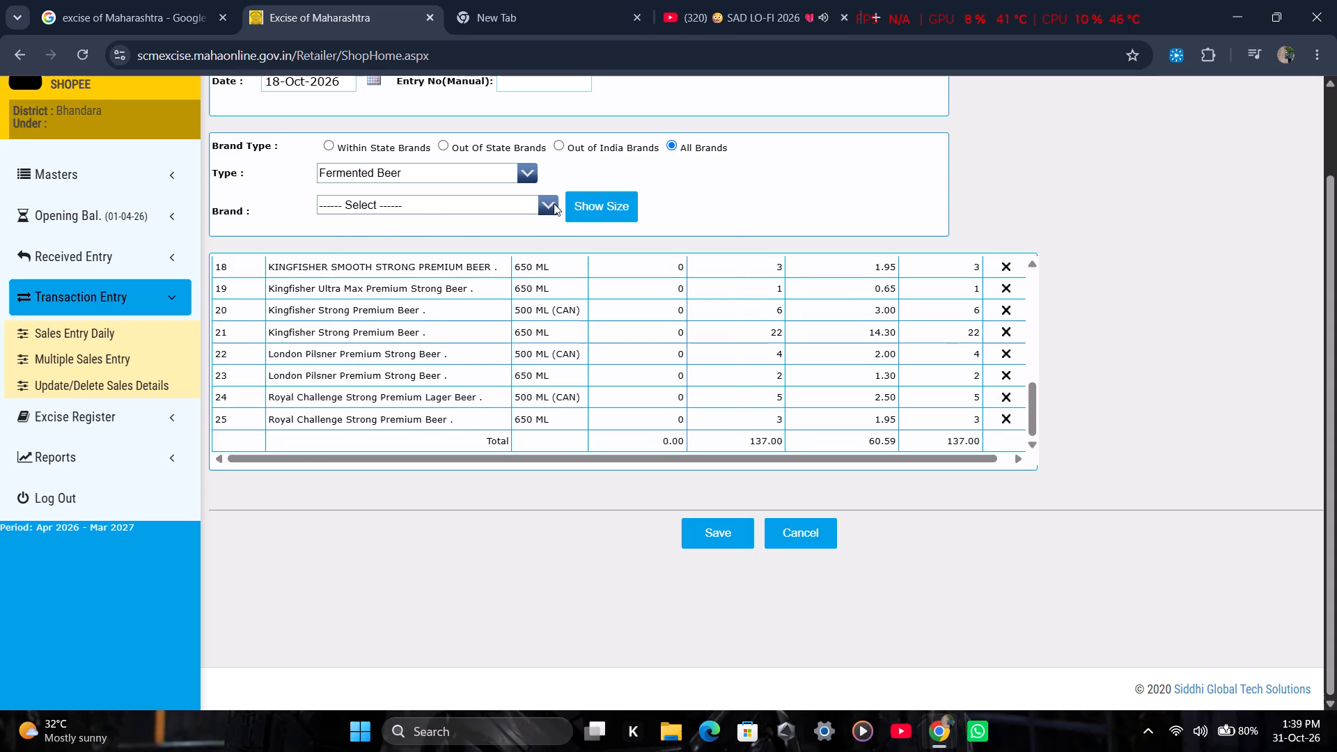
# Add a sale of 15 bottles of Tuborg Strong International Premium Beer 650 ML to the entry.
pyautogui.click(551, 202)
pyautogui.scroll(-19, 512, 490)
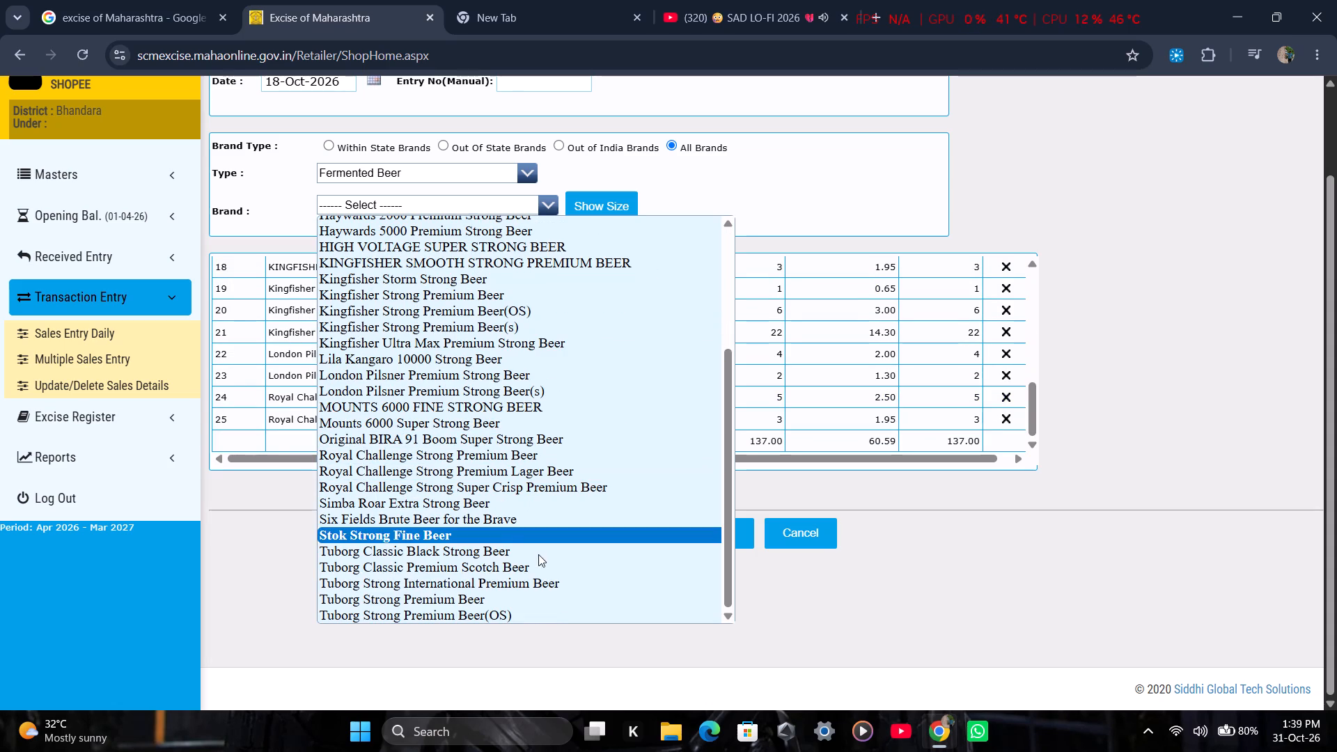
pyautogui.click(552, 587)
pyautogui.click(604, 211)
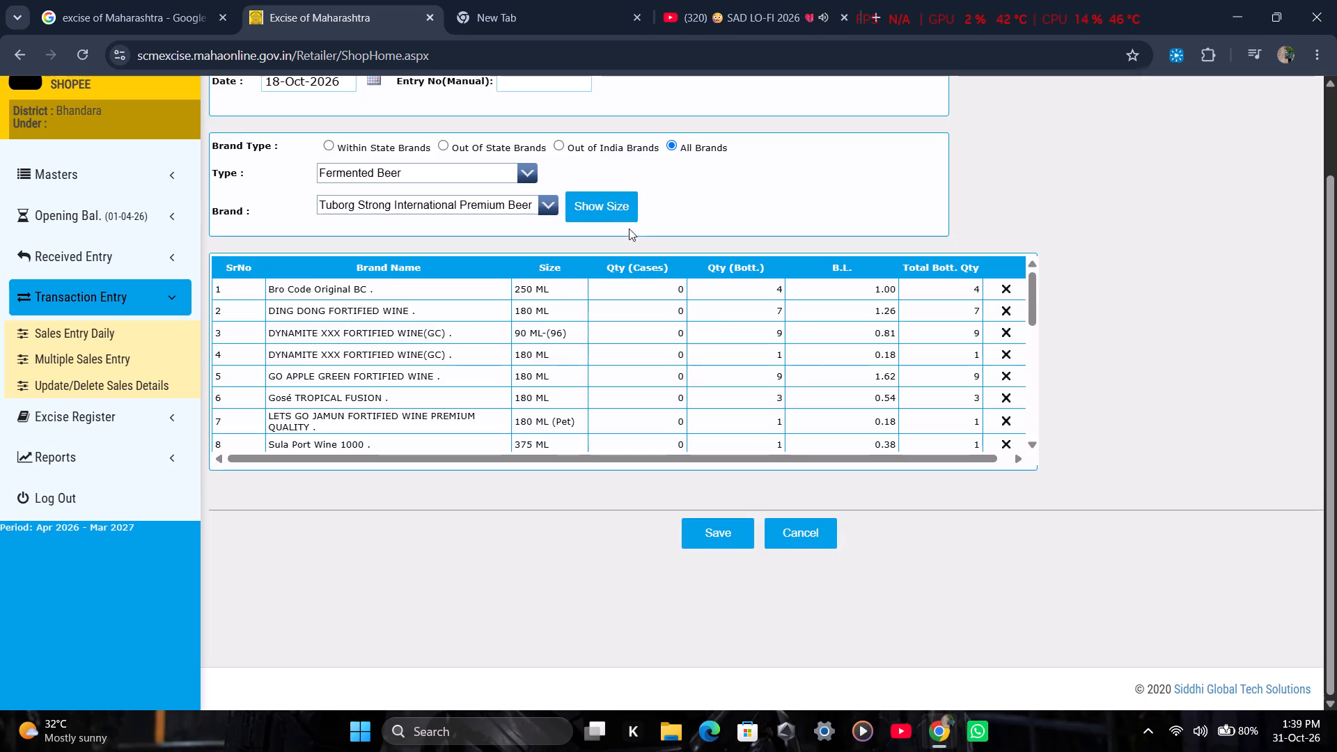
pyautogui.click(588, 198)
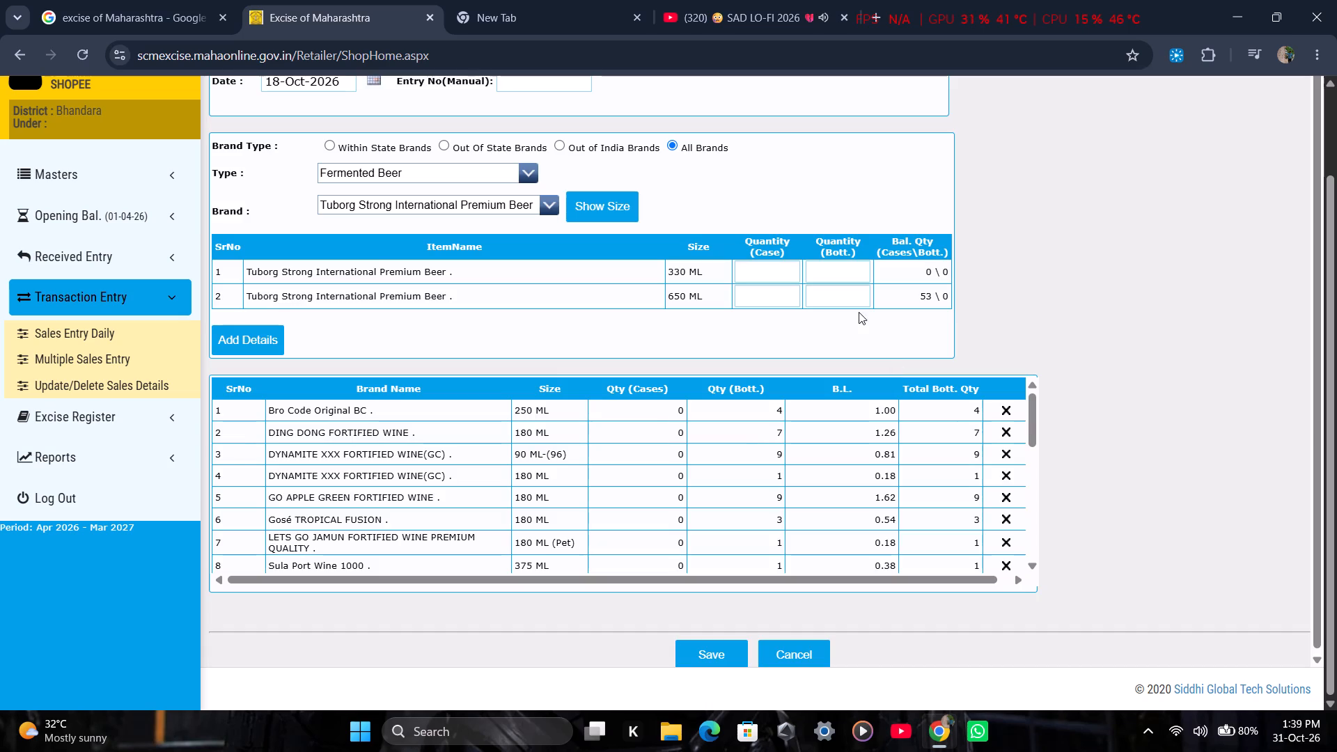
pyautogui.click(834, 293)
pyautogui.write('15')
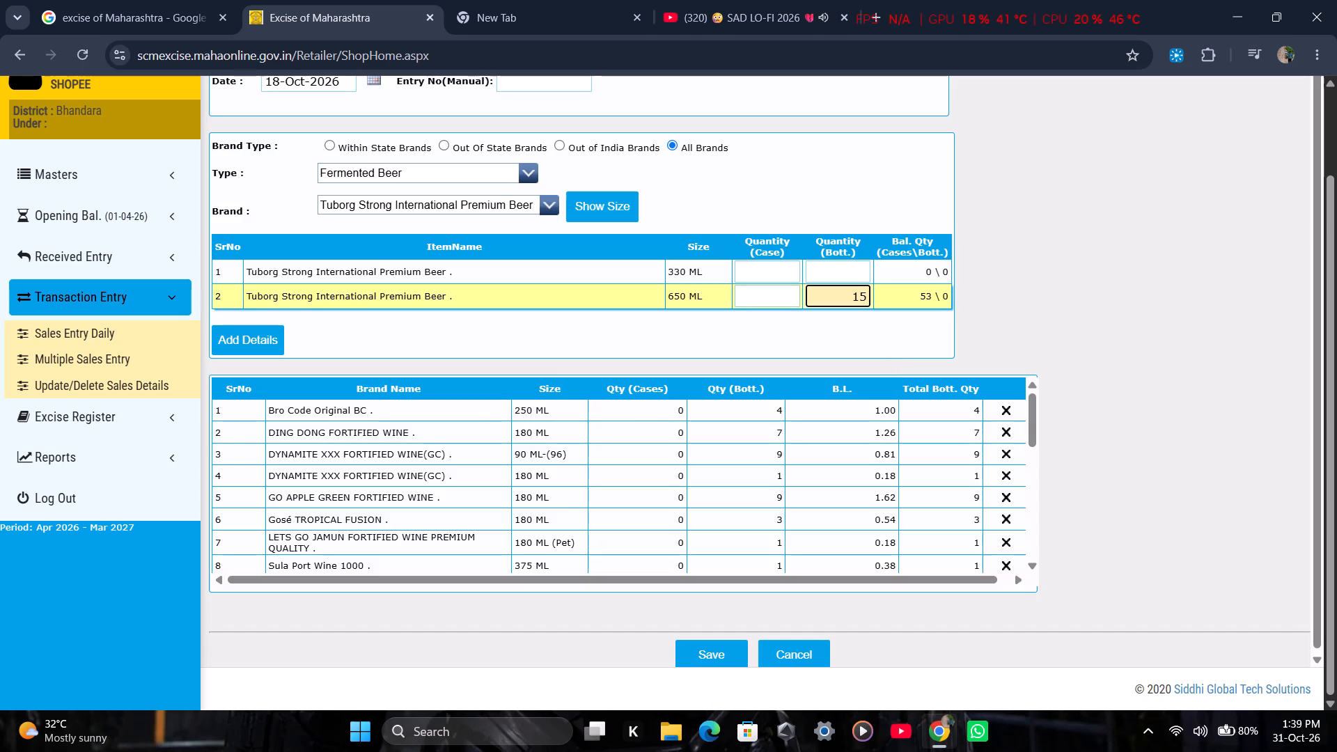
pyautogui.click(251, 335)
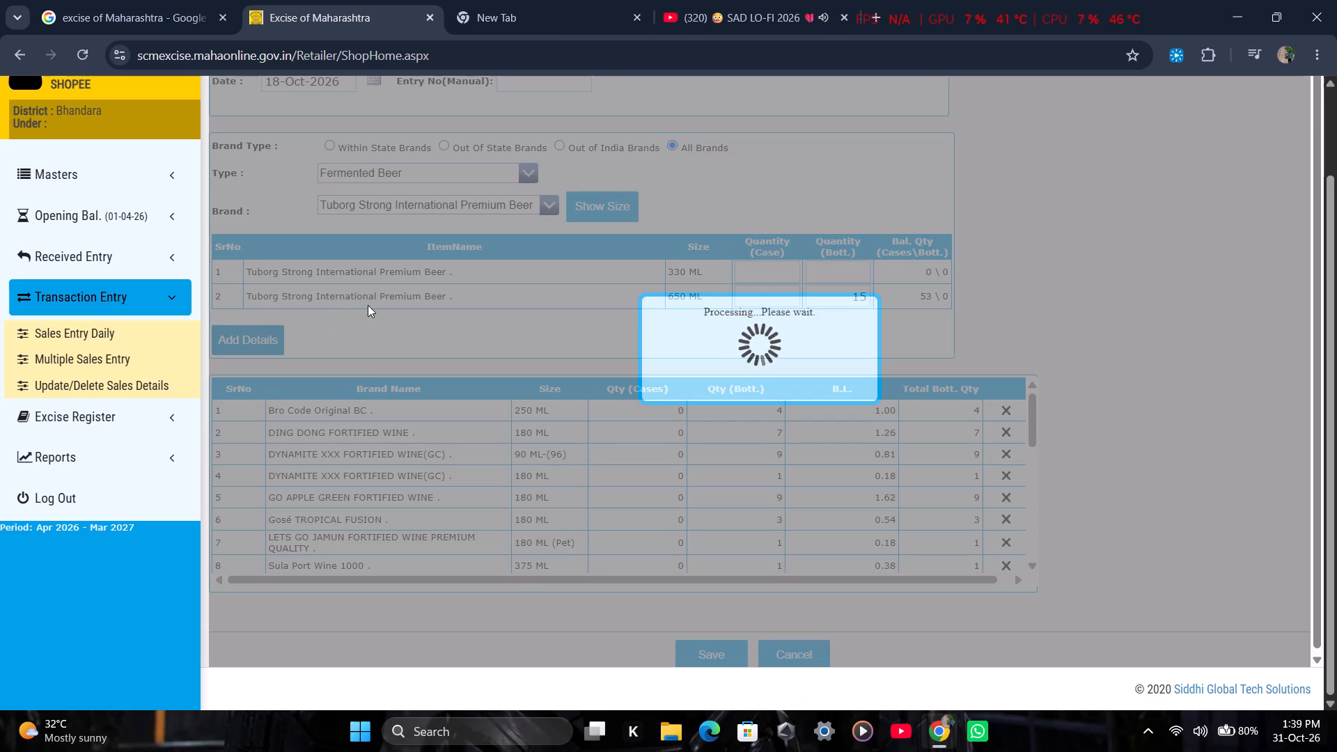
pyautogui.scroll(-10, 368, 305)
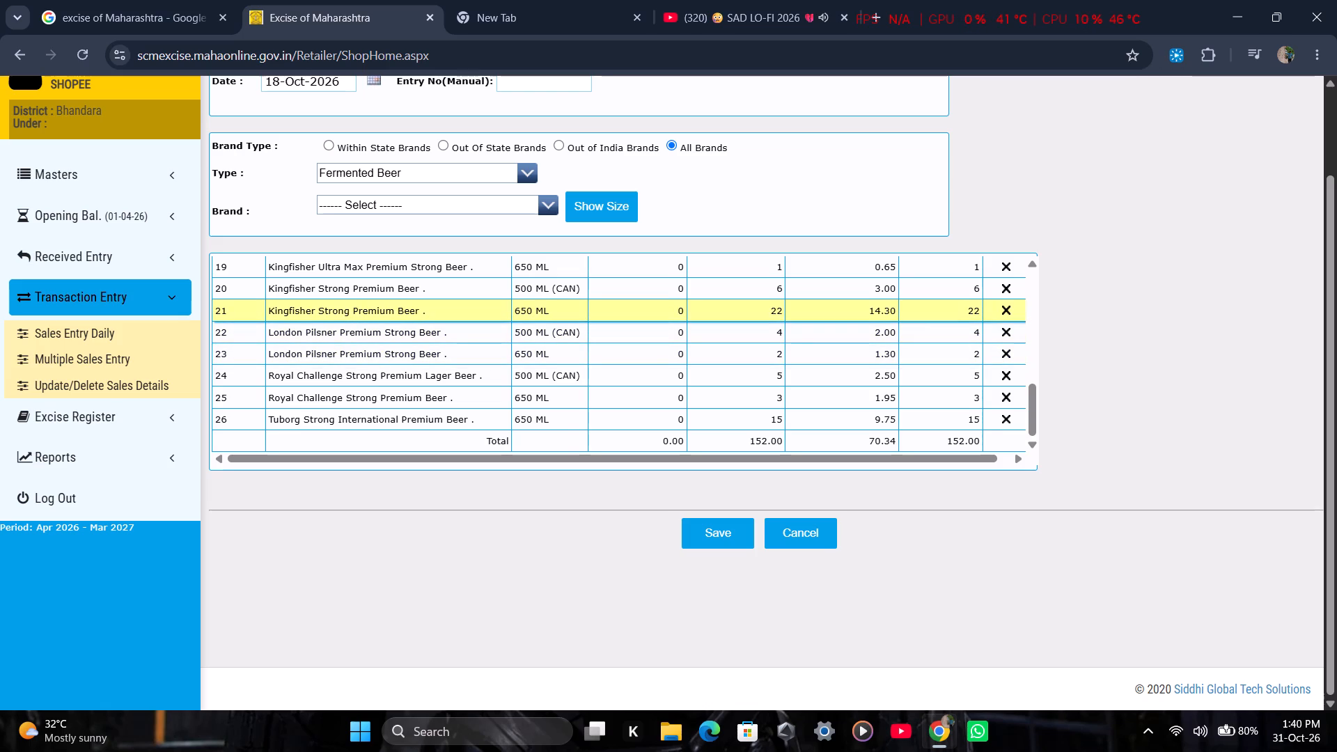
# Add Tuborg Strong Premium Beer sales to the entry: 33 of 500 ML (CAN) and 25 of 330 ML.
pyautogui.click(551, 210)
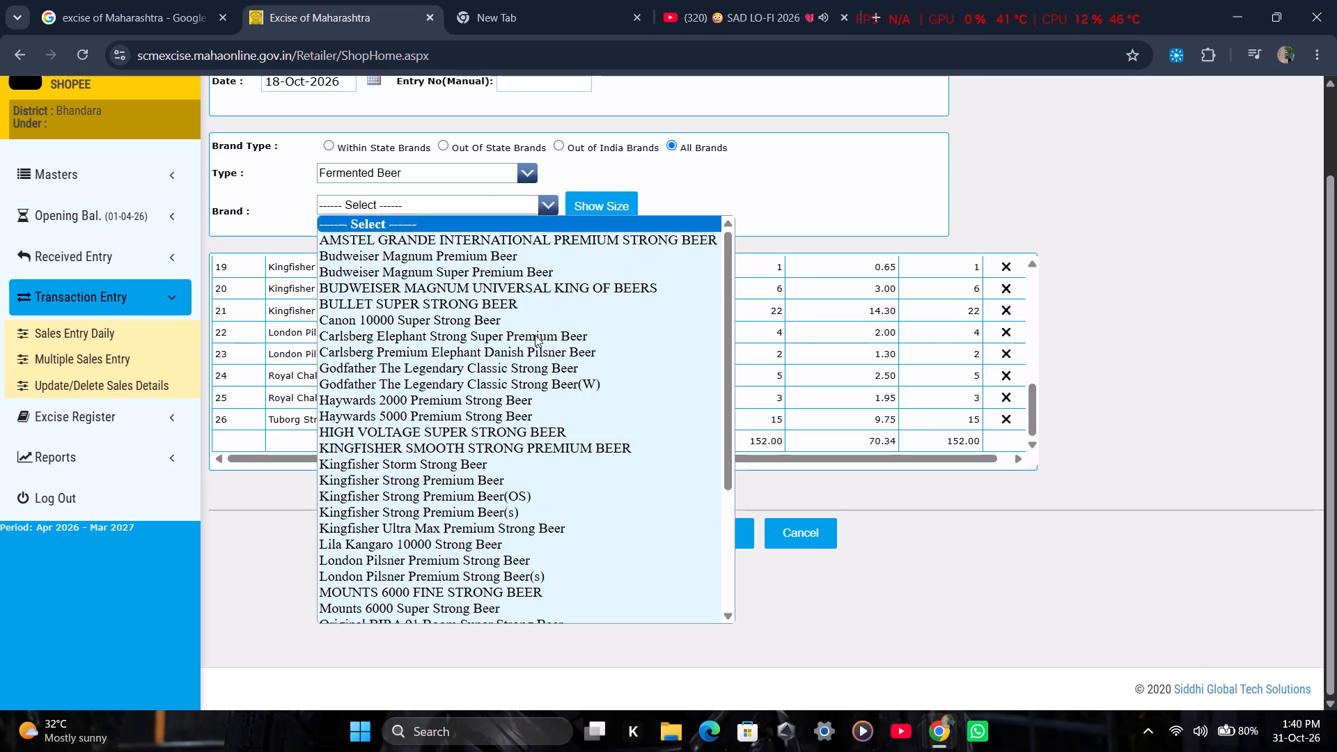
pyautogui.scroll(-18, 529, 546)
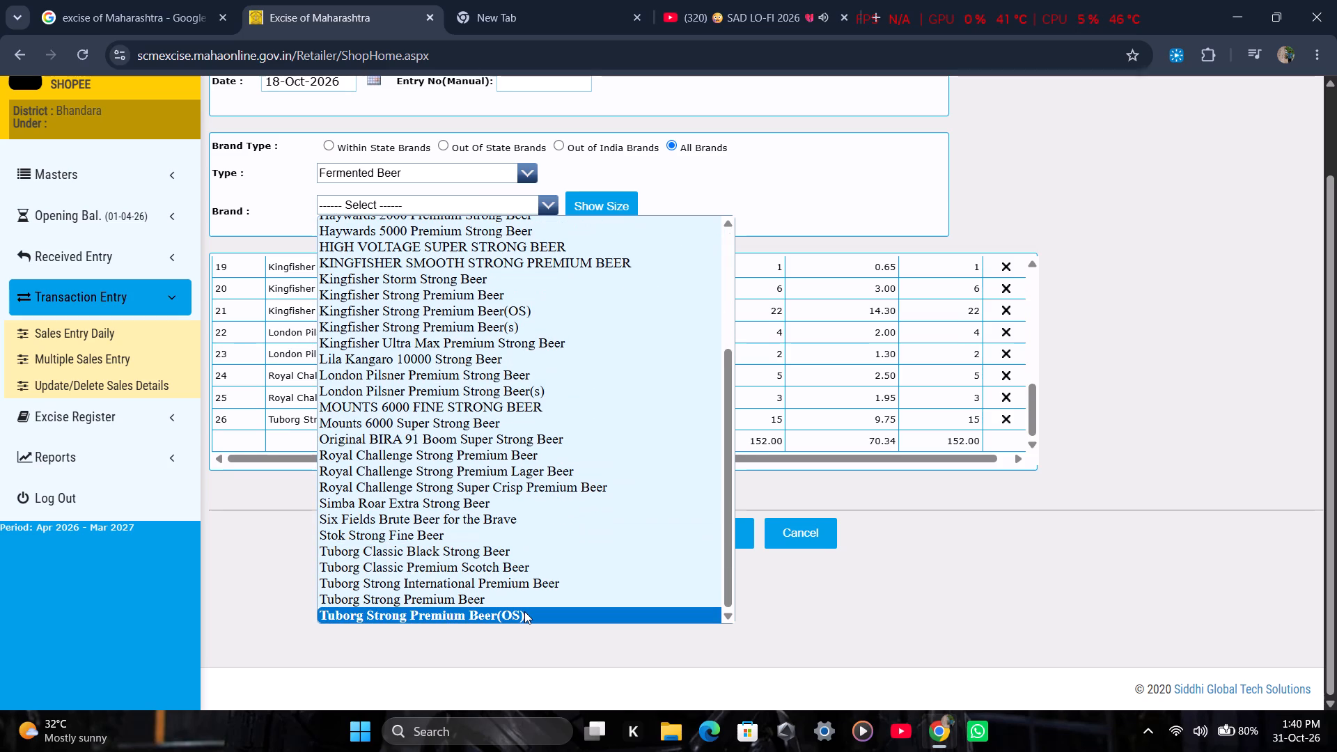
pyautogui.click(524, 599)
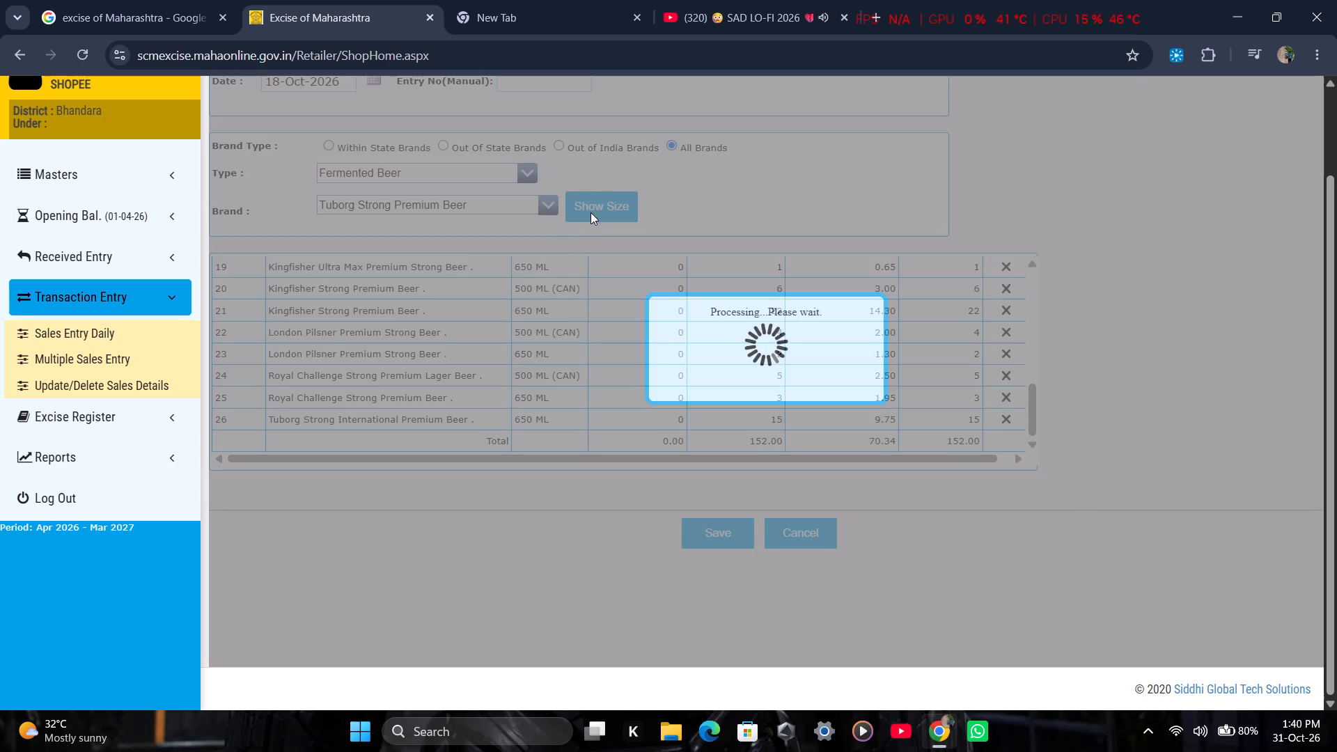
pyautogui.click(607, 193)
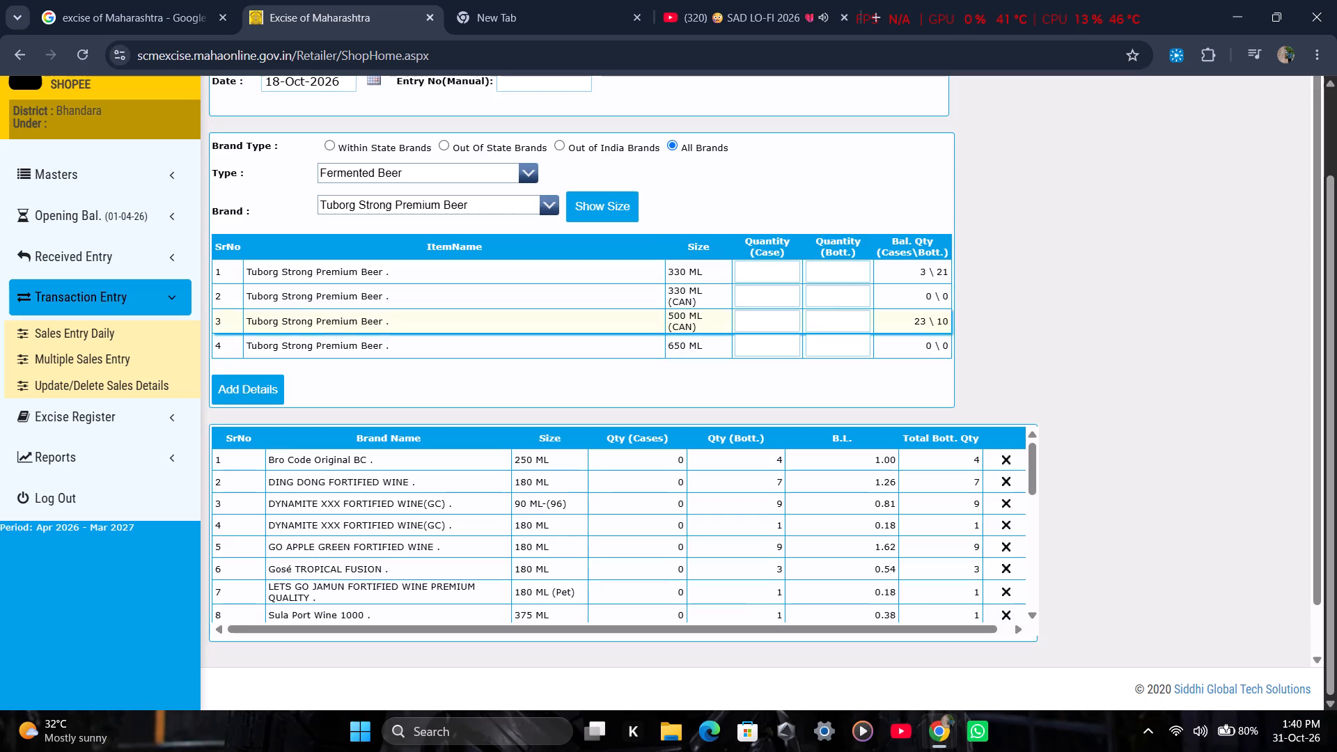
pyautogui.click(843, 325)
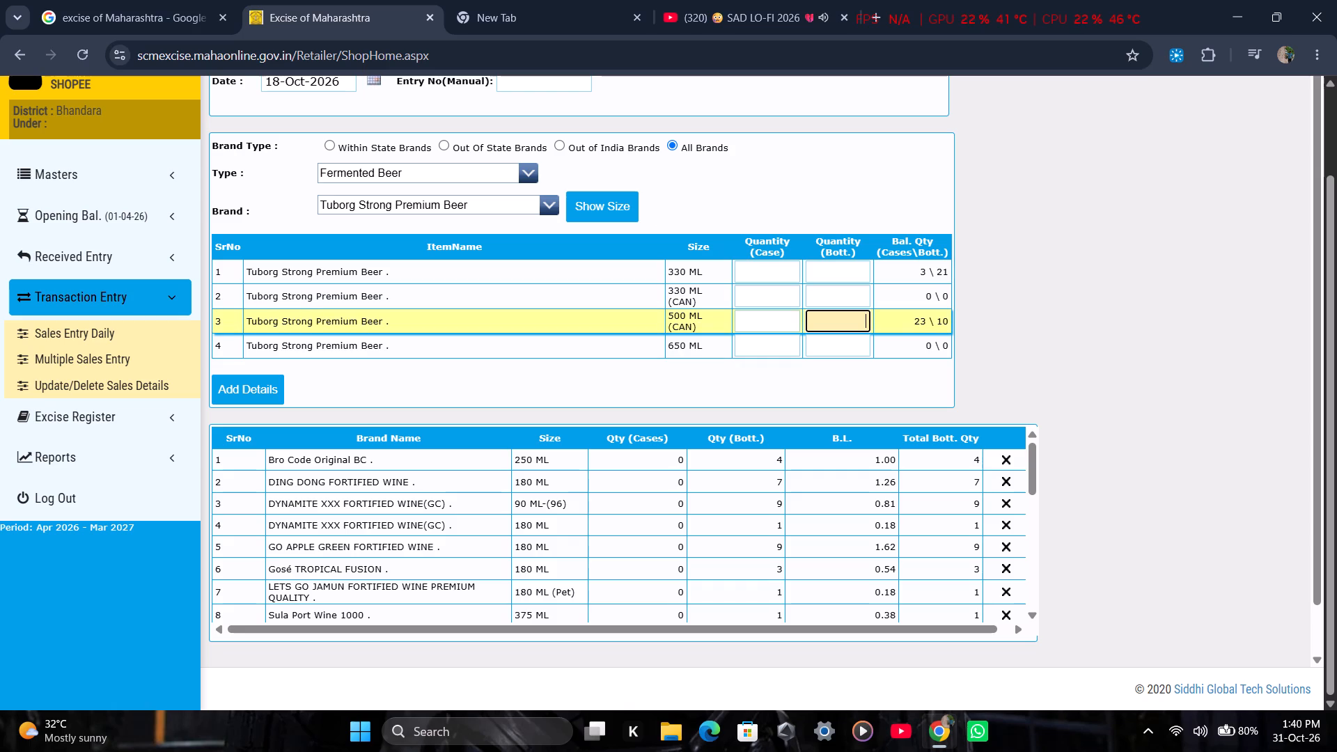
pyautogui.write('33')
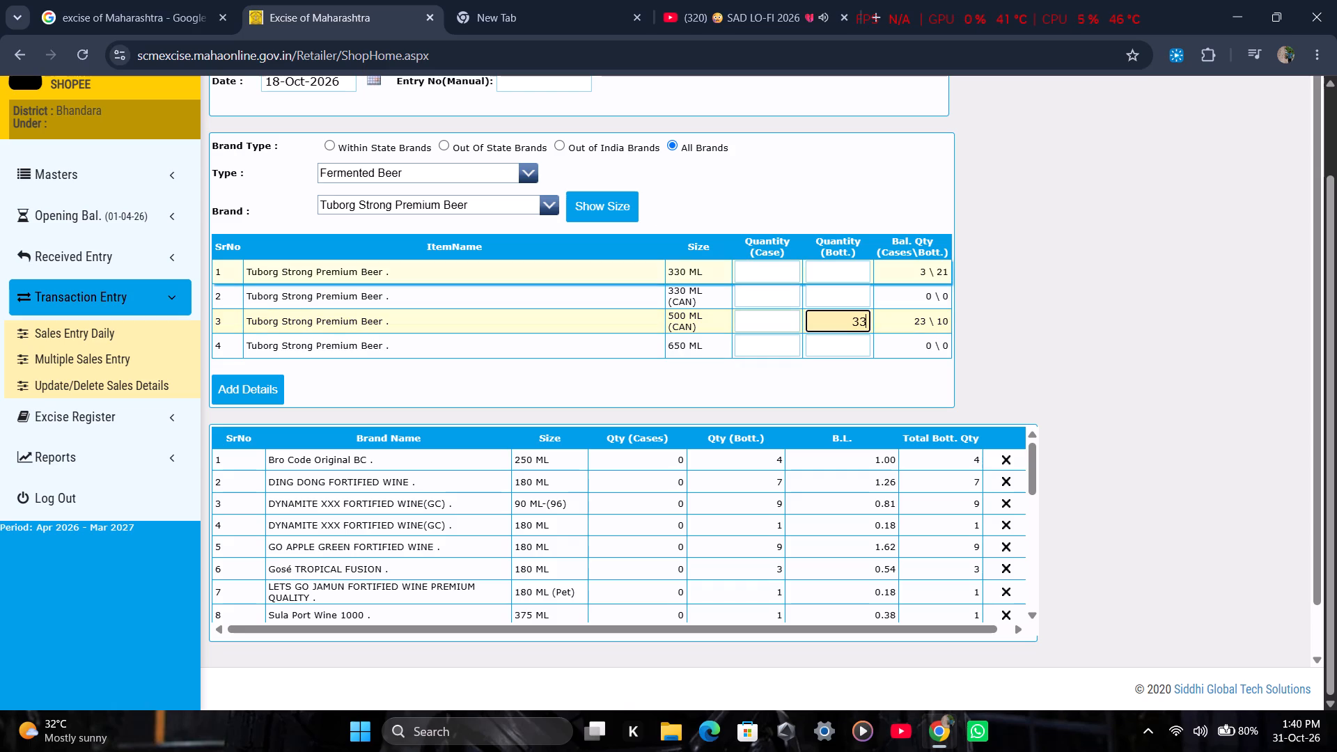
pyautogui.click(838, 261)
pyautogui.write('25')
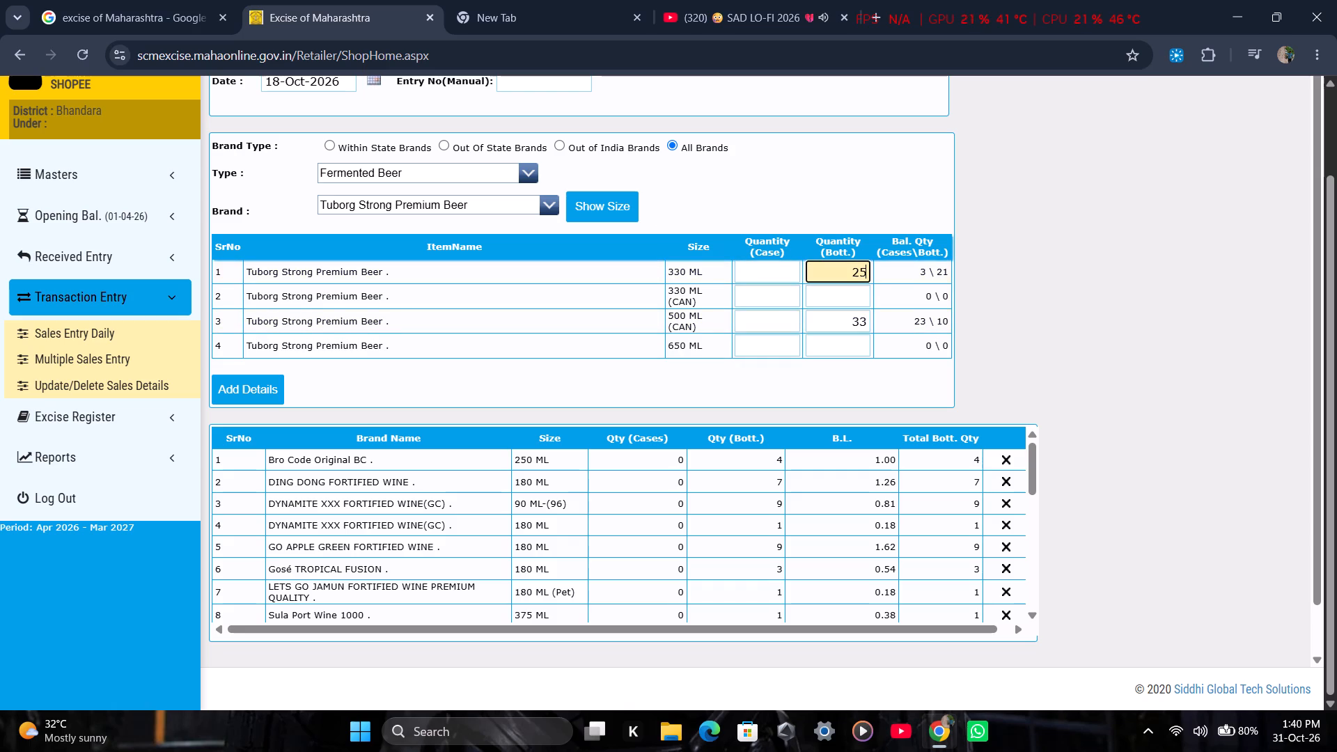
pyautogui.click(248, 387)
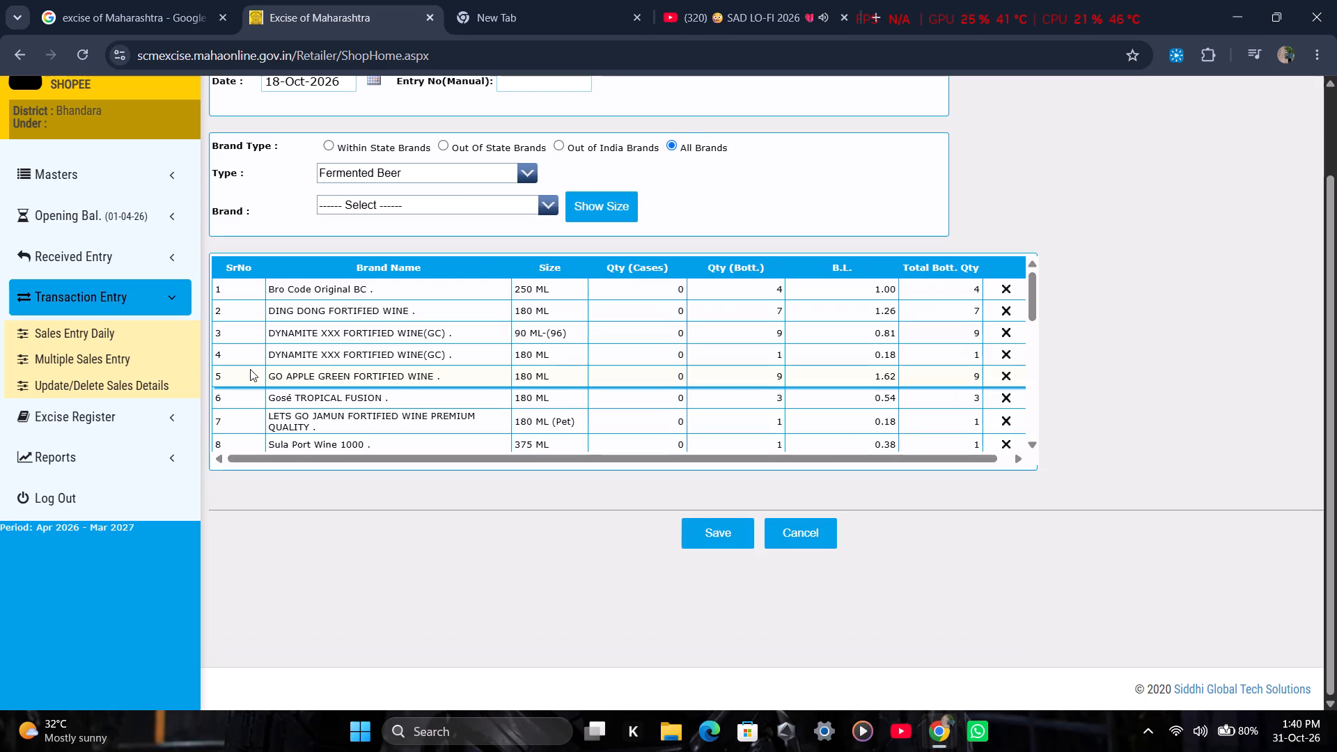
pyautogui.scroll(-8, 455, 359)
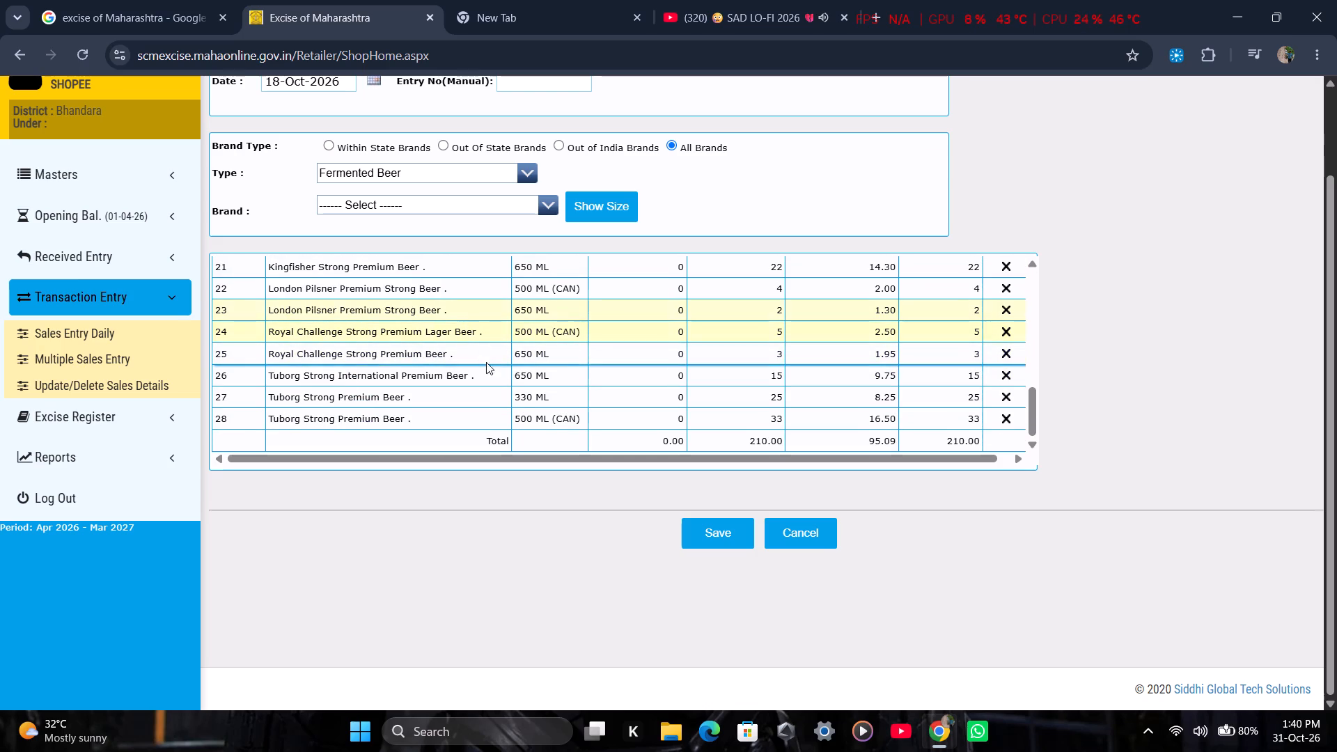
# Switch the liquor type to Mild Beer and add Budweiser Premium King of Beer sales: 1 of 650 ML and 2 of 500 ML (CAN).
pyautogui.click(523, 171)
pyautogui.click(523, 229)
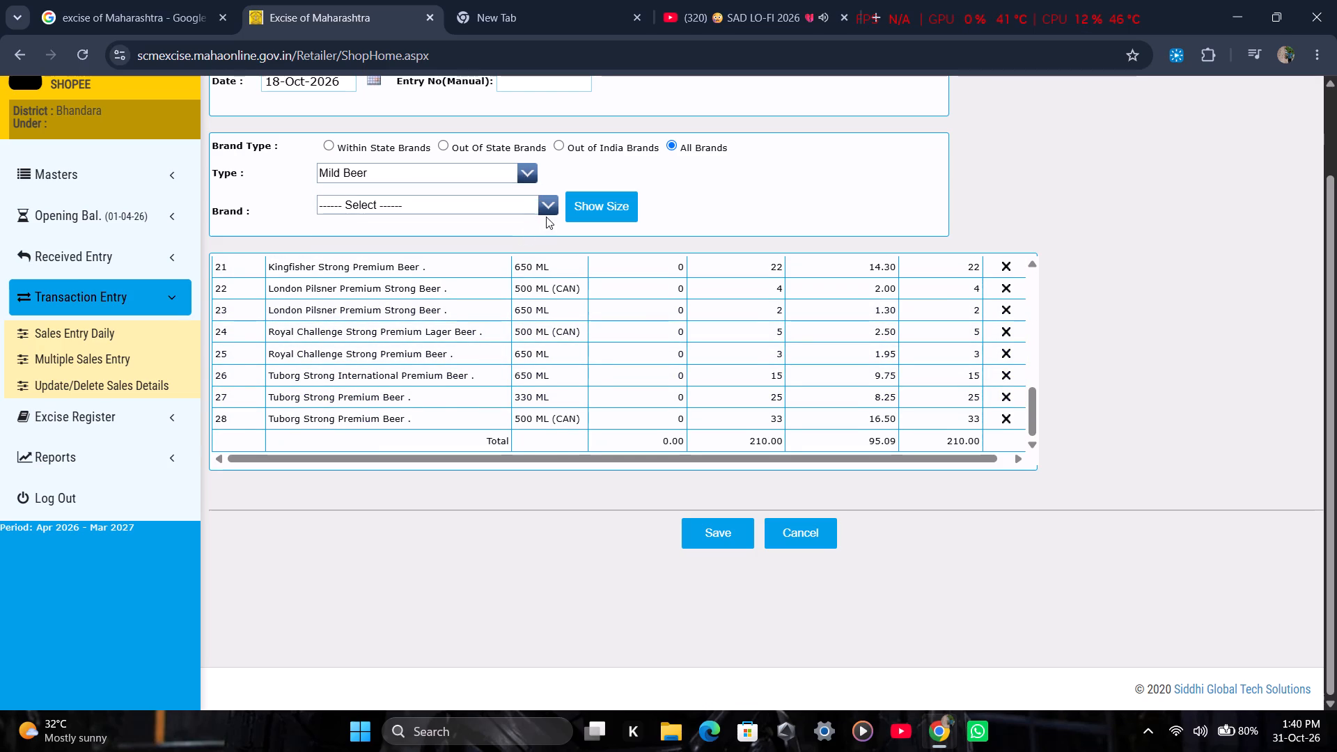
pyautogui.click(547, 203)
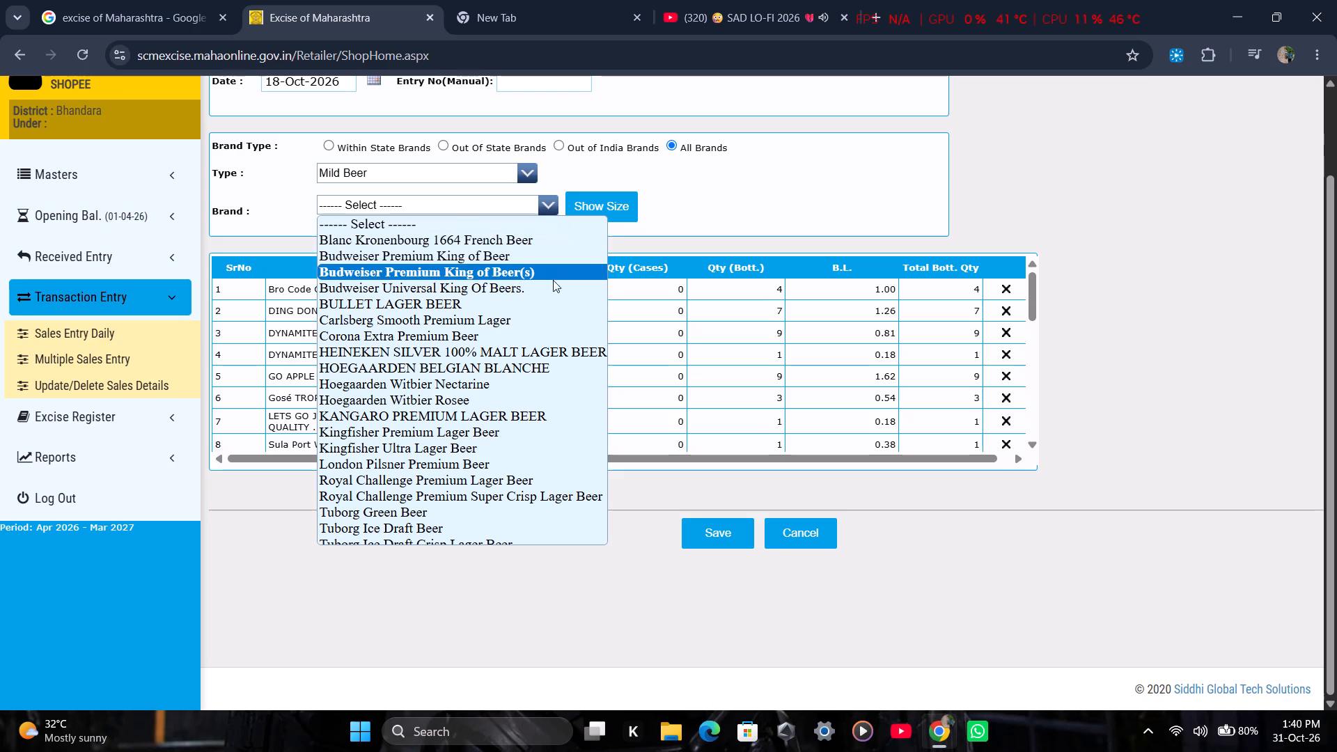
pyautogui.click(556, 256)
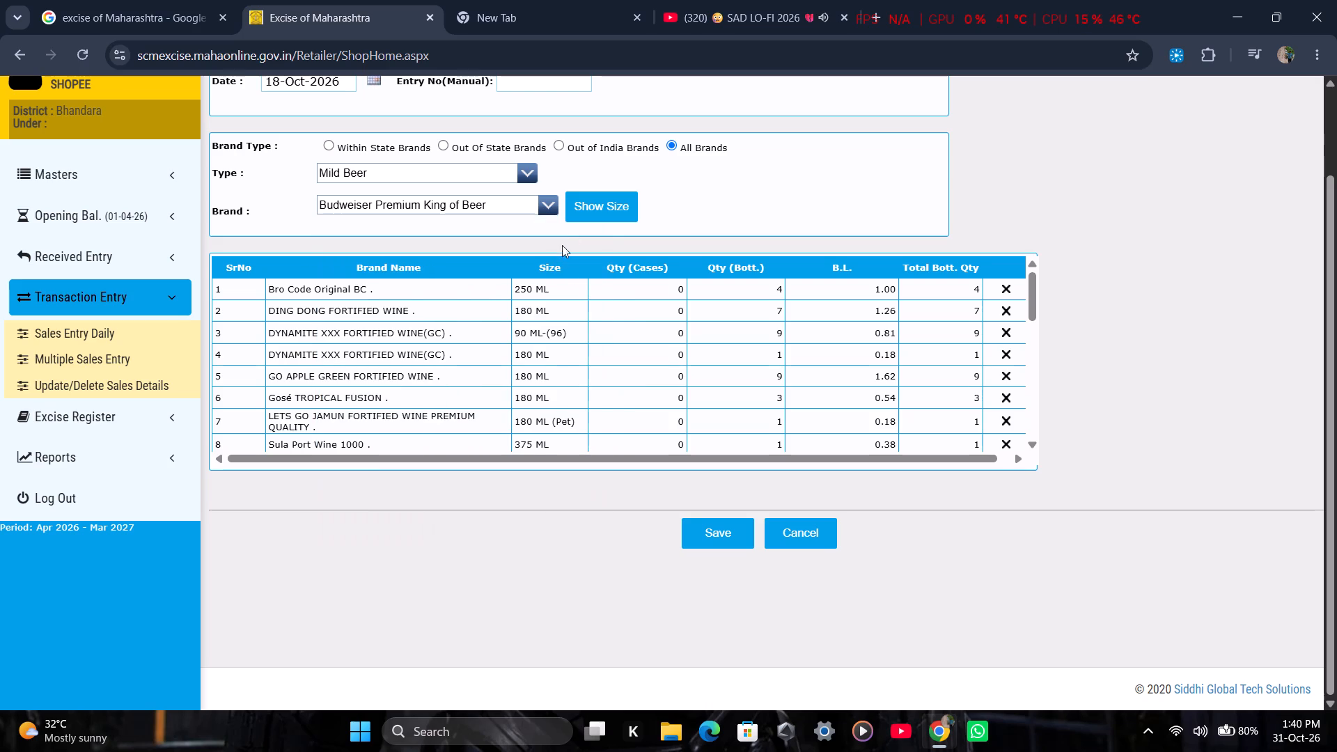
pyautogui.click(602, 212)
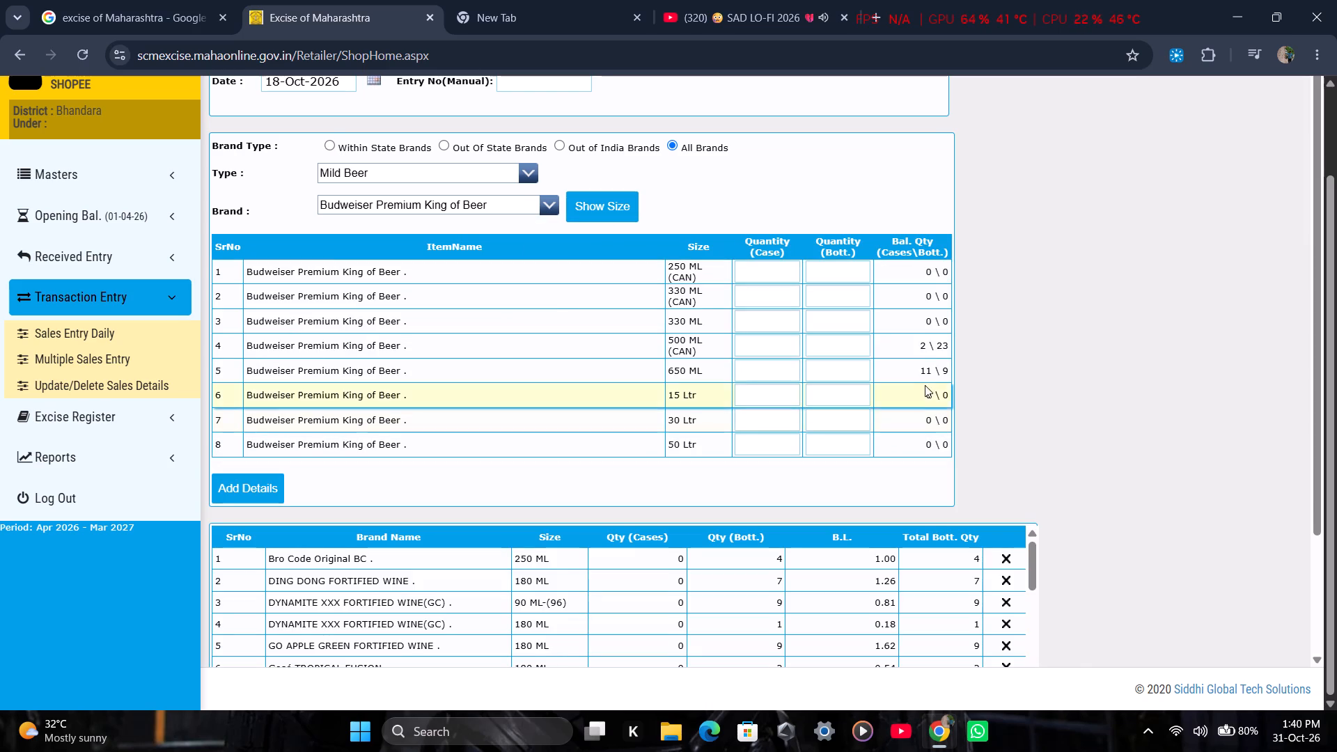
pyautogui.click(829, 369)
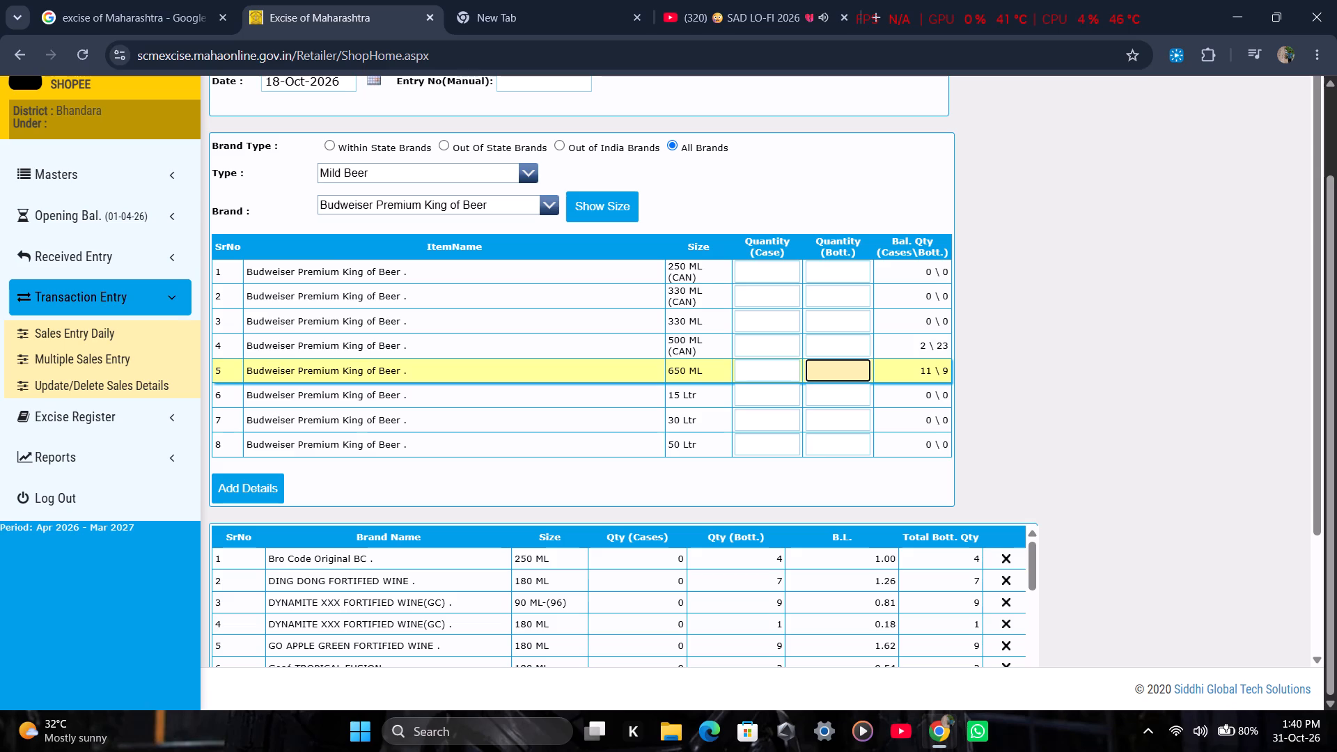
pyautogui.press('1')
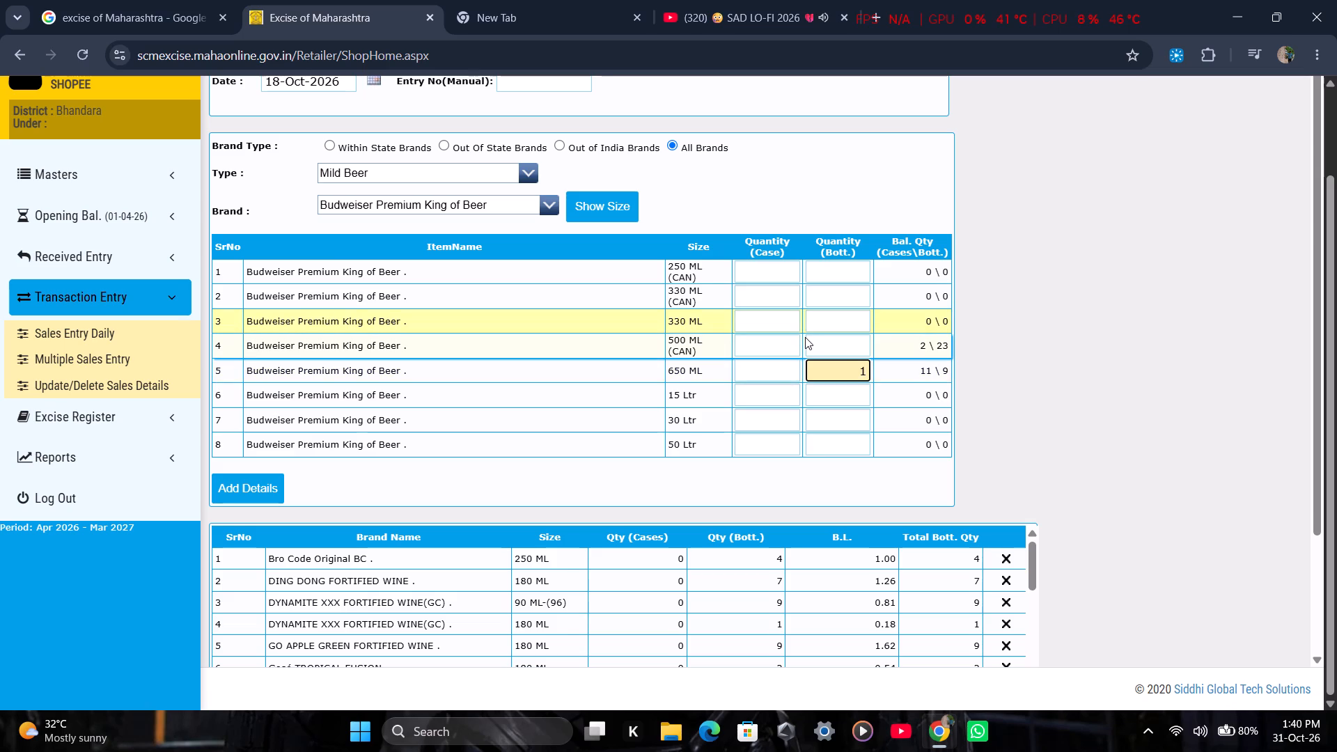
pyautogui.click(805, 337)
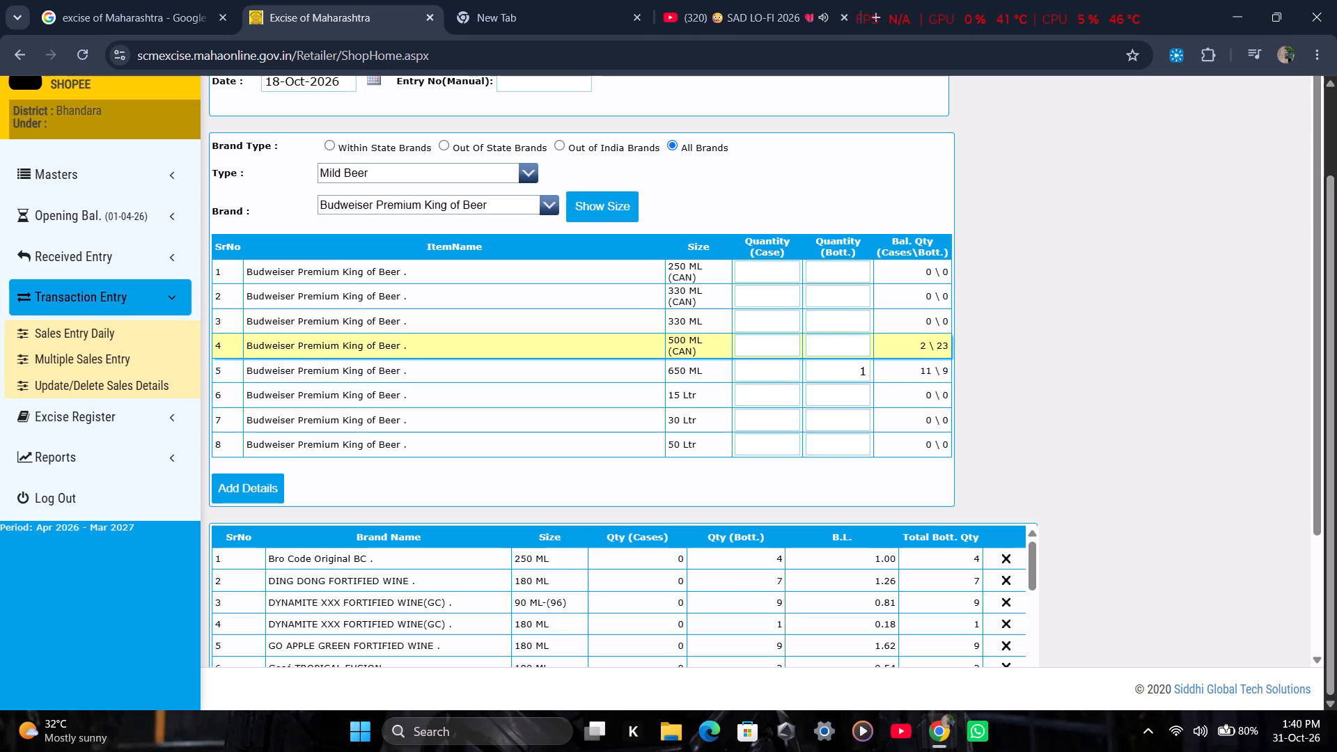
pyautogui.click(845, 341)
pyautogui.press('2')
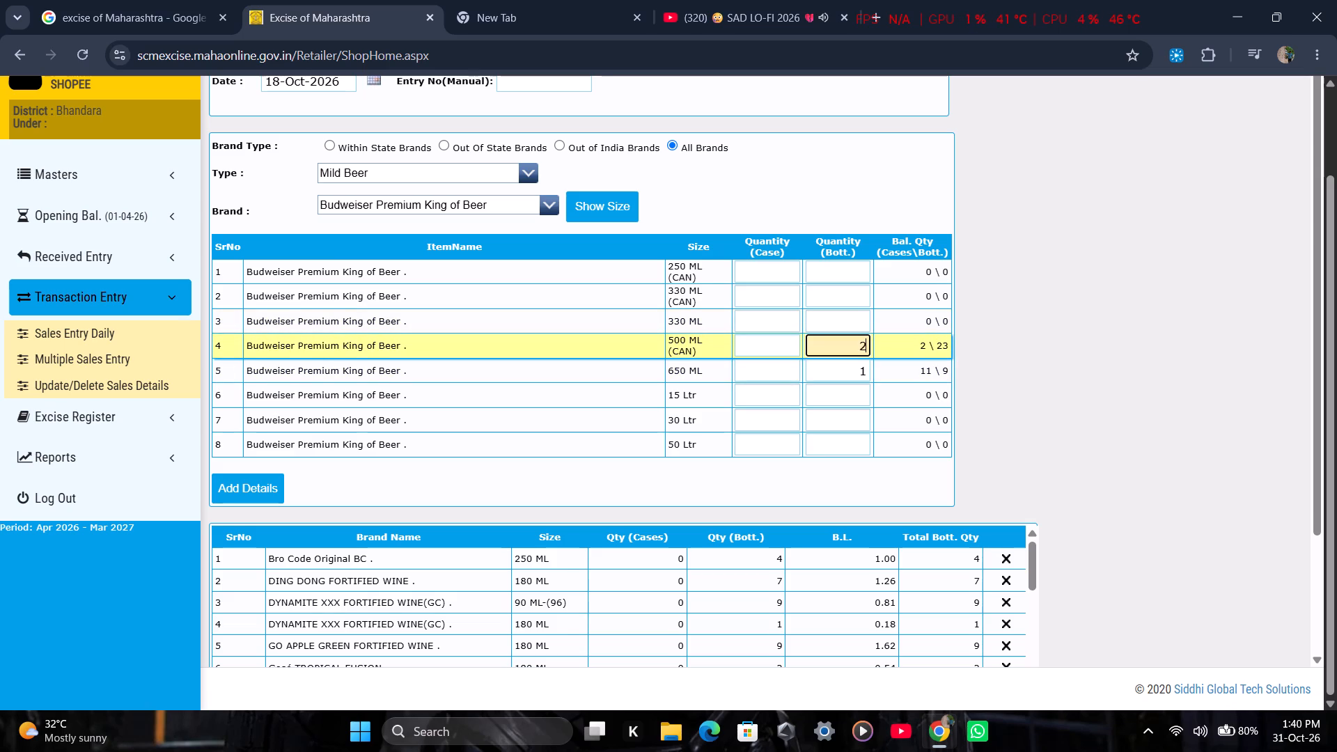
pyautogui.click(253, 488)
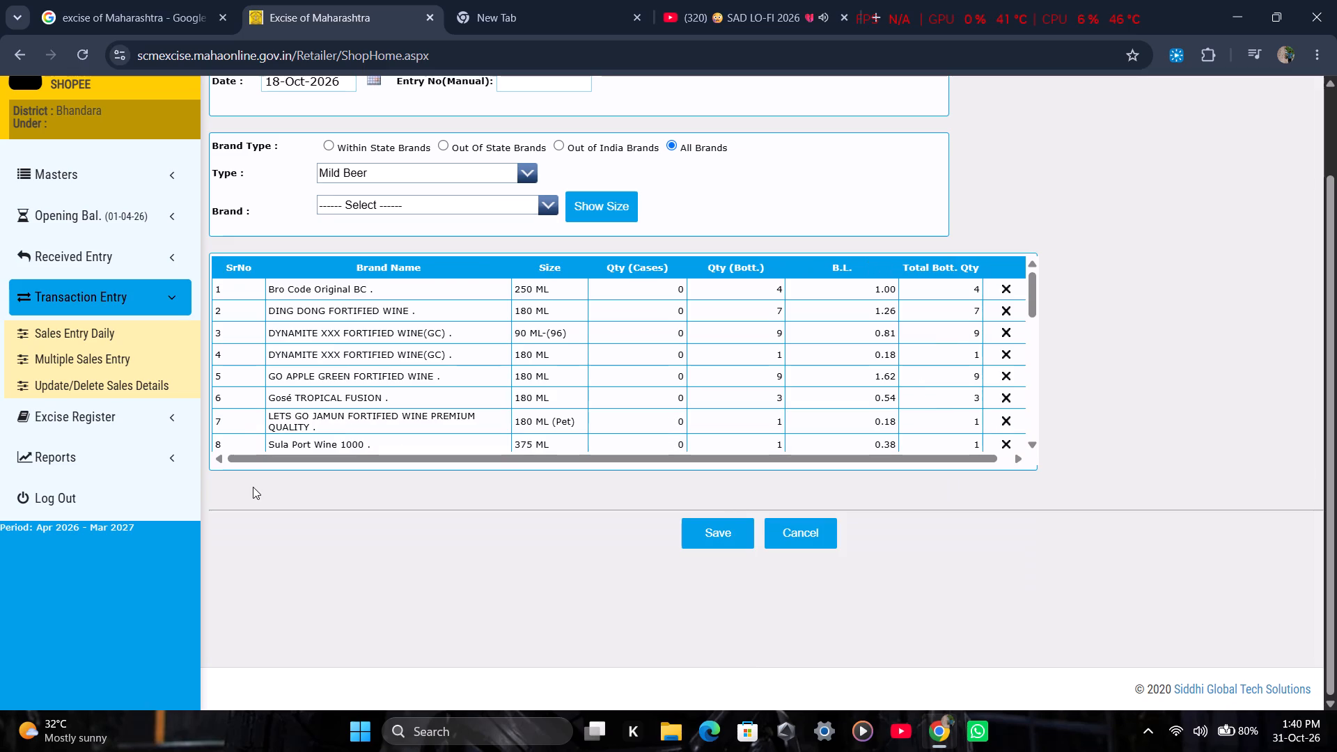
pyautogui.scroll(-7, 359, 433)
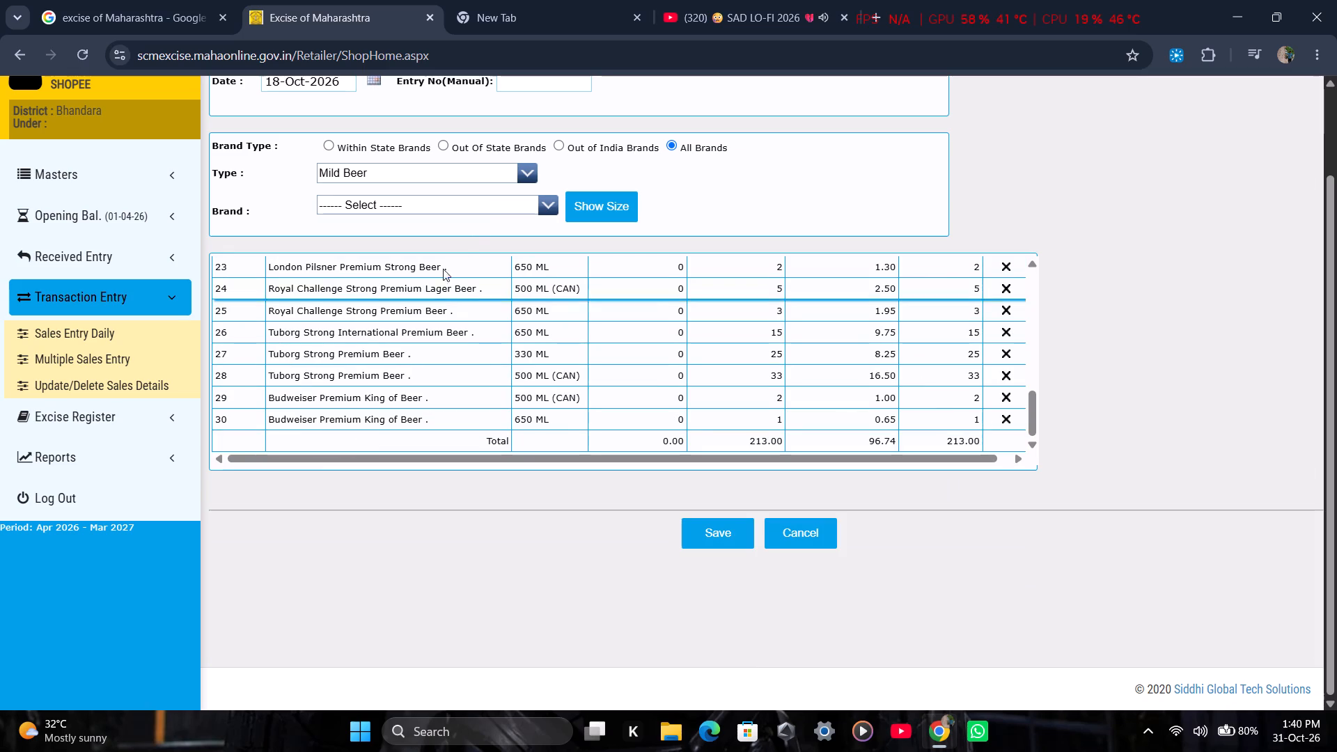
# Add a sale of 1 bottle of BULLET LAGER BEER 650 ML to the entry.
pyautogui.click(553, 210)
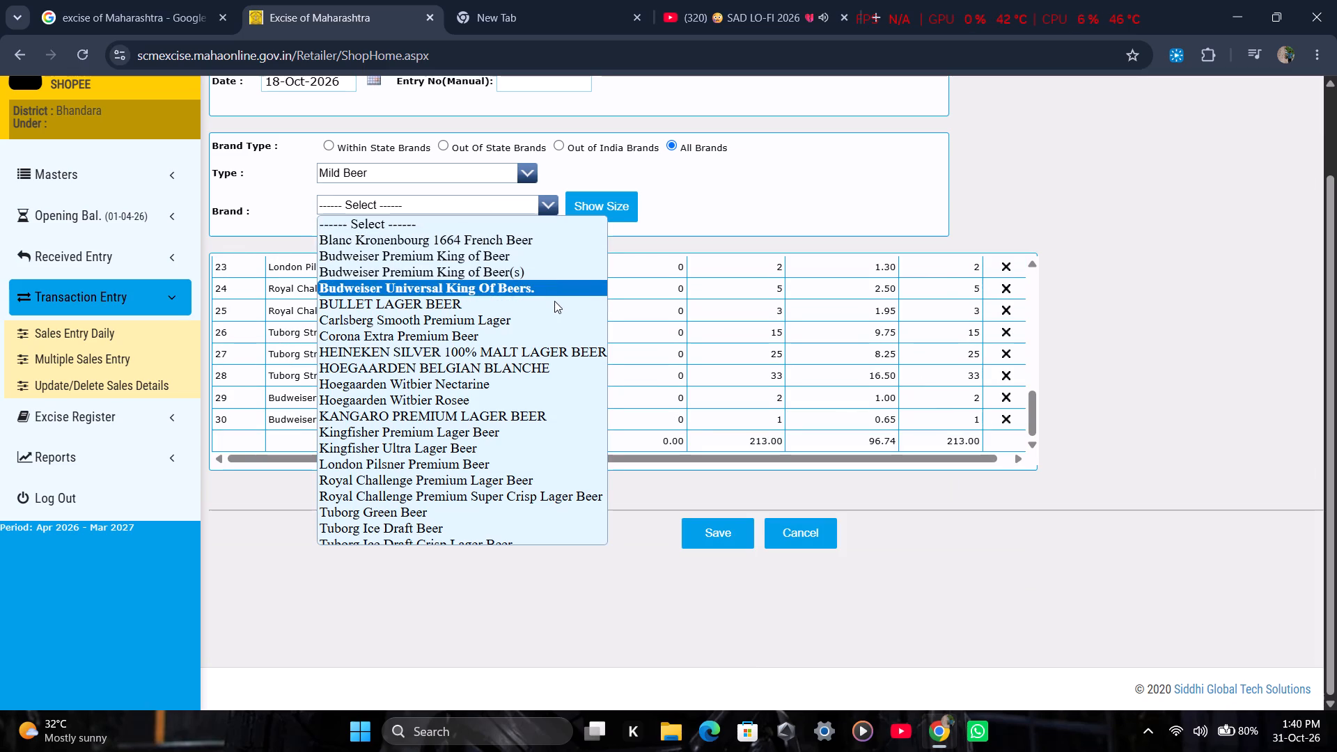
pyautogui.click(554, 304)
pyautogui.click(587, 197)
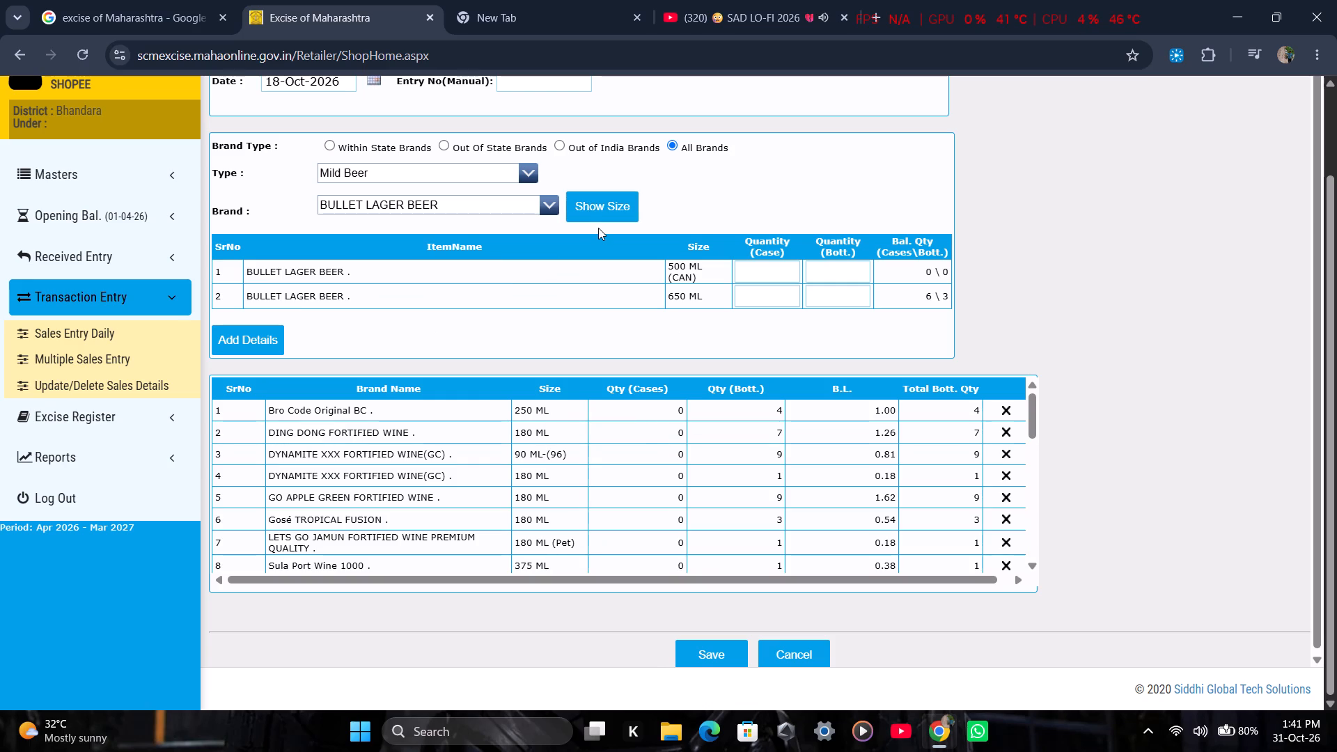
pyautogui.click(839, 300)
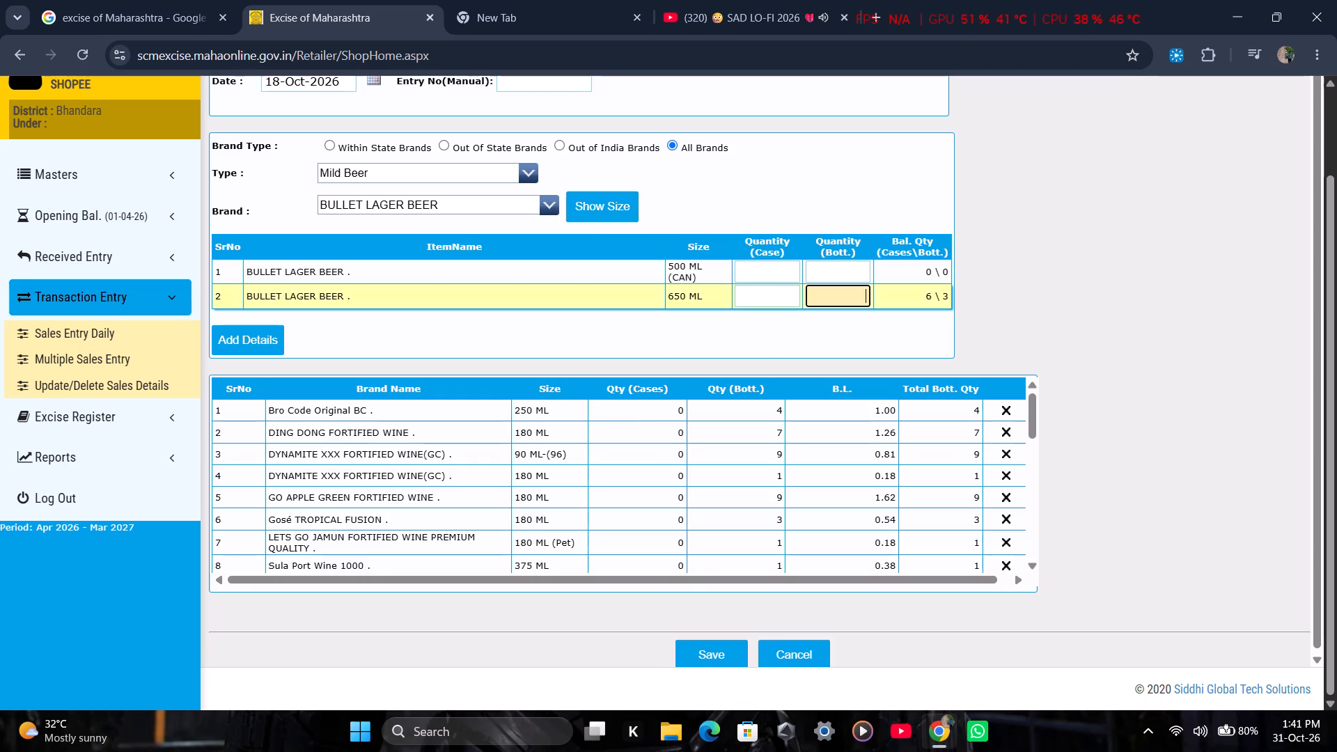
pyautogui.press('1')
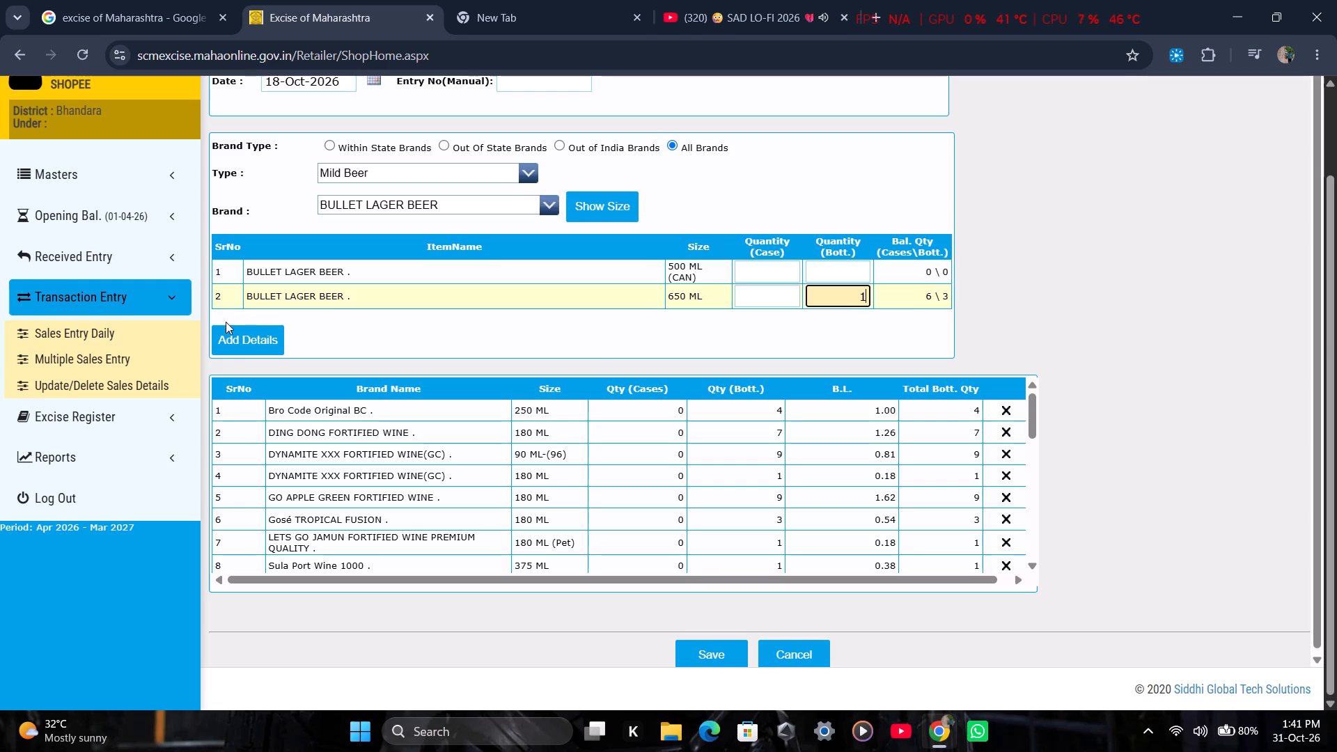
pyautogui.click(229, 341)
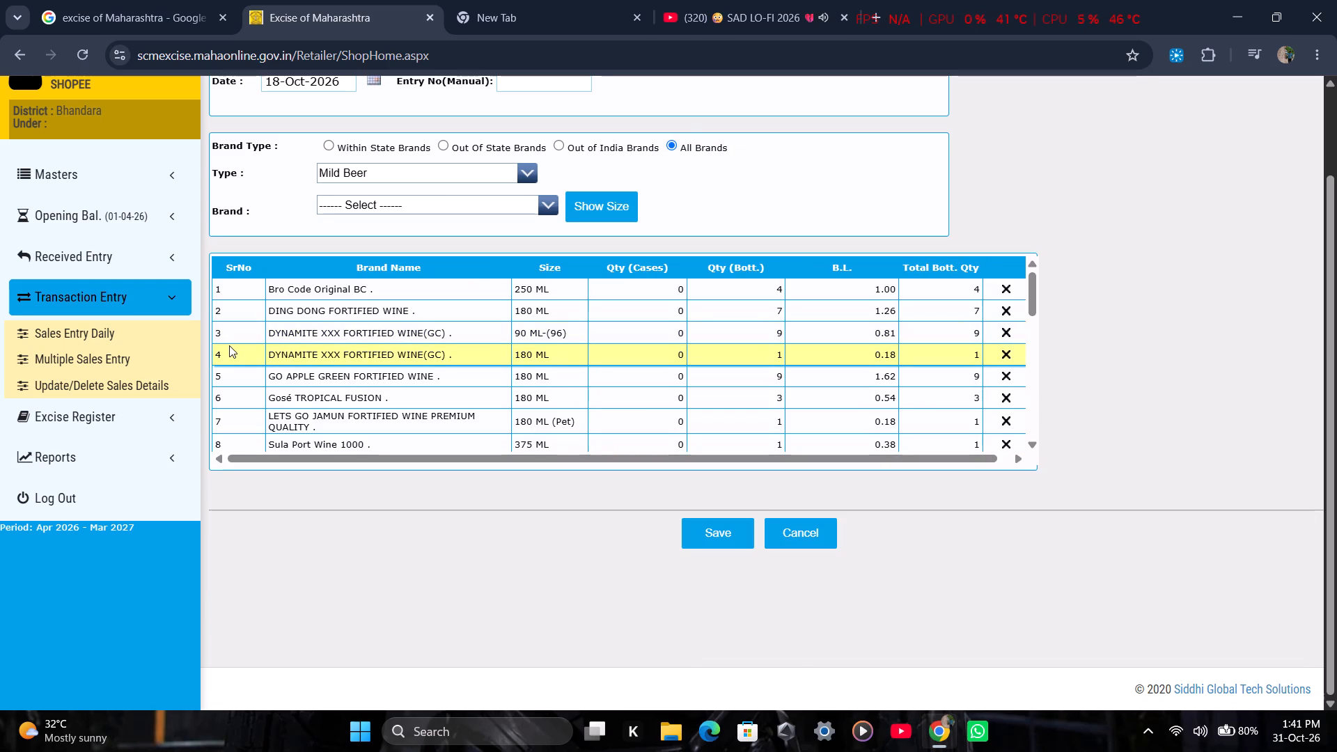
pyautogui.scroll(-7, 242, 430)
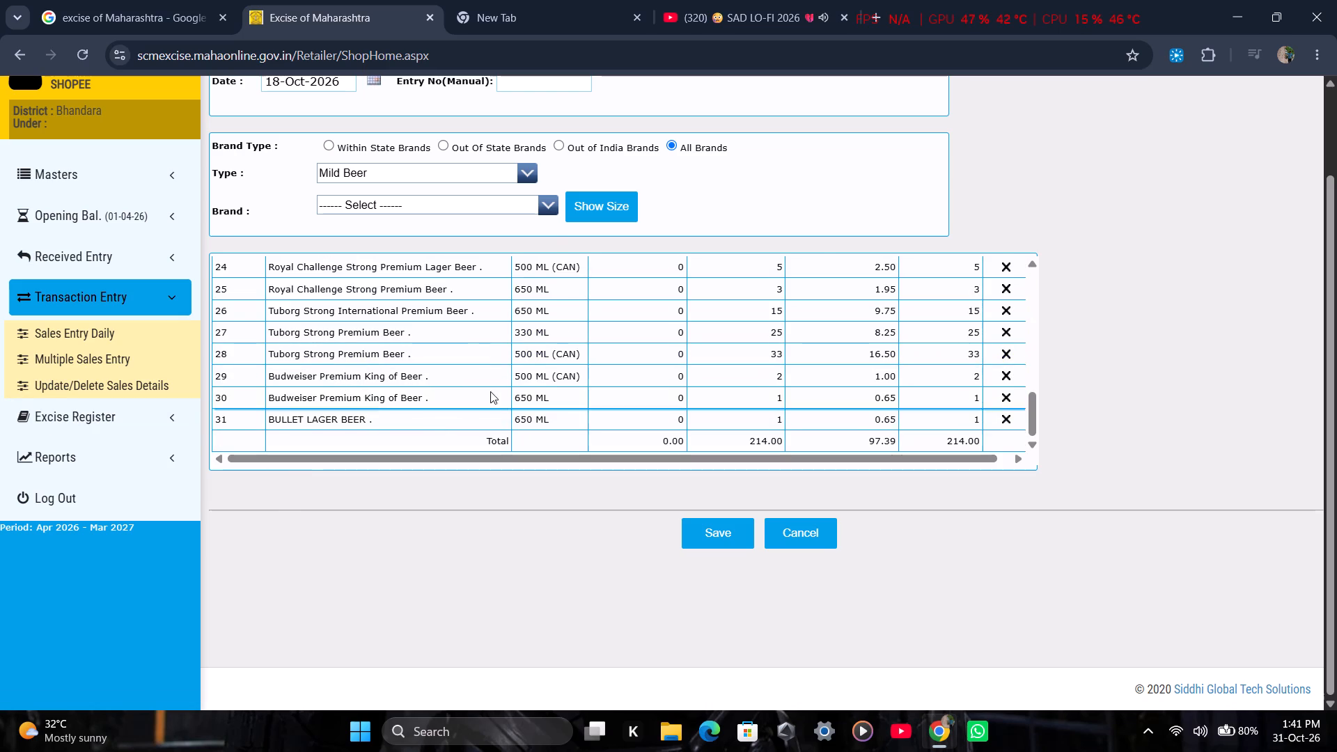
# Add London Pilsner Premium Beer sales to the entry: 12 bottles of 650 ML and 21 of 500 ML (CAN).
pyautogui.click(549, 200)
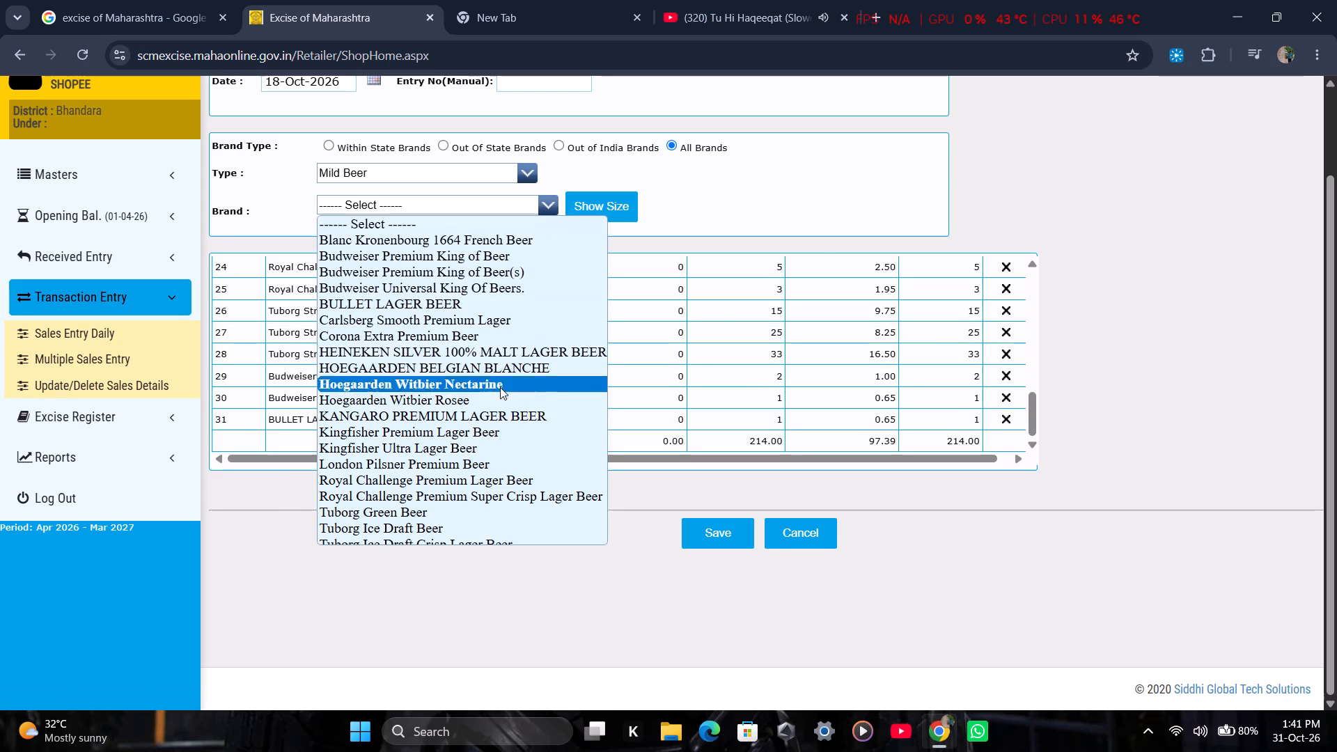
pyautogui.click(491, 467)
pyautogui.click(611, 207)
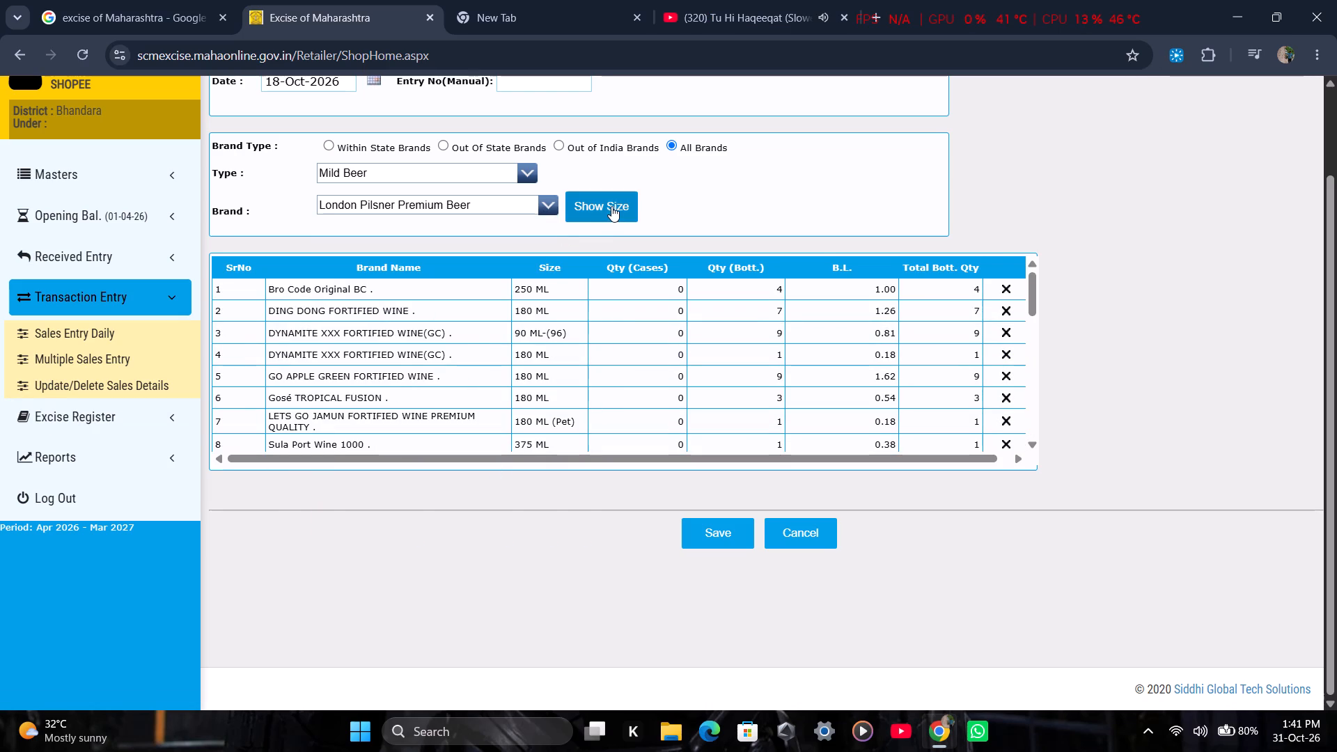
pyautogui.click(818, 343)
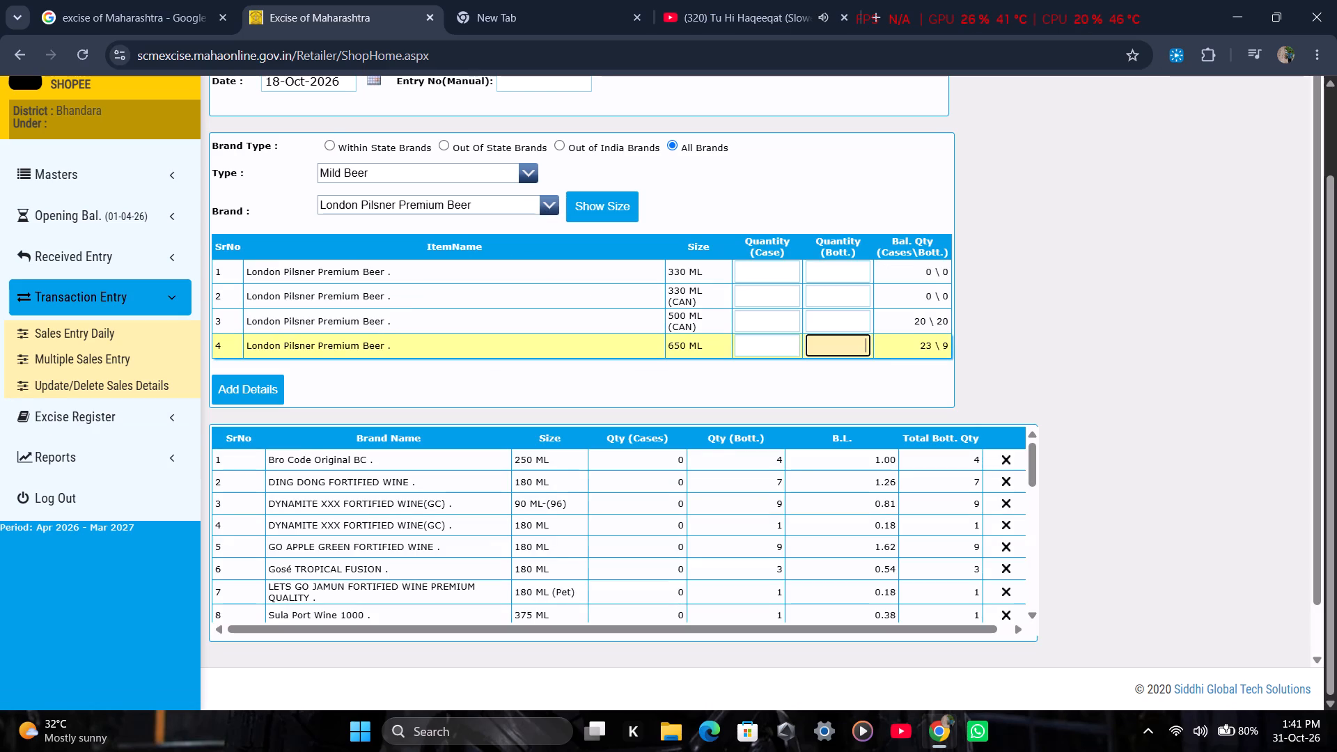
pyautogui.write('12')
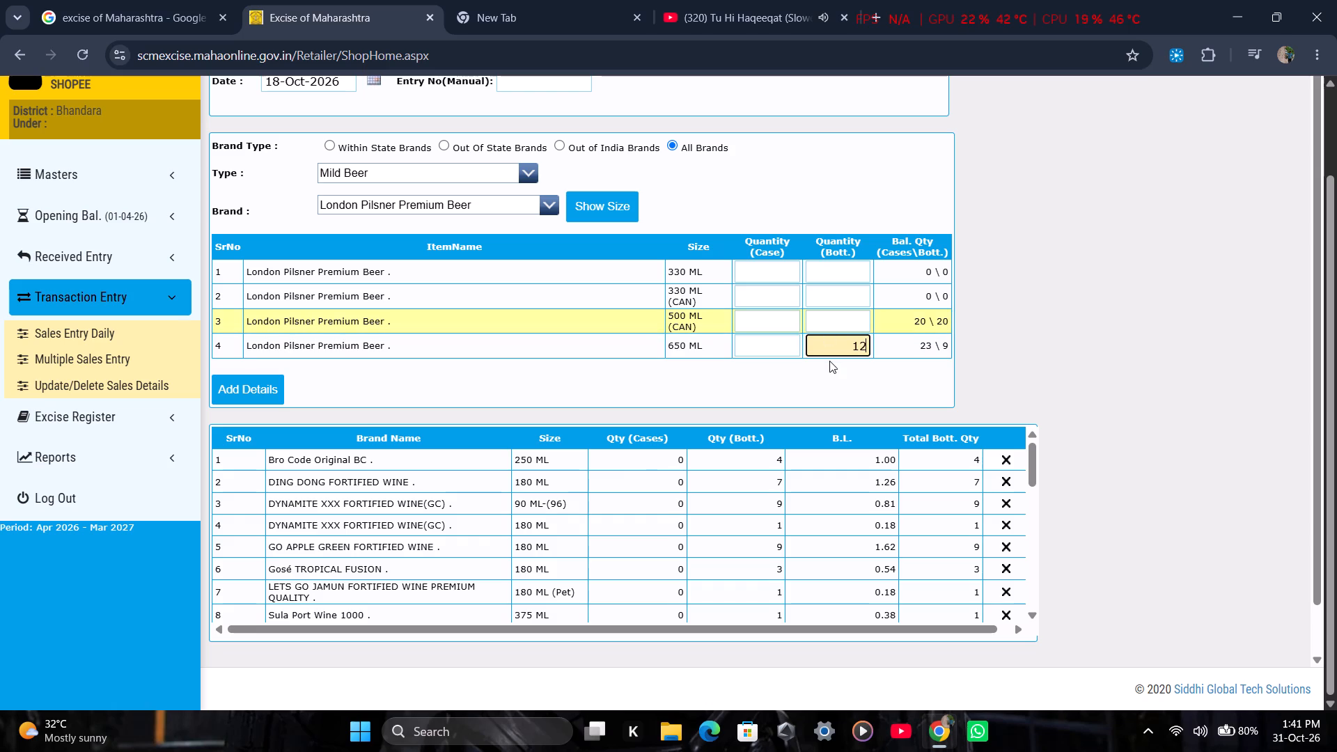
pyautogui.click(850, 329)
pyautogui.write('21')
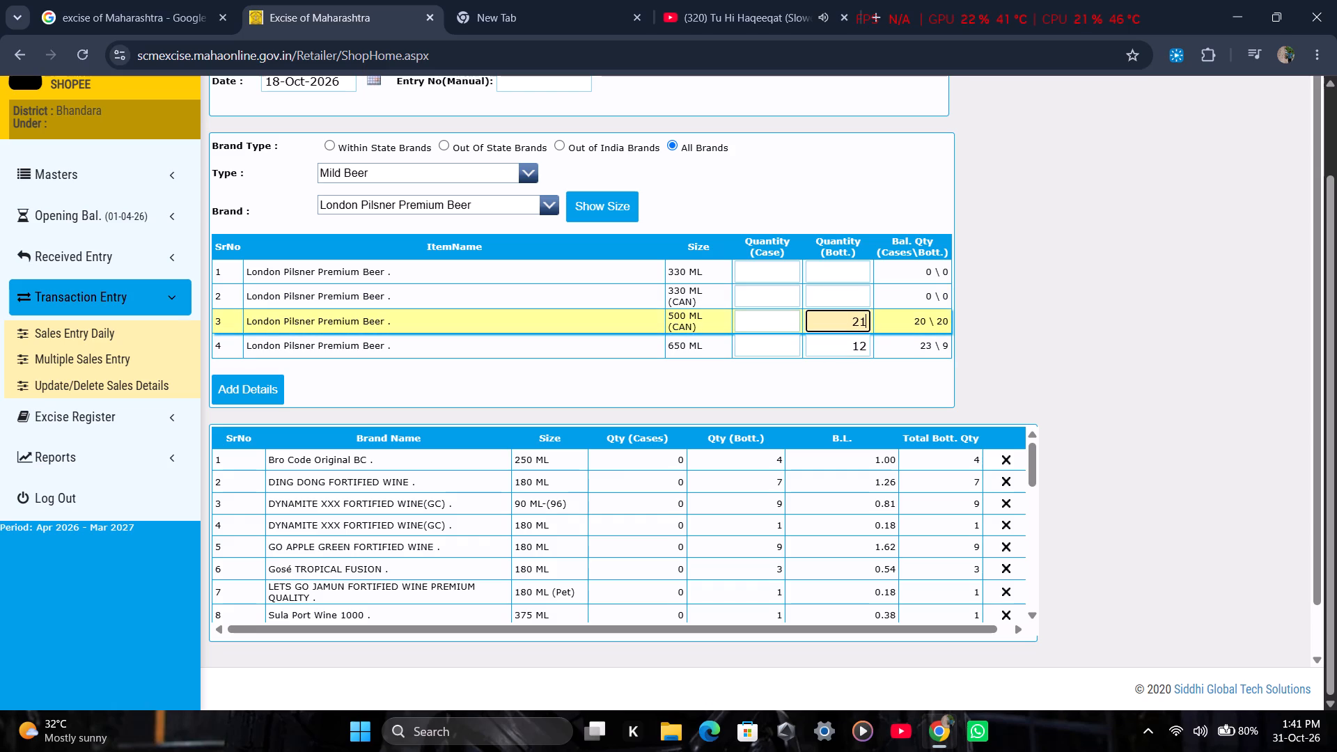
pyautogui.click(279, 391)
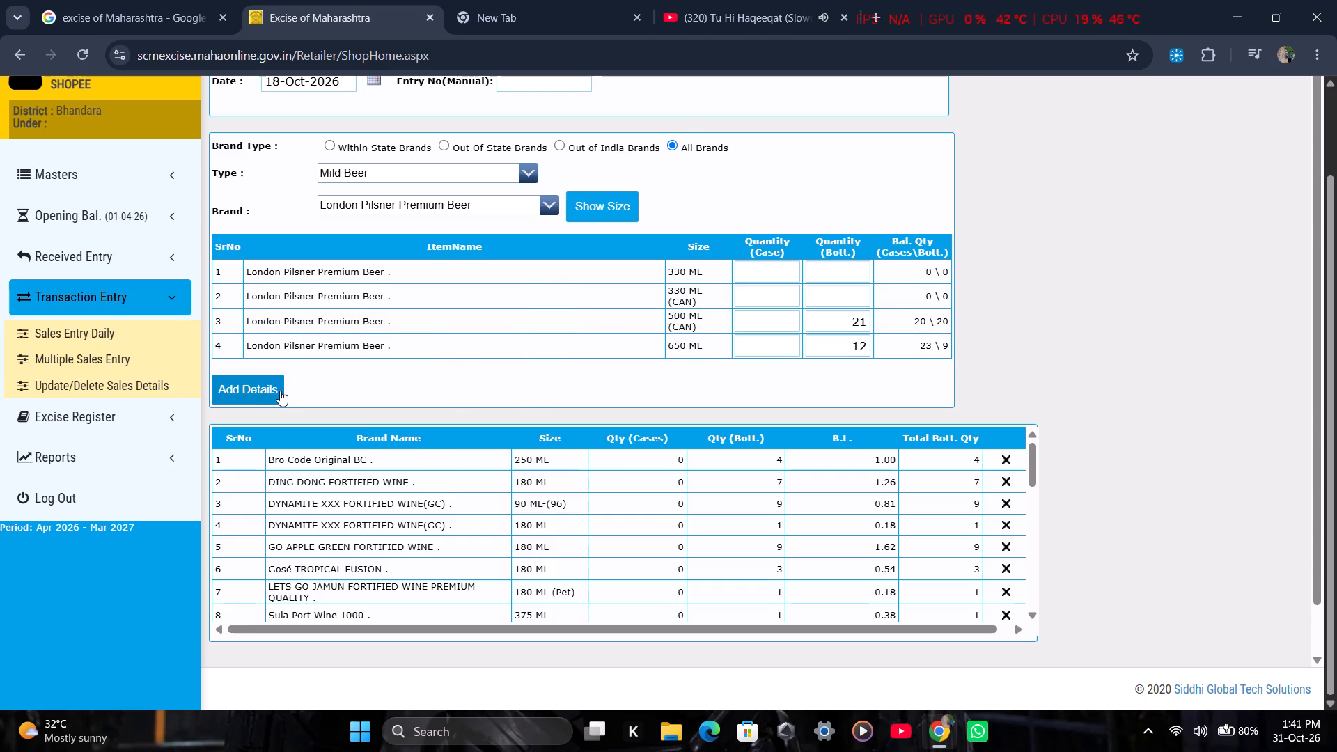
pyautogui.scroll(-8, 478, 348)
# Add a sale of 14 bottles of Royal Challenge Premium Lager Beer 650 ML to the entry.
pyautogui.click(554, 198)
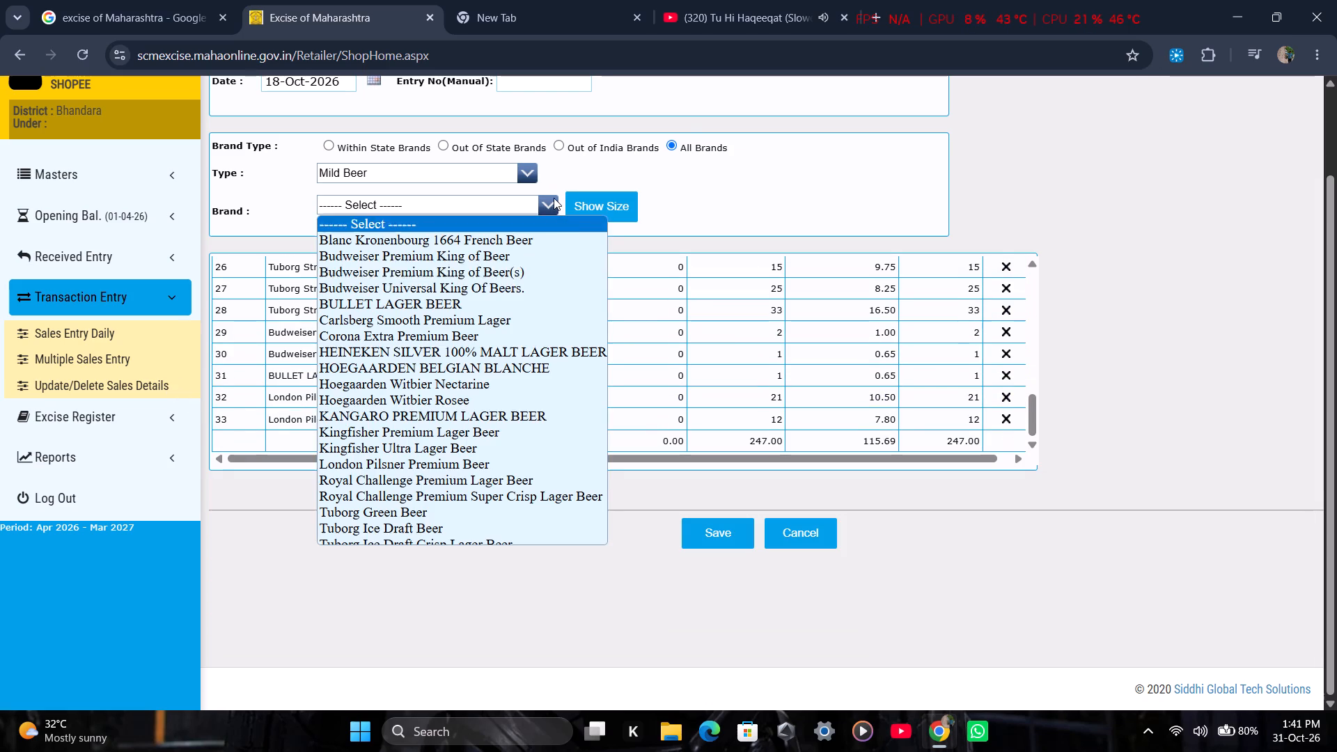
pyautogui.click(535, 480)
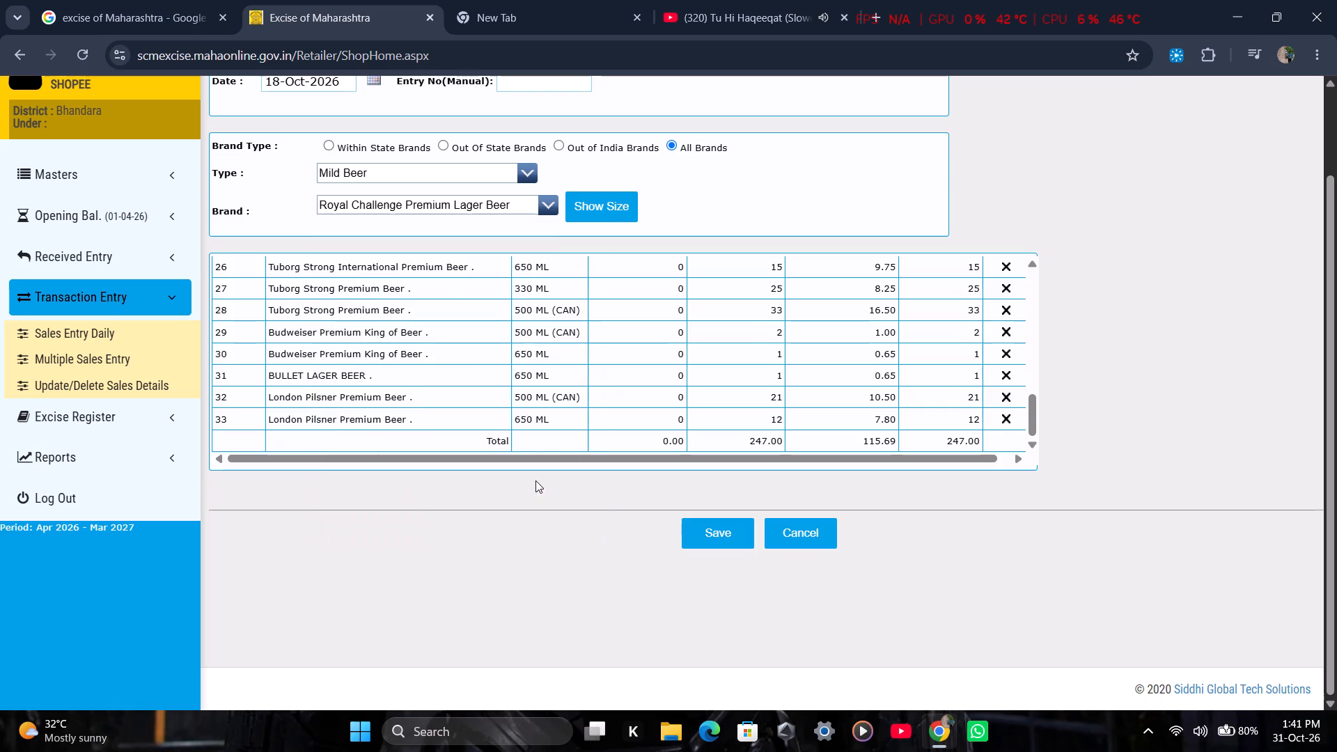
pyautogui.click(593, 194)
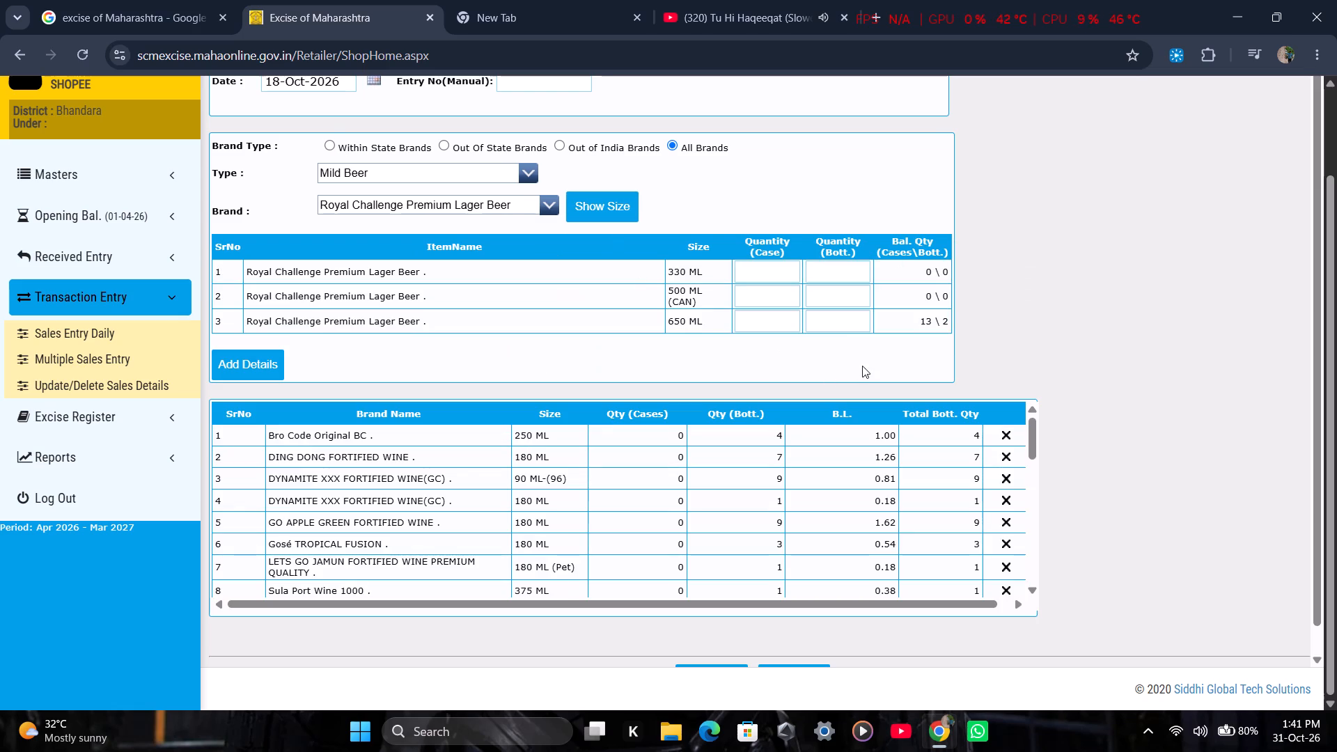
pyautogui.click(846, 321)
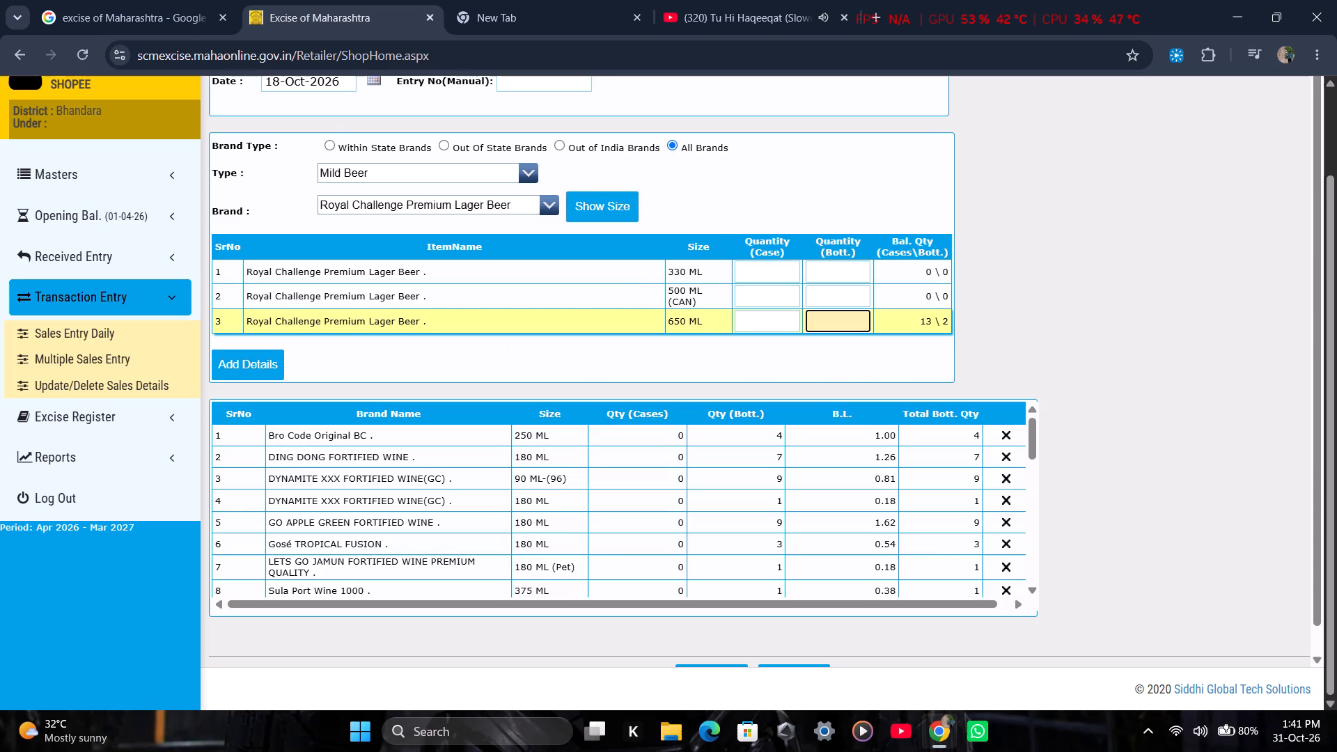
pyautogui.write('14')
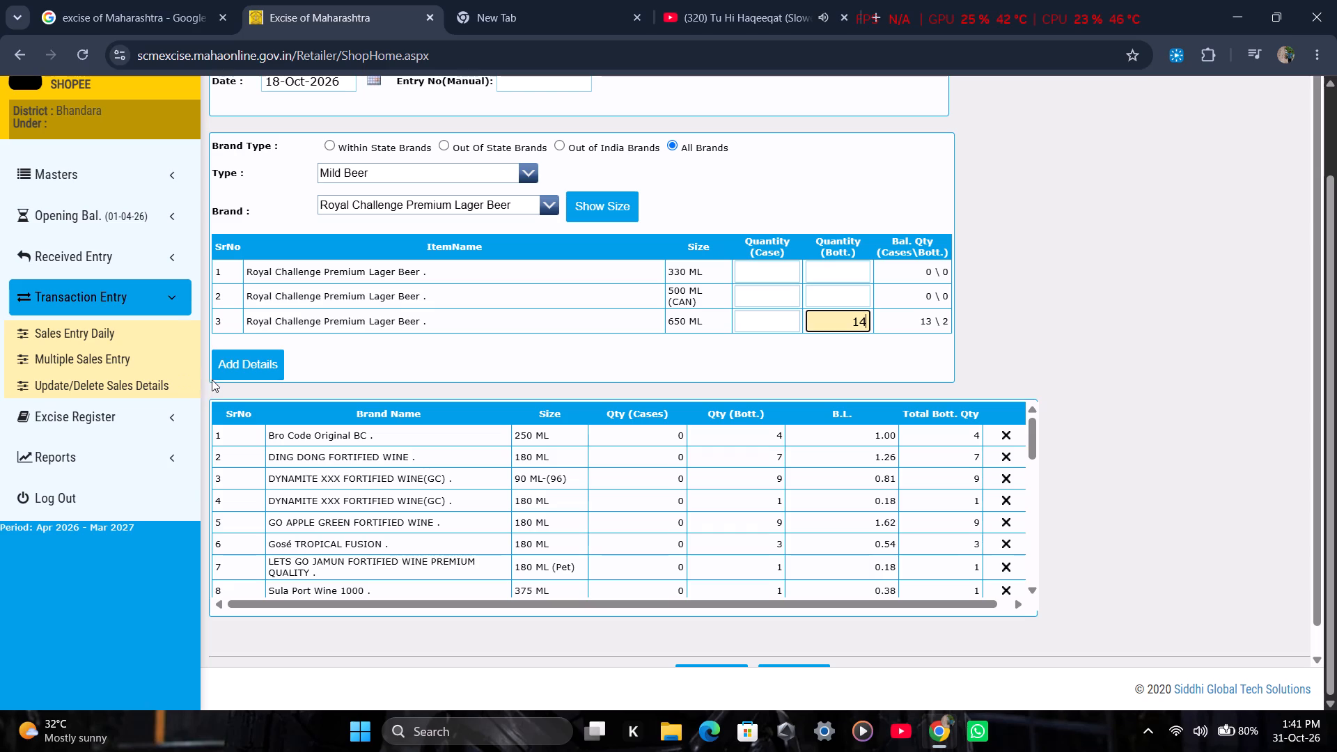
pyautogui.click(233, 363)
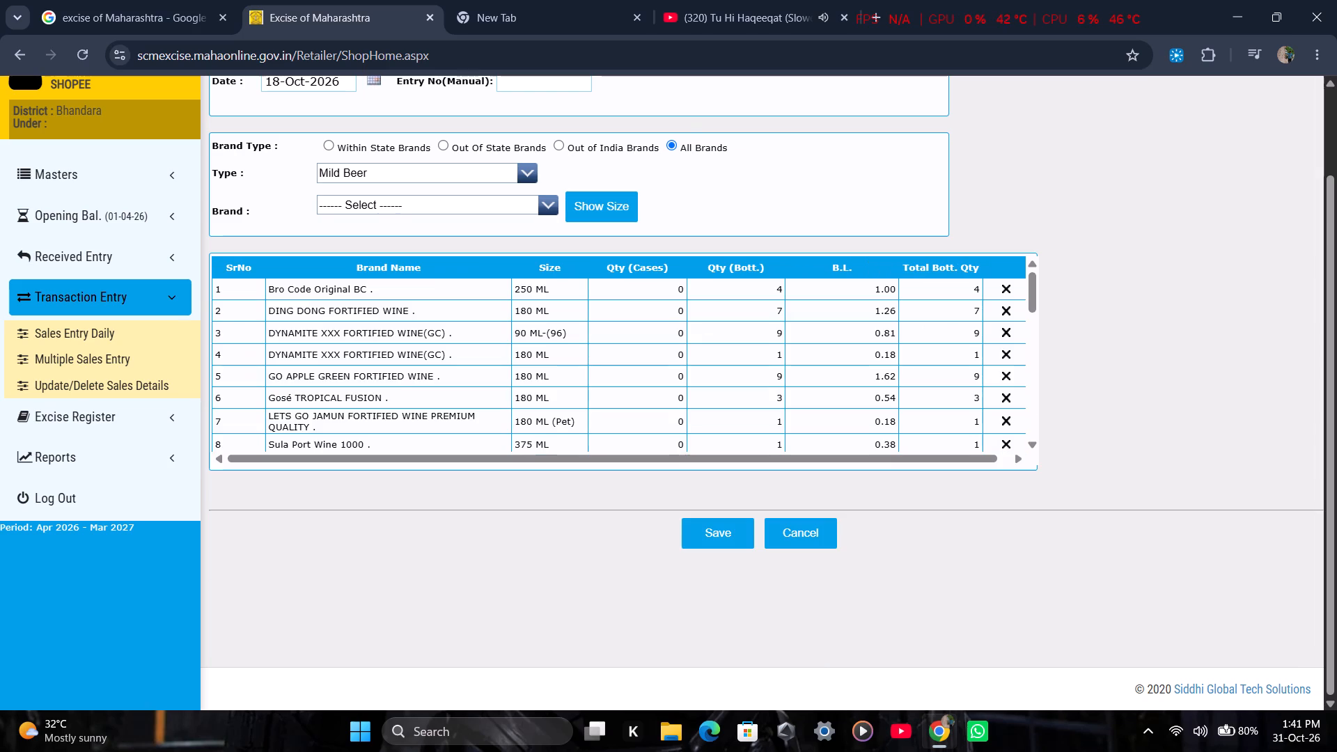
pyautogui.scroll(-4, 403, 226)
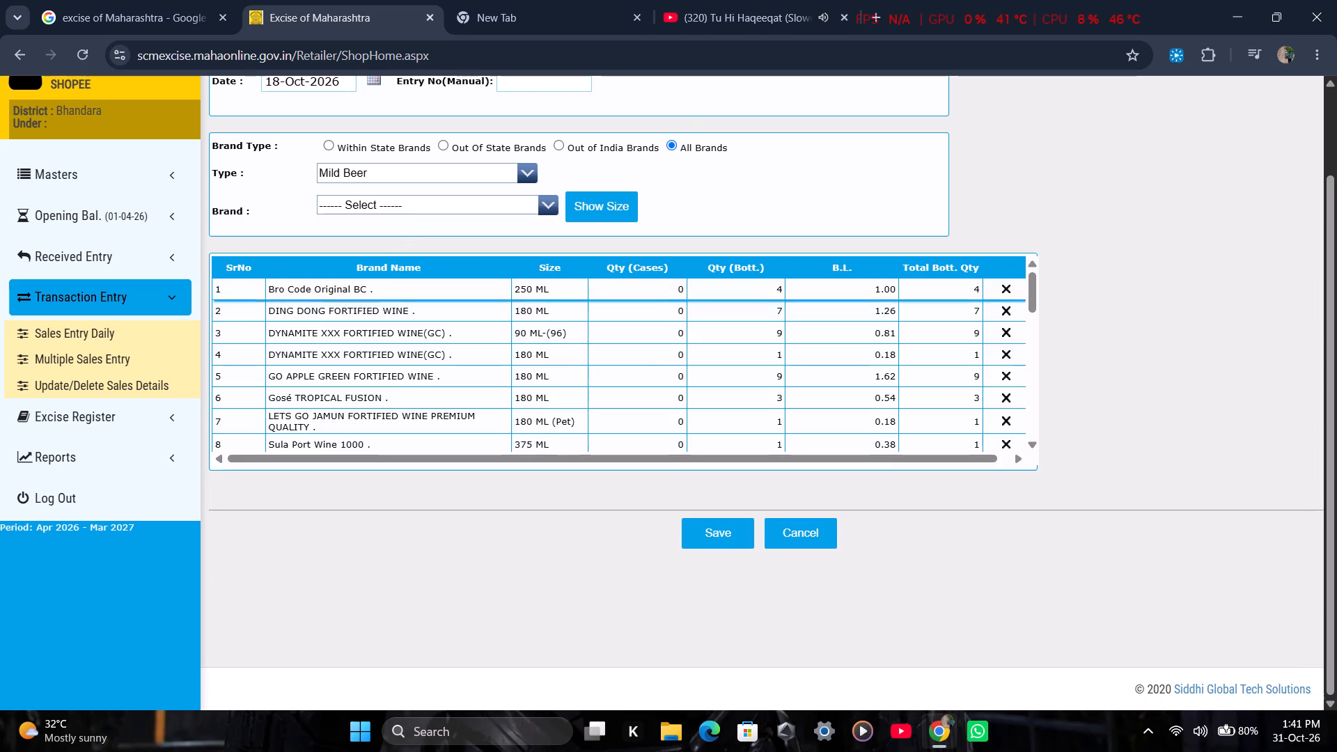
pyautogui.scroll(-7, 253, 316)
# Add a sale of 87 Royal Challenge Premium Super Crisp Lager Beer 500 ML (CAN) to the entry.
pyautogui.click(542, 210)
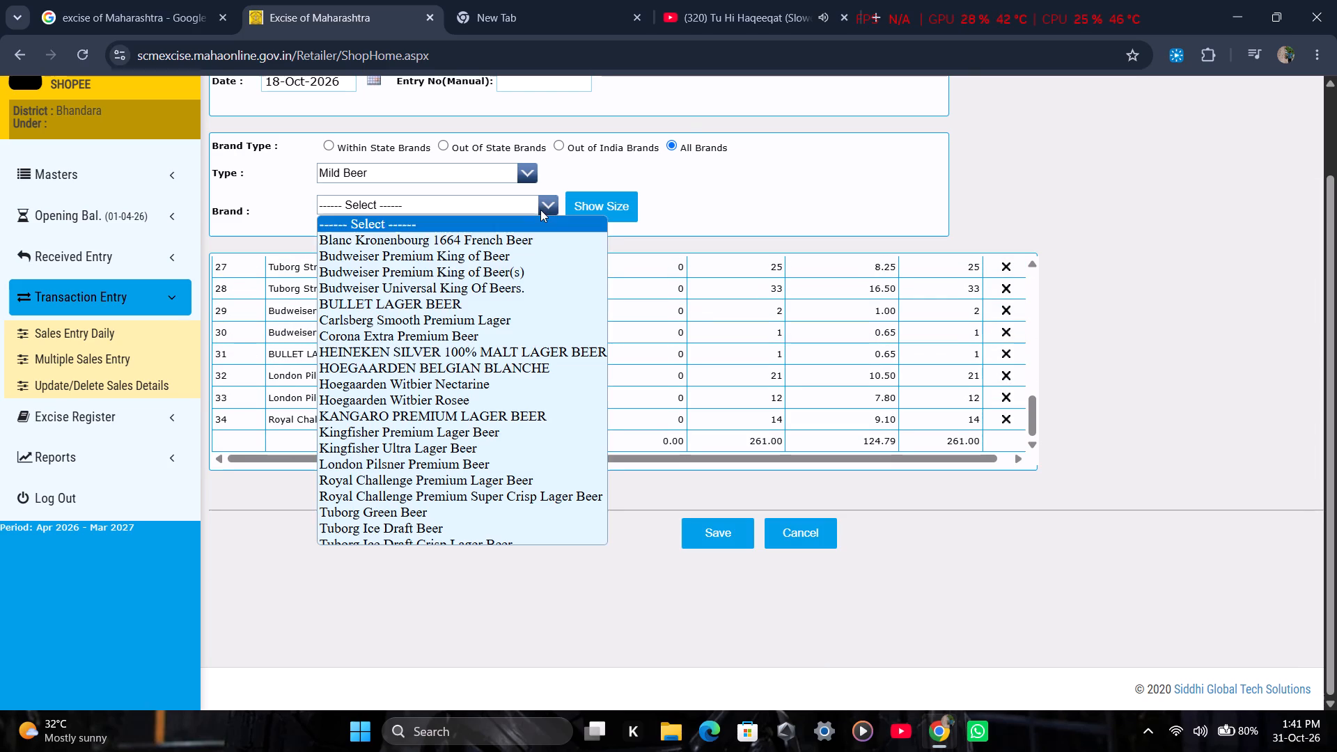
pyautogui.click(552, 501)
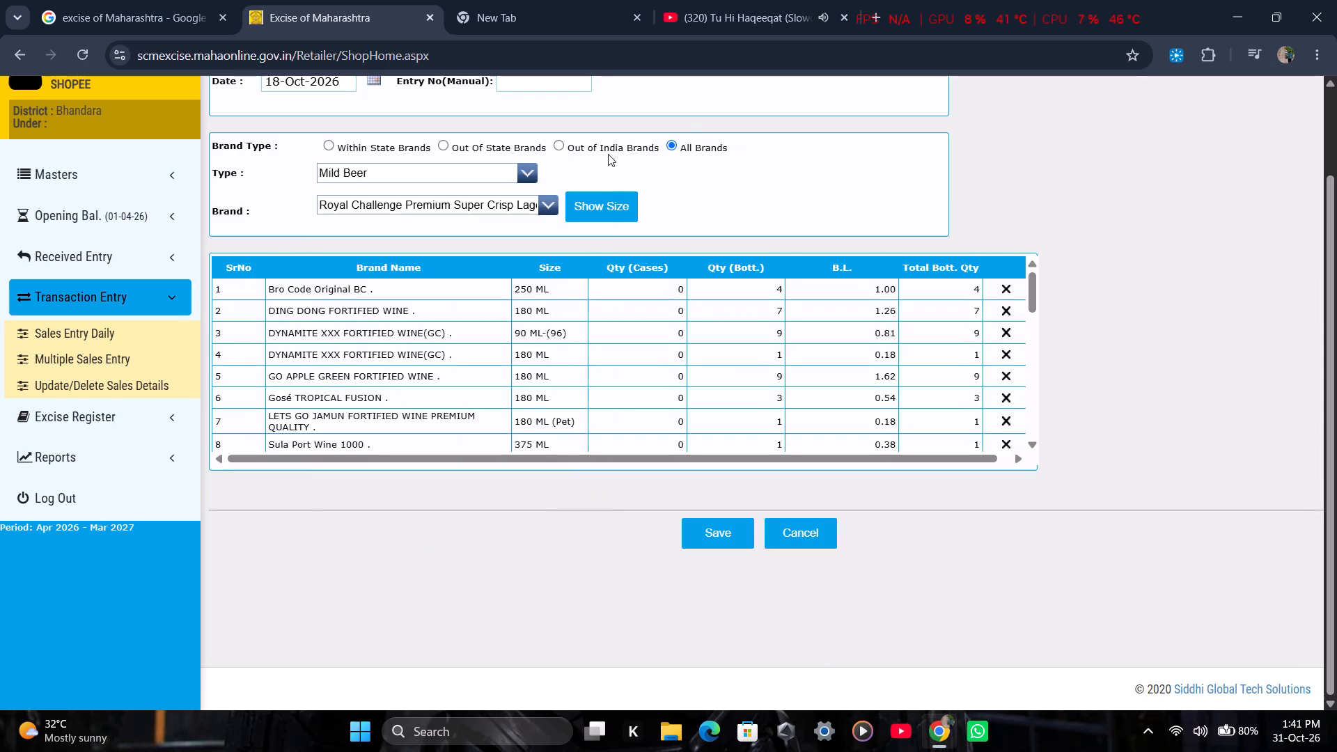
pyautogui.click(610, 203)
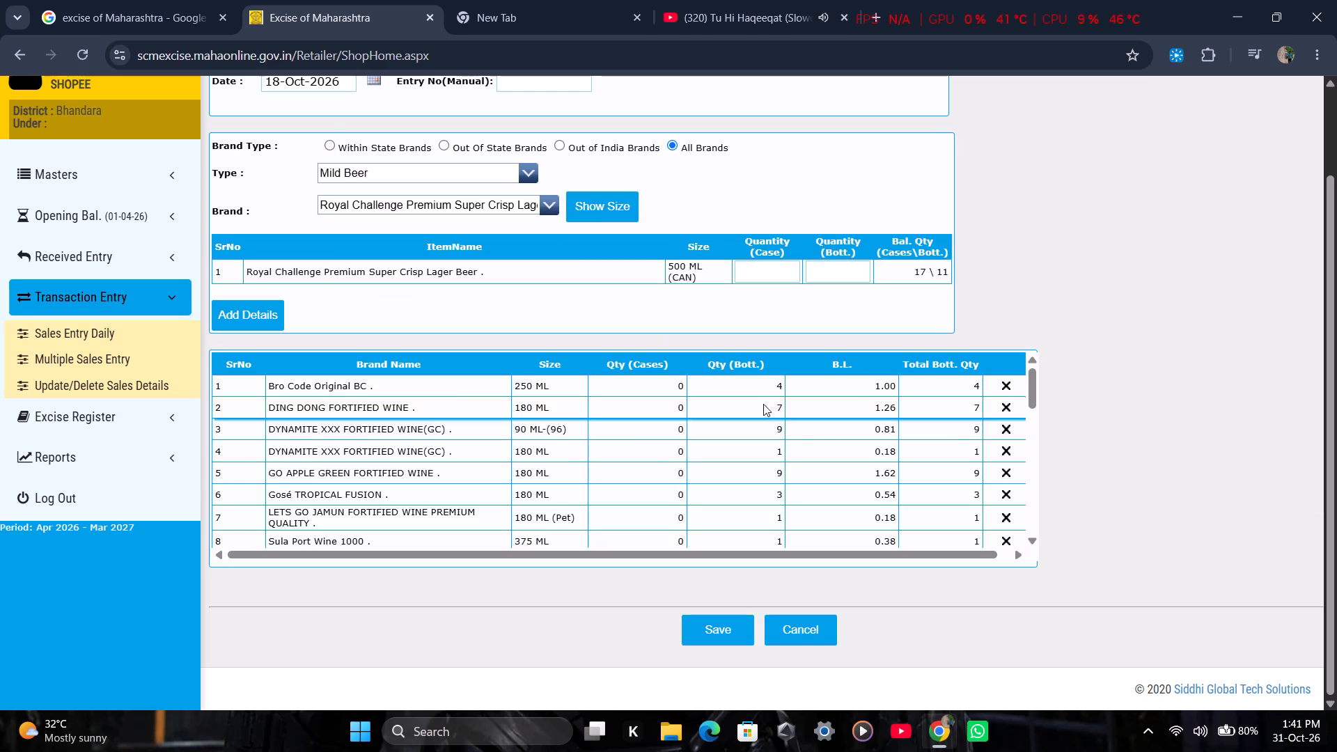
pyautogui.click(847, 272)
pyautogui.write('87')
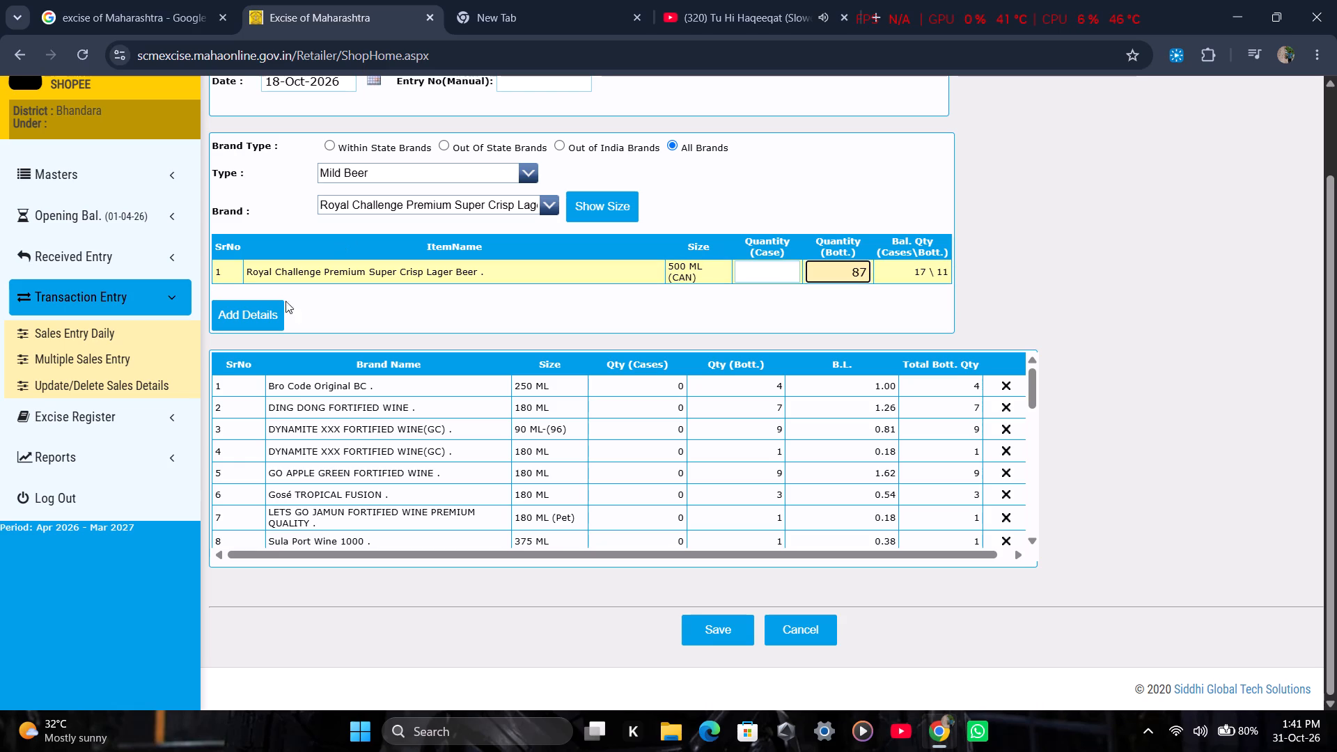
pyautogui.click(272, 308)
pyautogui.scroll(-8, 483, 346)
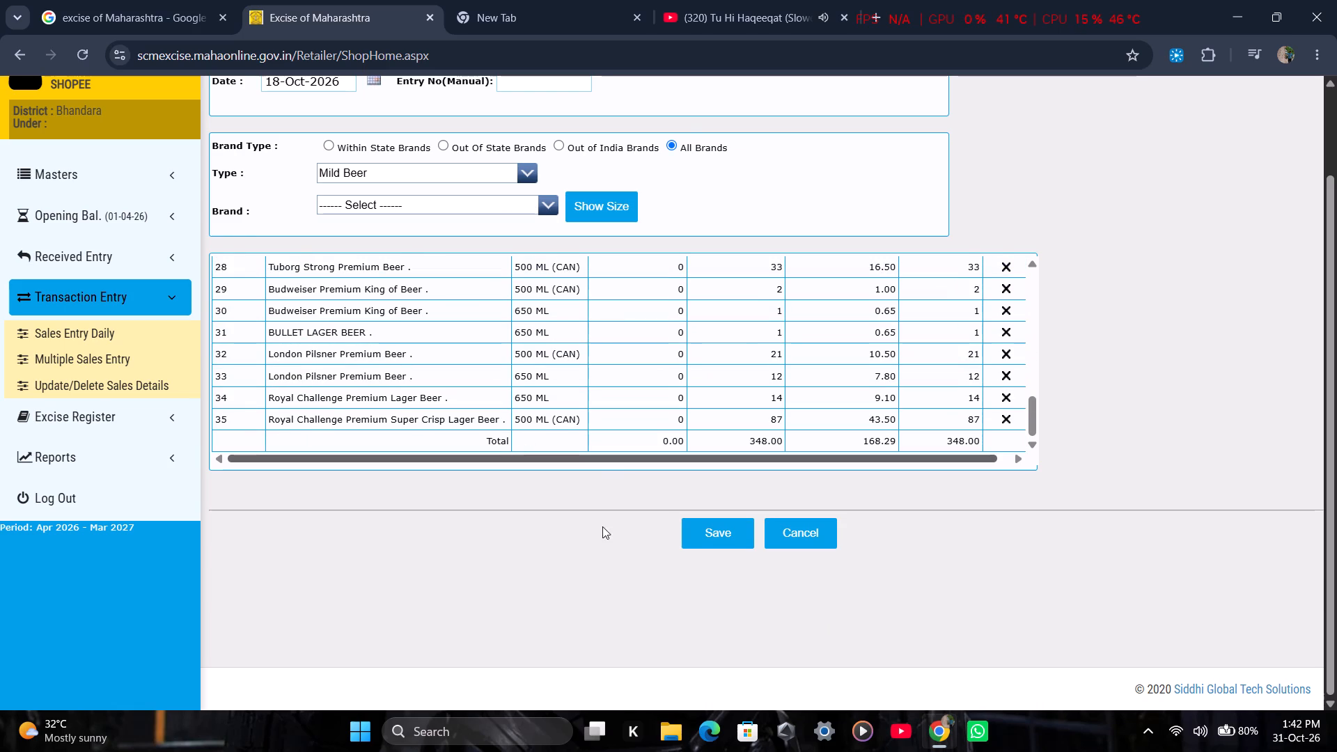
# Save the completed 18-Oct-2026 sales entry and dismiss the resulting dialog.
pyautogui.click(714, 534)
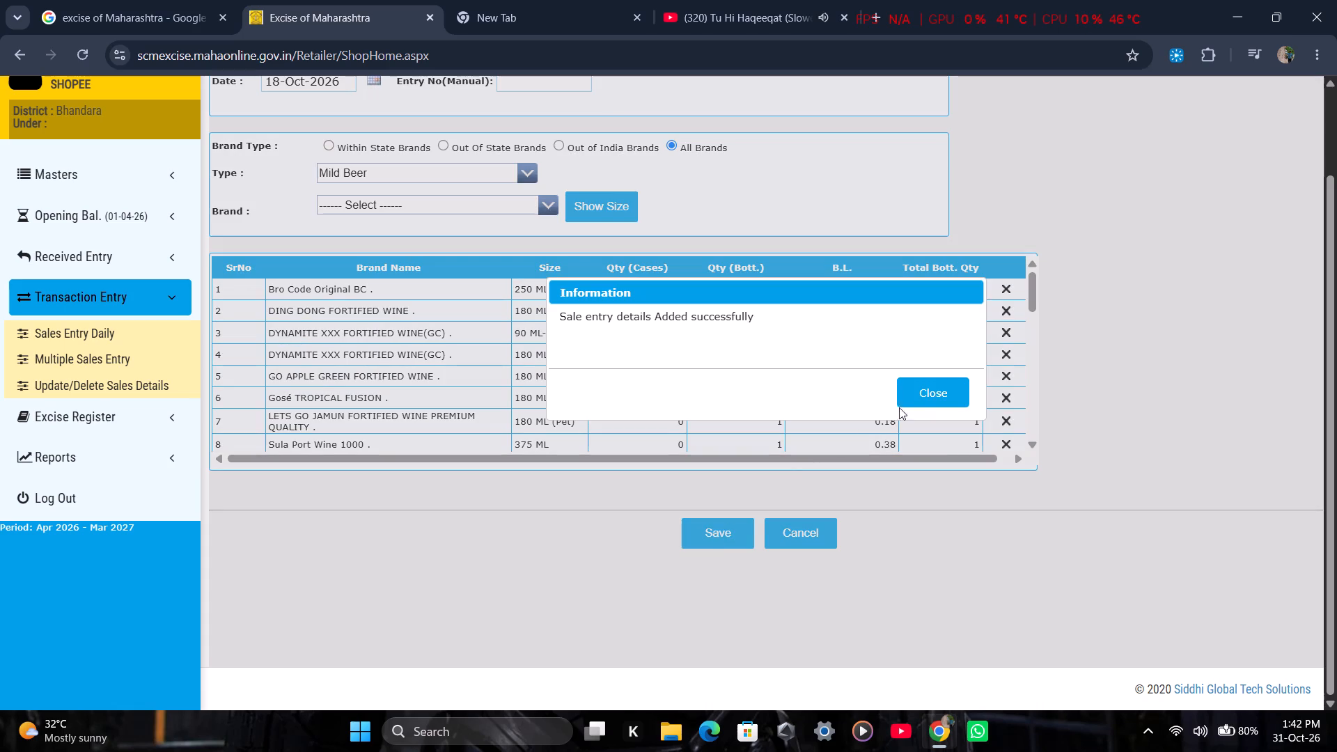
pyautogui.click(926, 387)
# Show the FLR 4A monthly statement bottle-wise for 18-Oct-2026 to 18-Oct-2026, covering all brands and types.
pyautogui.click(111, 410)
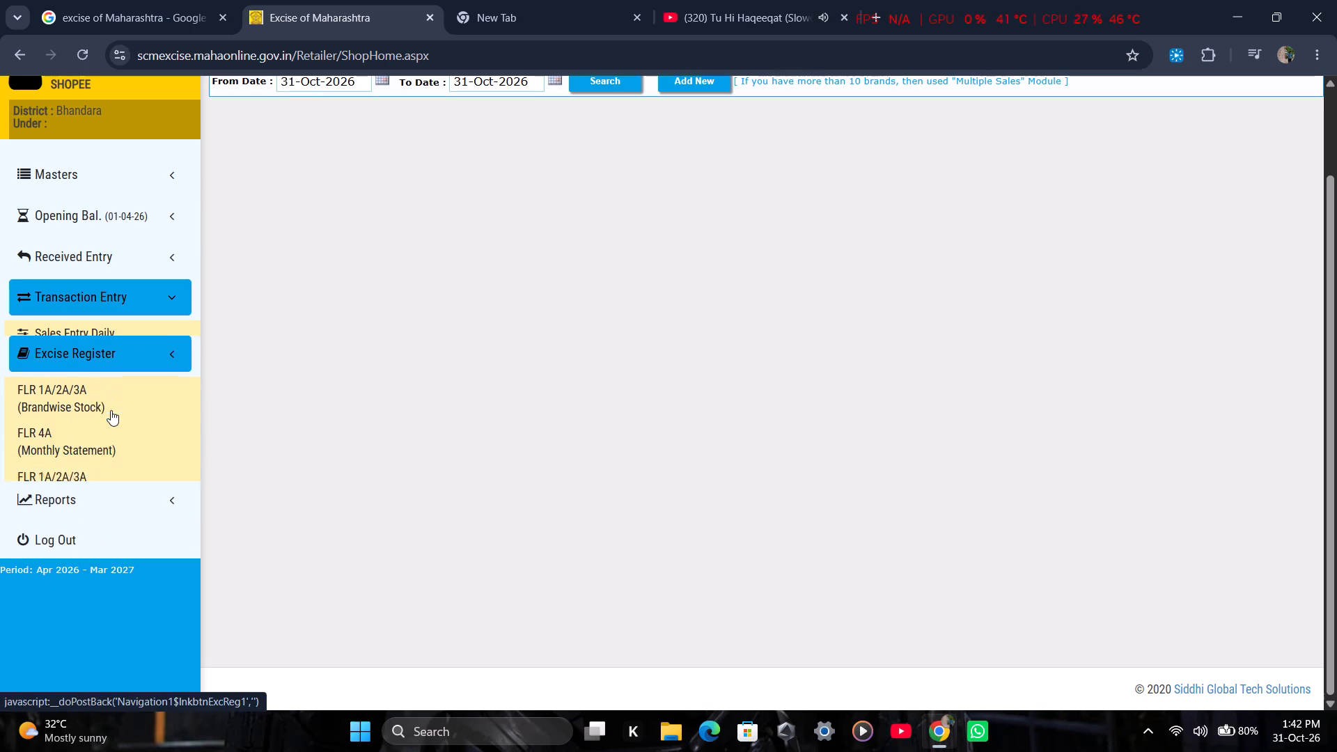
pyautogui.click(26, 432)
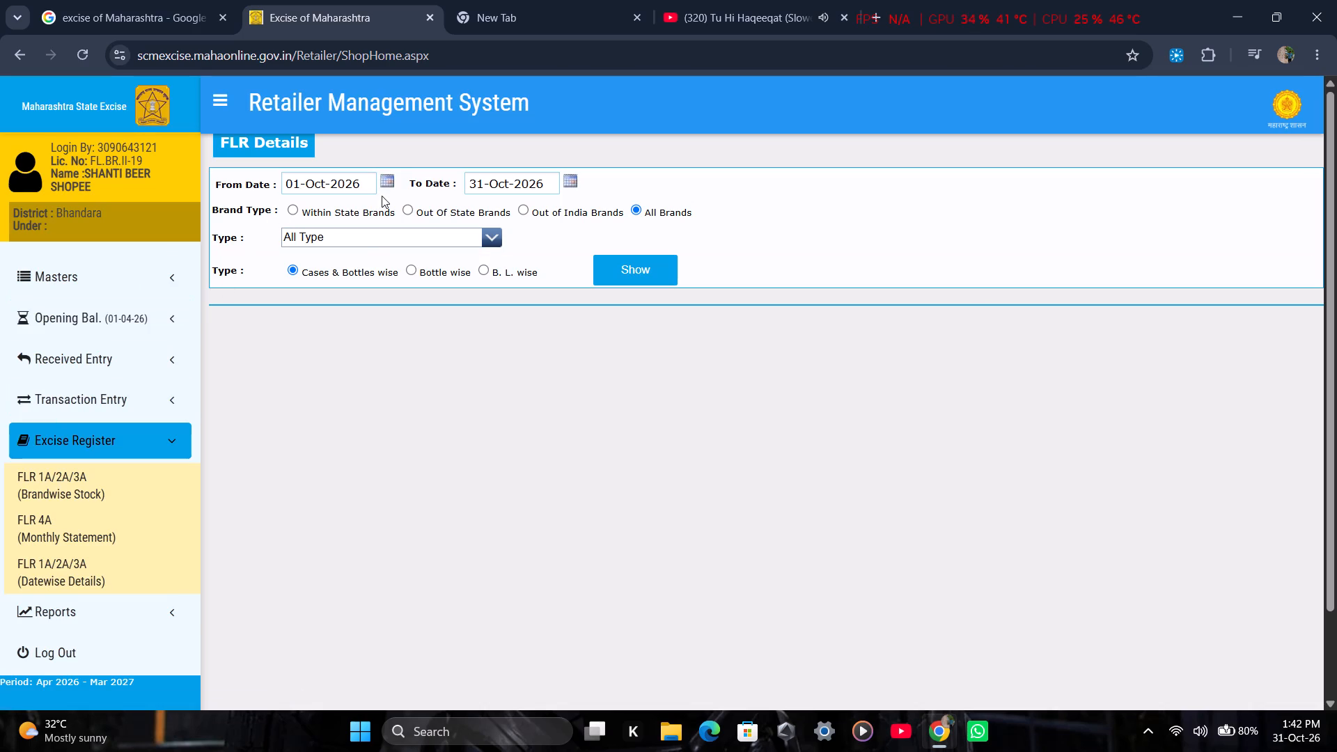
pyautogui.click(387, 178)
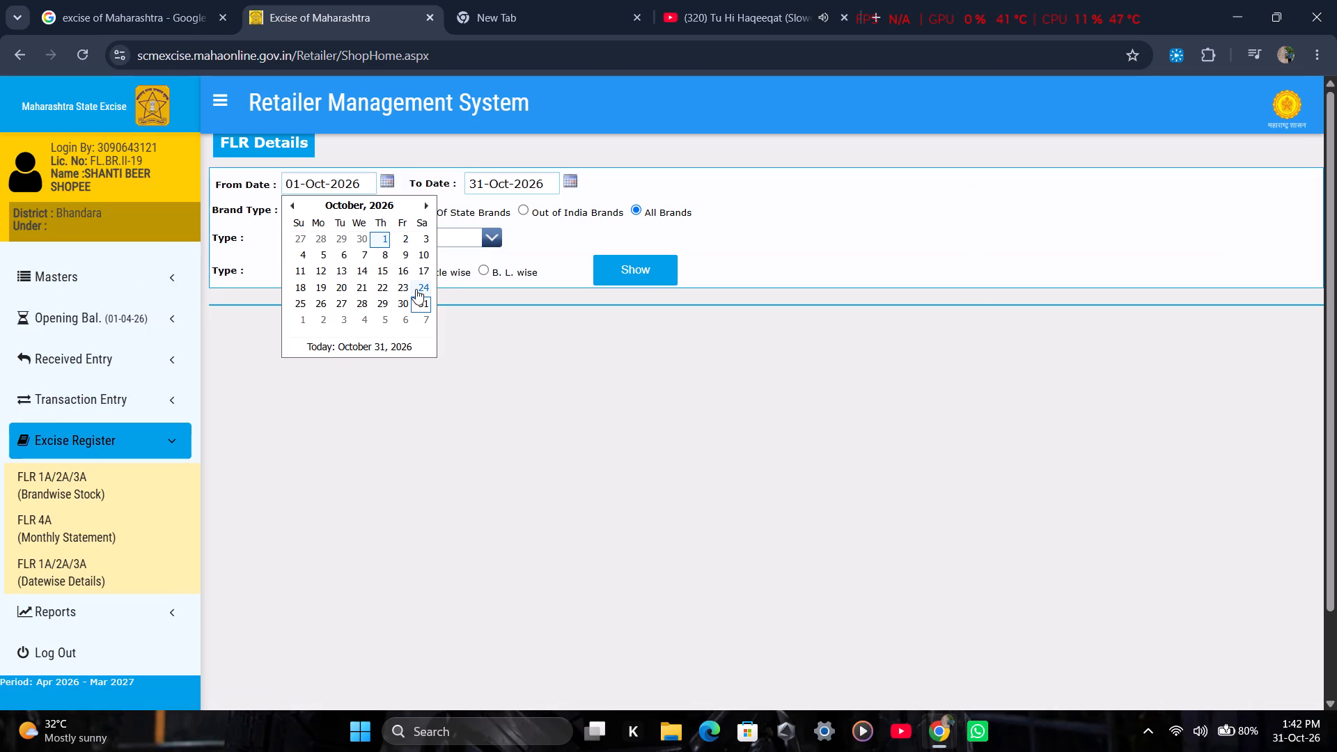
pyautogui.click(300, 291)
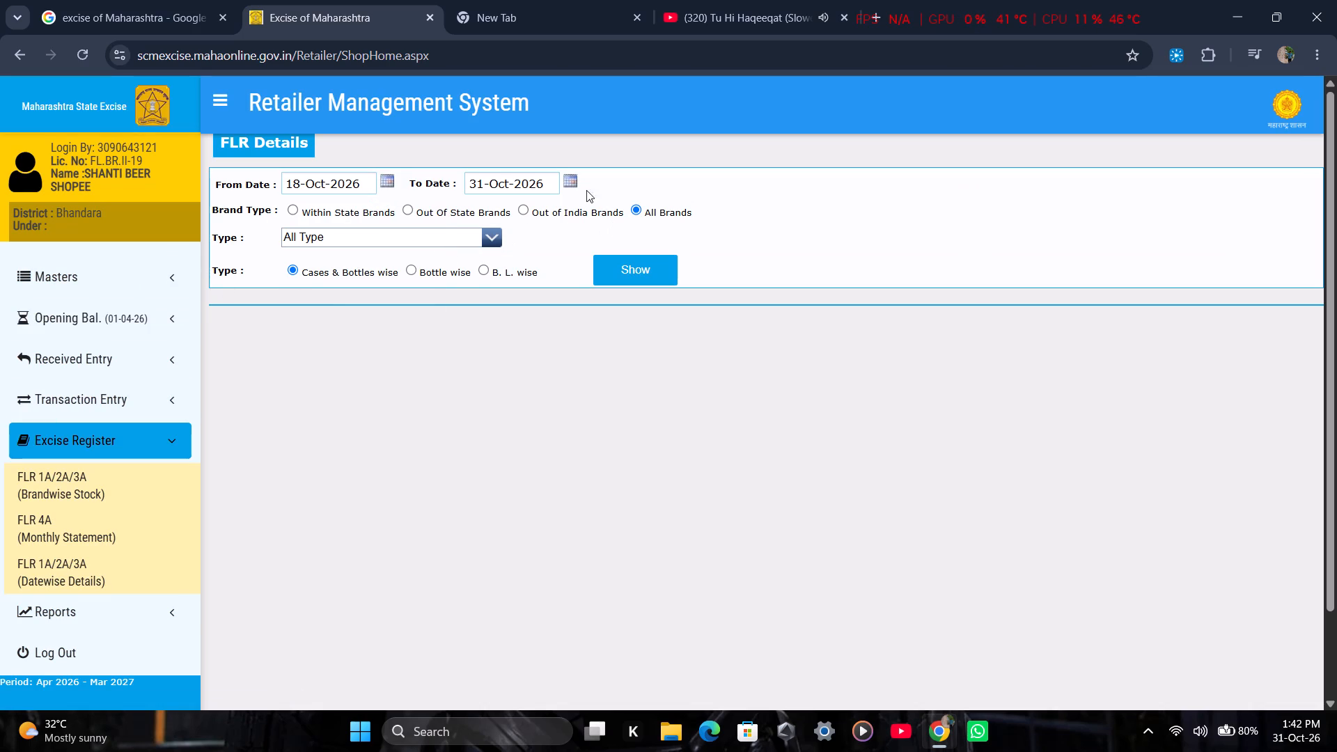
pyautogui.click(572, 178)
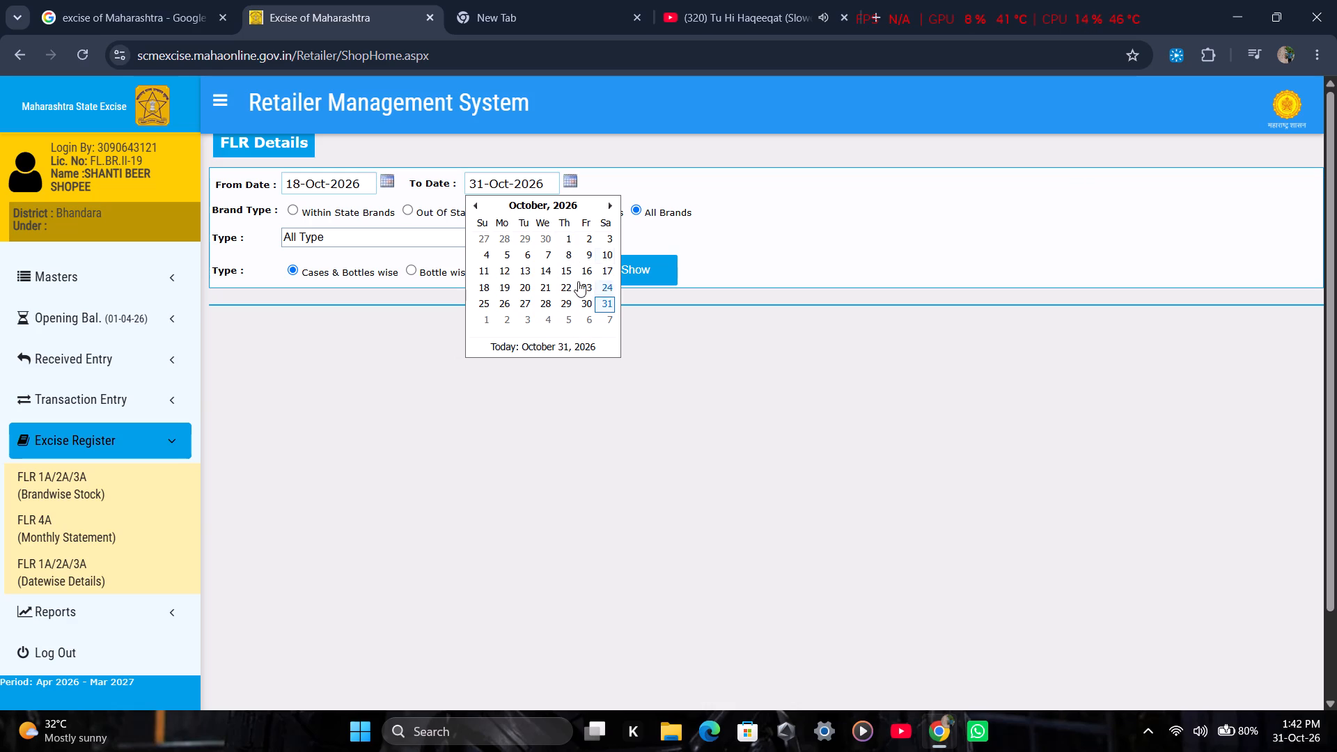
pyautogui.click(490, 293)
pyautogui.click(458, 267)
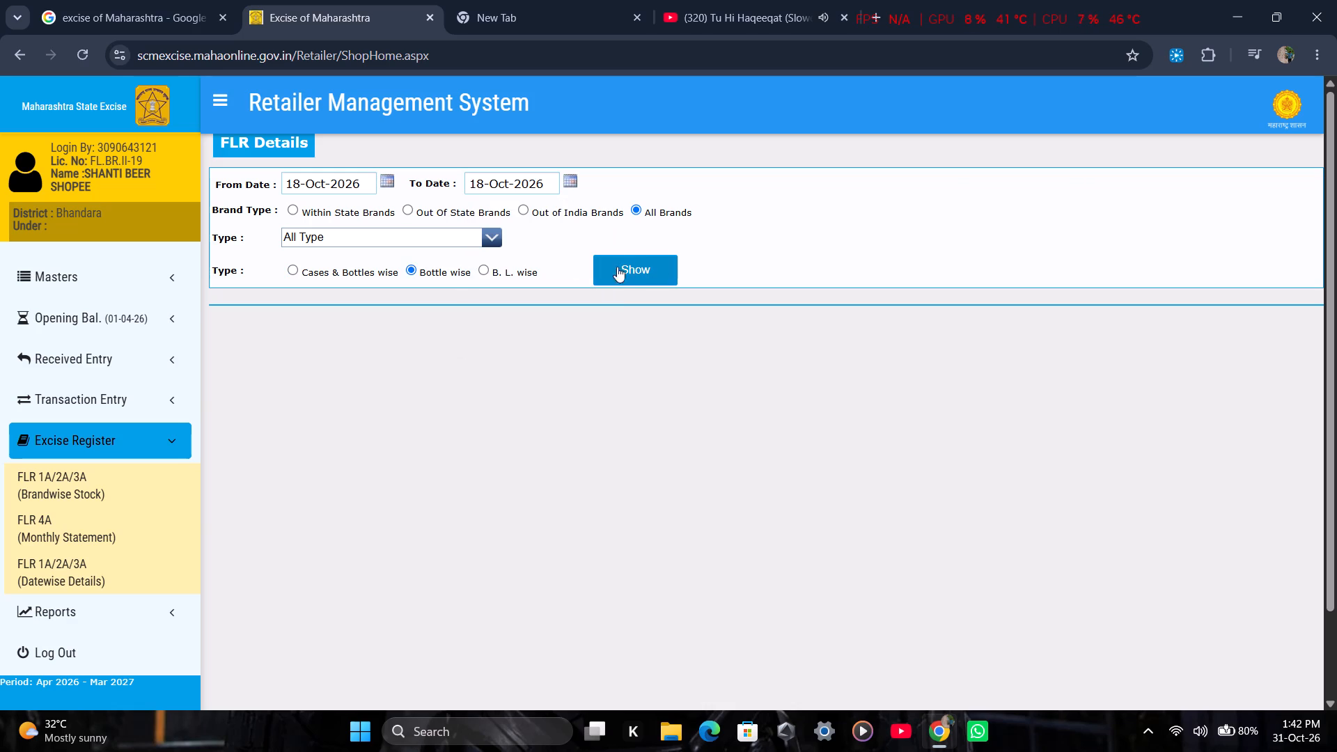
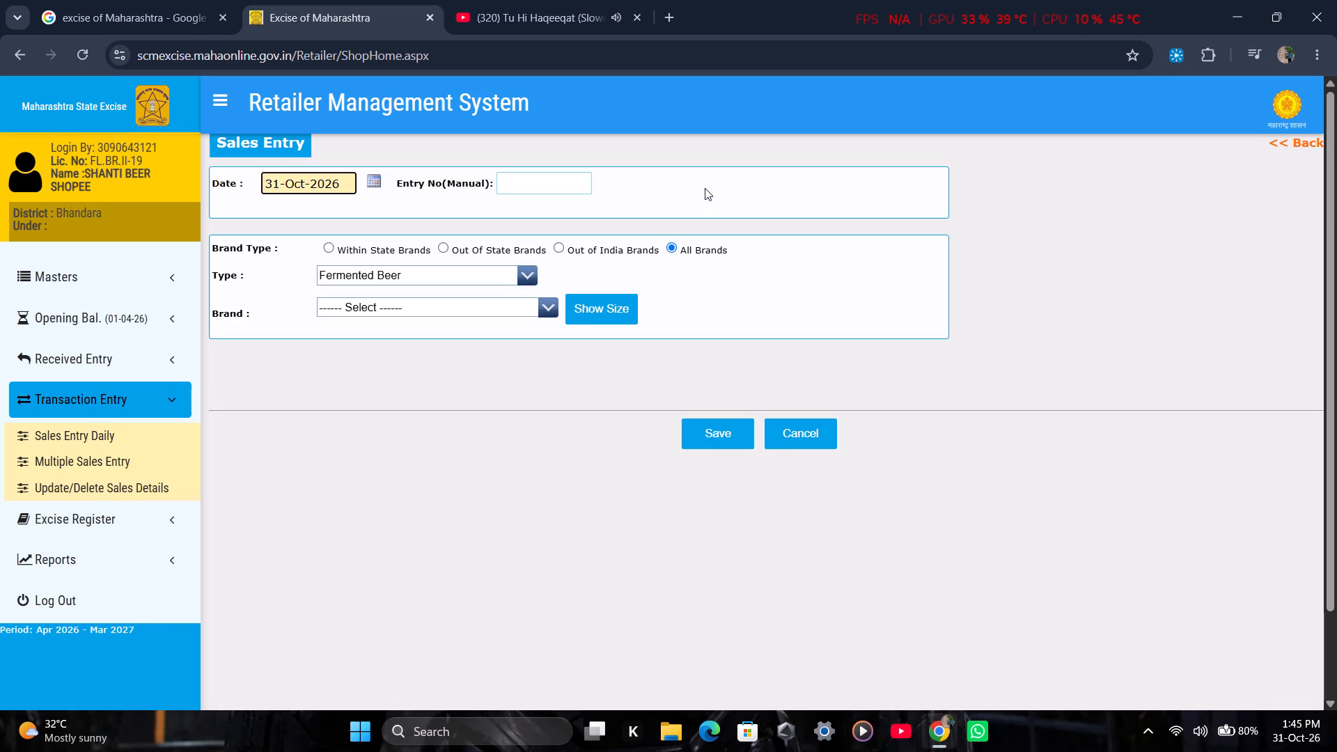
# Start a sales entry dated 19-Oct-2026 with 2 bottles of the wine Bro Code Original BC 250 ML.
pyautogui.click(370, 177)
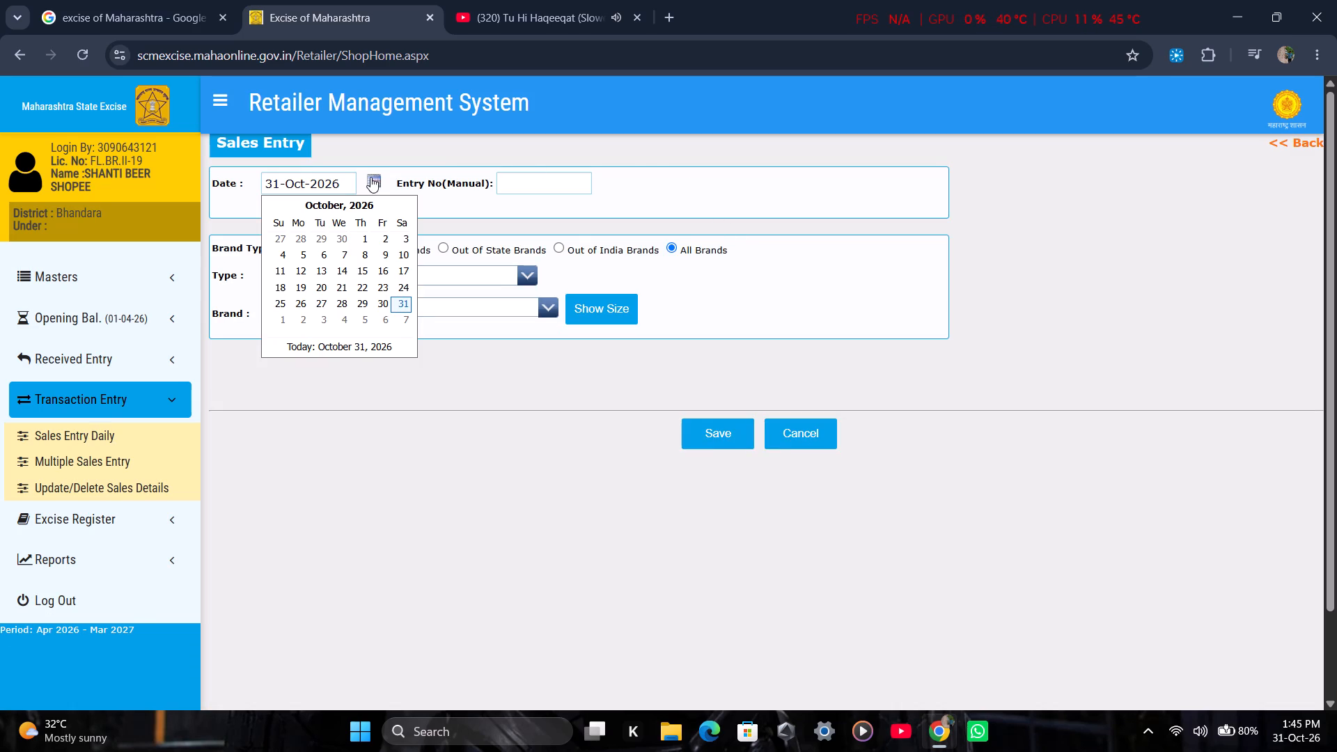
pyautogui.click(300, 285)
pyautogui.scroll(-8, 458, 340)
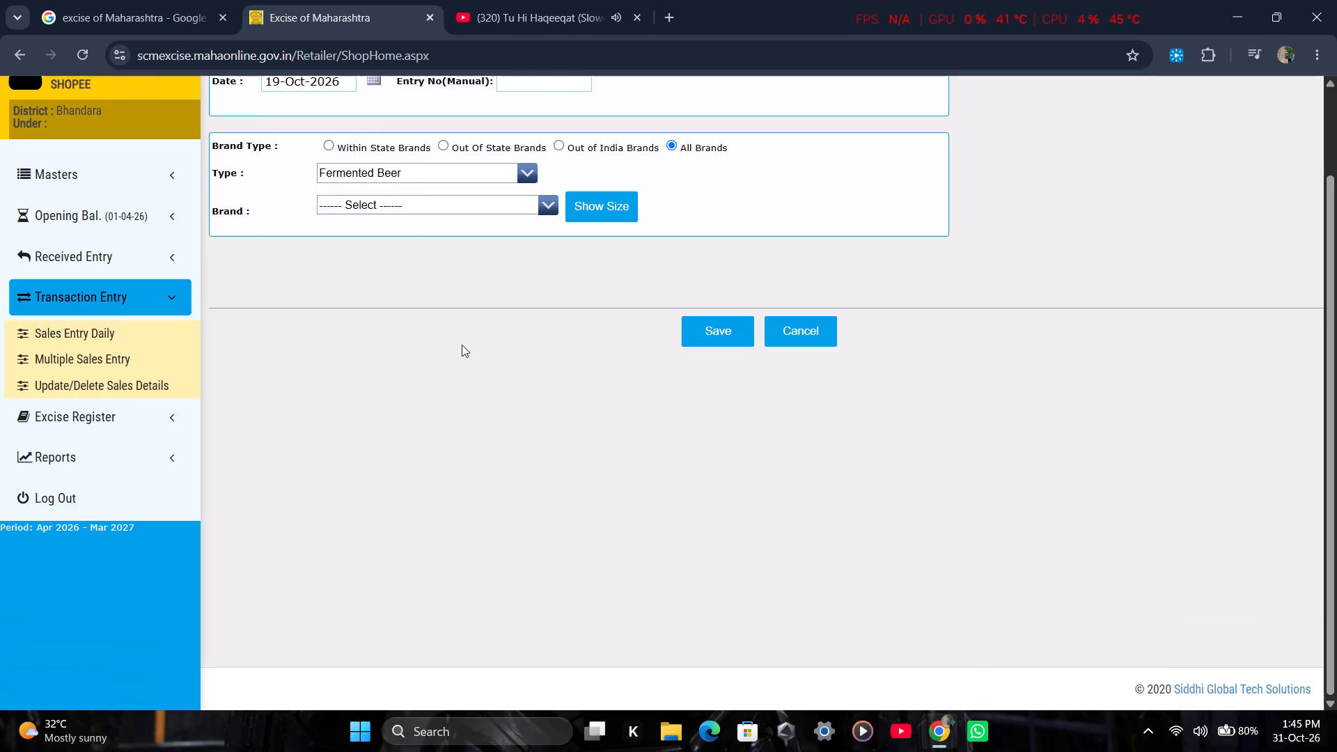
pyautogui.click(525, 173)
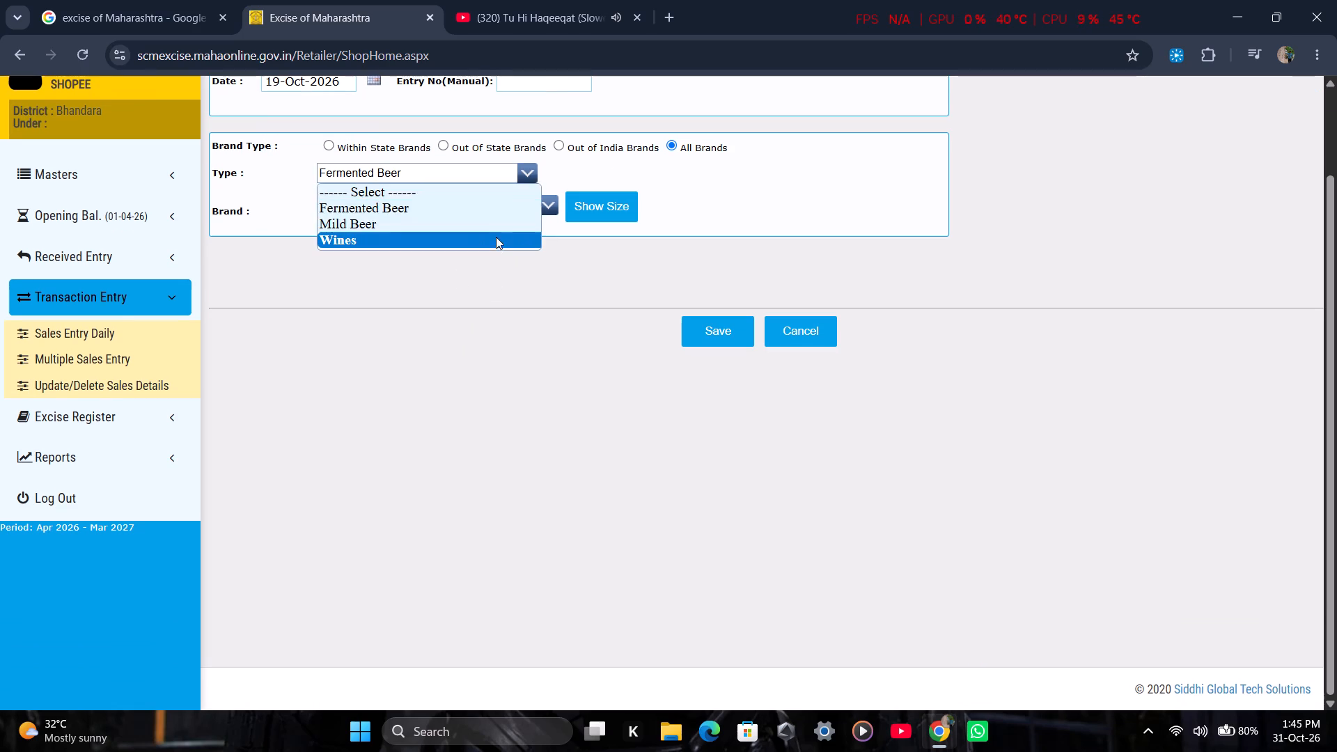
pyautogui.click(495, 246)
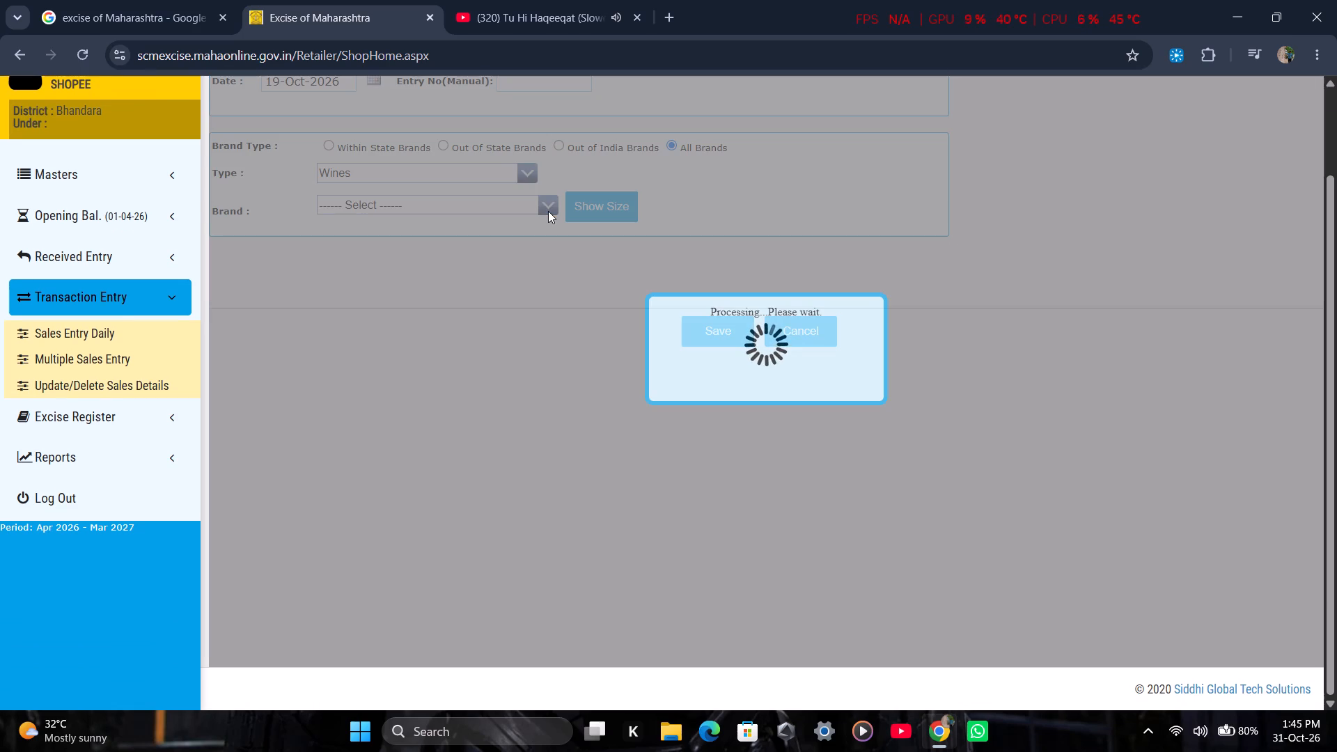
pyautogui.click(548, 211)
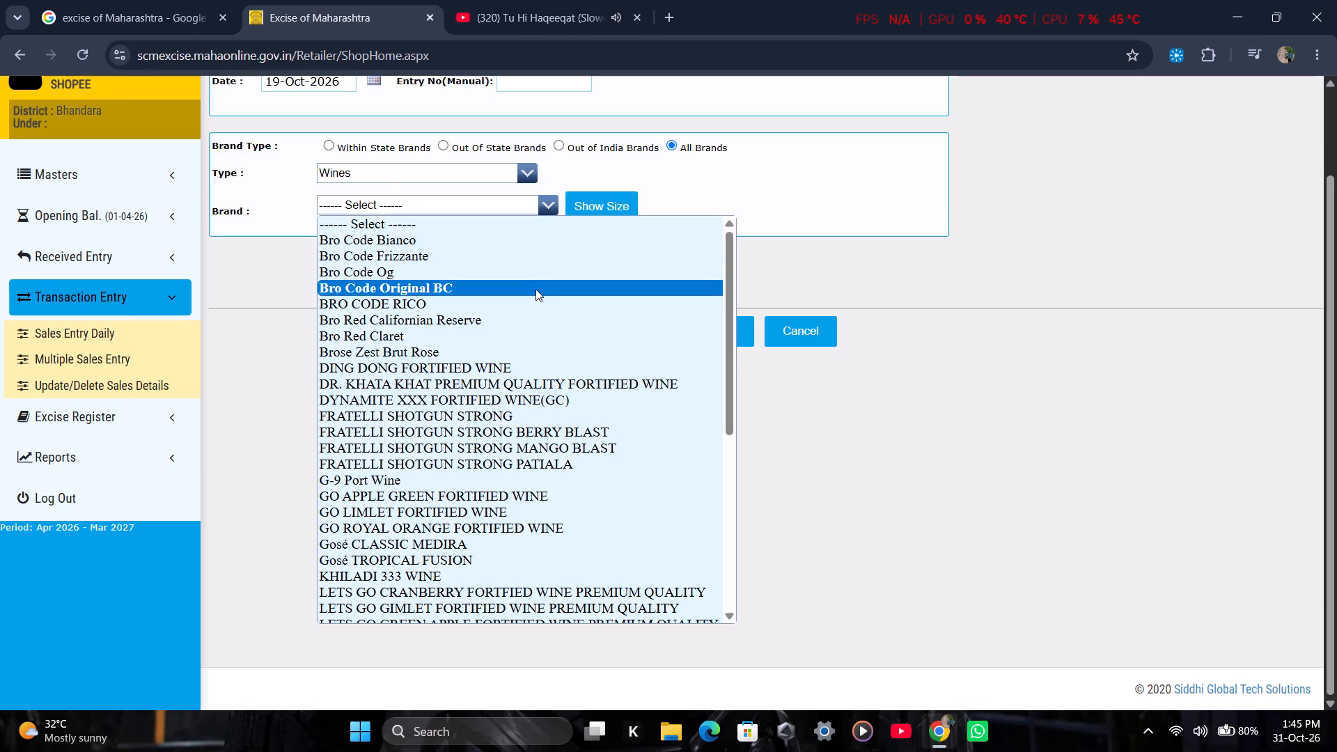
pyautogui.click(535, 289)
pyautogui.click(591, 217)
pyautogui.click(591, 217)
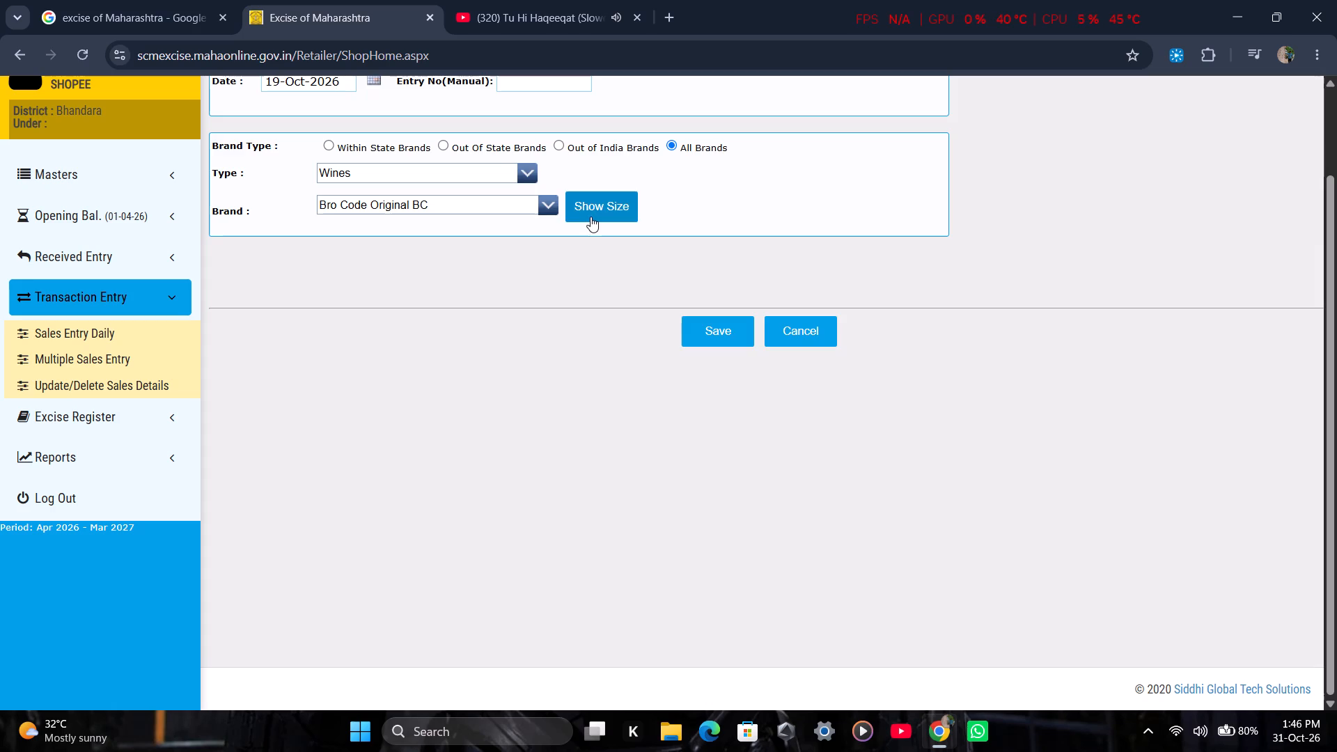
pyautogui.click(830, 276)
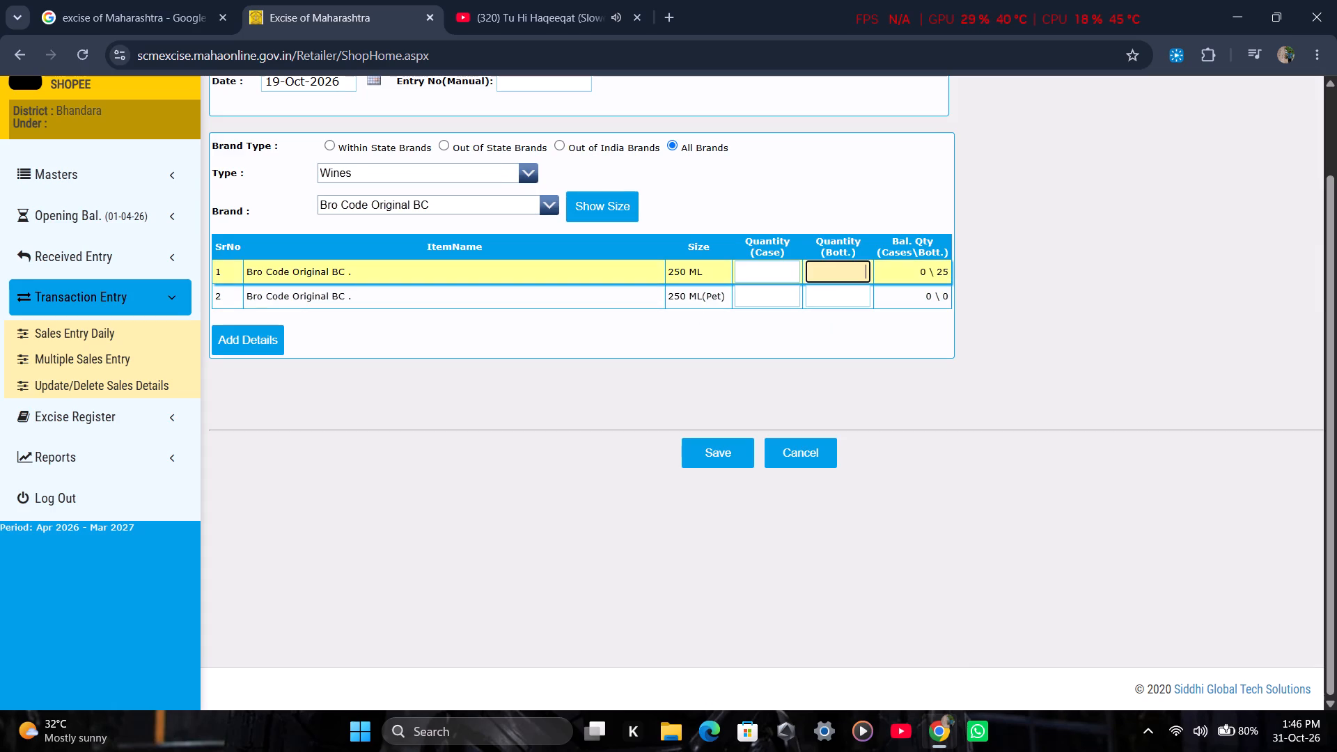
pyautogui.press('2')
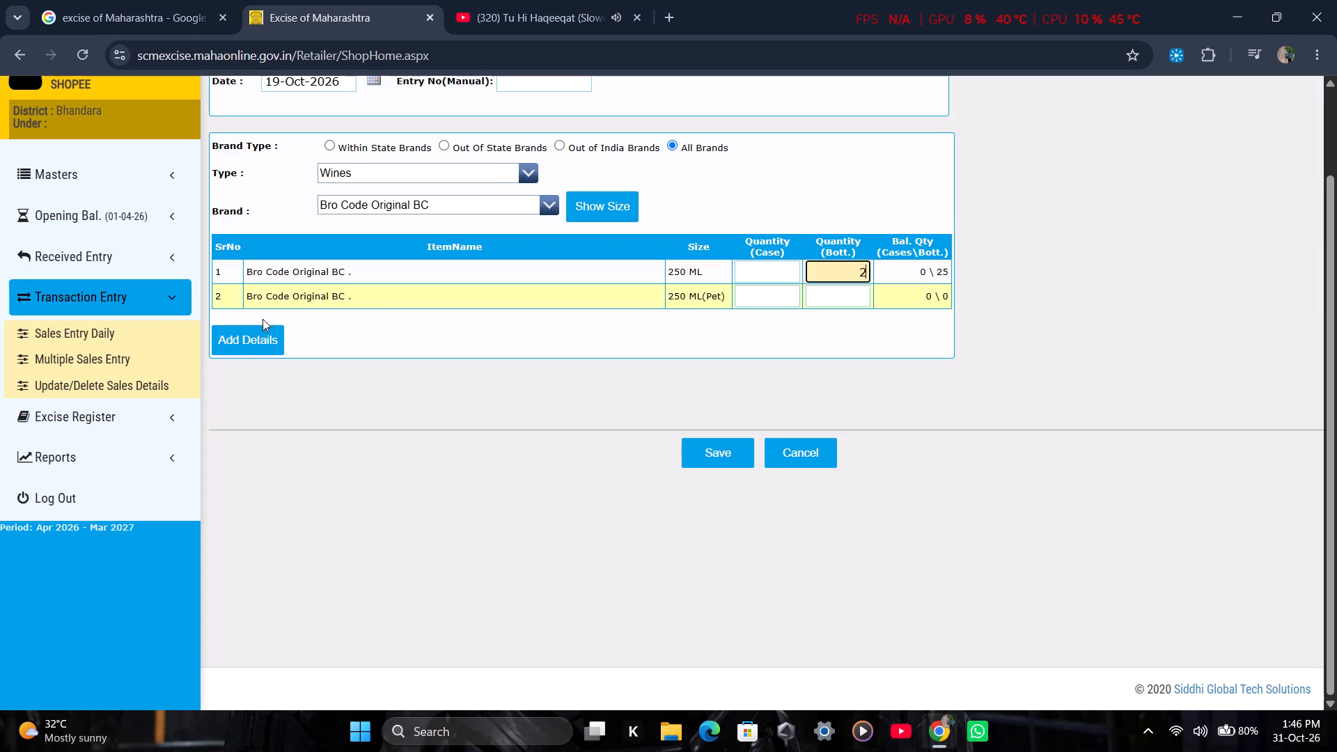
pyautogui.click(236, 336)
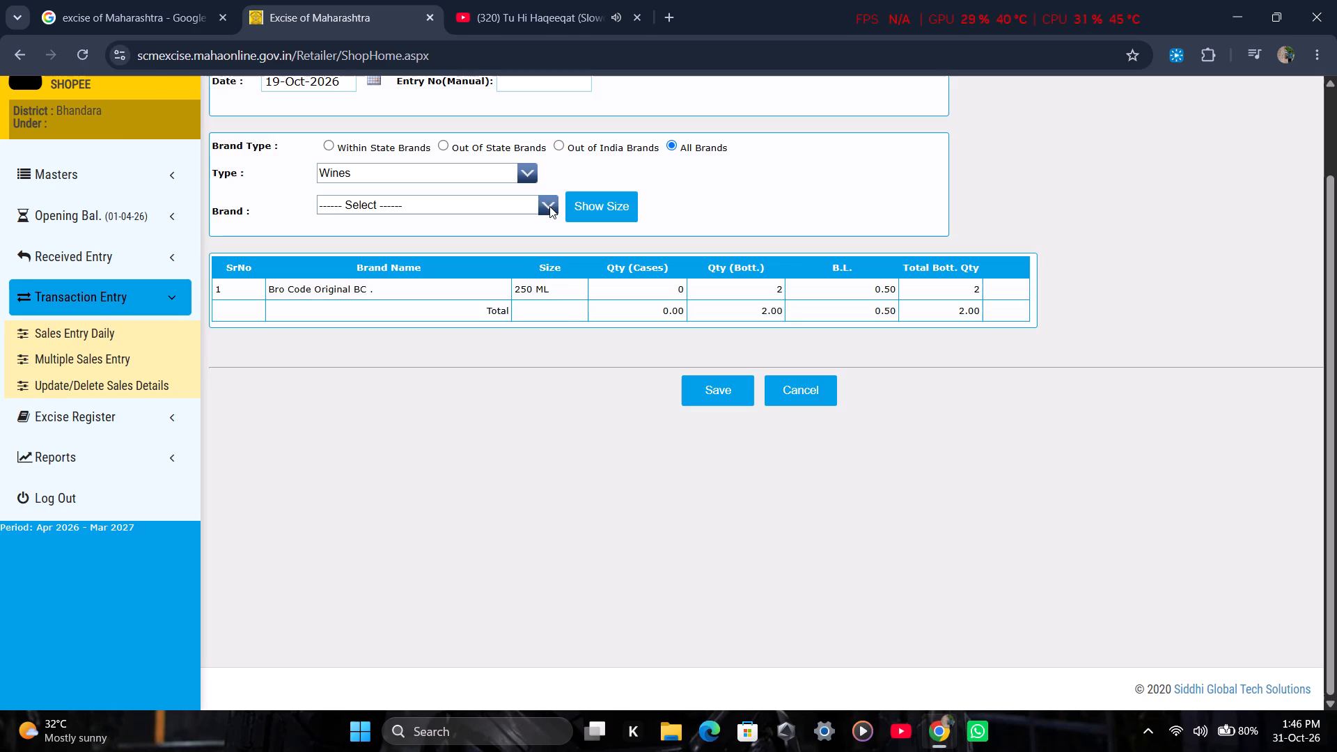
# Add a sale of 13 bottles of DING DONG FORTIFIED WINE 180 ML to the entry.
pyautogui.click(549, 194)
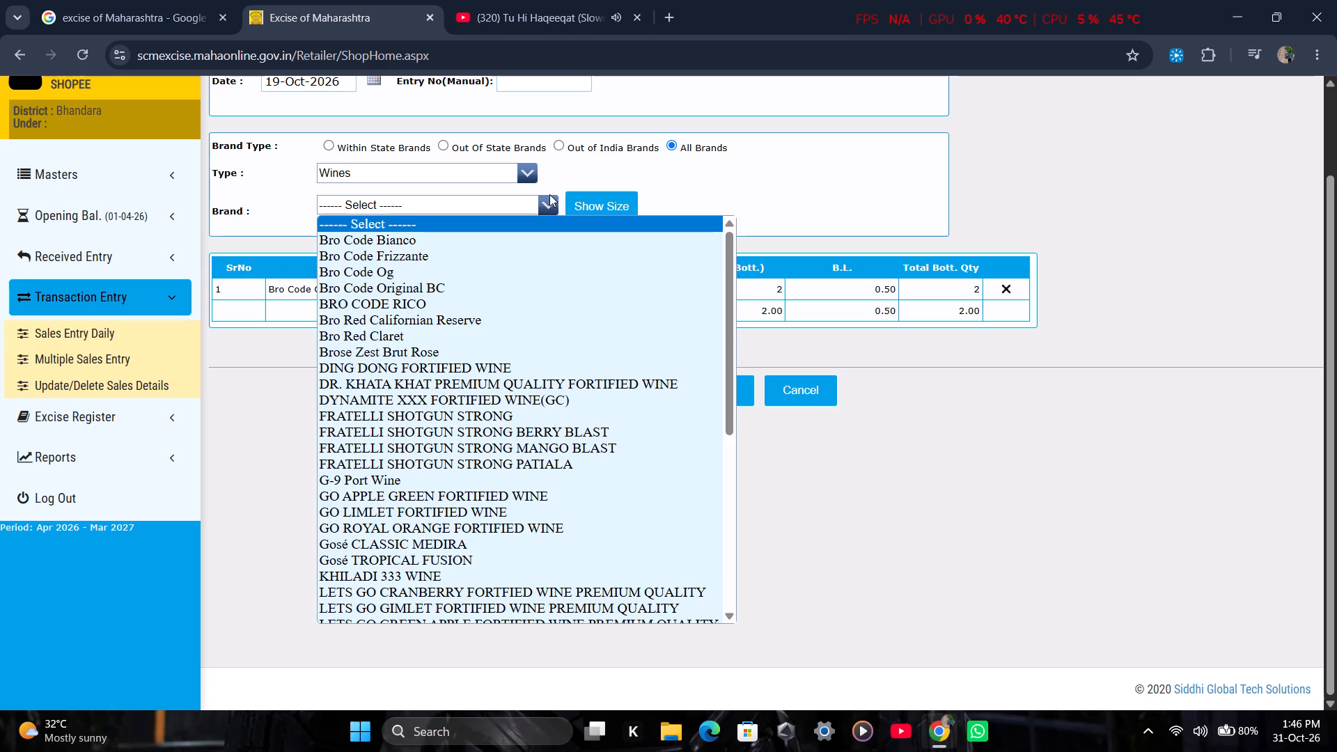
pyautogui.click(510, 366)
pyautogui.click(581, 206)
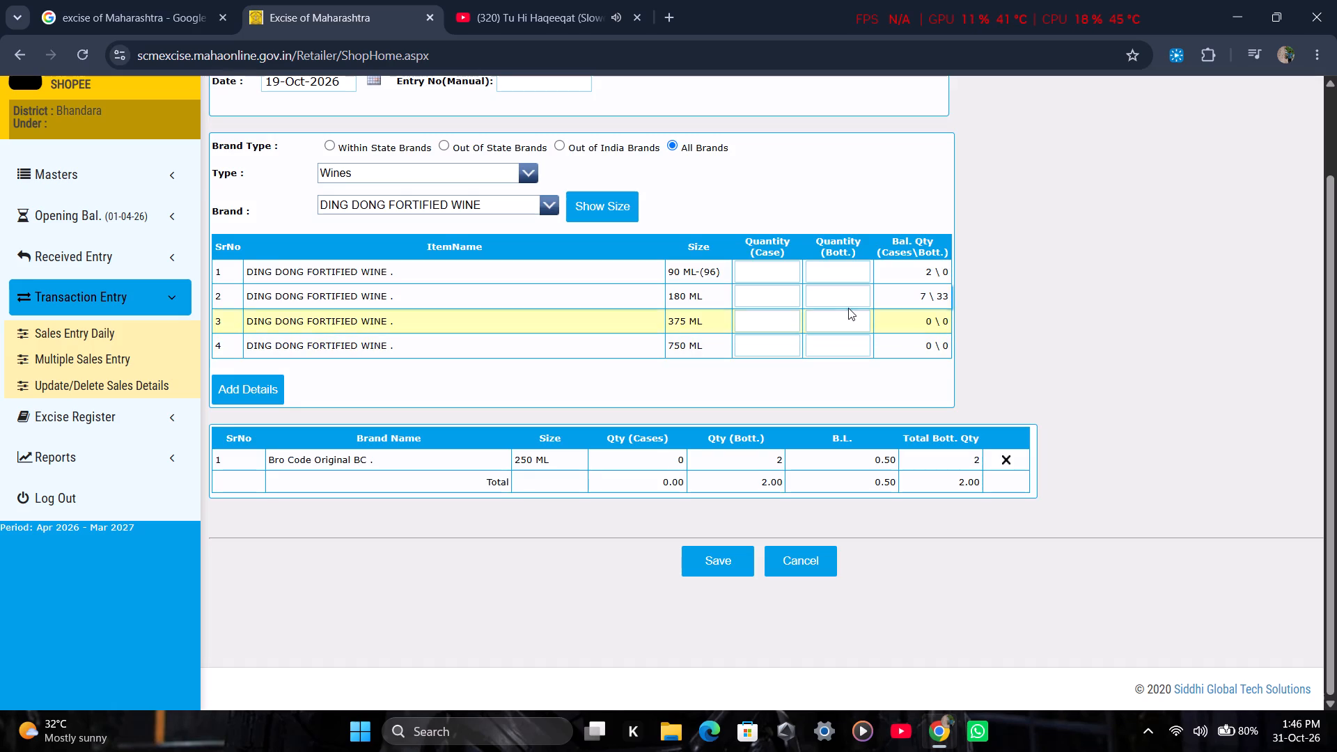
pyautogui.click(846, 292)
pyautogui.write('13')
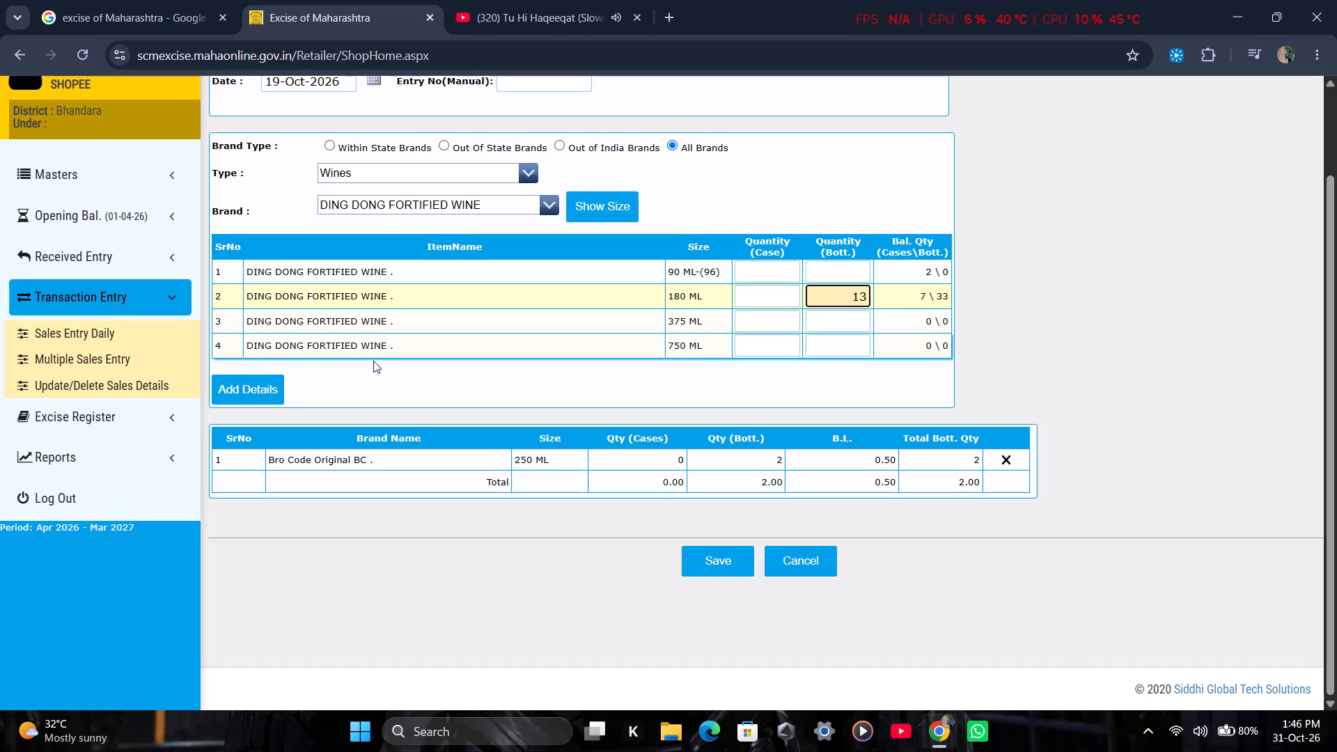
pyautogui.click(272, 386)
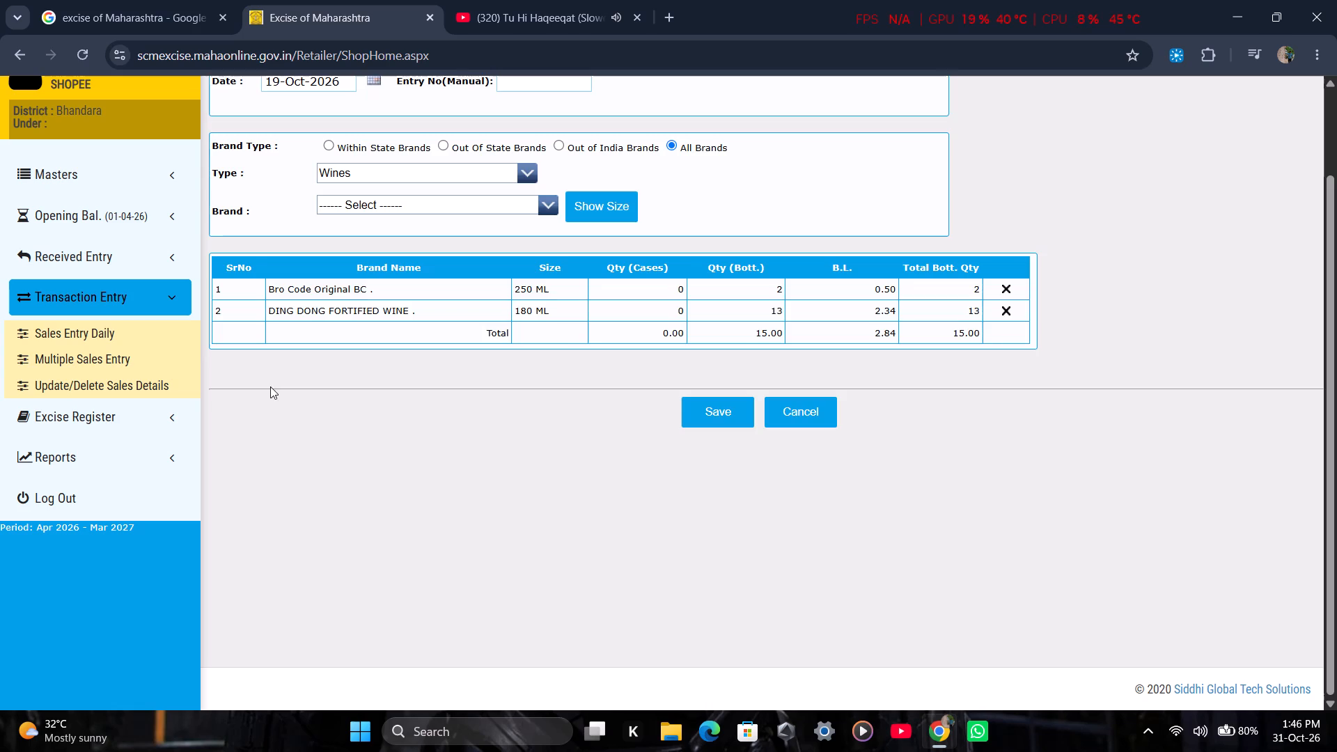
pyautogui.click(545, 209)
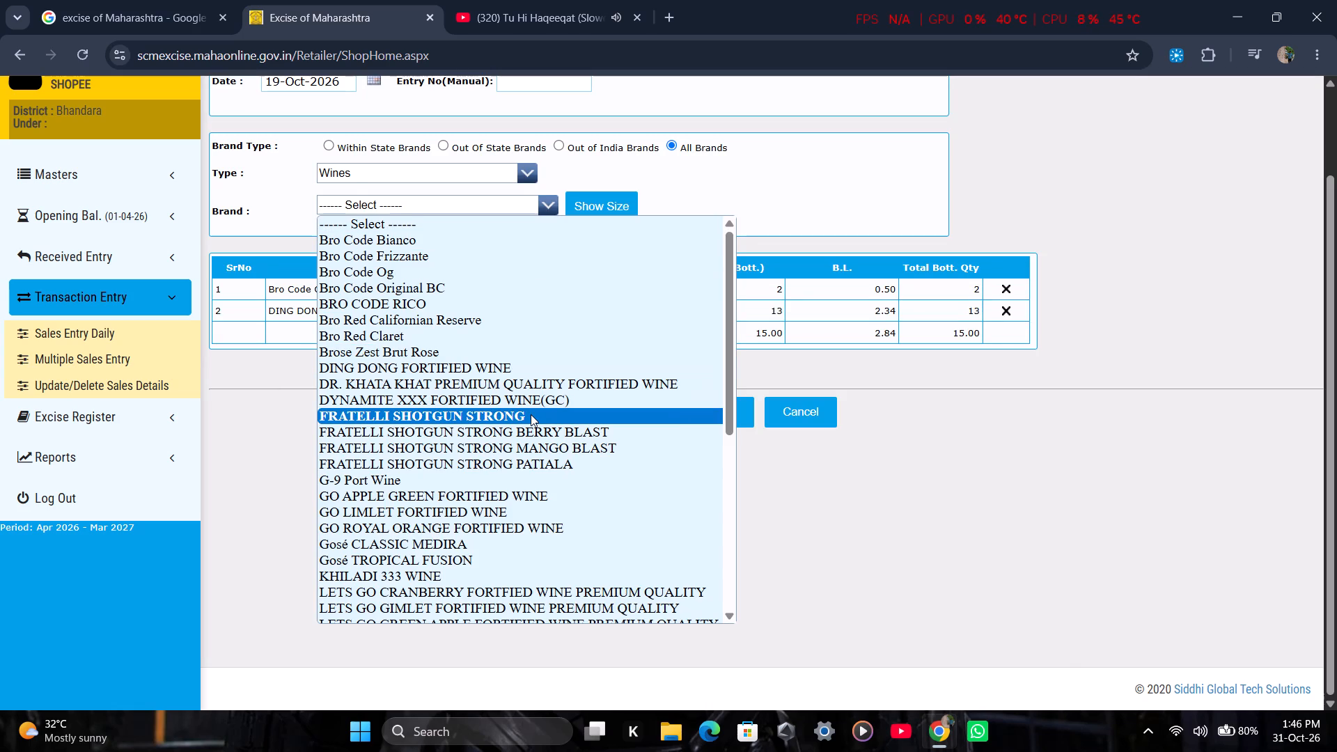
# Switch to YouTube and pause the playing Tu Hi Haqeeqat (Slowed + Reverb) video.
pyautogui.click(522, 23)
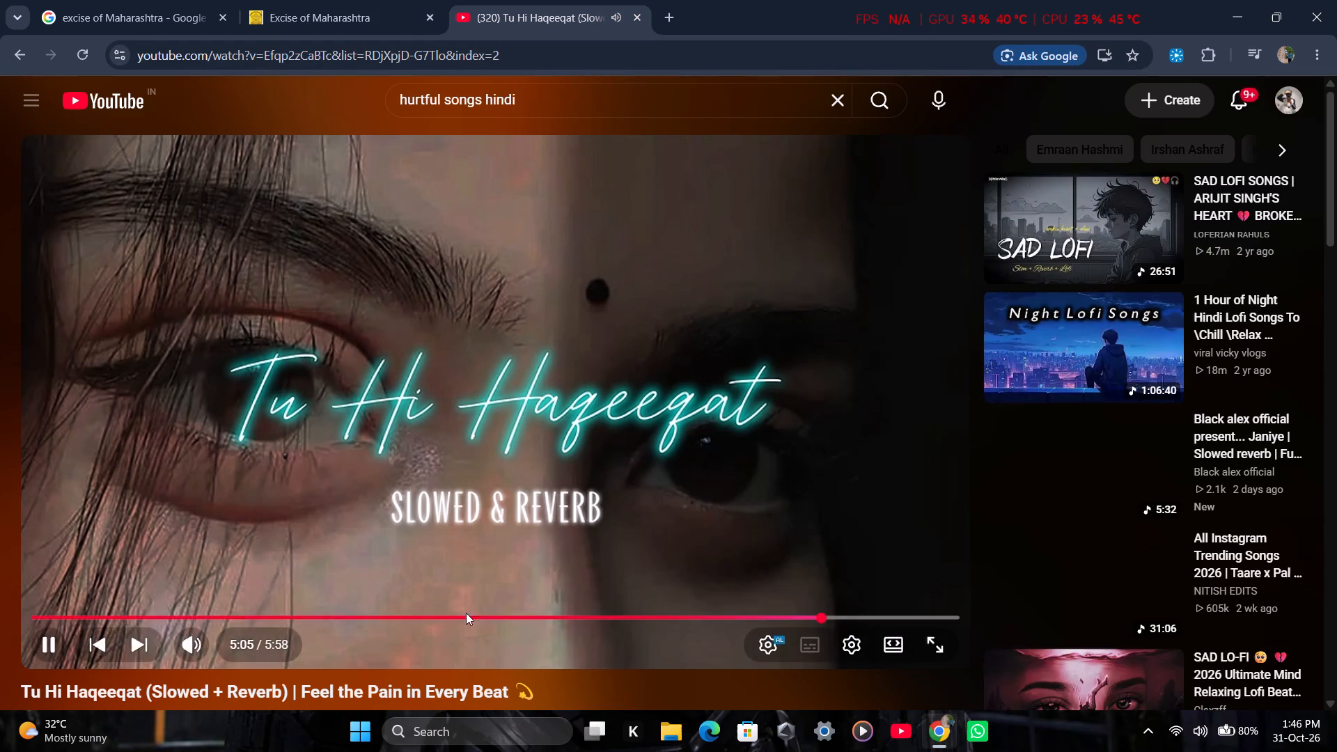
pyautogui.click(54, 641)
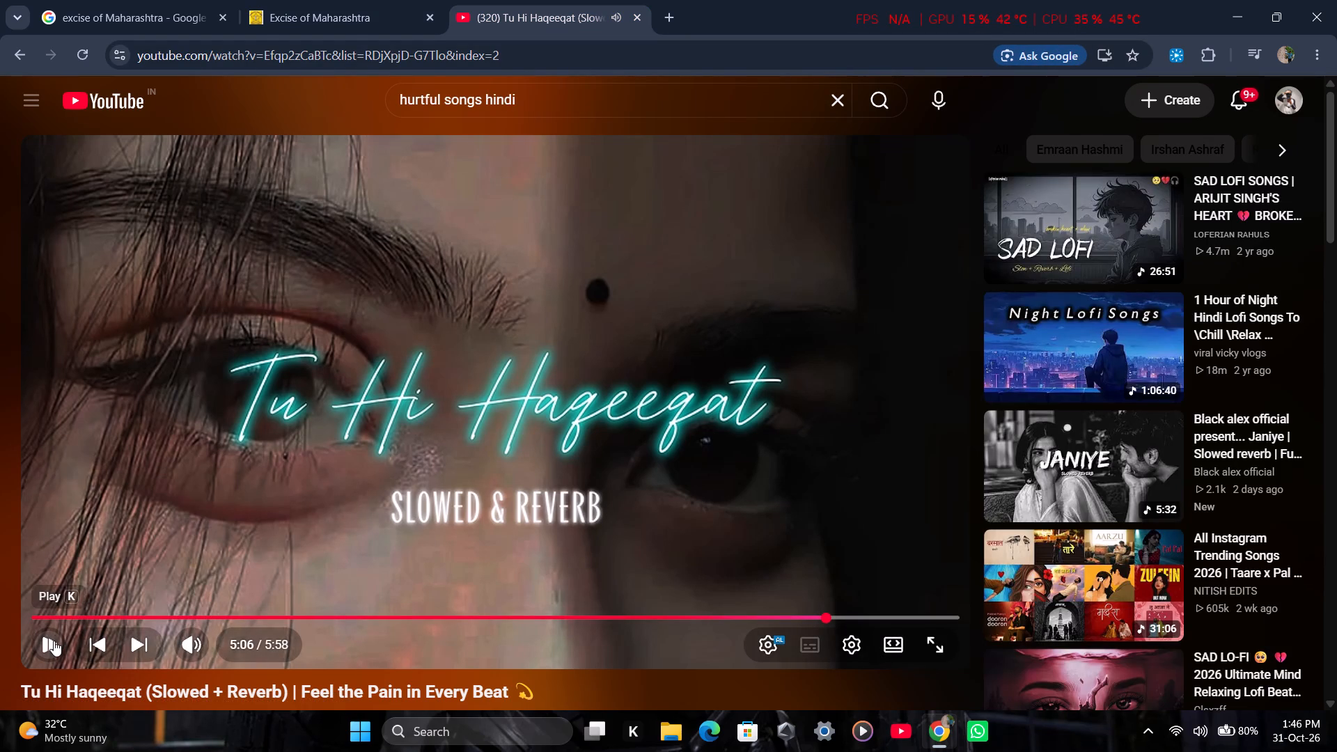
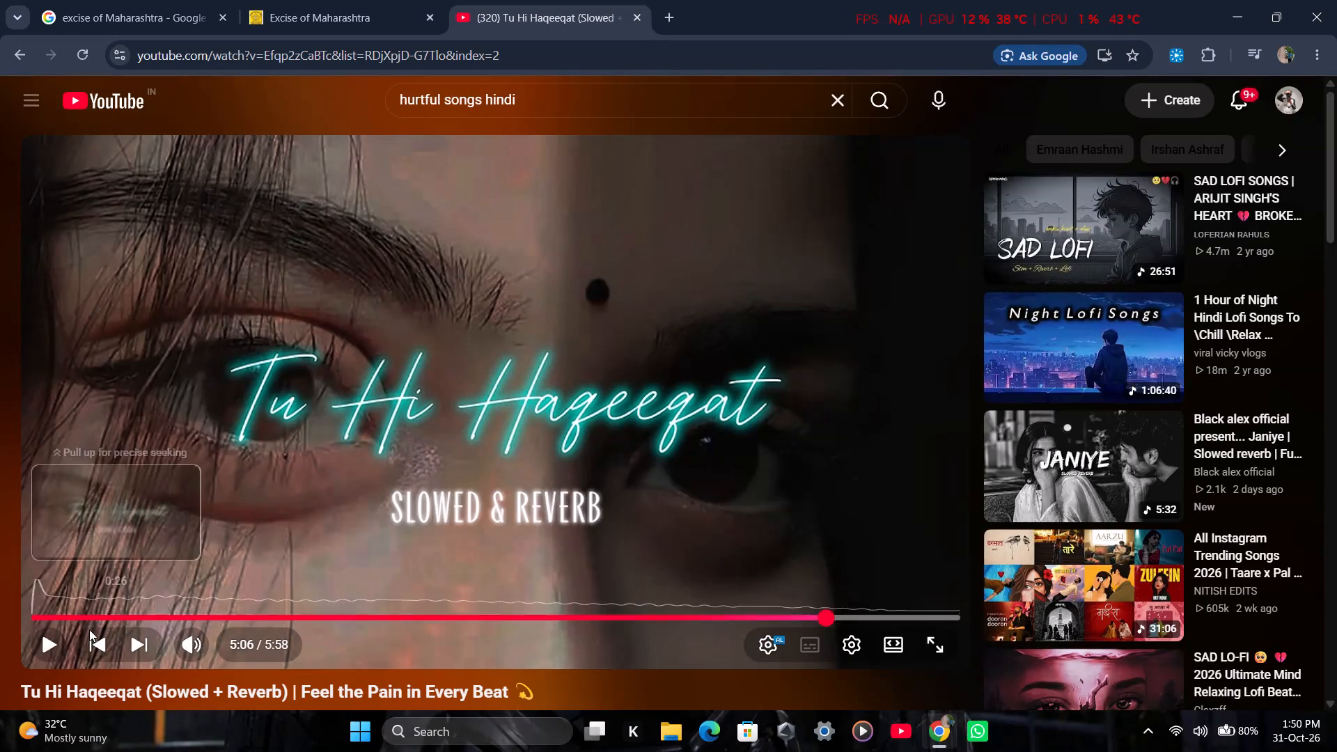
# Play the SAD LOFI SONGS | ARIJIT SINGH'S HEART BROKEN MASHUP video on YouTube and skip slightly ahead from its start.
pyautogui.click(49, 646)
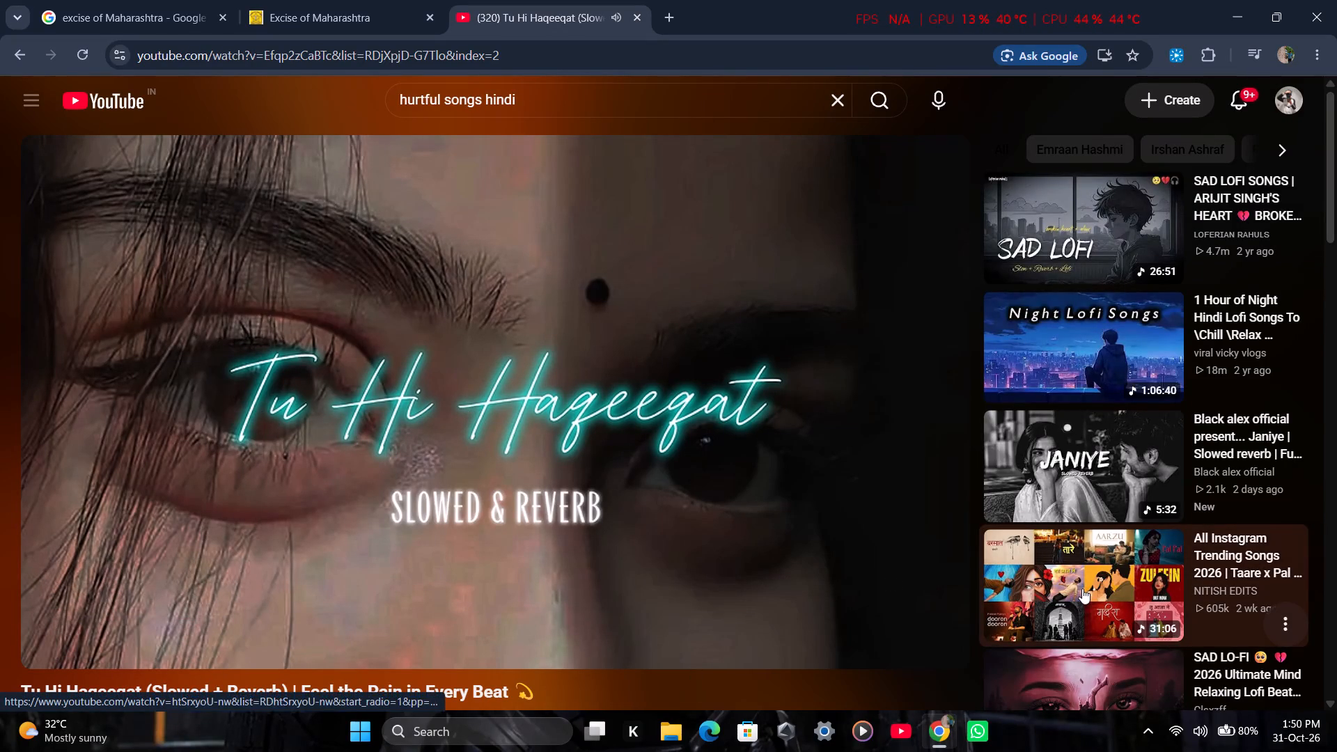
pyautogui.click(1070, 239)
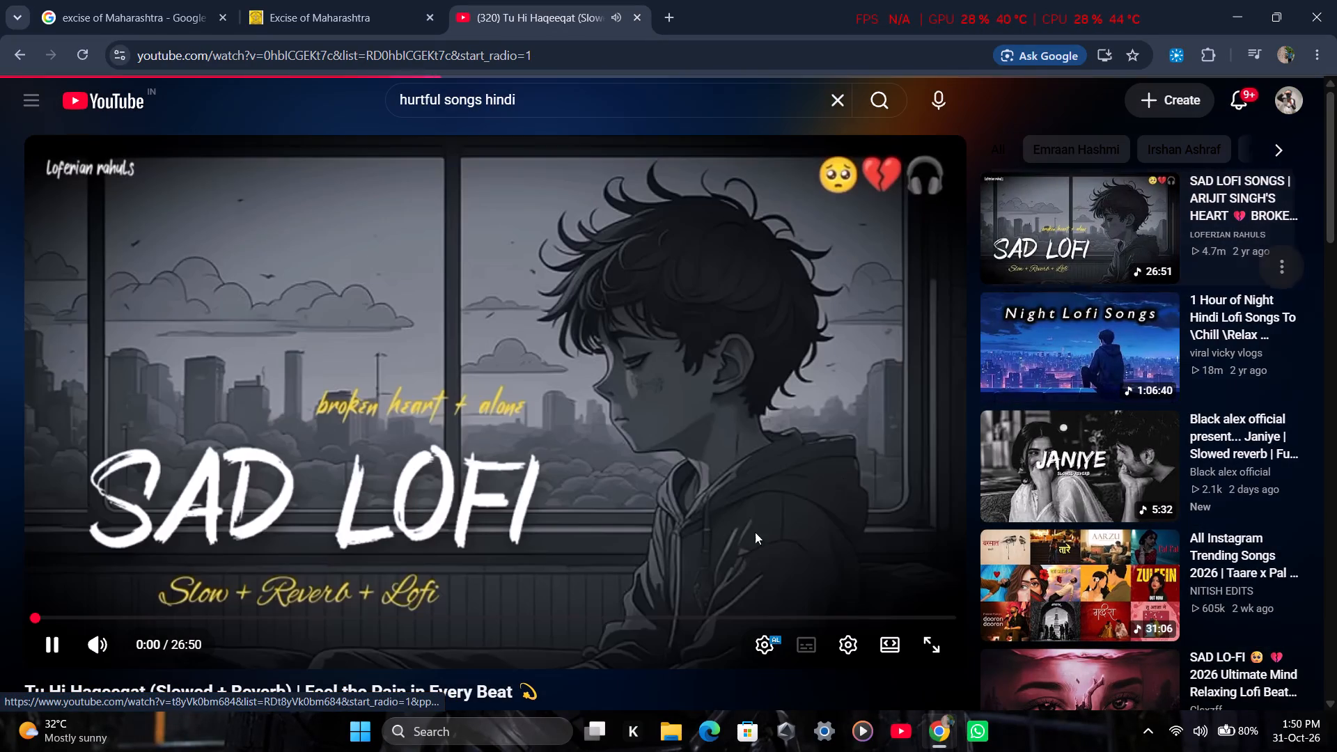
pyautogui.click(55, 616)
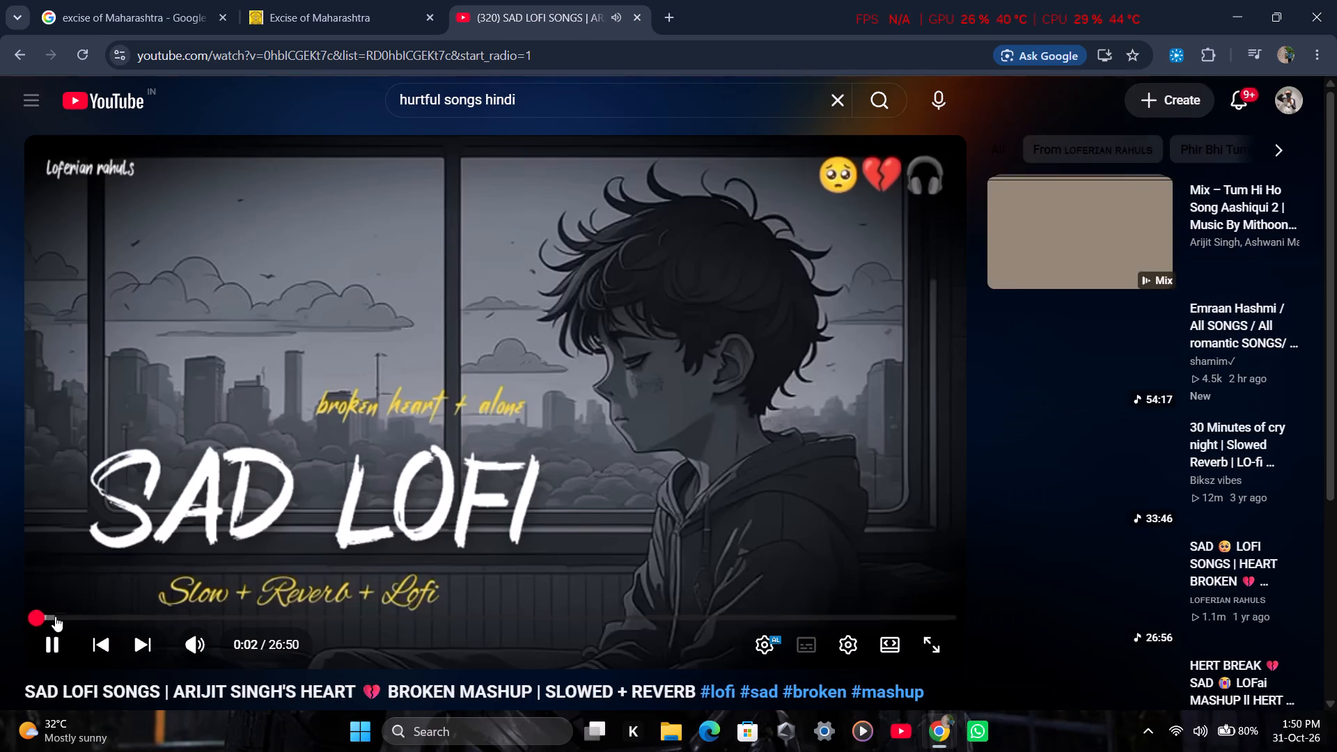
pyautogui.click(55, 616)
pyautogui.click(84, 618)
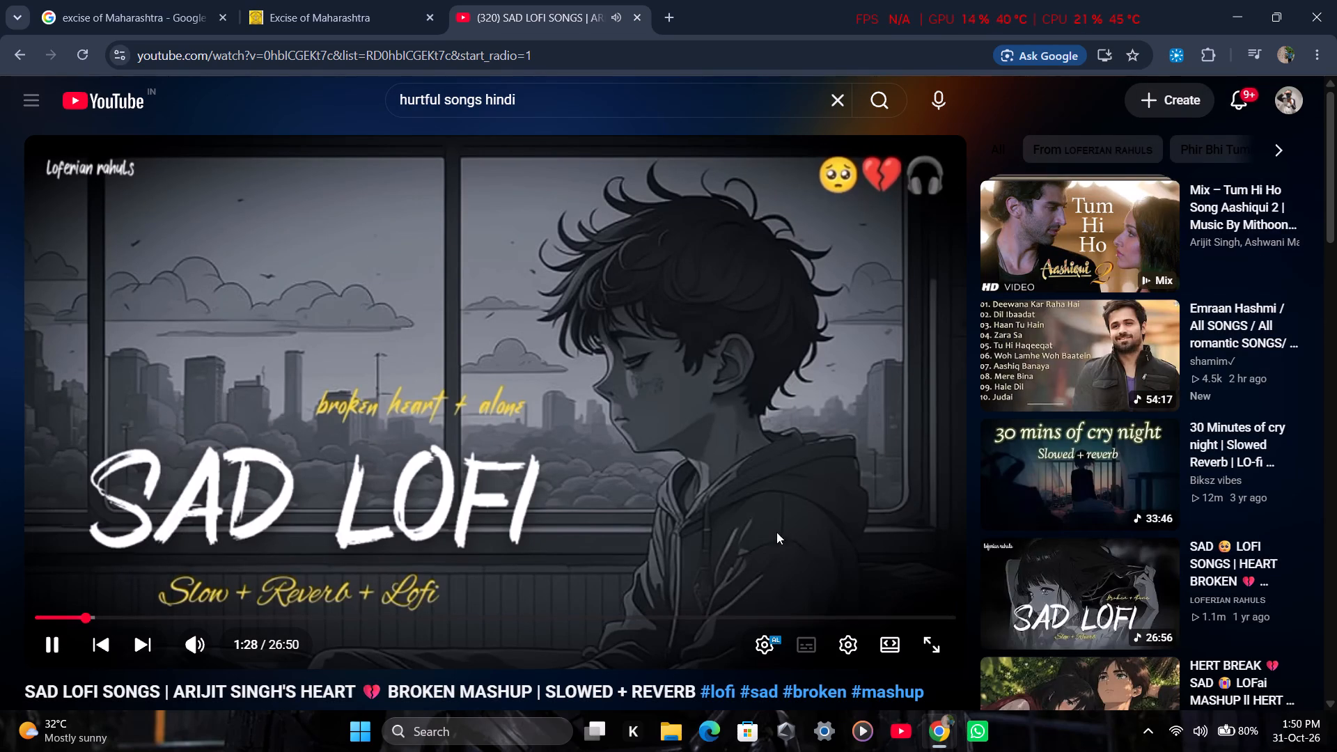
# Switch back to the Excise of Maharashtra site and add a sale of 6 bottles of DYNAMITE XXX FORTIFIED WINE(GC) 180 ML.
pyautogui.click(385, 15)
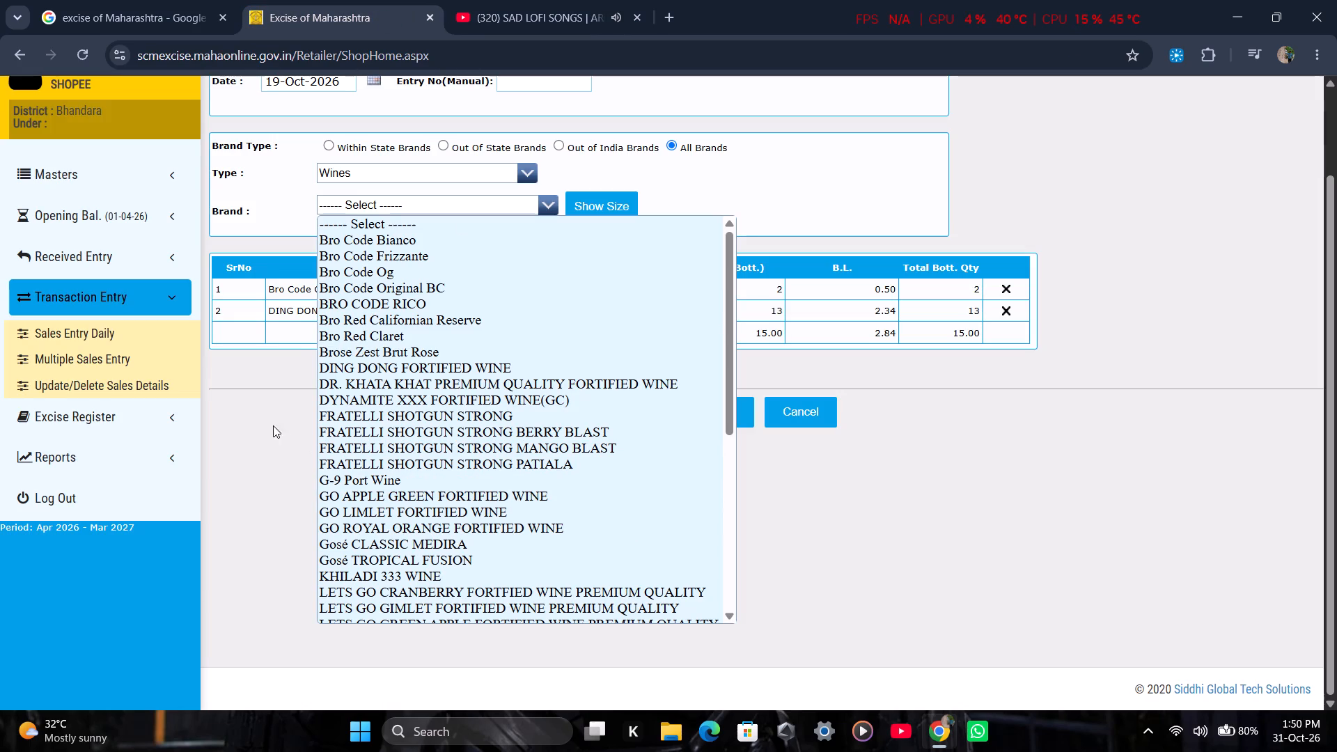
pyautogui.click(405, 409)
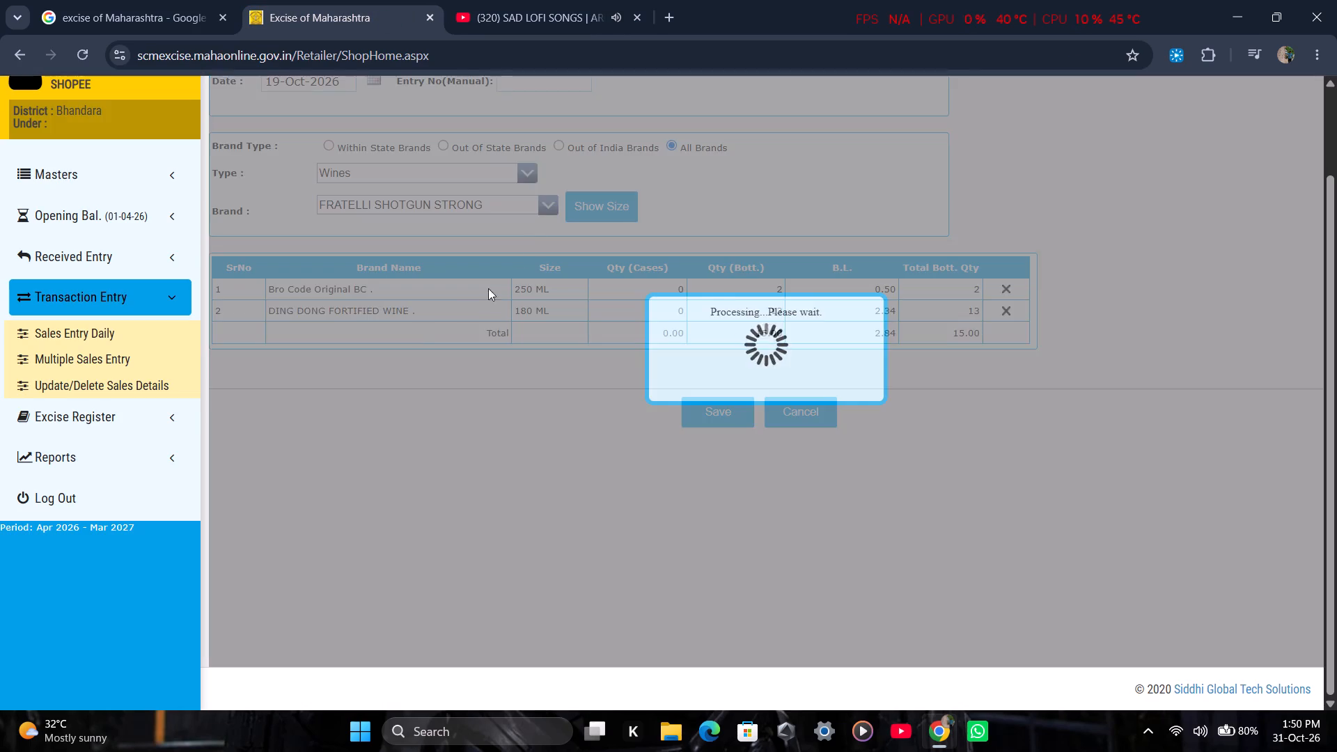
pyautogui.click(549, 197)
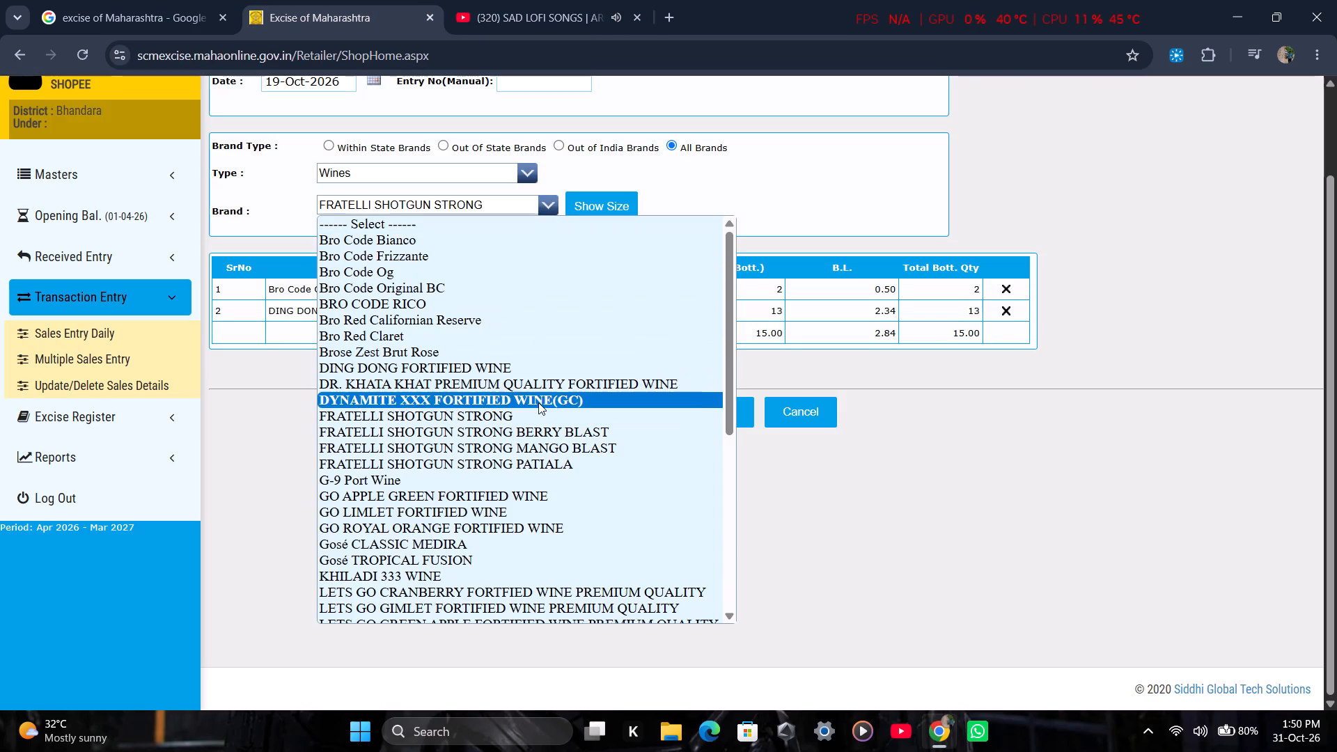
pyautogui.click(538, 402)
pyautogui.click(624, 199)
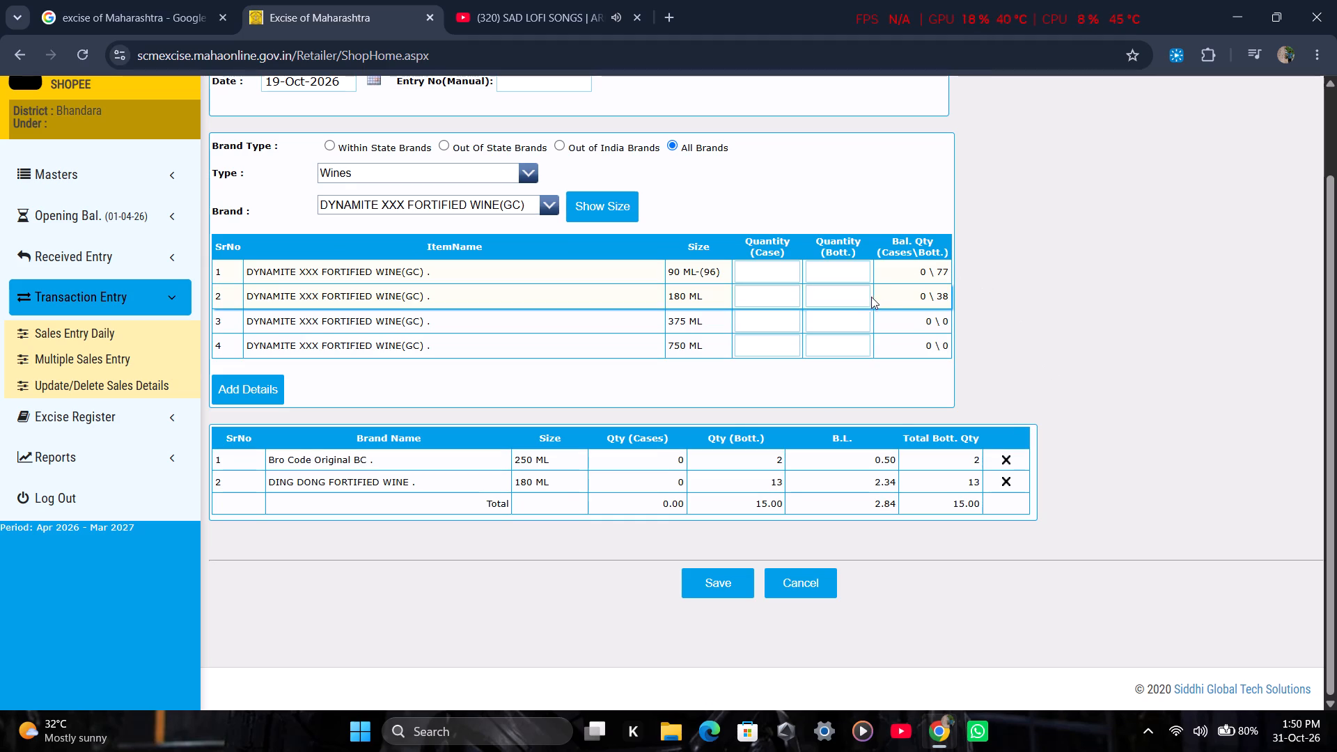
pyautogui.click(853, 302)
pyautogui.press('6')
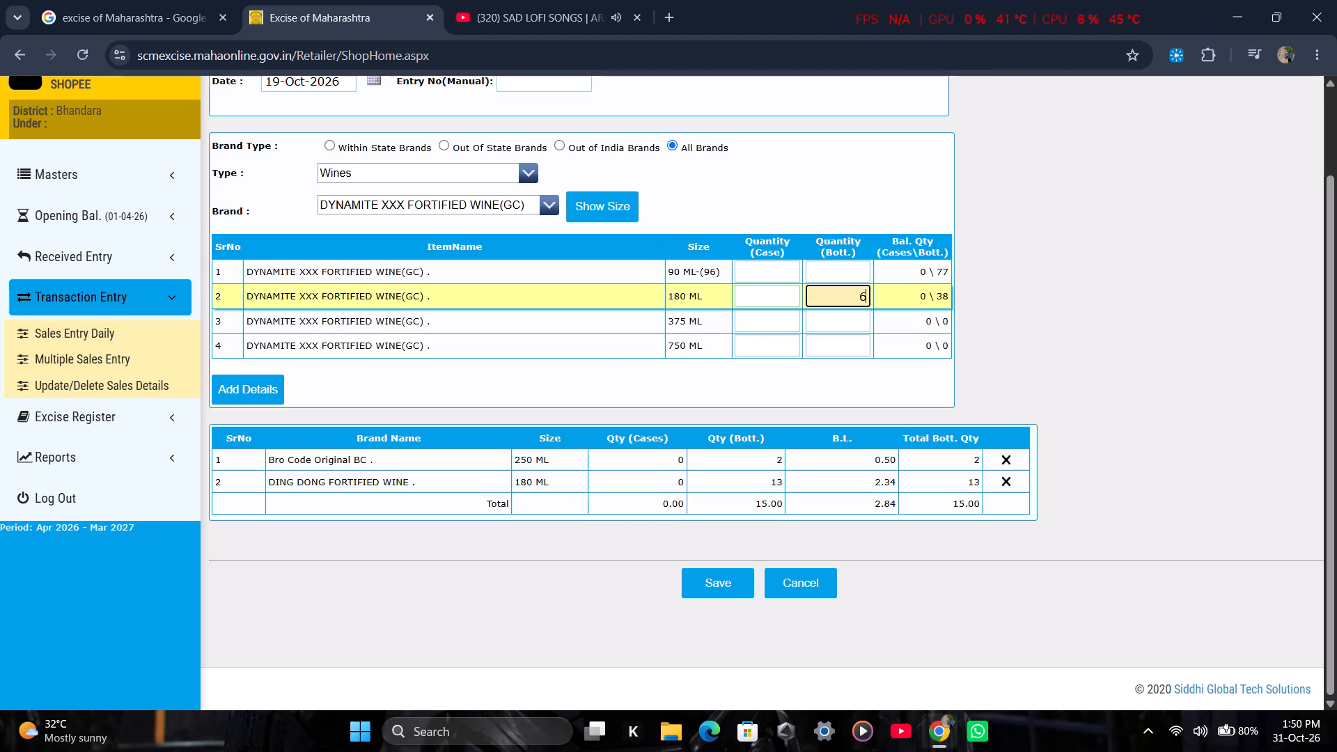
pyautogui.click(258, 382)
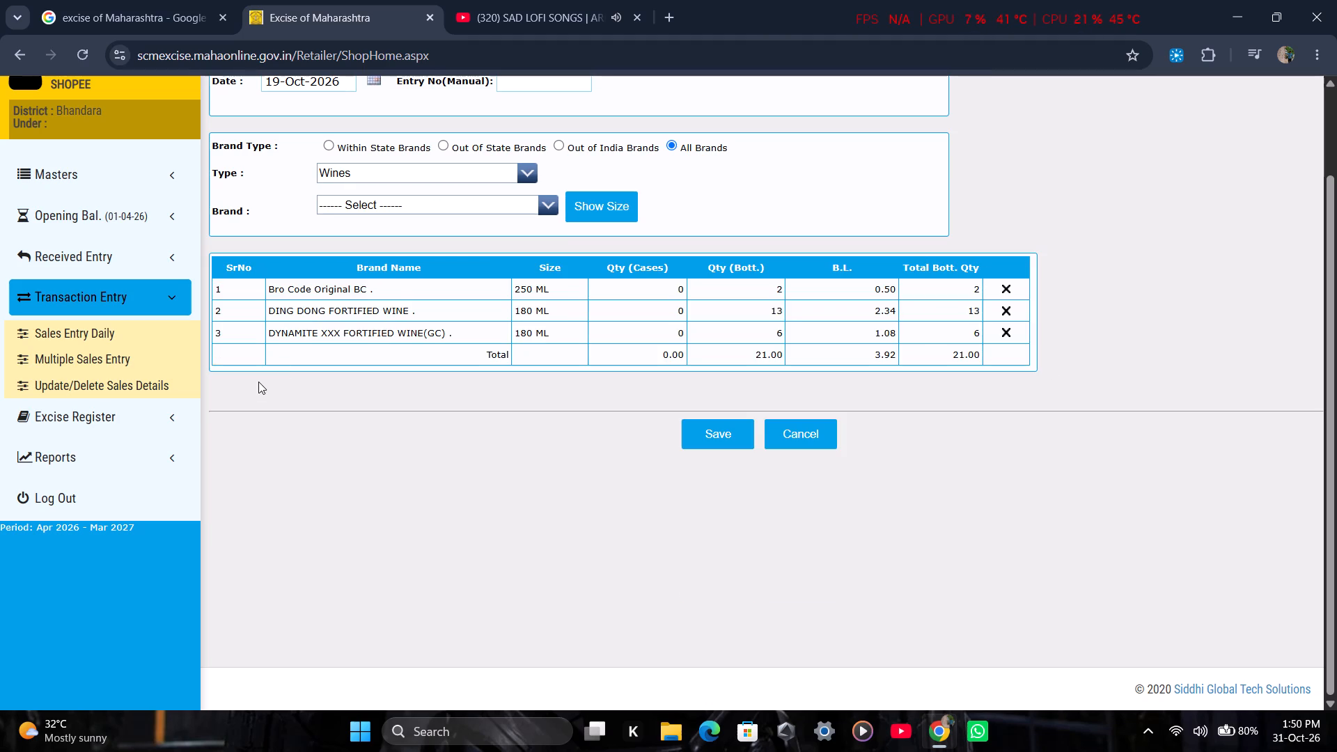
# Add a sale of 6 bottles of GO APPLE GREEN FORTIFIED WINE 180 ML to the 19-Oct-2026 entry.
pyautogui.click(549, 202)
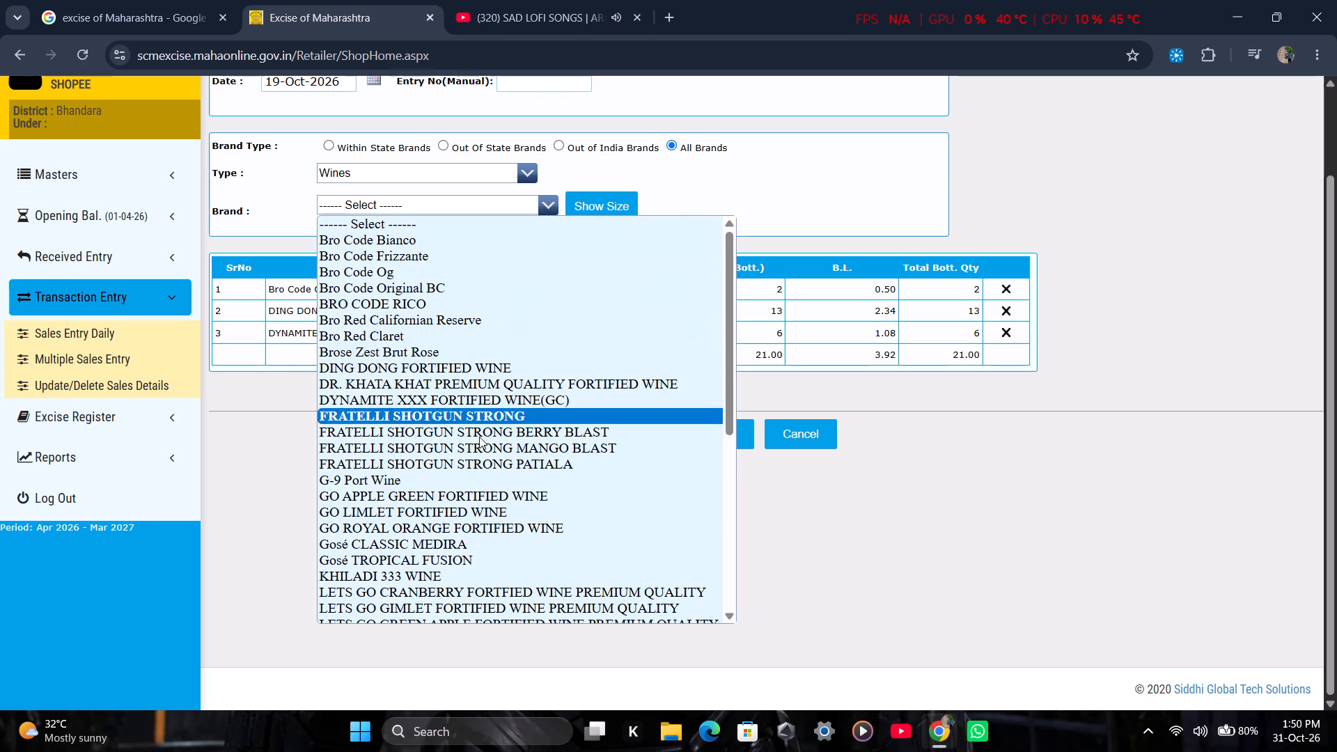
pyautogui.click(476, 487)
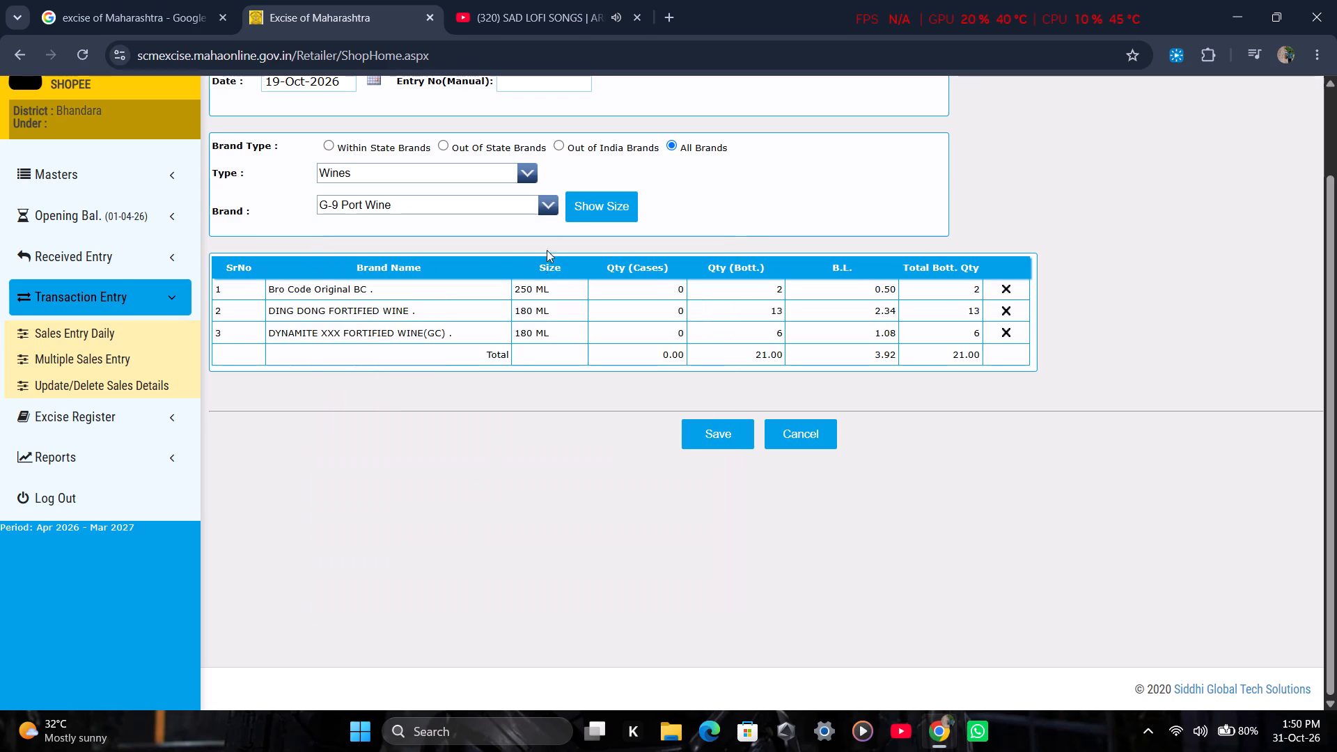
pyautogui.click(542, 203)
pyautogui.click(499, 498)
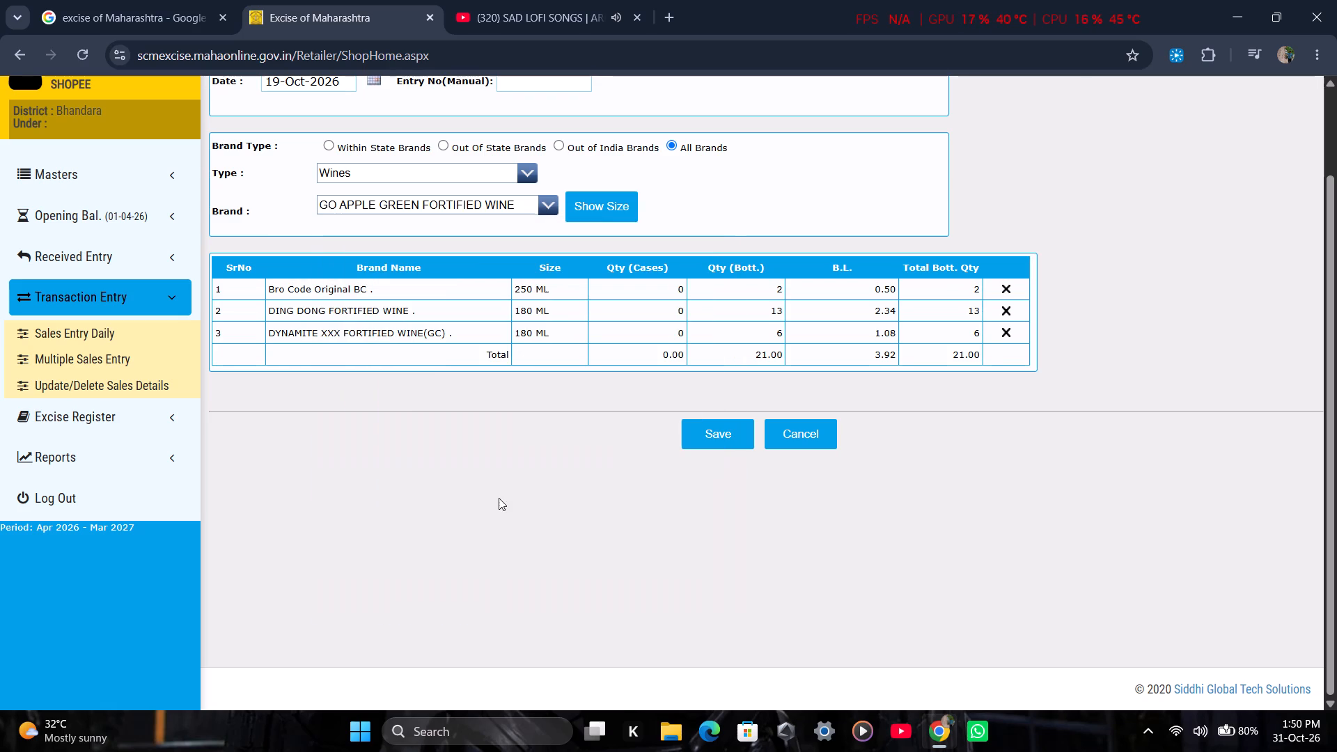
pyautogui.click(605, 208)
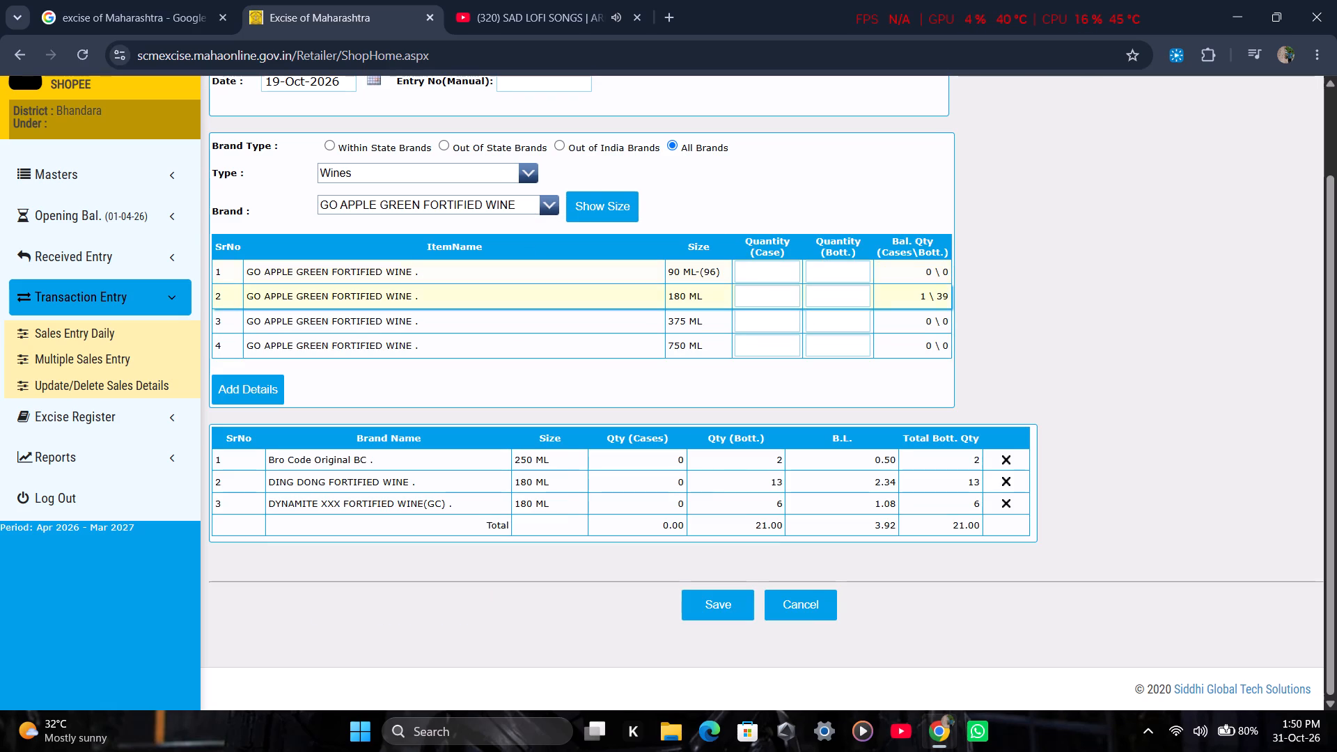
pyautogui.click(837, 297)
pyautogui.press('6')
pyautogui.click(264, 388)
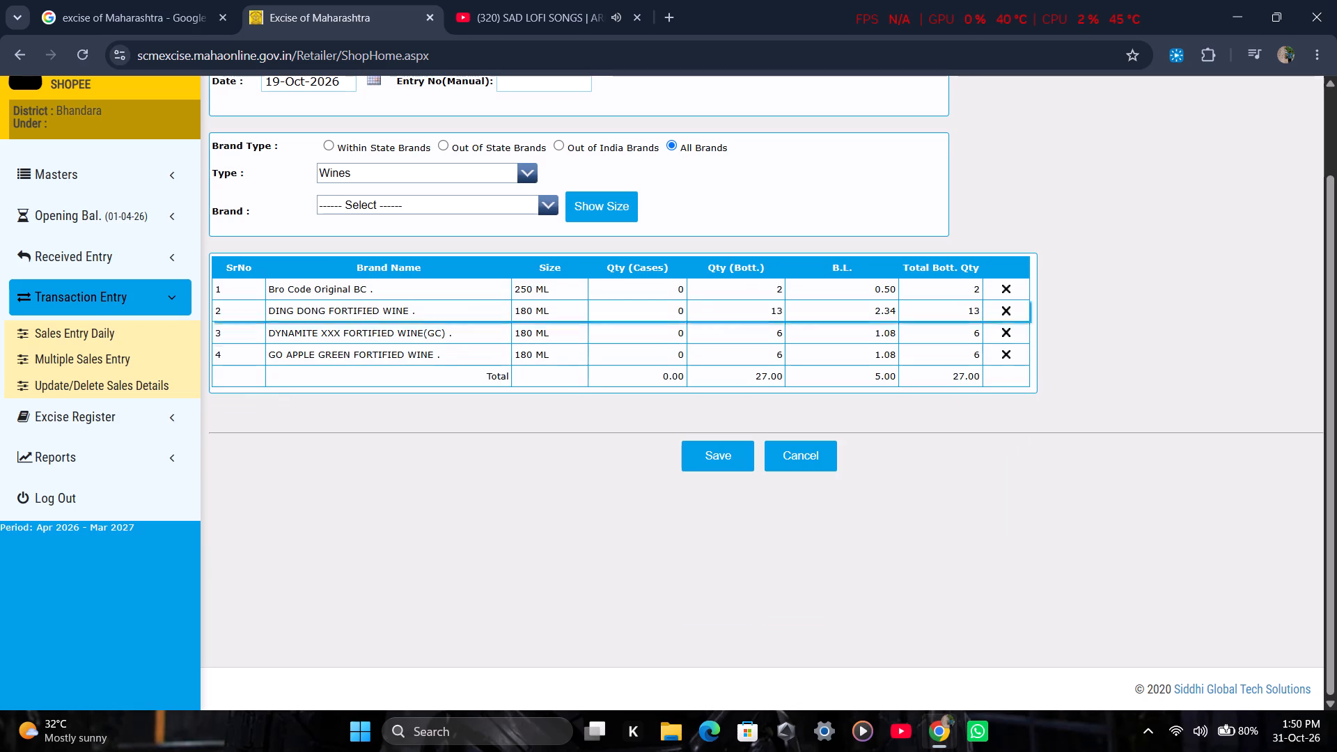
# Add a sale of 1 bottle of GO ROYAL ORANGE FORTIFIED WINE 180 ML to the entry.
pyautogui.click(545, 205)
pyautogui.click(510, 526)
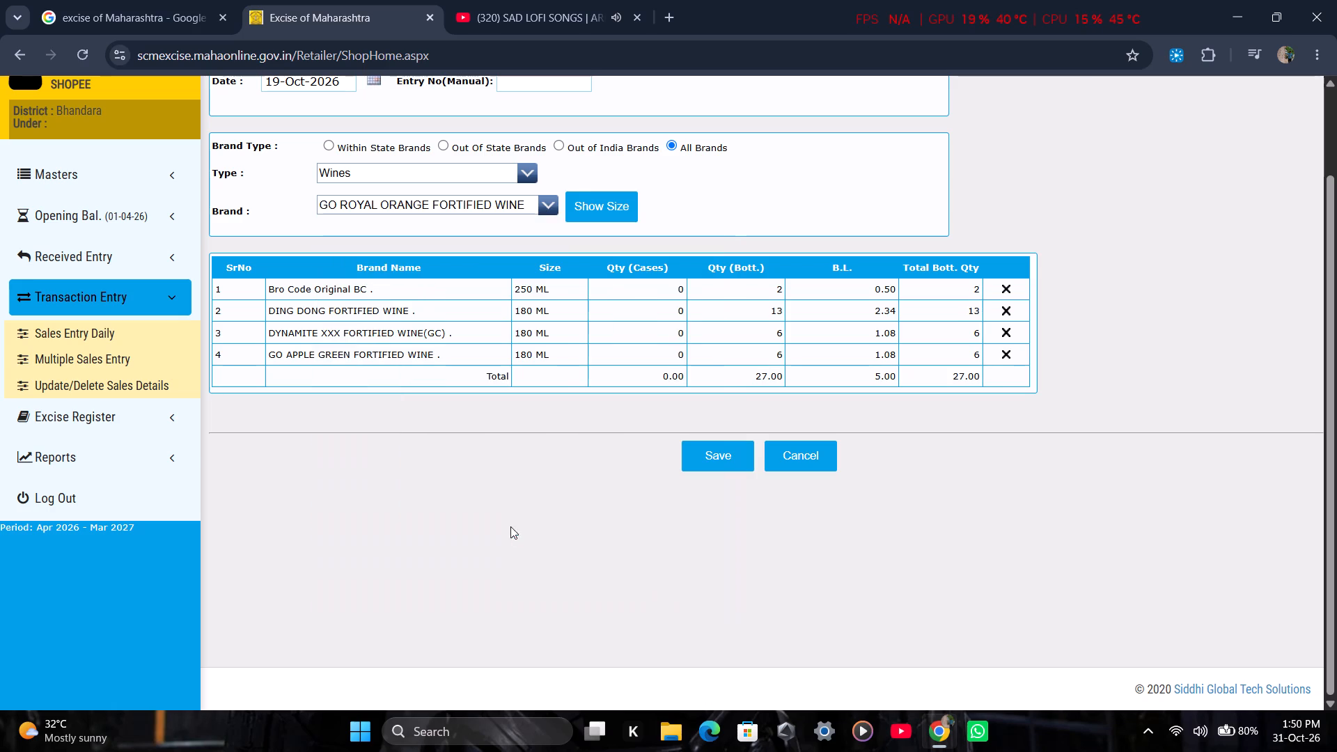
pyautogui.click(593, 204)
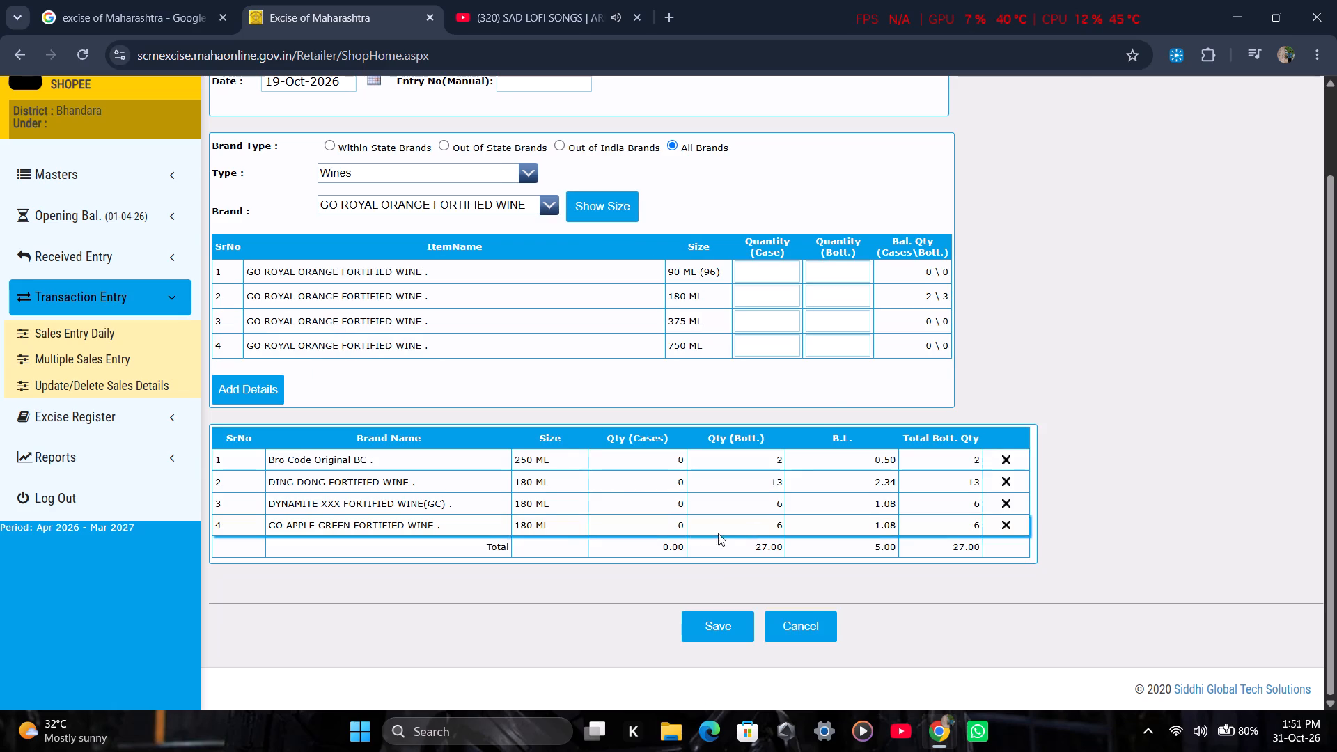
pyautogui.click(860, 295)
pyautogui.press('6')
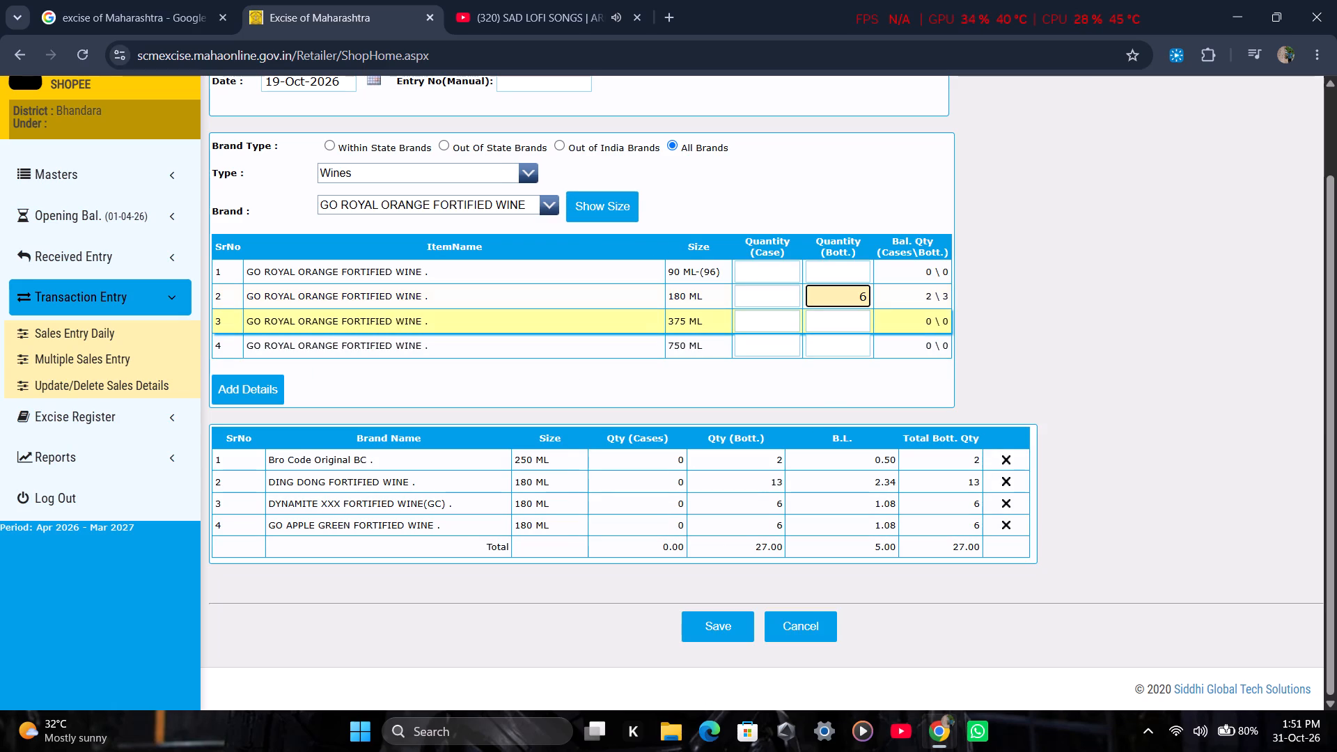
pyautogui.press('BackSpace')
pyautogui.press('1')
pyautogui.click(267, 391)
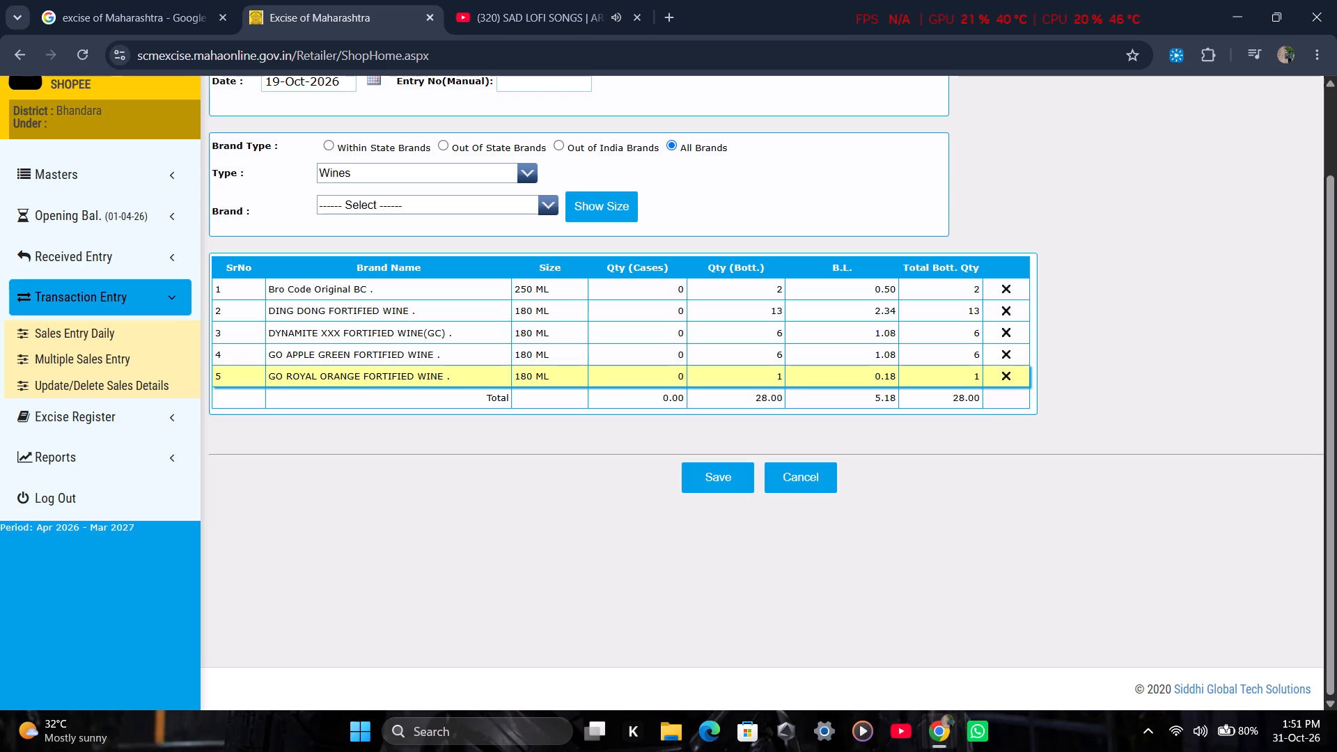
# Add a sale of 1 bottle of Gosé TROPICAL FUSION 180 ML to the entry.
pyautogui.scroll(-5, 432, 342)
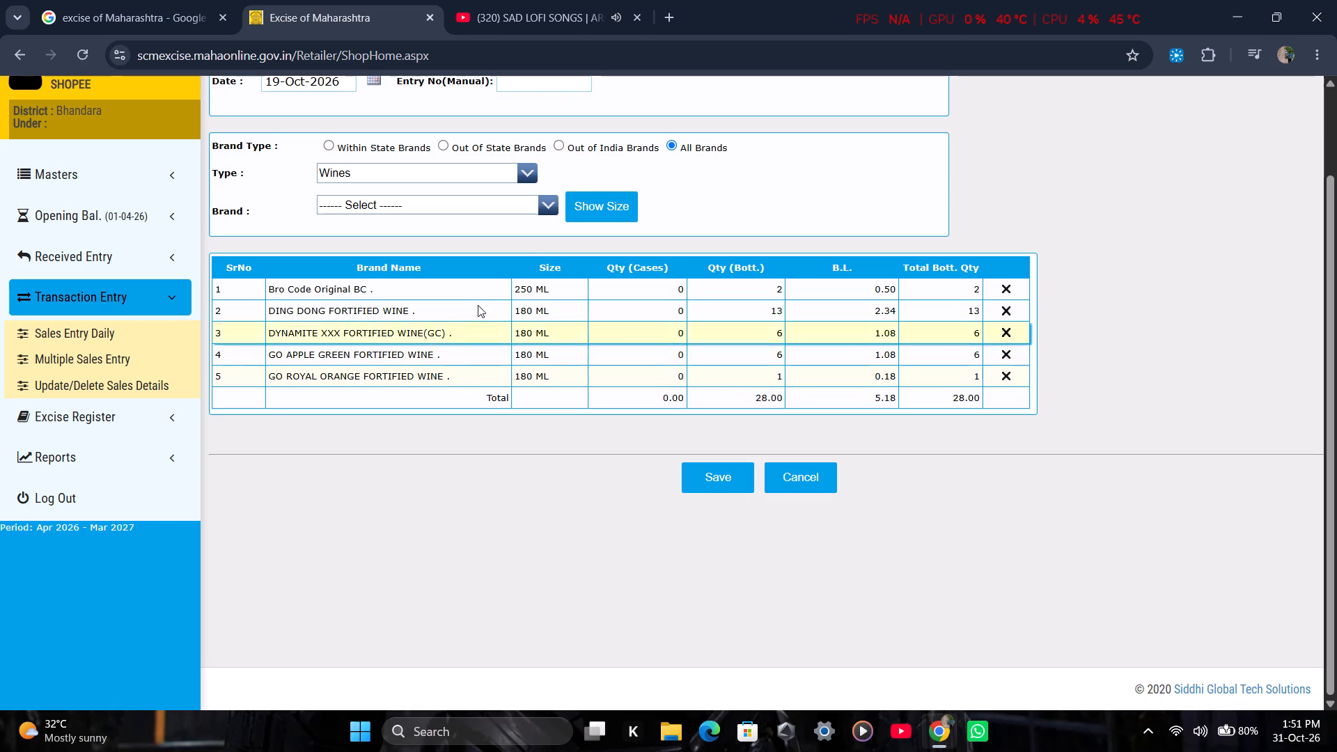
pyautogui.click(551, 202)
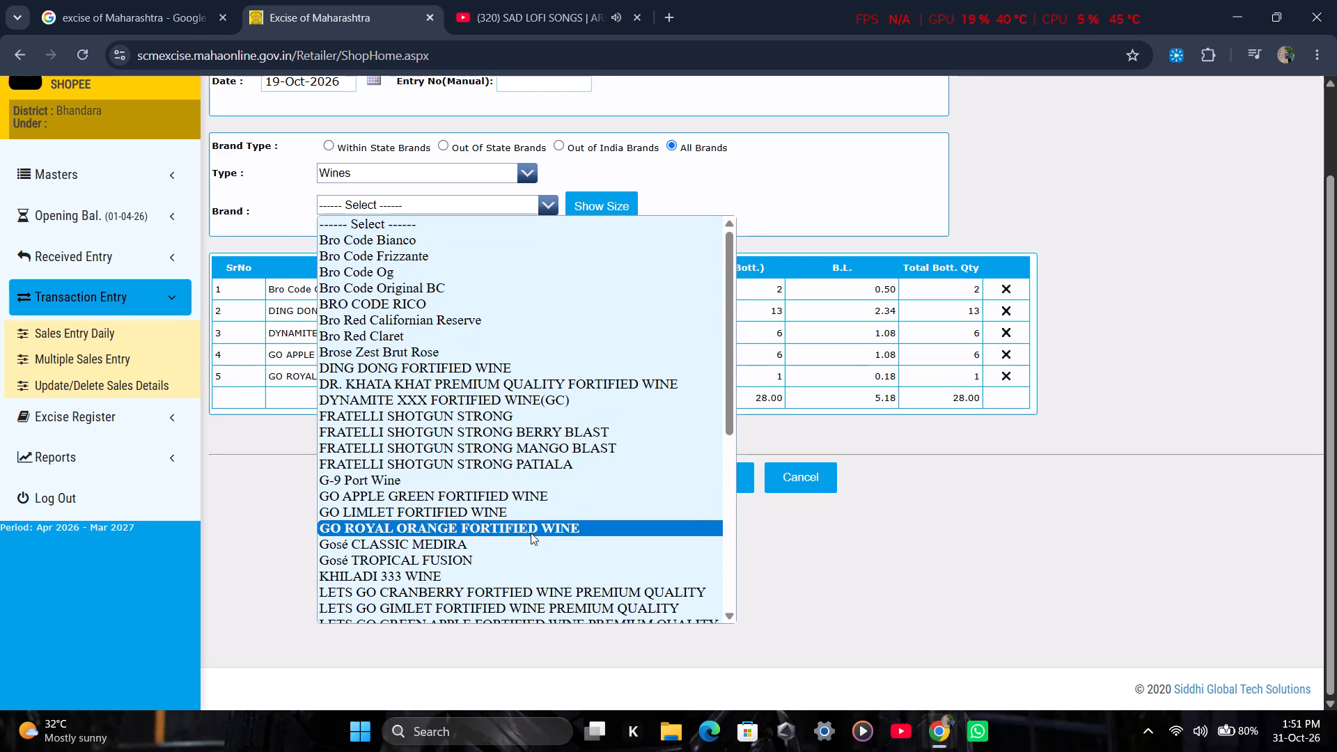
pyautogui.click(536, 558)
pyautogui.click(620, 202)
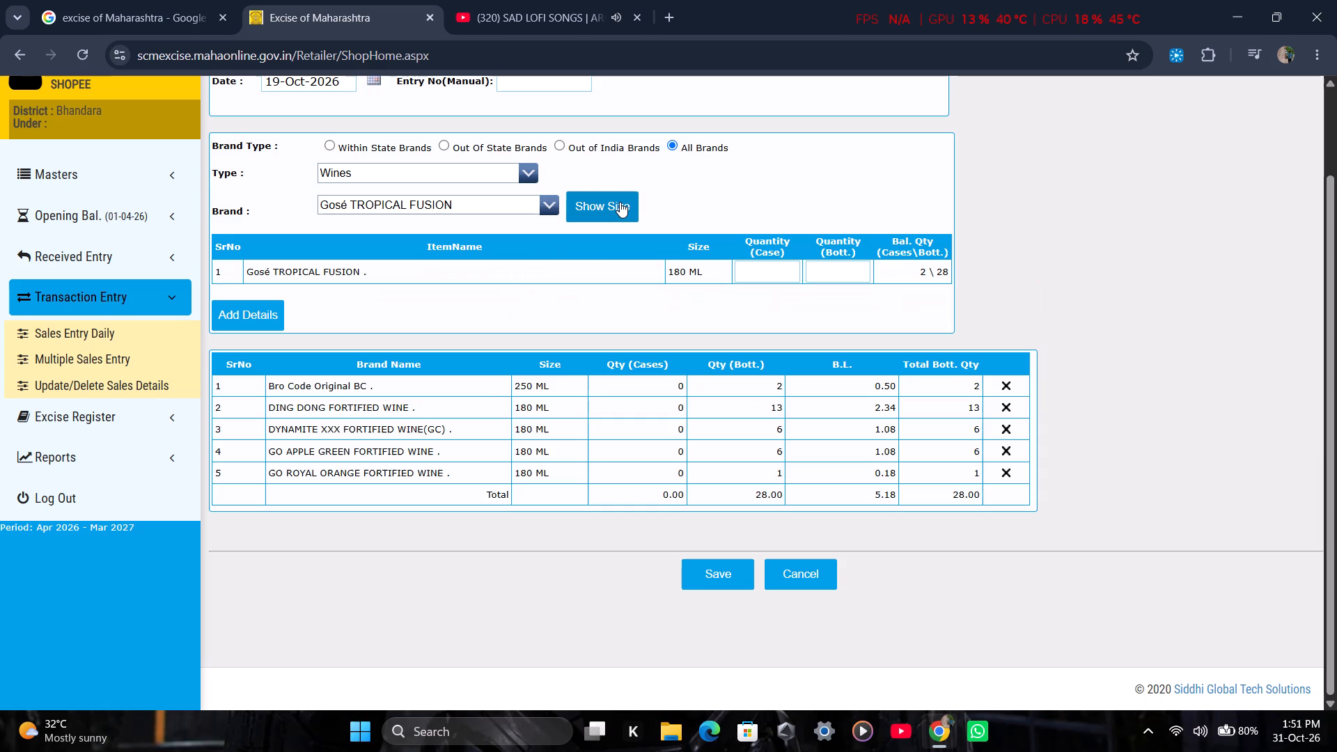
pyautogui.click(843, 267)
pyautogui.press('1')
pyautogui.click(252, 318)
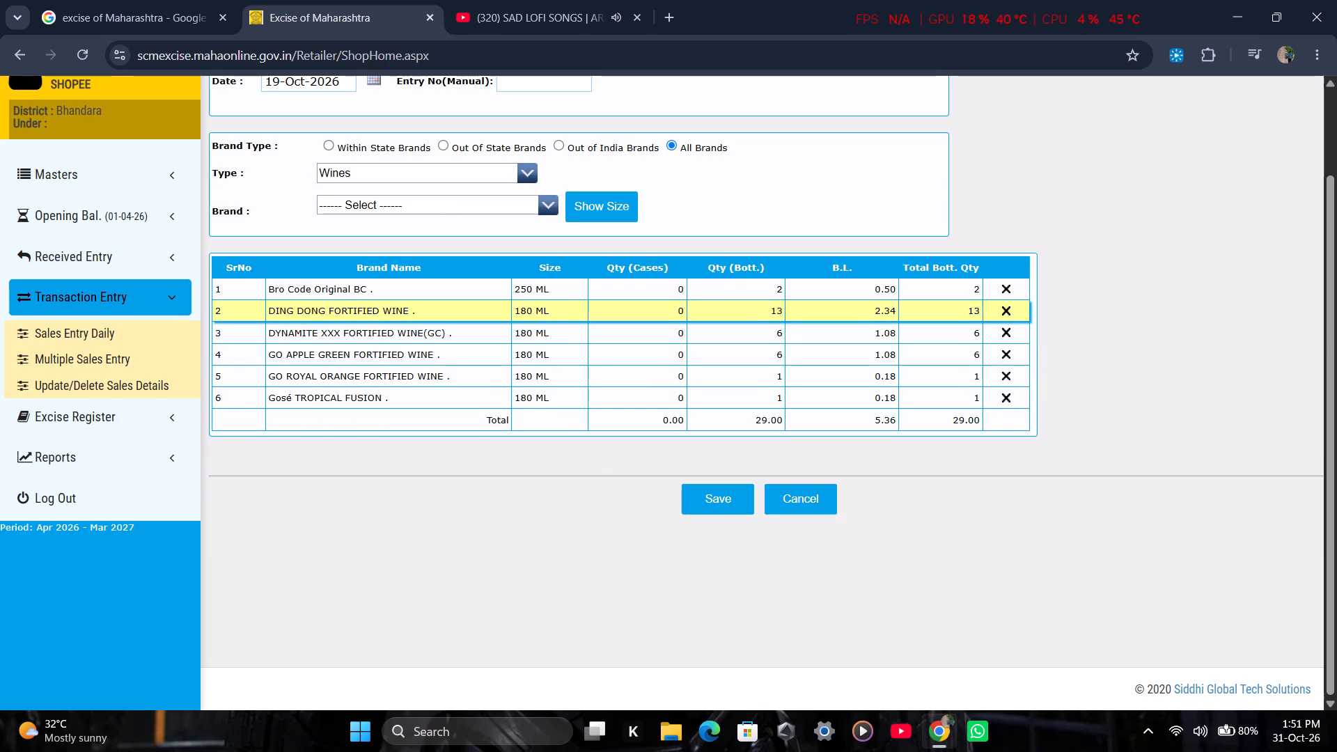
# Add a sale of 1 bottle of Sula Port Wine 1000 750 ML to the entry.
pyautogui.scroll(-5, 519, 313)
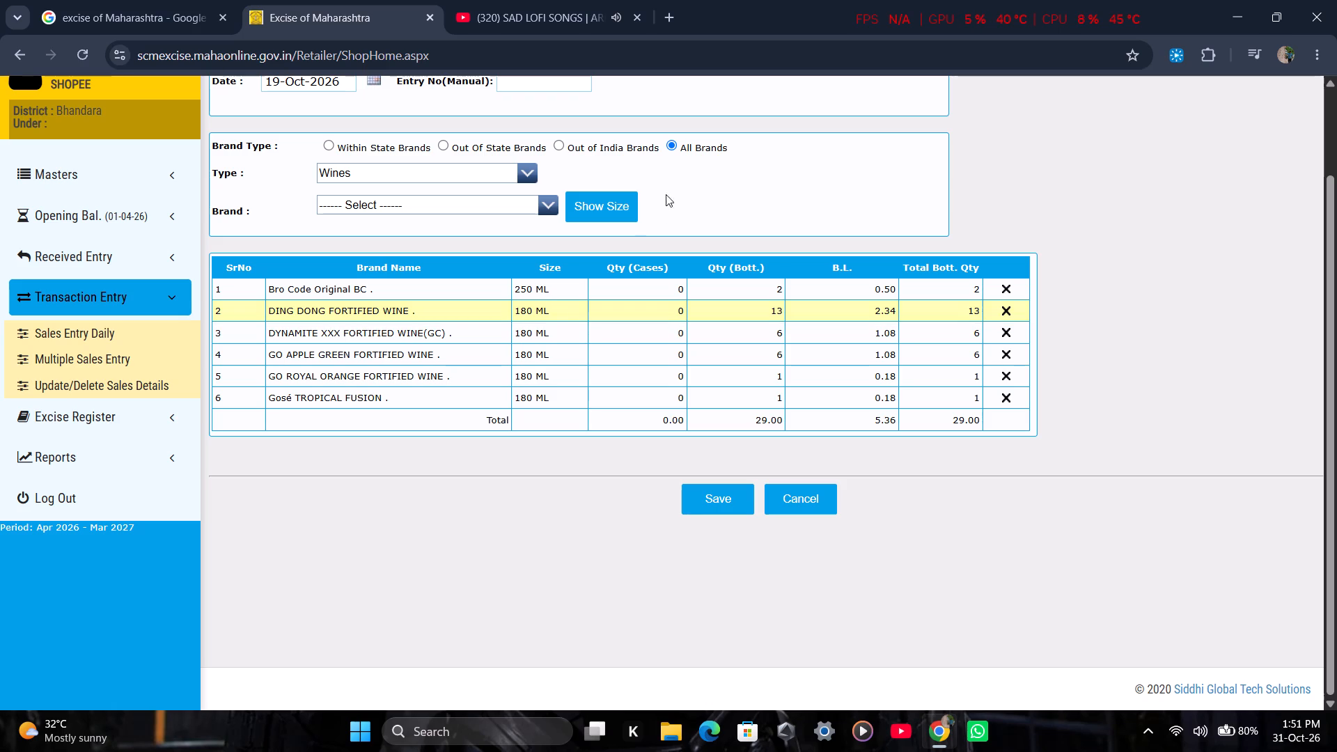
pyautogui.click(551, 202)
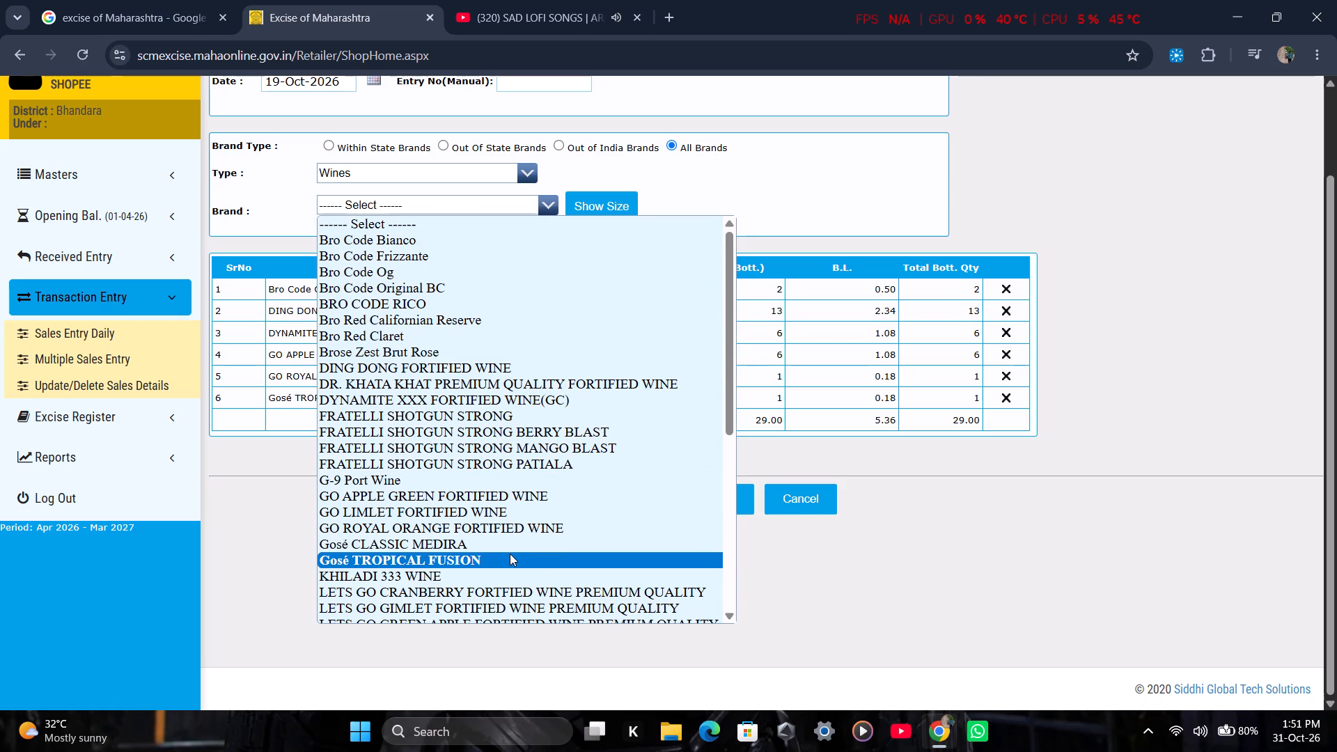
pyautogui.click(914, 490)
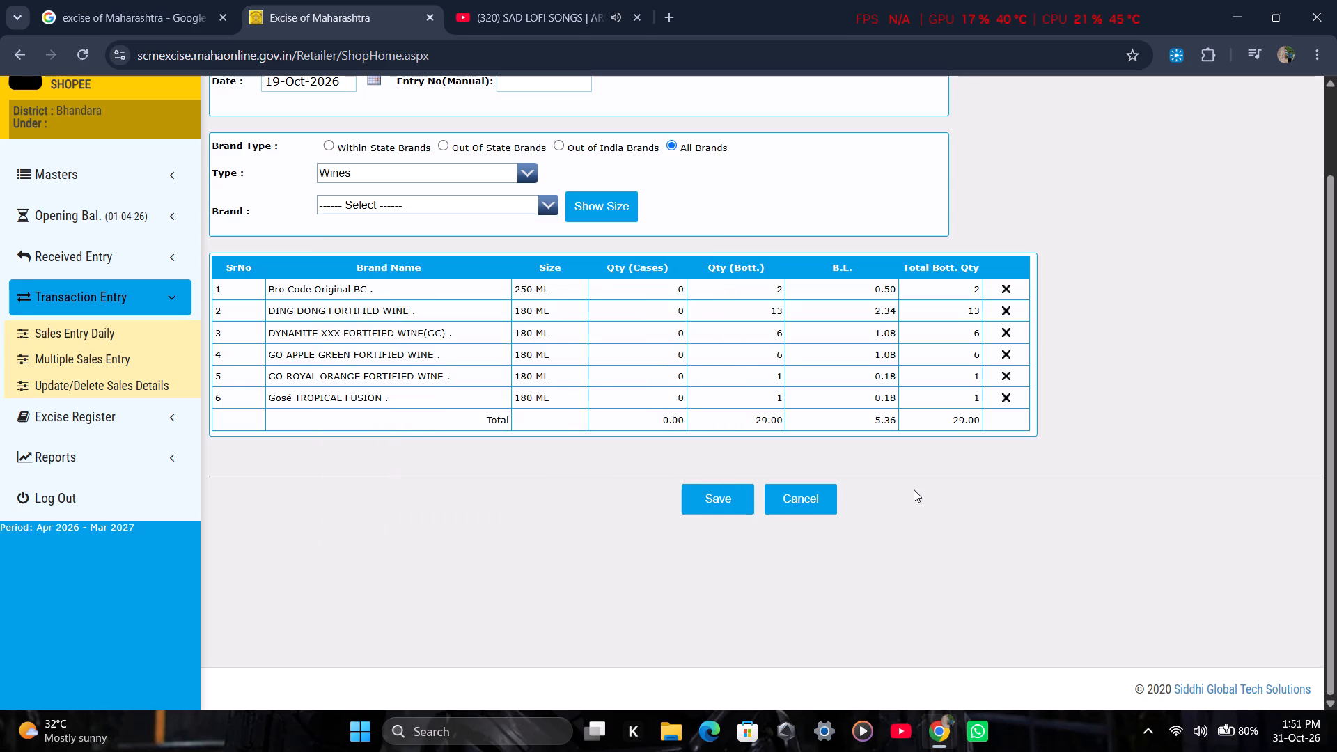
pyautogui.click(549, 208)
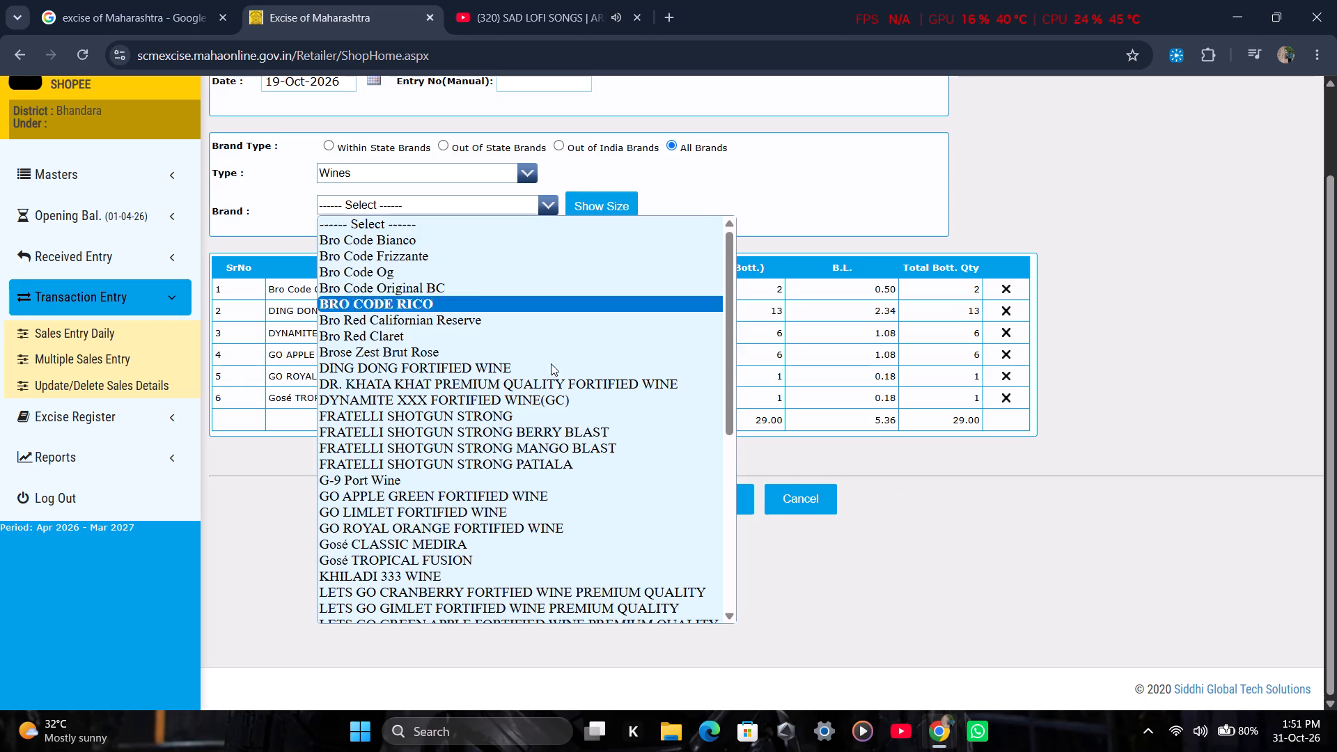
pyautogui.scroll(-15, 557, 477)
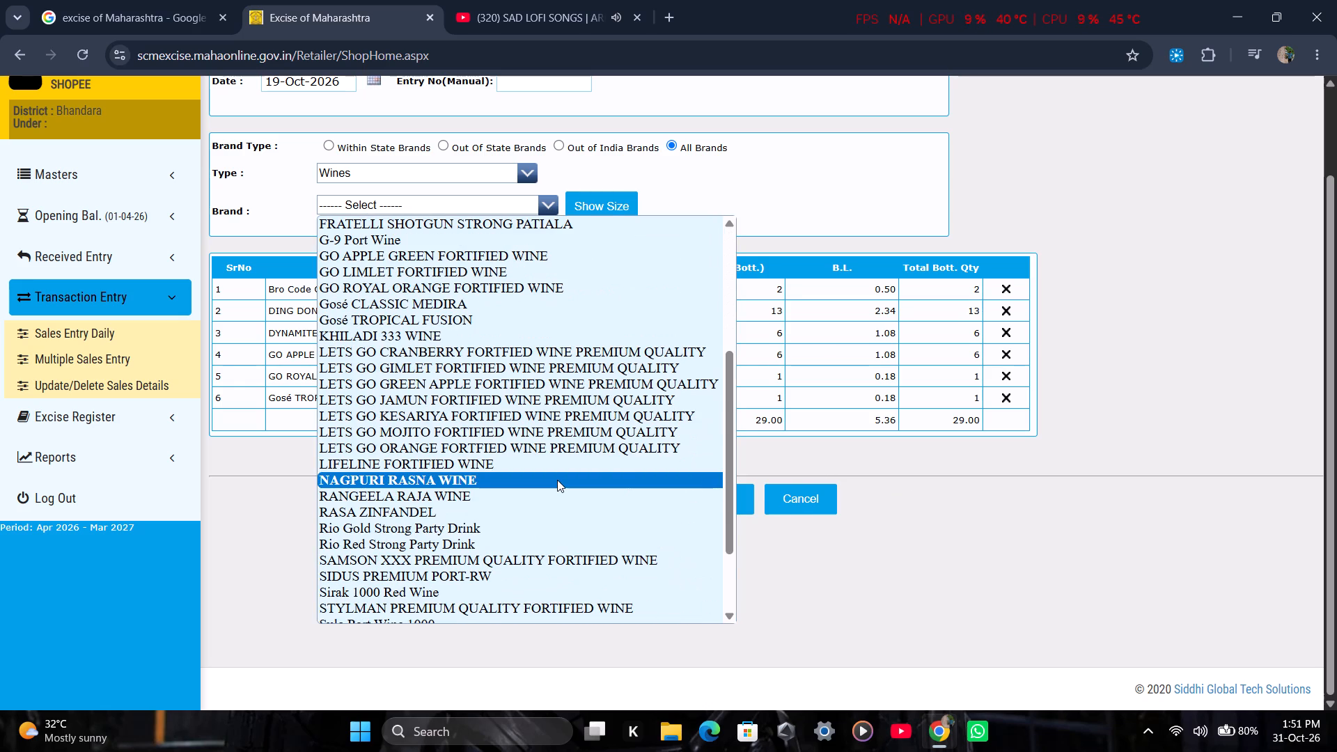
pyautogui.scroll(-12, 557, 480)
pyautogui.click(562, 522)
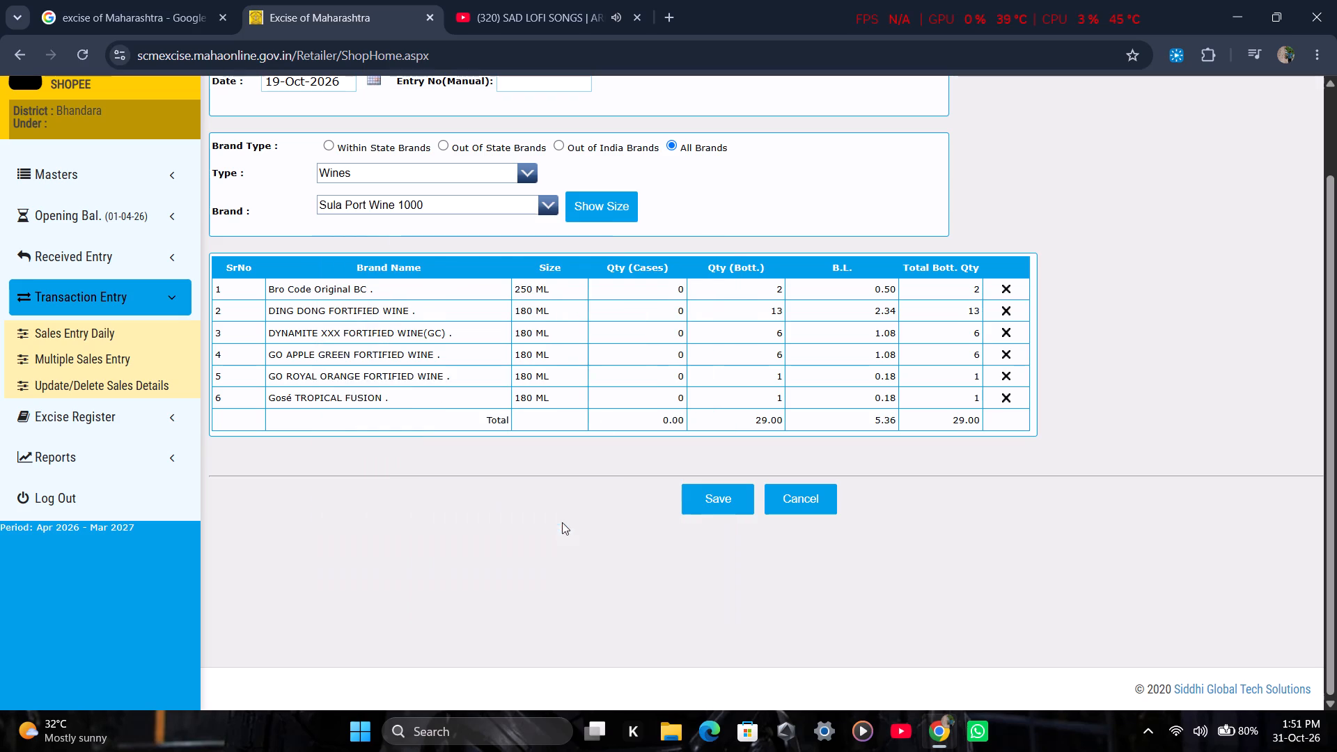
pyautogui.click(611, 205)
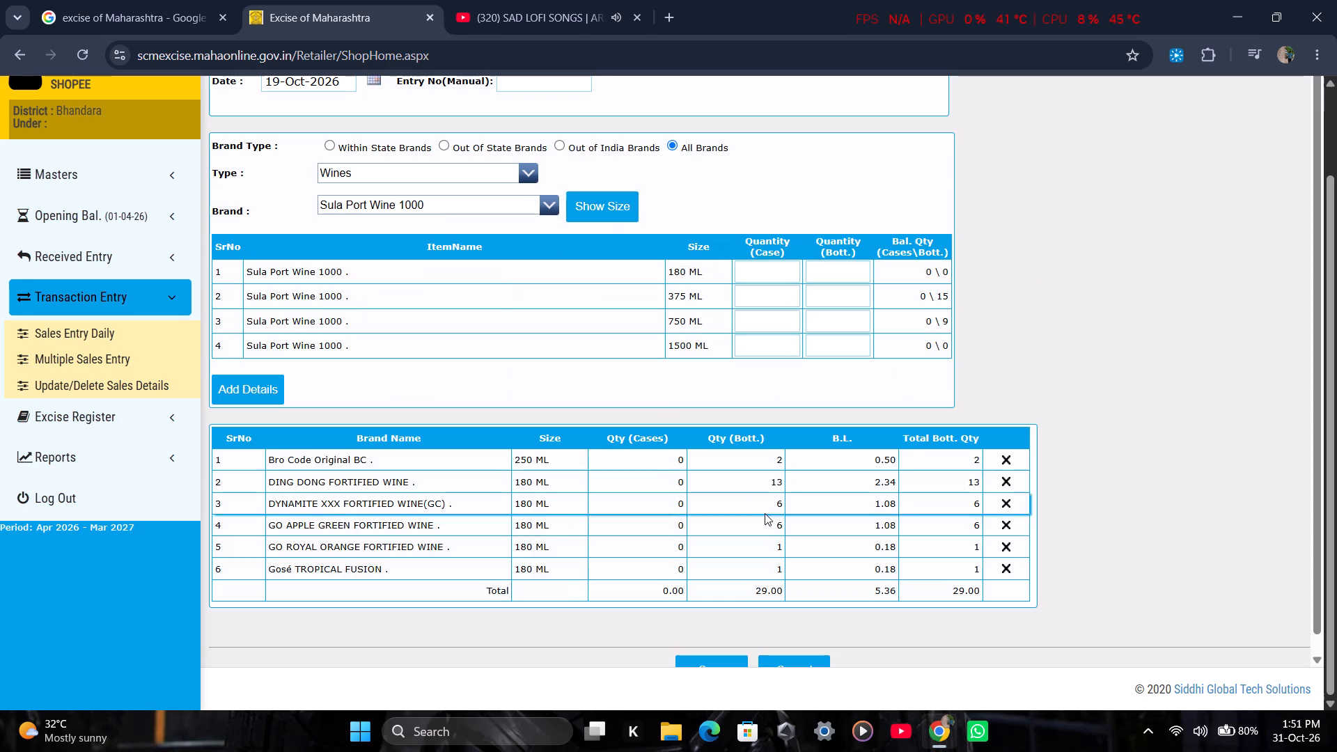
pyautogui.click(839, 326)
pyautogui.press('1')
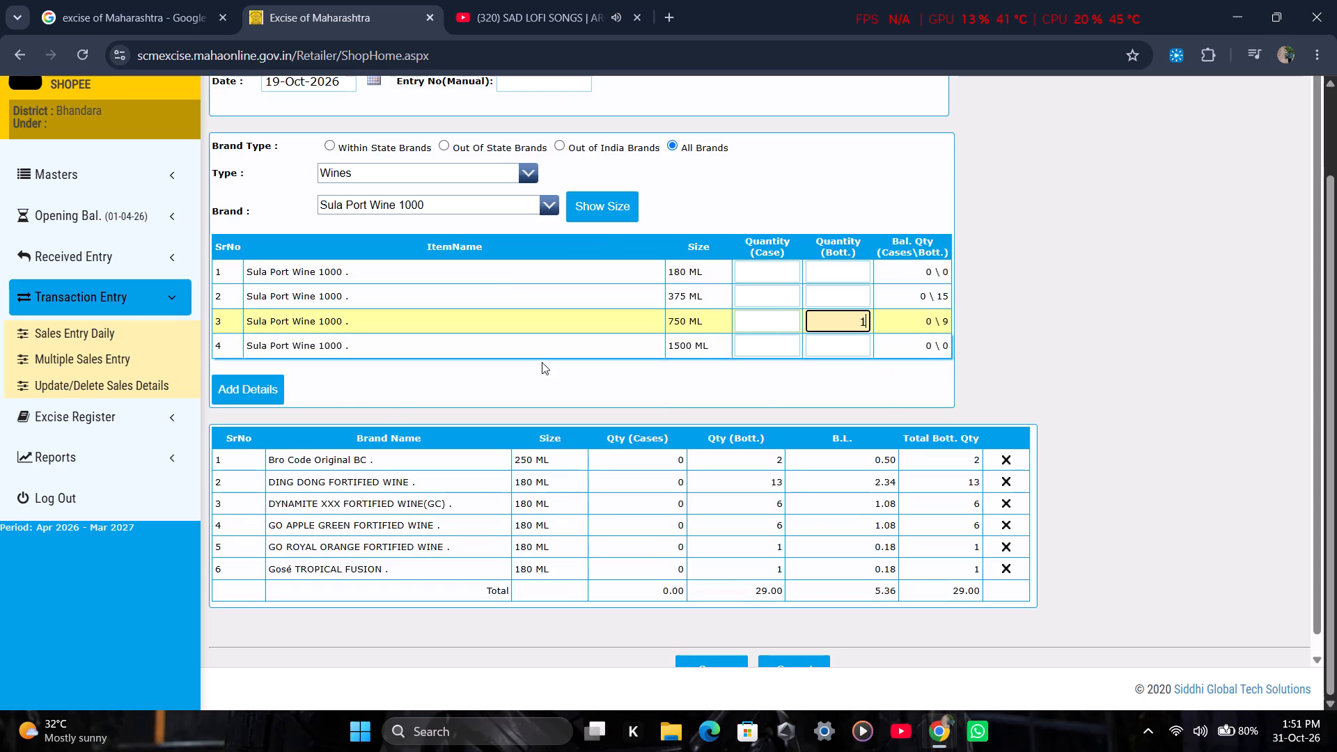
pyautogui.click(265, 394)
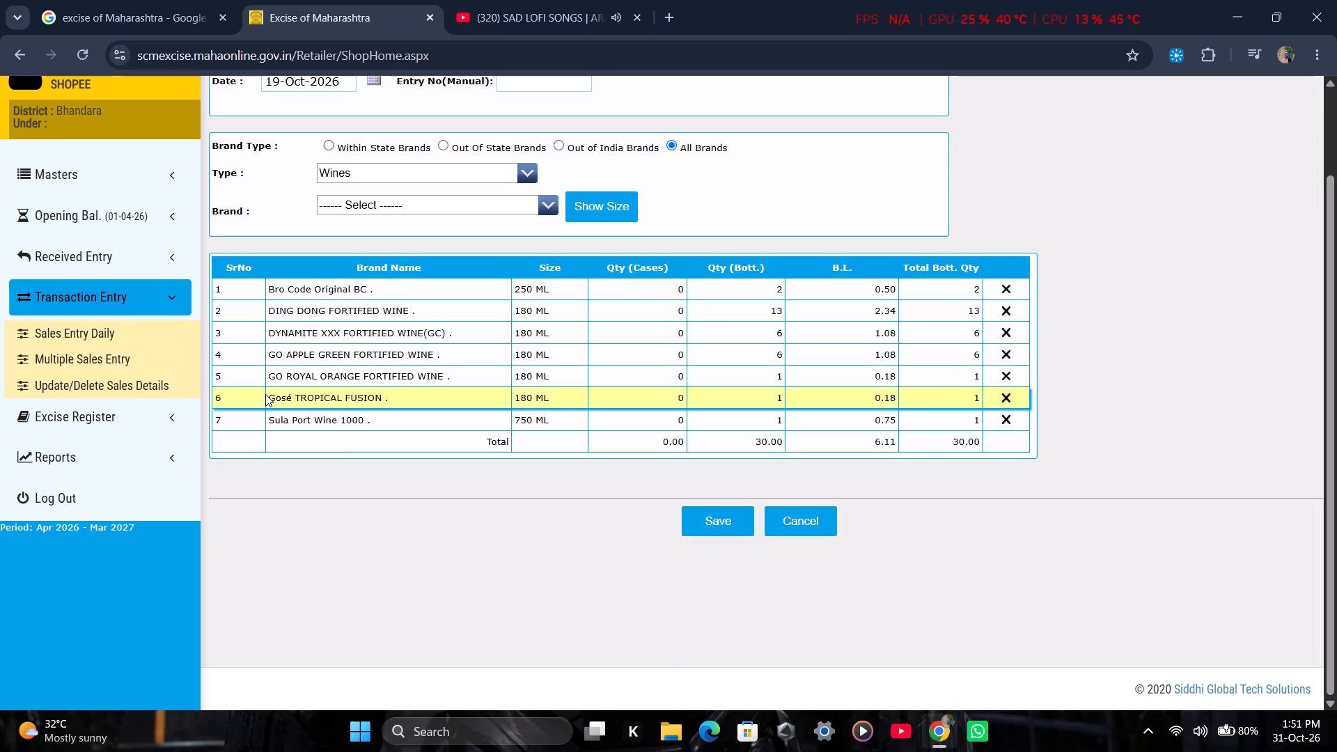
# Add a sale of 5 bottles of SAMSON XXX PREMIUM QUALITY FORTIFIED WINE 180 ML to the 19-Oct-2026 entry.
pyautogui.scroll(-8, 476, 345)
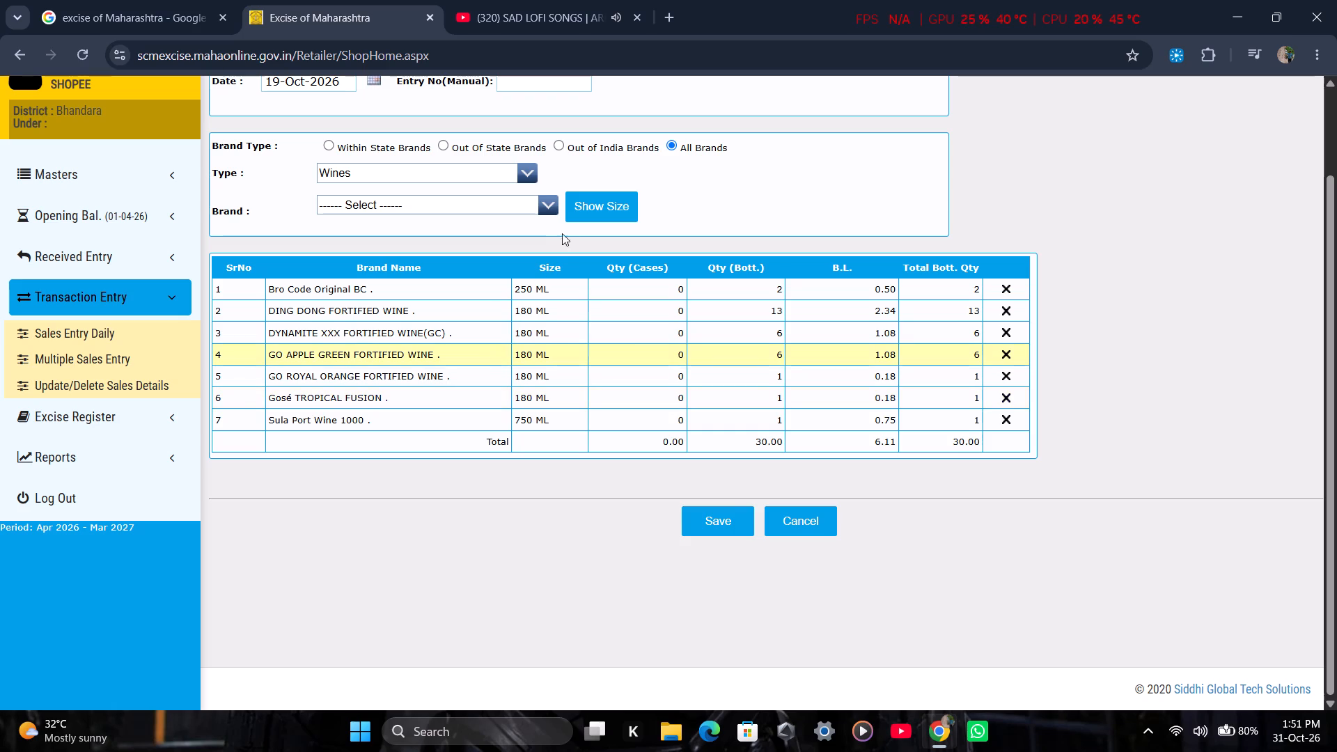
pyautogui.click(547, 208)
pyautogui.scroll(-9, 553, 438)
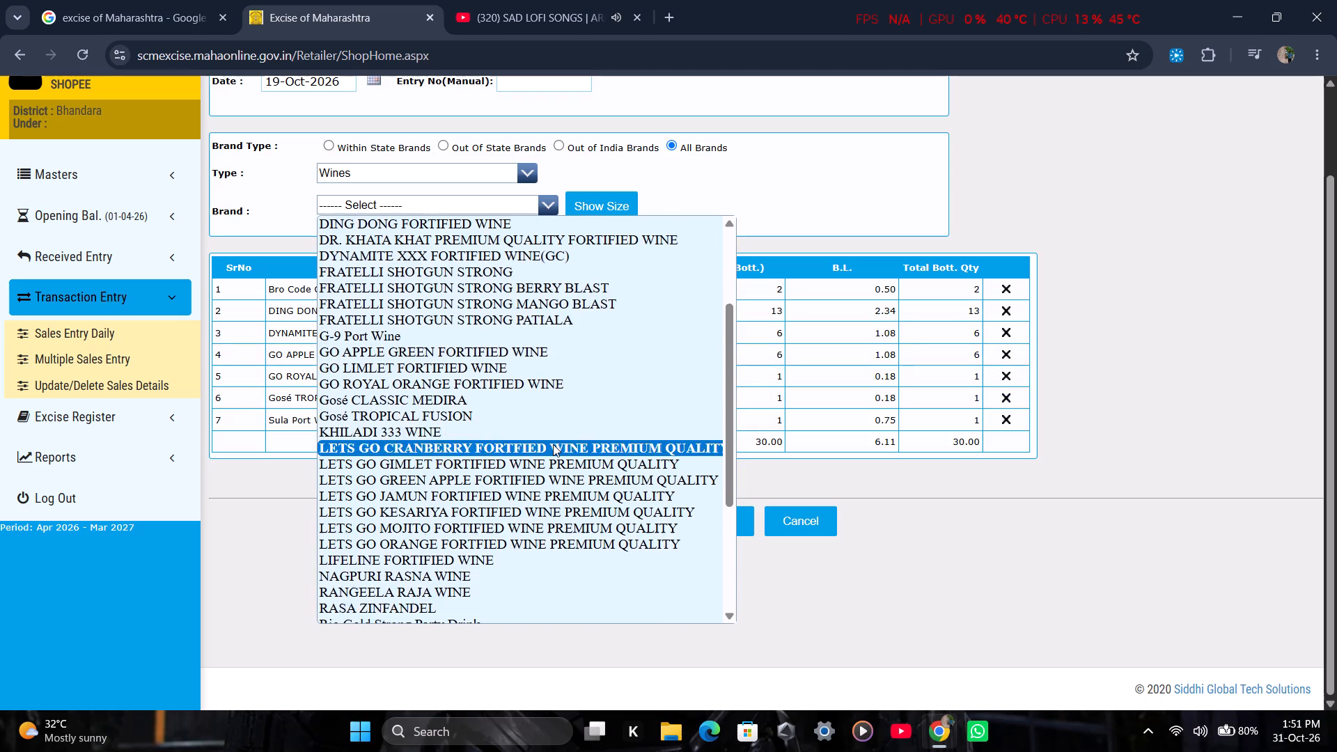
pyautogui.scroll(-8, 553, 444)
pyautogui.click(566, 526)
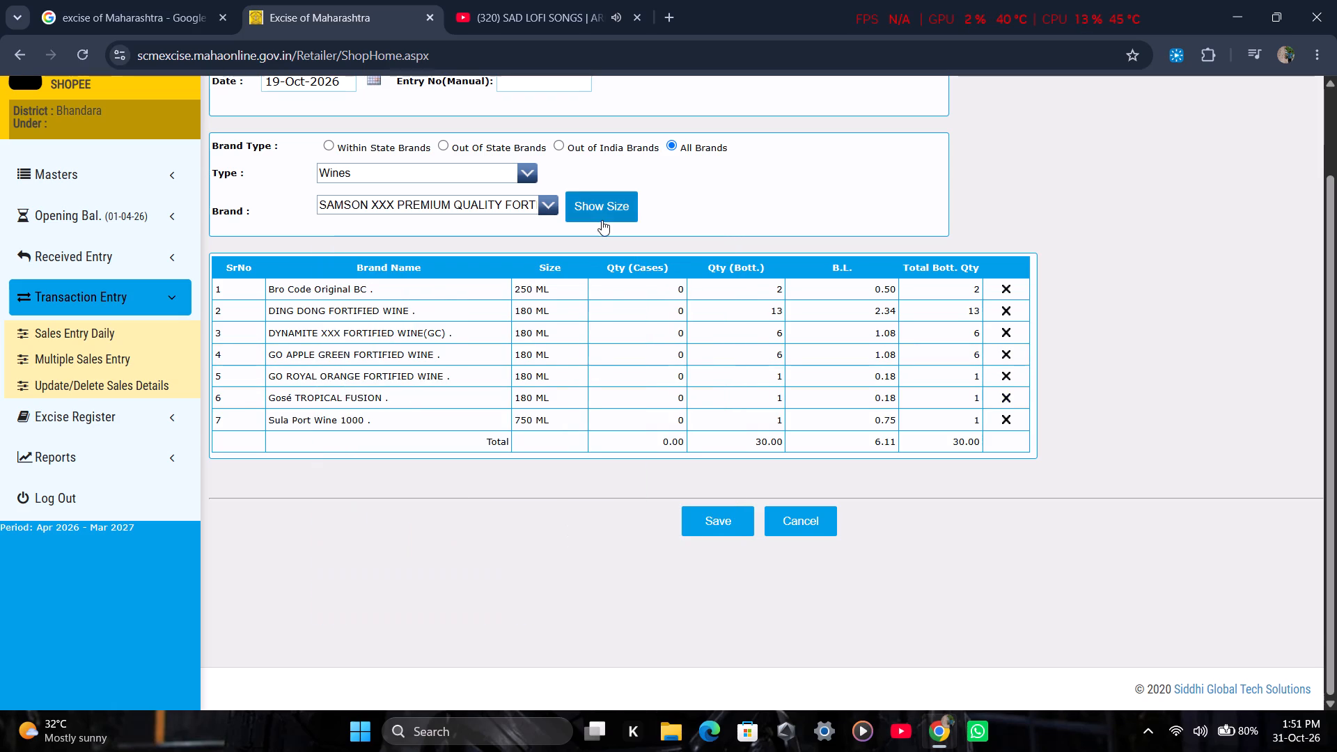
pyautogui.click(604, 212)
pyautogui.click(833, 291)
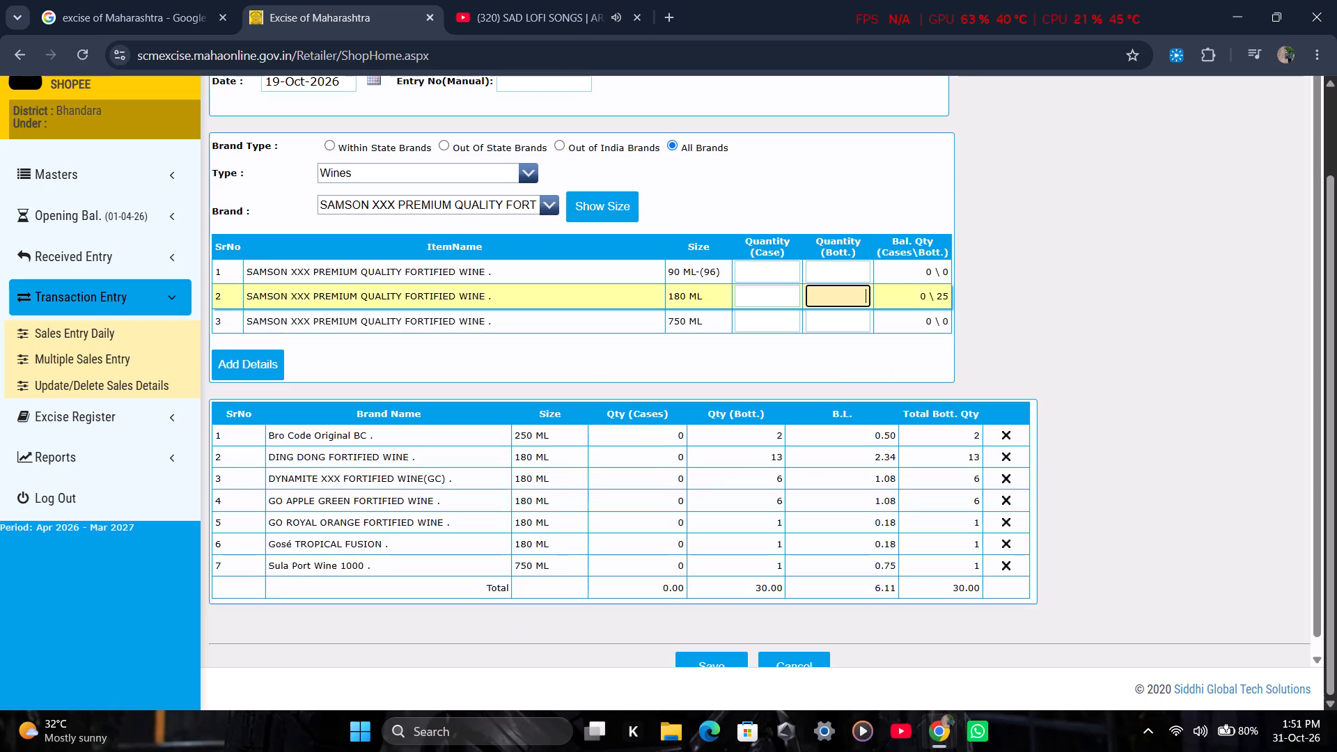
pyautogui.press('5')
pyautogui.click(272, 369)
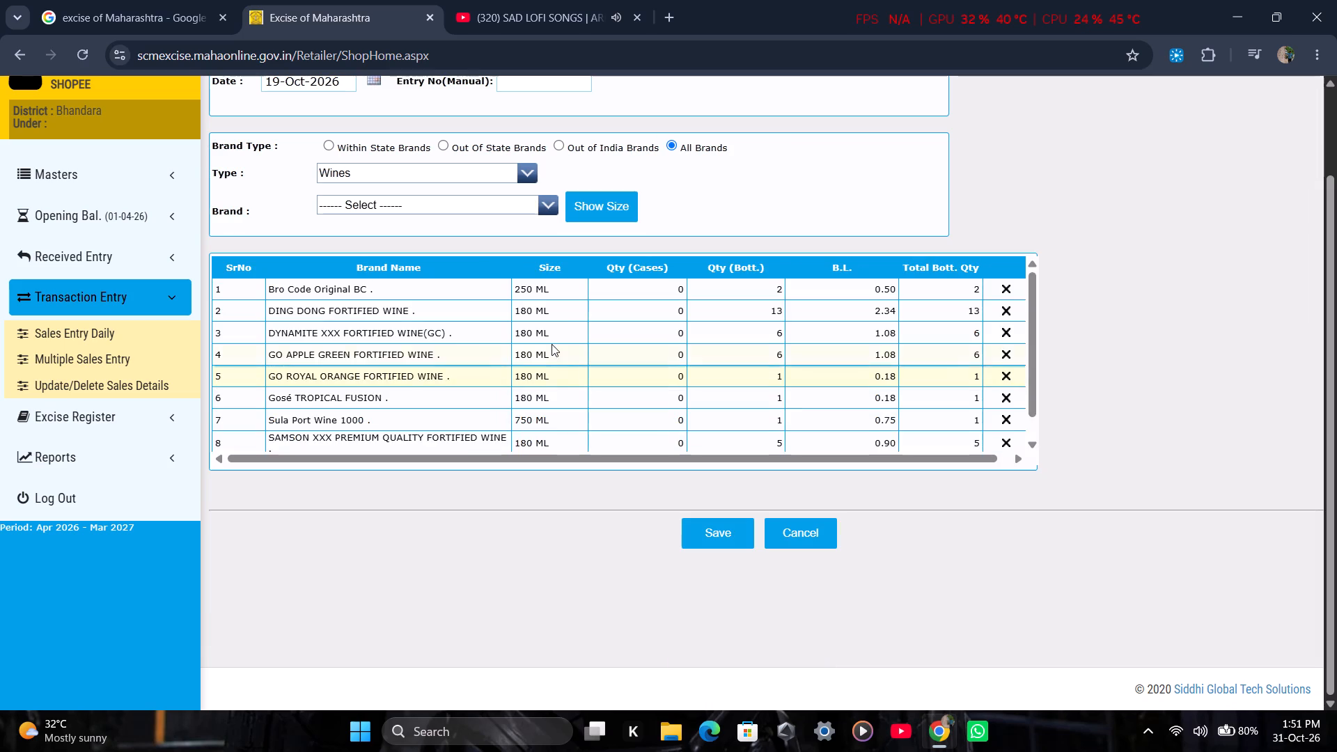
# Switch the type to Fermented Beer and add a sale of 7 Budweiser Magnum Super Premium Beer 500 ML cans.
pyautogui.scroll(-8, 552, 344)
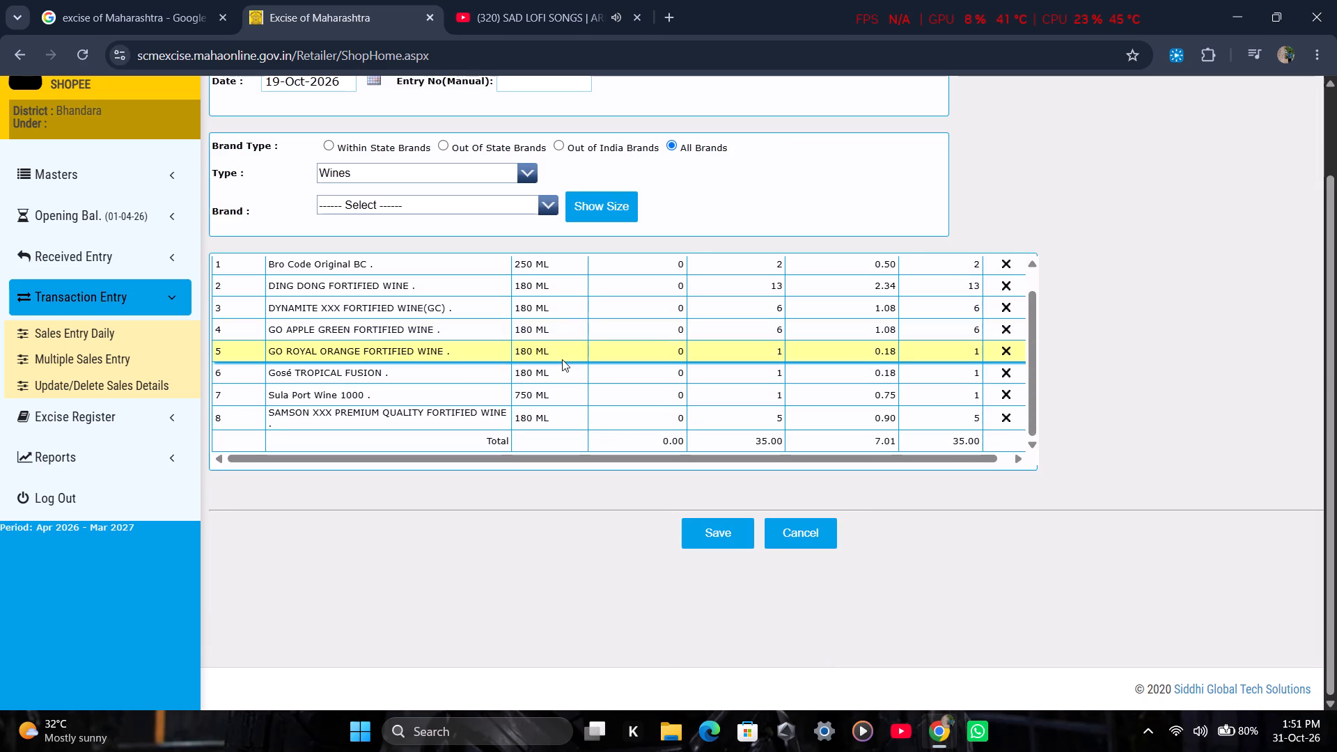
pyautogui.click(528, 173)
pyautogui.click(538, 212)
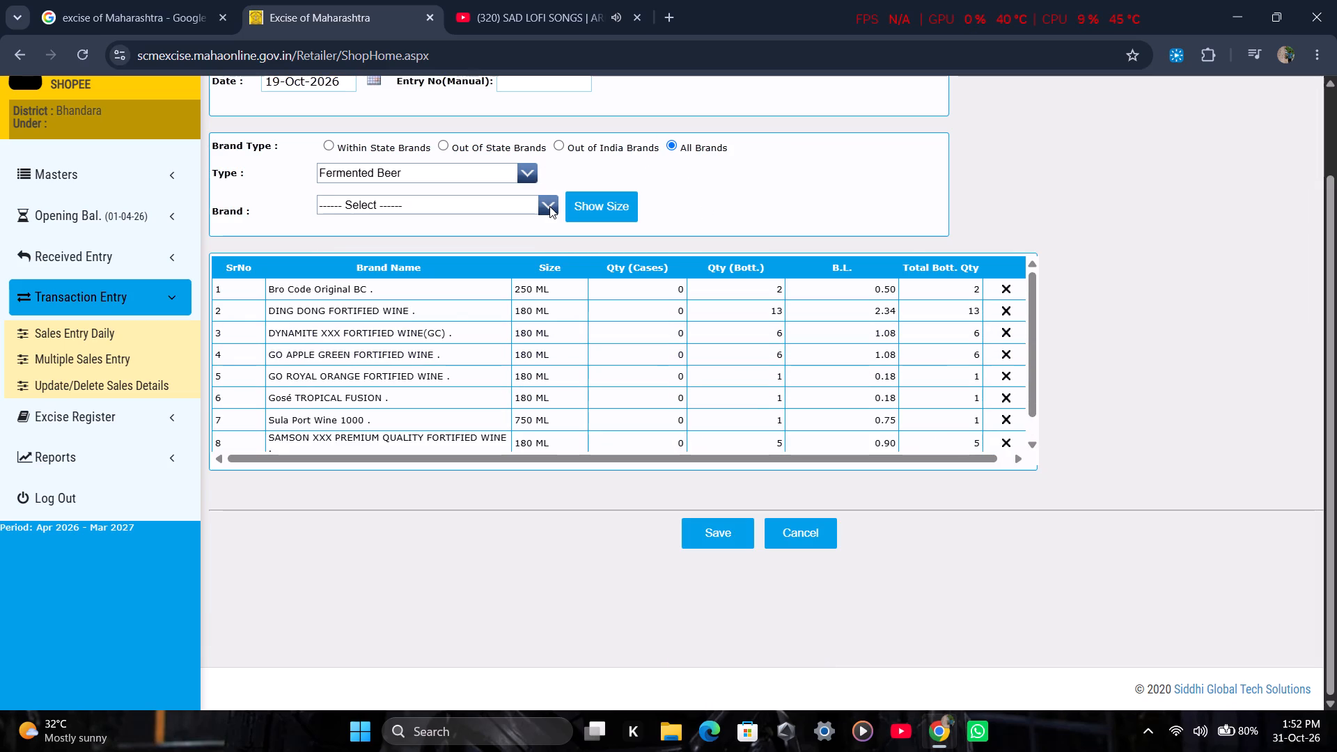
pyautogui.click(549, 206)
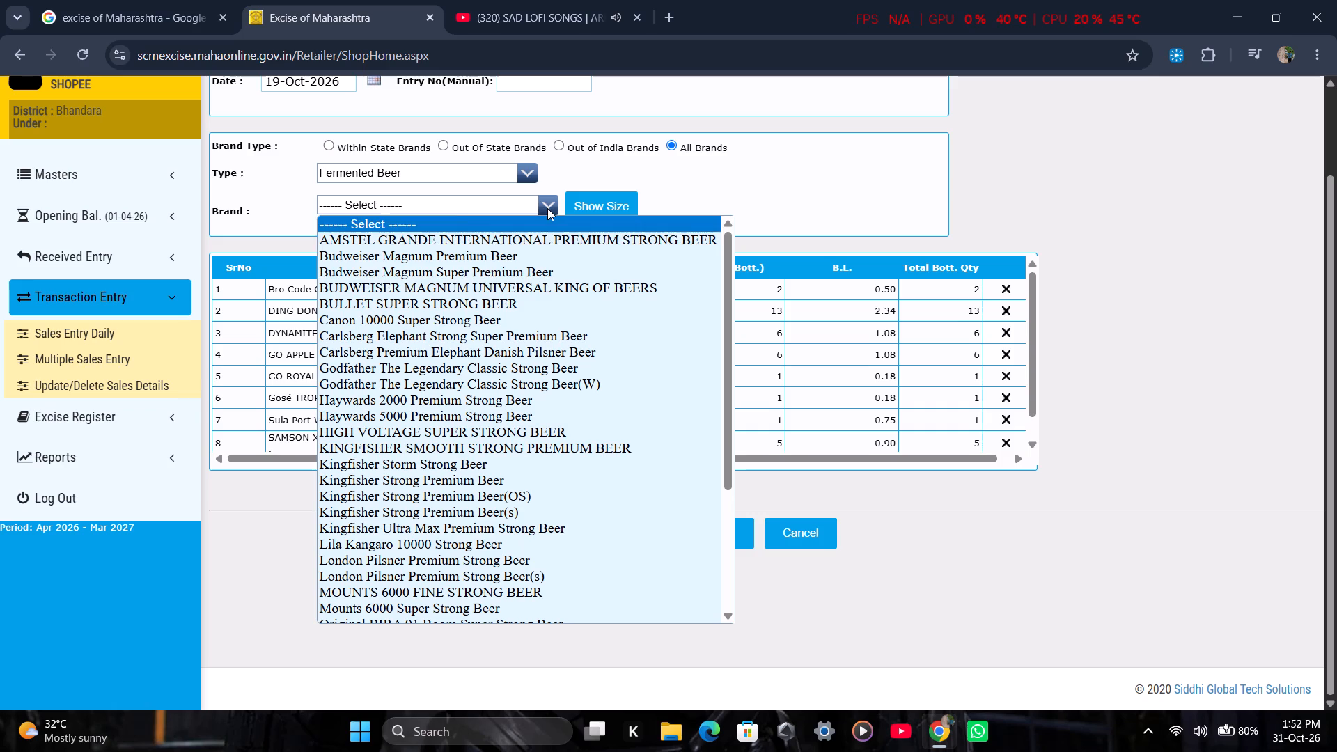
pyautogui.click(541, 279)
pyautogui.click(586, 201)
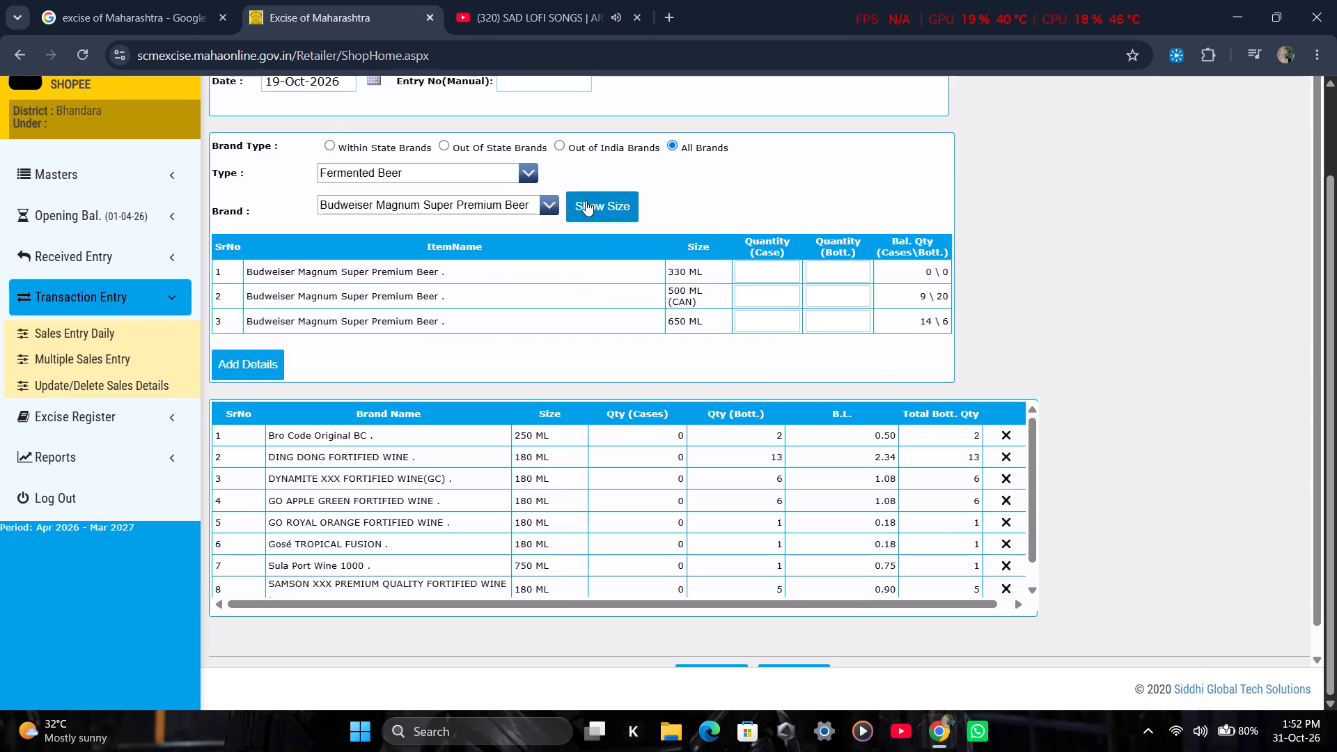
pyautogui.click(845, 324)
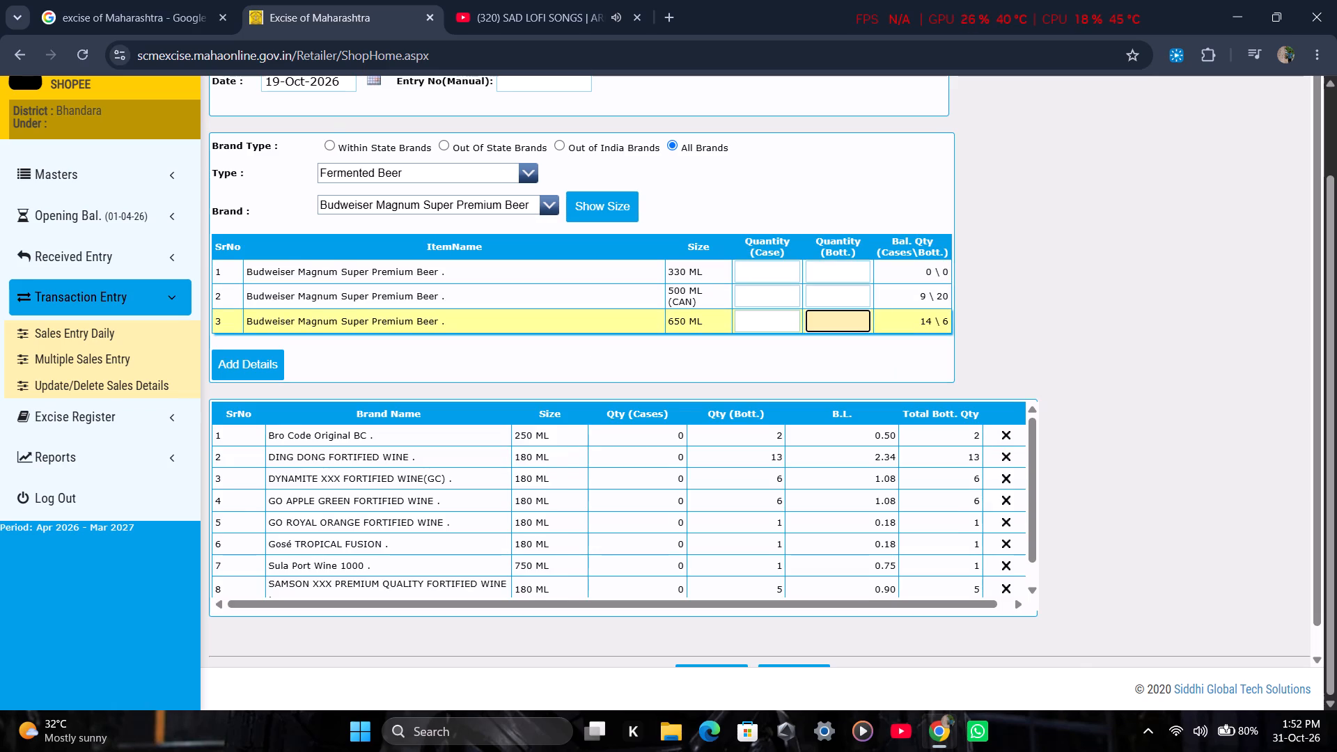
pyautogui.click(845, 291)
pyautogui.press('7')
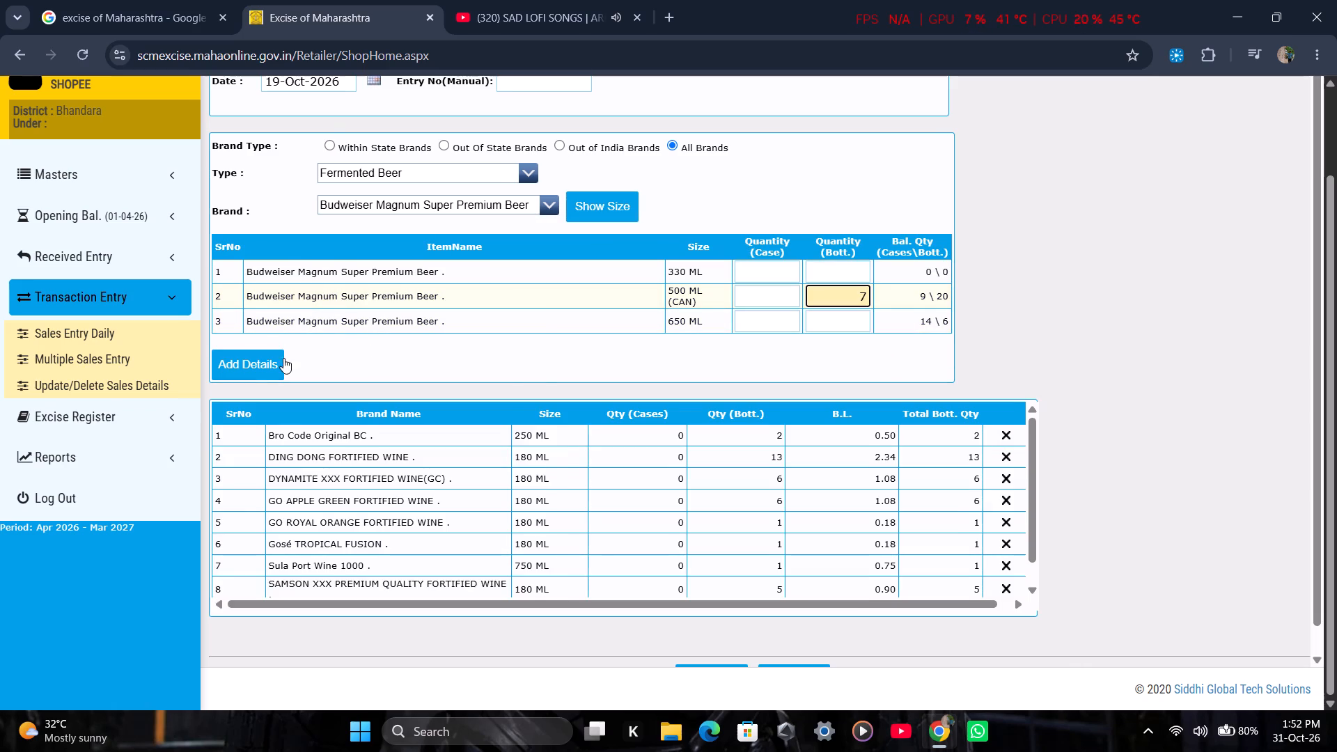
pyautogui.click(258, 366)
# Add a sale of 6 bottles of BULLET SUPER STRONG BEER 650 ML to the entry.
pyautogui.scroll(-8, 439, 360)
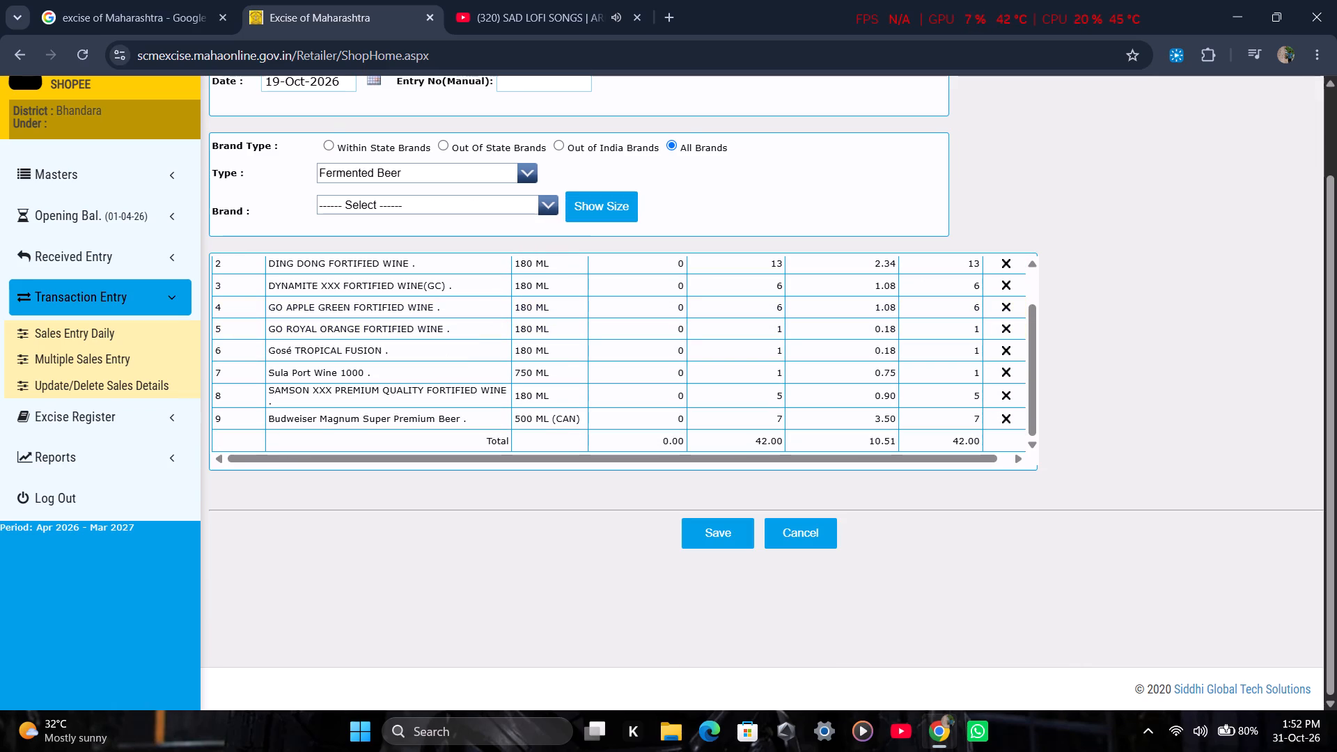
pyautogui.click(555, 198)
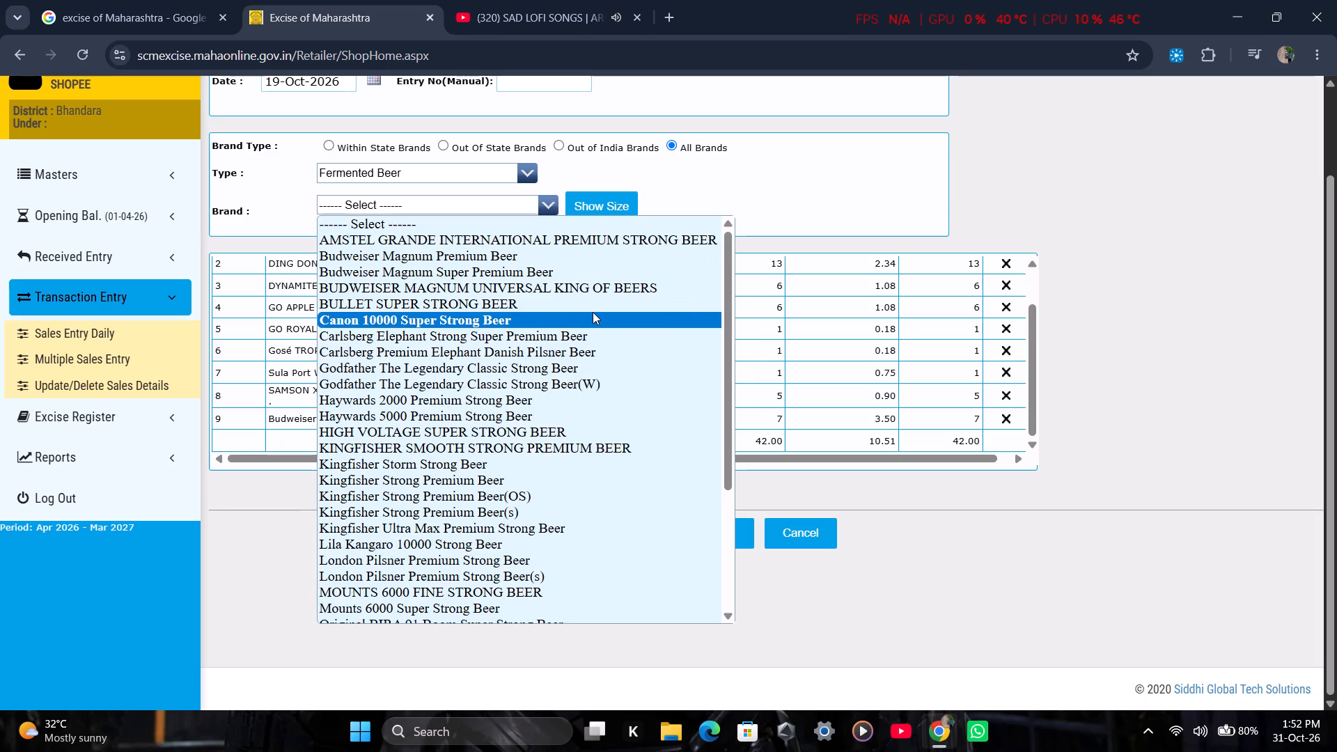
pyautogui.click(593, 309)
pyautogui.click(603, 206)
pyautogui.click(854, 299)
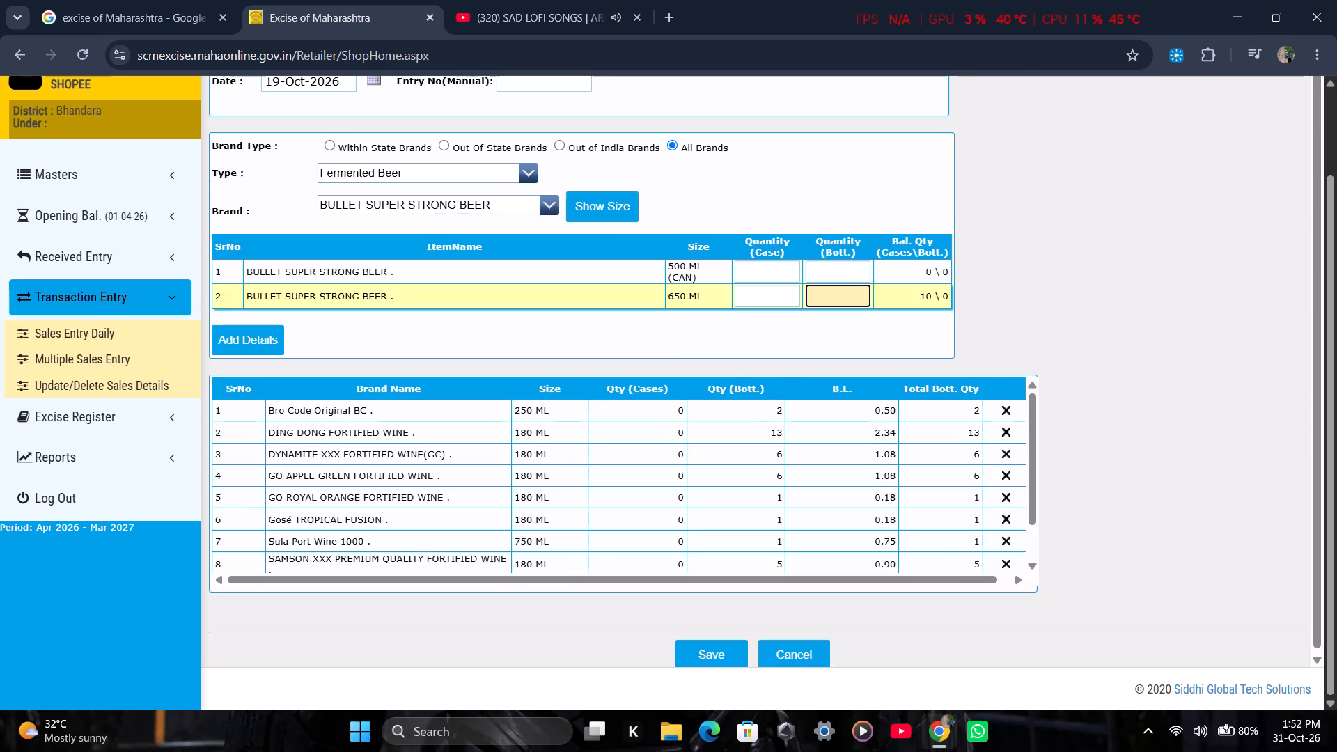
pyautogui.press('6')
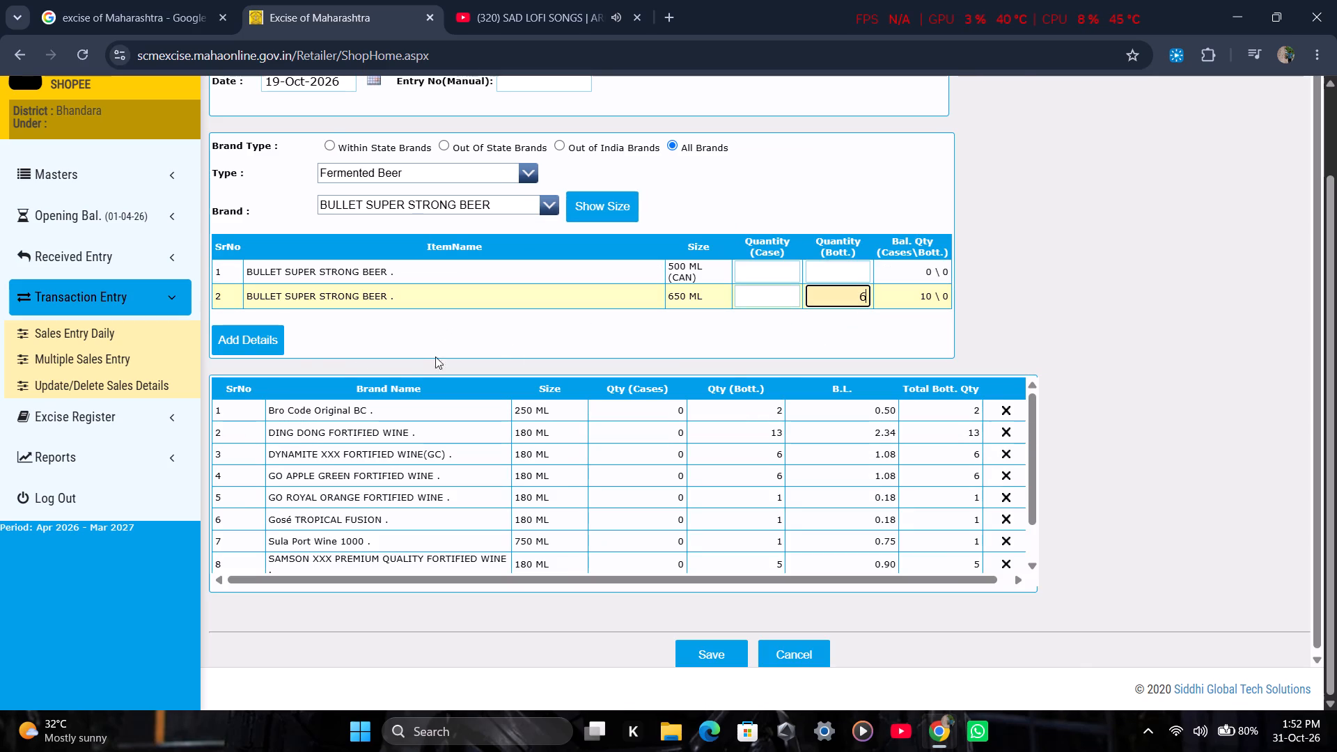
pyautogui.click(239, 334)
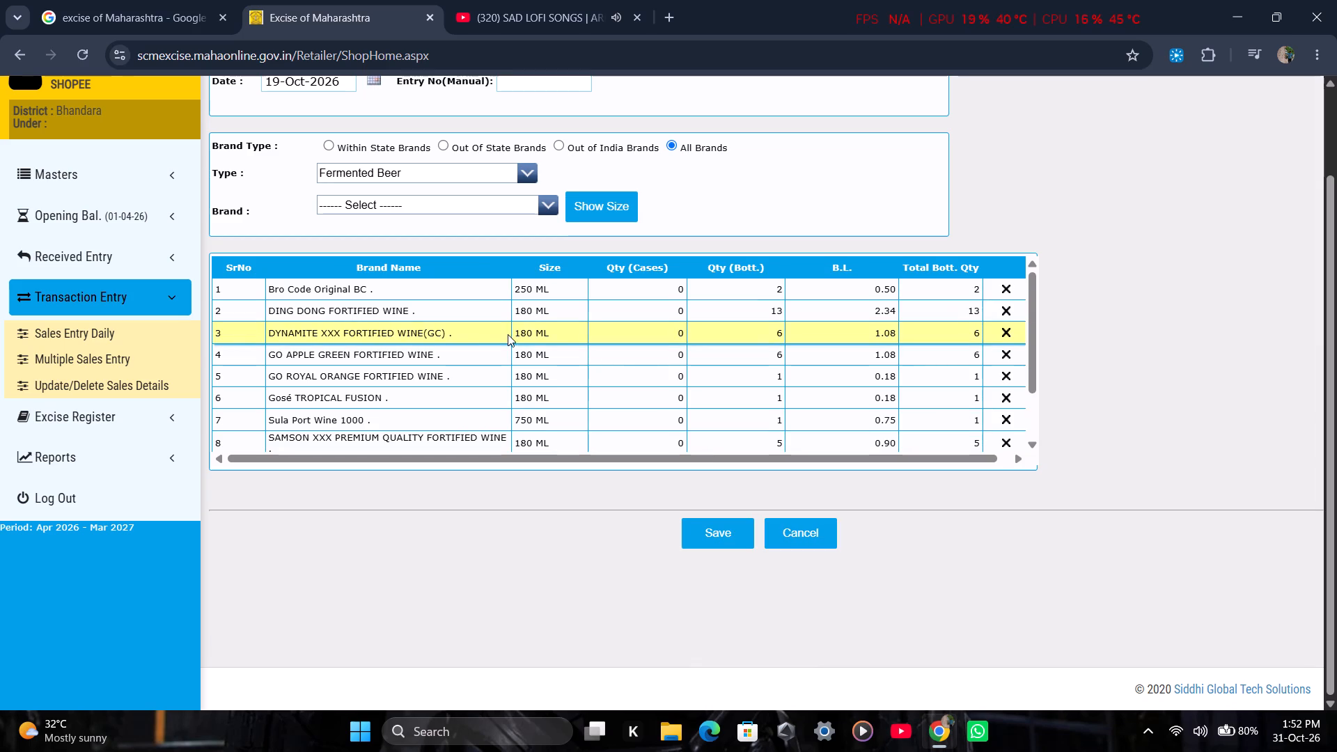
# Add sales of Carlsberg Elephant Strong Super Premium Beer: 5 bottles of 650 ML and 3 cans of 500 ML.
pyautogui.scroll(-9, 544, 365)
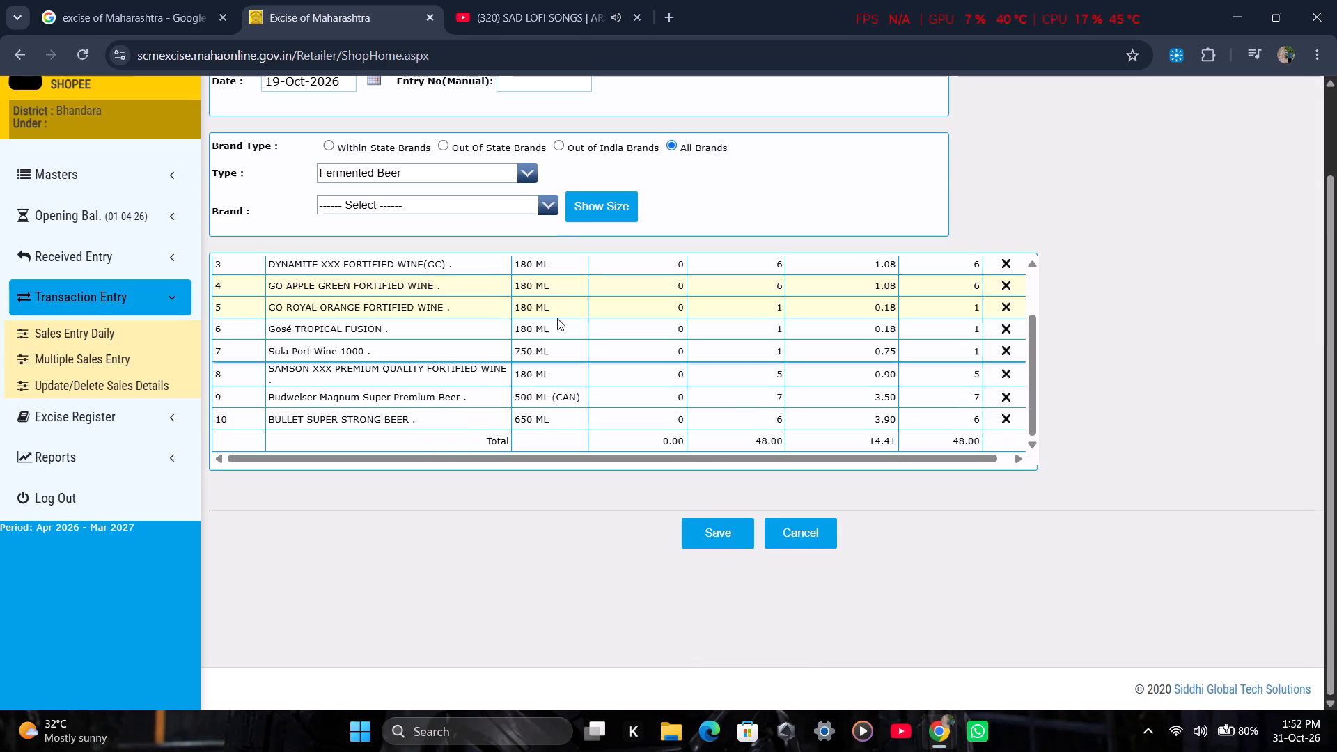
pyautogui.click(546, 210)
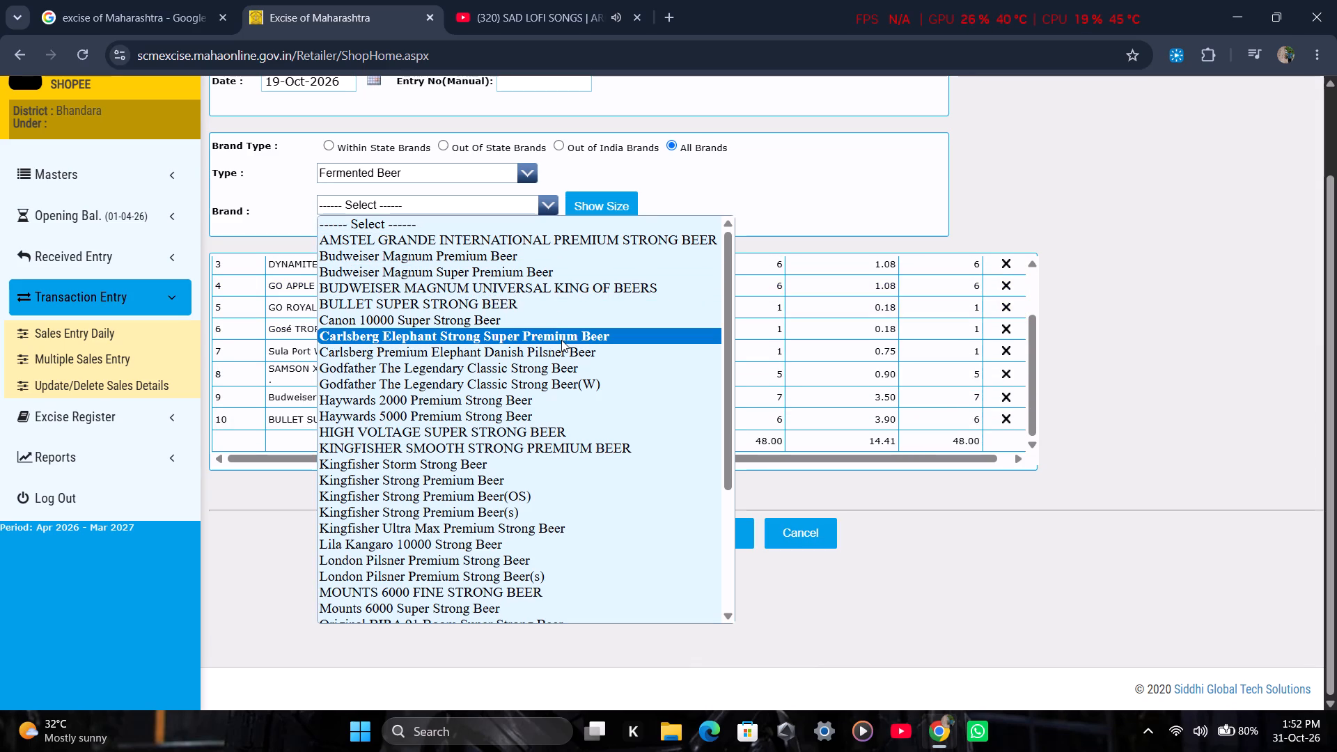
pyautogui.click(561, 340)
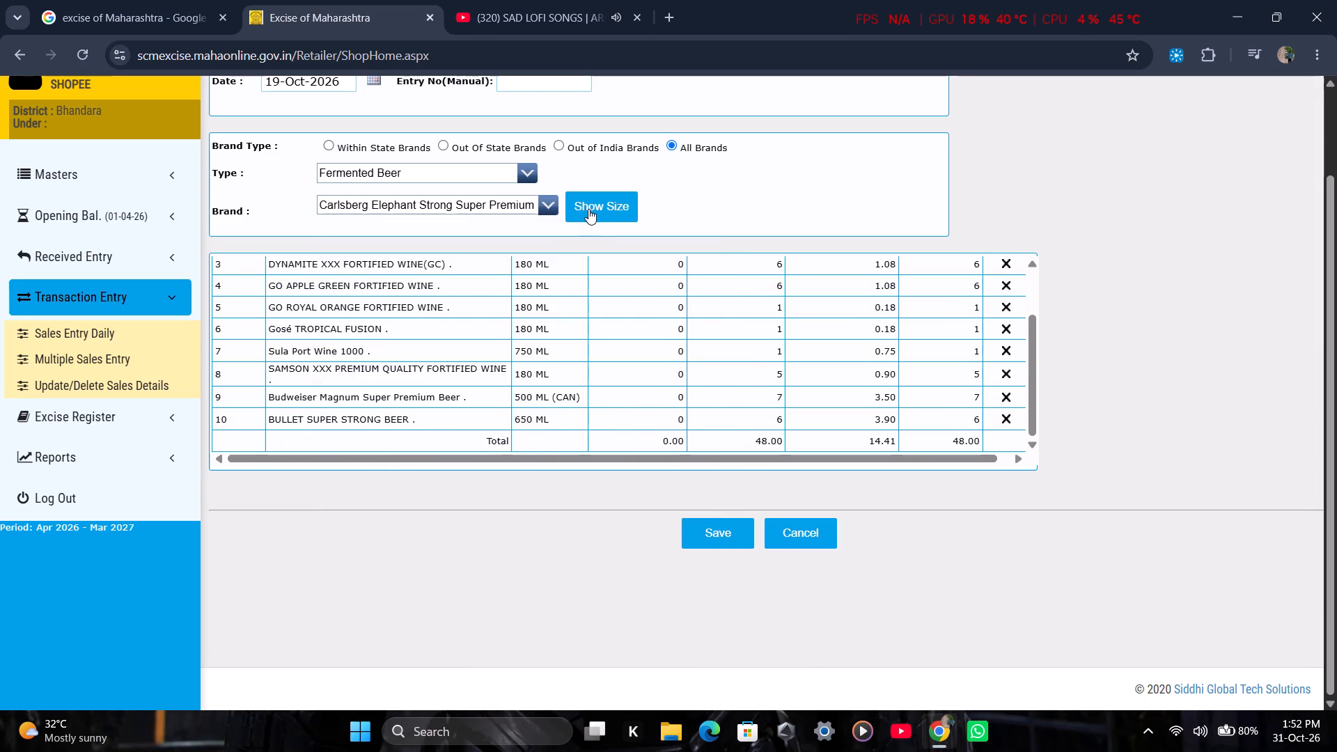
pyautogui.click(588, 209)
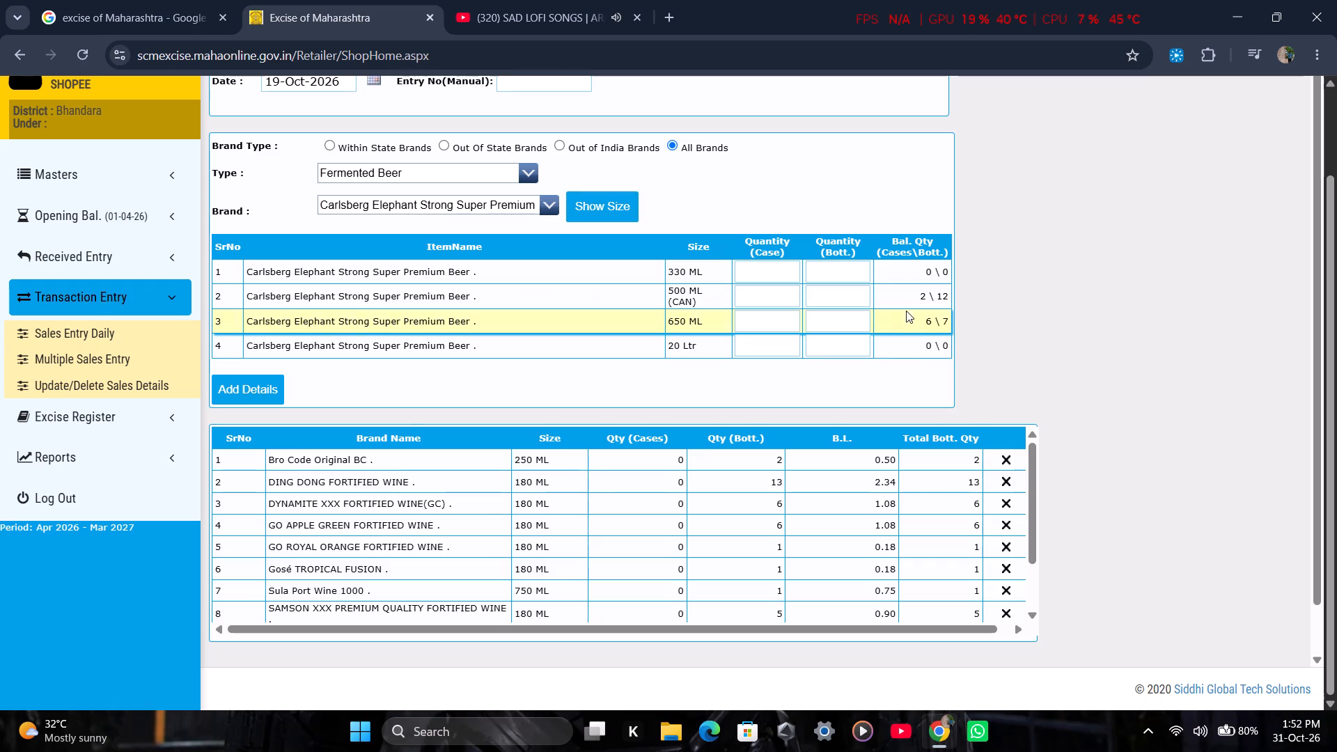
pyautogui.click(841, 325)
pyautogui.press('5')
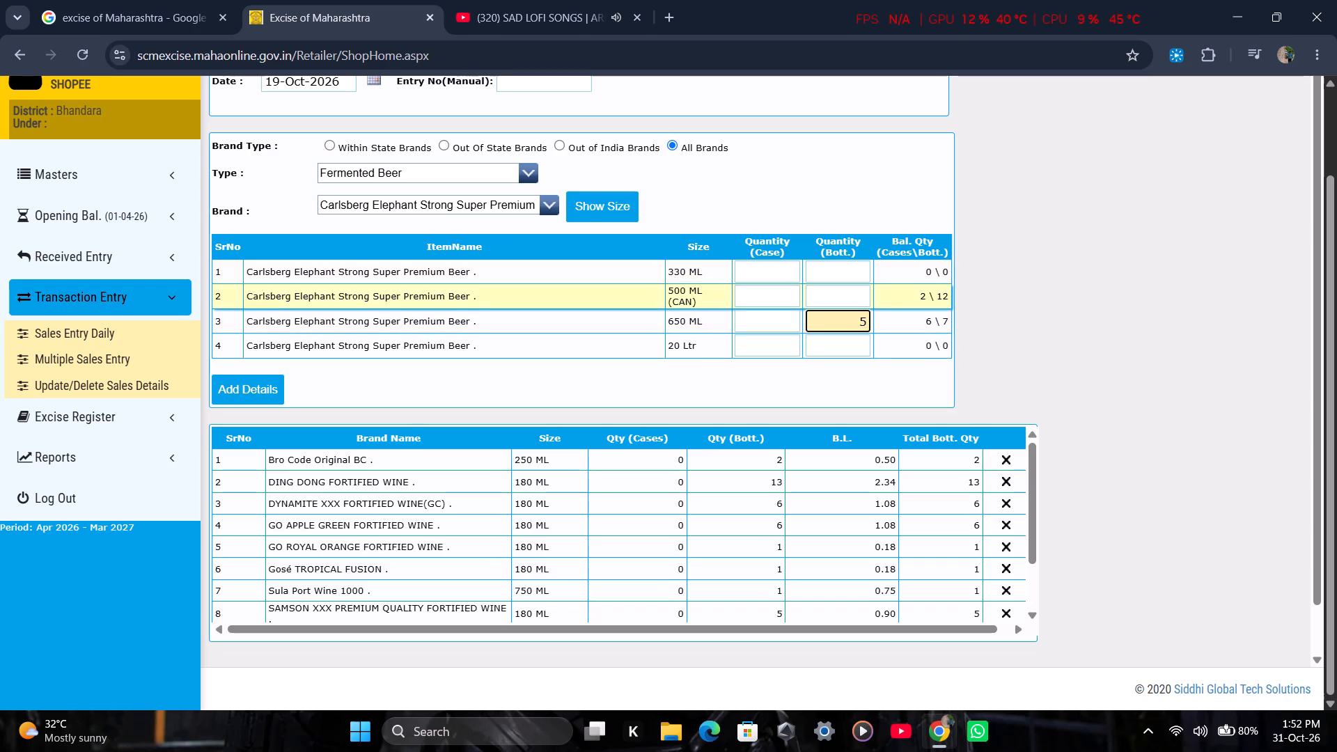
pyautogui.click(829, 290)
pyautogui.press('3')
pyautogui.click(242, 399)
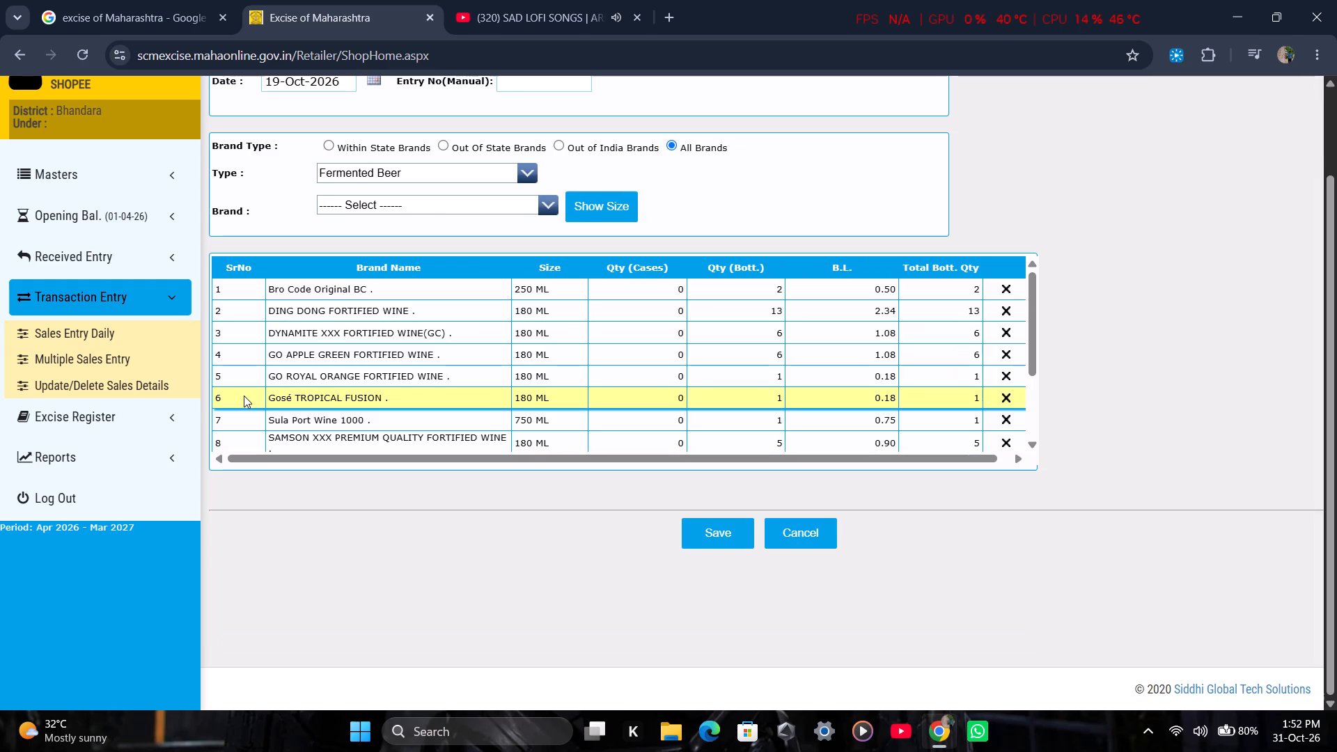
# Add a sale of 4 Godfather The Legendary Classic Strong Beer 500 ML cans to the entry.
pyautogui.scroll(-7, 396, 421)
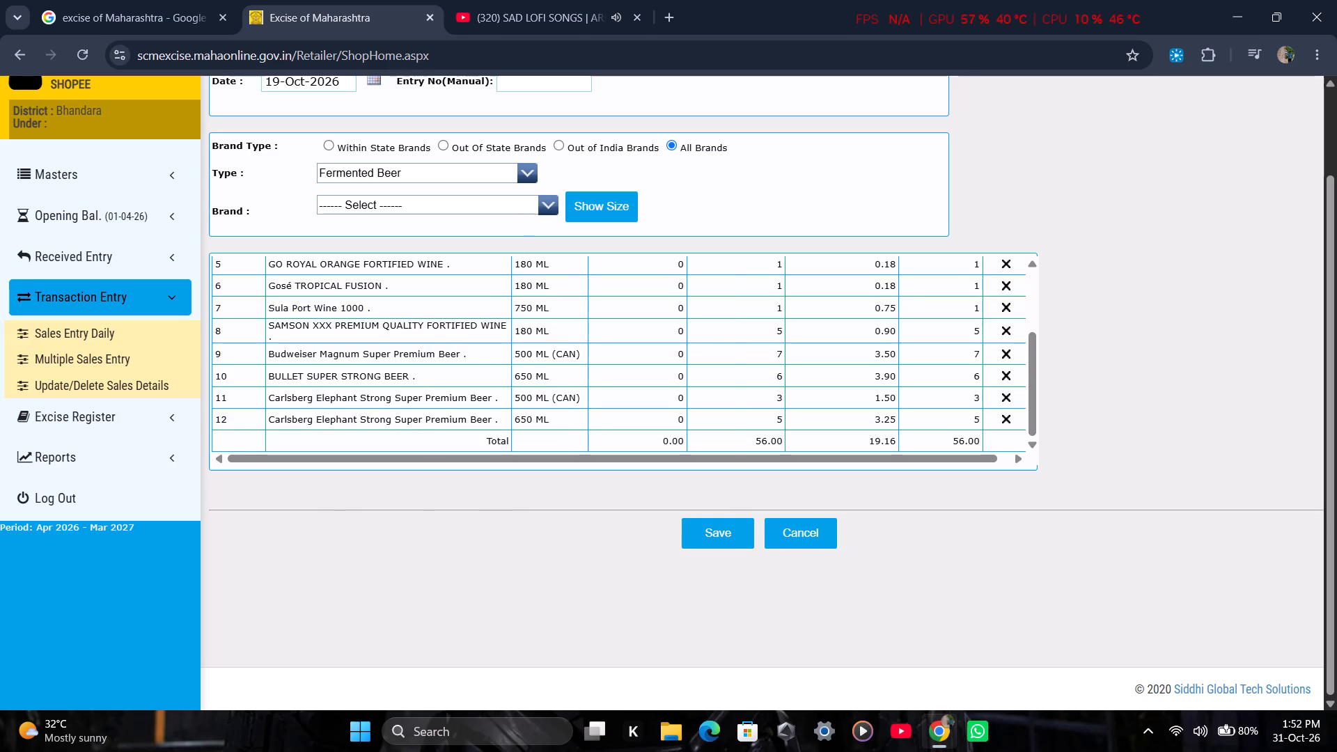
pyautogui.click(549, 204)
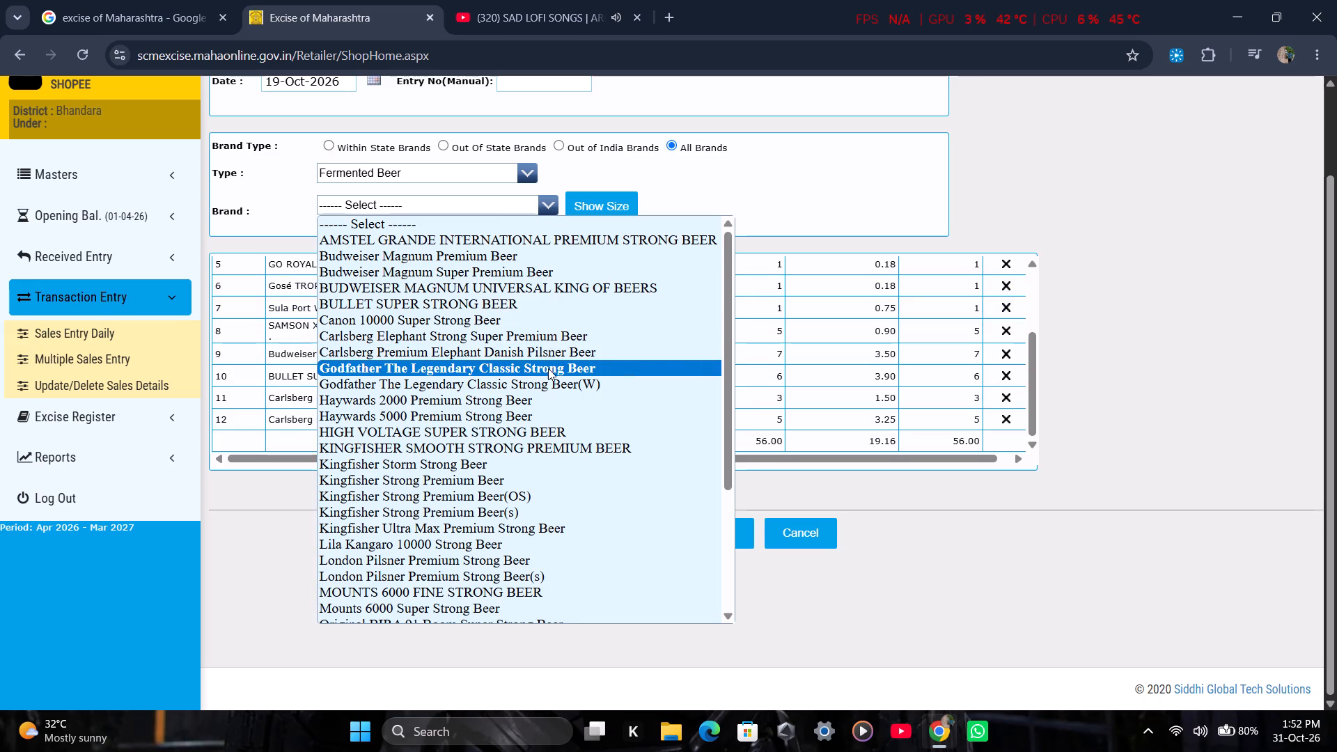
pyautogui.click(548, 368)
pyautogui.click(593, 202)
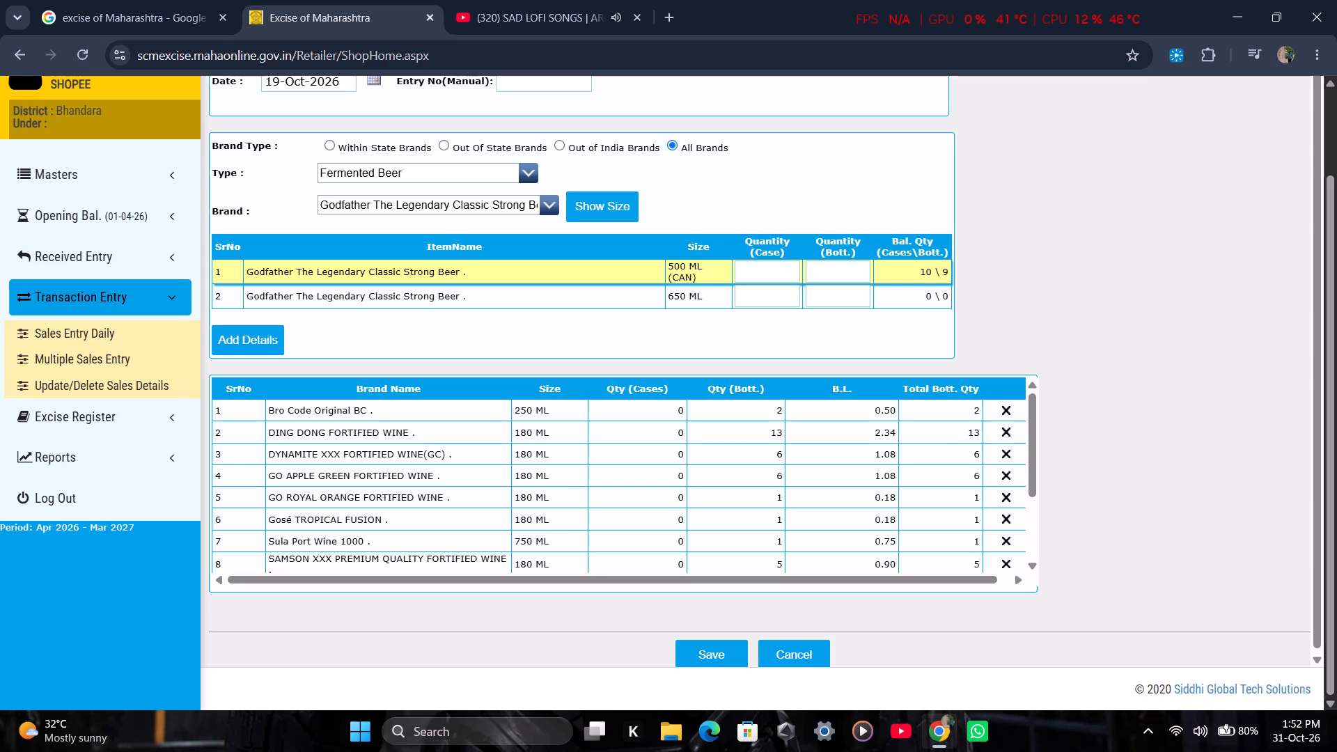
pyautogui.click(847, 274)
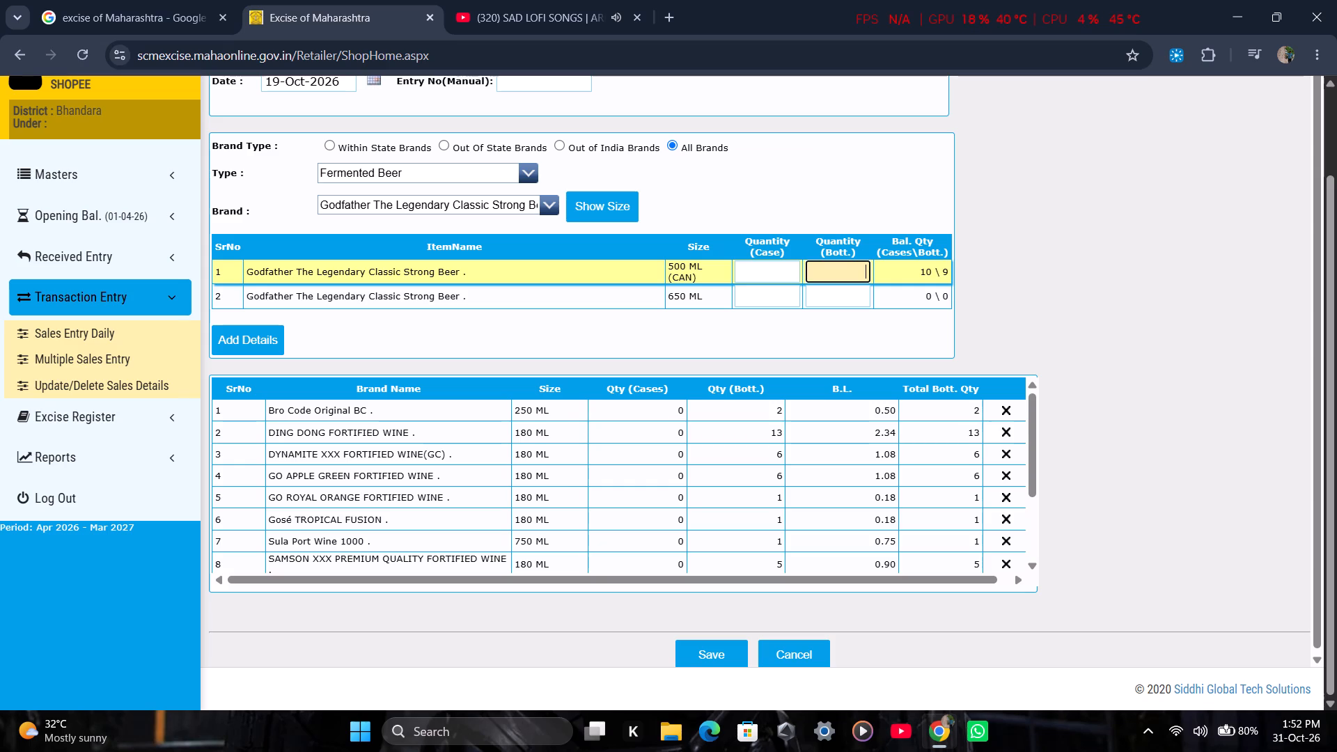
pyautogui.press('4')
pyautogui.click(263, 348)
# Add a sale of 2 Haywards 2000 Premium Strong Beer 500 ML cans to the entry.
pyautogui.scroll(-4, 502, 314)
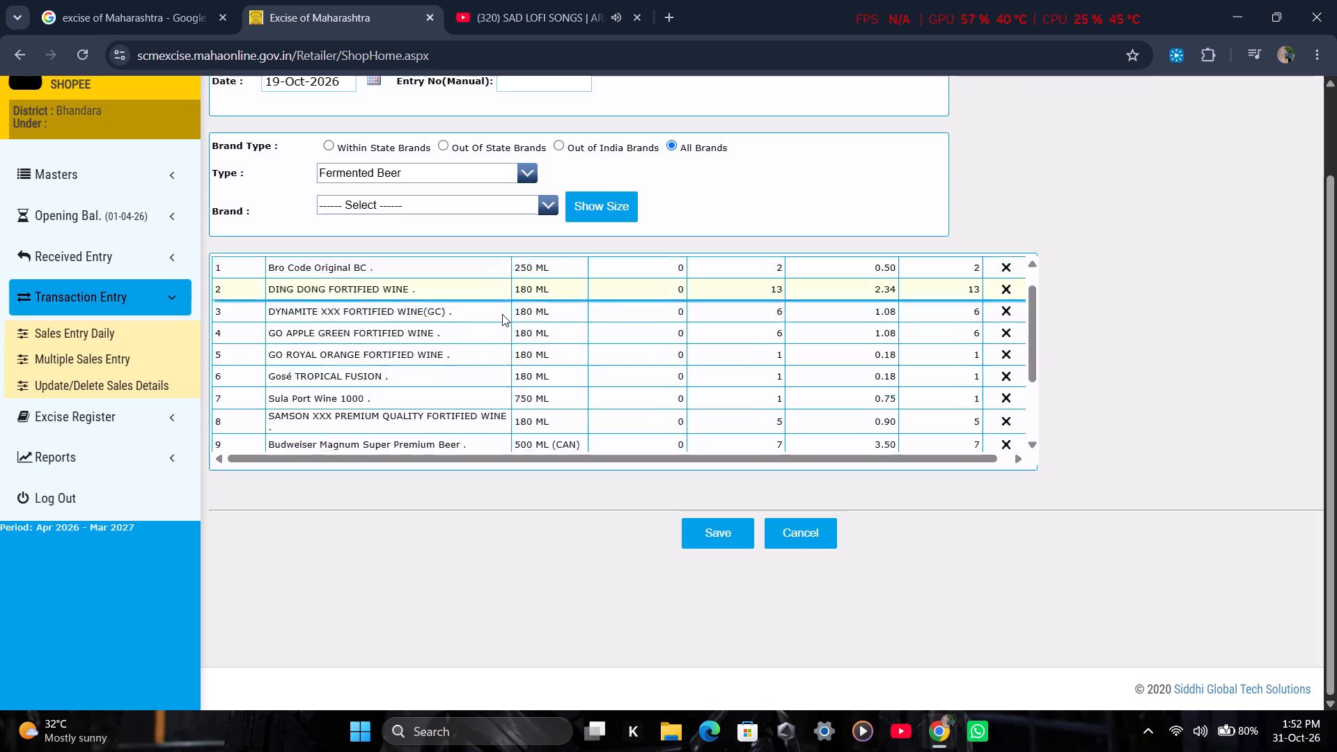
pyautogui.scroll(-5, 502, 314)
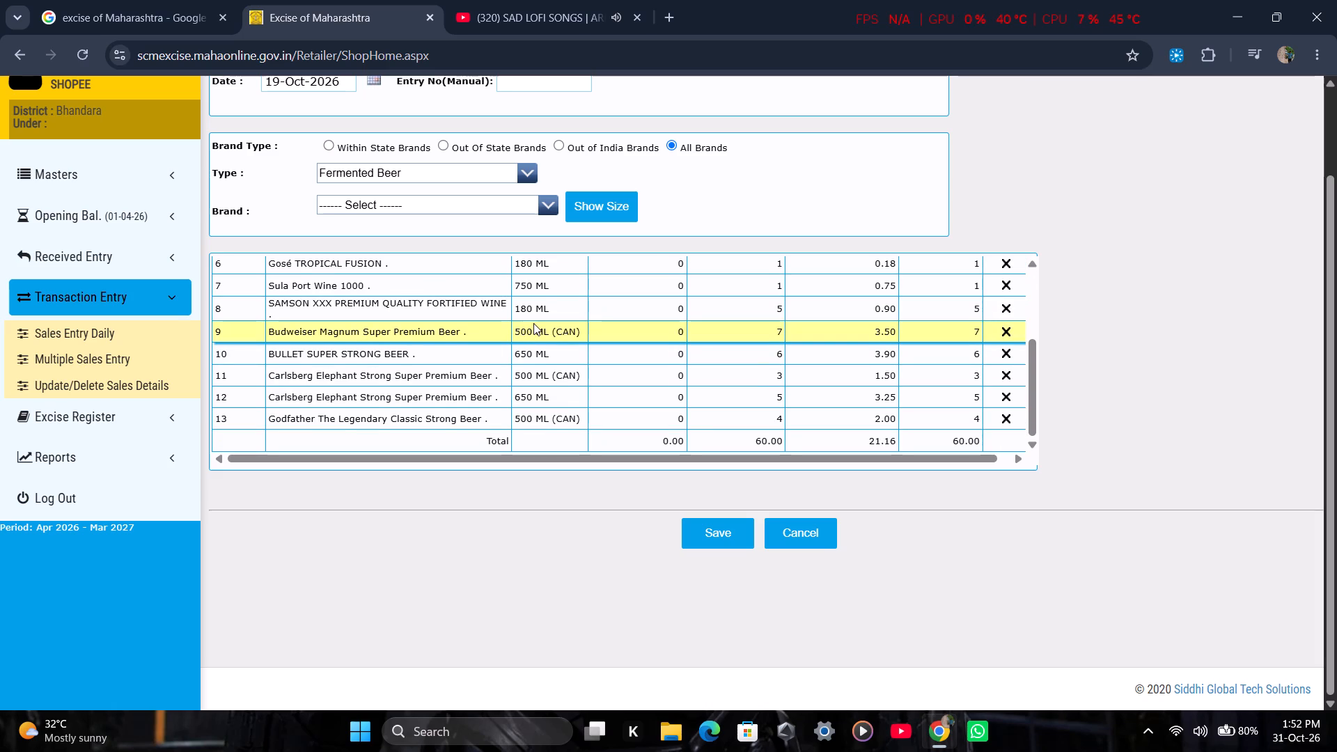
pyautogui.click(552, 210)
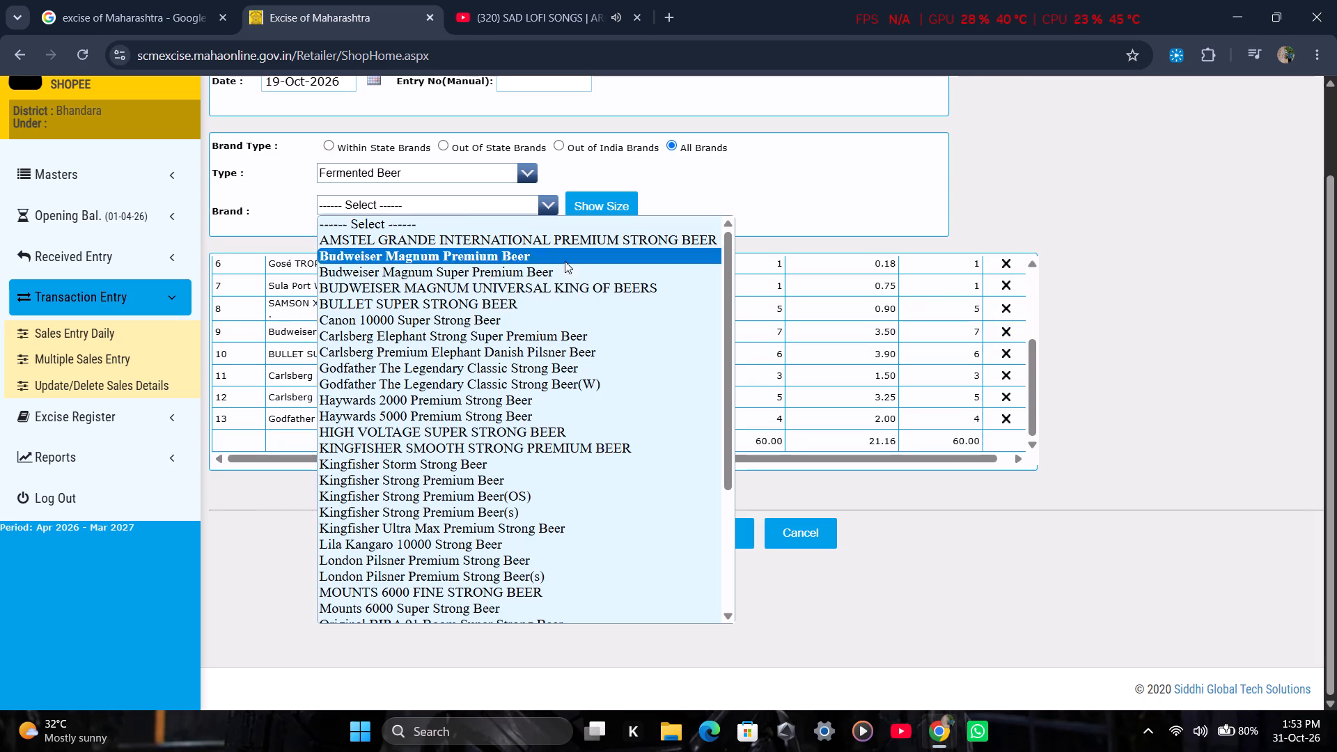
pyautogui.click(575, 407)
pyautogui.click(593, 207)
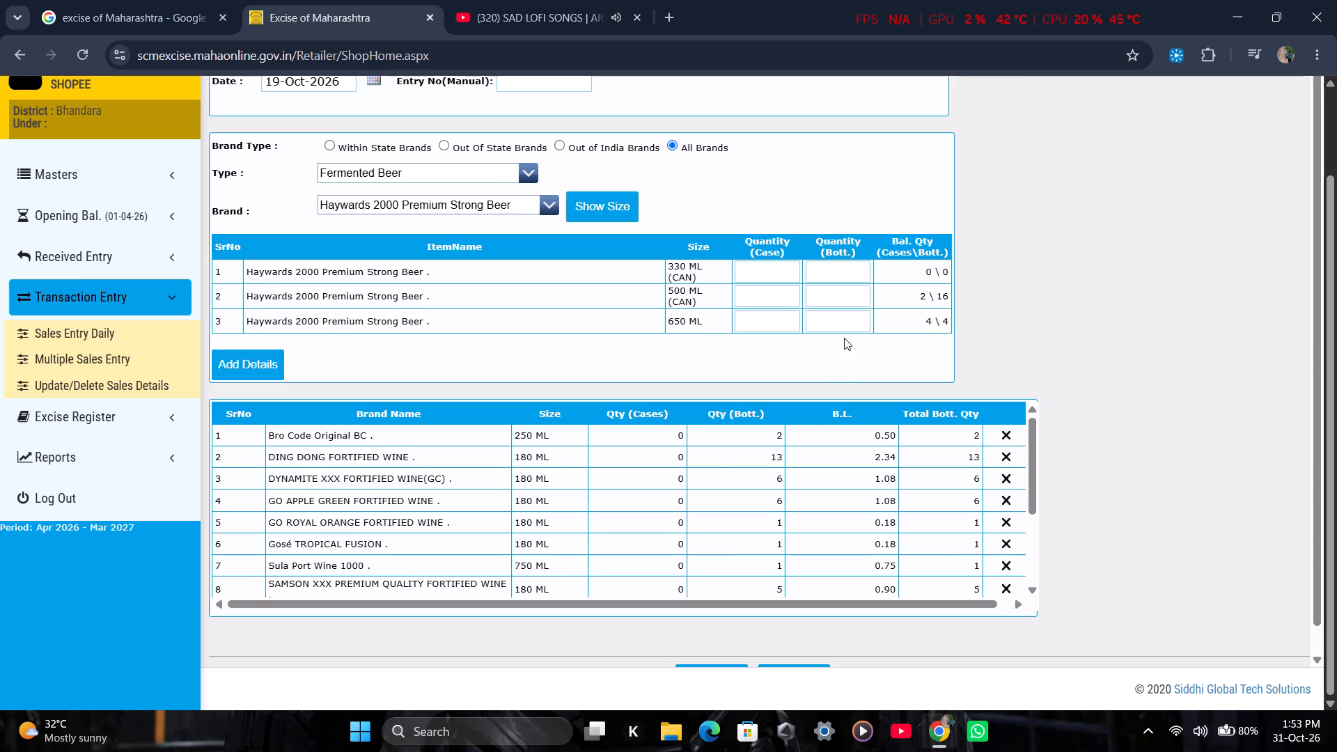
pyautogui.click(851, 299)
pyautogui.press('2')
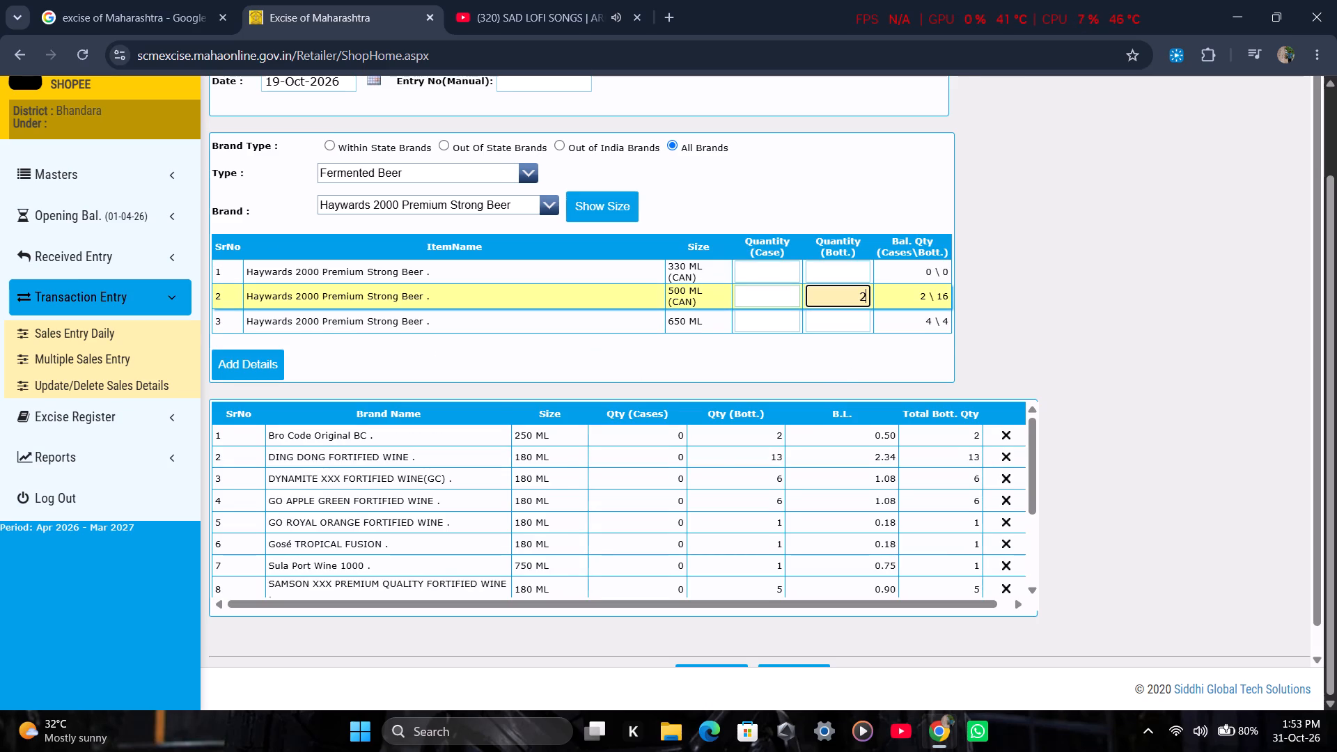
pyautogui.click(253, 363)
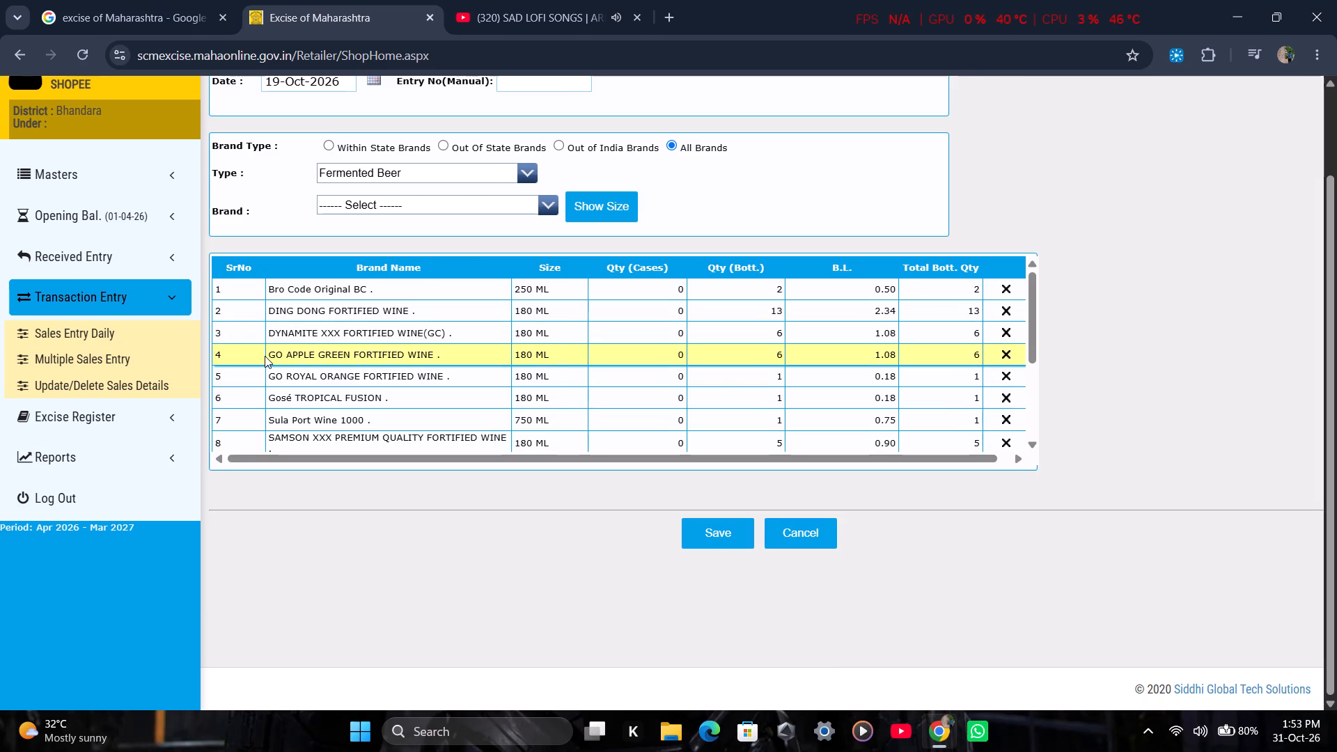
# Add sales of Haywards 5000 Premium Strong Beer: 6 bottles of 650 ML and 5 cans of 500 ML.
pyautogui.scroll(-8, 265, 356)
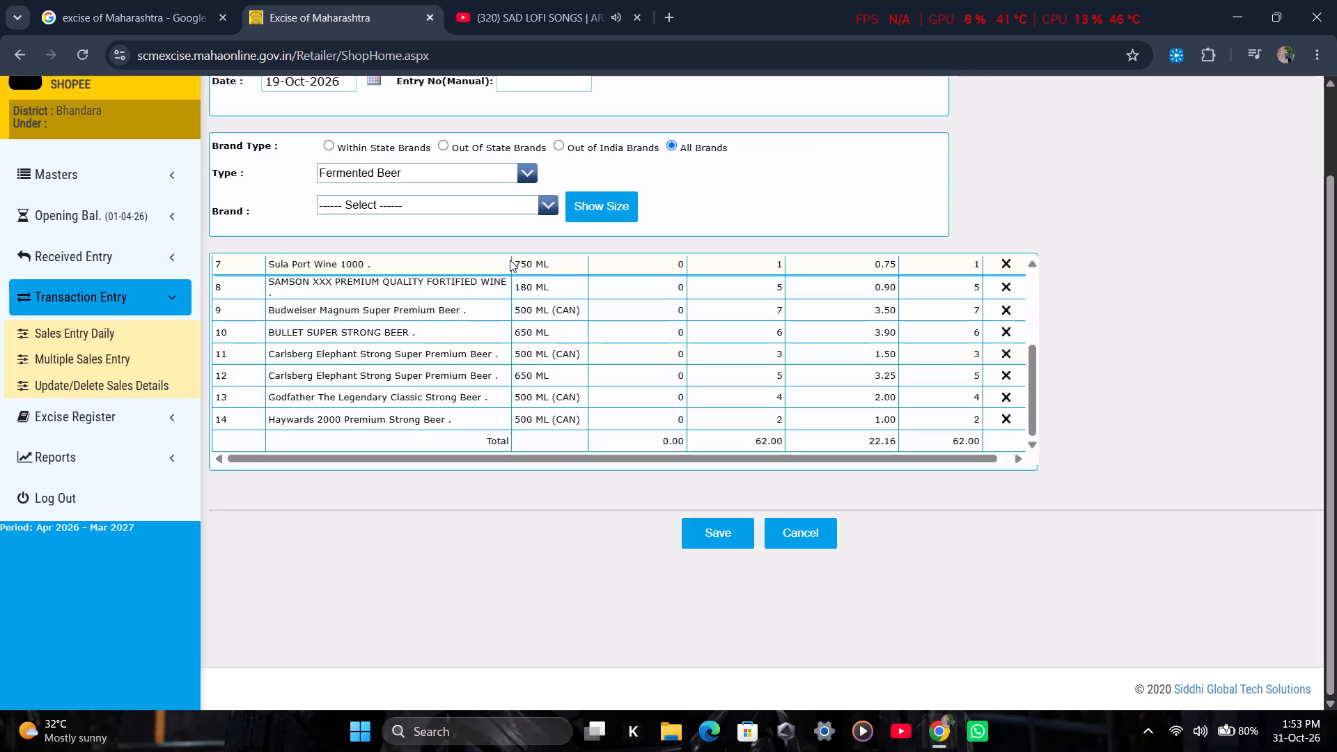
pyautogui.click(551, 206)
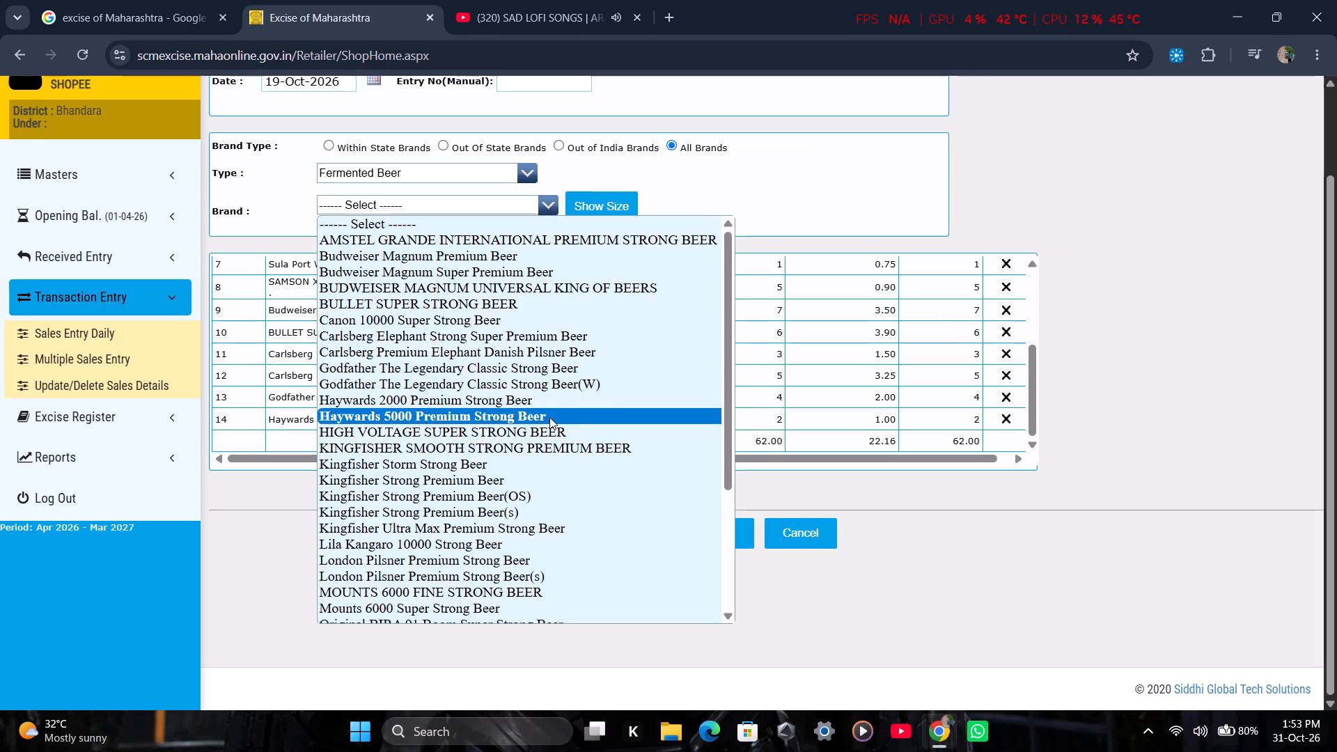
pyautogui.click(549, 417)
pyautogui.click(597, 197)
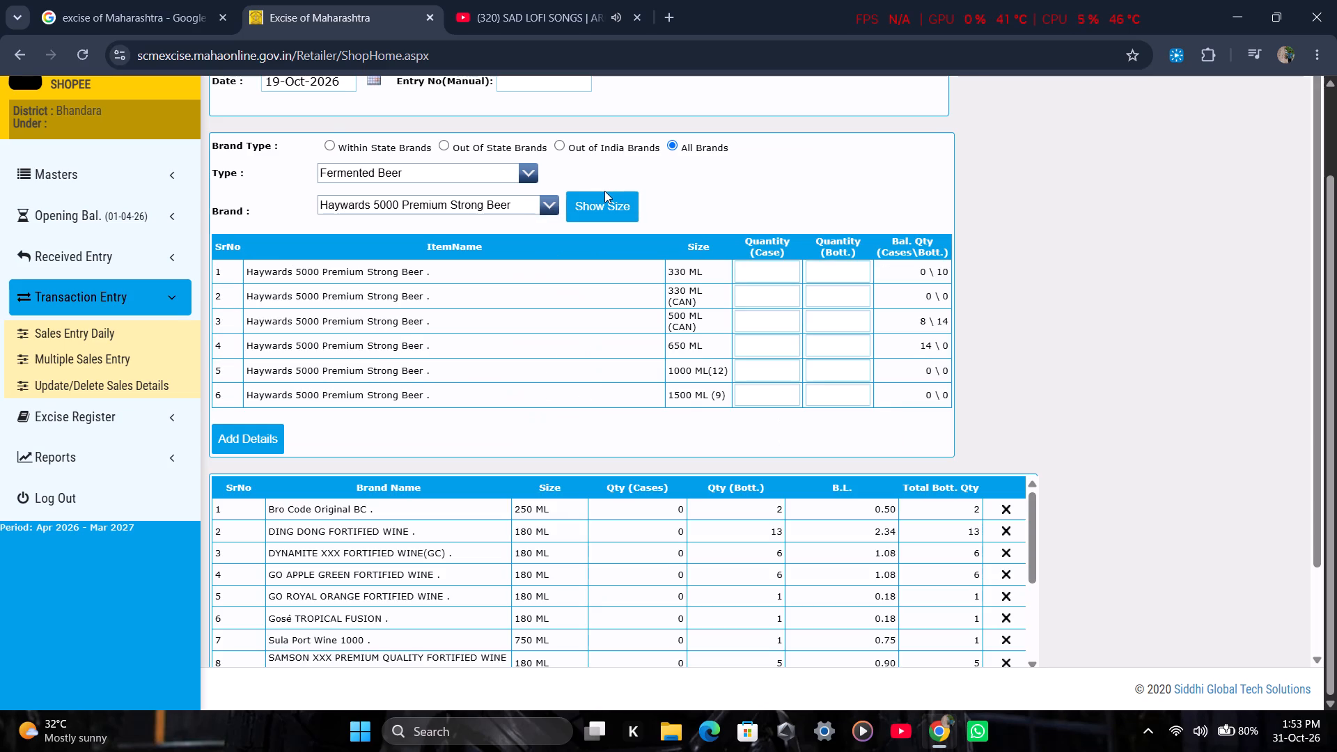
pyautogui.click(845, 347)
pyautogui.press('6')
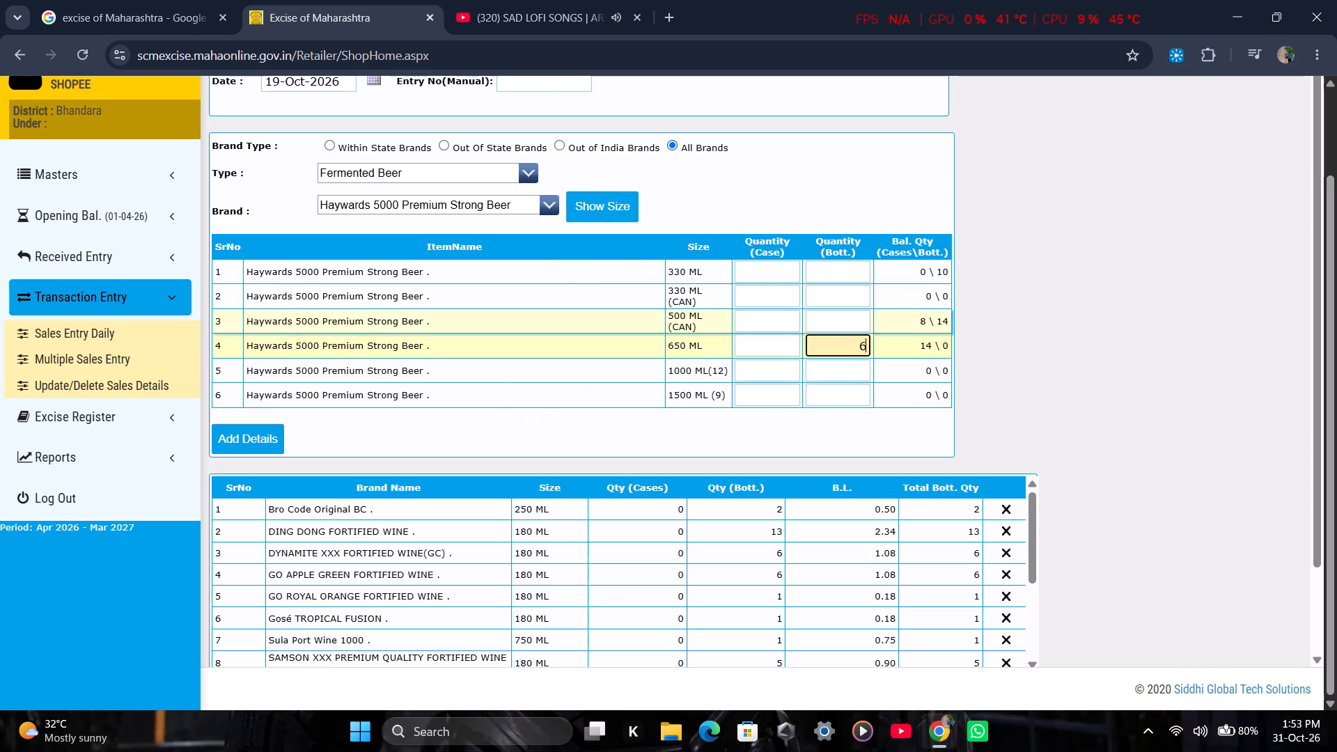
pyautogui.click(852, 320)
pyautogui.press('5')
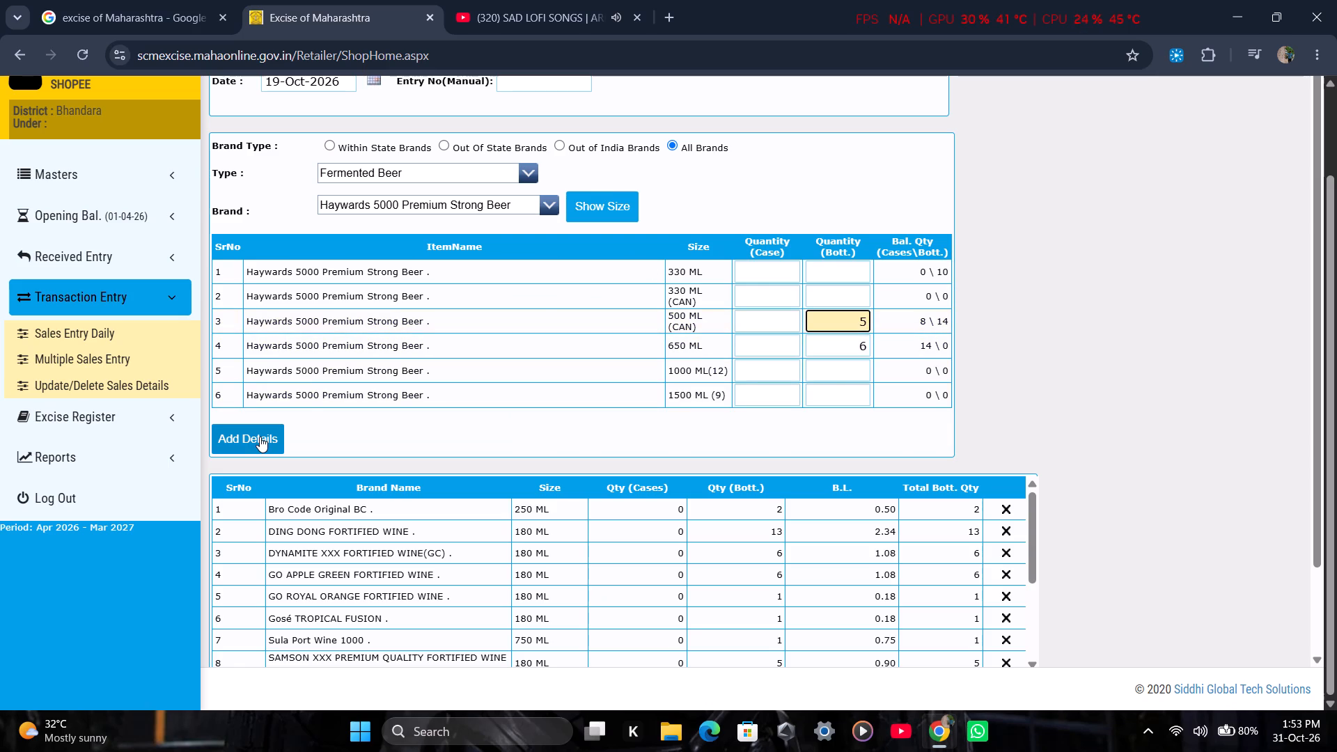
pyautogui.click(260, 437)
# Add sales of Kingfisher Ultra Max Premium Strong Beer: 2 bottles of 650 ML and 3 cans of 500 ML.
pyautogui.scroll(-8, 445, 359)
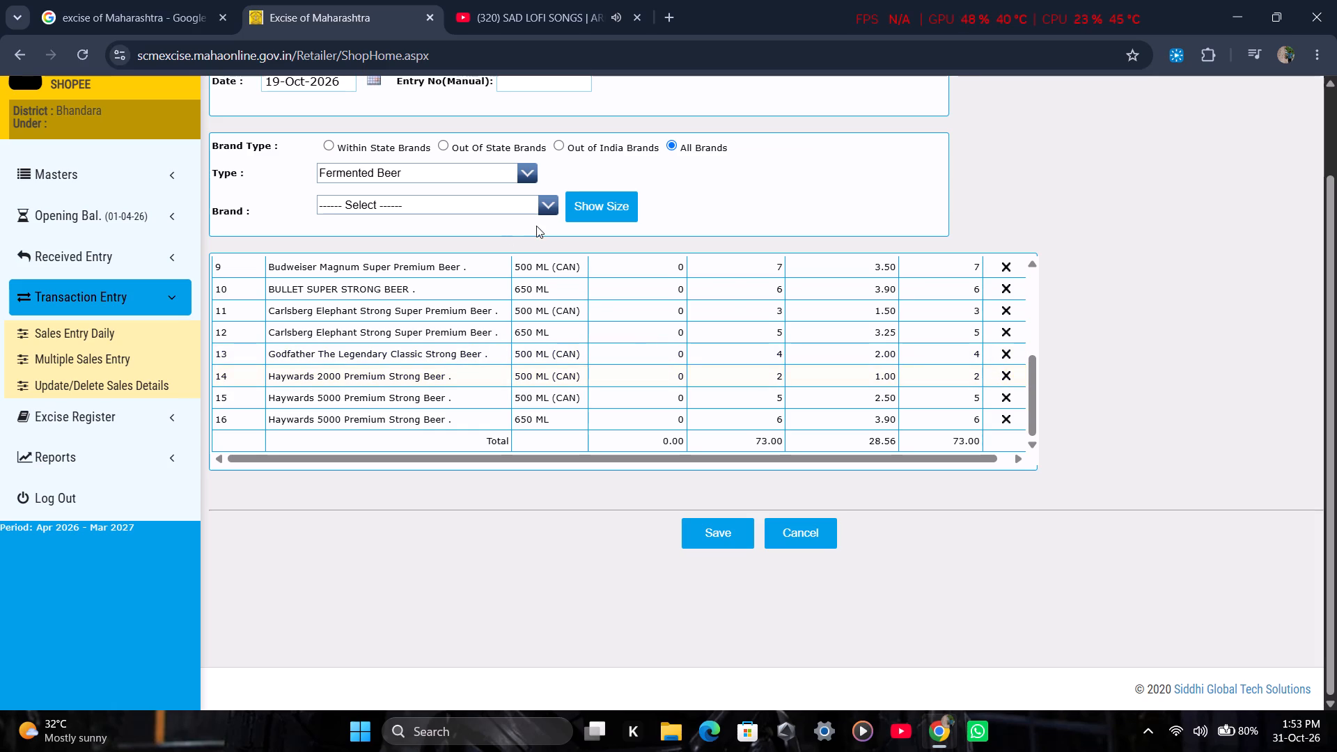
pyautogui.click(554, 205)
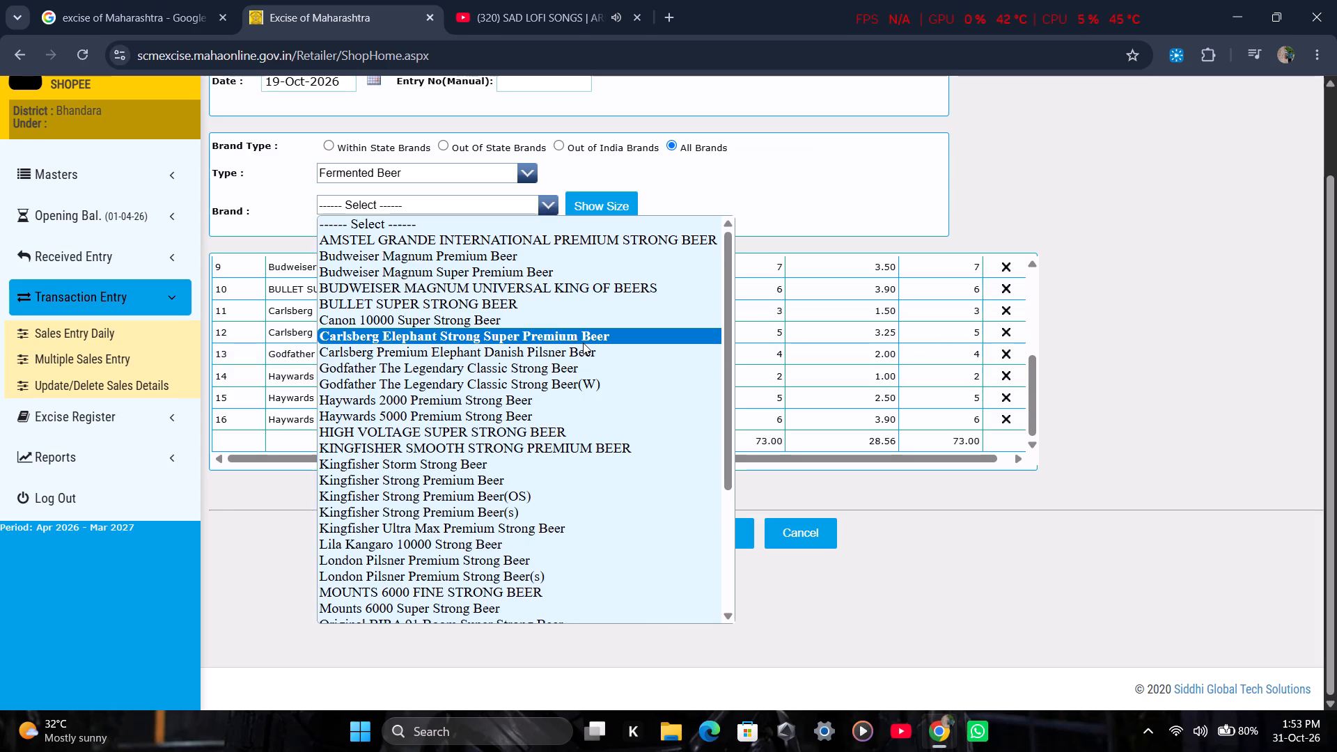
pyautogui.click(634, 529)
pyautogui.click(603, 208)
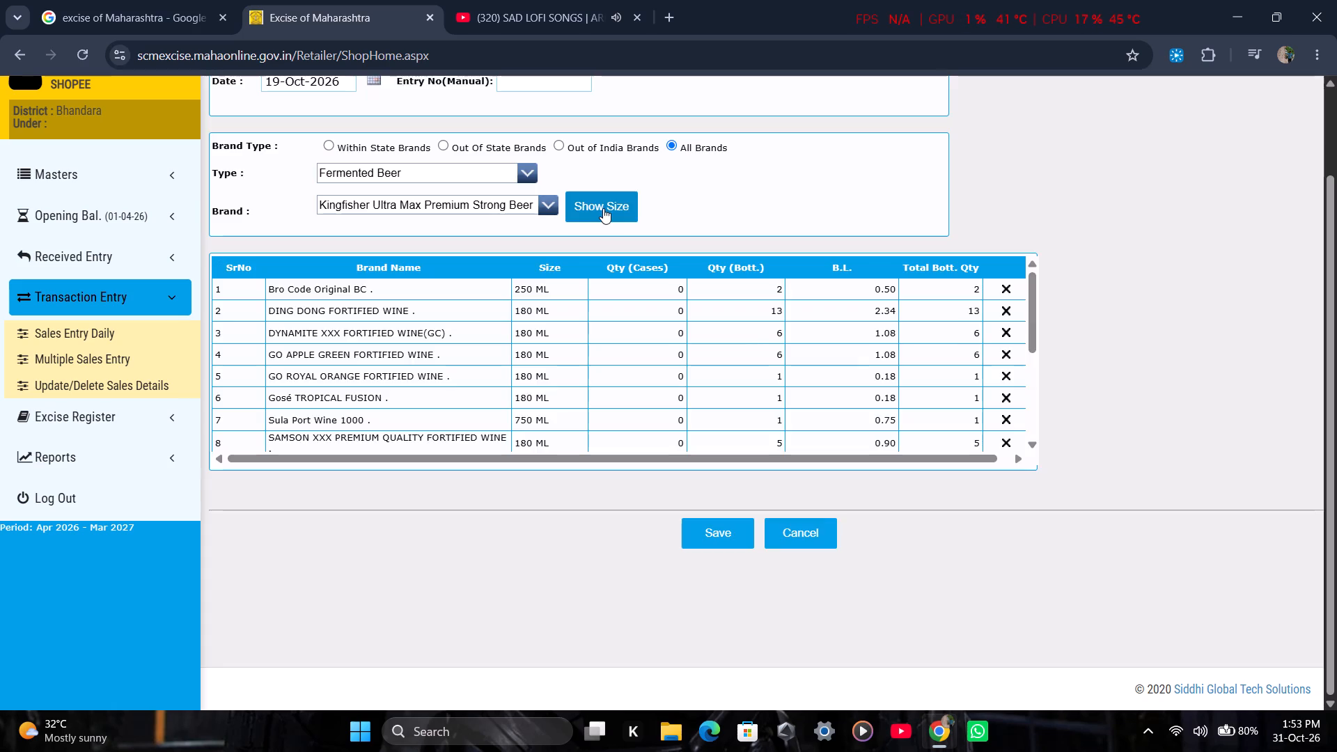
pyautogui.click(824, 352)
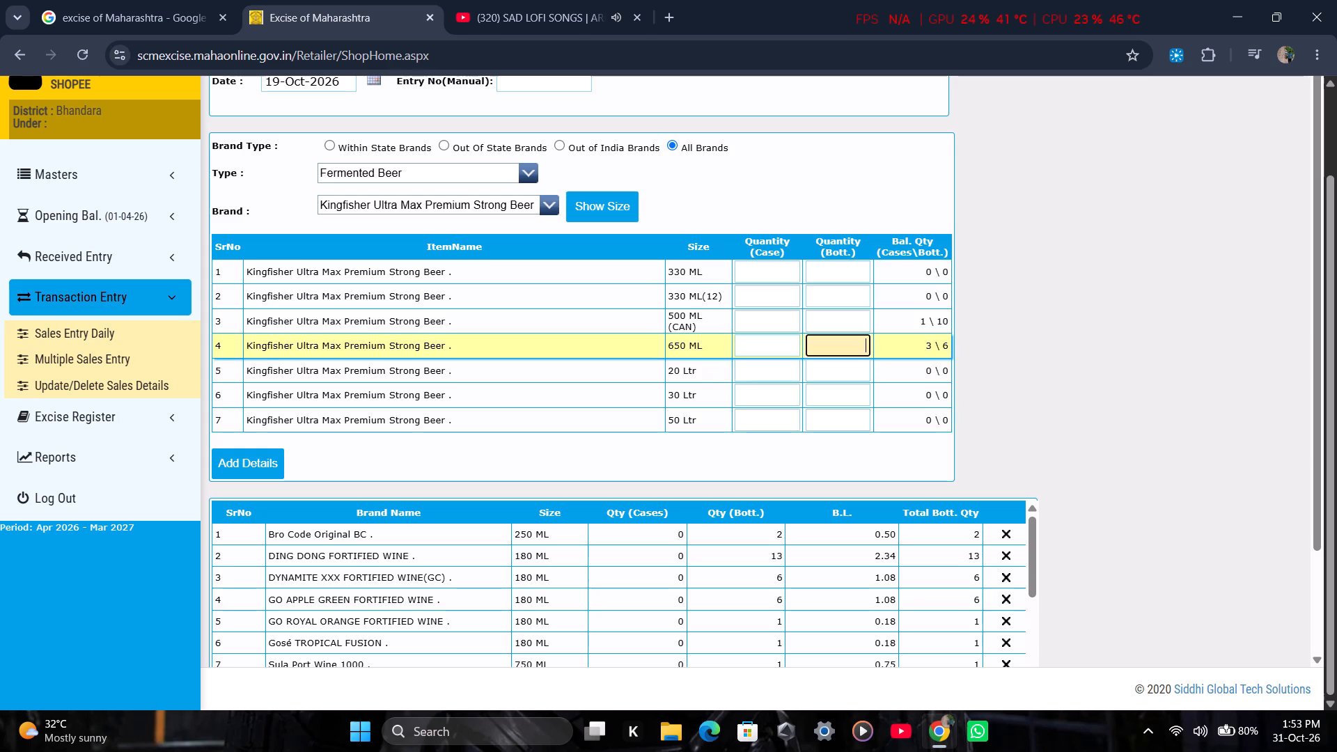
pyautogui.press('2')
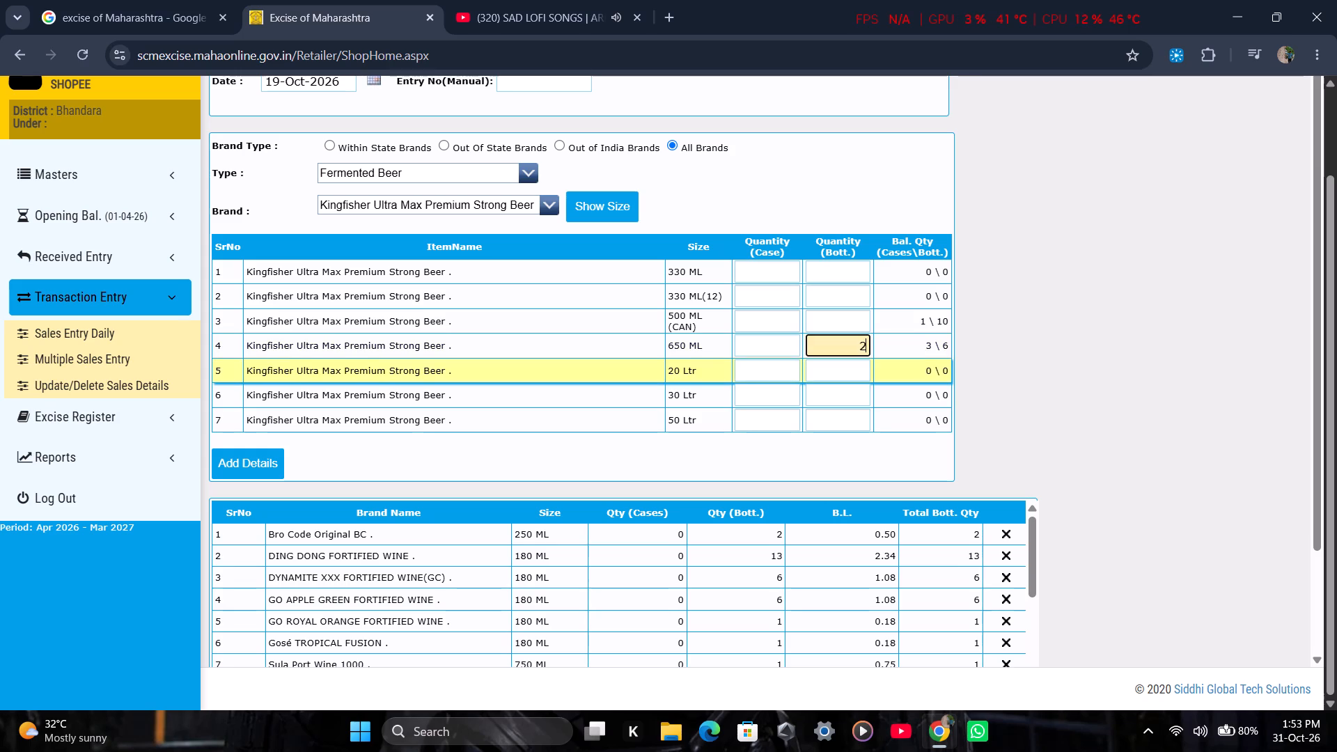
pyautogui.click(814, 320)
pyautogui.press('3')
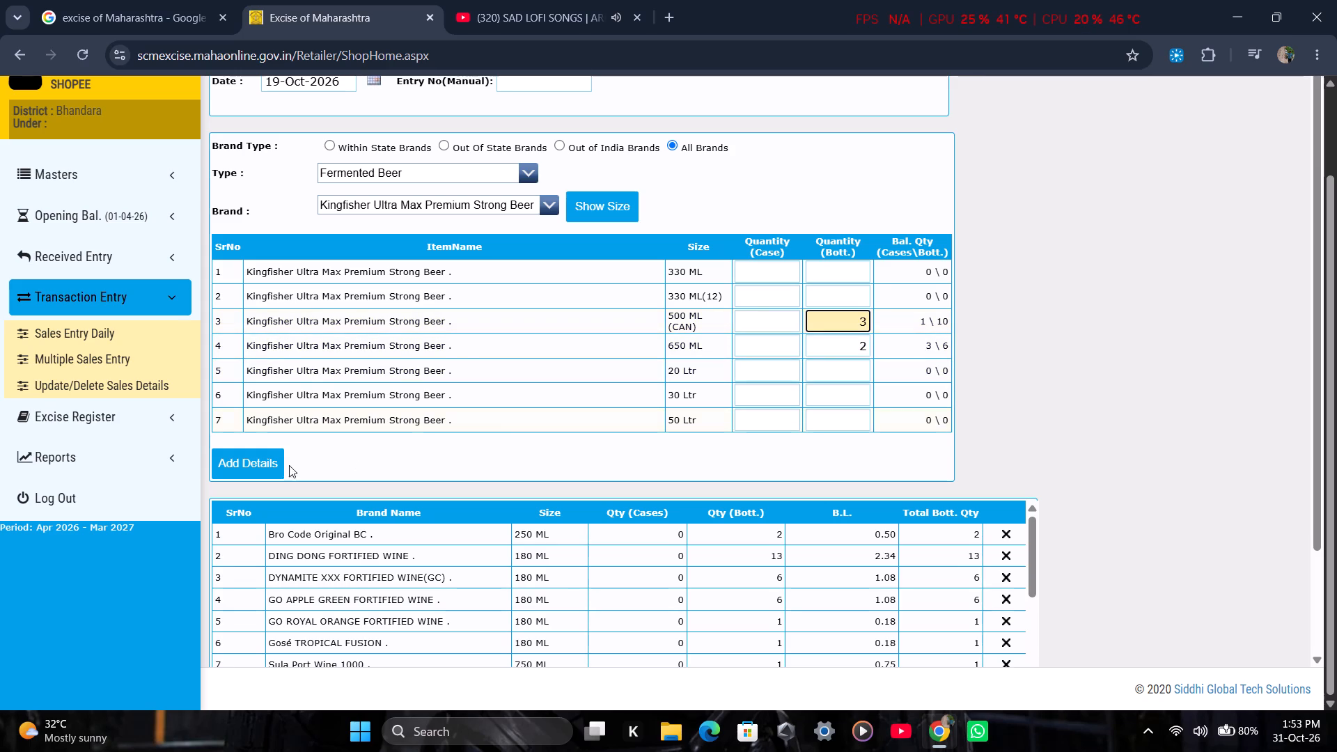
pyautogui.click(255, 458)
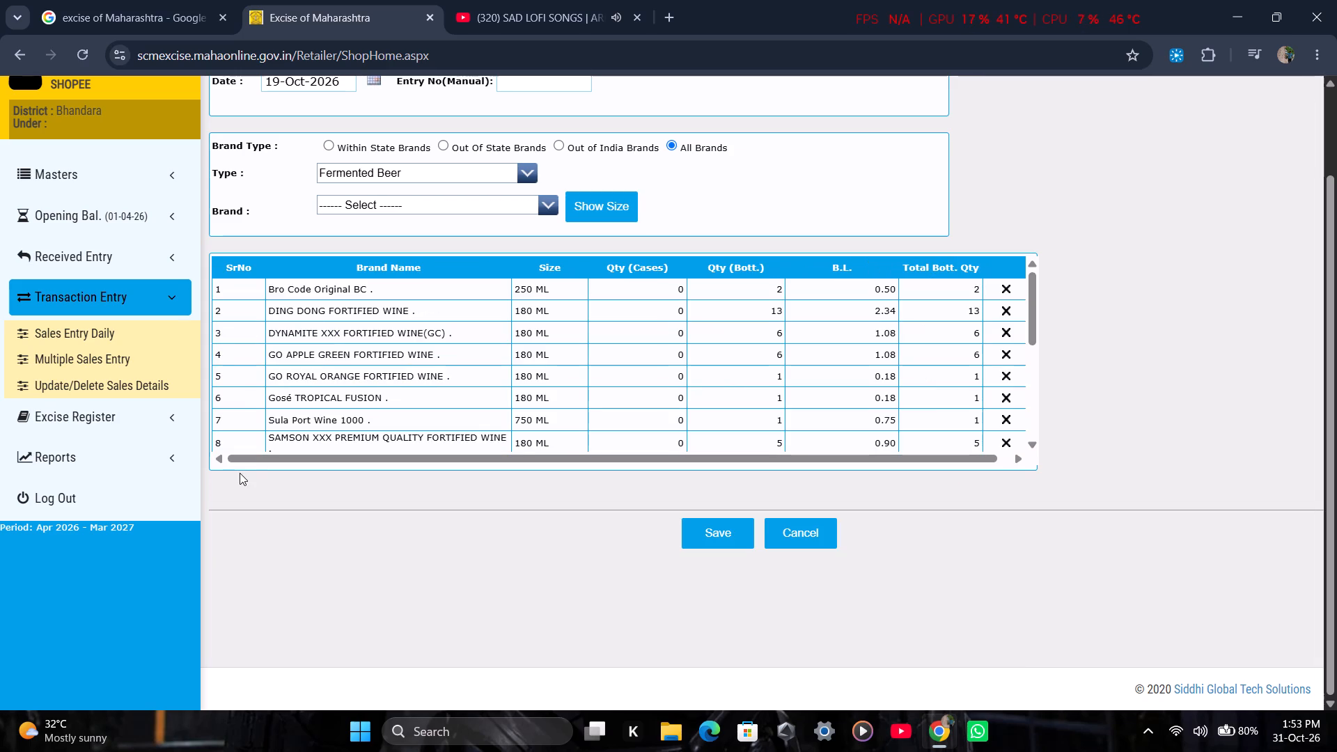
# Add sales of Kingfisher Strong Premium Beer: 13 bottles of 650 ML and 4 cans of 500 ML.
pyautogui.scroll(-8, 421, 431)
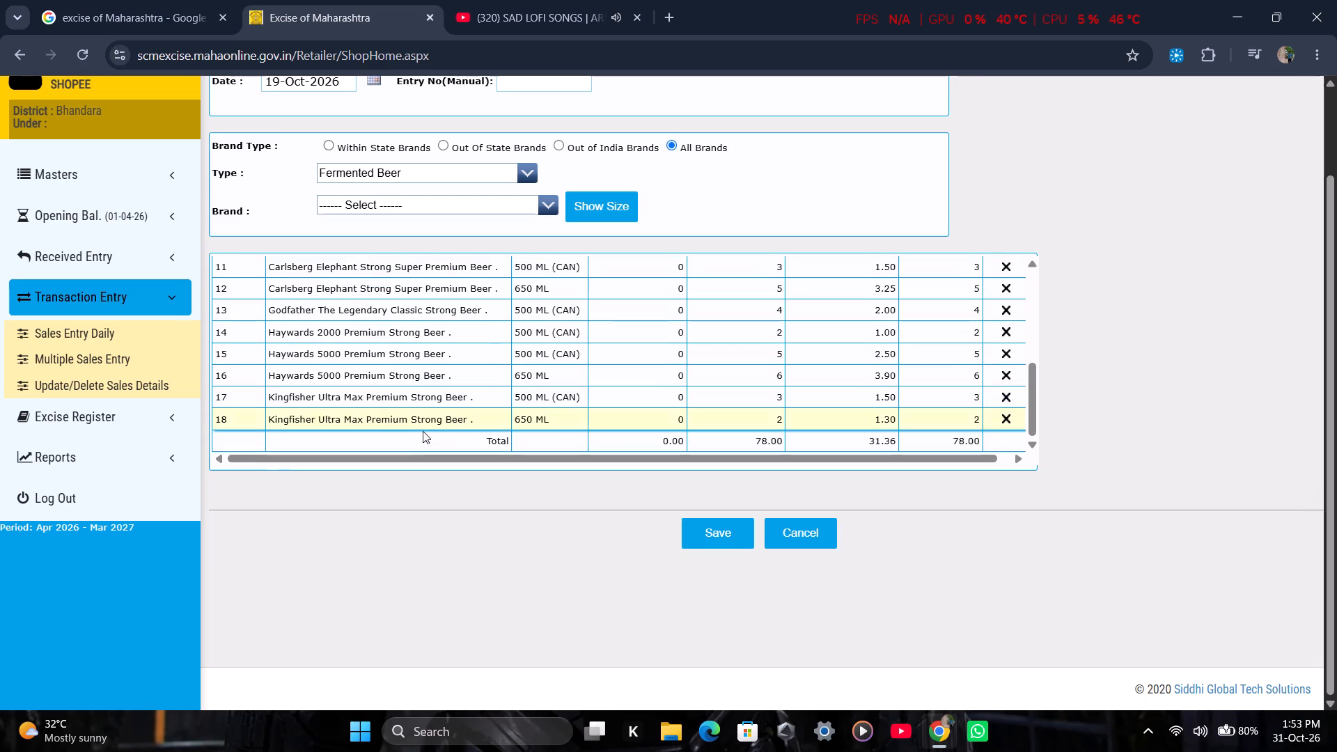
pyautogui.click(556, 203)
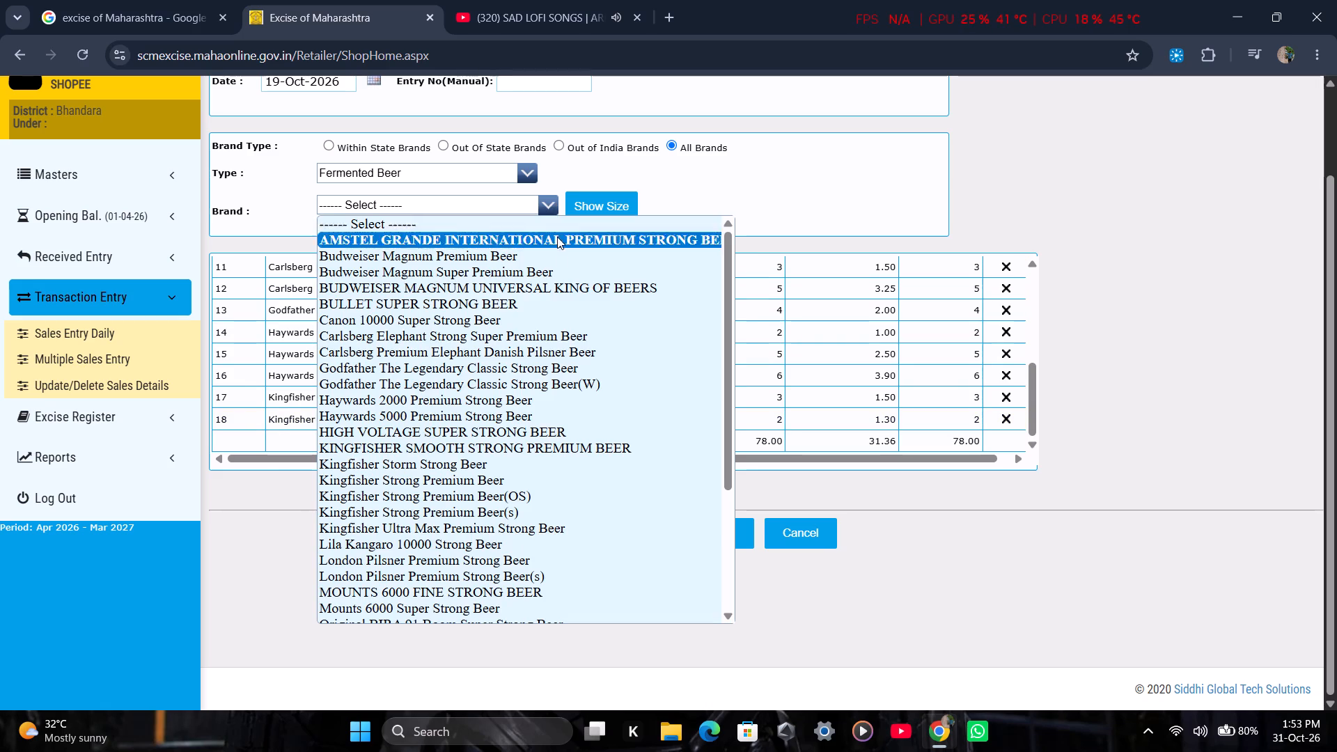
pyautogui.click(602, 478)
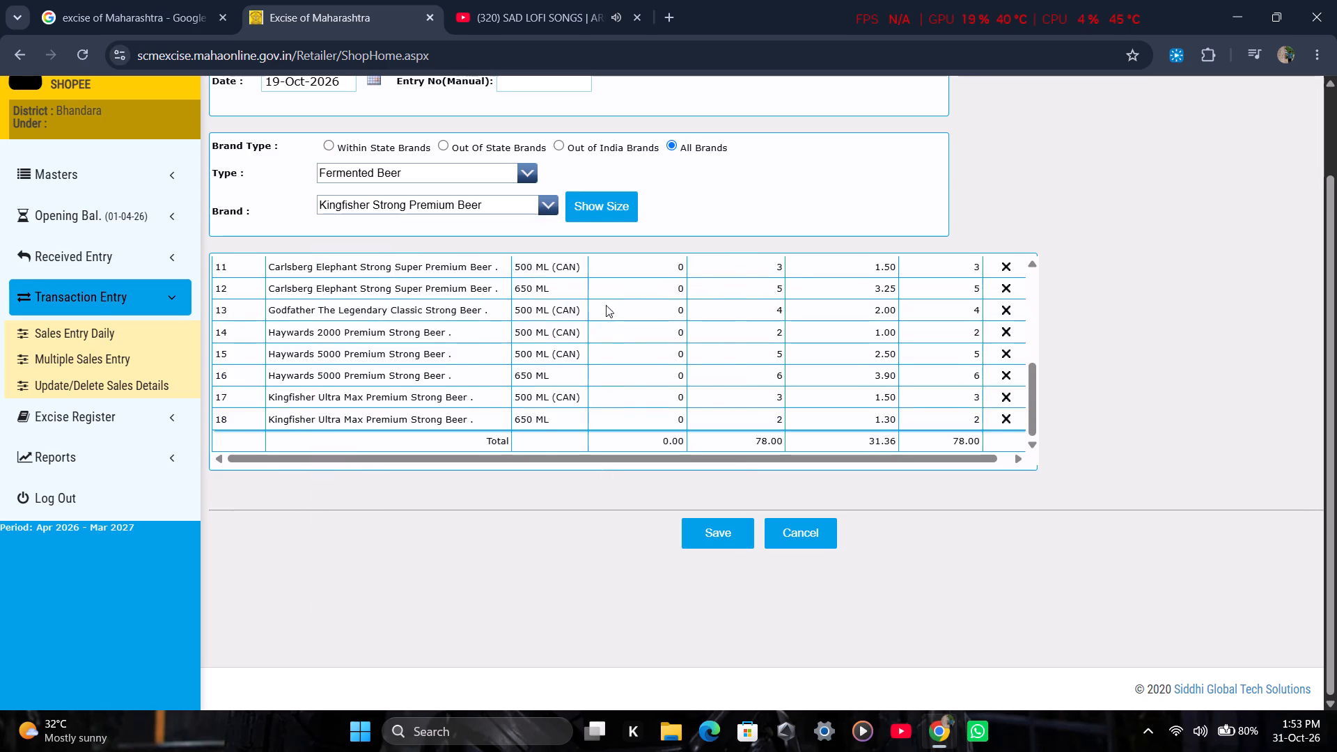
pyautogui.click(588, 208)
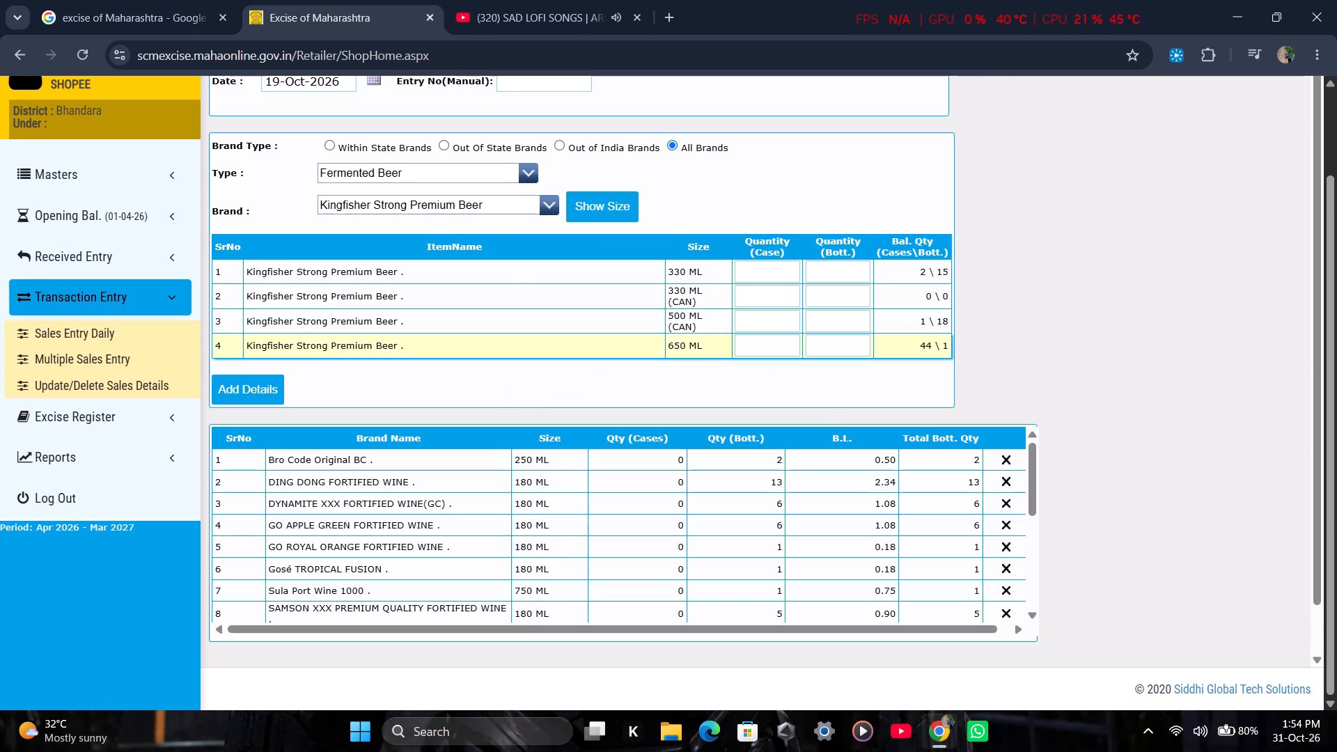
pyautogui.click(813, 340)
pyautogui.write('13')
pyautogui.click(818, 312)
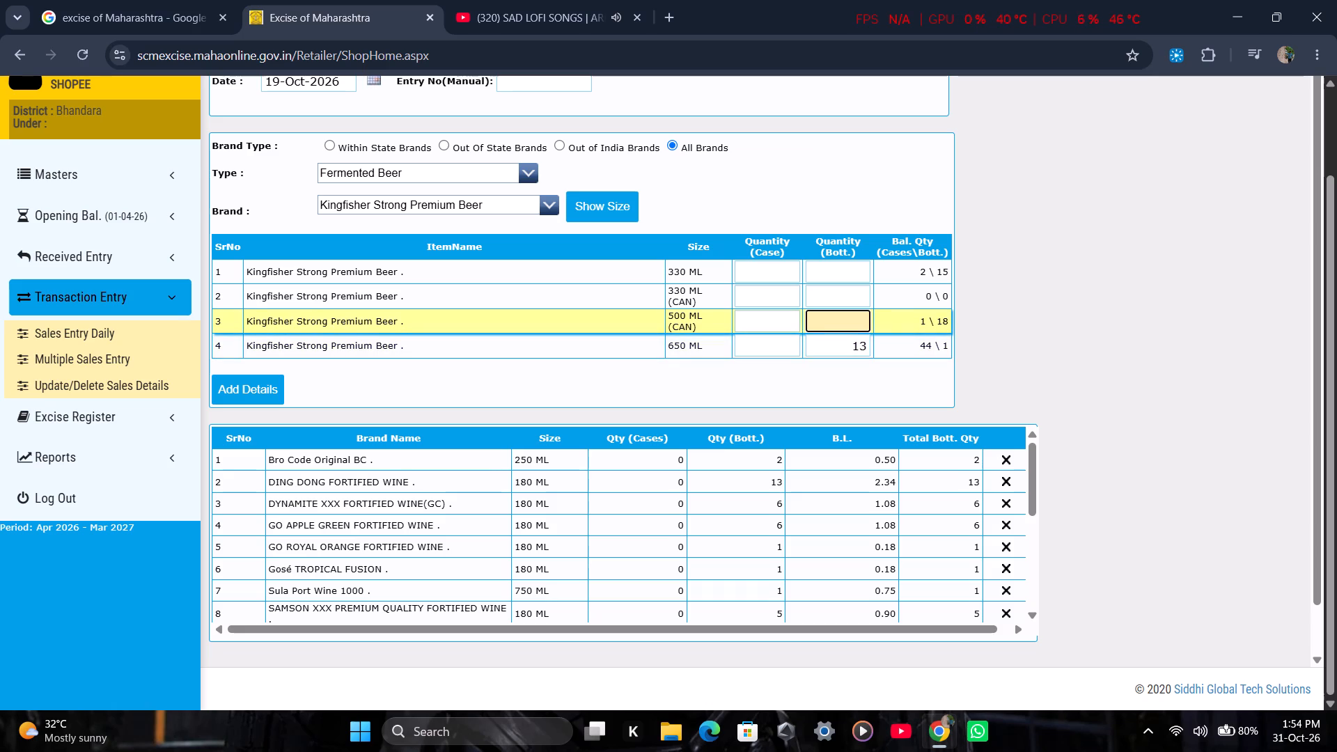
pyautogui.press('4')
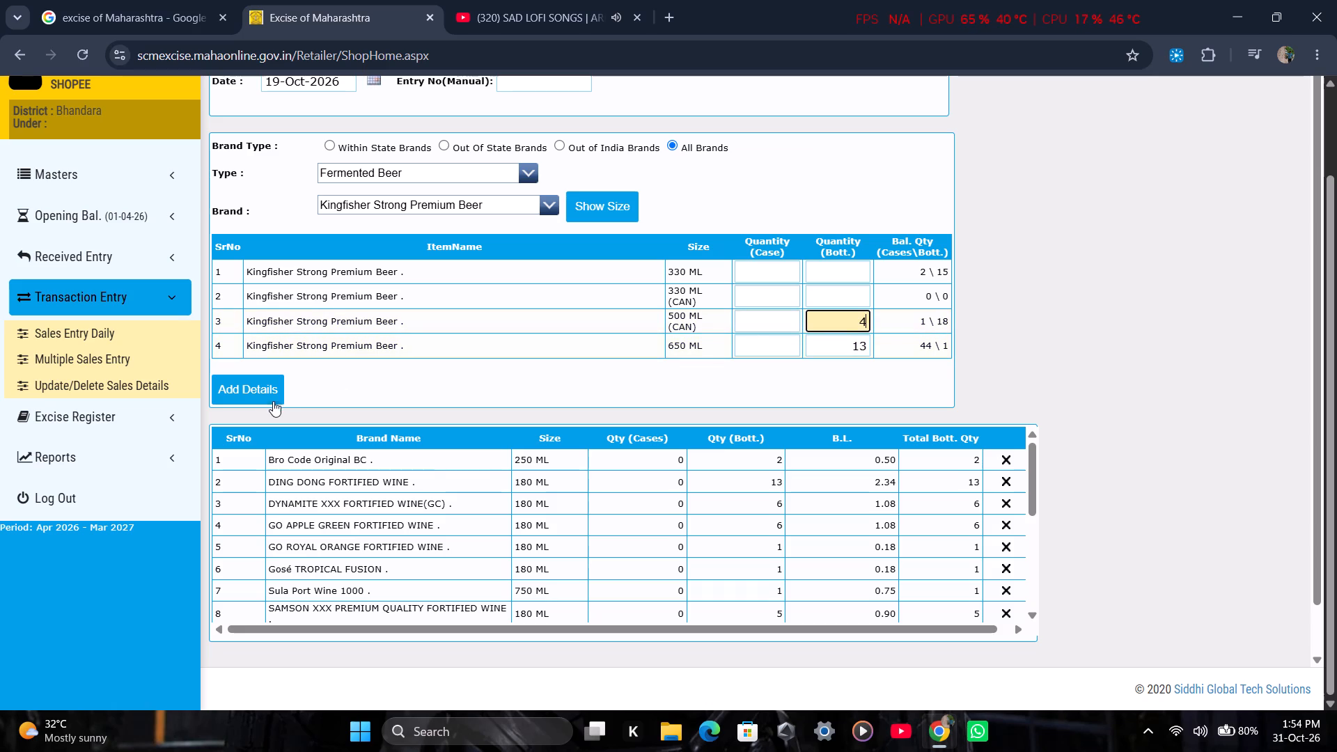
pyautogui.click(249, 379)
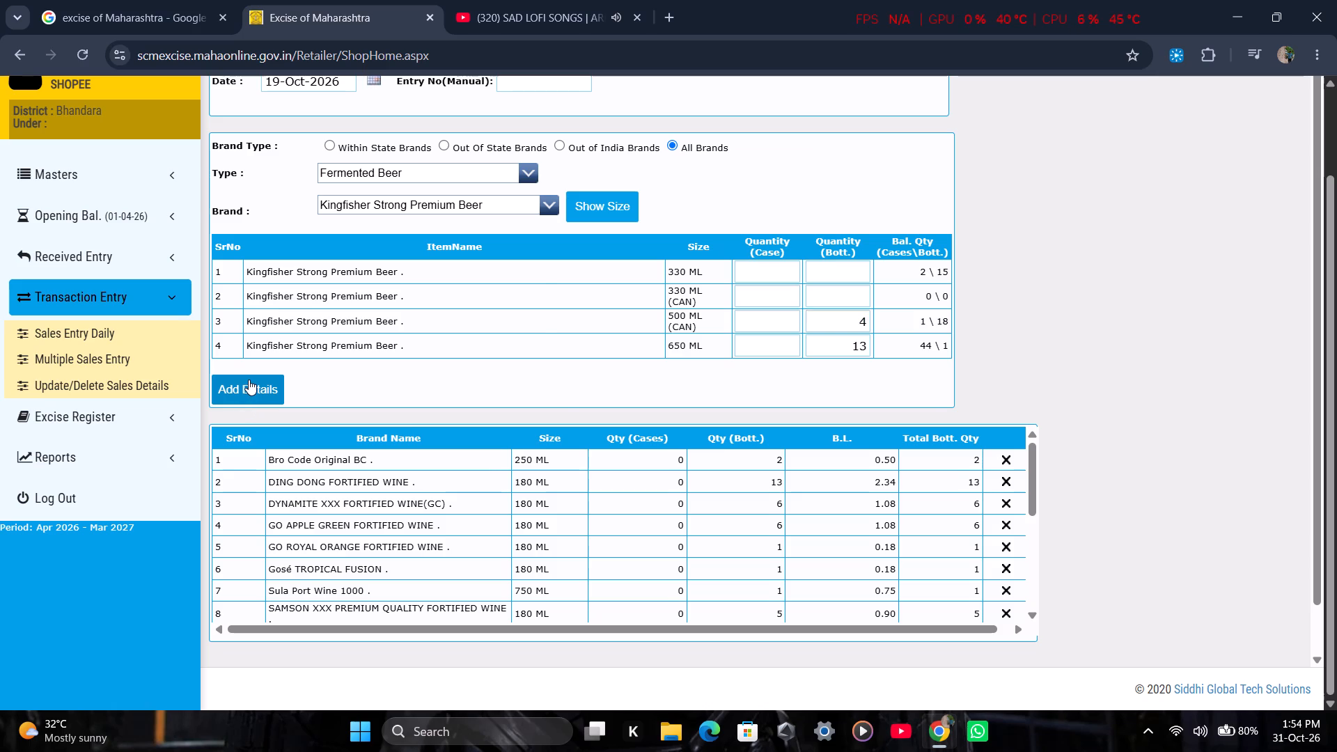
# Add sales of London Pilsner Premium Strong Beer: 1 bottle of 650 ML and 3 cans of 500 ML.
pyautogui.scroll(-9, 430, 379)
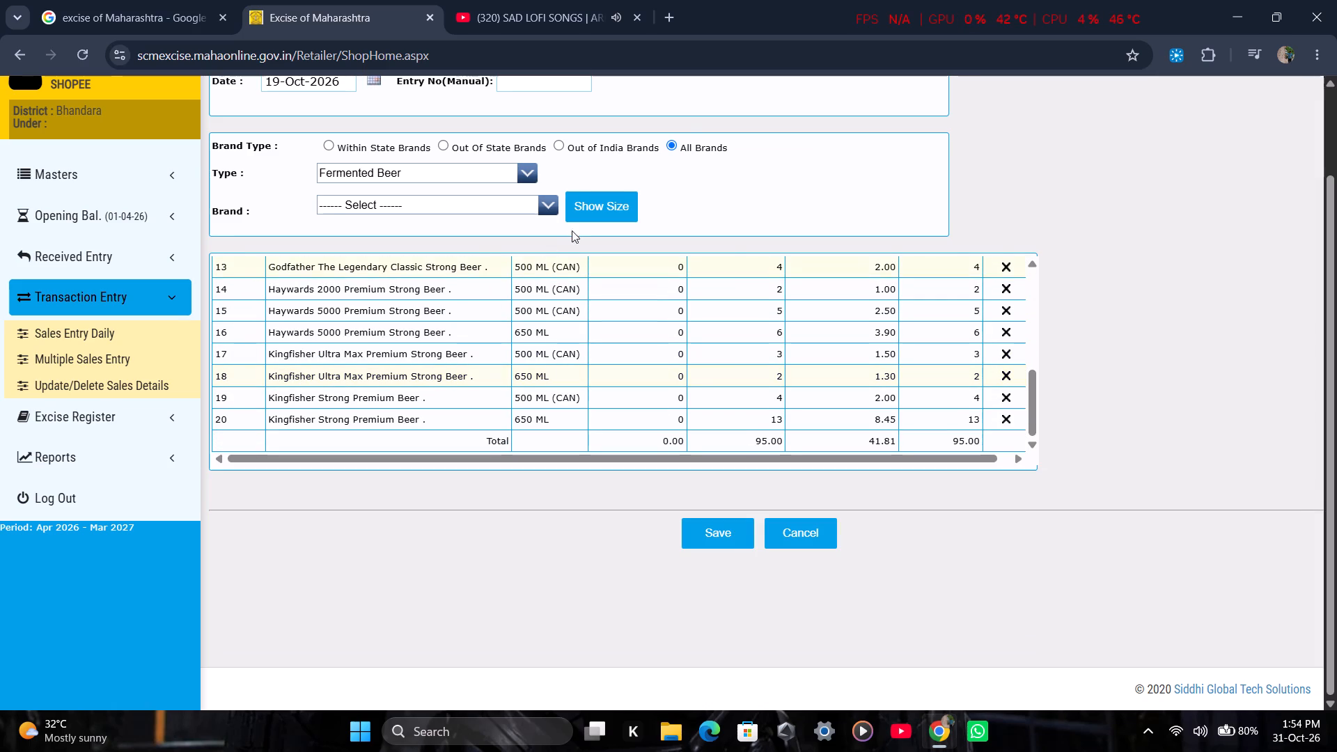
pyautogui.click(545, 202)
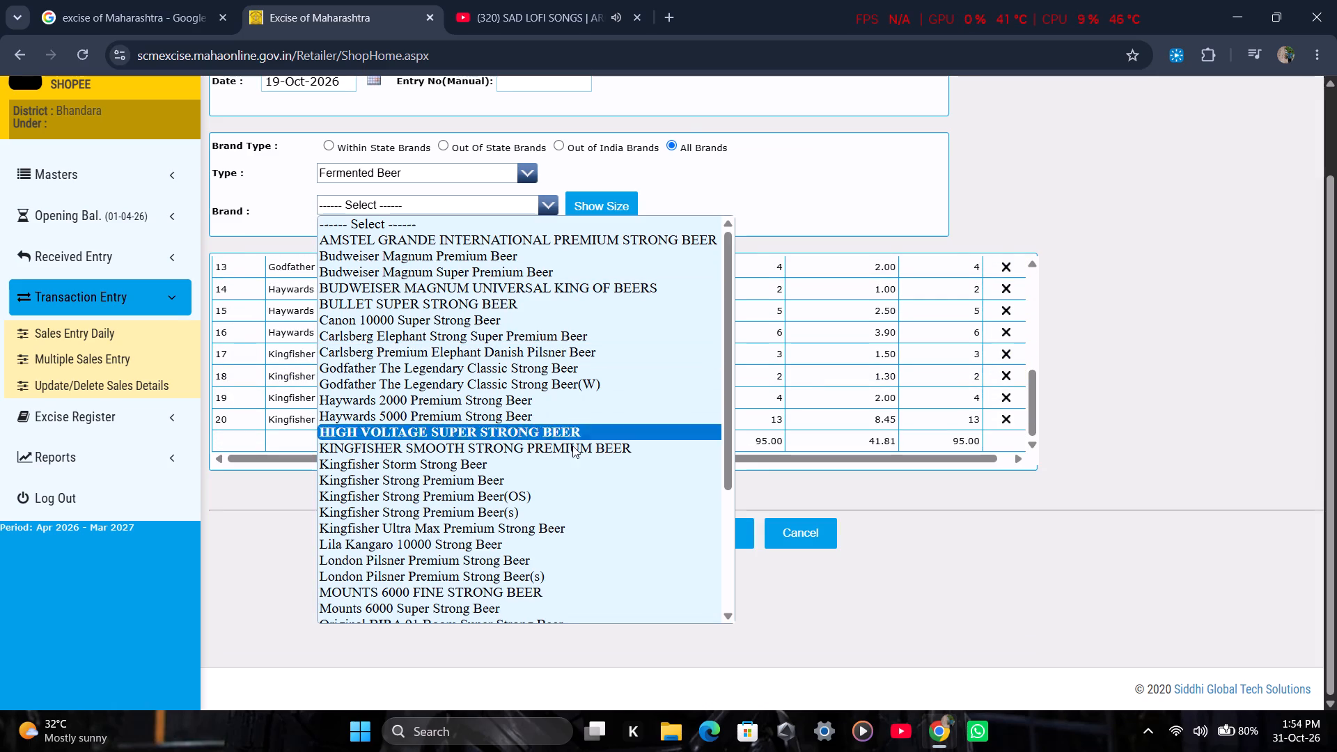
pyautogui.click(567, 554)
pyautogui.click(611, 201)
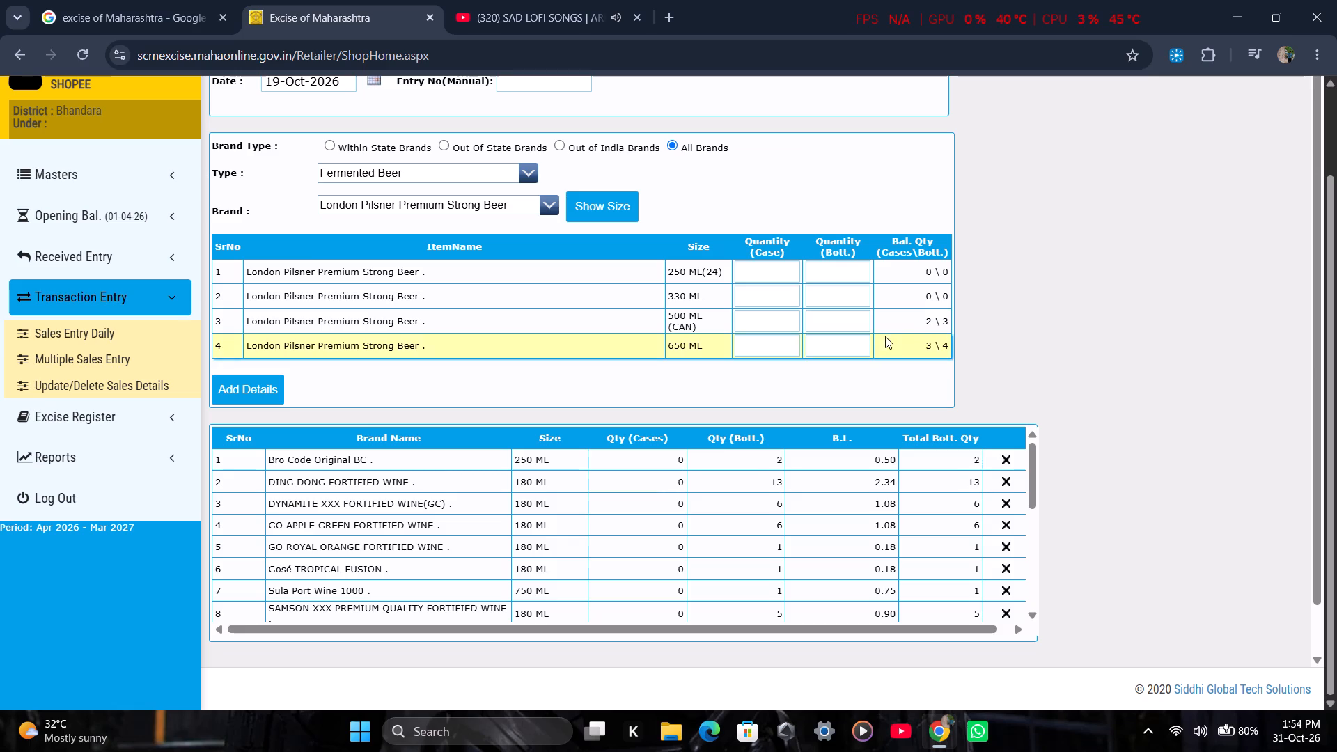
pyautogui.click(852, 353)
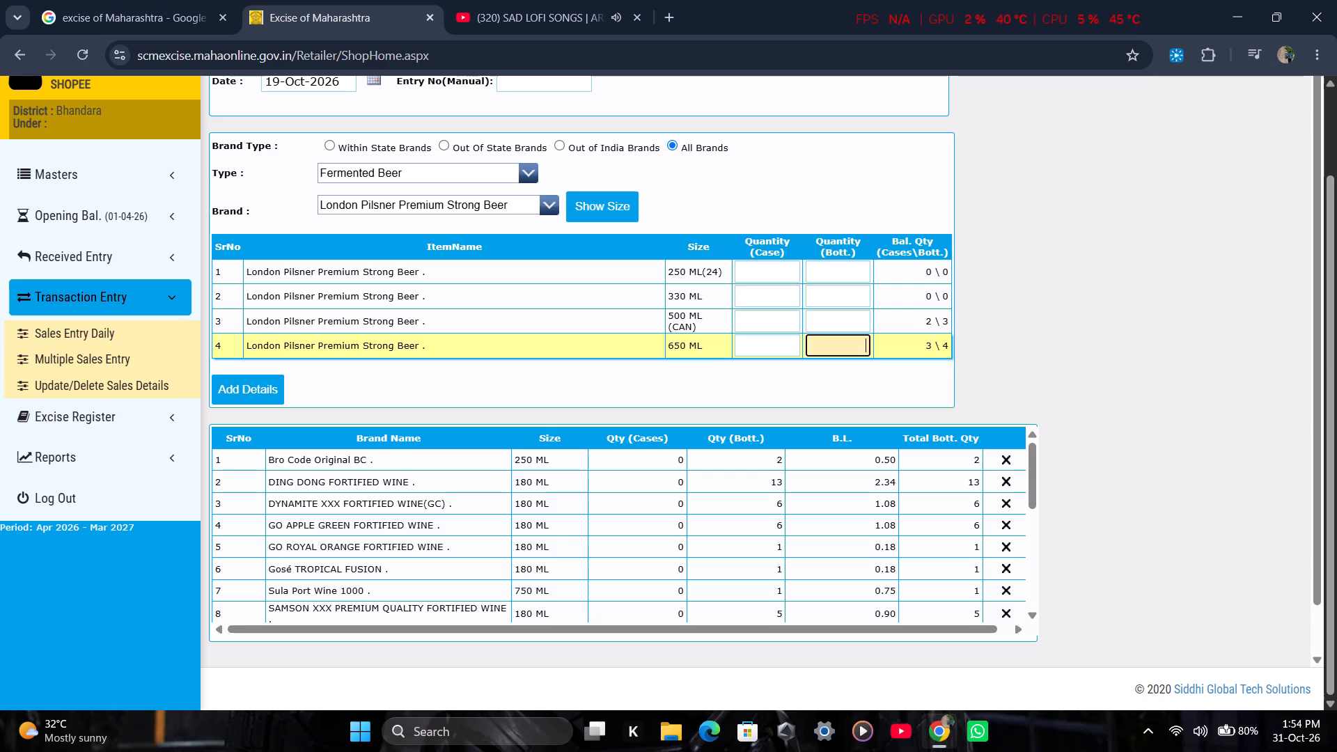
pyautogui.press('1')
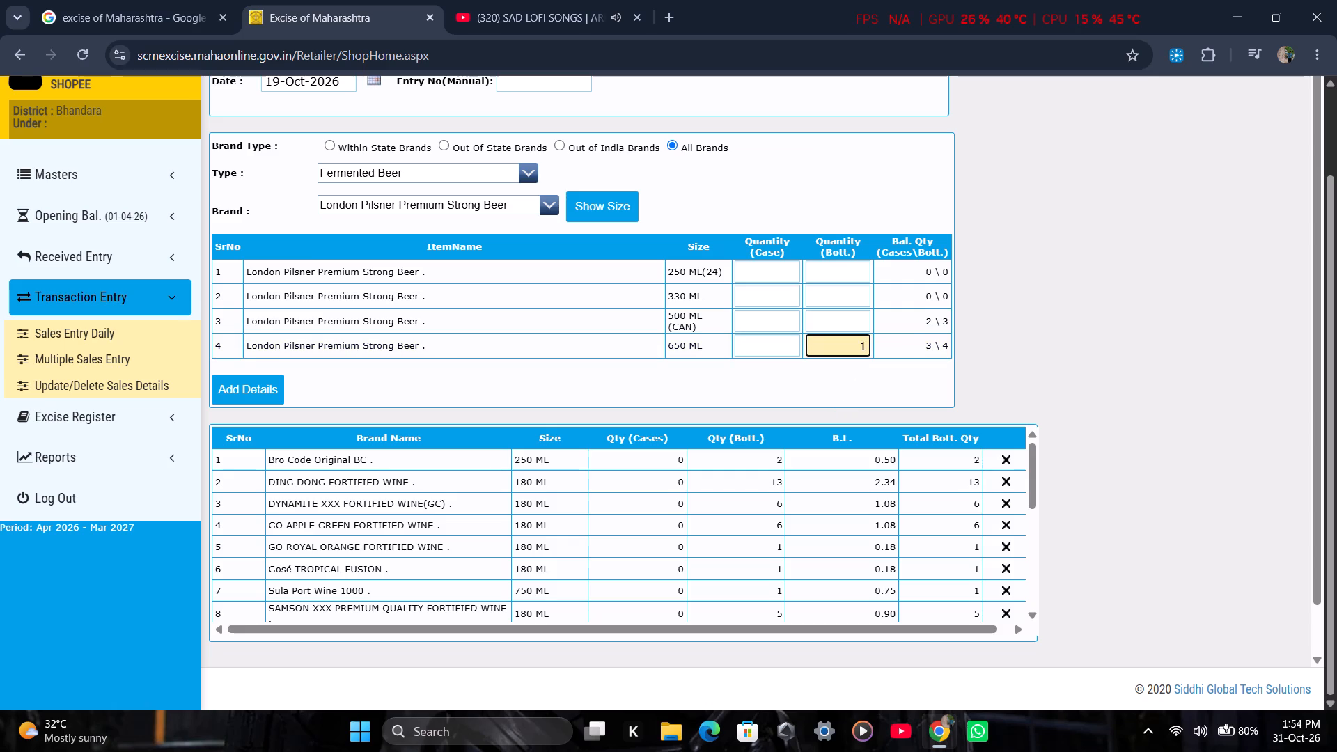
pyautogui.click(842, 314)
pyautogui.press('3')
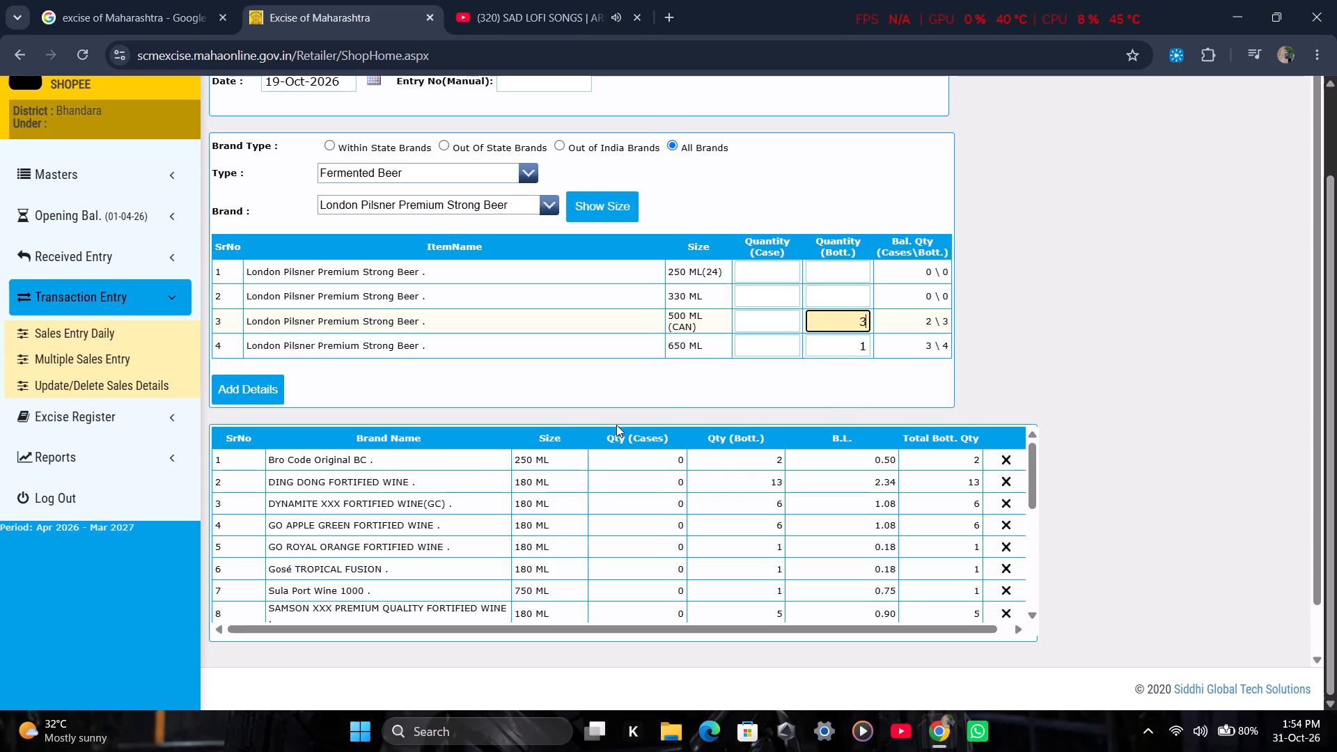
pyautogui.click(274, 394)
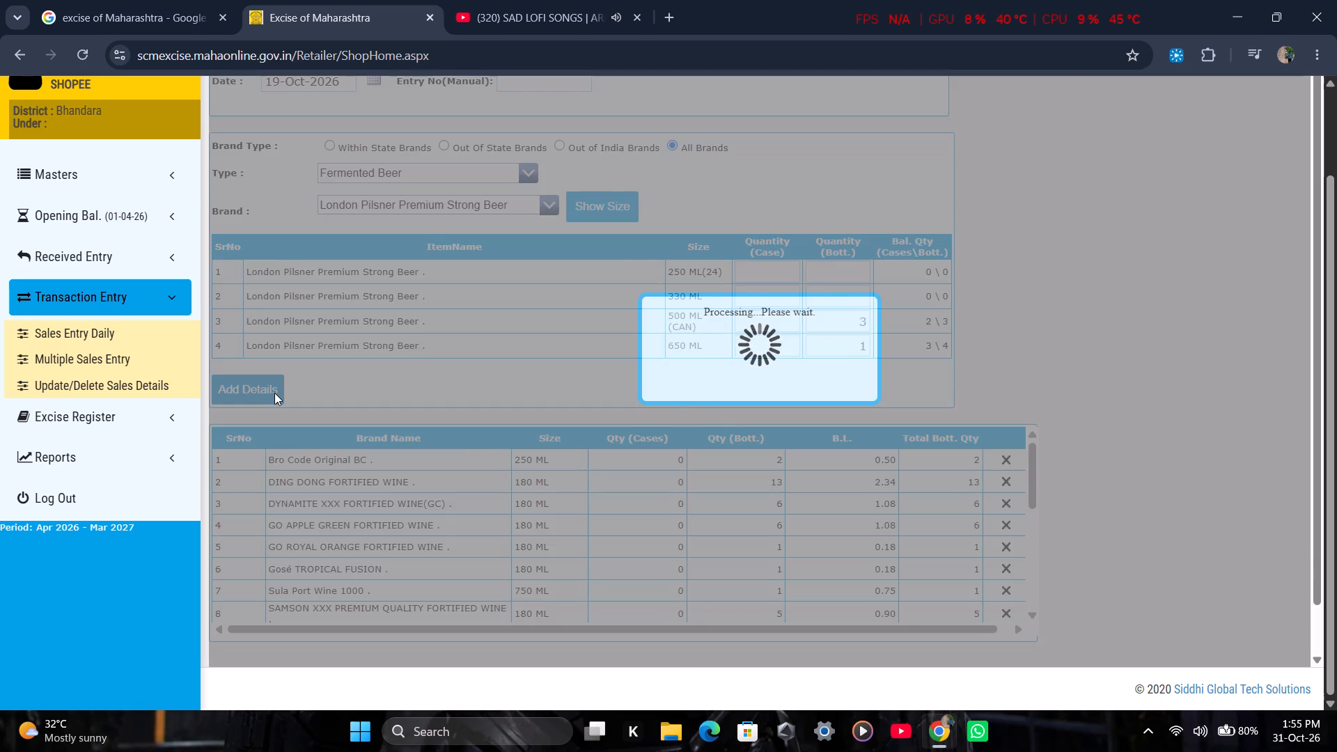
# Add a sale of 5 Royal Challenge Strong Premium Lager Beer 500 ML cans to the entry.
pyautogui.scroll(-8, 403, 309)
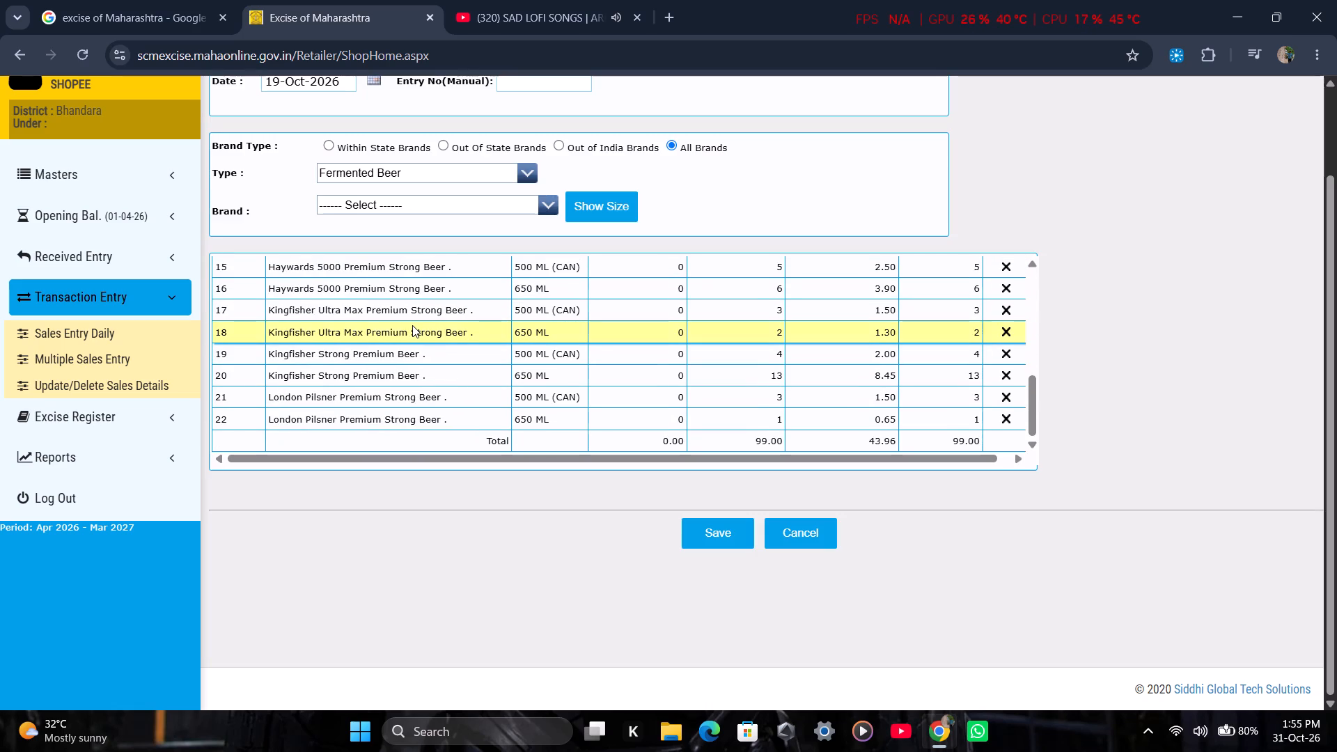
pyautogui.click(550, 194)
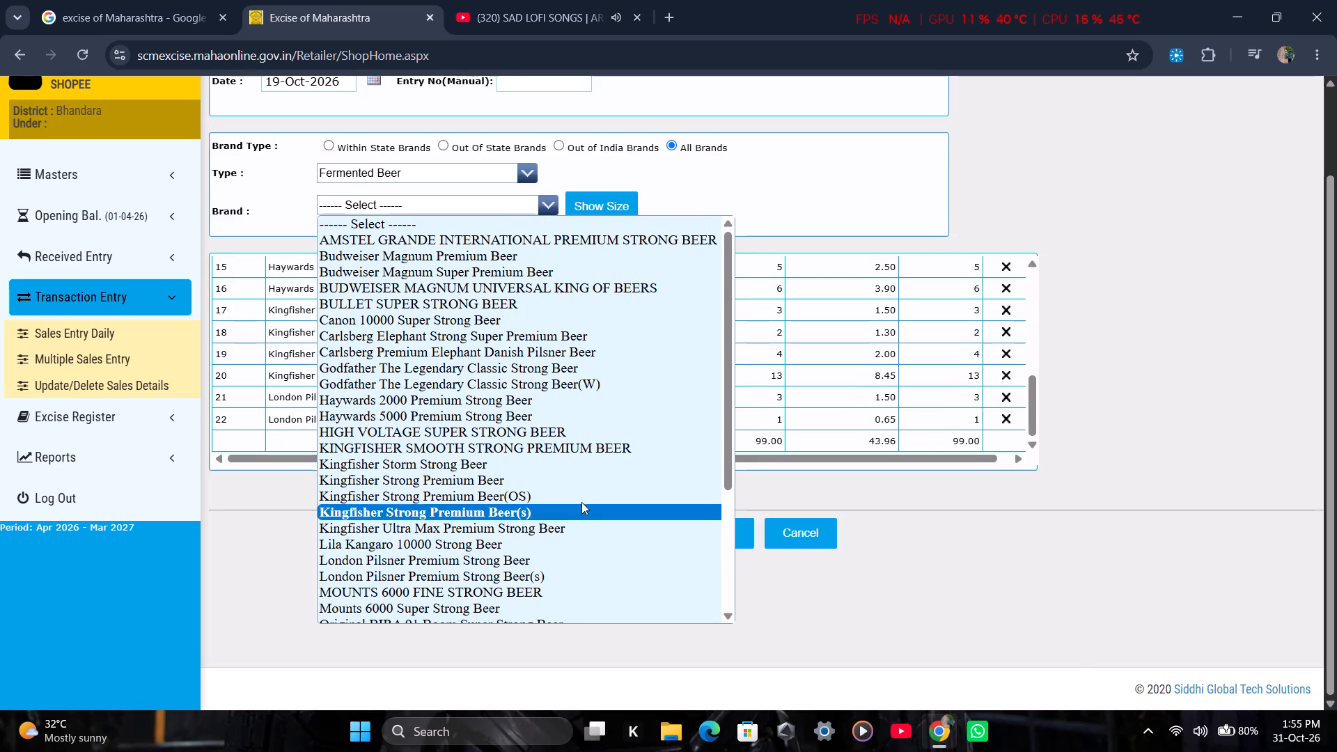
pyautogui.scroll(-6, 577, 480)
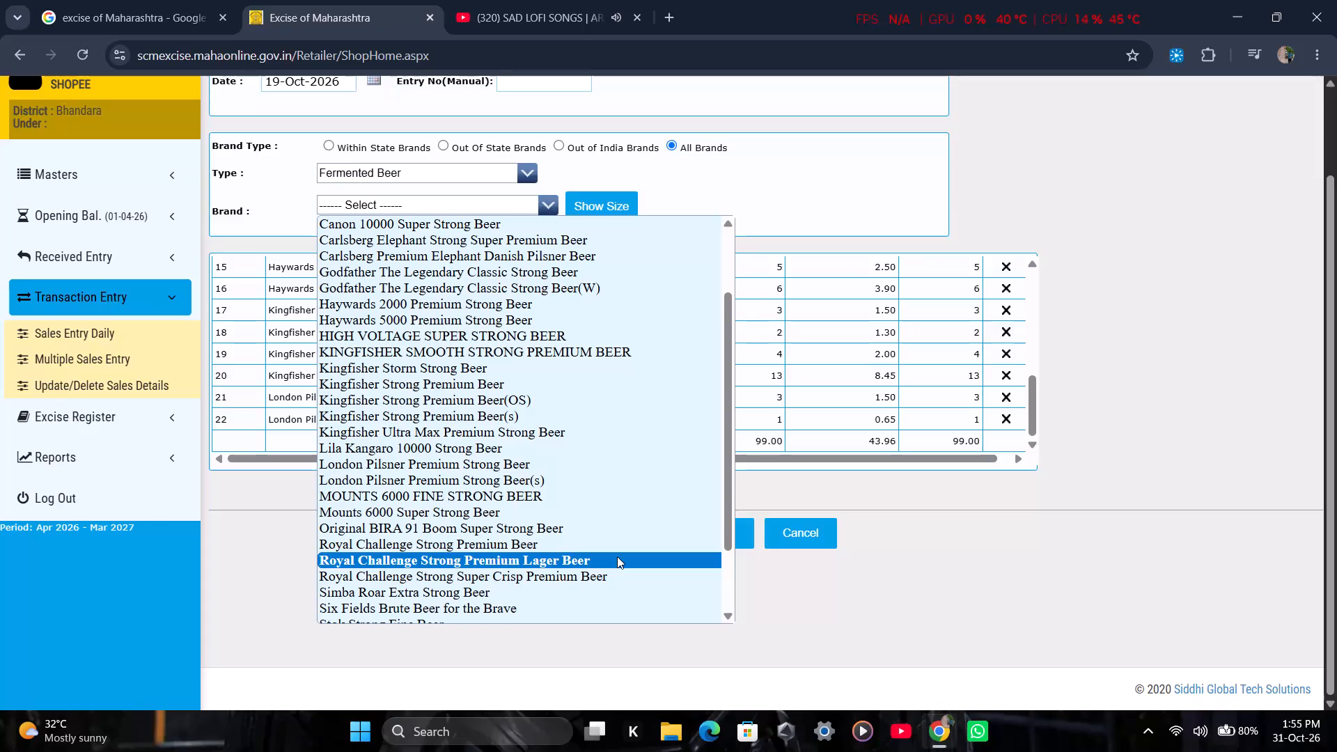
pyautogui.click(617, 556)
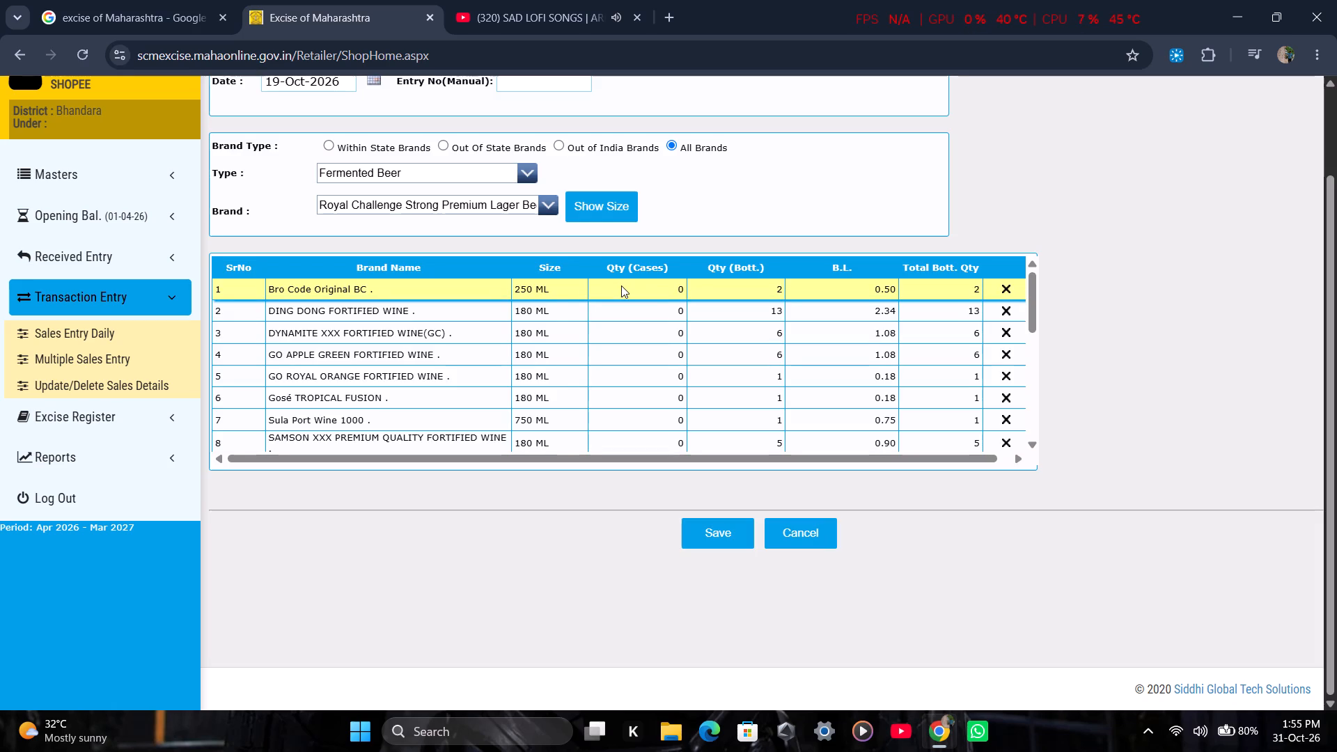
pyautogui.click(610, 193)
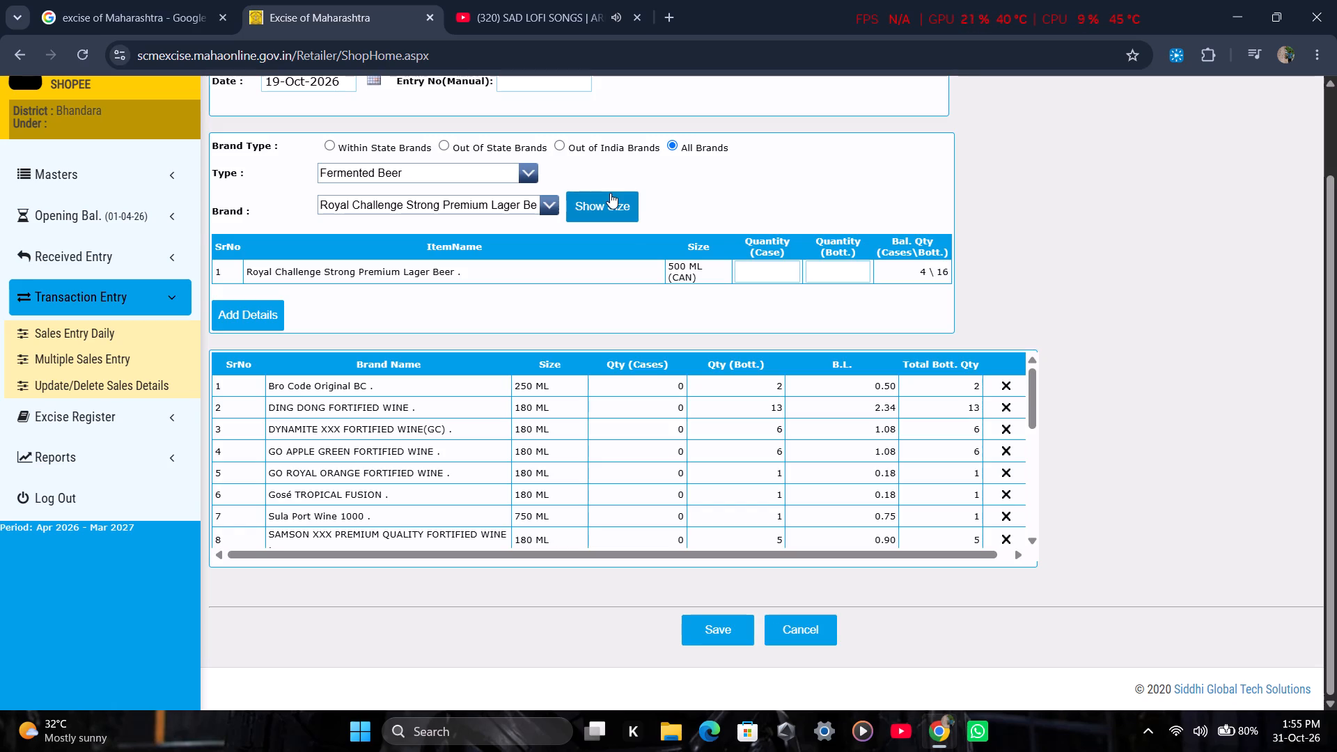
pyautogui.click(820, 270)
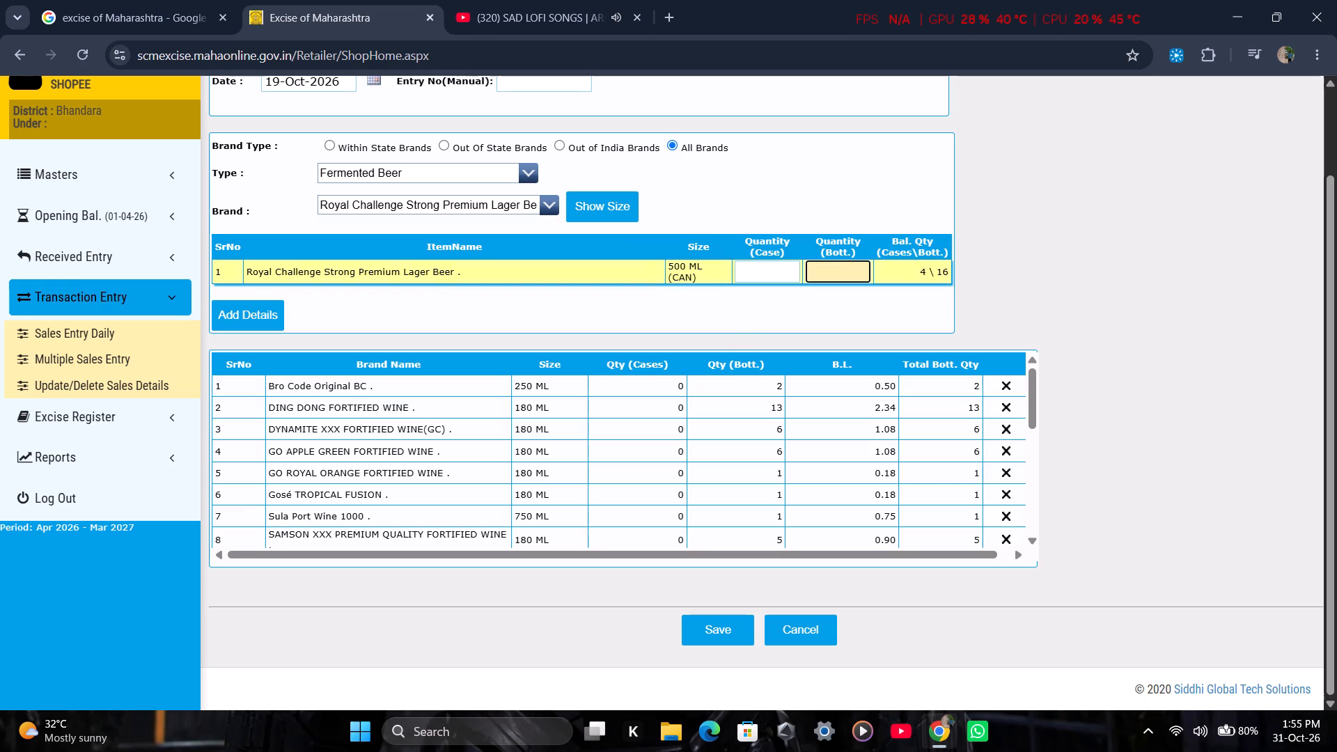
pyautogui.press('5')
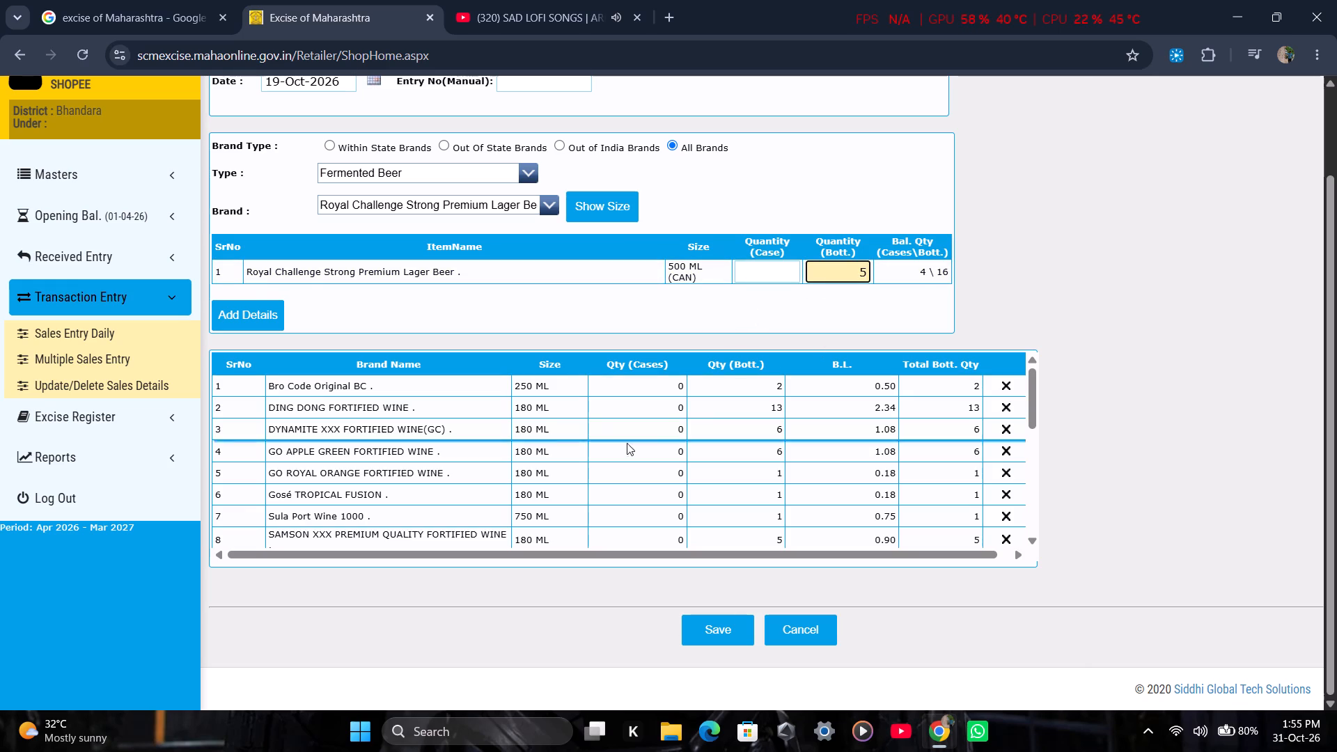
pyautogui.click(258, 310)
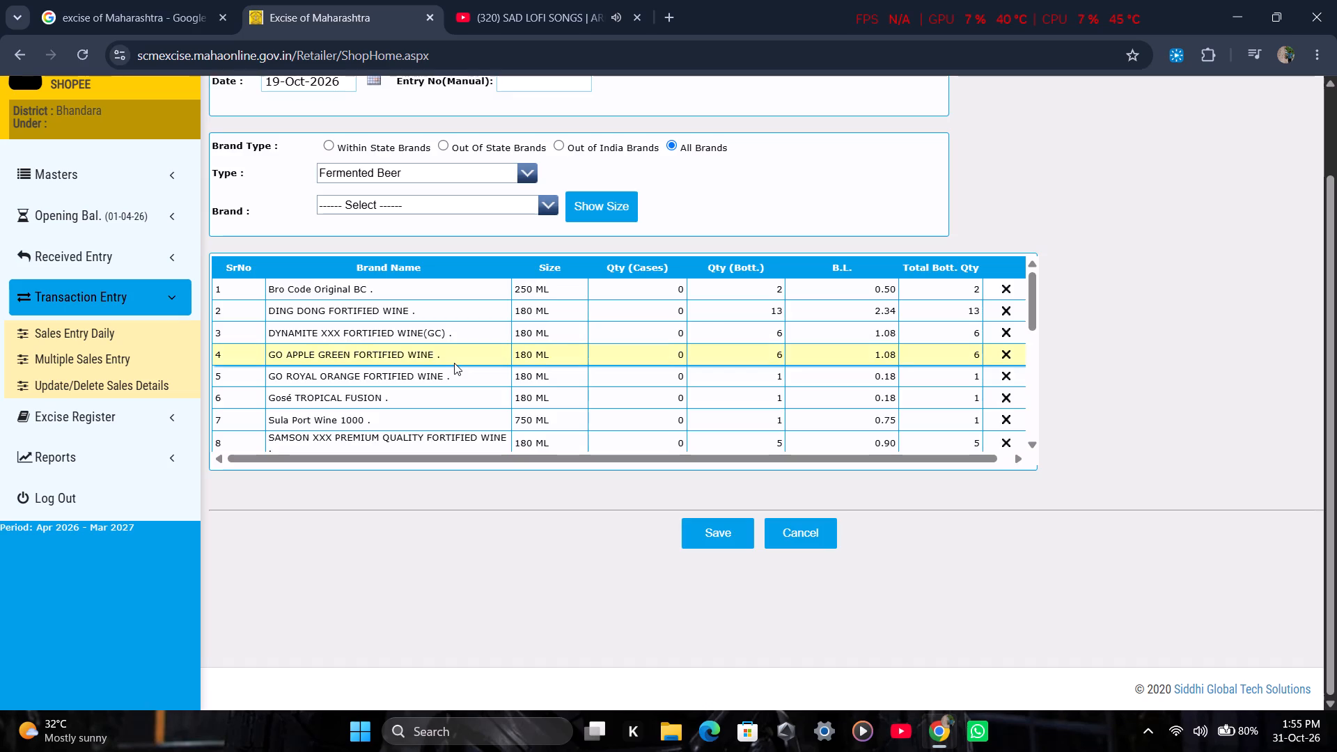
pyautogui.scroll(-7, 494, 360)
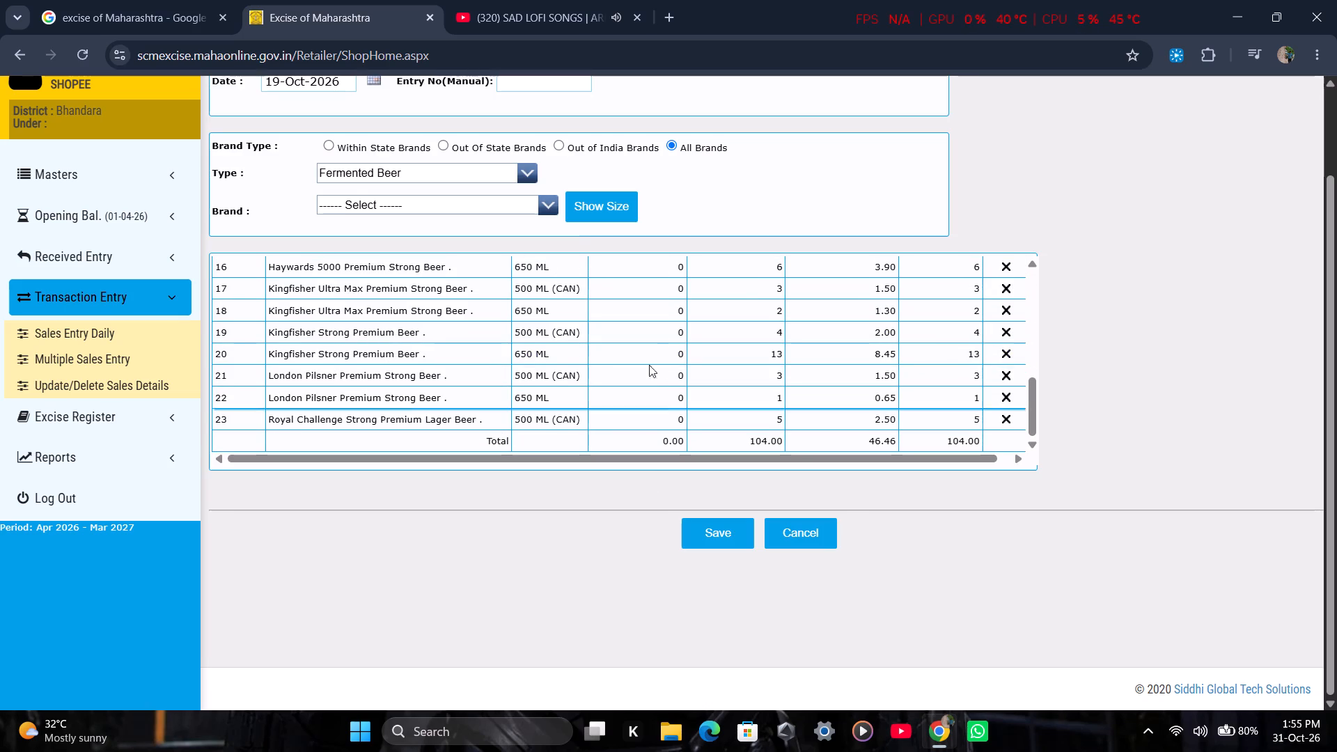
# Add a sale of 15 Tuborg Strong International Premium Beer 650 ML bottles to the entry.
pyautogui.click(540, 208)
pyautogui.scroll(-11, 609, 542)
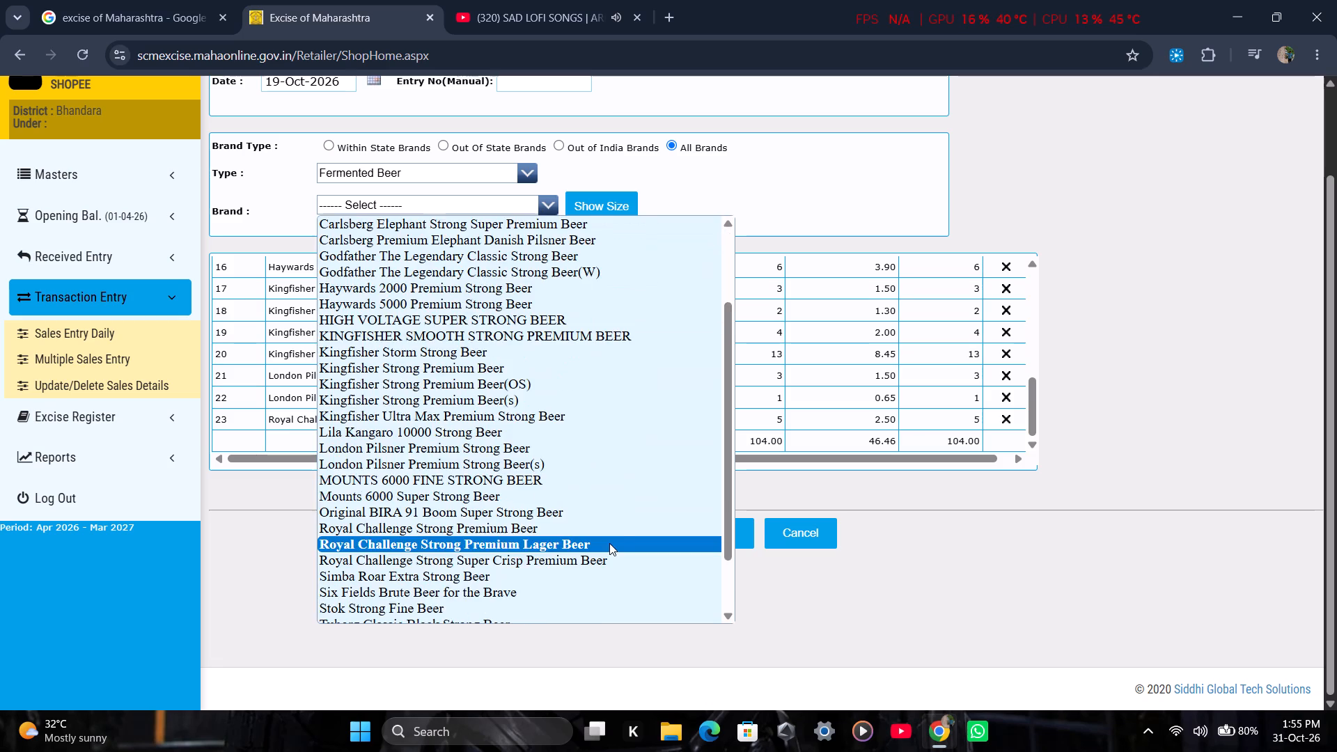
pyautogui.scroll(-7, 609, 543)
pyautogui.click(614, 581)
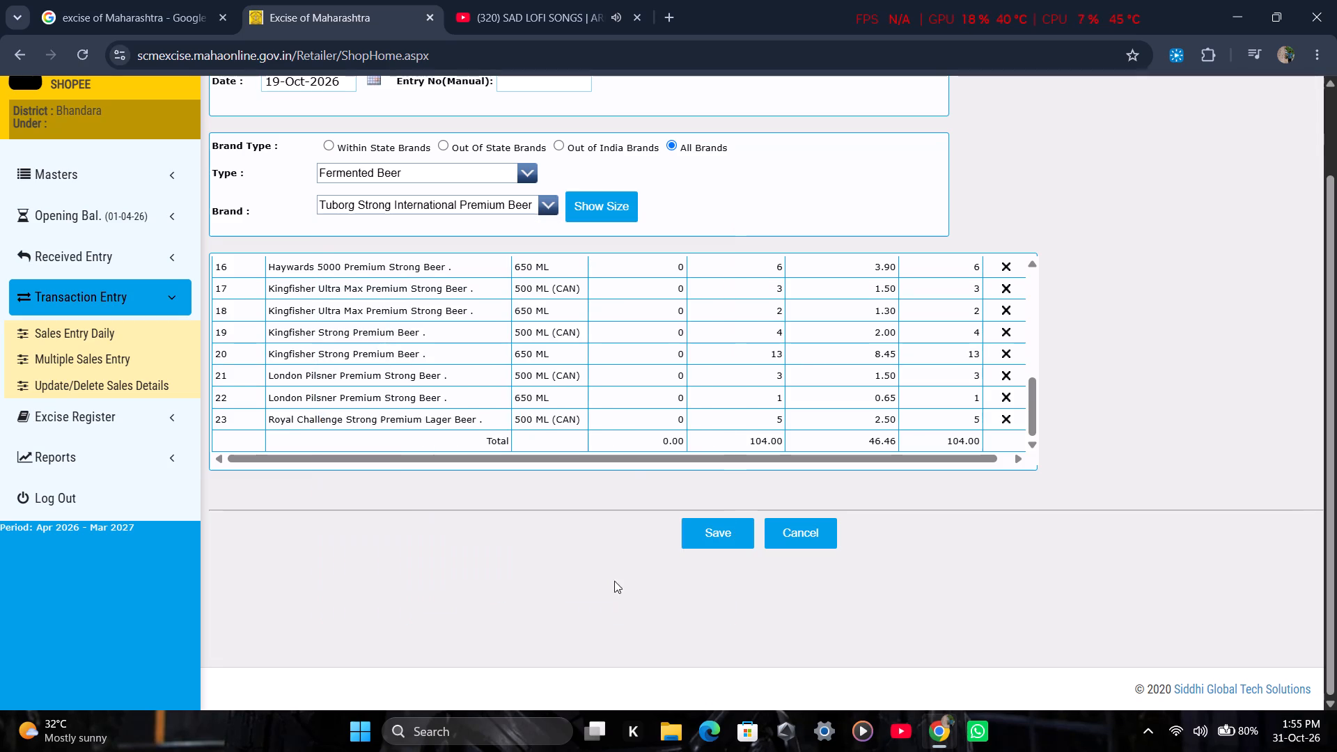
pyautogui.click(618, 218)
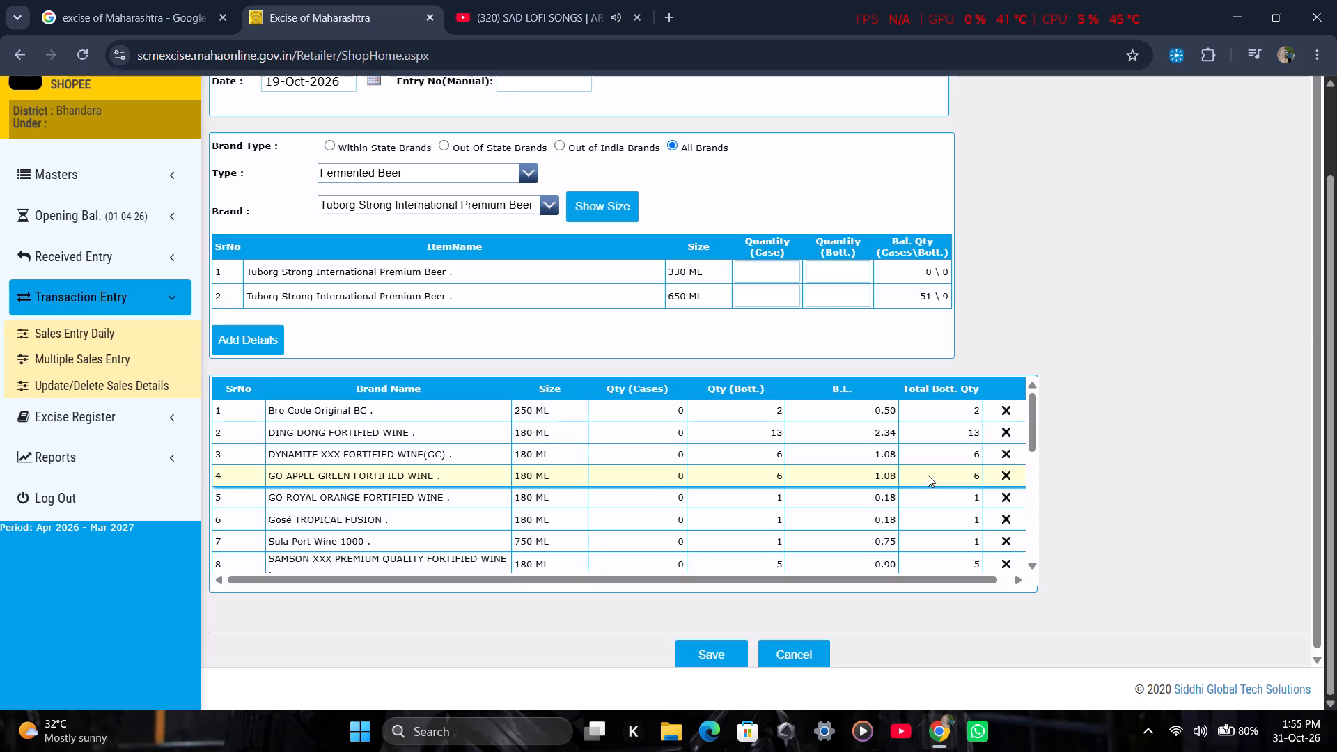
pyautogui.click(836, 296)
pyautogui.write('15')
pyautogui.click(253, 342)
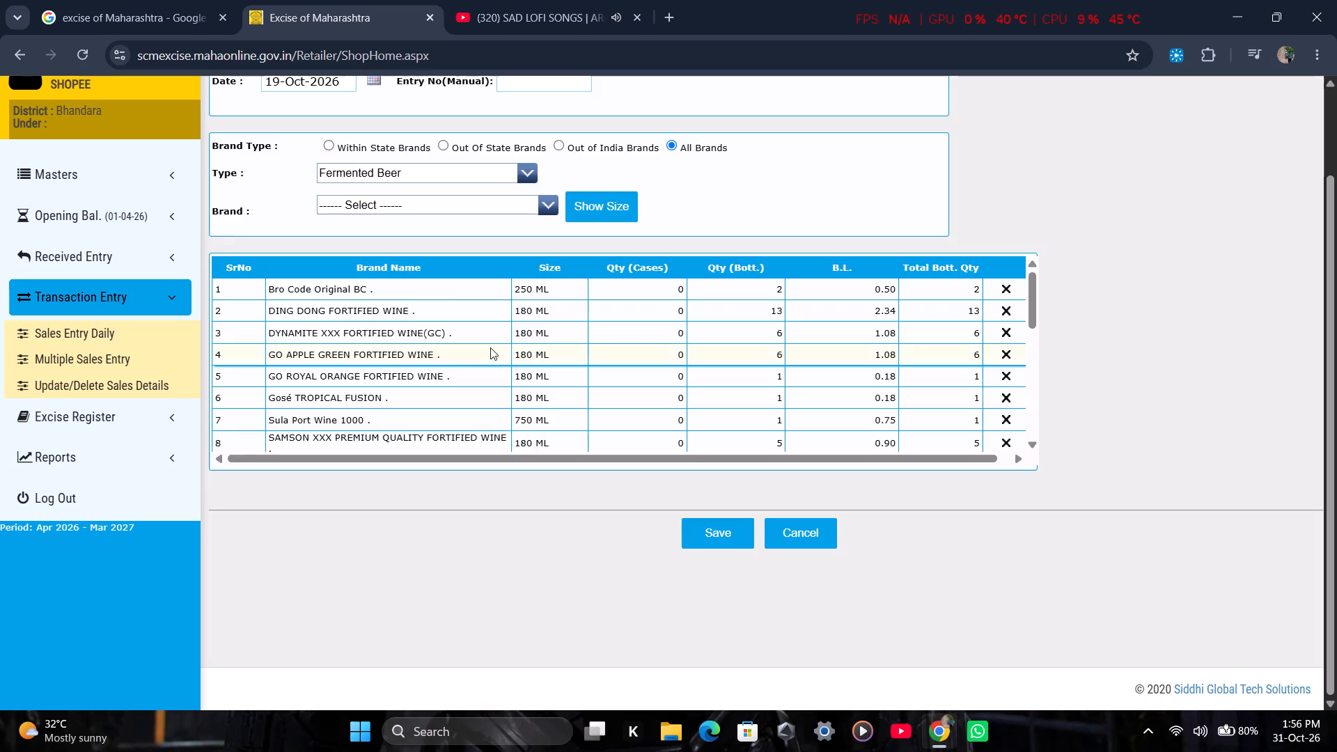
pyautogui.scroll(-8, 561, 392)
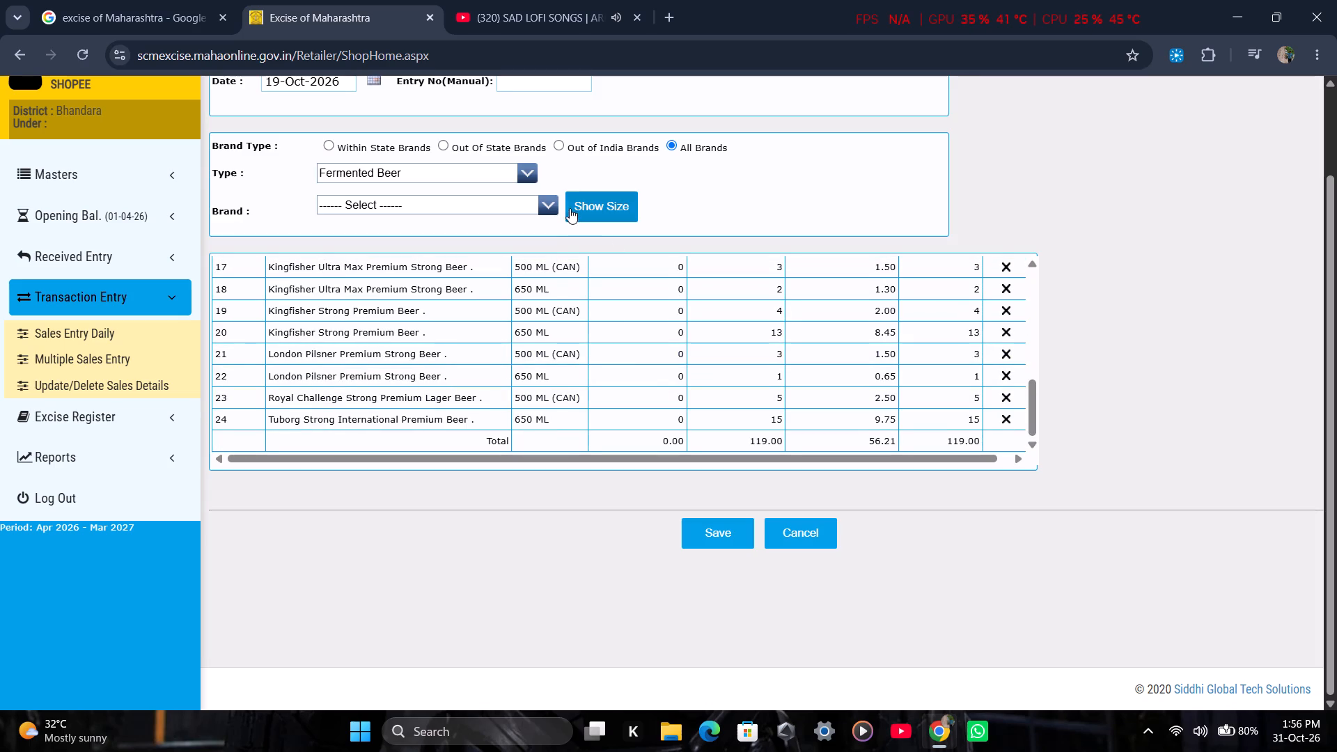
# Add sales of Tuborg Strong Premium Beer: 14 cans of 500 ML and 3 bottles of 330 ML.
pyautogui.click(554, 201)
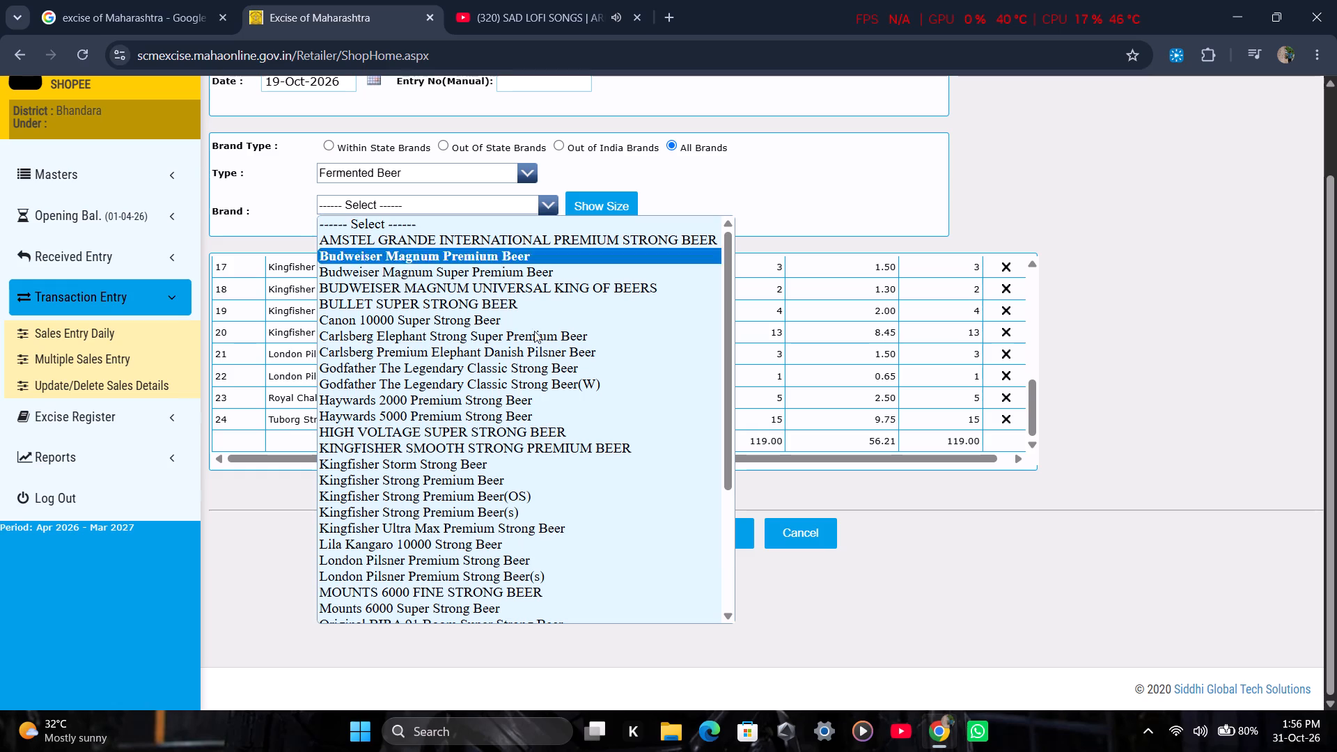
pyautogui.scroll(-19, 498, 584)
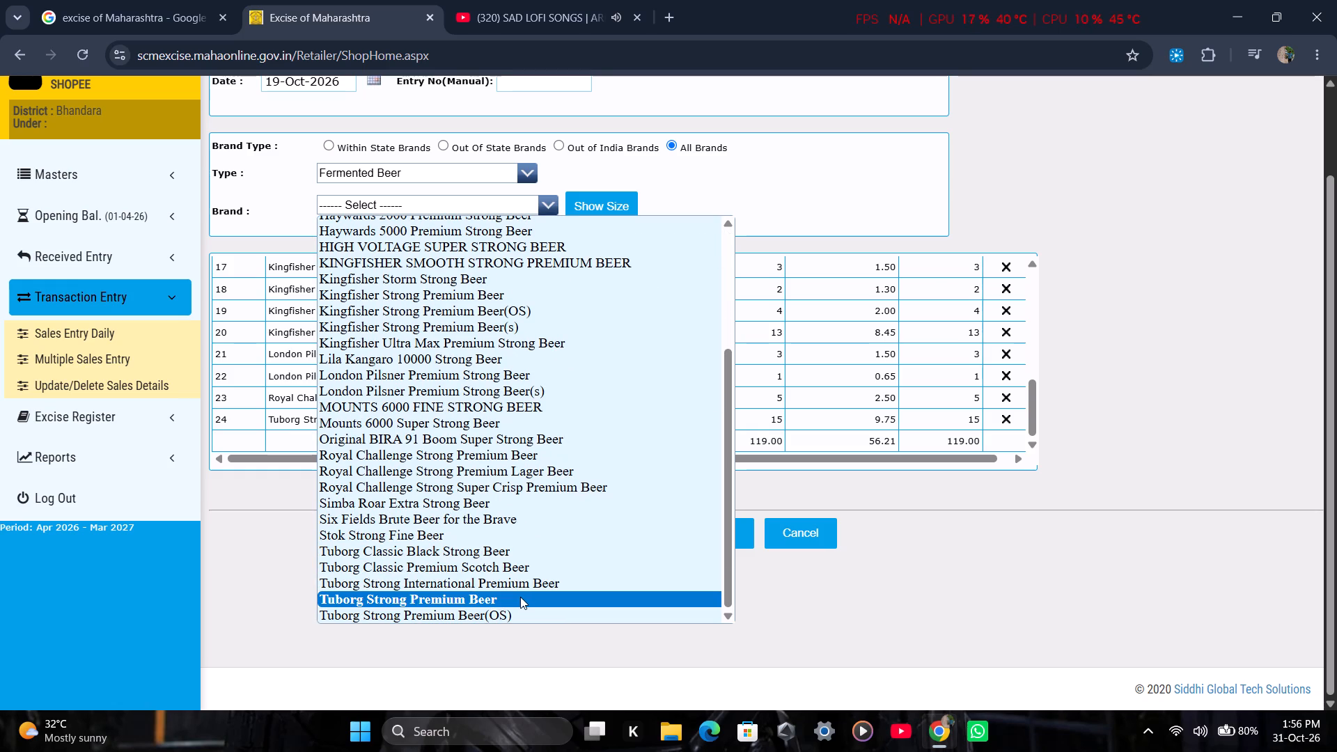
pyautogui.click(520, 597)
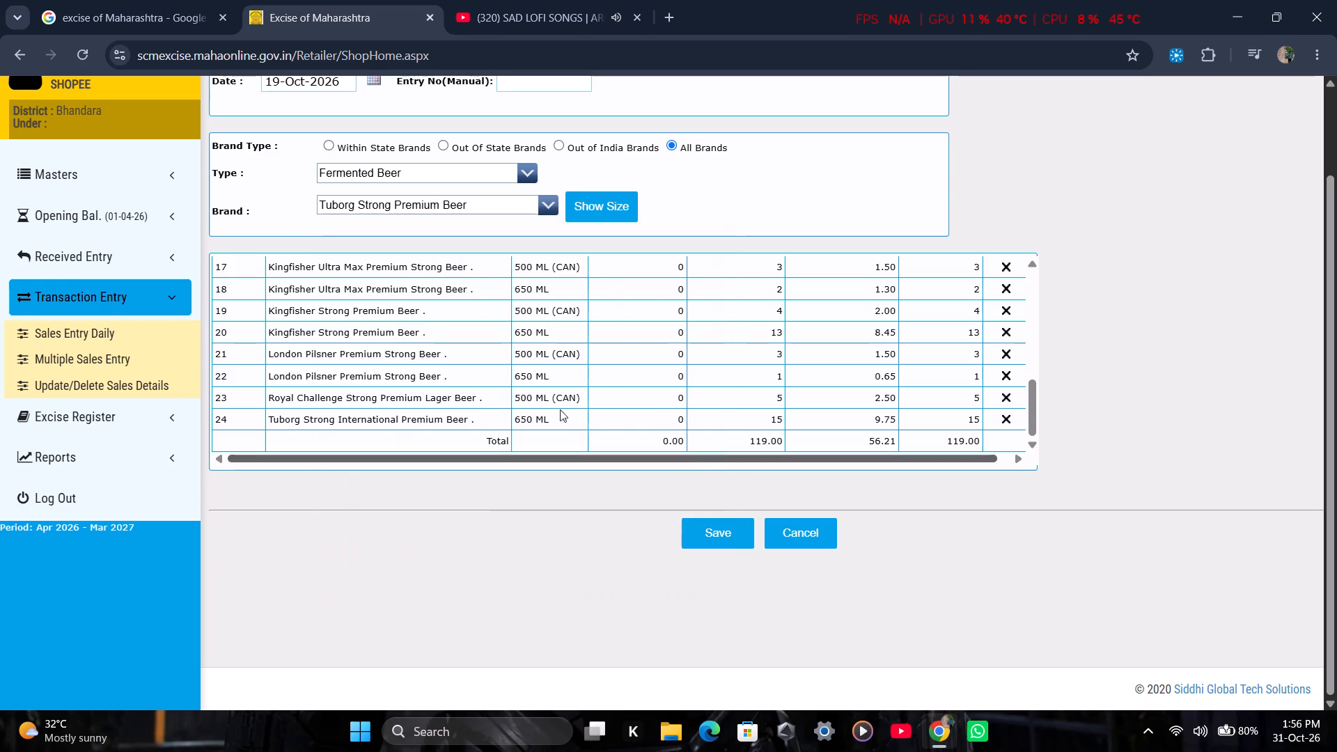
pyautogui.click(605, 208)
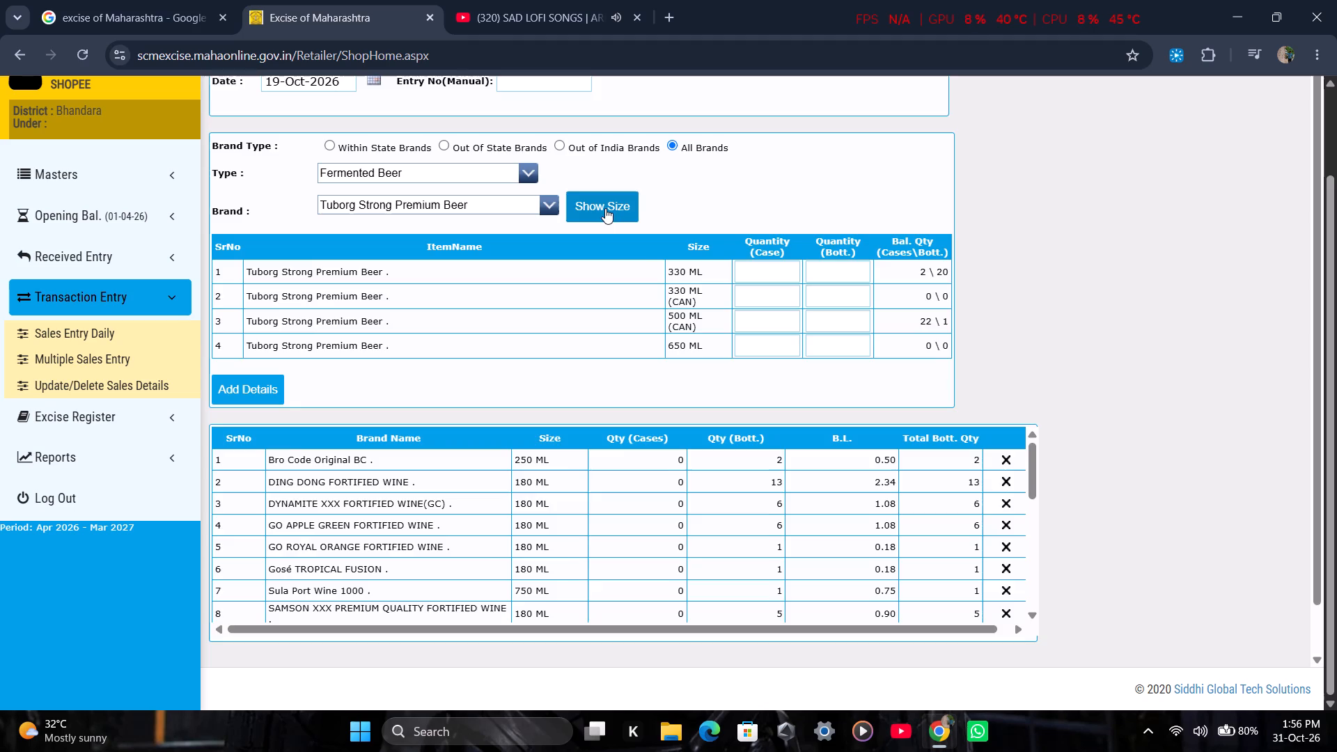
pyautogui.click(825, 321)
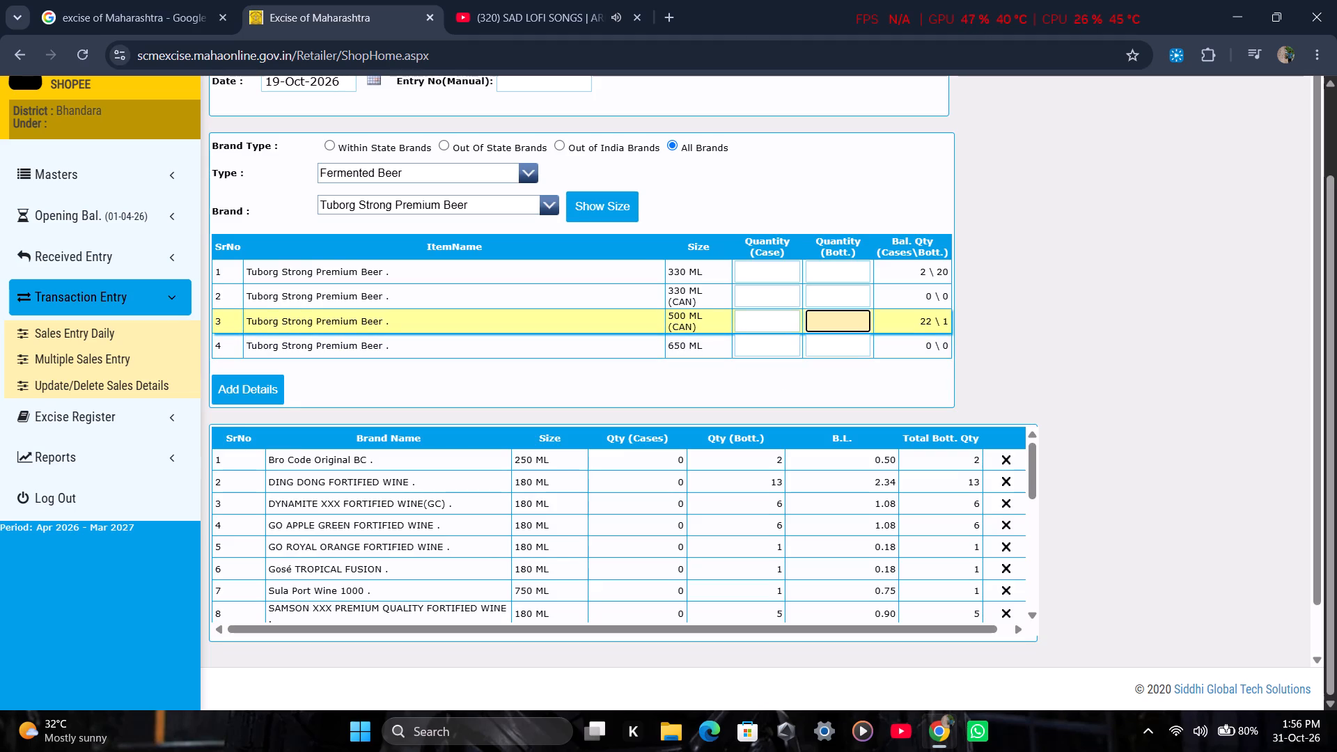
pyautogui.write('14')
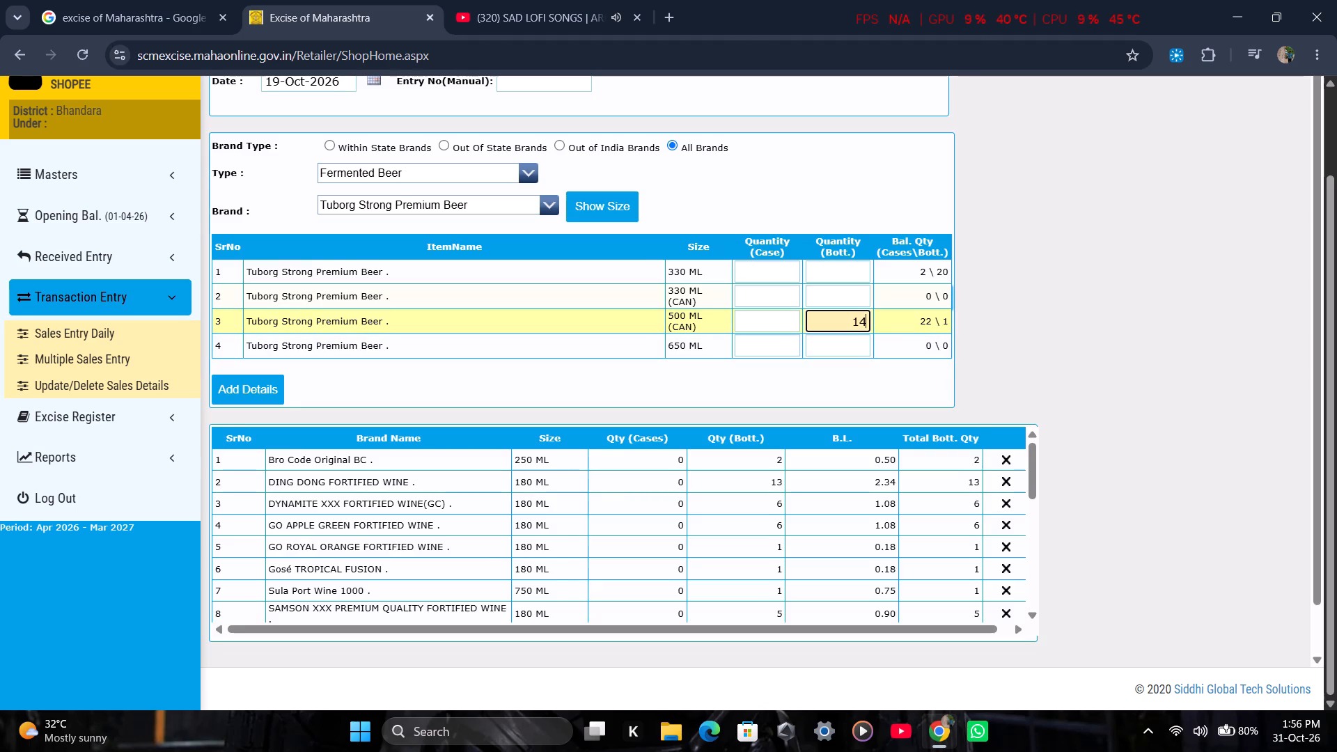
pyautogui.click(823, 276)
pyautogui.press('3')
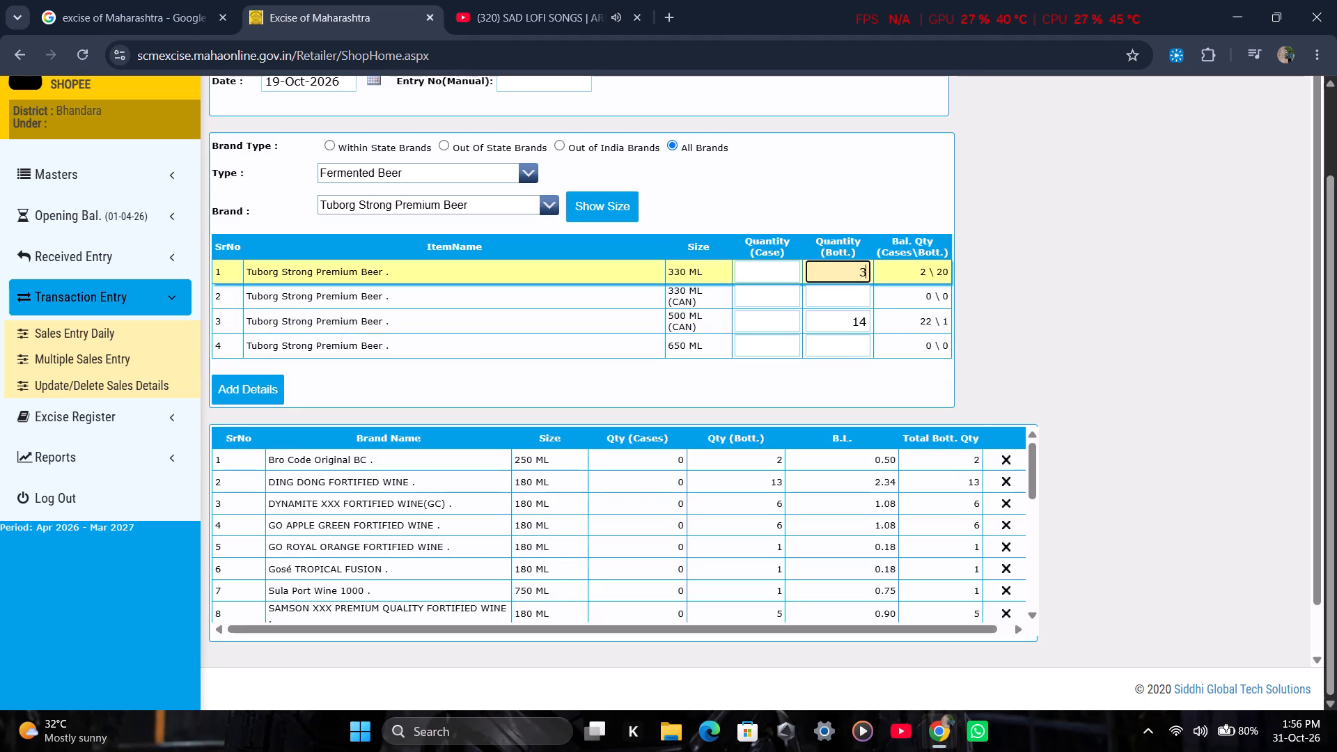
pyautogui.click(265, 392)
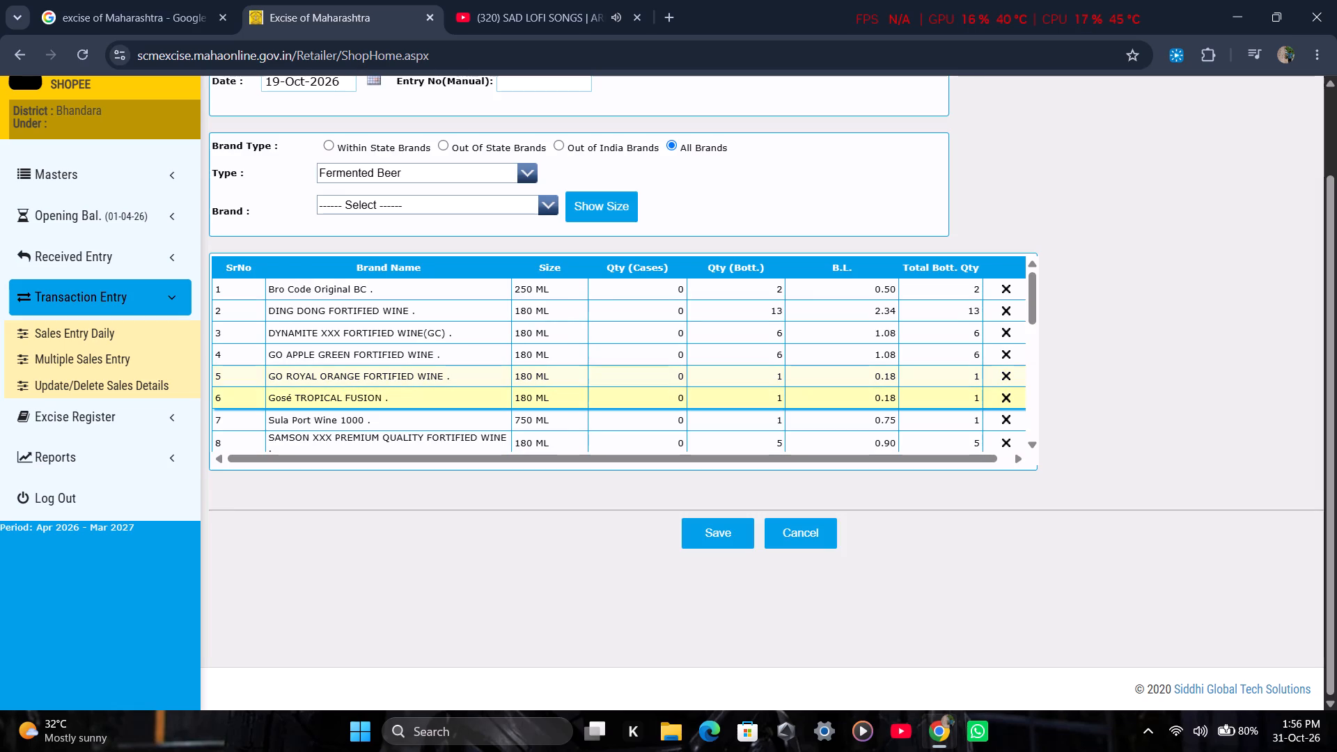
pyautogui.scroll(-8, 421, 395)
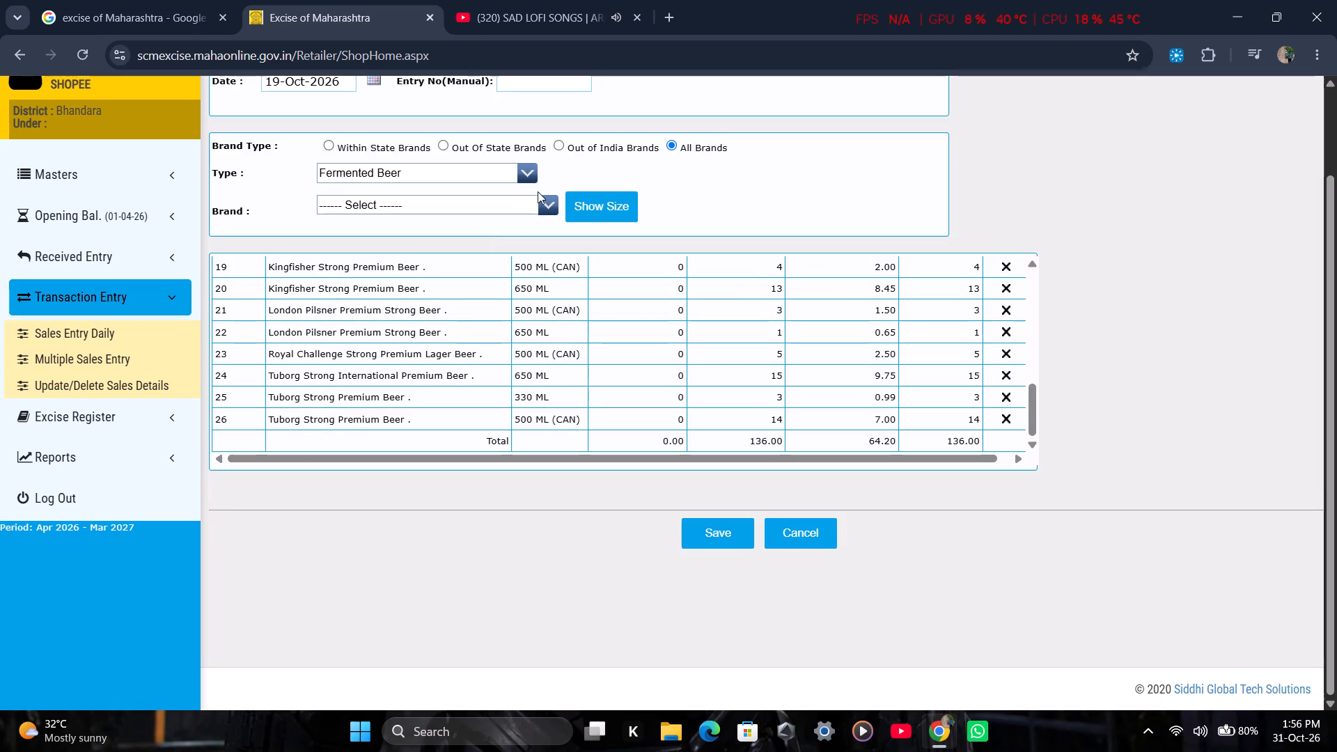
# Switch the type to Mild Beer and add Budweiser Premium King of Beer sales: 1 bottle of 650 ML and 3 cans of 500 ML.
pyautogui.click(530, 178)
pyautogui.click(513, 230)
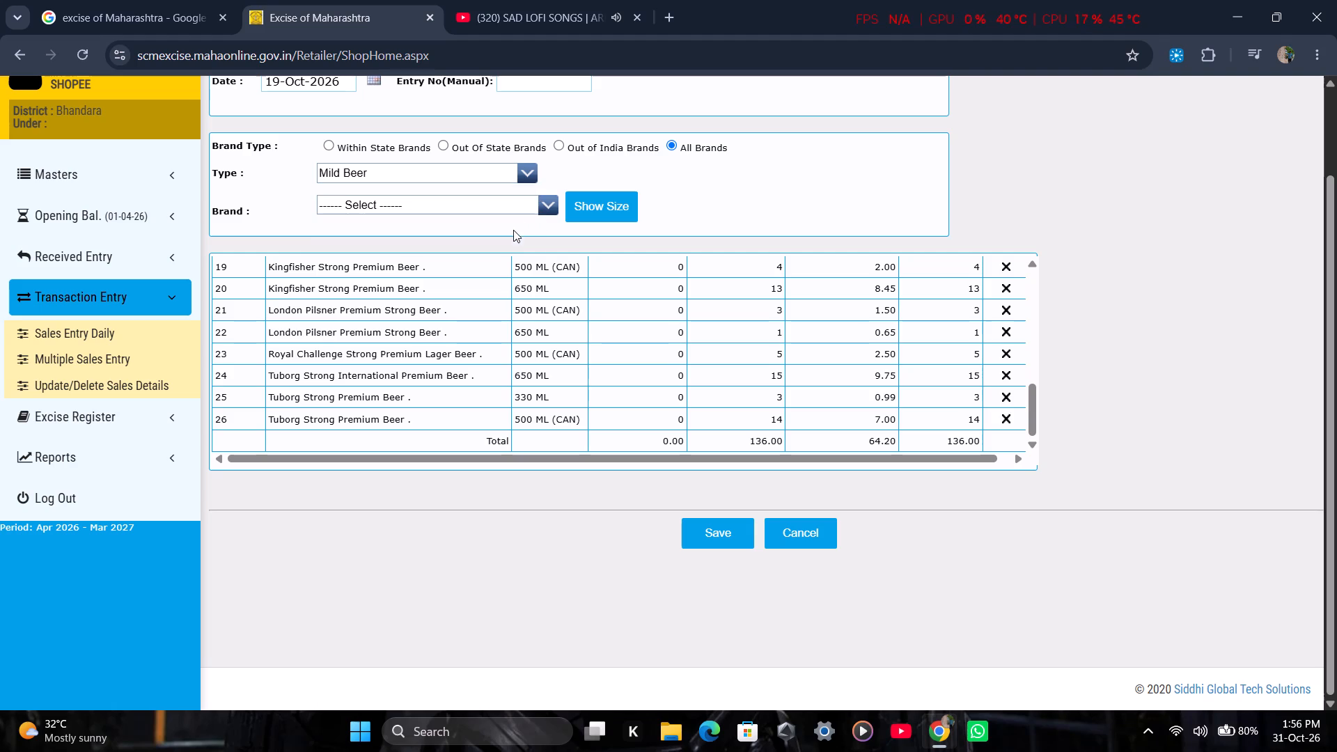
pyautogui.click(551, 207)
pyautogui.click(552, 247)
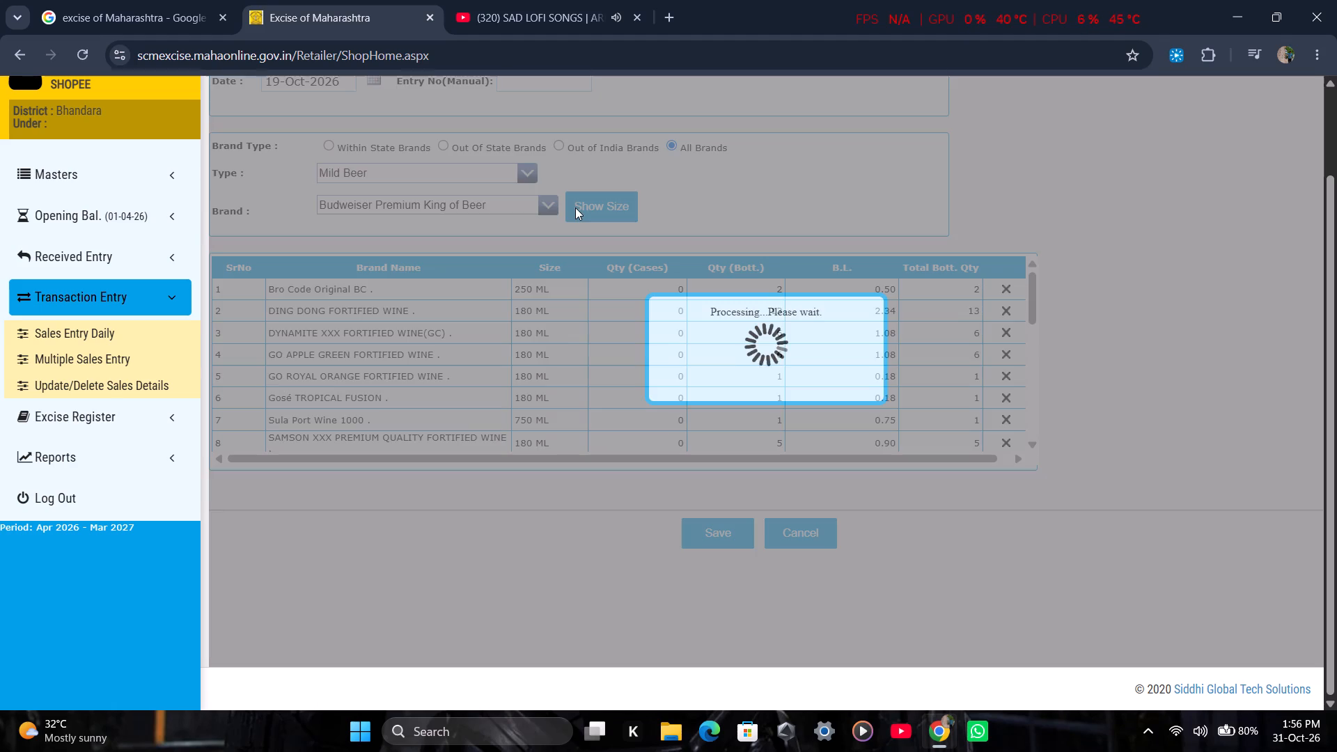
pyautogui.click(575, 207)
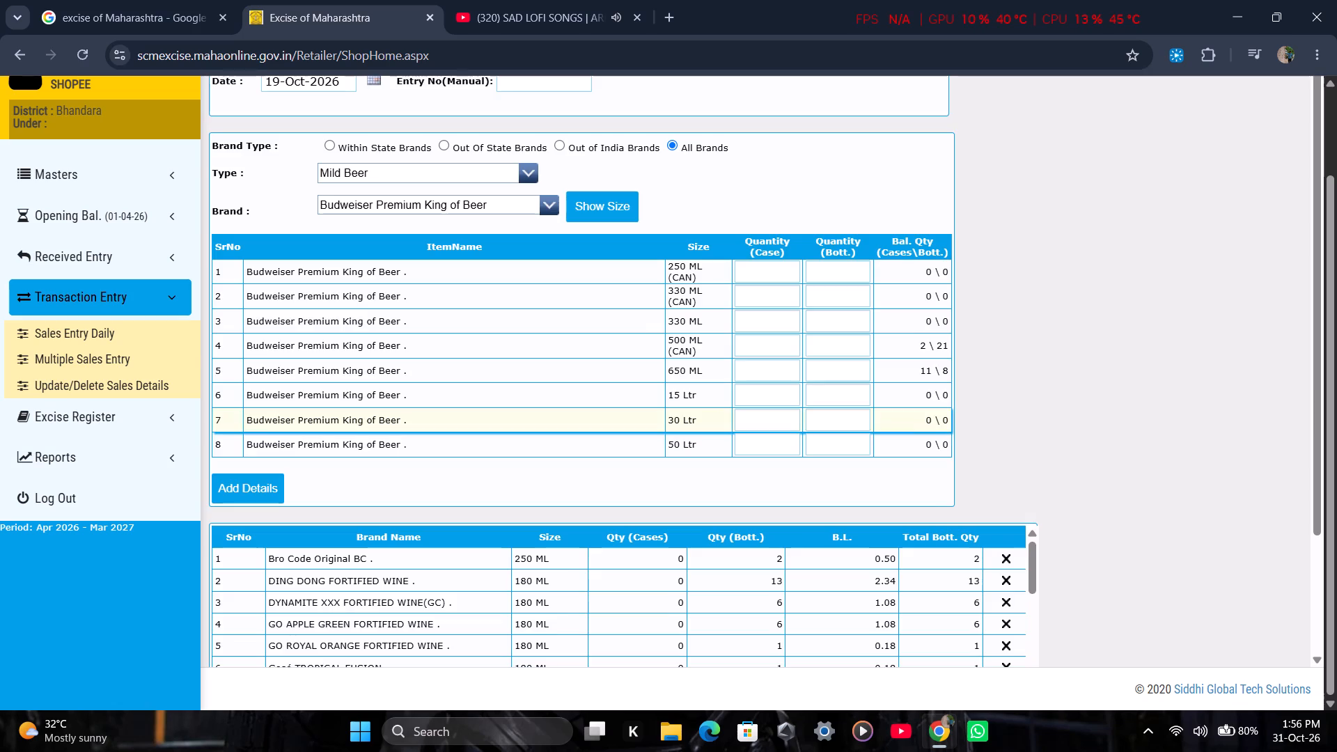
pyautogui.click(849, 373)
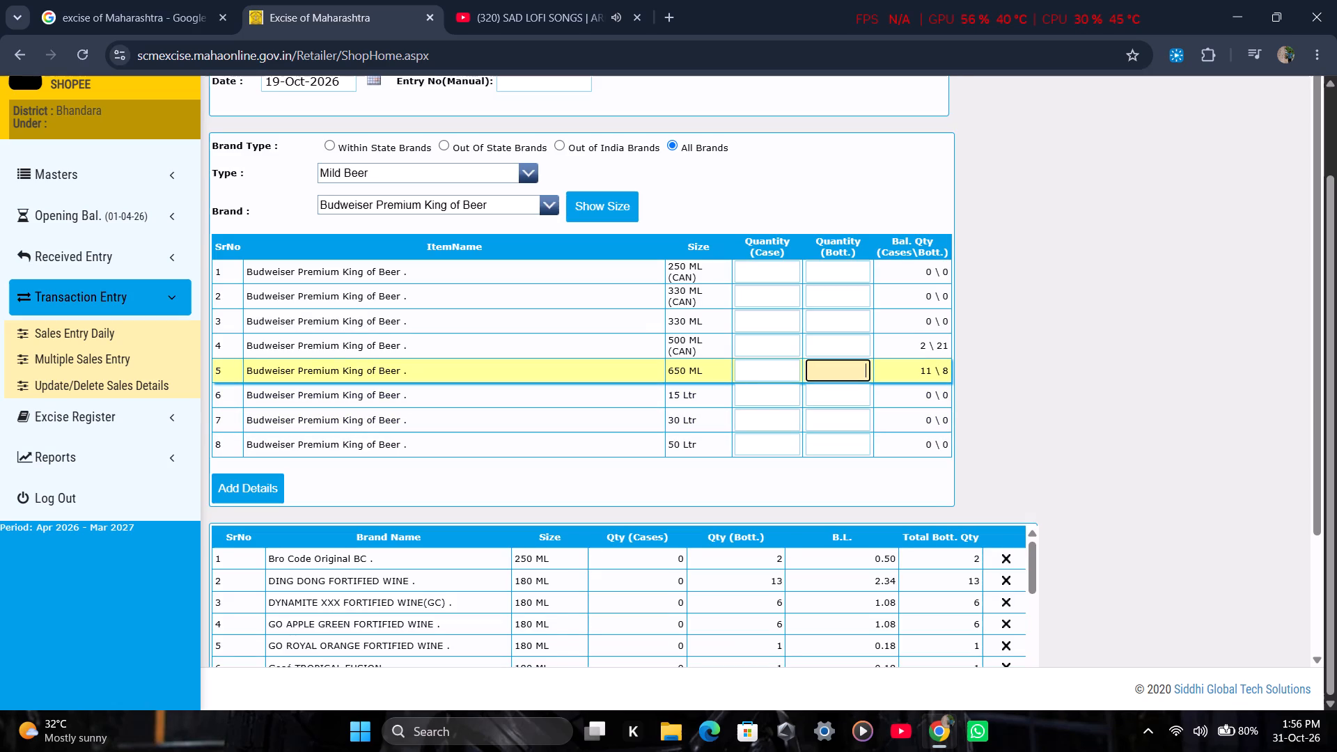
pyautogui.press('1')
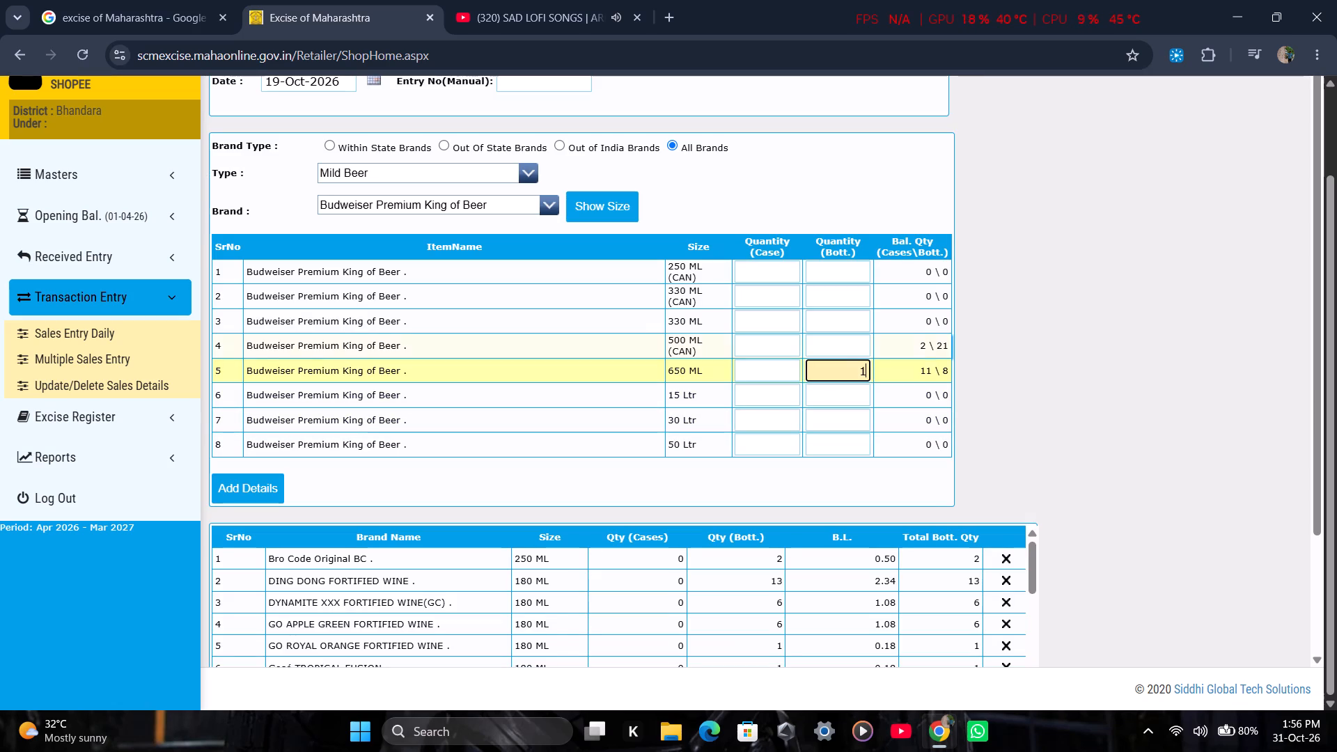
pyautogui.click(843, 348)
pyautogui.press('3')
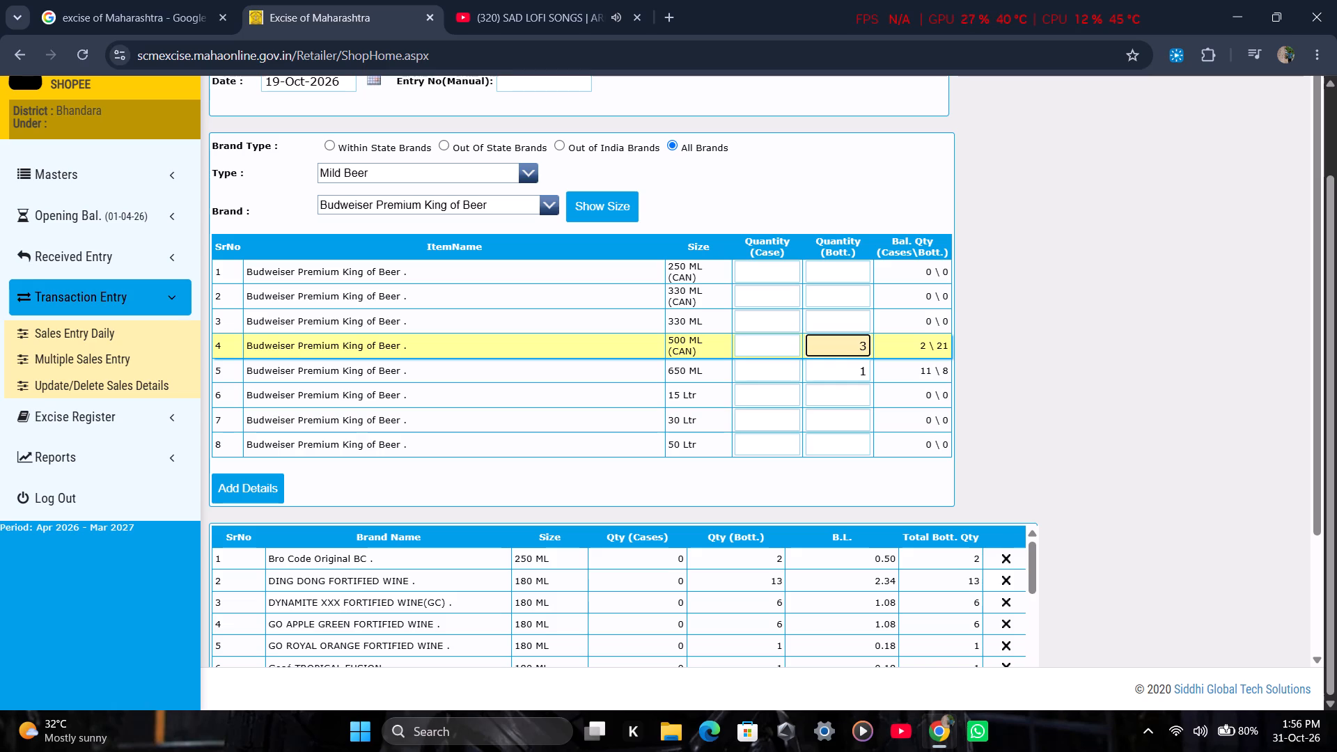
pyautogui.click(228, 490)
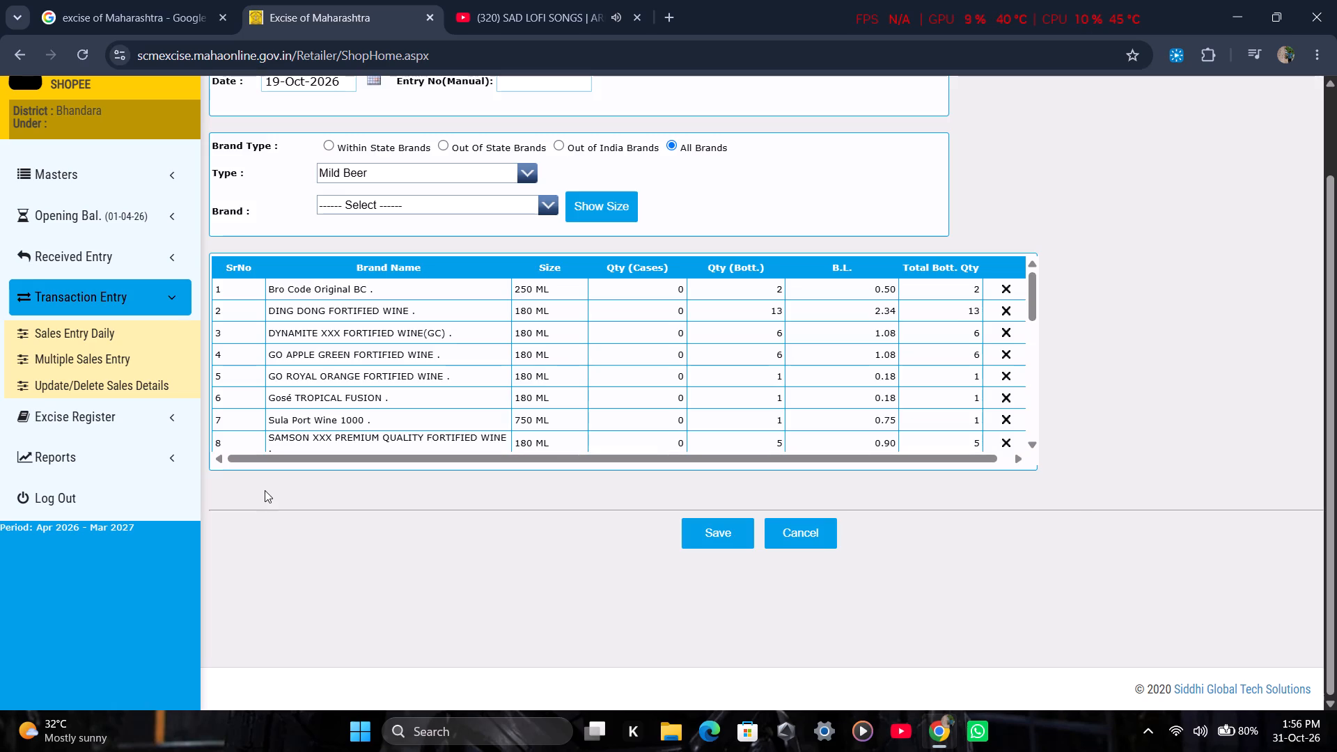
pyautogui.scroll(-6, 363, 487)
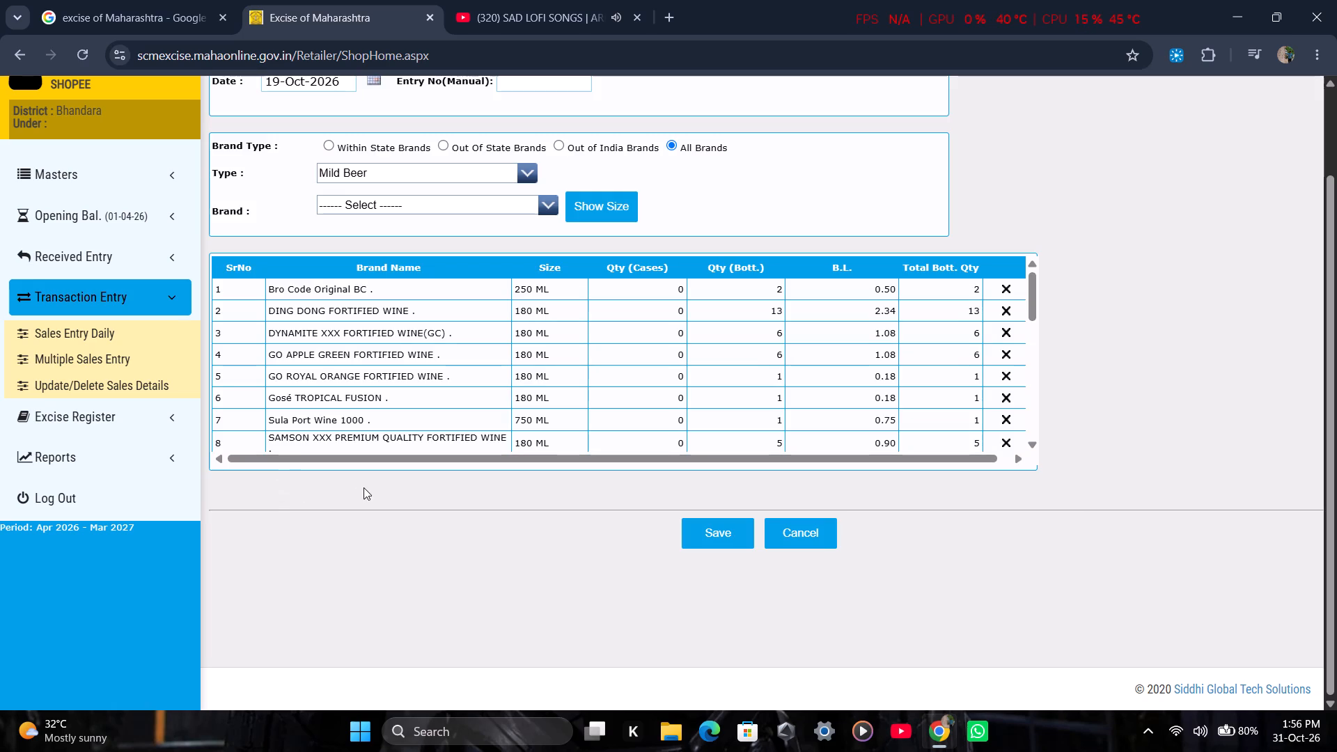
pyautogui.scroll(-2, 363, 487)
pyautogui.scroll(-8, 304, 387)
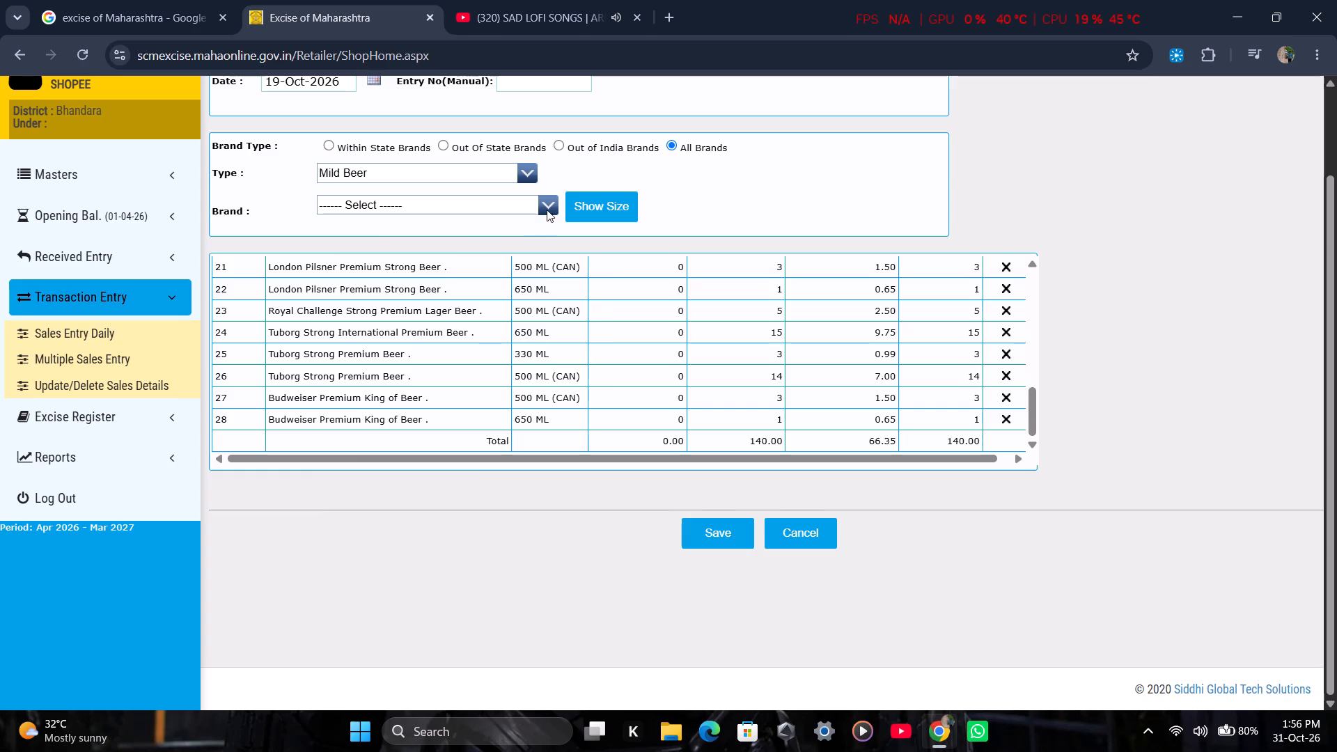
# Add a sale of 2 BULLET LAGER BEER 650 ML bottles to the entry.
pyautogui.click(548, 208)
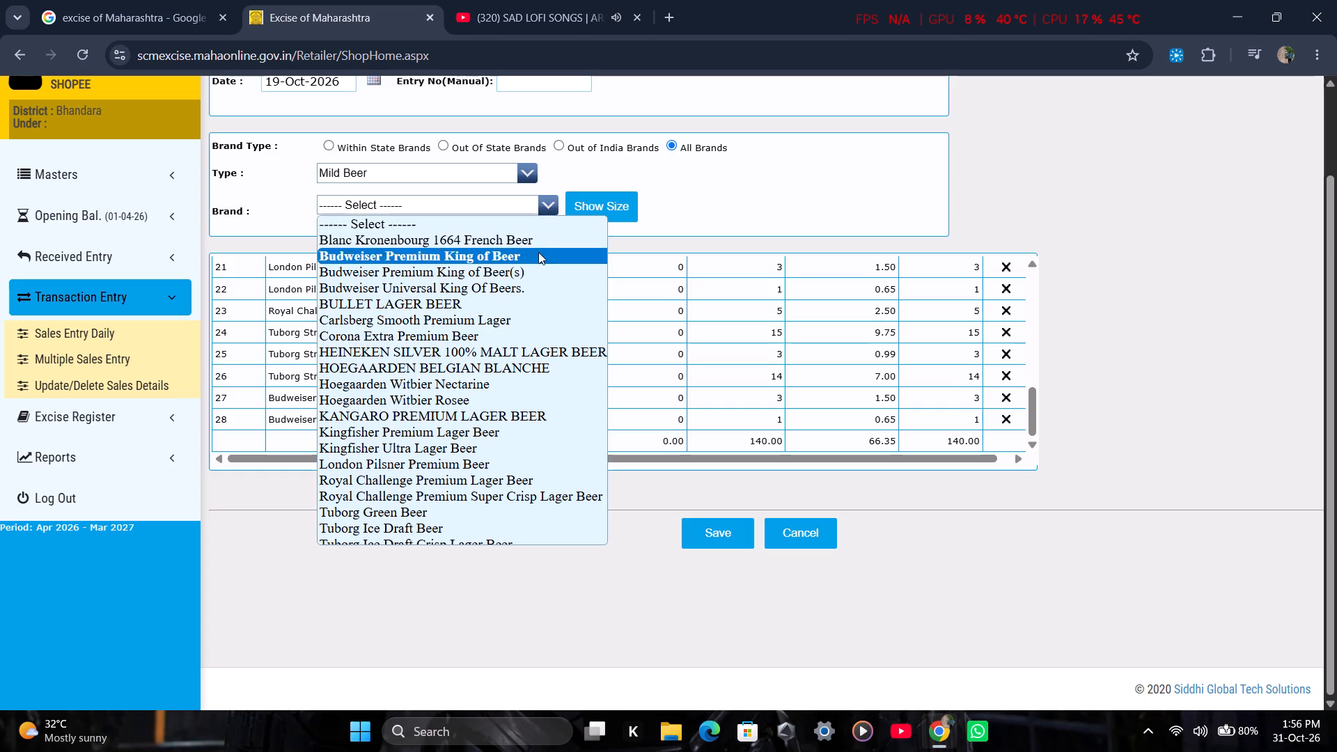
pyautogui.click(544, 308)
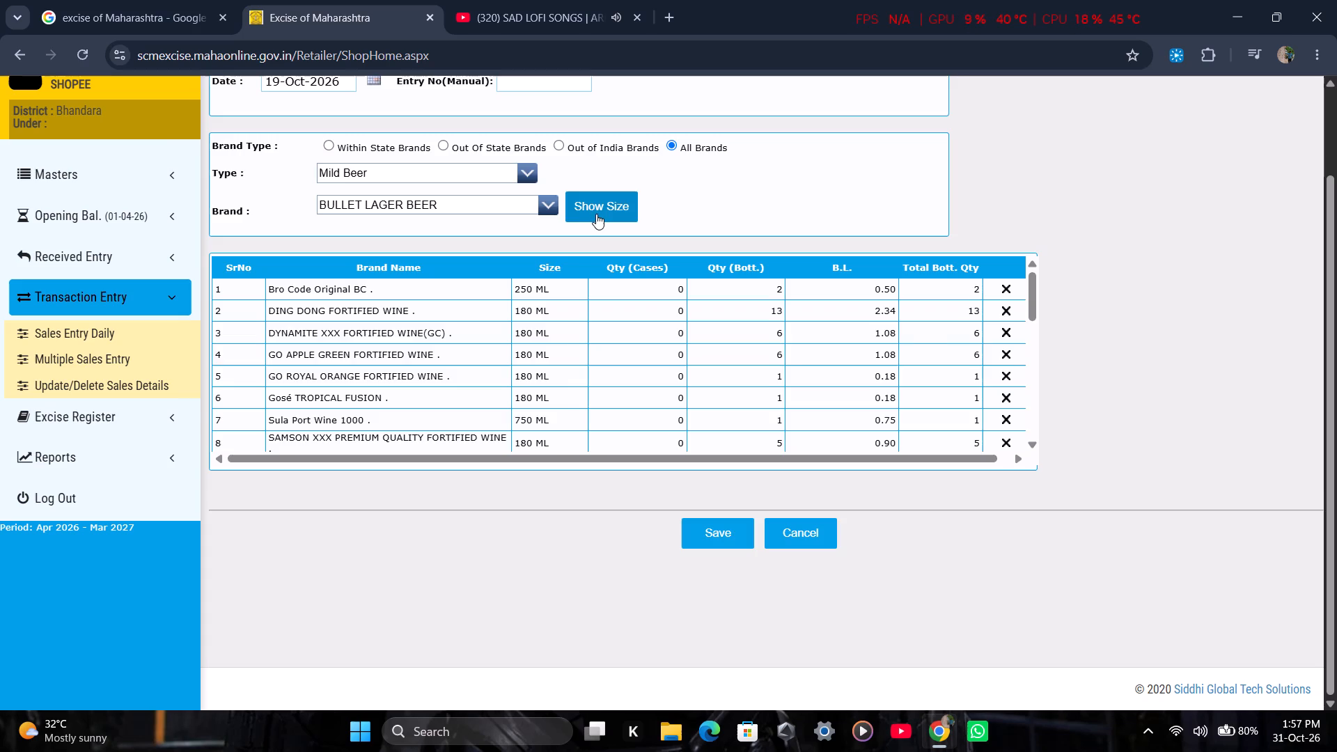
pyautogui.click(596, 214)
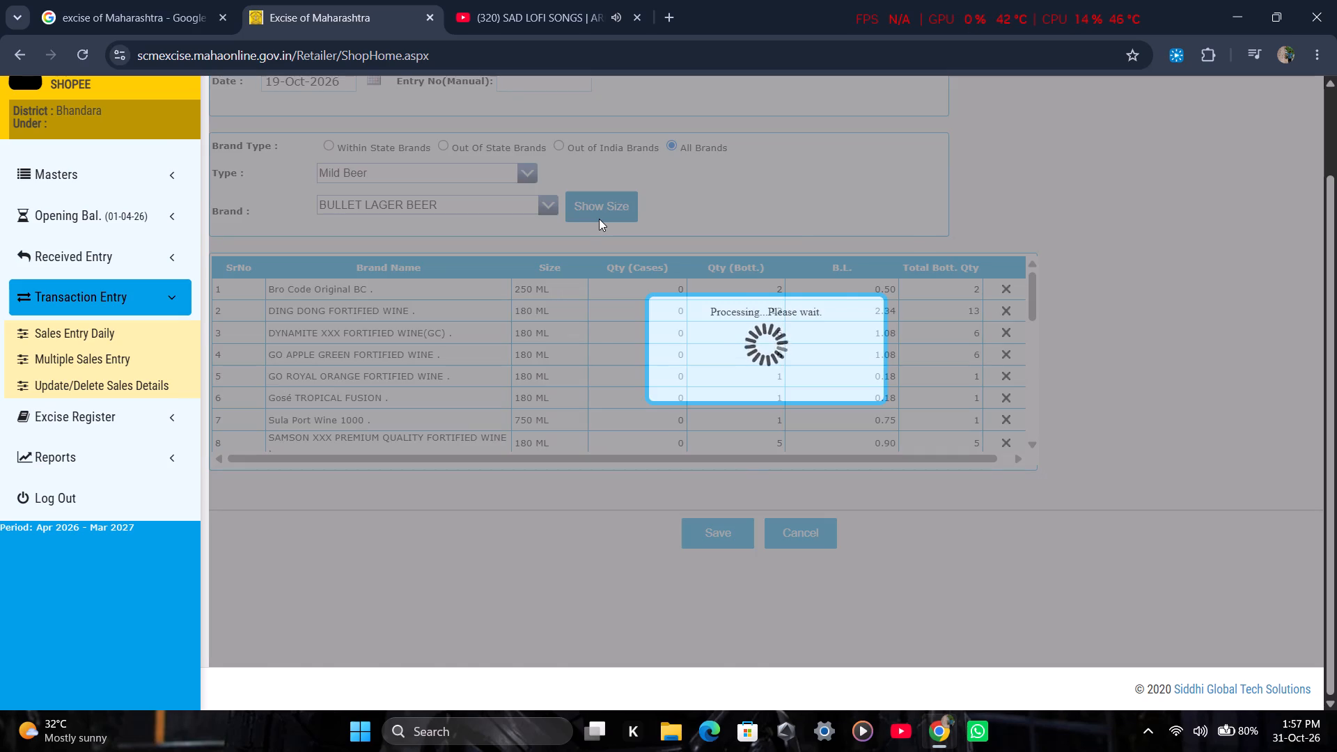
pyautogui.click(827, 303)
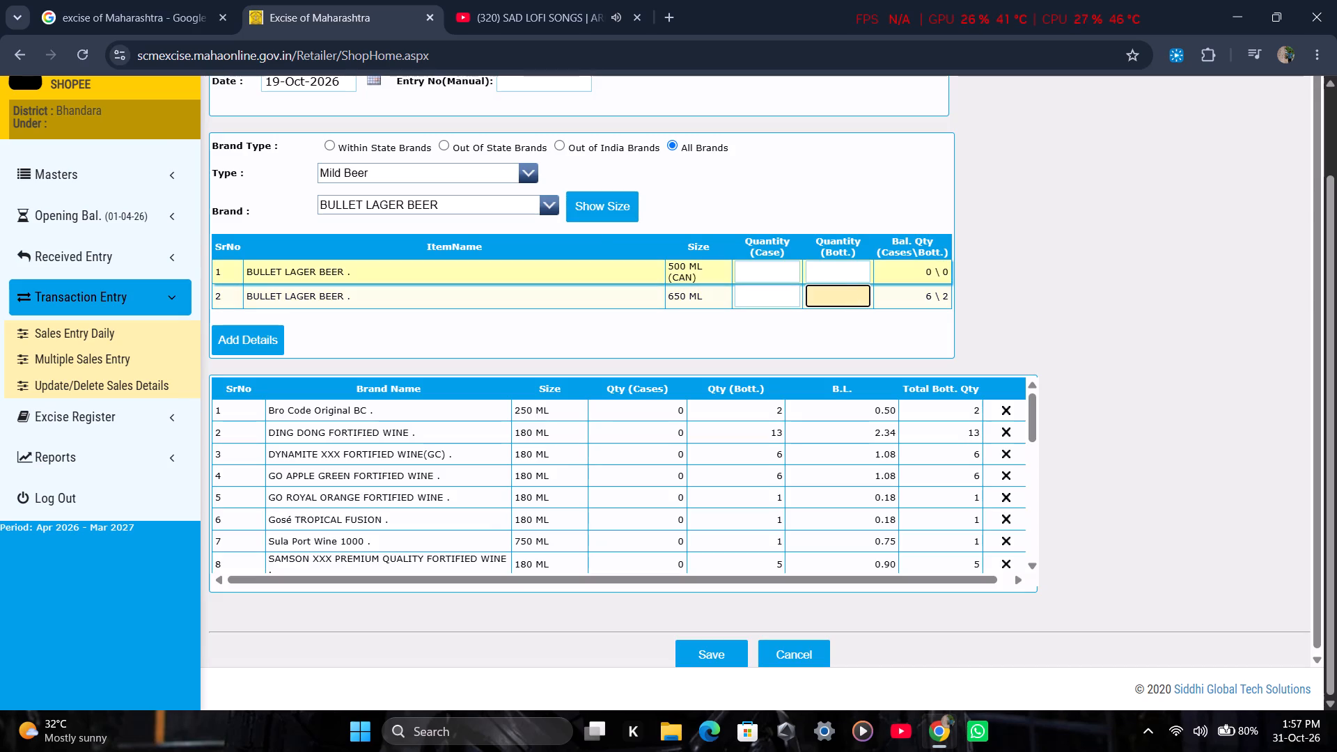
pyautogui.press('2')
pyautogui.click(237, 350)
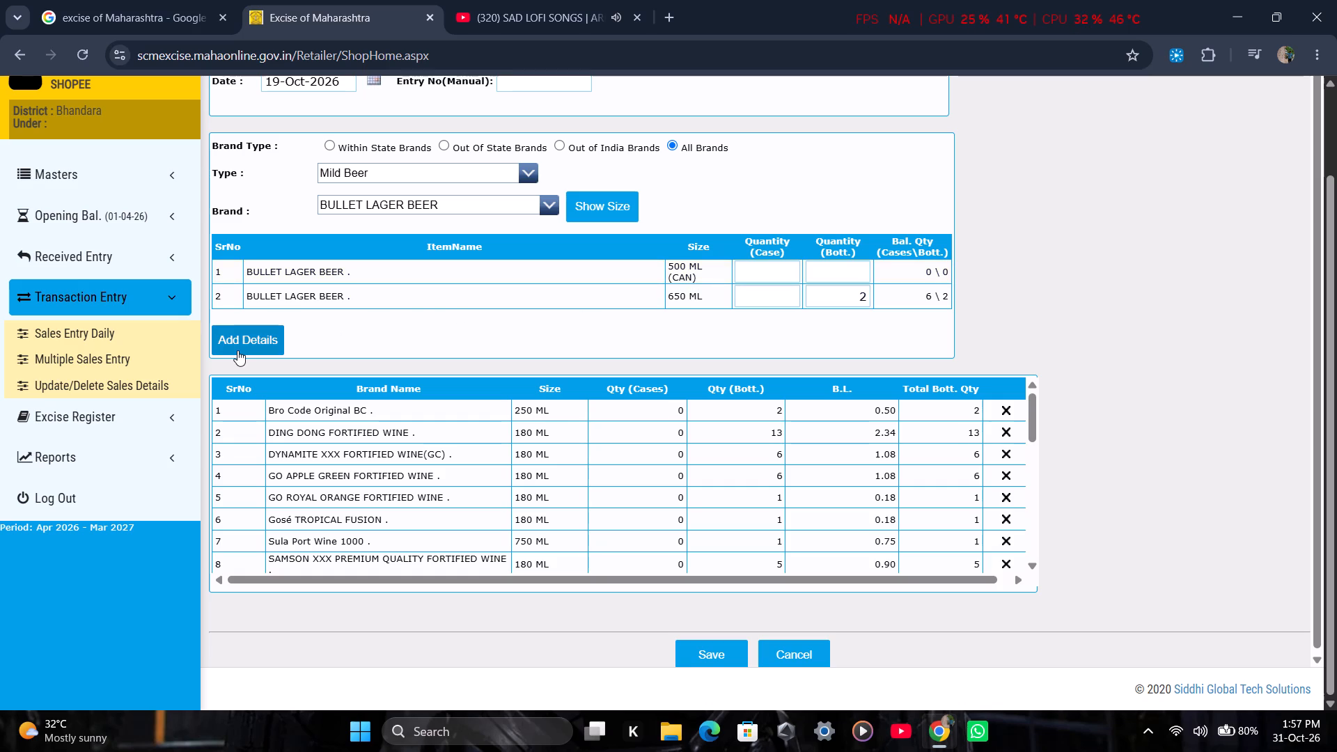
pyautogui.scroll(-8, 354, 299)
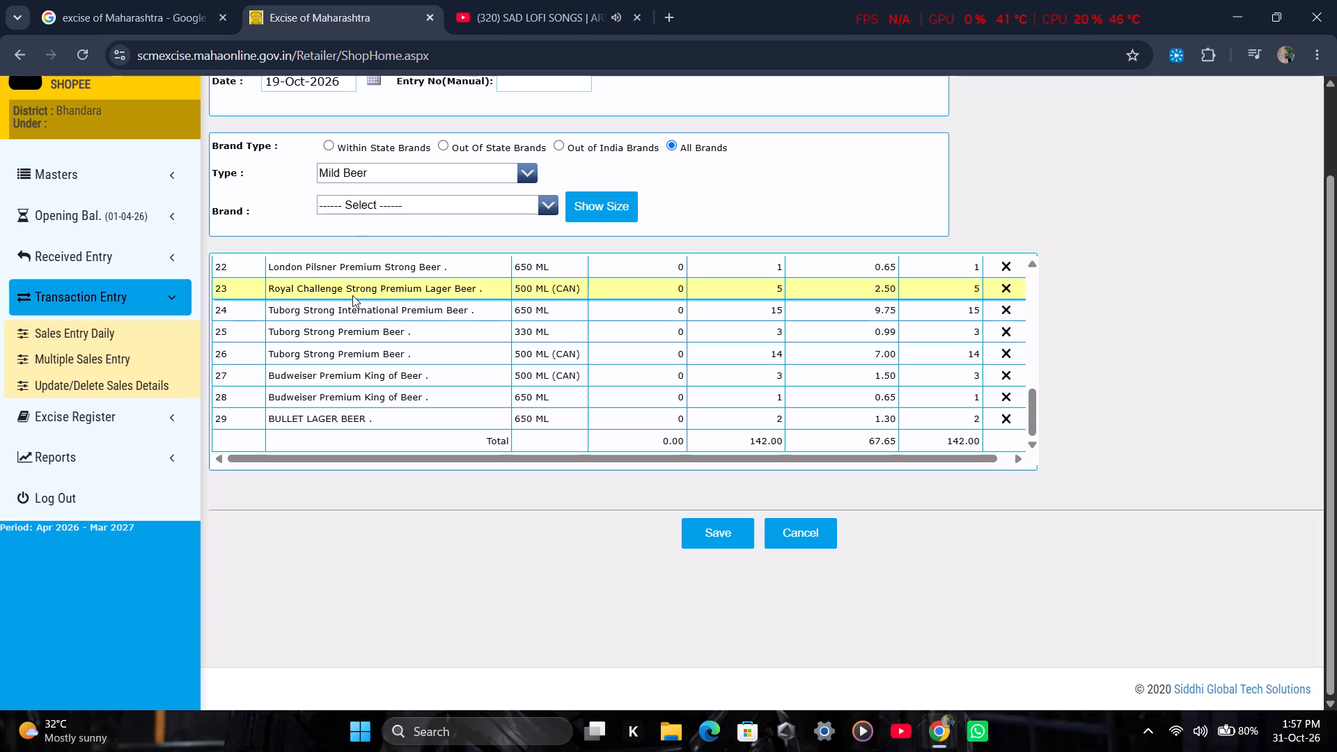
pyautogui.scroll(-6, 423, 231)
# Add sales of London Pilsner Premium Beer: 10 bottles of 650 ML and 18 cans of 500 ML.
pyautogui.click(540, 201)
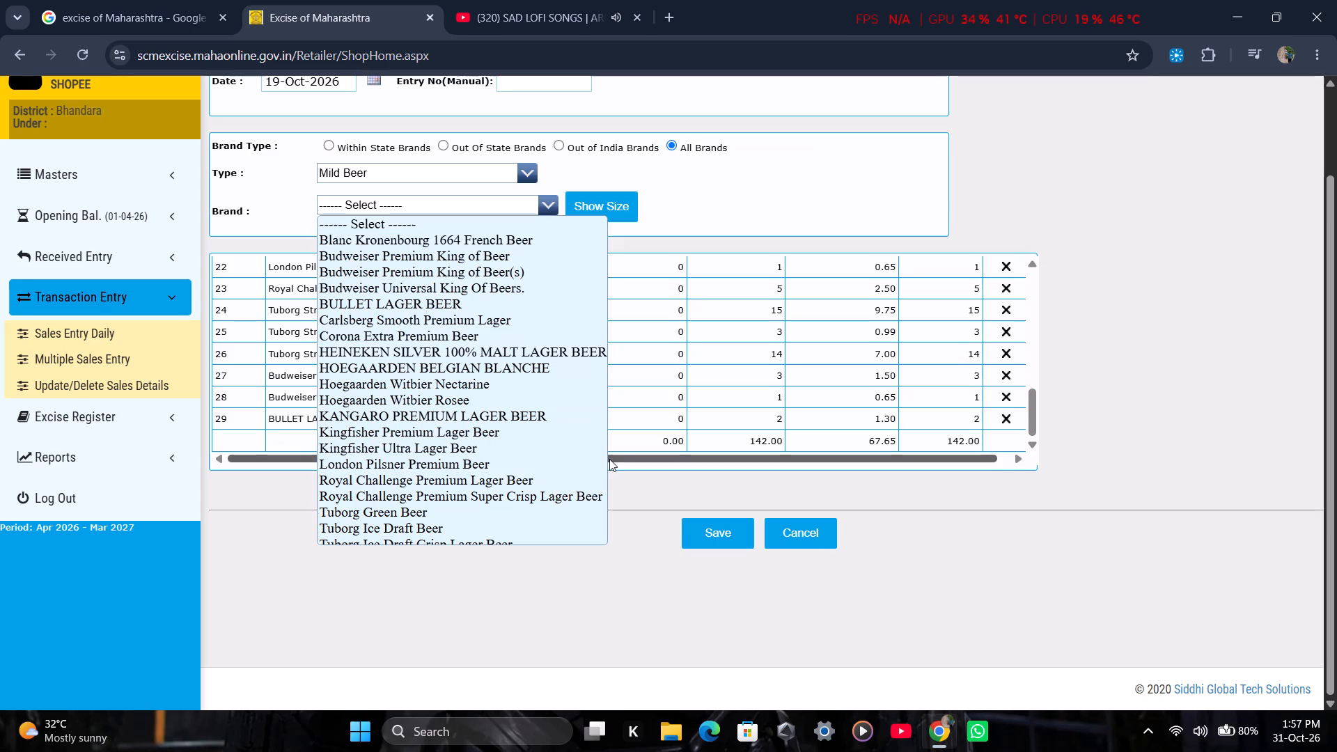
pyautogui.click(549, 460)
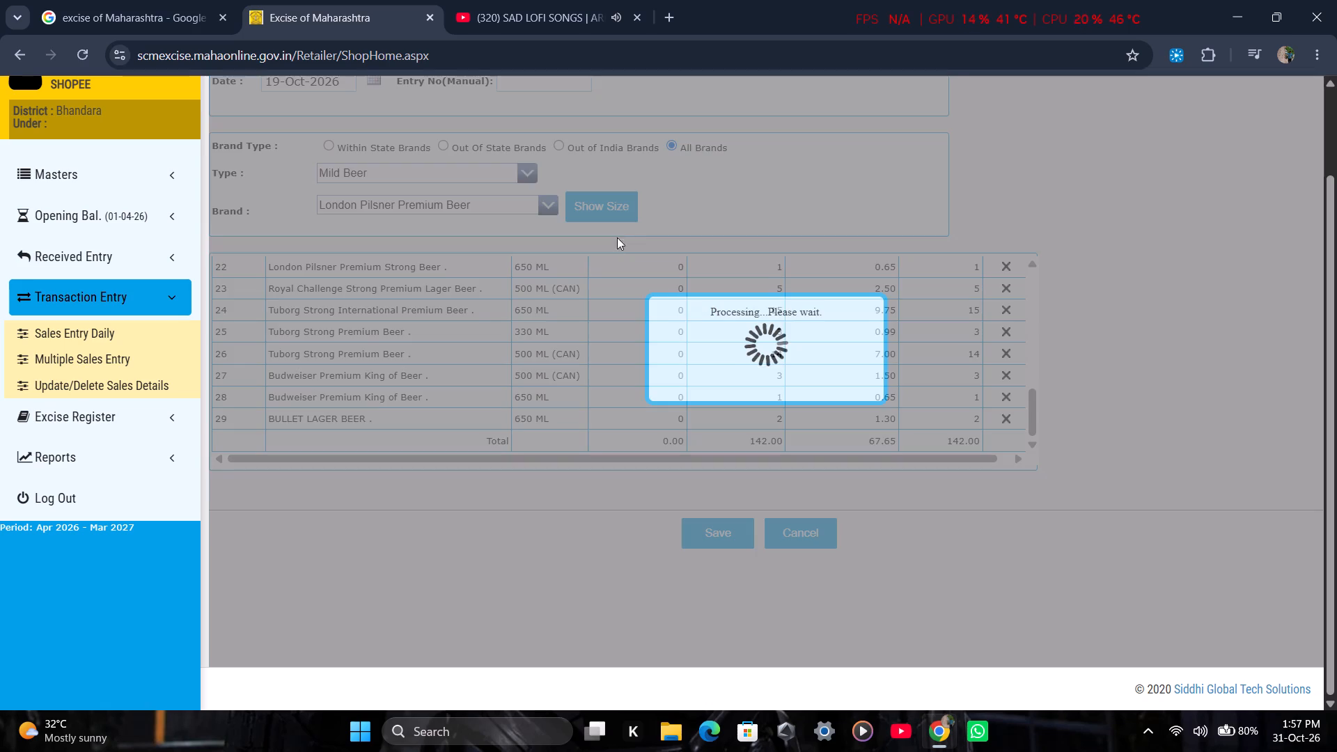
pyautogui.click(622, 199)
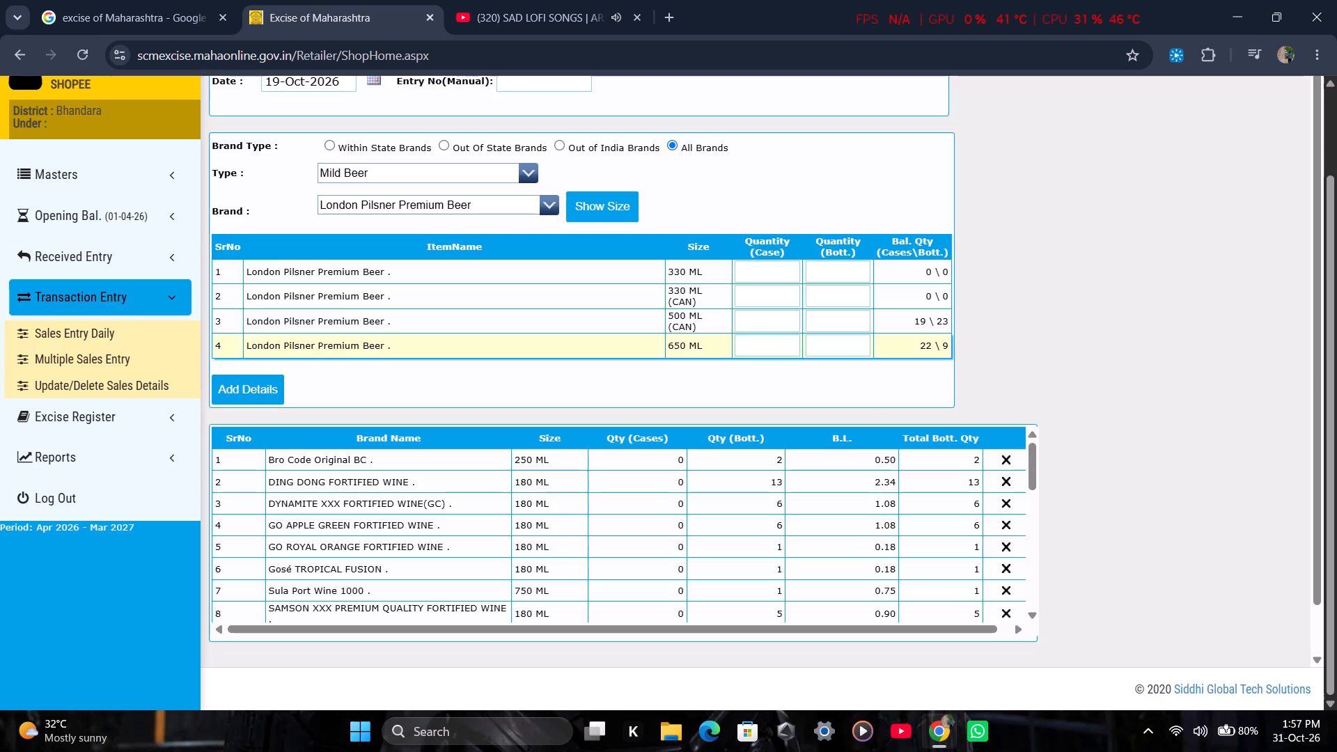
pyautogui.click(818, 343)
pyautogui.write('10')
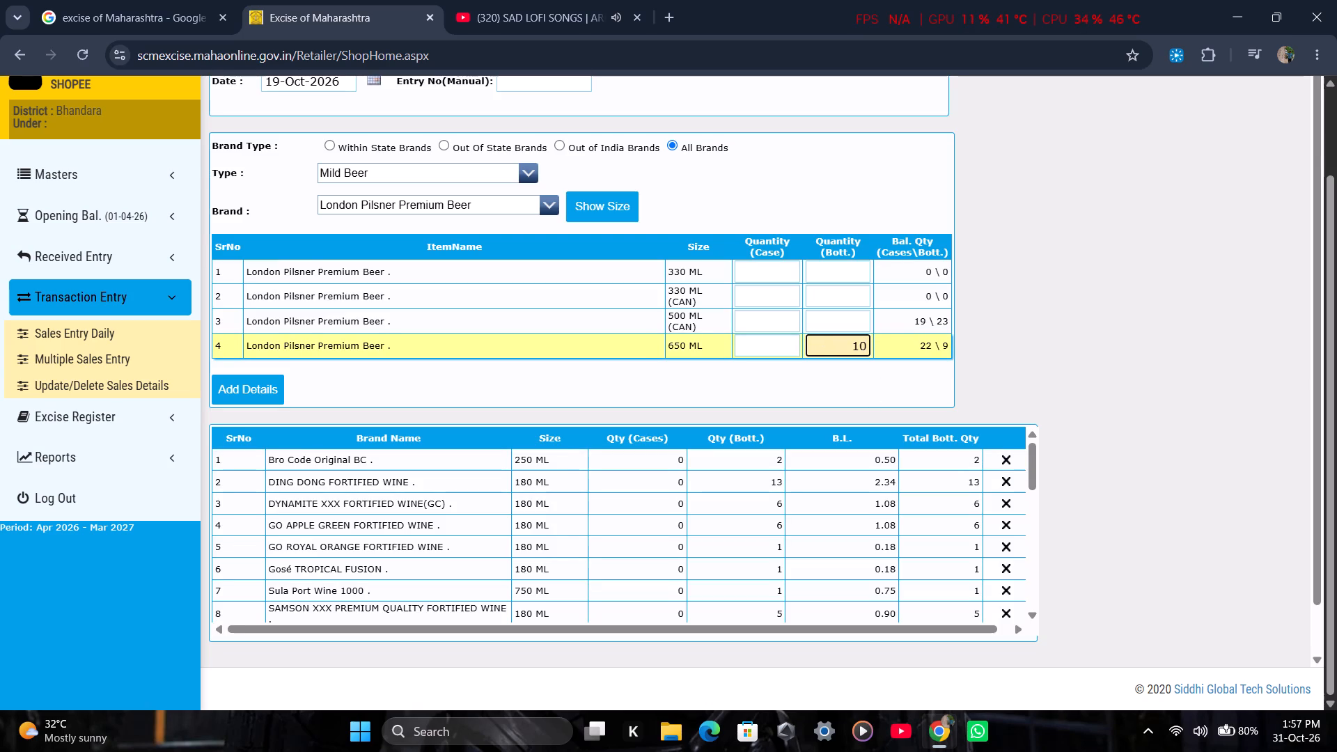
pyautogui.click(848, 314)
pyautogui.write('18')
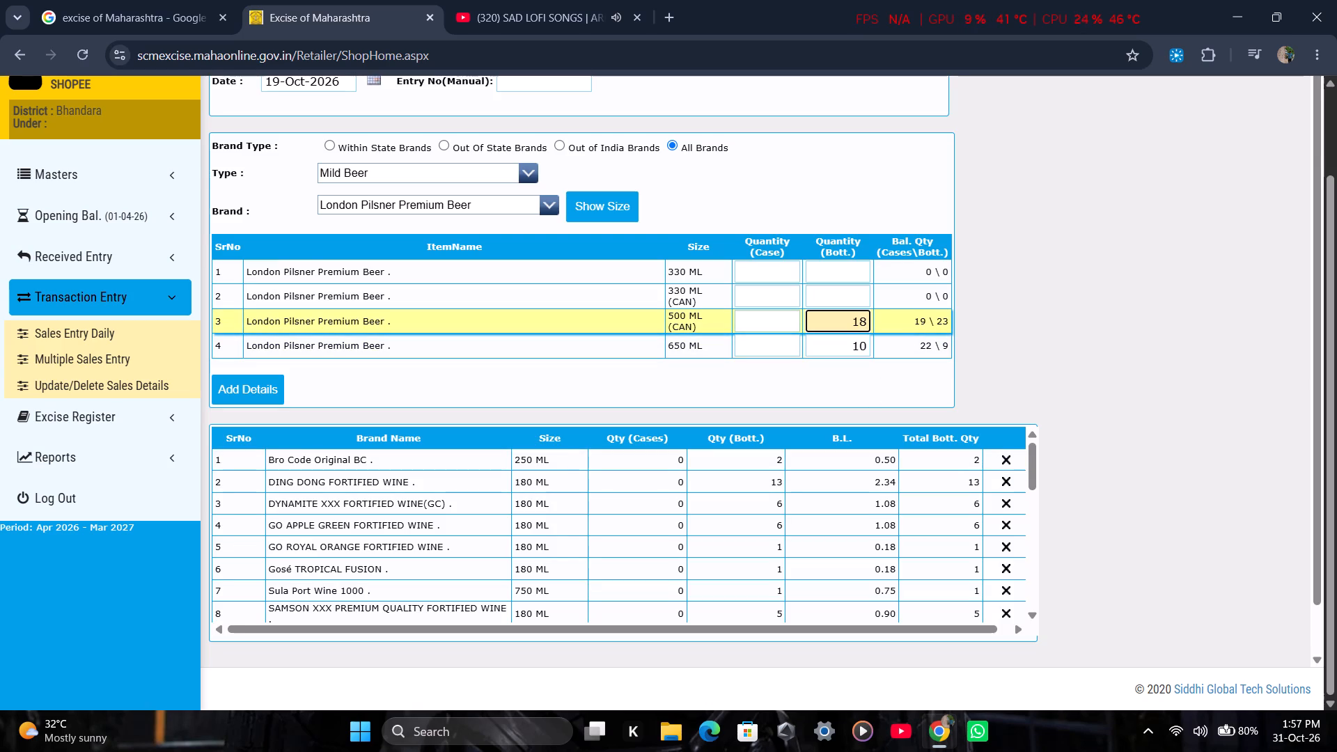
pyautogui.click(250, 395)
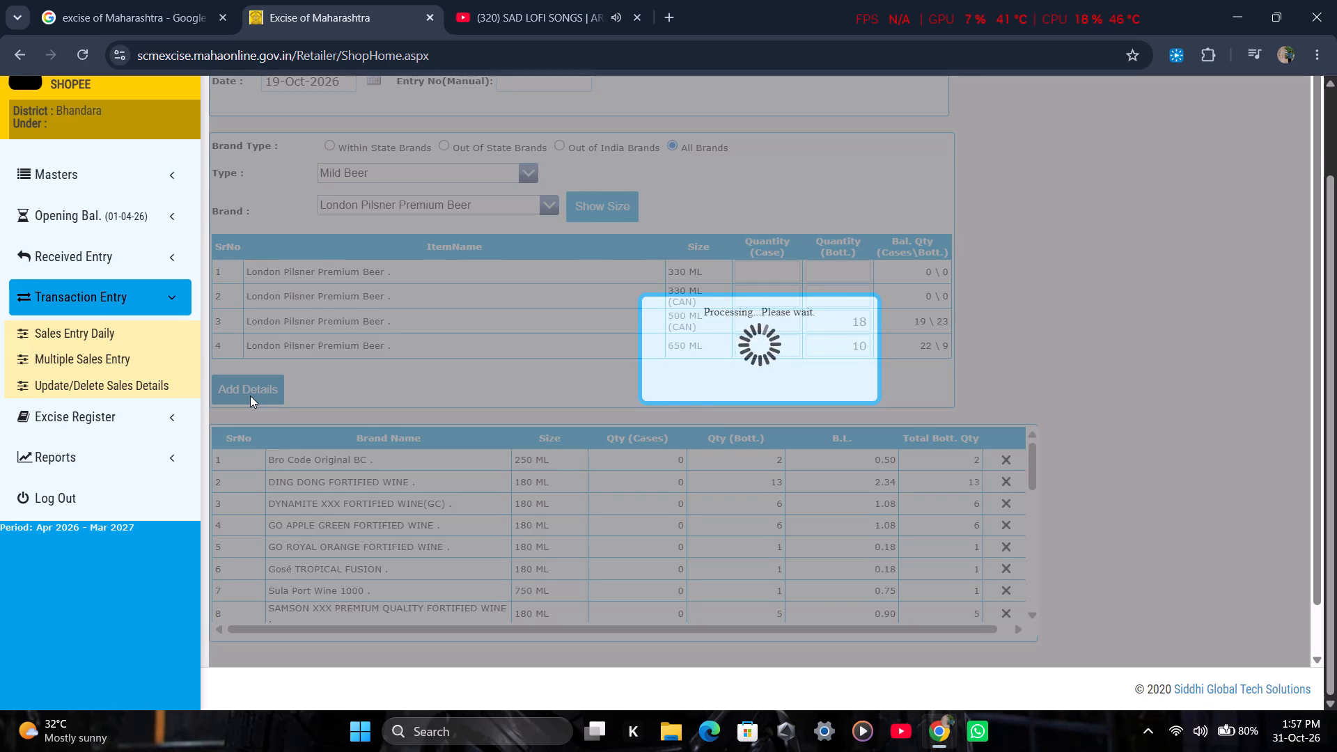
# Add a sale of 5 Royal Challenge Premium Lager Beer 650 ML bottles to the entry.
pyautogui.scroll(-7, 260, 381)
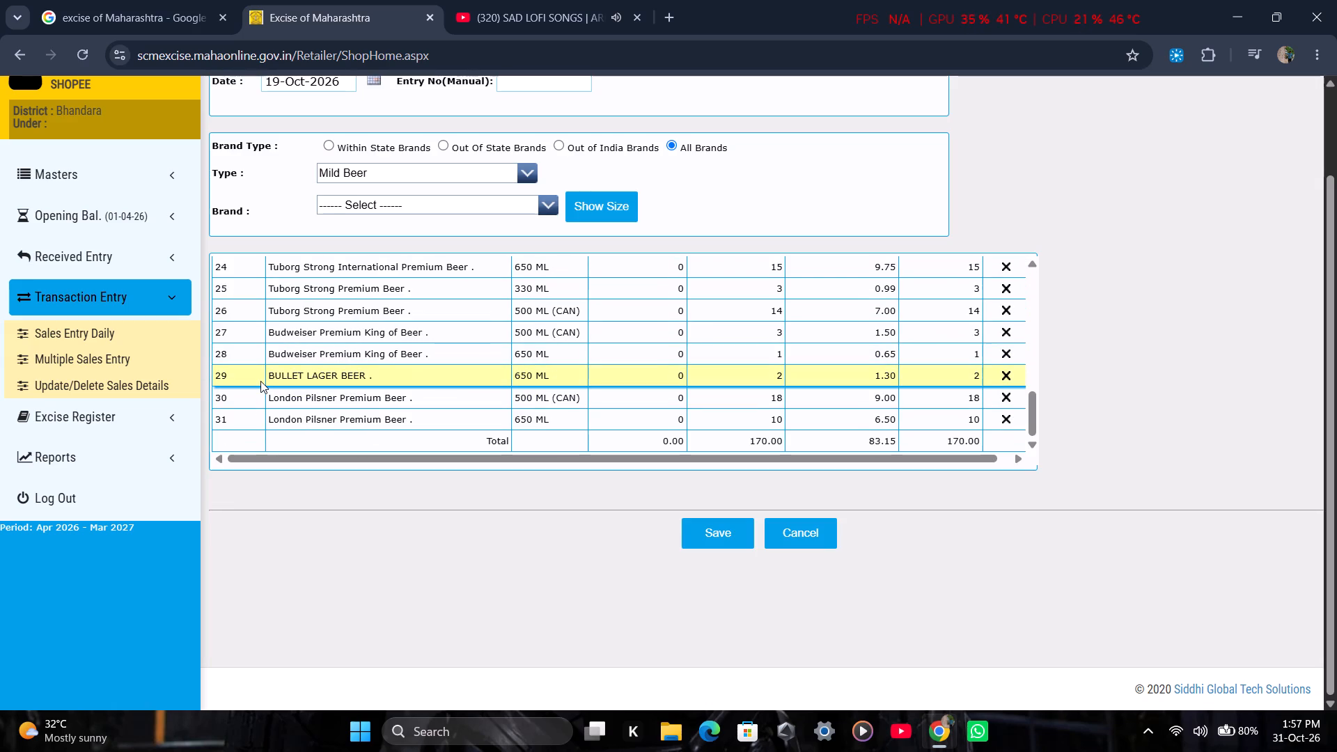
pyautogui.click(552, 212)
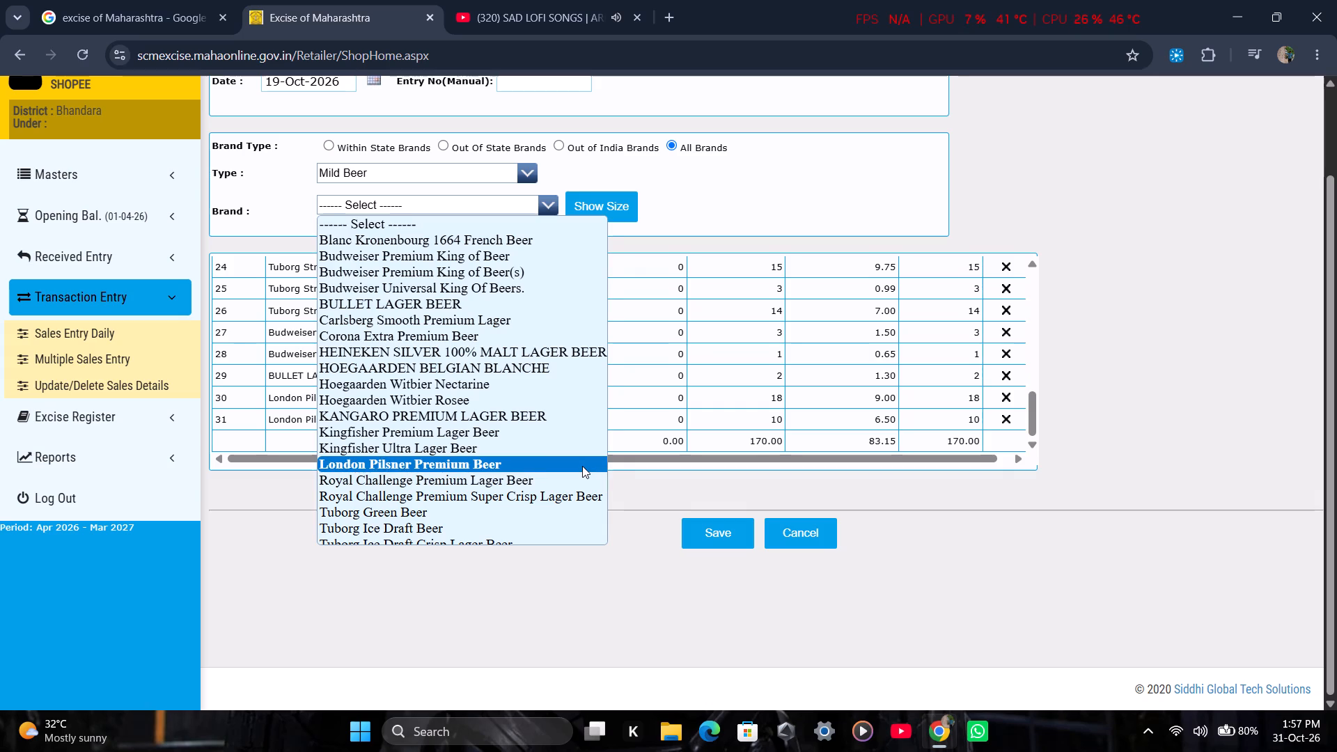
pyautogui.click(581, 478)
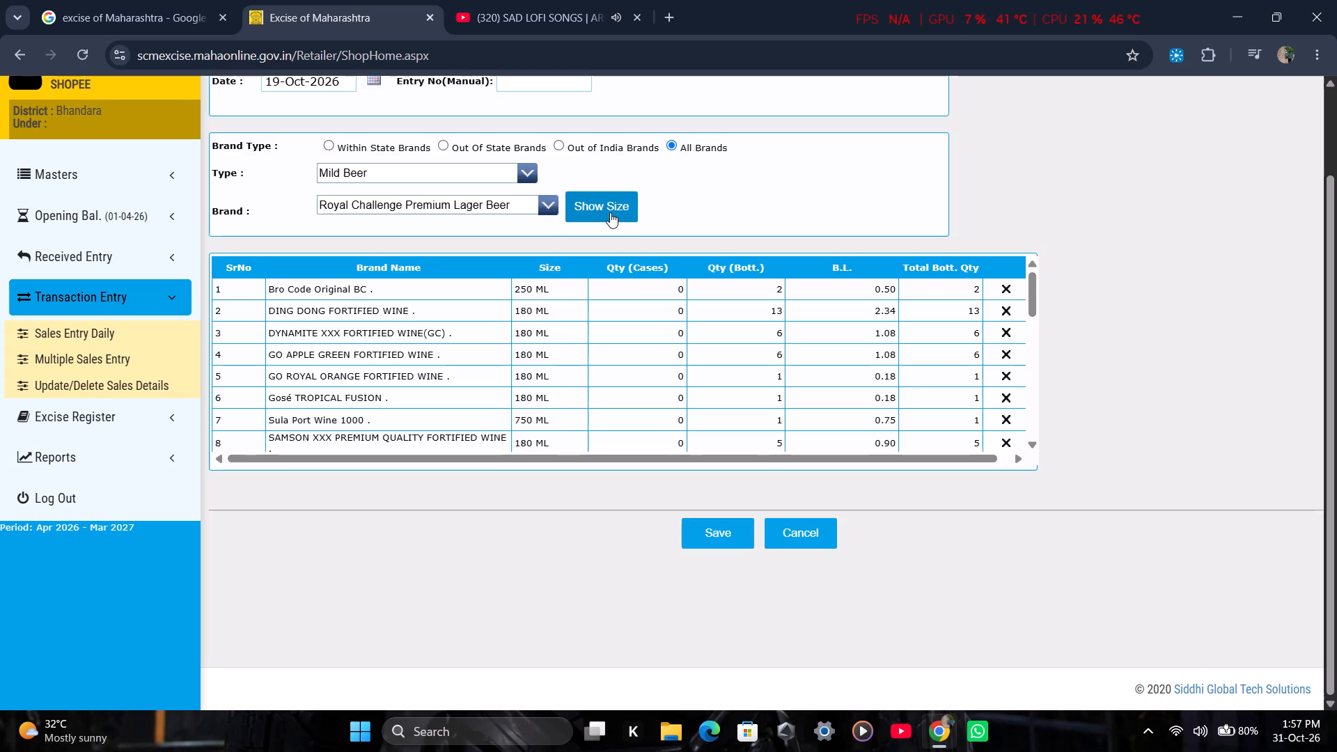
pyautogui.click(610, 212)
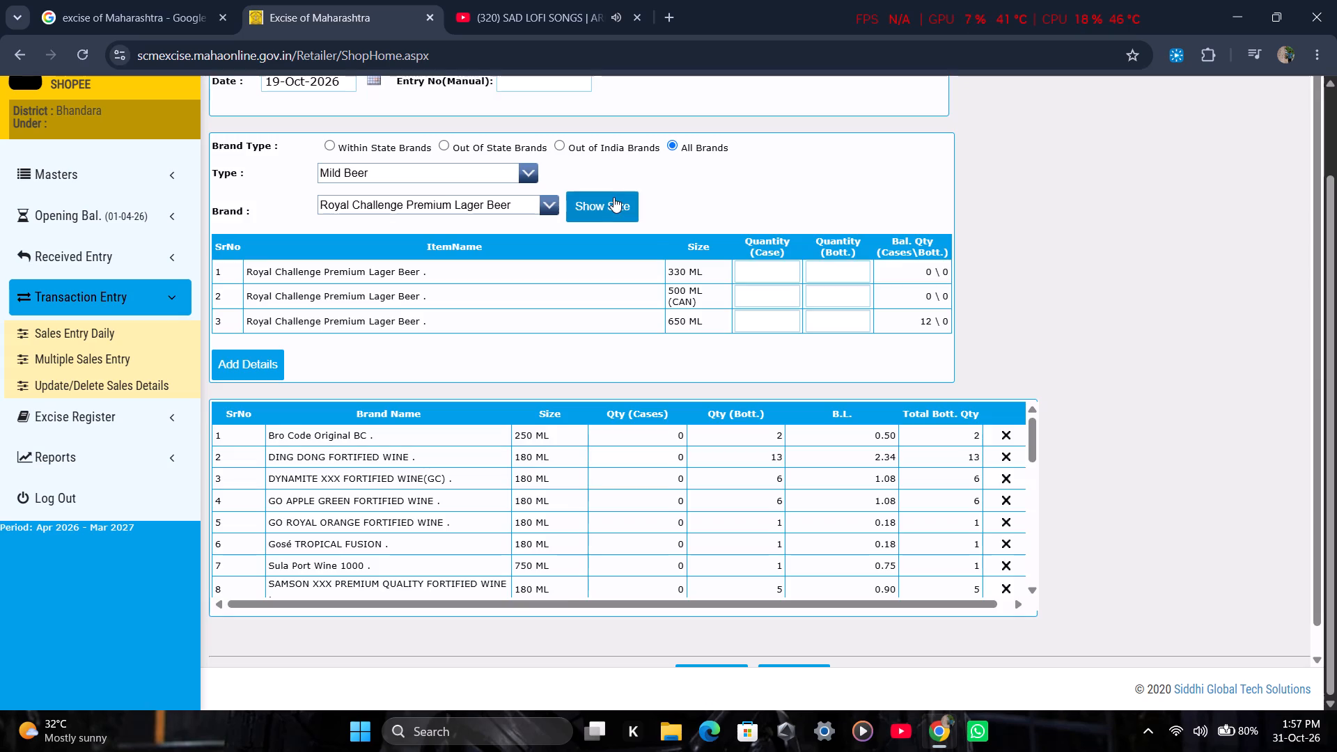
pyautogui.click(861, 324)
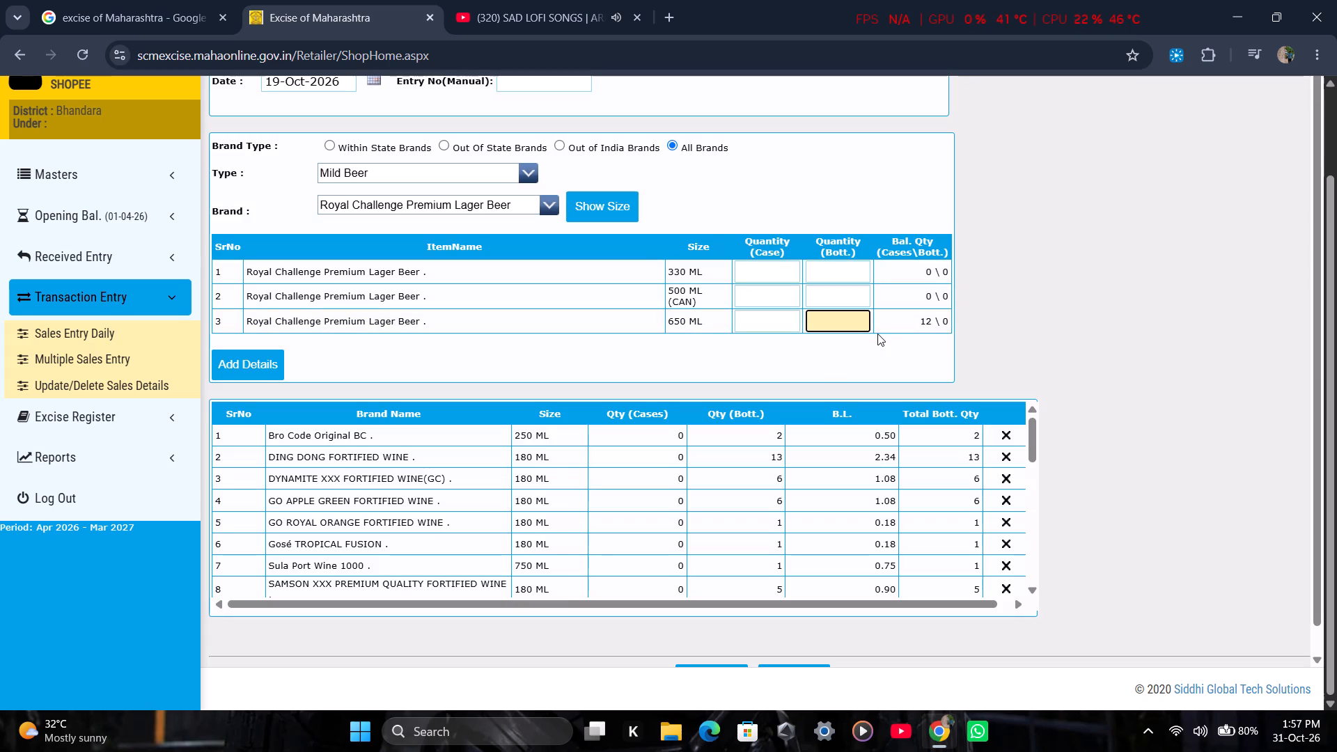
pyautogui.press('5')
pyautogui.click(247, 362)
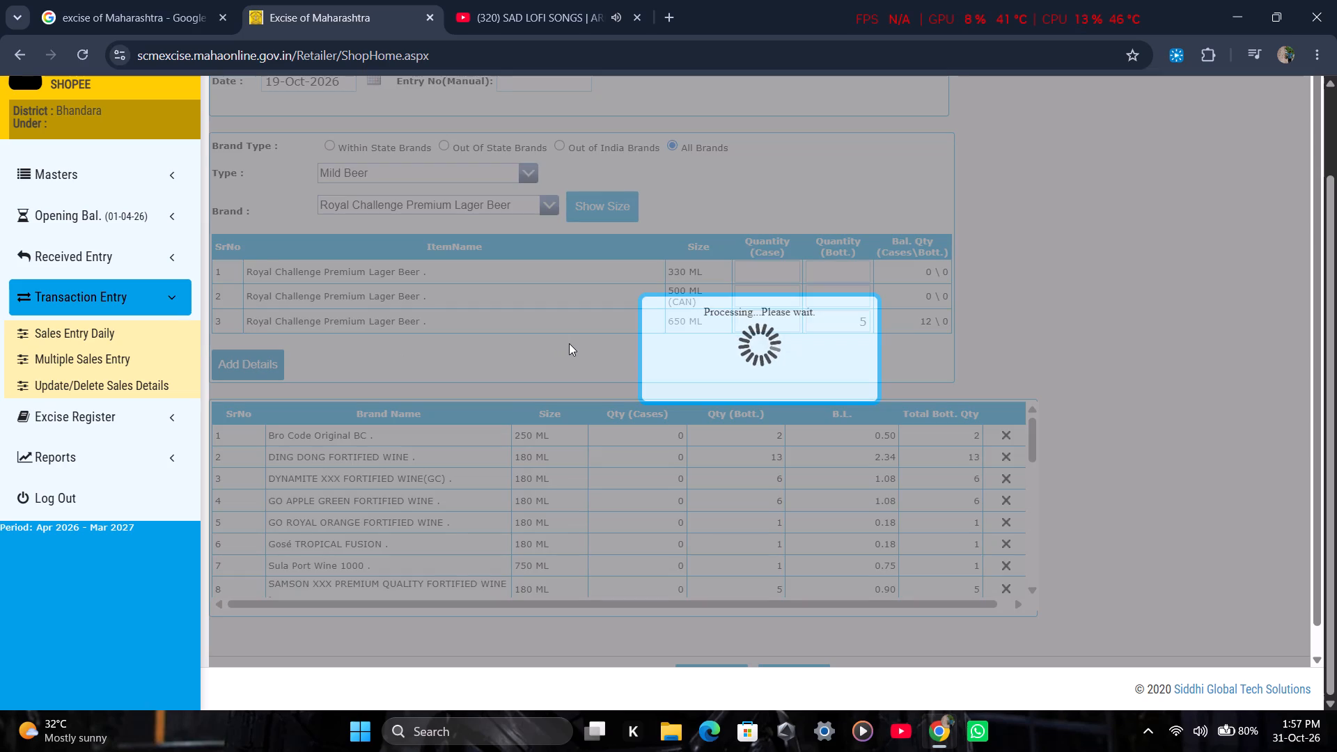
# Add a sale of 14 Royal Challenge Premium Super Crisp Lager Beer 500 ML cans to the entry.
pyautogui.scroll(-10, 572, 340)
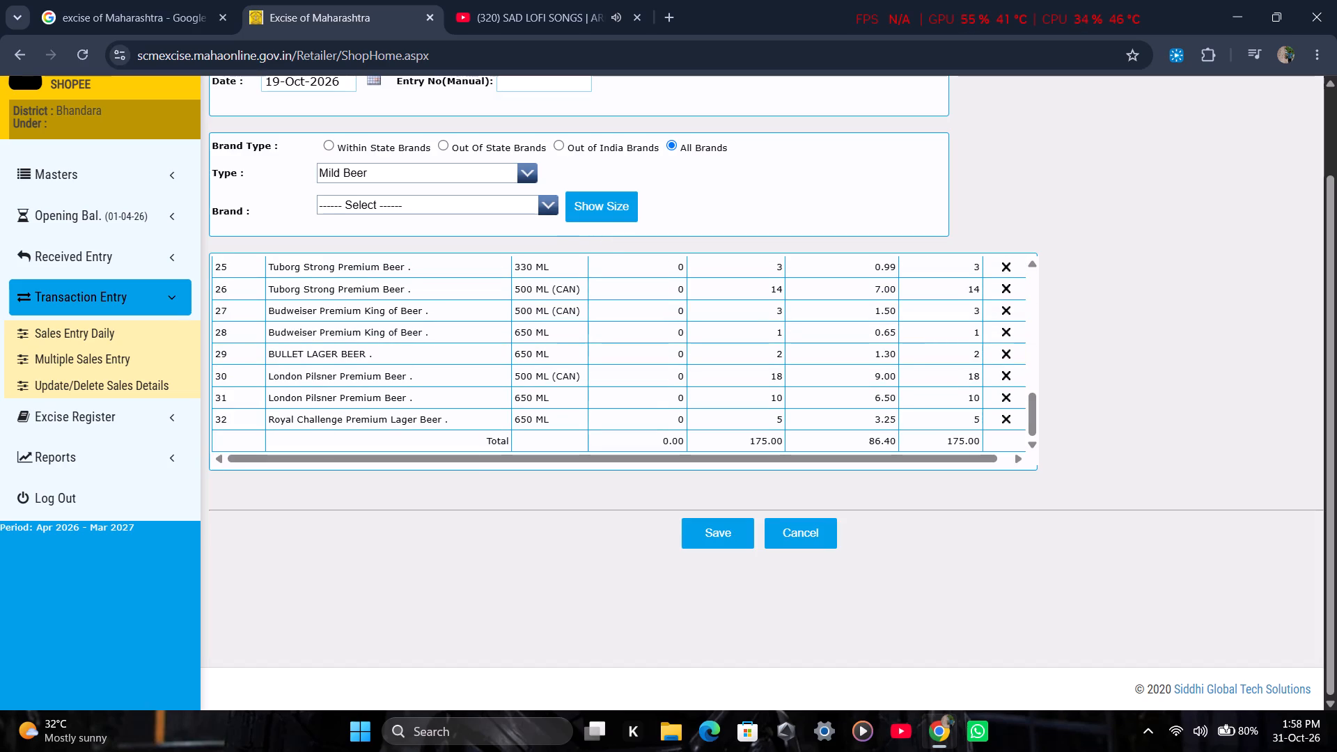
pyautogui.click(554, 207)
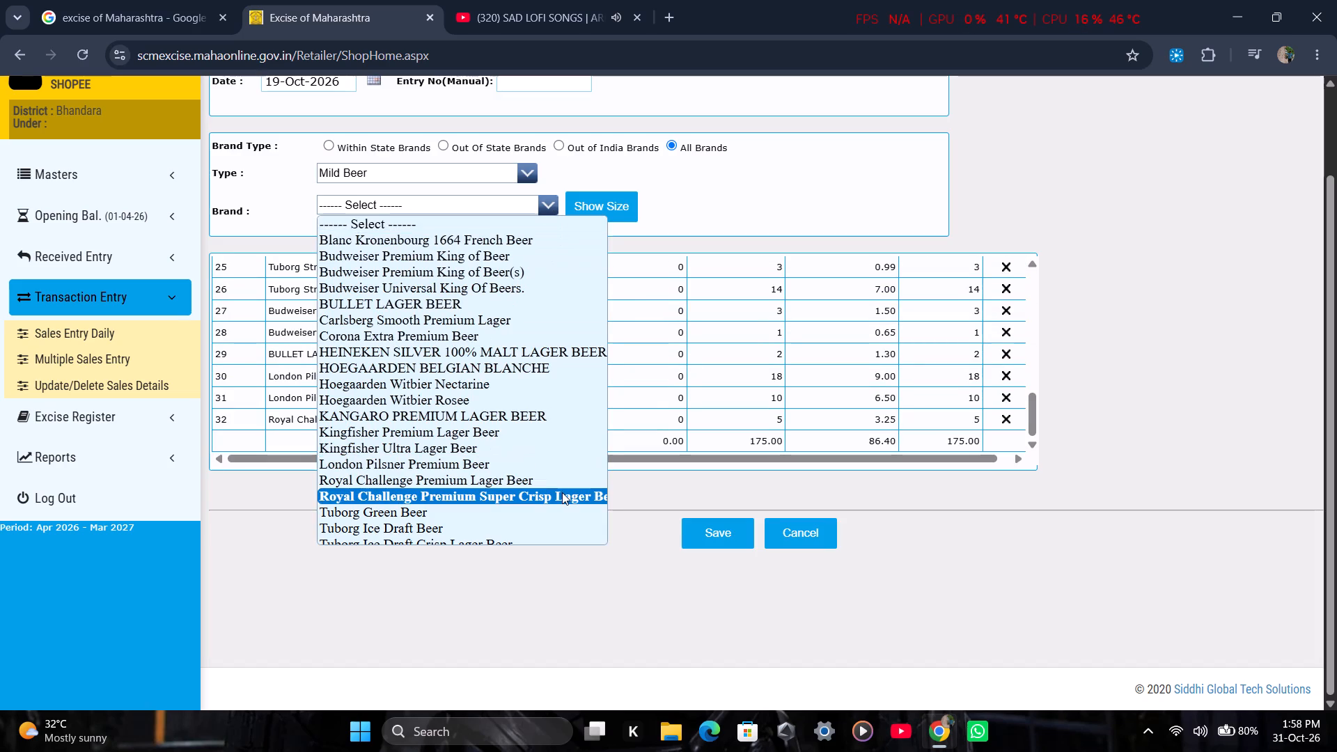
pyautogui.click(562, 492)
pyautogui.click(593, 217)
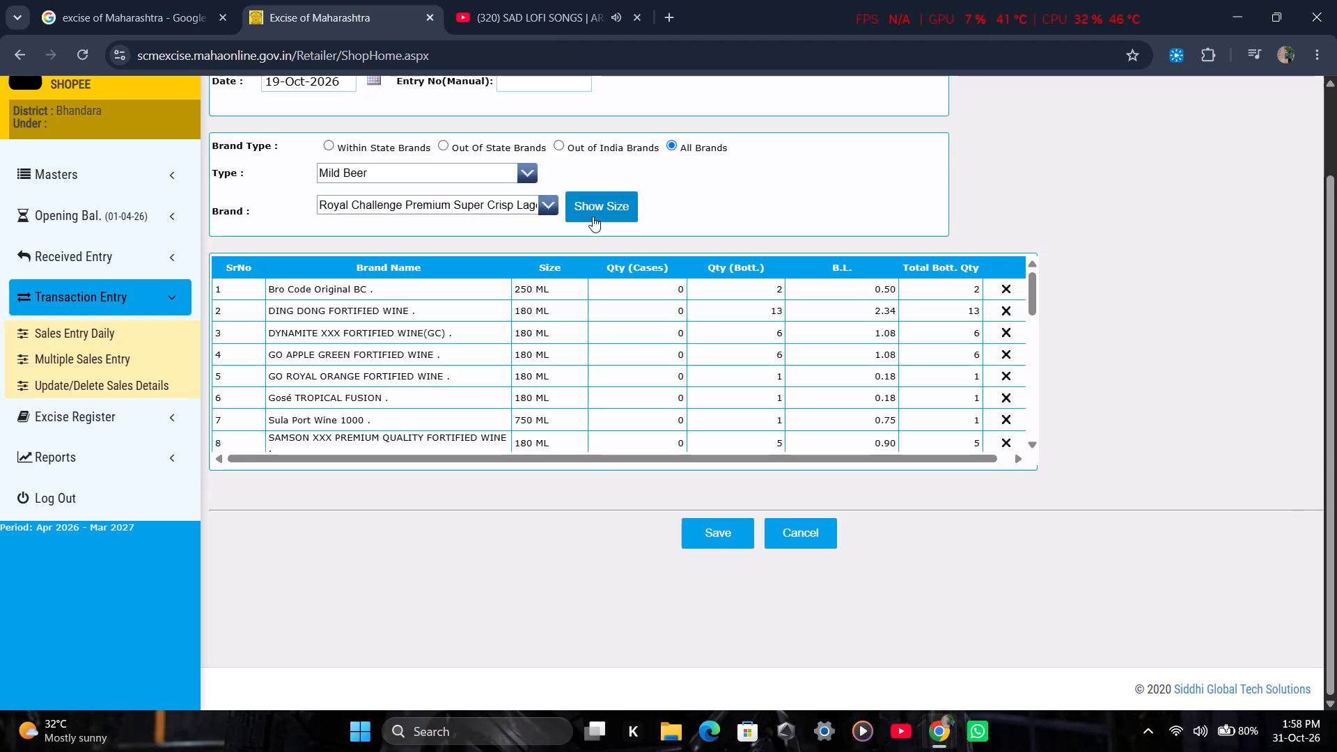
pyautogui.click(824, 274)
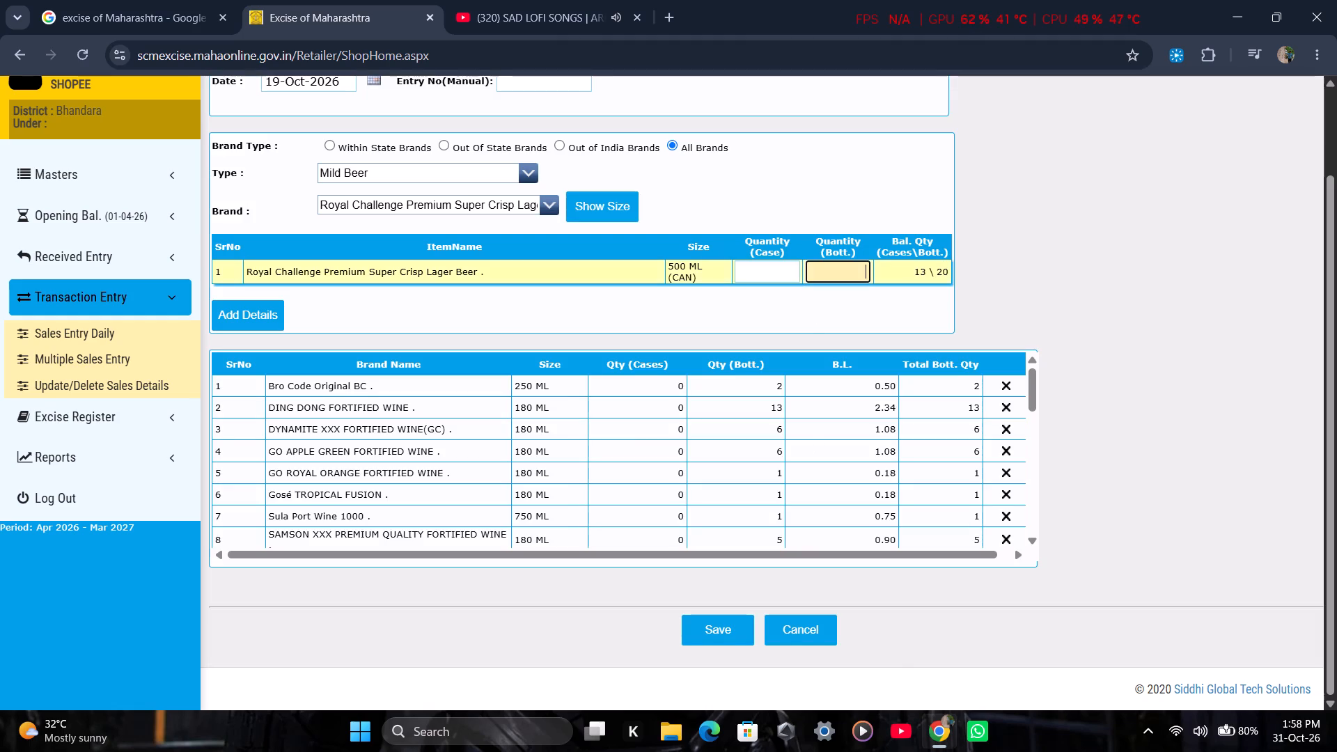
pyautogui.write('14')
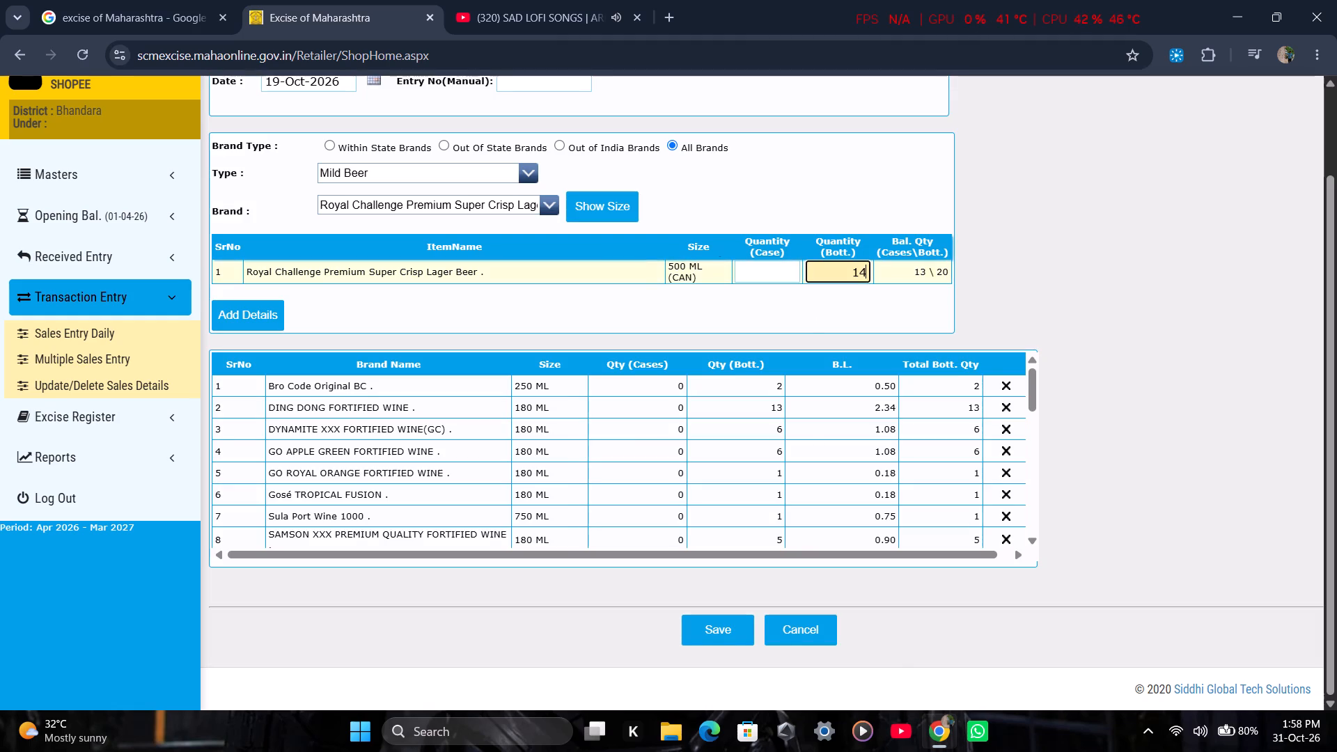
pyautogui.click(254, 322)
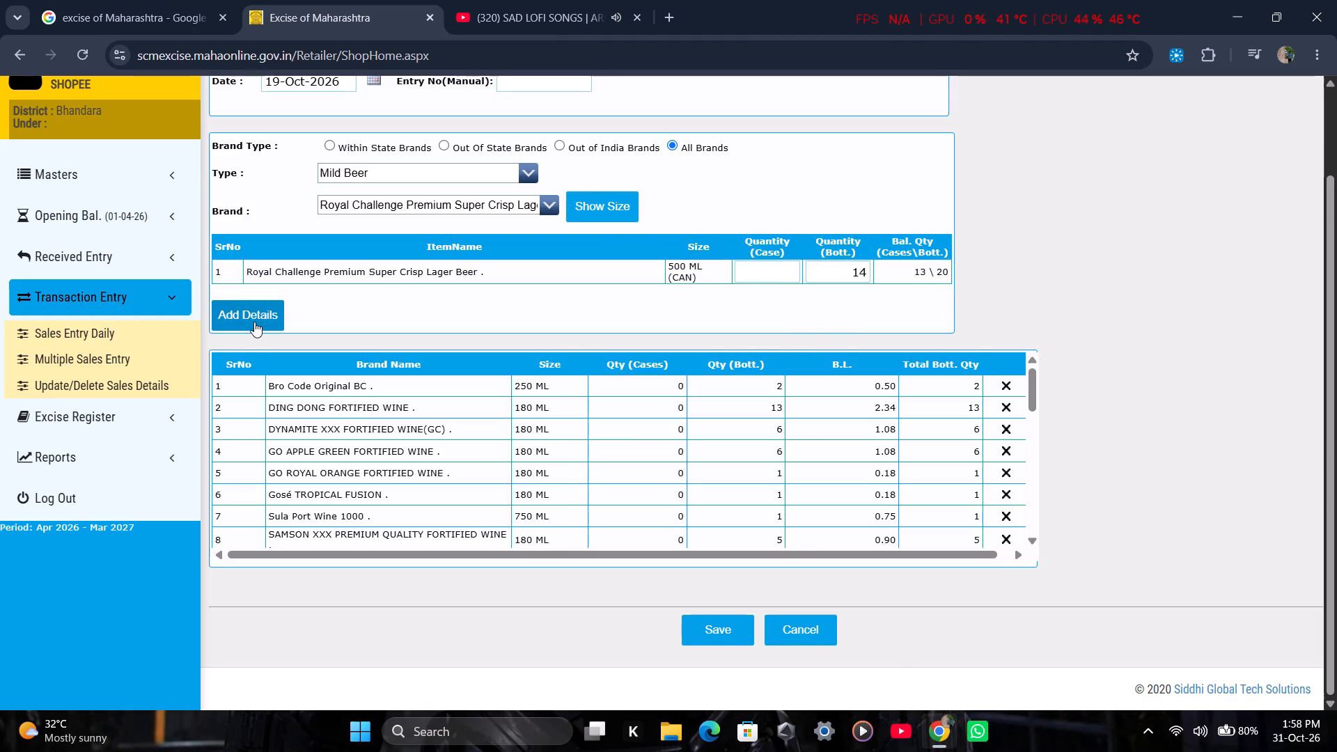
# Save the completed sales entry for 19-Oct-2026 and dismiss the message.
pyautogui.scroll(-8, 616, 354)
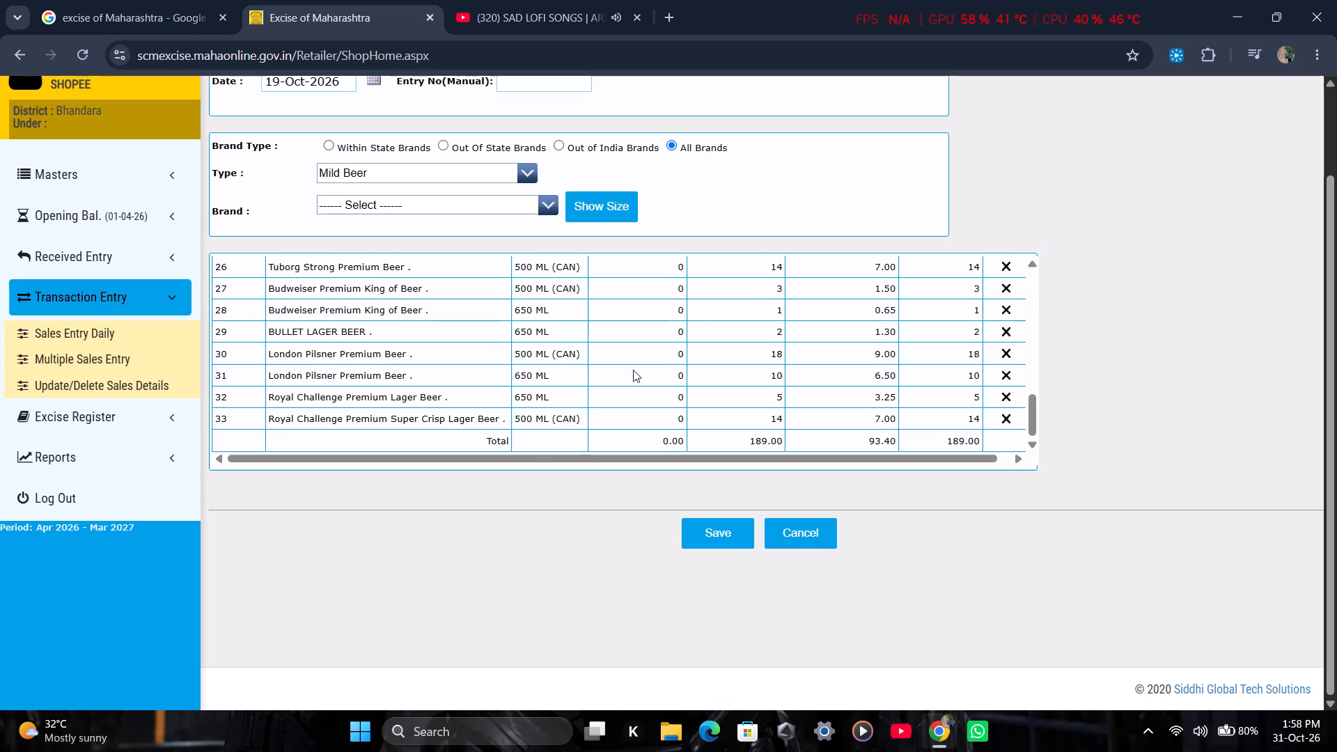
pyautogui.click(740, 540)
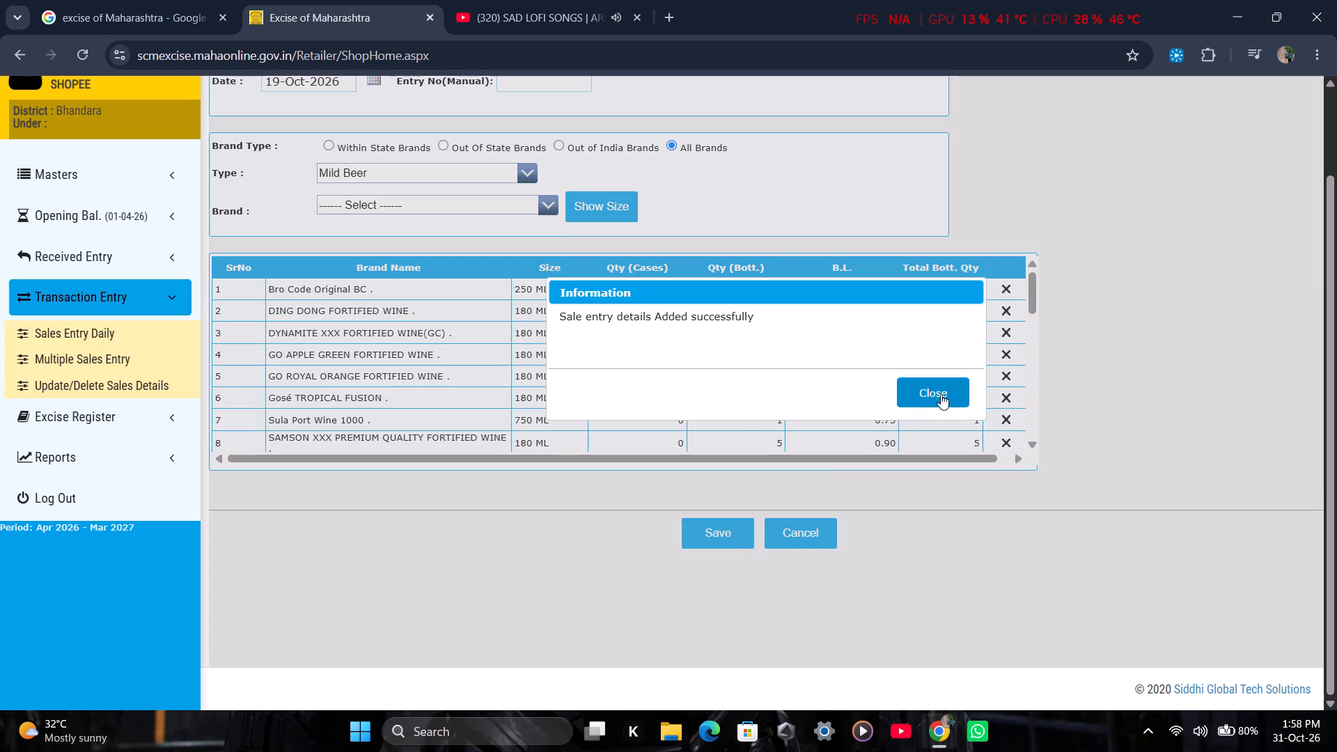
pyautogui.click(941, 385)
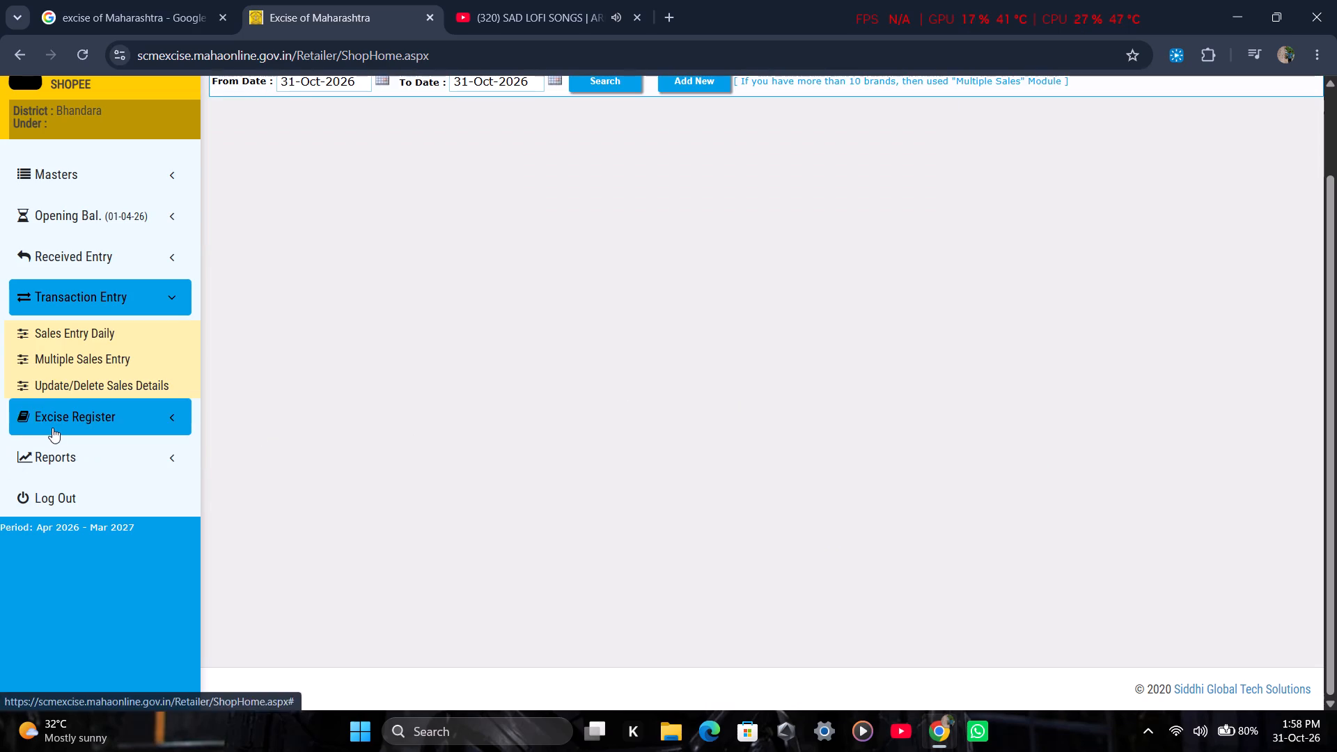
# Show the bottle-wise FLR 4A monthly statement in the excise register from 19-Oct-2026 to 19-Oct-2026.
pyautogui.click(52, 428)
pyautogui.click(51, 425)
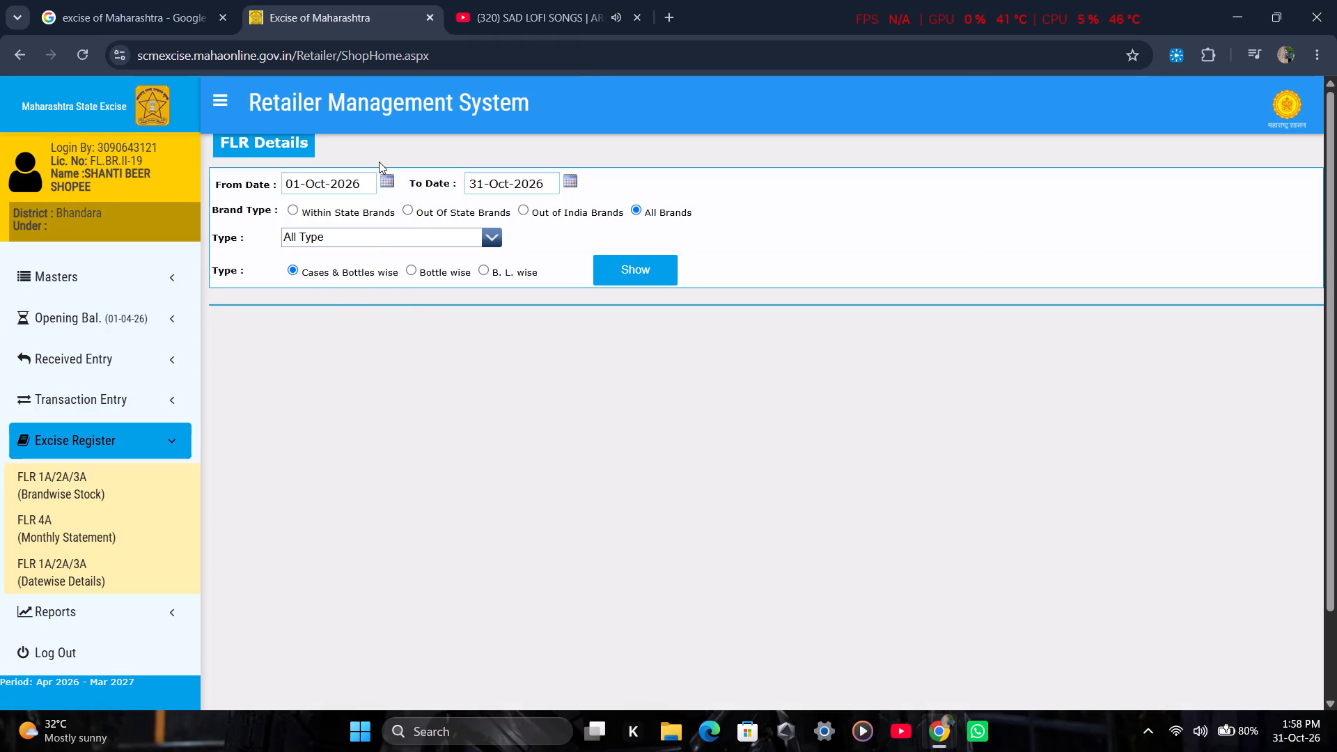
pyautogui.click(387, 182)
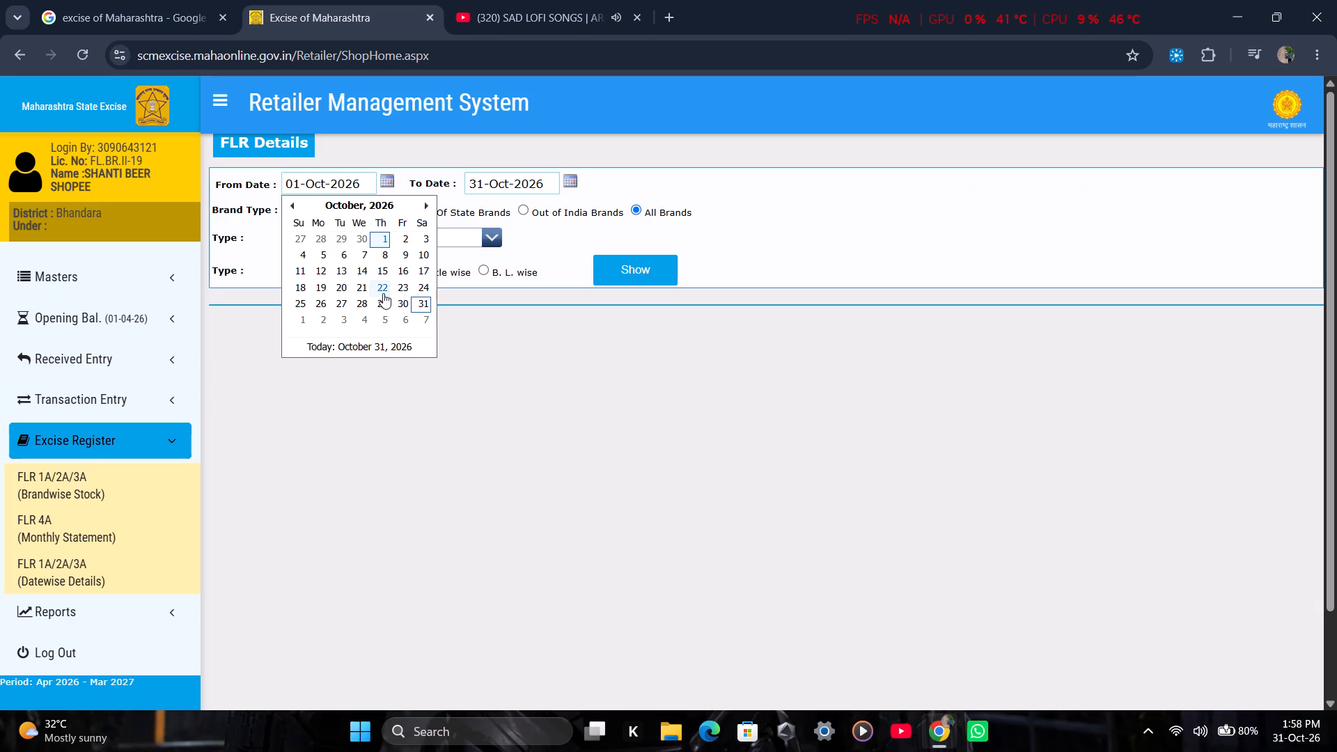
pyautogui.click(322, 290)
pyautogui.click(570, 178)
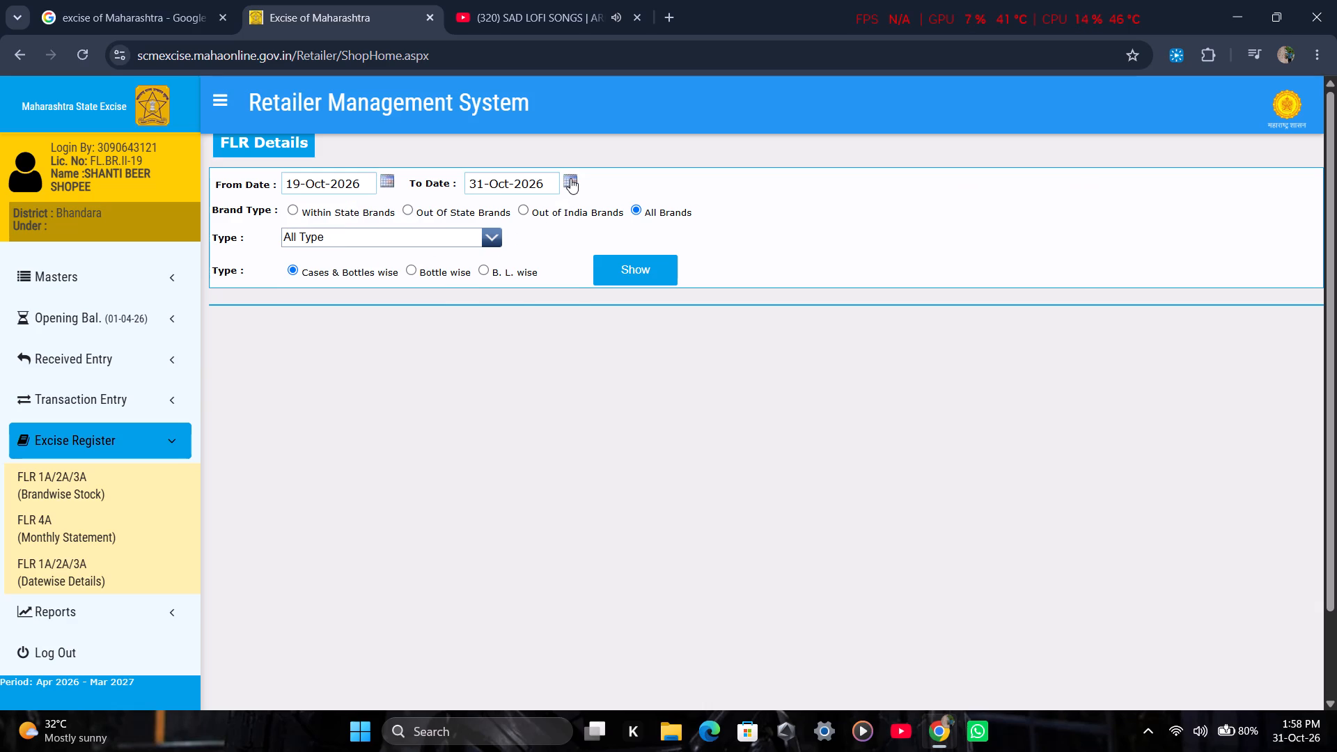
pyautogui.click(498, 288)
pyautogui.click(428, 272)
pyautogui.click(599, 274)
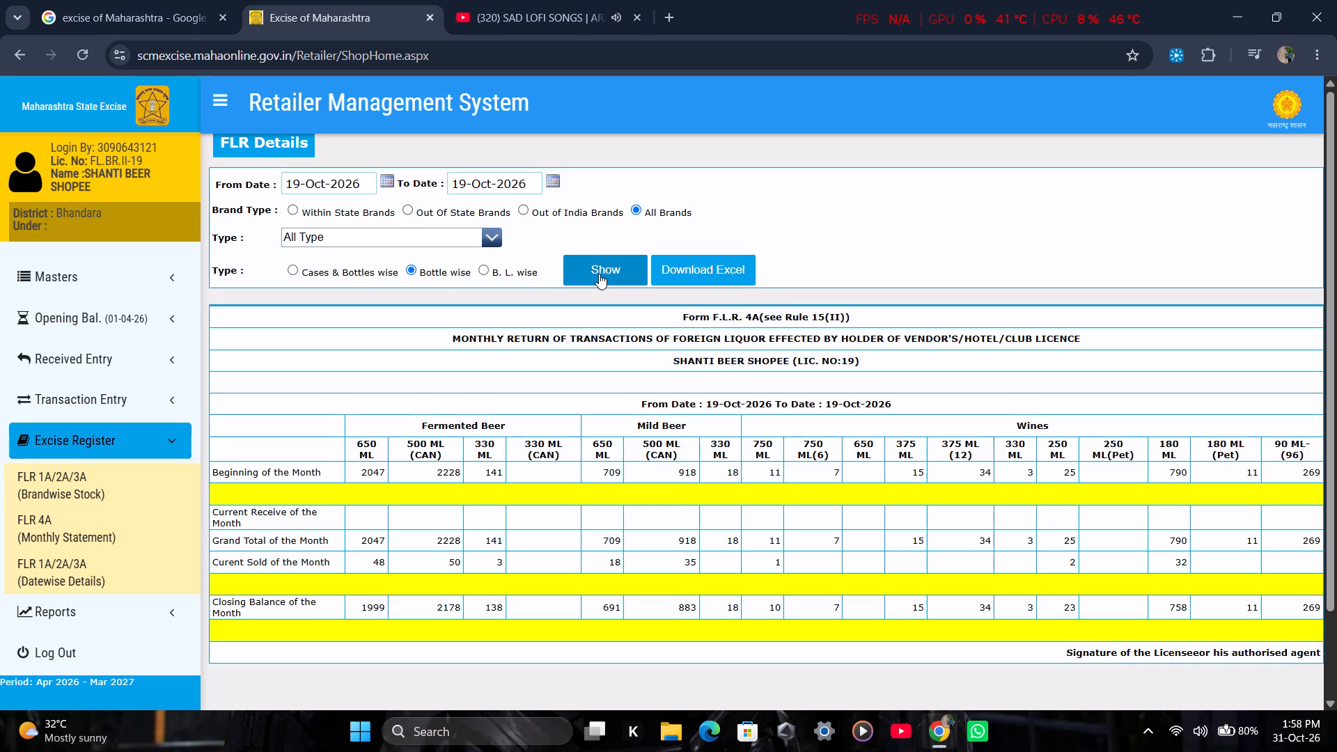